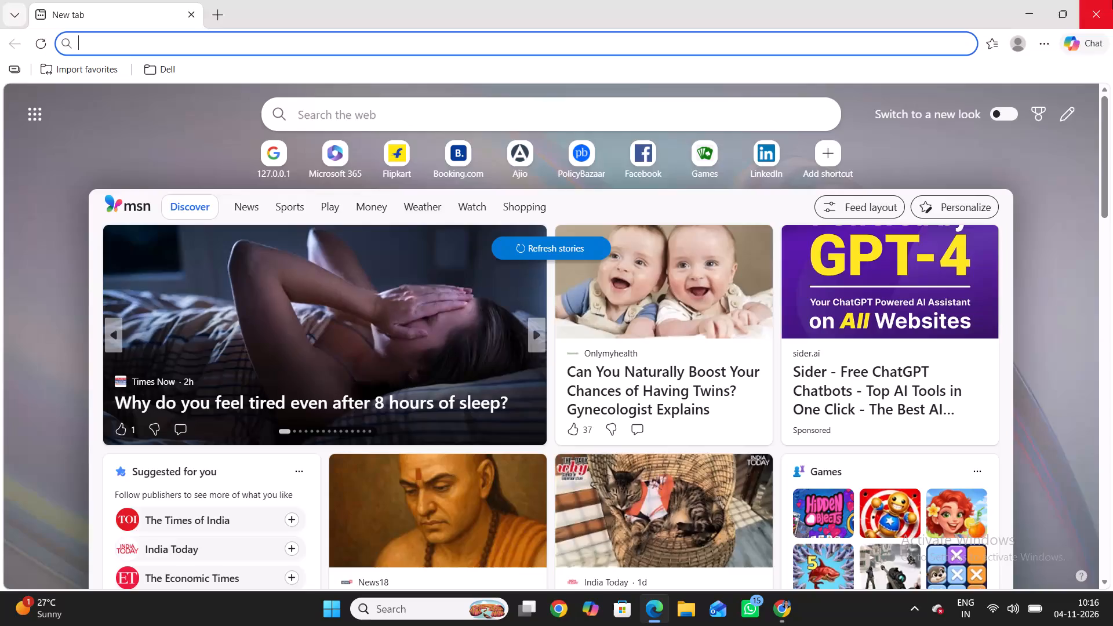
Close the new-tab browser window and open the recent document "final prject report" in Word.
click(1112, 0)
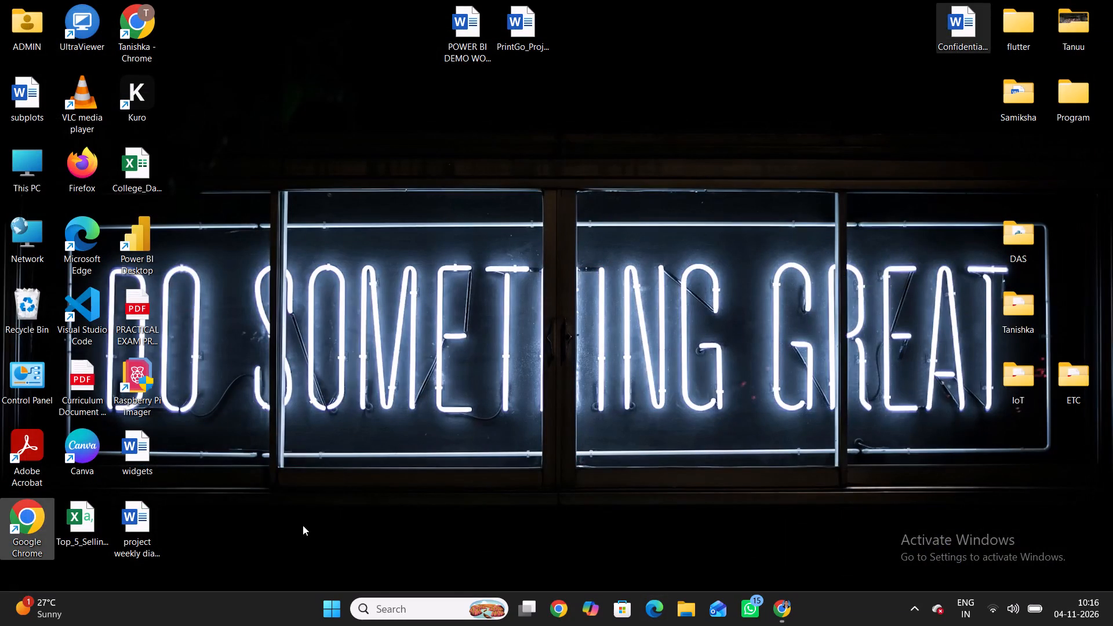
click(351, 613)
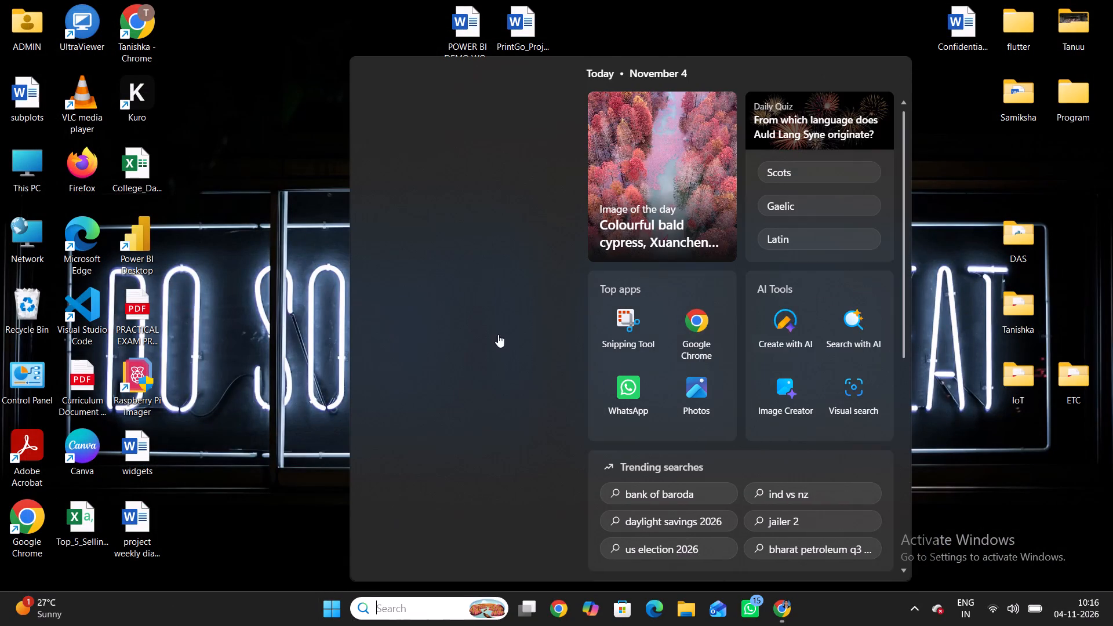
click(474, 109)
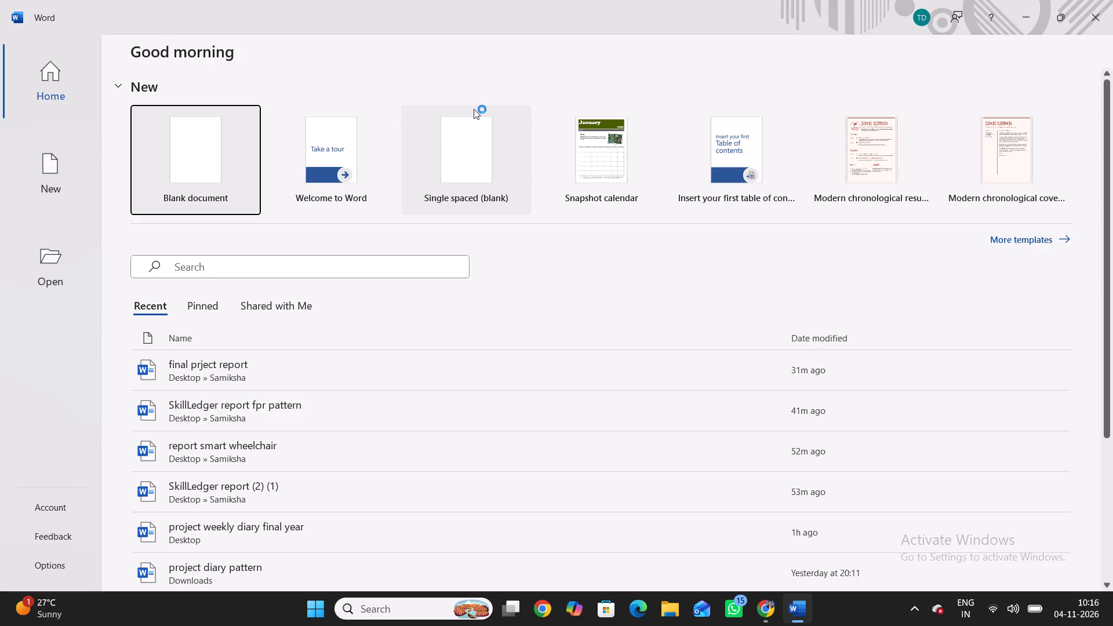
click(338, 363)
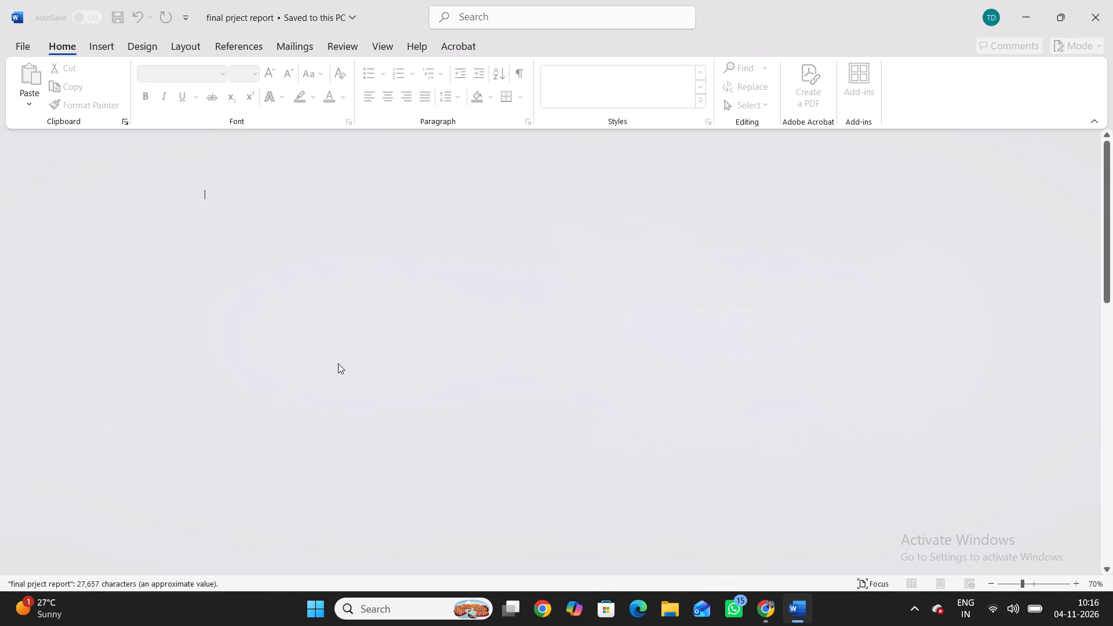
Review the report from the title pages through the abstract, contents, figures list, Chapters 1 and 2 and the start of Chapter 3.
scroll(338, 363, down, 2)
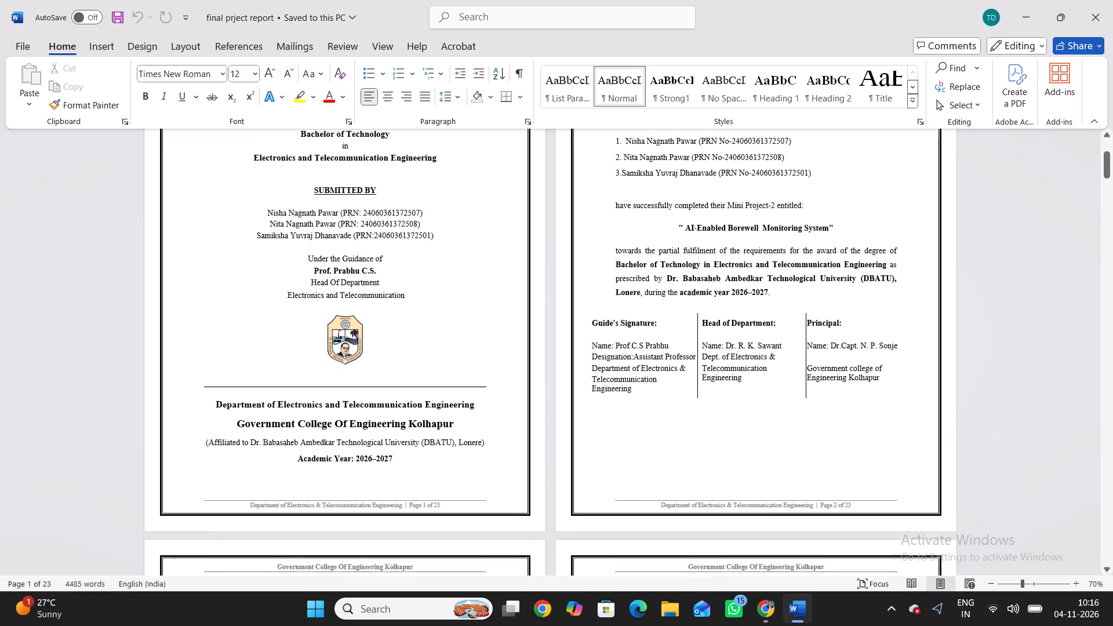
scroll(338, 363, down, 6)
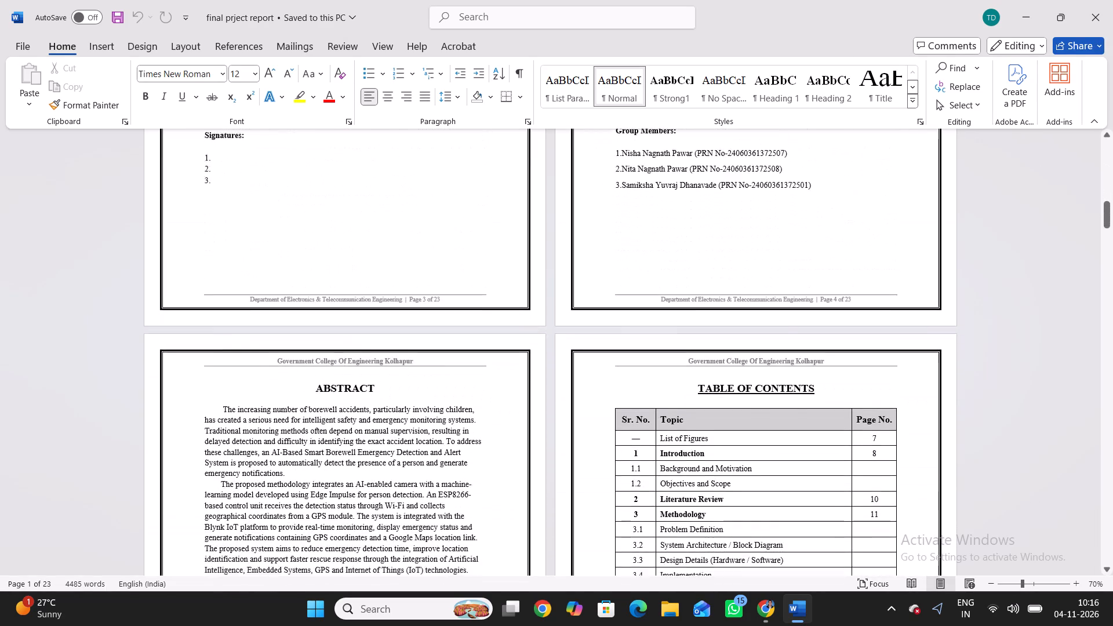
scroll(338, 363, down, 2)
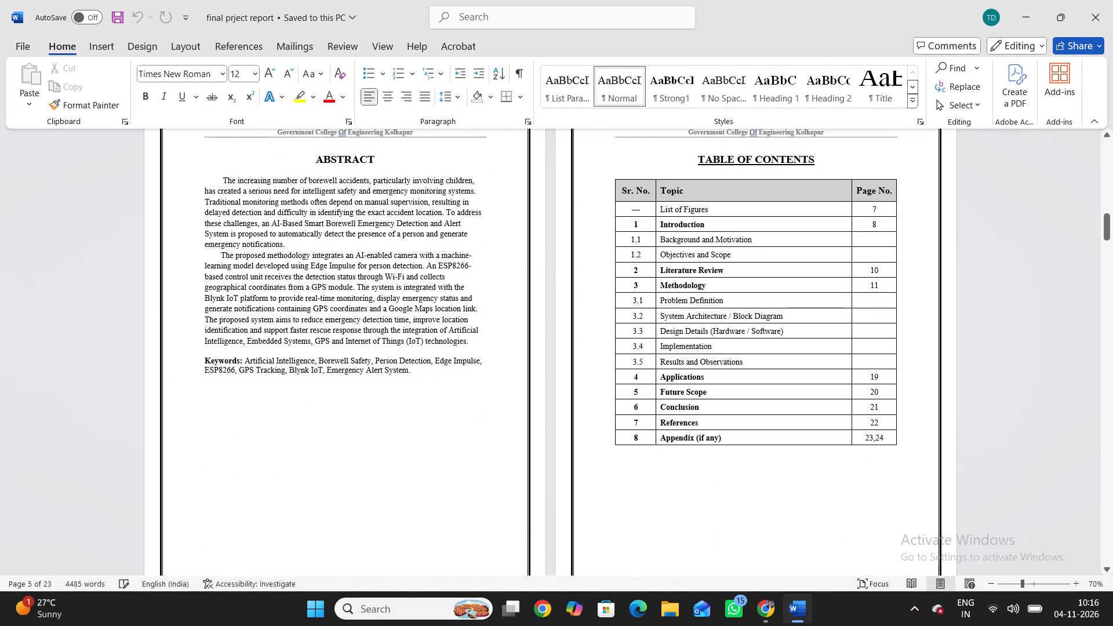
scroll(341, 356, down, 6)
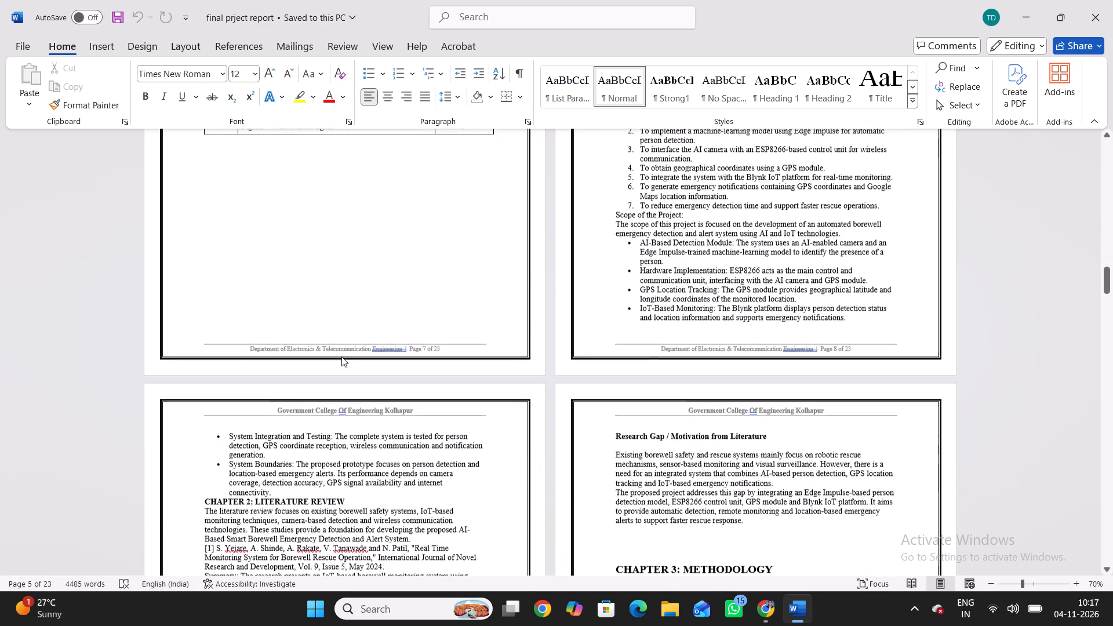
scroll(341, 356, up, 3)
scroll(341, 356, down, 1)
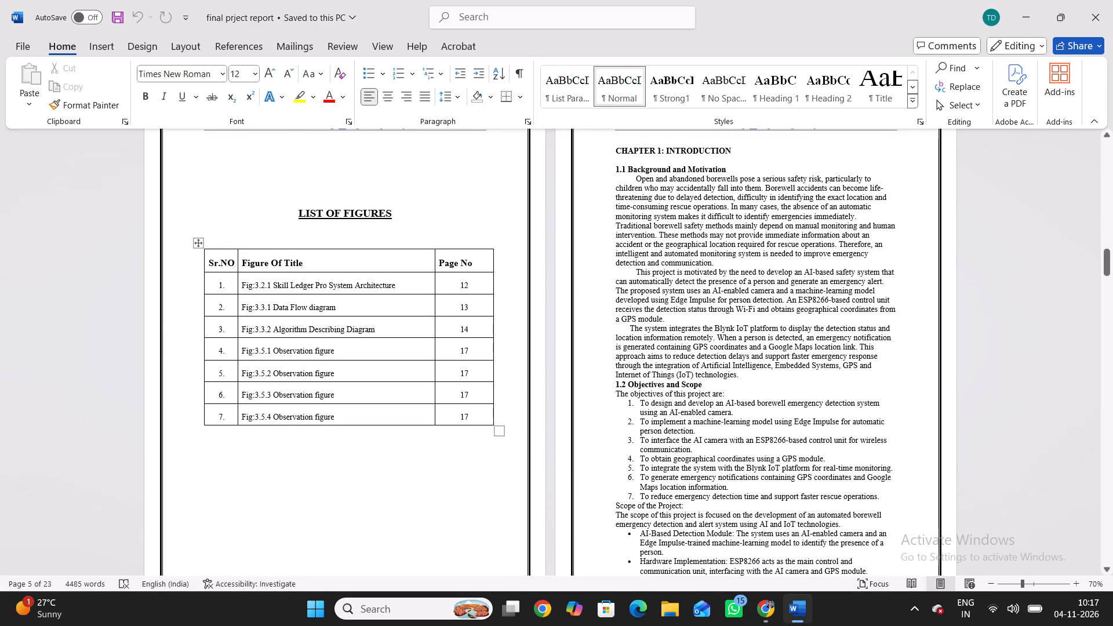
scroll(341, 356, down, 6)
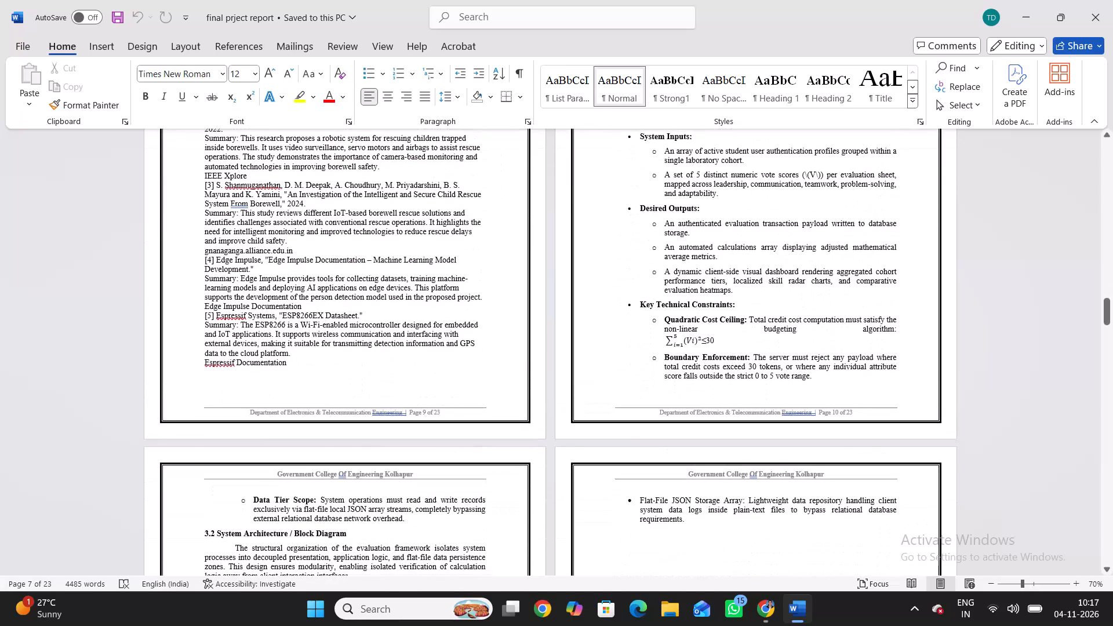
scroll(341, 356, down, 2)
scroll(341, 356, up, 2)
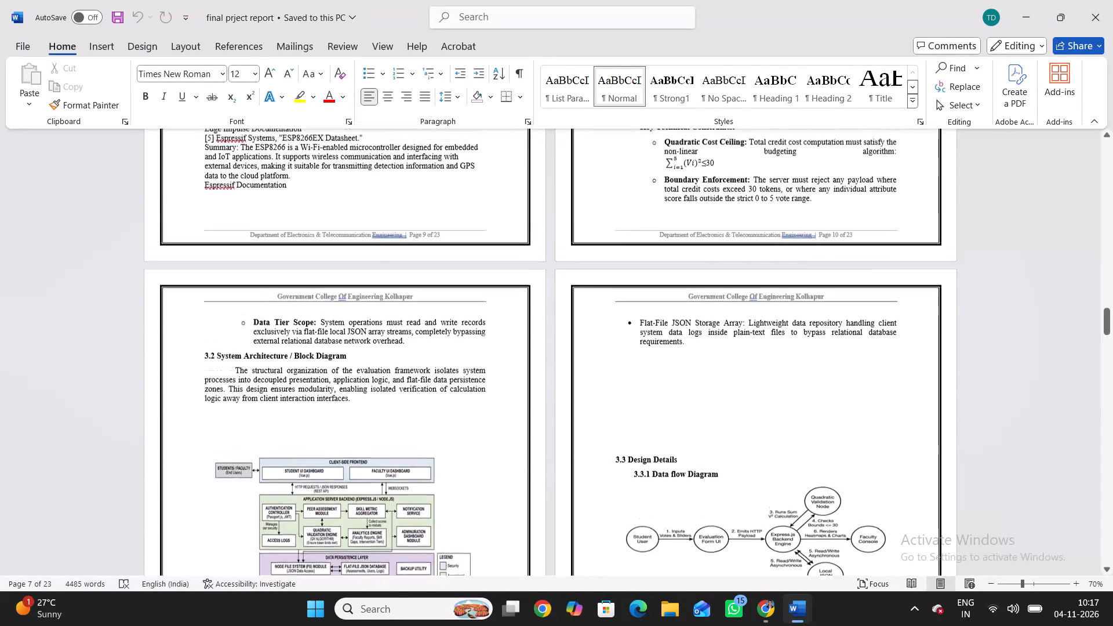
scroll(341, 356, up, 3)
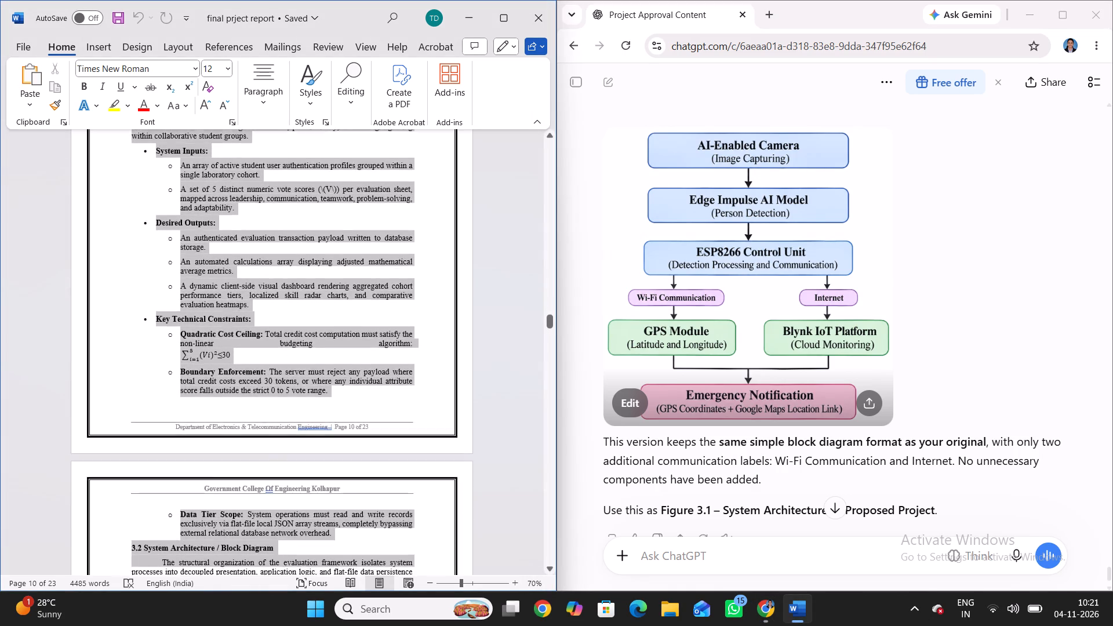
Copy the Chapter 3 heading and section 3.1 Problem Definition, through the Data Tier Scope item, from the Word report into the ChatGPT prompt.
drag(394, 572, 330, 422)
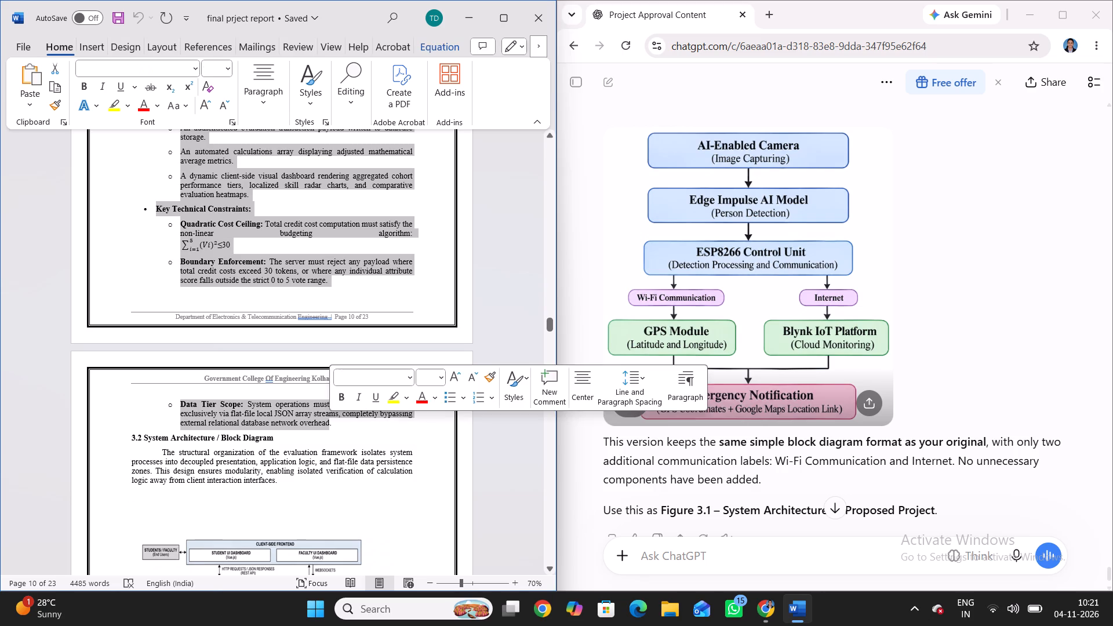
key(ctrl+c)
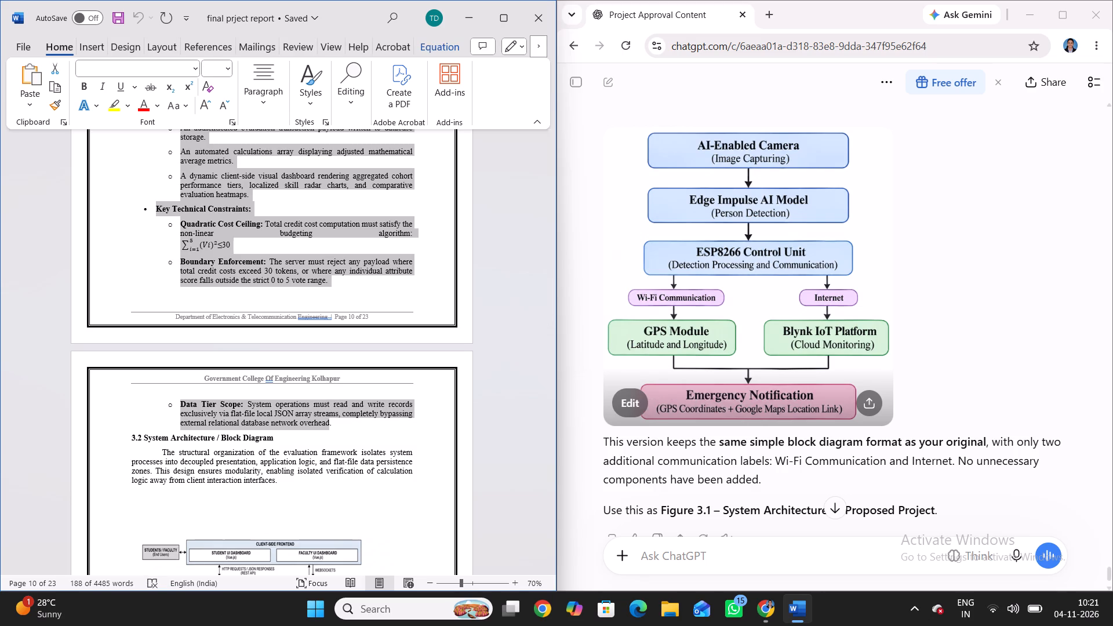
click(662, 554)
key(ctrl+v)
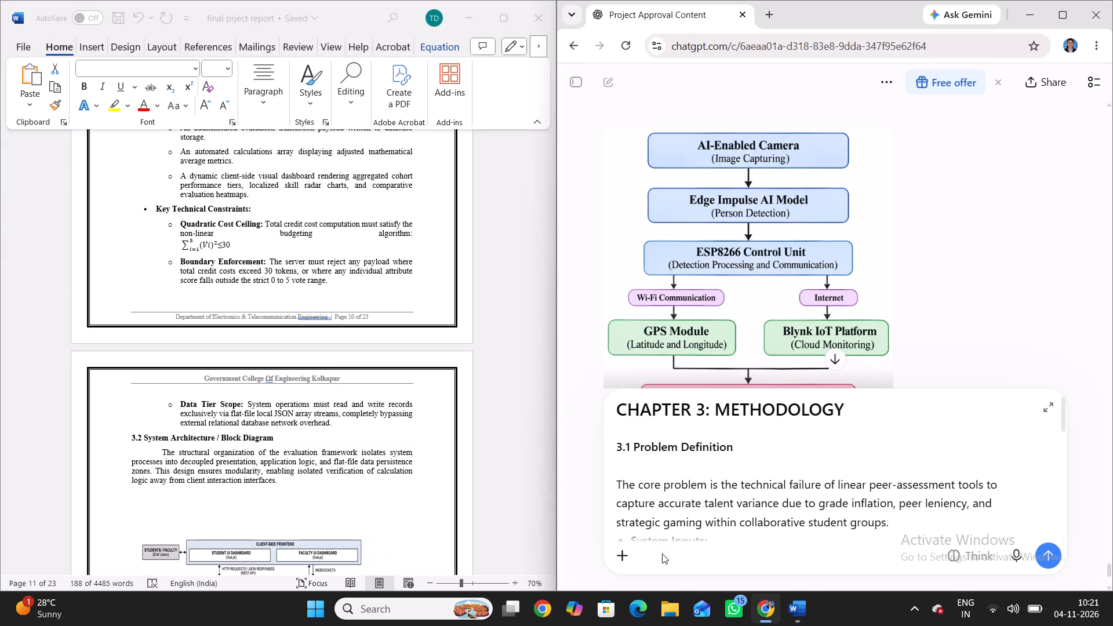
Dictate instructions after the pasted section 3.1 Problem Definition text and send it to ChatGPT for rewriting to suit the borewell project.
scroll(922, 471, down, 8)
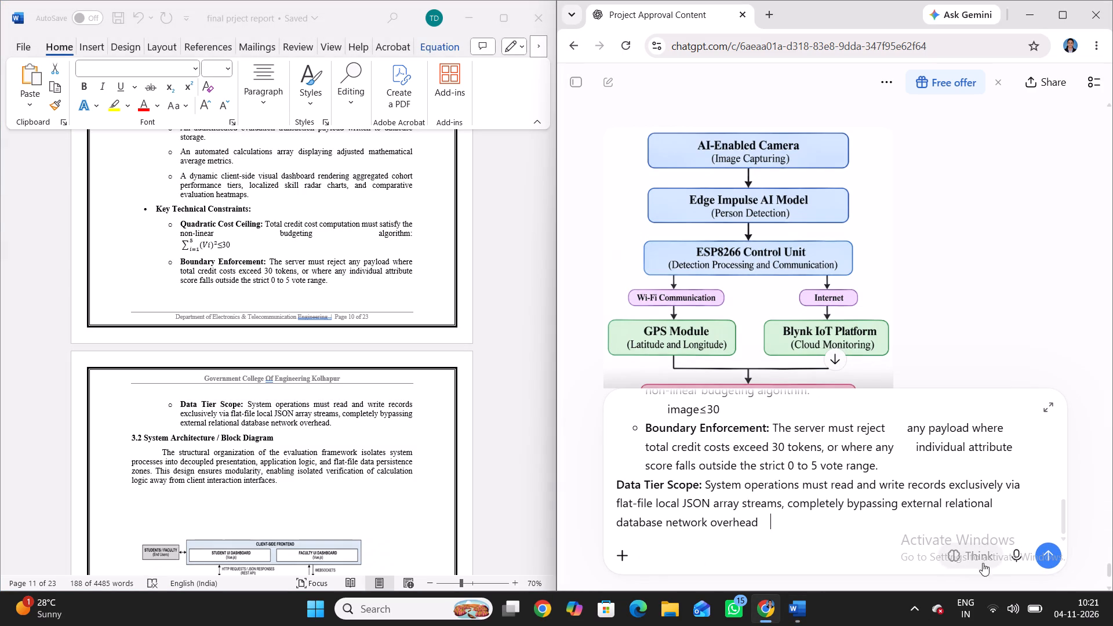
click(1013, 555)
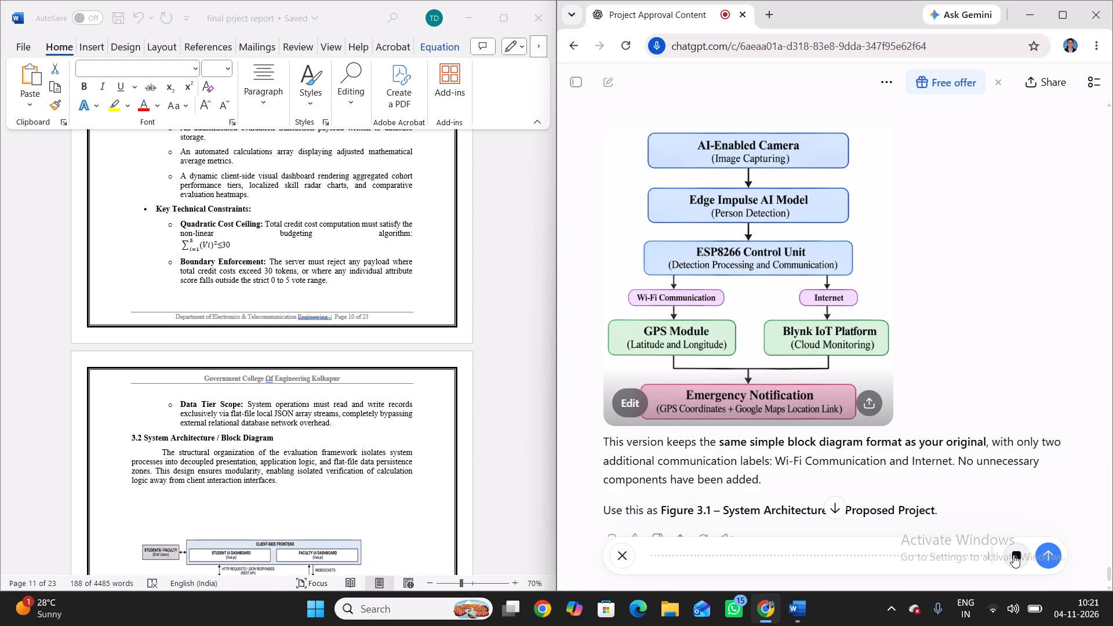
scroll(329, 327, up, 3)
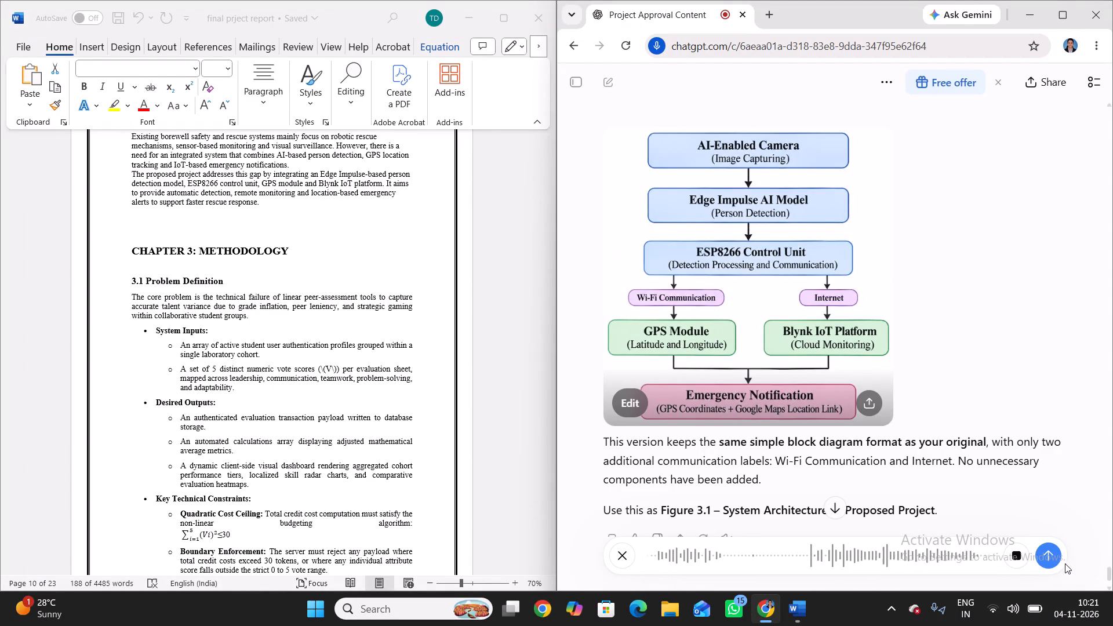
click(1047, 551)
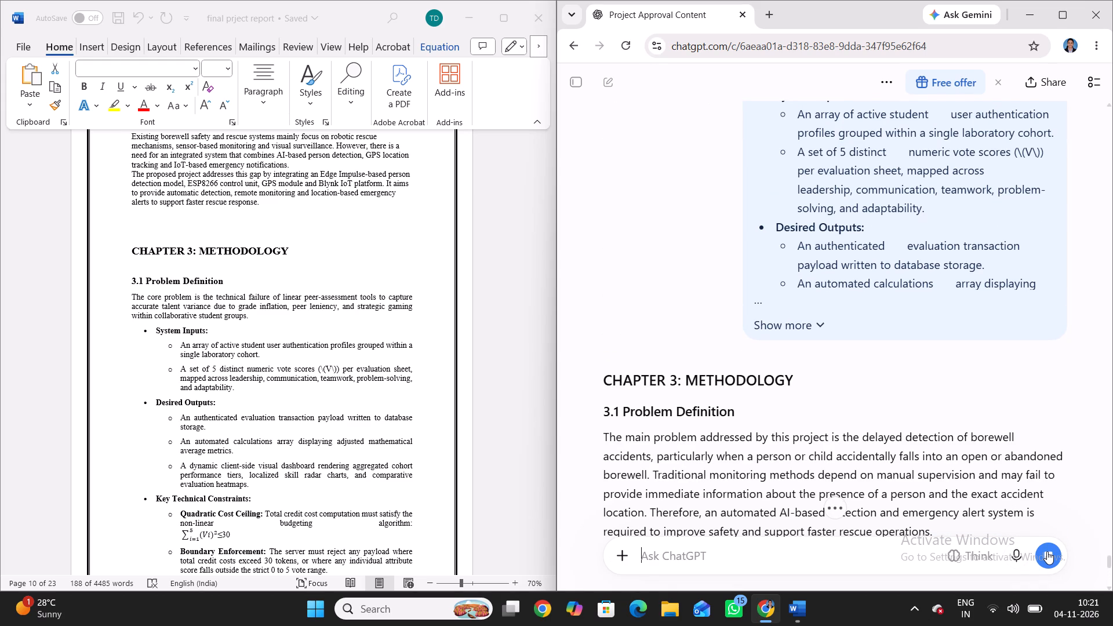
scroll(1047, 551, down, 1)
scroll(996, 464, down, 1)
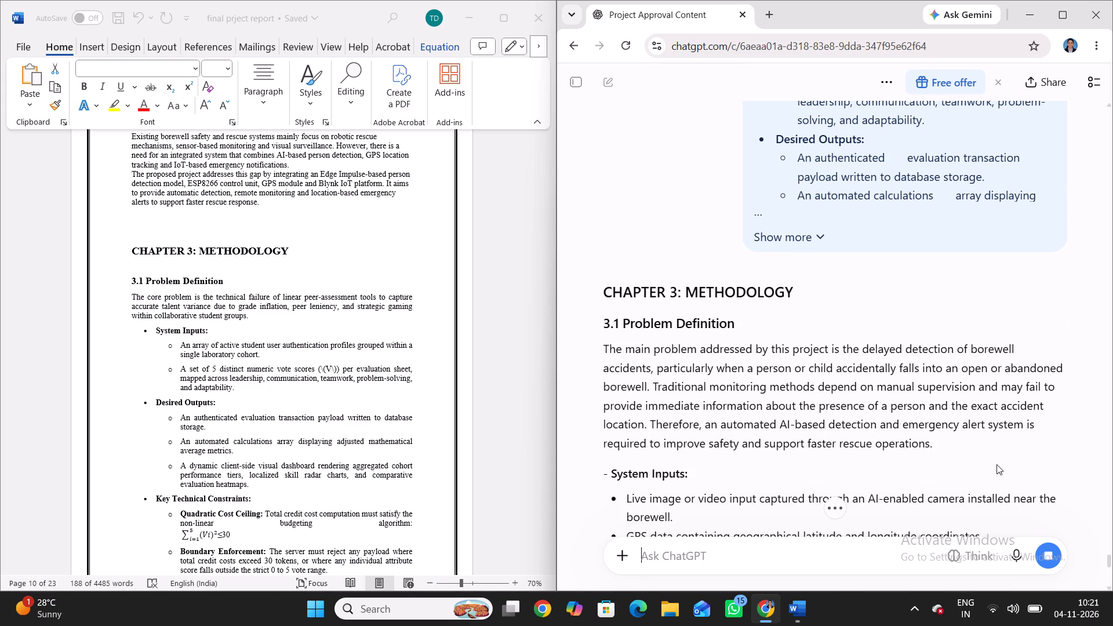
scroll(996, 464, down, 6)
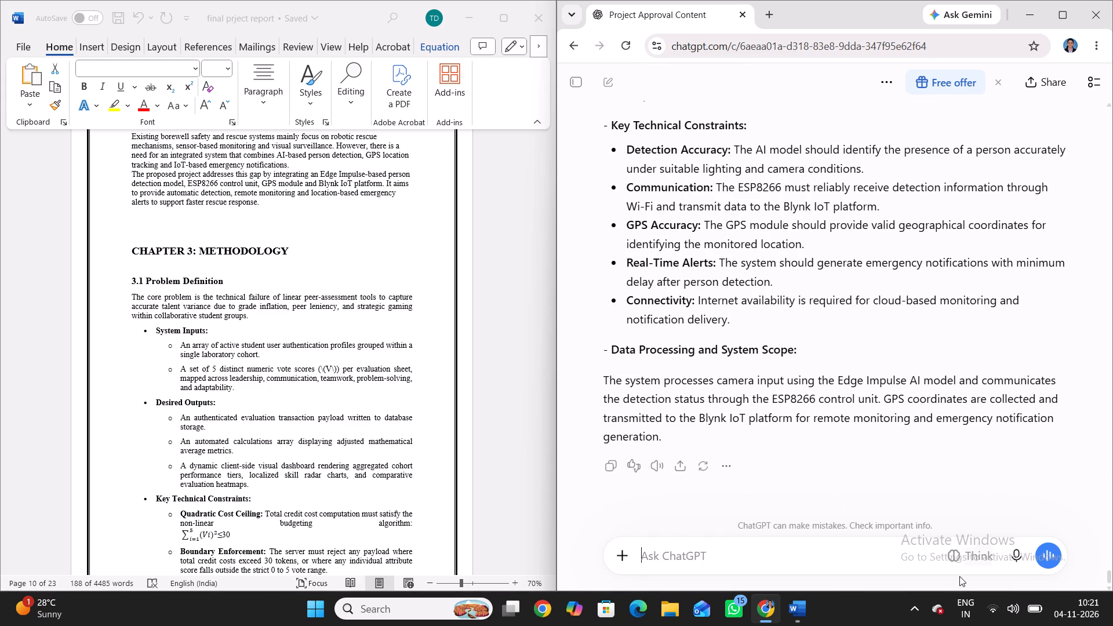
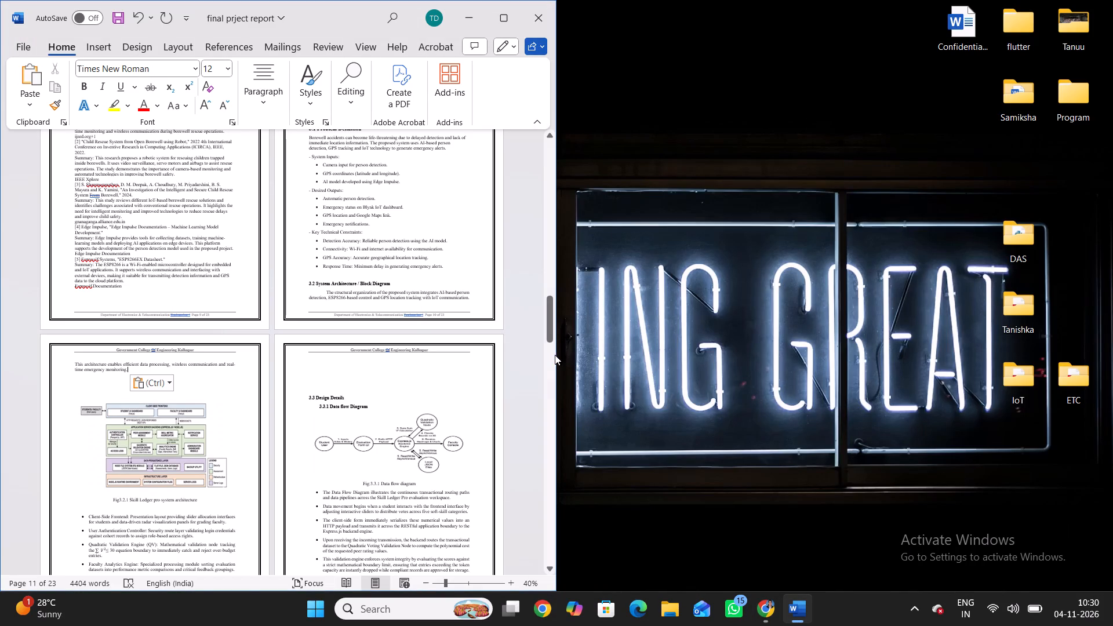
drag(558, 355, 1101, 380)
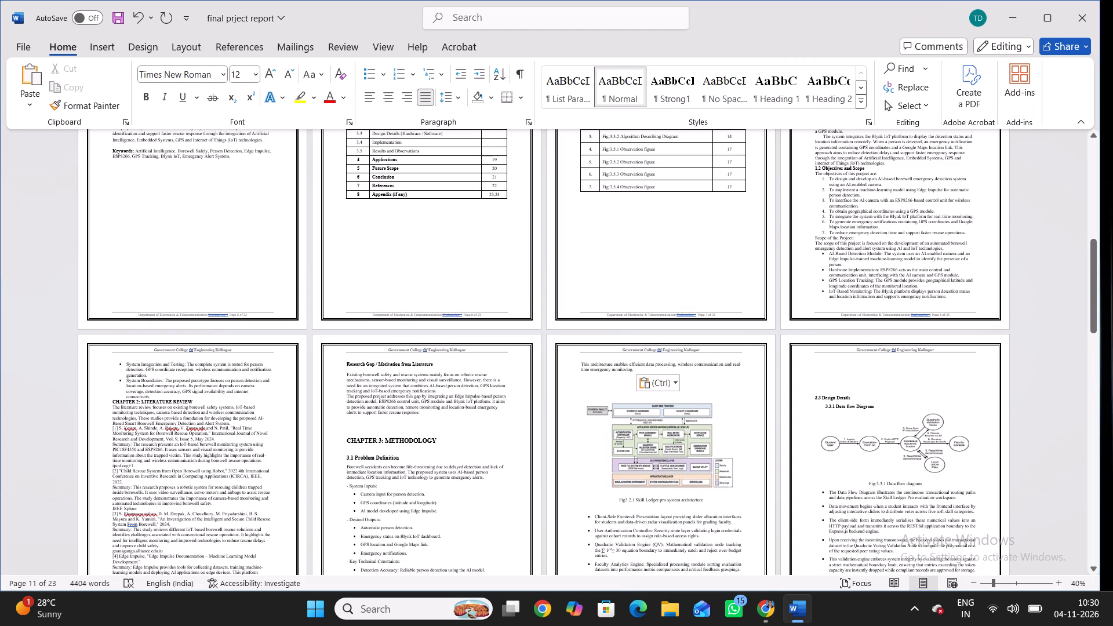
Delete the old Skill Ledger pro architecture diagram above the Fig3.2.1 caption.
ctrl+scroll(650, 485, up, 7)
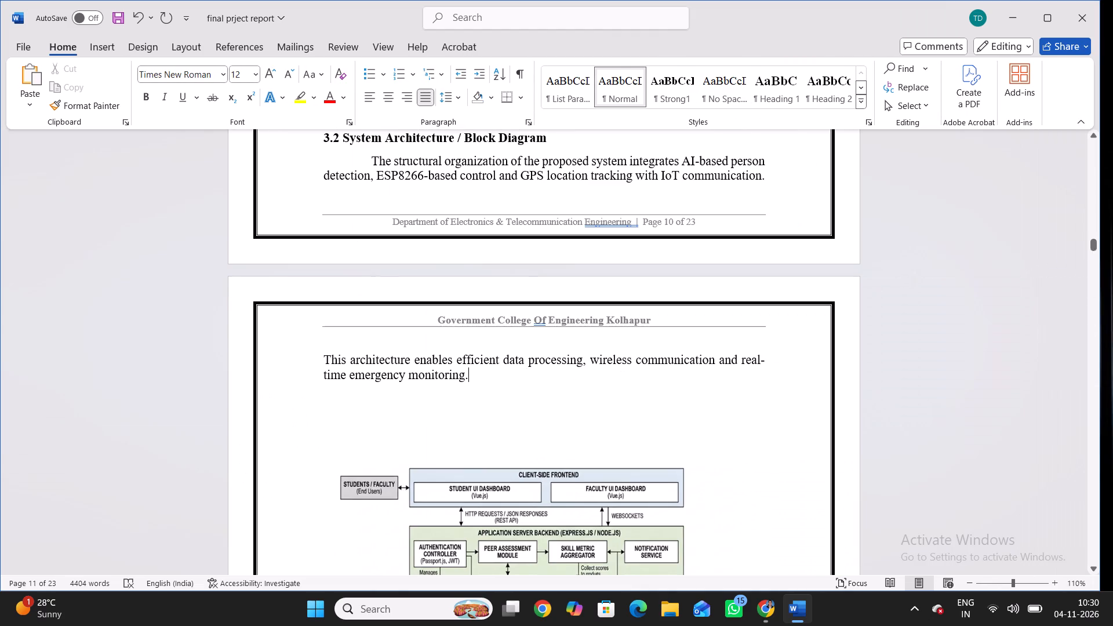
scroll(650, 485, down, 1)
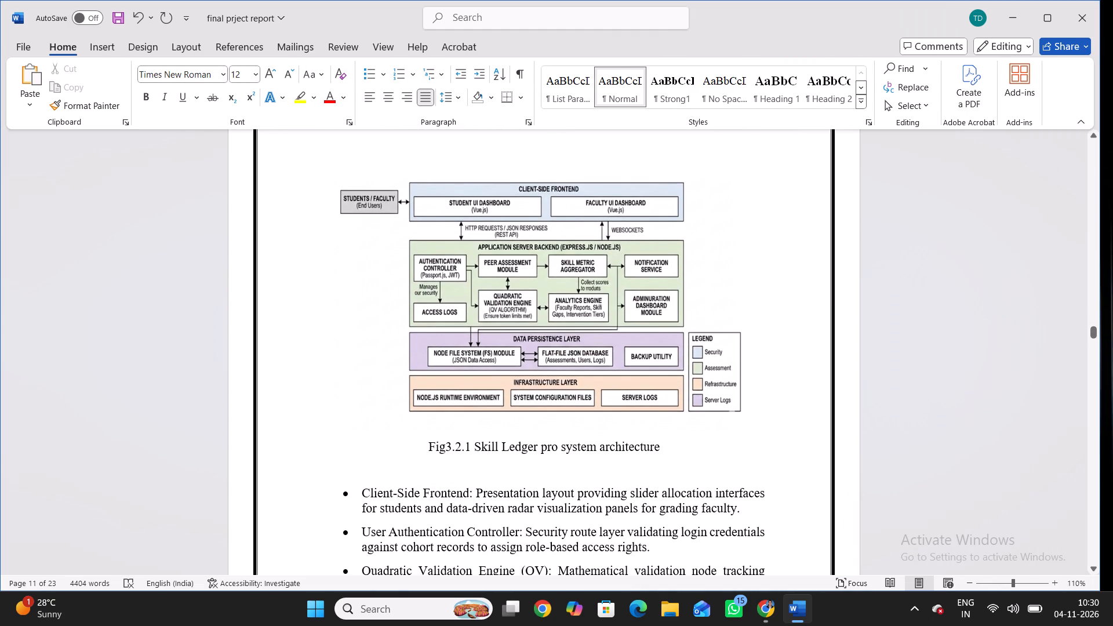
click(600, 367)
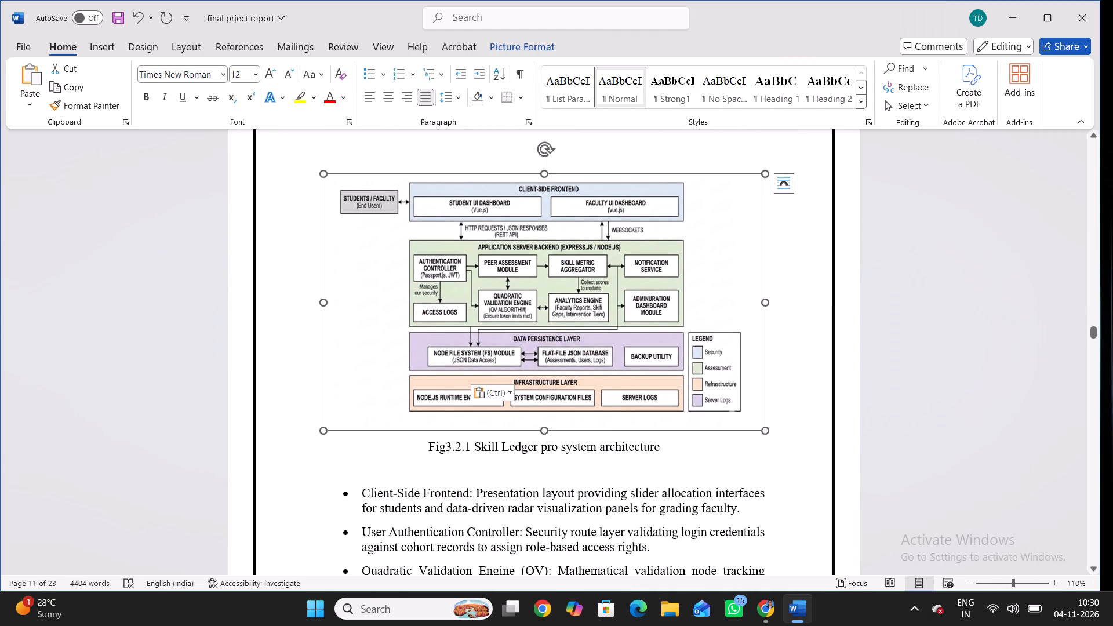
key(BackSpace)
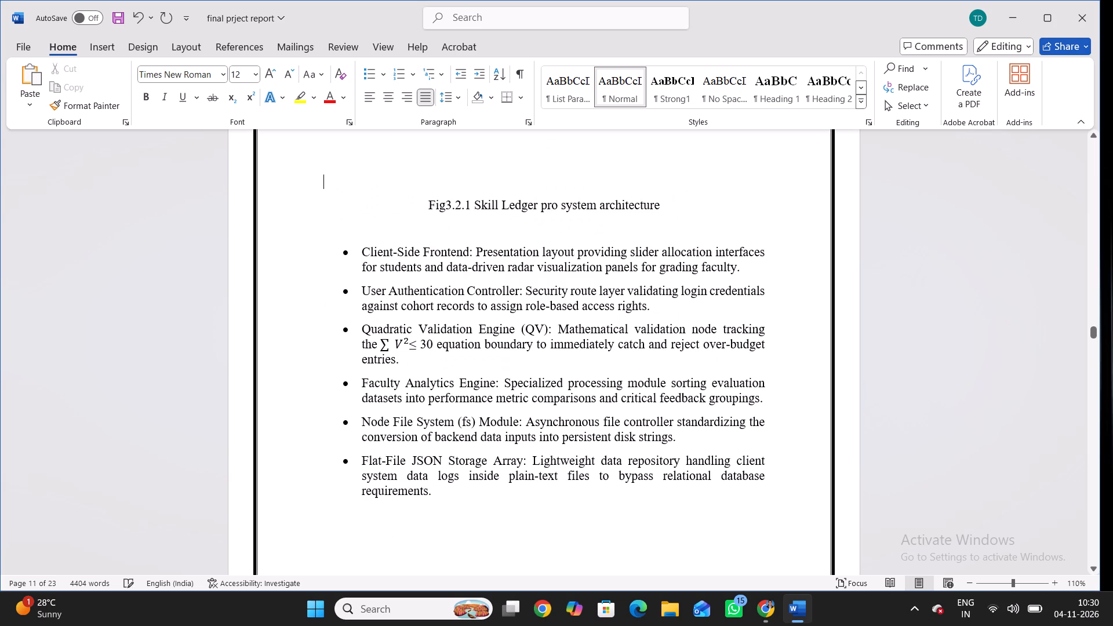
click(97, 43)
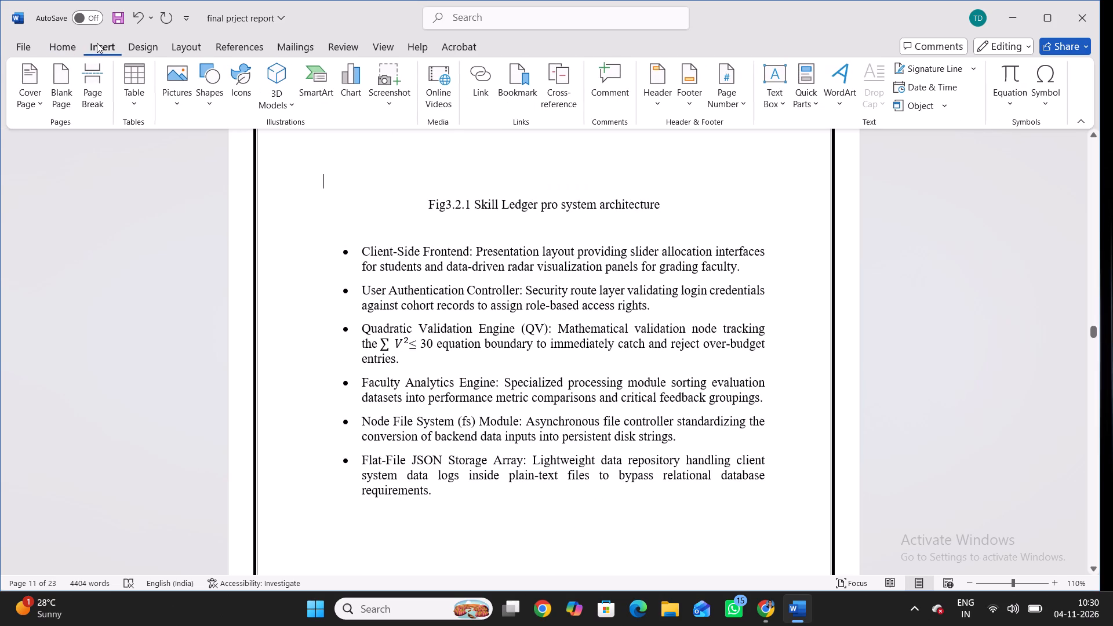
click(170, 81)
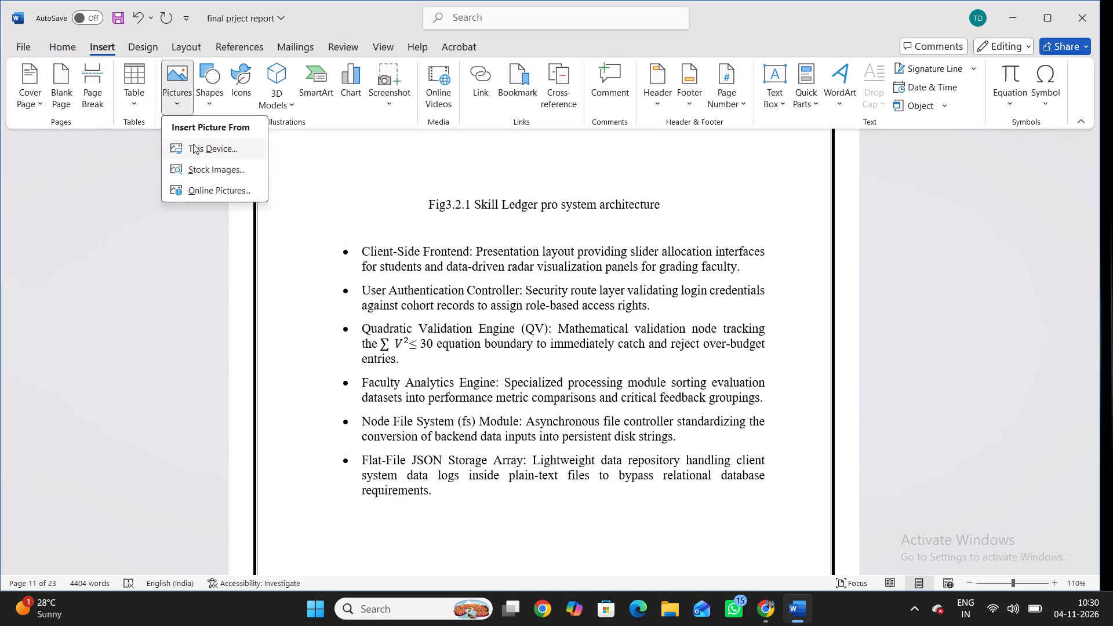
click(194, 147)
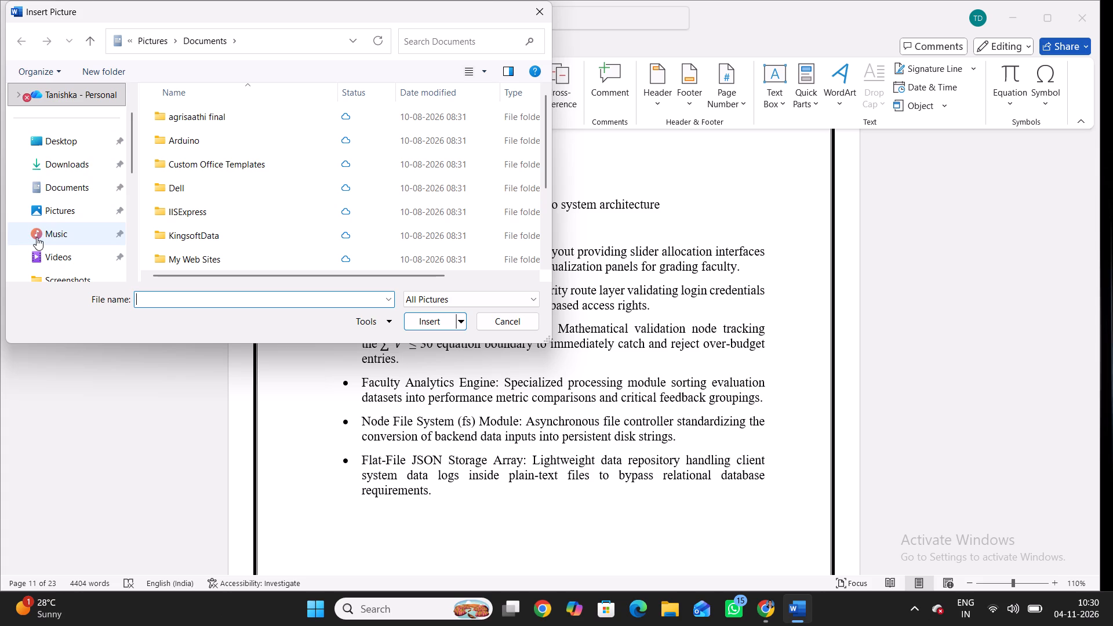
scroll(69, 180, down, 1)
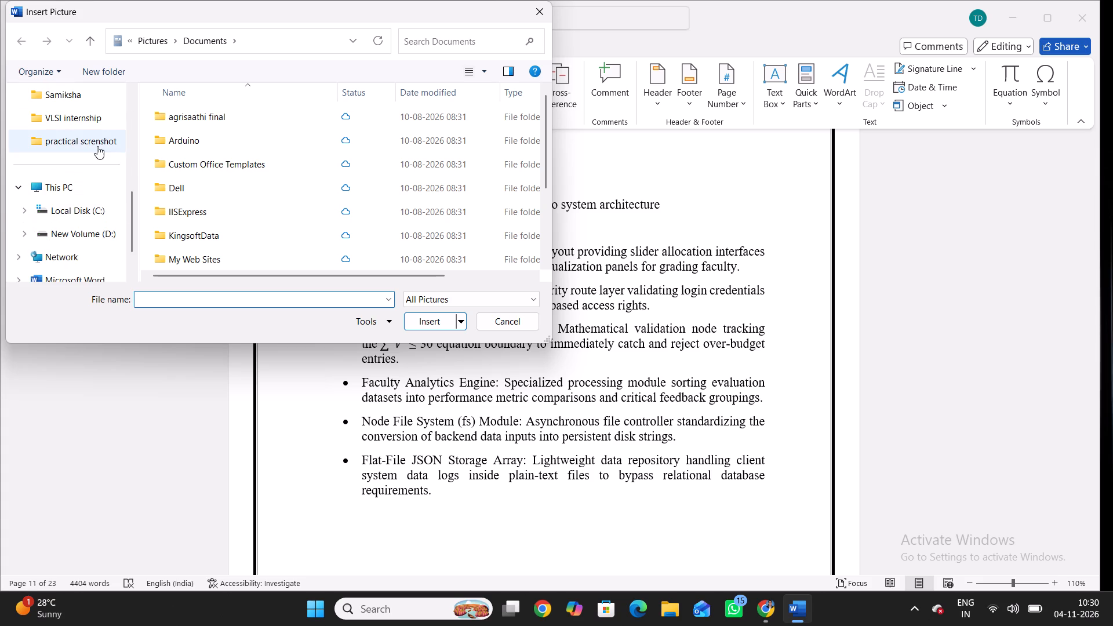
scroll(97, 146, up, 2)
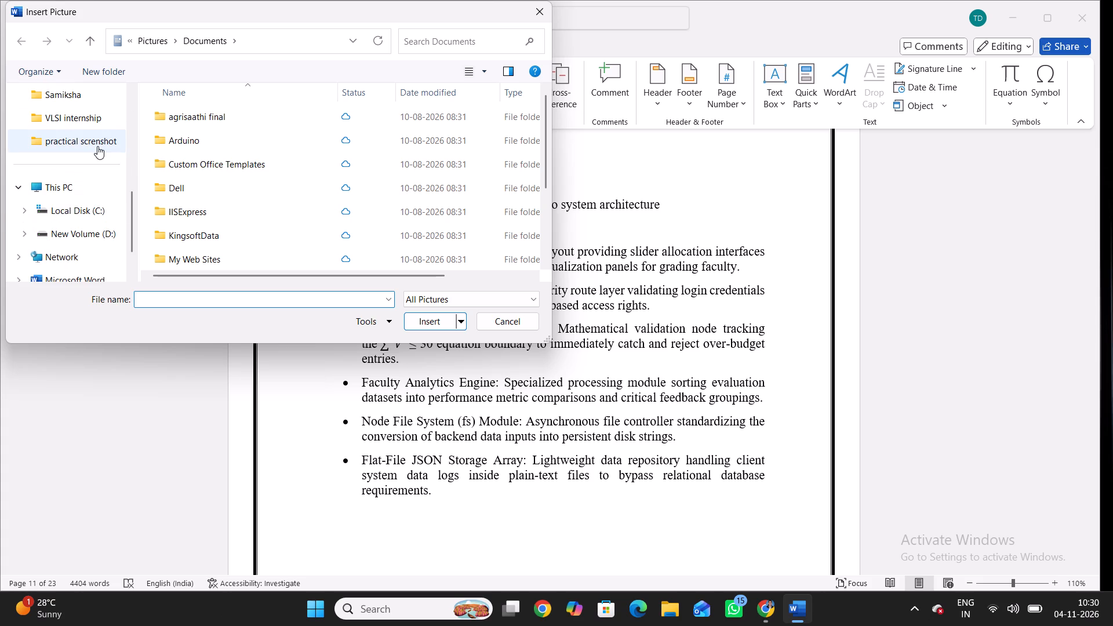
scroll(97, 146, up, 1)
click(94, 144)
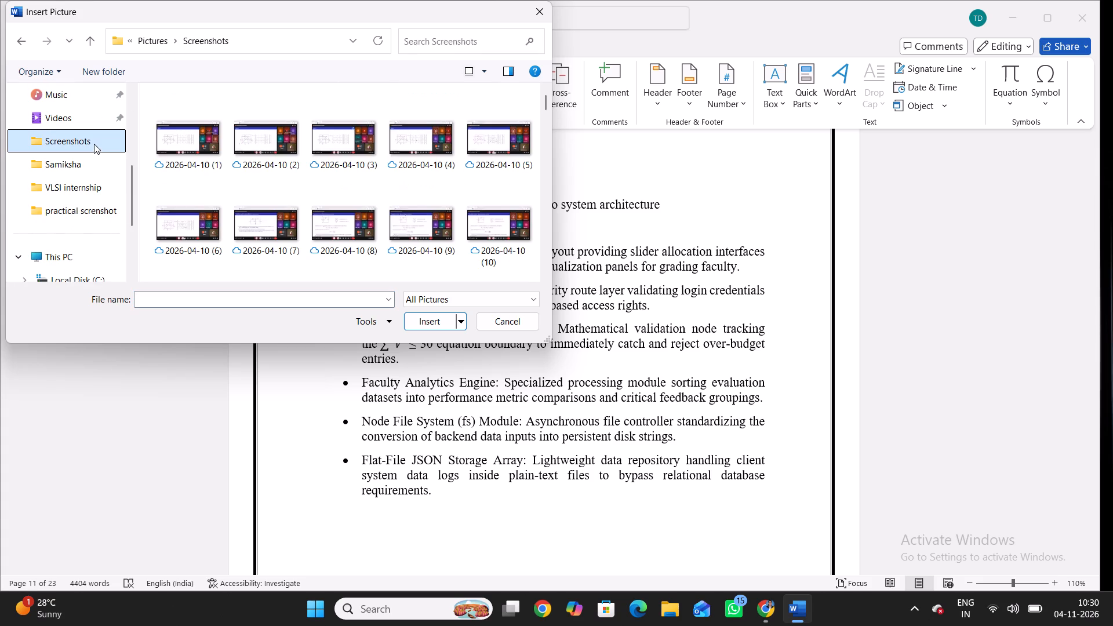
scroll(310, 195, right, 15)
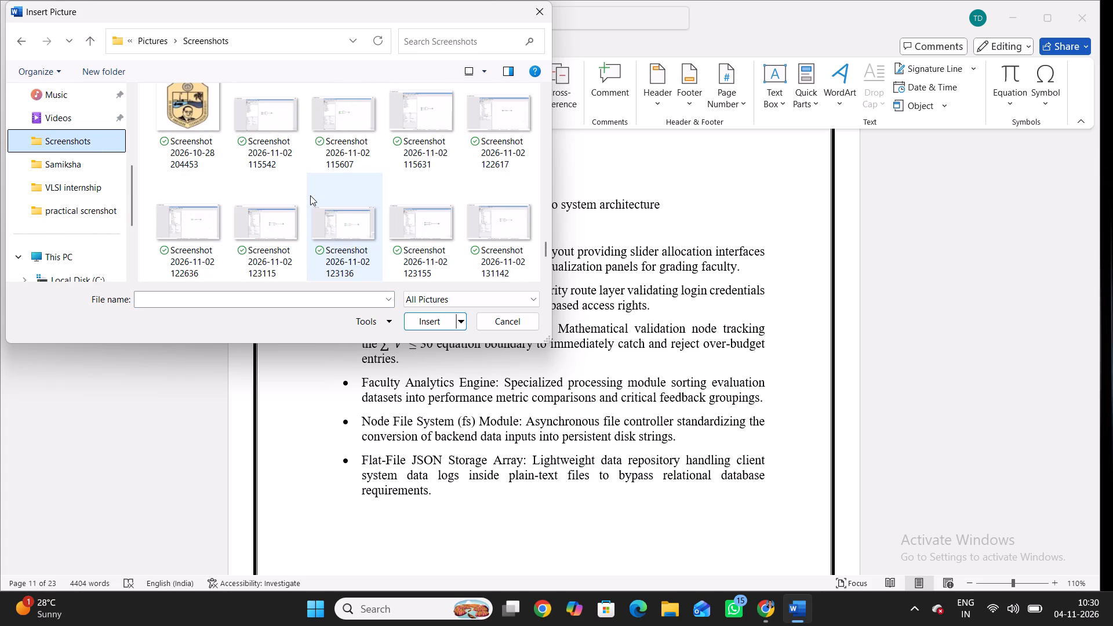
scroll(310, 195, down, 9)
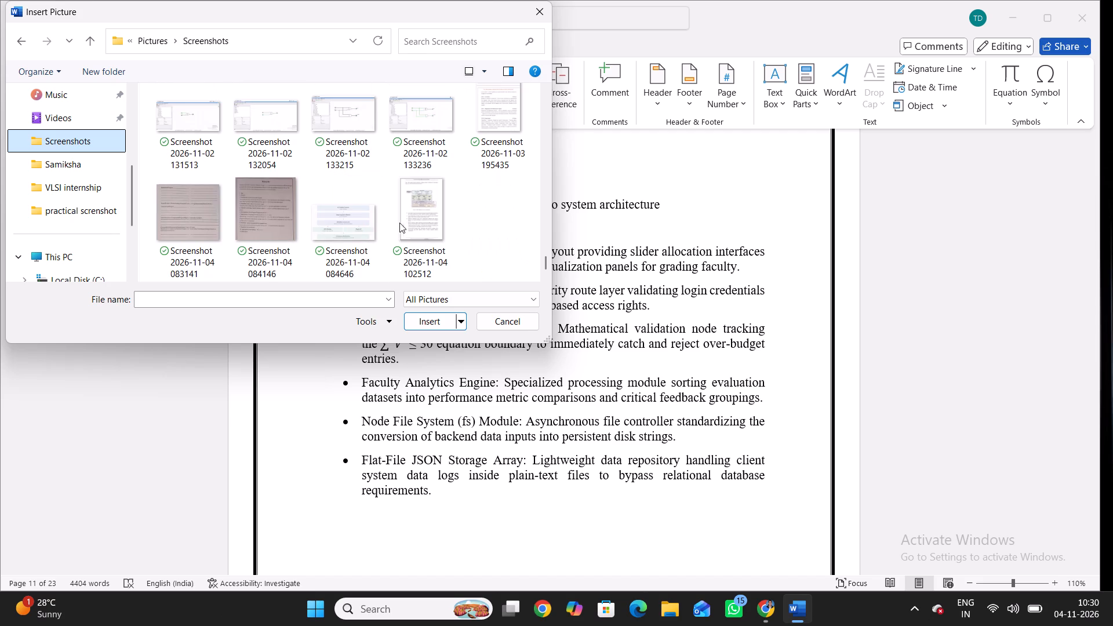
click(345, 234)
click(421, 325)
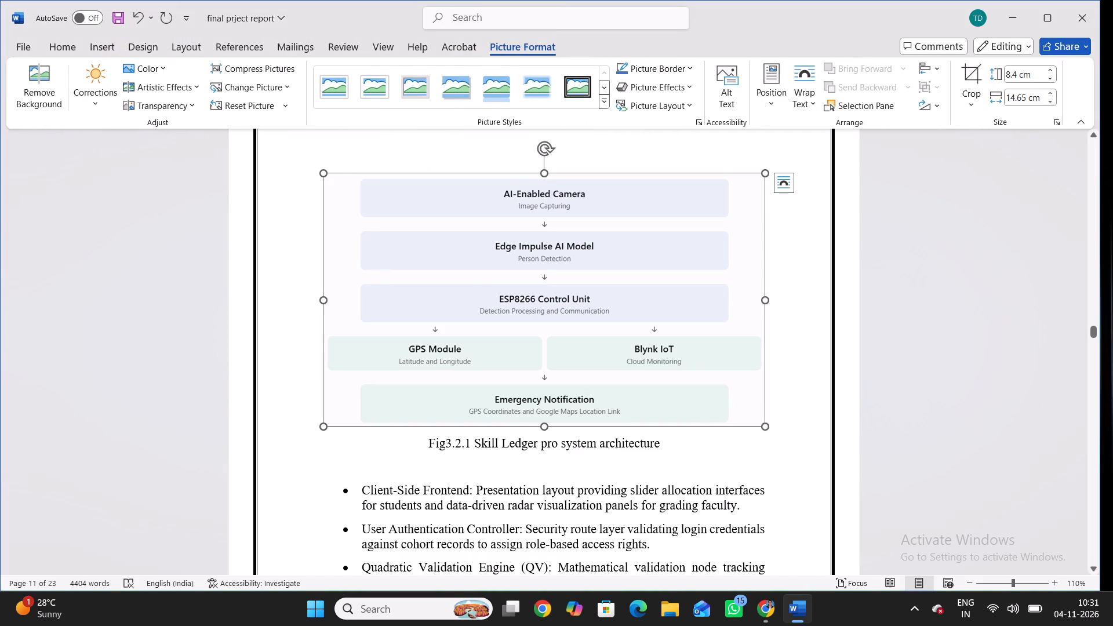
Narrow the inserted block diagram to about 13.6 cm wide.
drag(325, 303, 356, 293)
drag(505, 323, 541, 319)
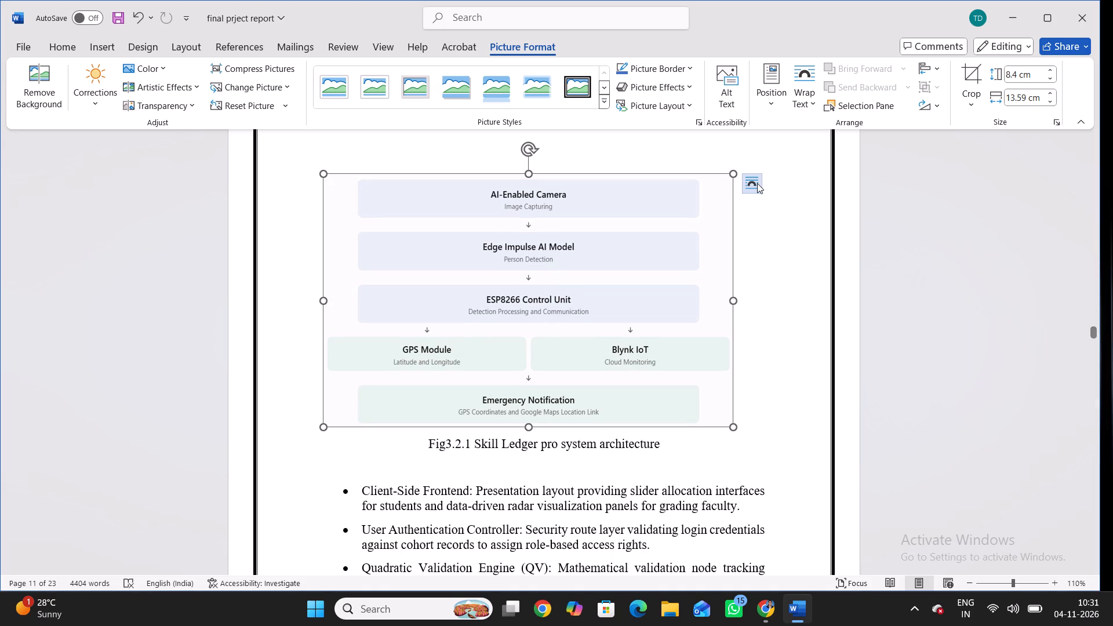
Set the block diagram's text wrapping to Square and shift it to sit centred above the Fig3.2.1 caption.
click(757, 183)
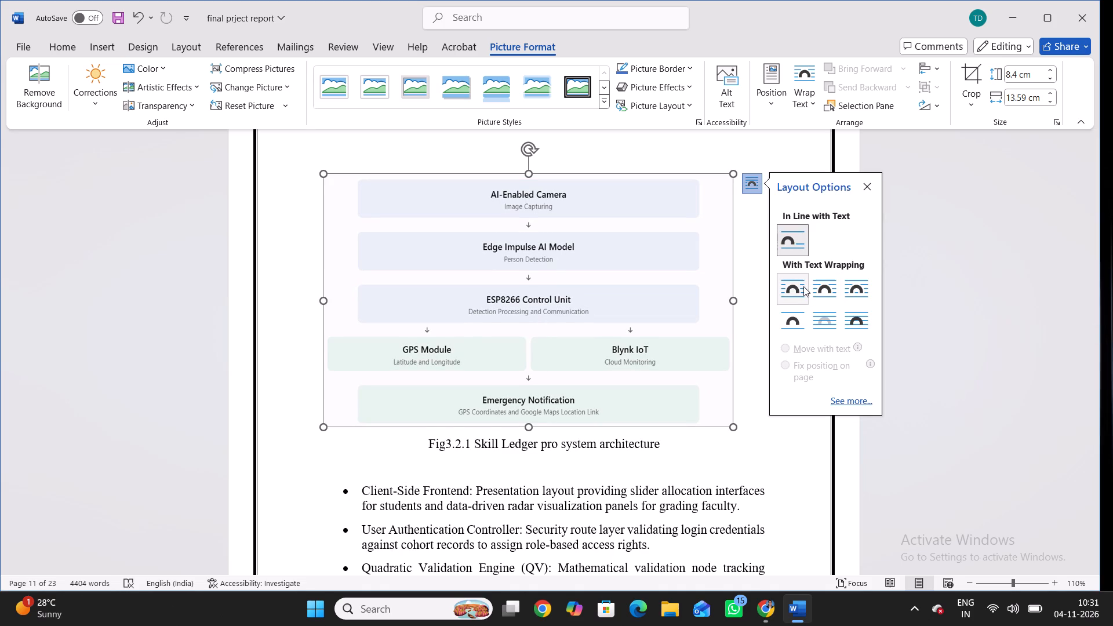
click(803, 286)
drag(493, 380, 509, 381)
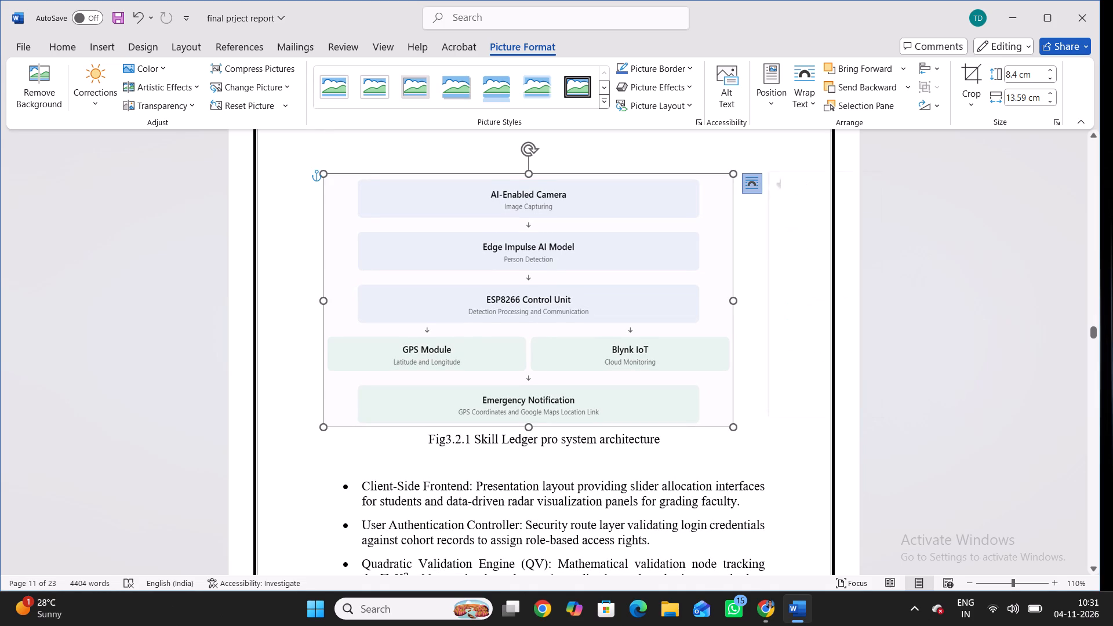
drag(509, 381, 515, 369)
Add two blank lines before the 3.2 System Architecture / Block Diagram heading so the section starts on the following page.
ctrl+scroll(579, 441, down, 3)
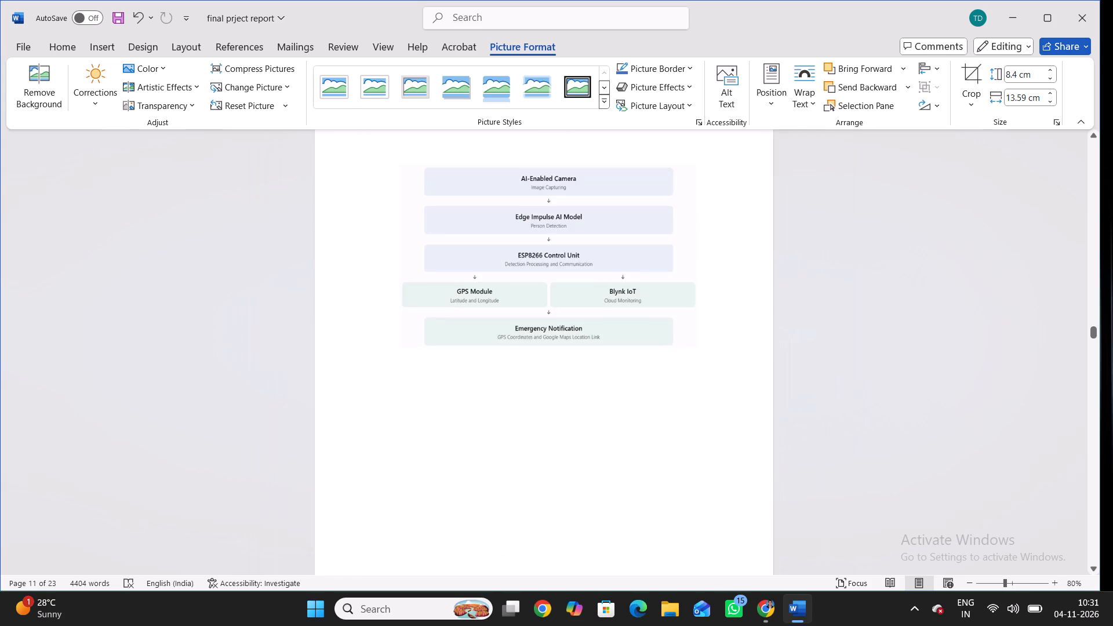
scroll(579, 441, down, 3)
scroll(579, 441, up, 3)
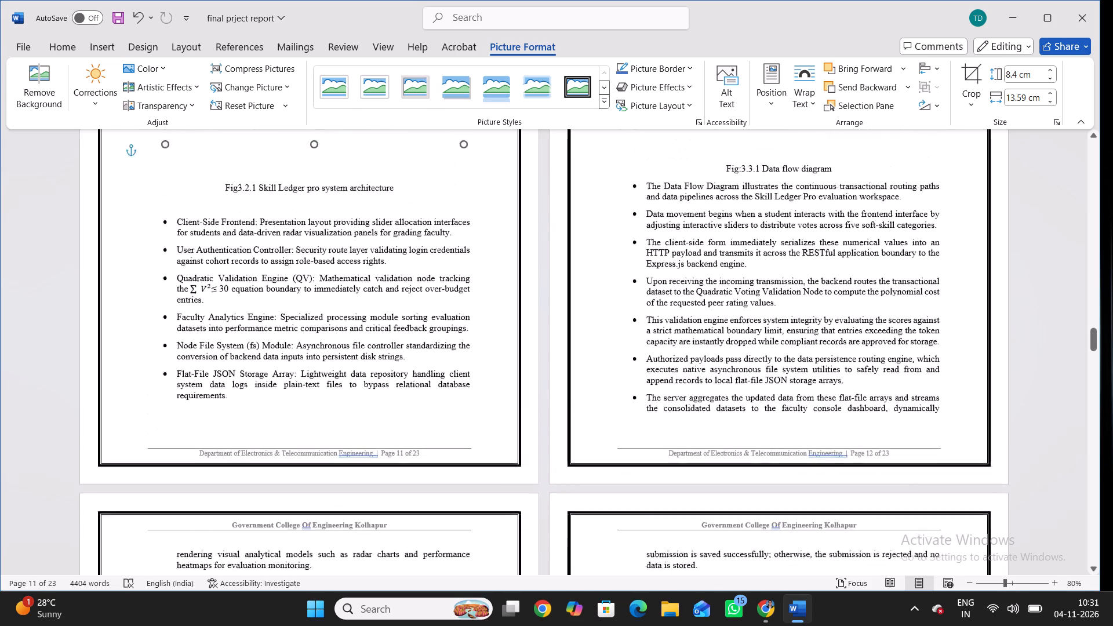
scroll(579, 441, up, 4)
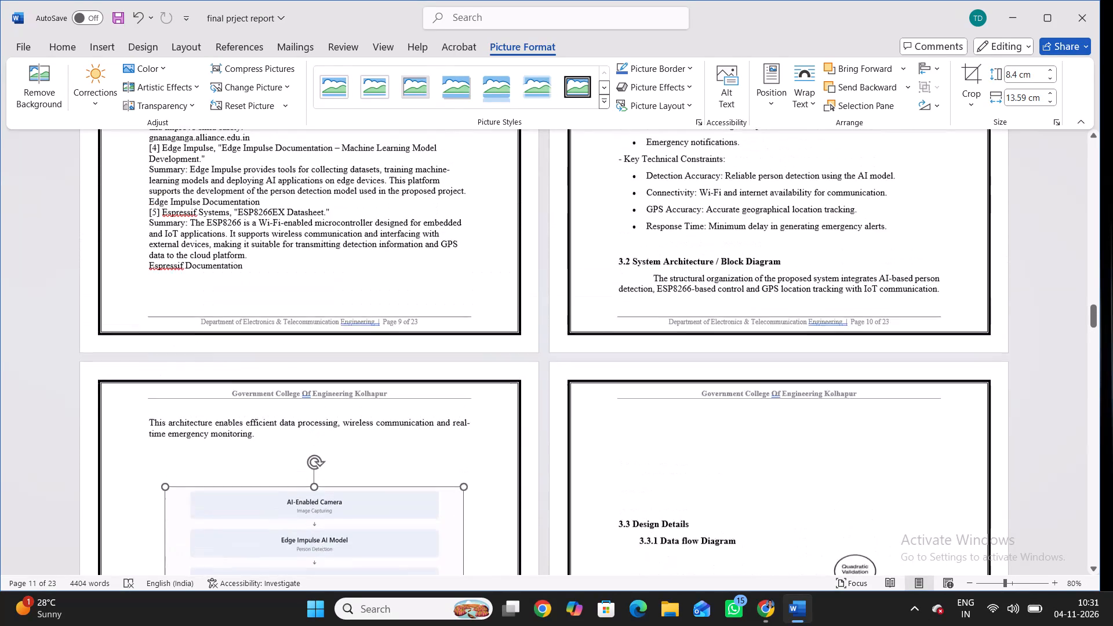
scroll(579, 441, up, 2)
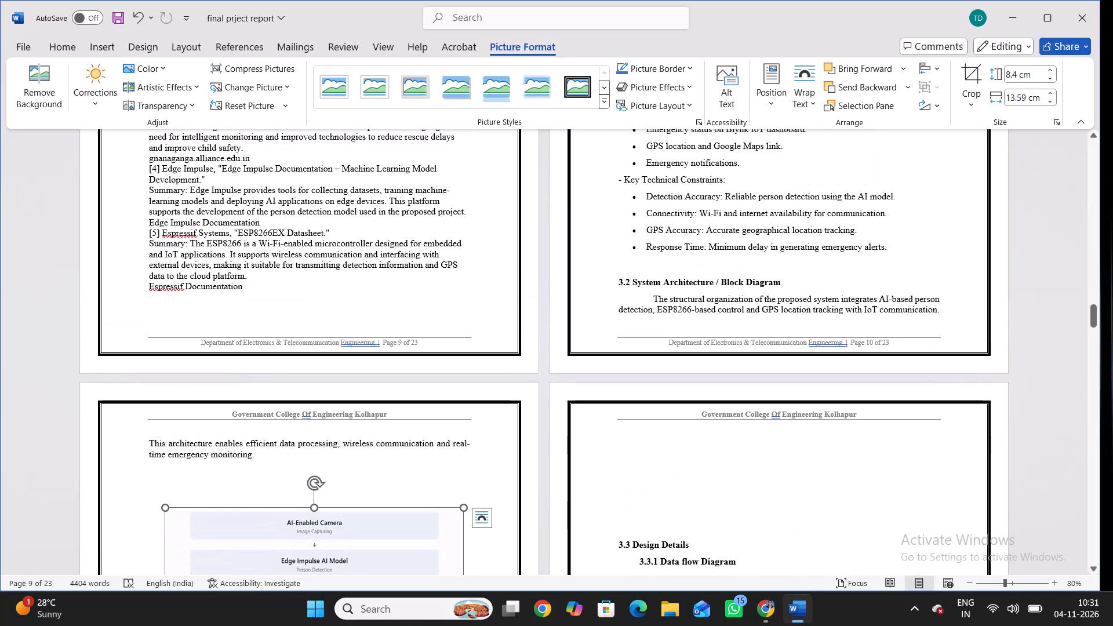
click(621, 273)
key(Left)
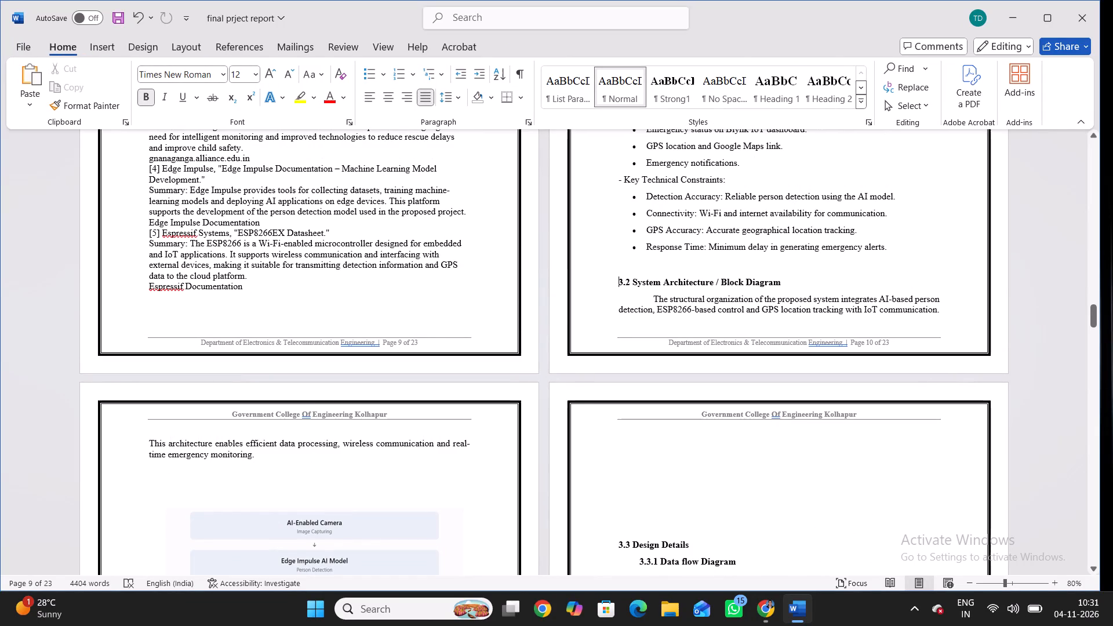
key(Return)
key(Return)
Move the block diagram up so it sits closer beneath the 3.2 introductory paragraph.
scroll(621, 273, down, 1)
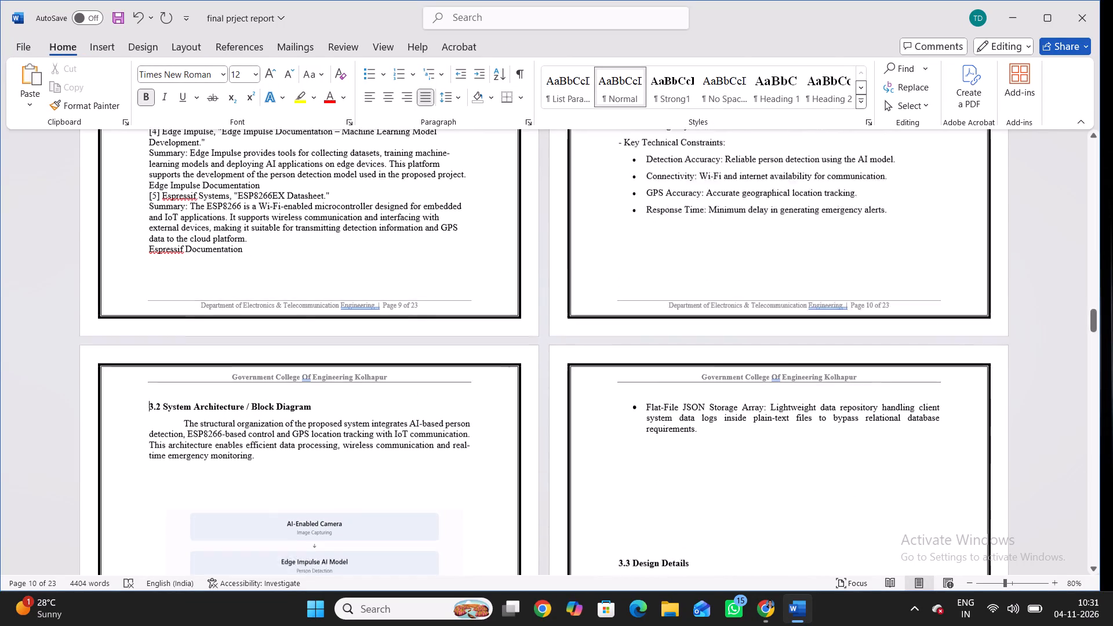
scroll(621, 273, down, 1)
drag(348, 438, 344, 420)
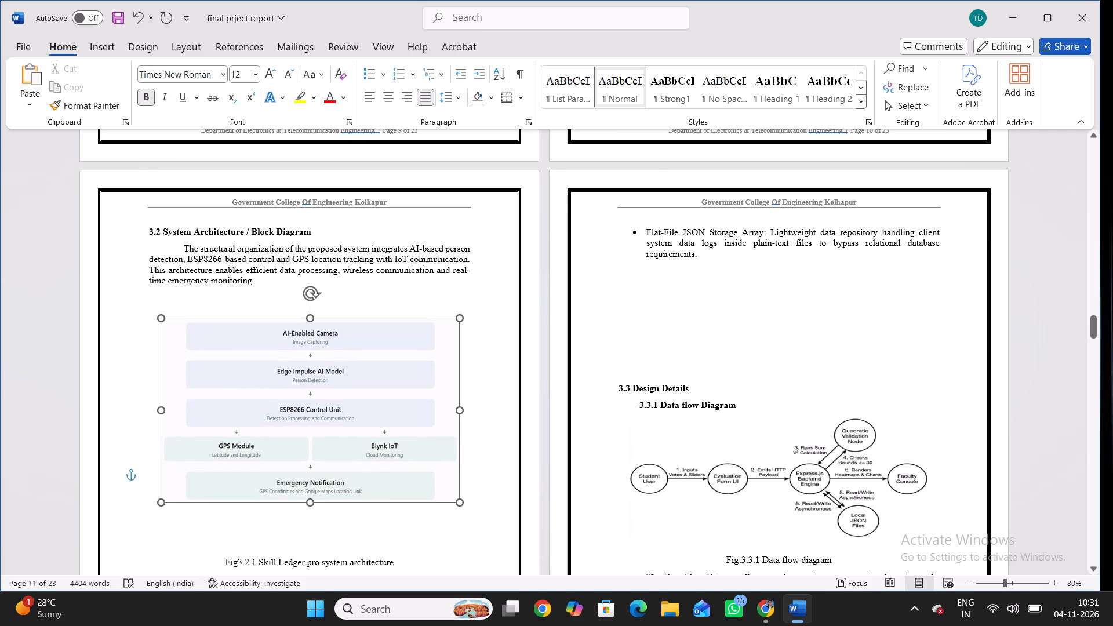
drag(344, 420, 345, 406)
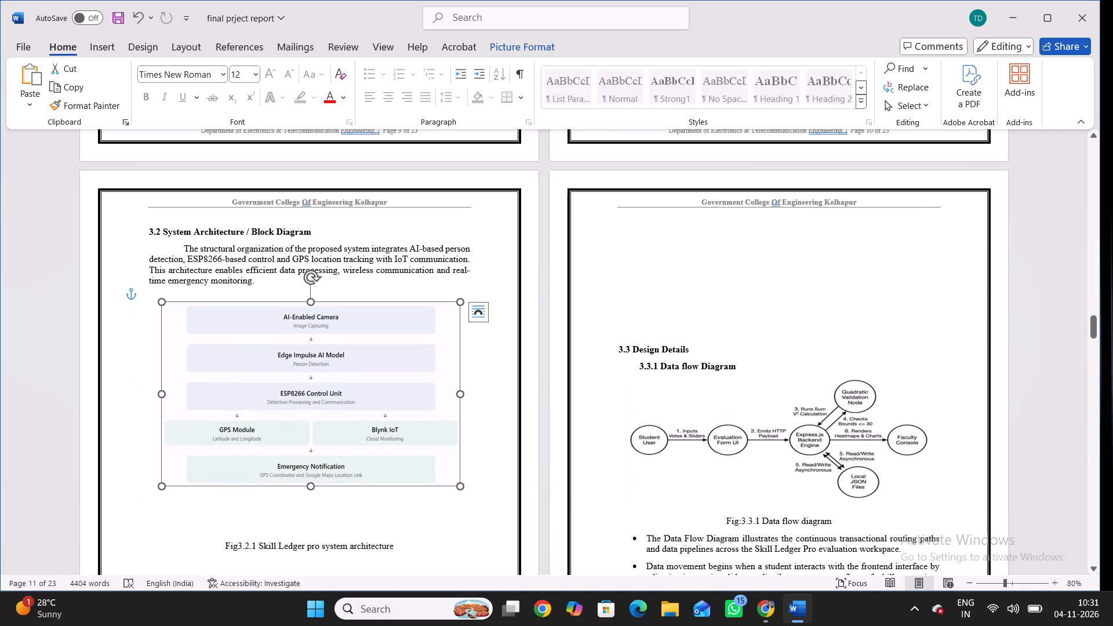
Remove two blank lines above the Fig3.2.1 caption so it sits closer beneath the block diagram.
scroll(464, 450, down, 2)
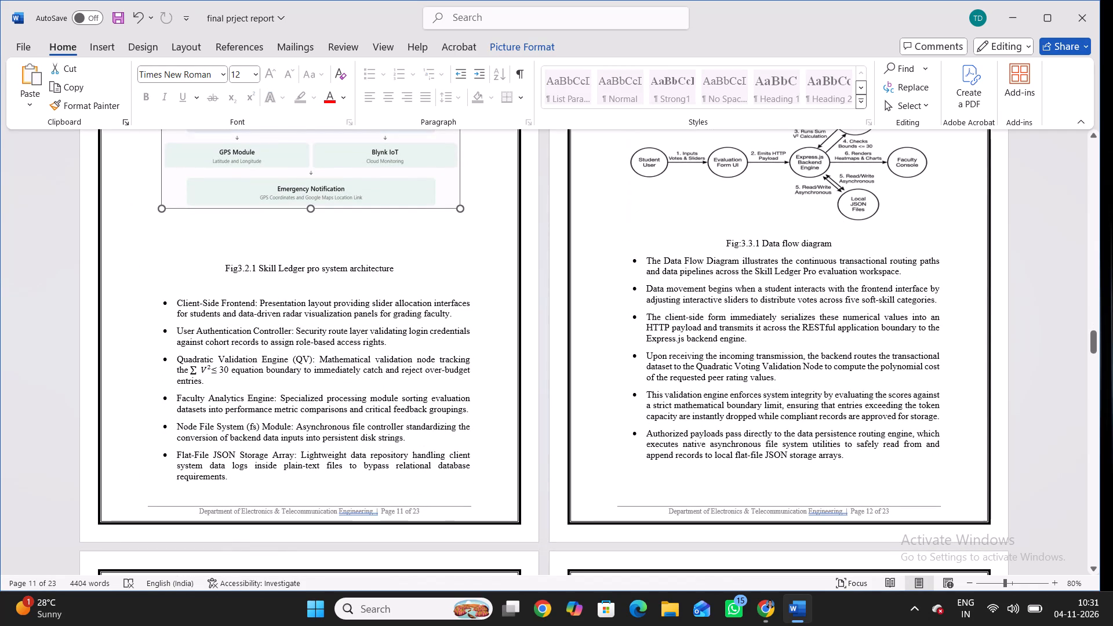
click(223, 260)
key(BackSpace)
key(BackSpace)
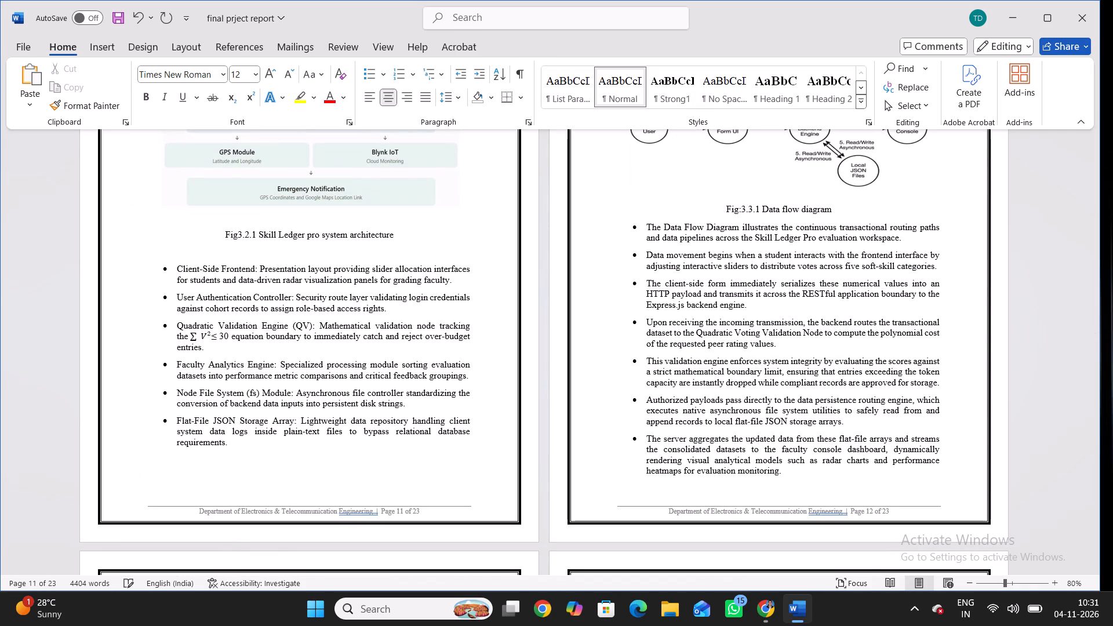
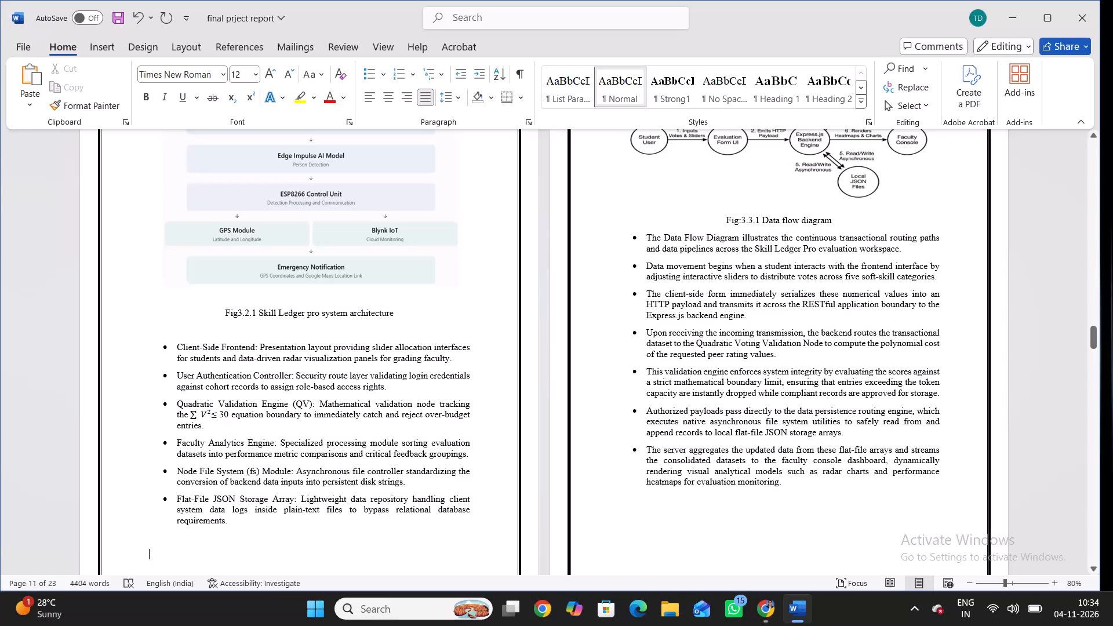
Replace the title text in the Fig3.2.1 caption with the copied text "Proposed System Architecture", keeping the figure number.
click(394, 314)
key(BackSpace)
key(BackSpace)
key(BackSpace)
key(BackSpace)
key(BackSpace)
key(BackSpace)
key(BackSpace)
key(BackSpace)
key(BackSpace)
key(BackSpace)
key(BackSpace)
key(BackSpace)
key(BackSpace)
key(BackSpace)
key(BackSpace)
key(BackSpace)
key(BackSpace)
key(BackSpace)
key(BackSpace)
key(BackSpace)
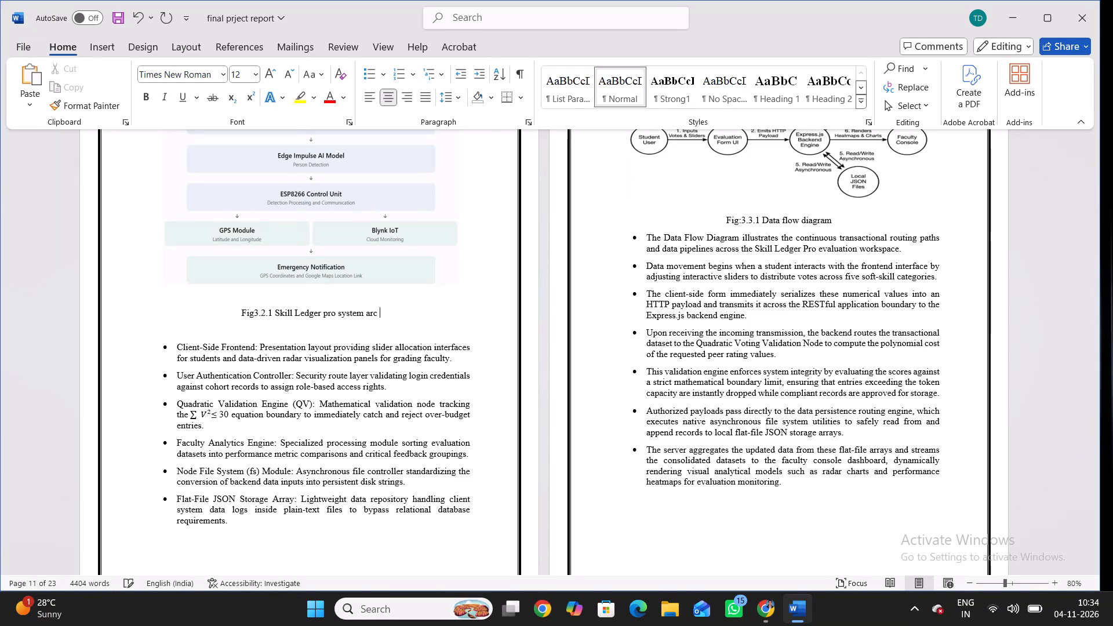
key(BackSpace)
key(BackSpace)
key(BackSpace)
key(BackSpace)
key(BackSpace)
key(BackSpace)
key(BackSpace)
key(BackSpace)
key(BackSpace)
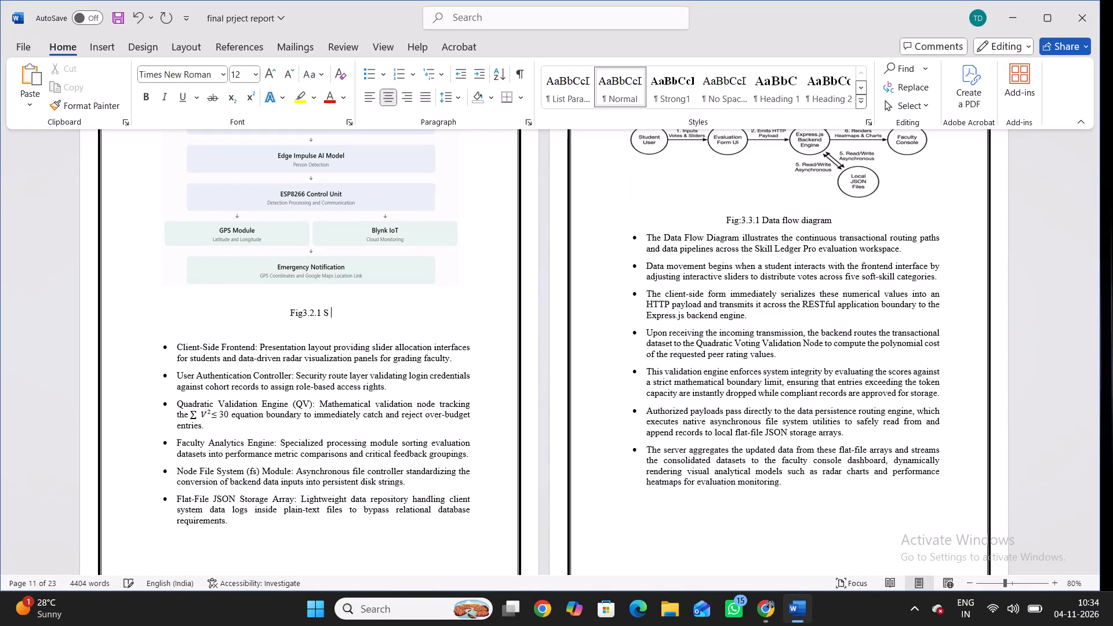
key(BackSpace)
key(ctrl+v)
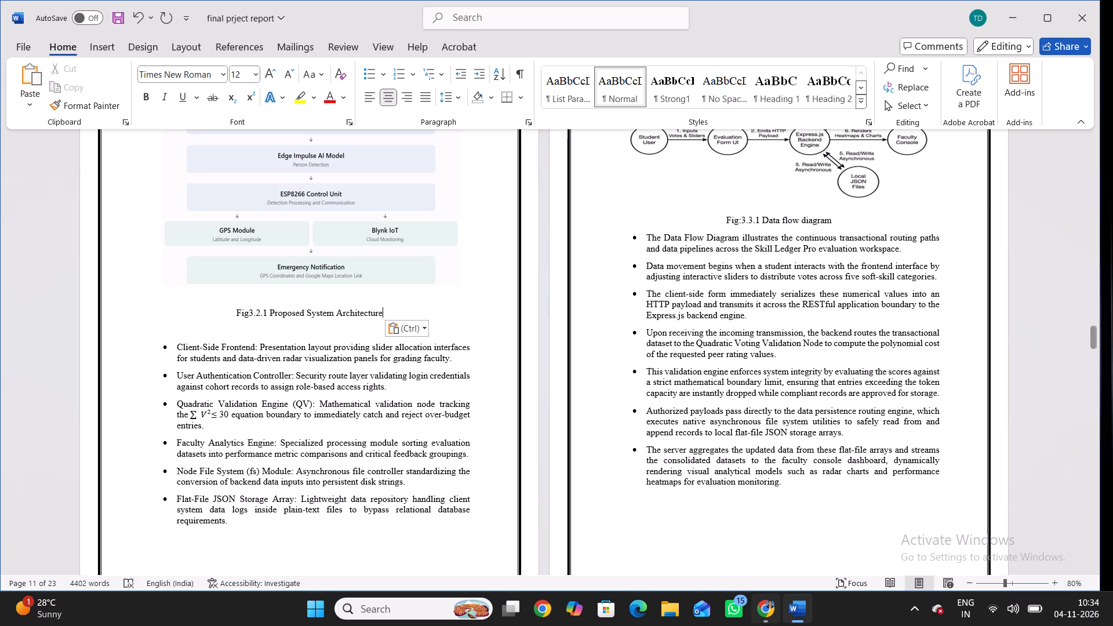
Remove the extra space between "Borewell" and "Monitoring" in the project title on the report's title page.
scroll(517, 354, up, 12)
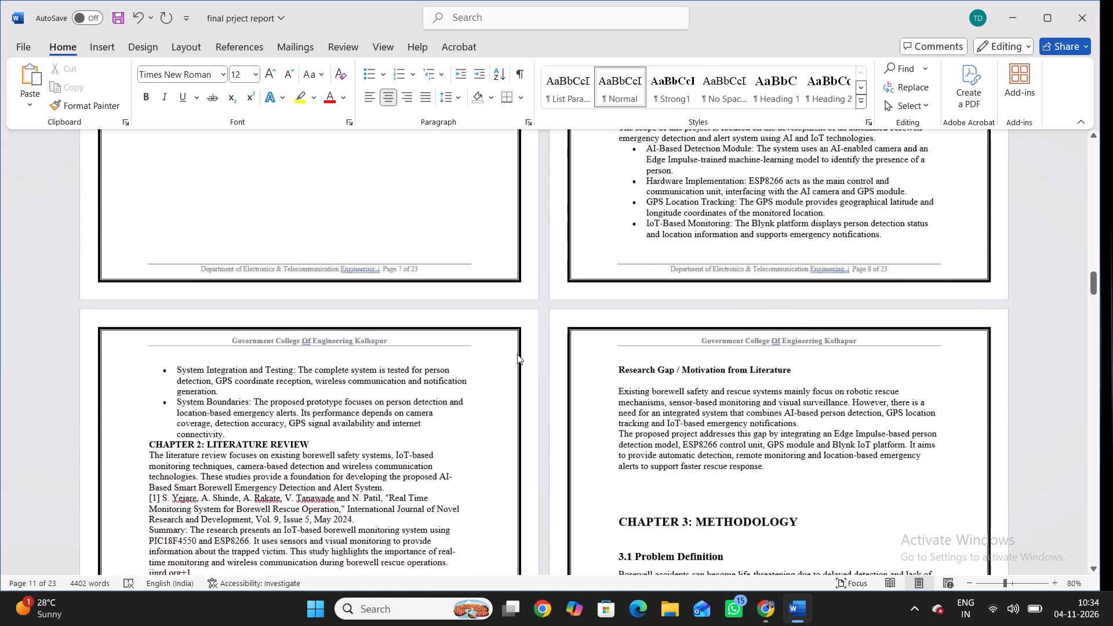
scroll(517, 354, up, 6)
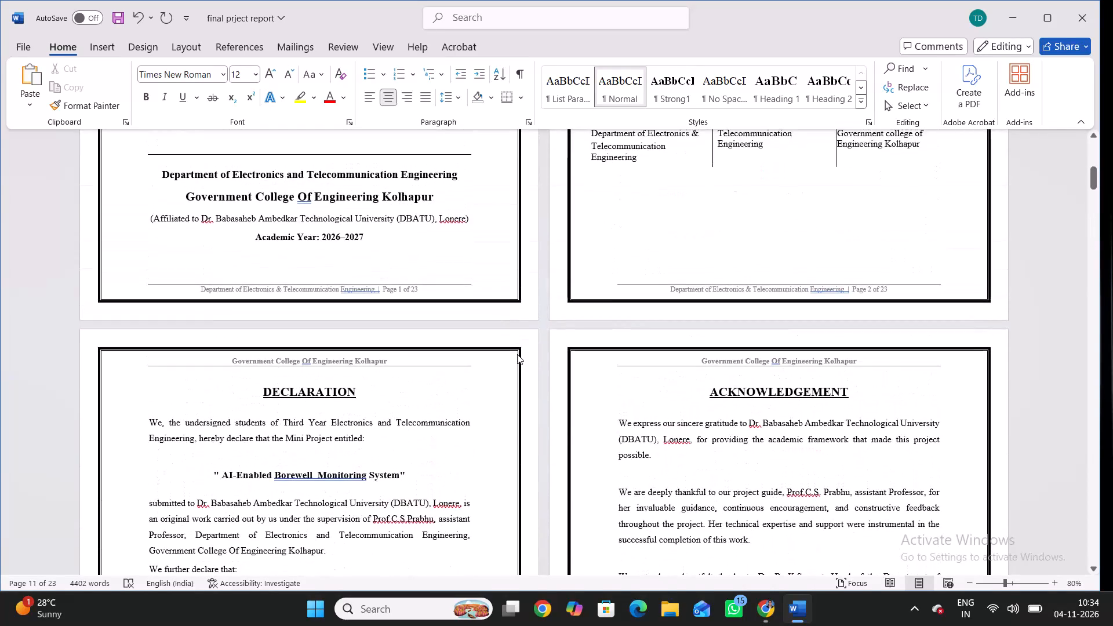
scroll(517, 354, up, 5)
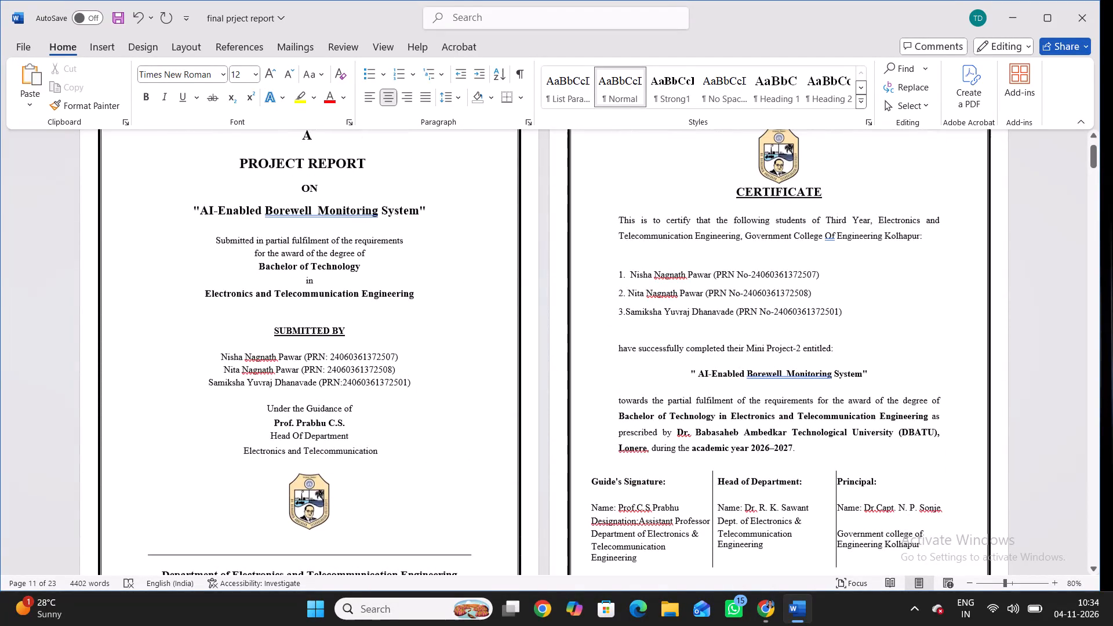
scroll(517, 354, up, 2)
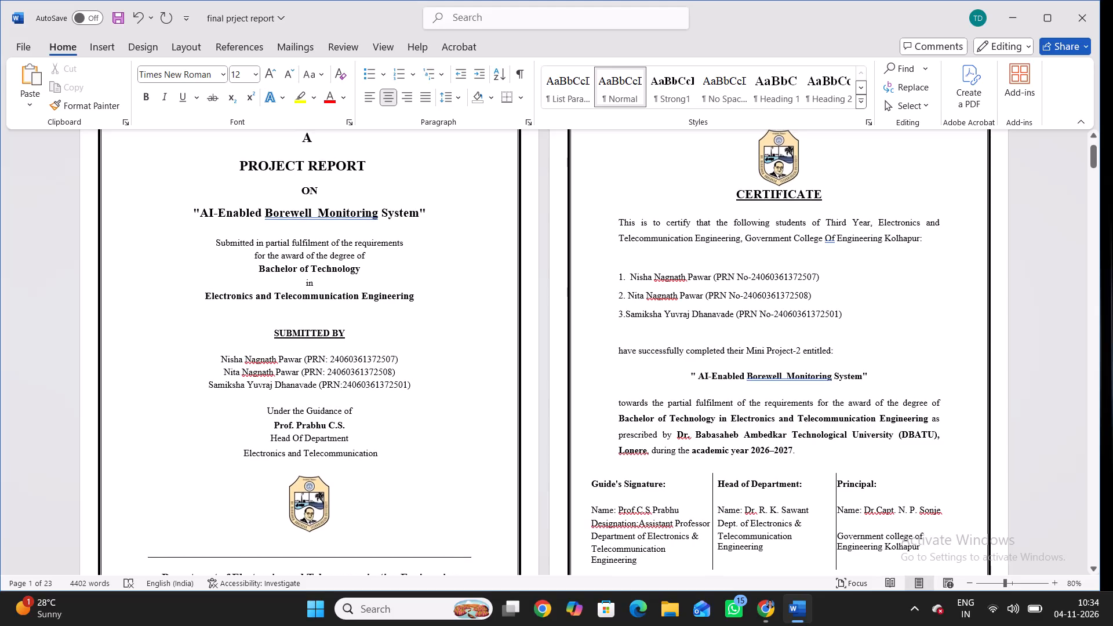
scroll(517, 354, up, 1)
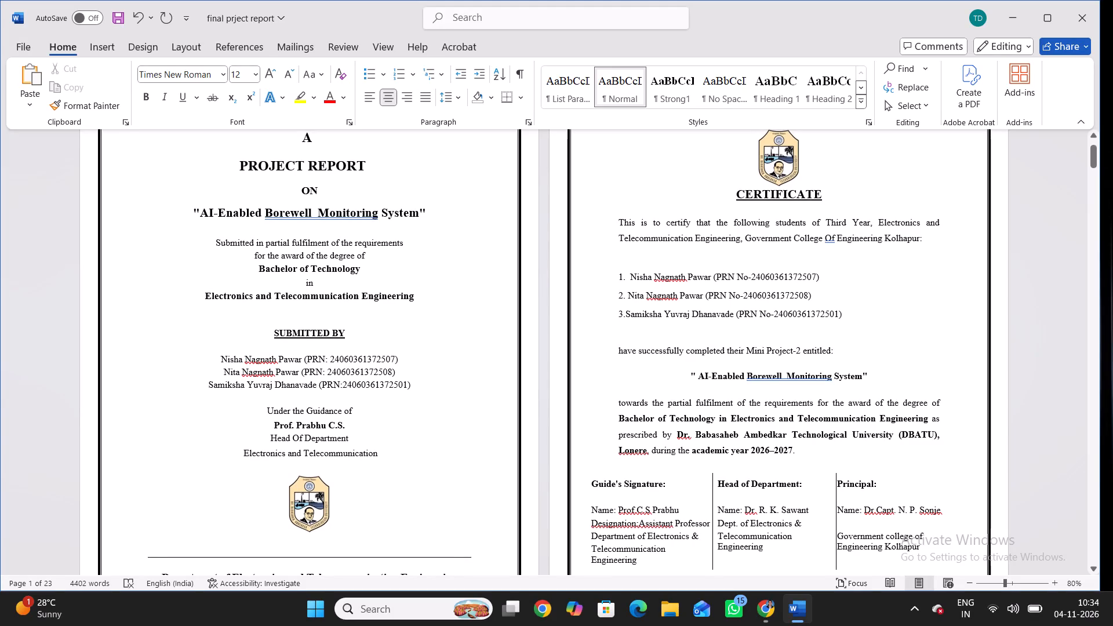
click(319, 214)
key(BackSpace)
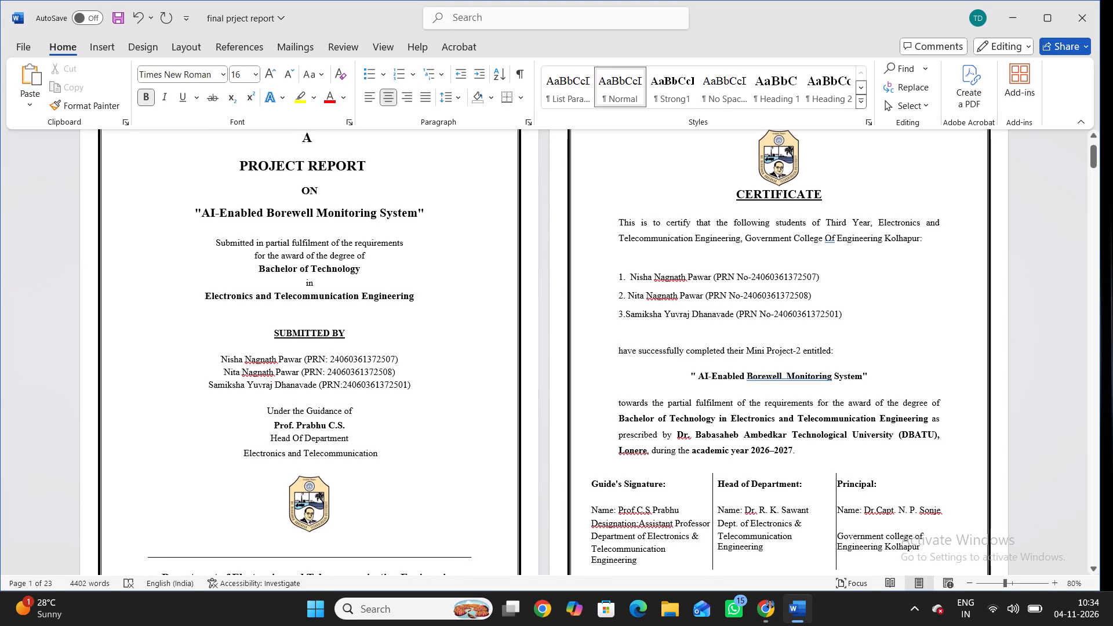
Copy the project title "AI-Enabled Borewell Monitoring System" from the title page.
scroll(345, 399, down, 2)
scroll(346, 399, up, 1)
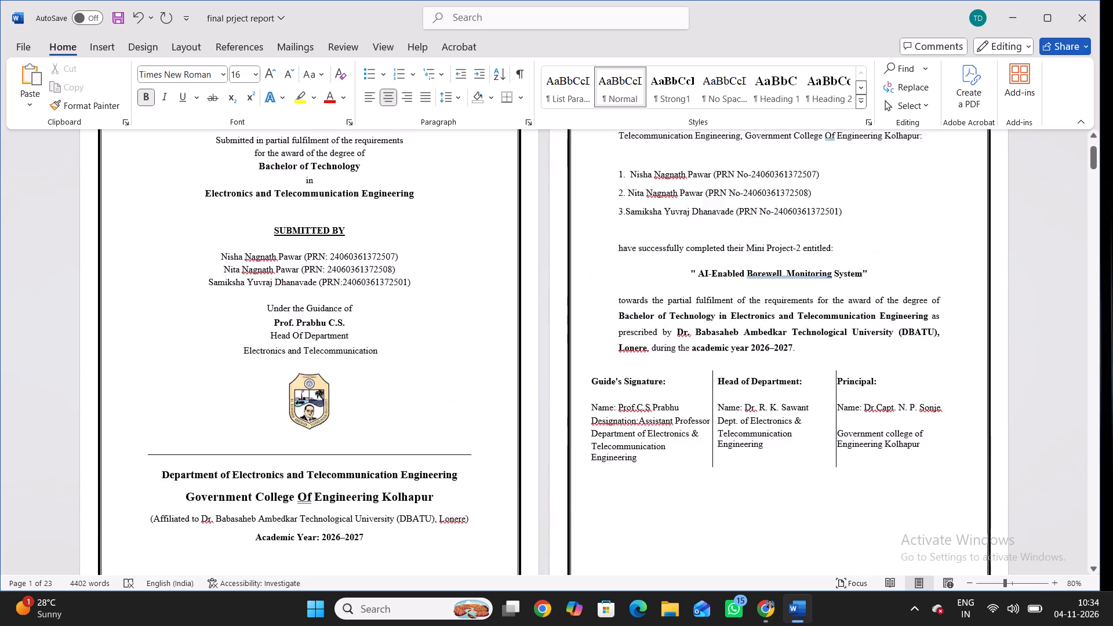
scroll(346, 399, up, 2)
scroll(205, 257, left, 1)
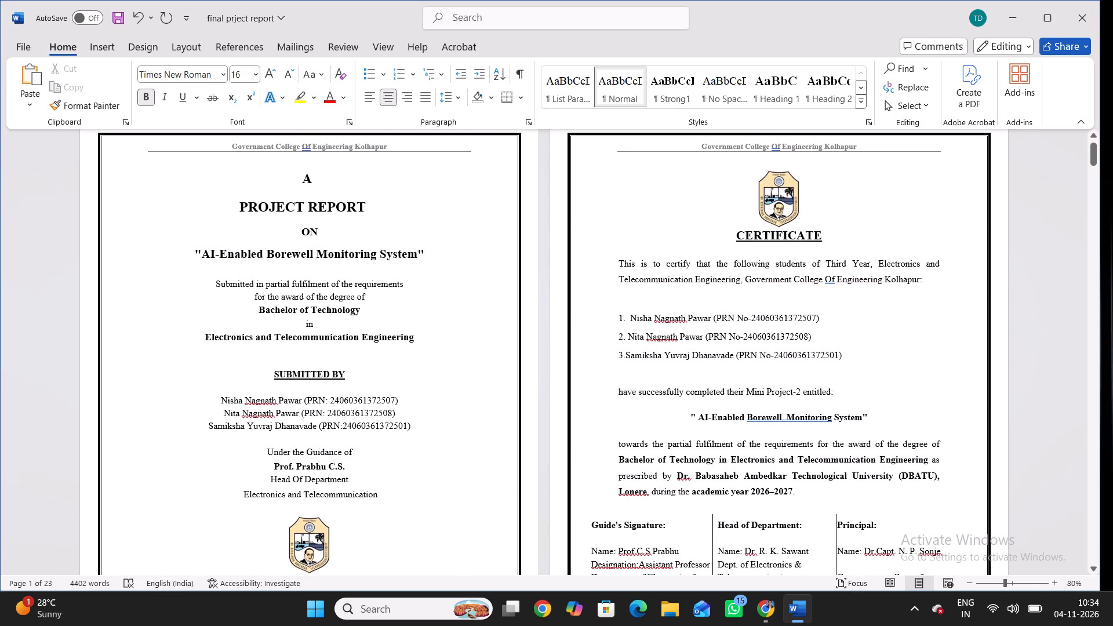
drag(203, 252, 414, 256)
key(ctrl+c)
Replace the word "Proposed" in the Fig3.2.1 caption with the copied project title.
scroll(414, 256, down, 8)
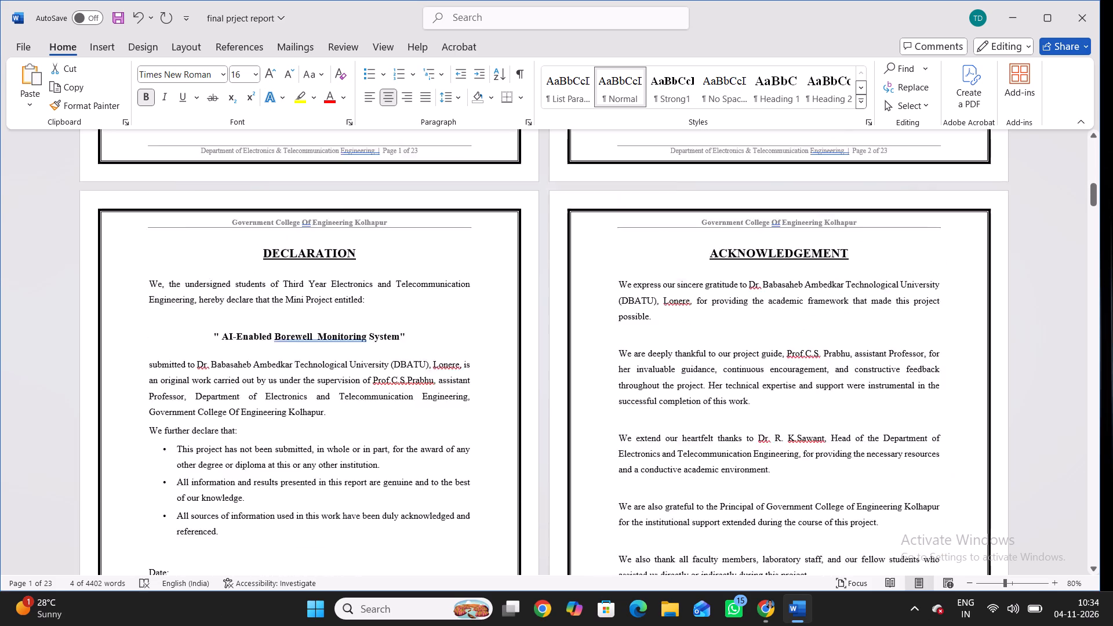
scroll(414, 256, down, 9)
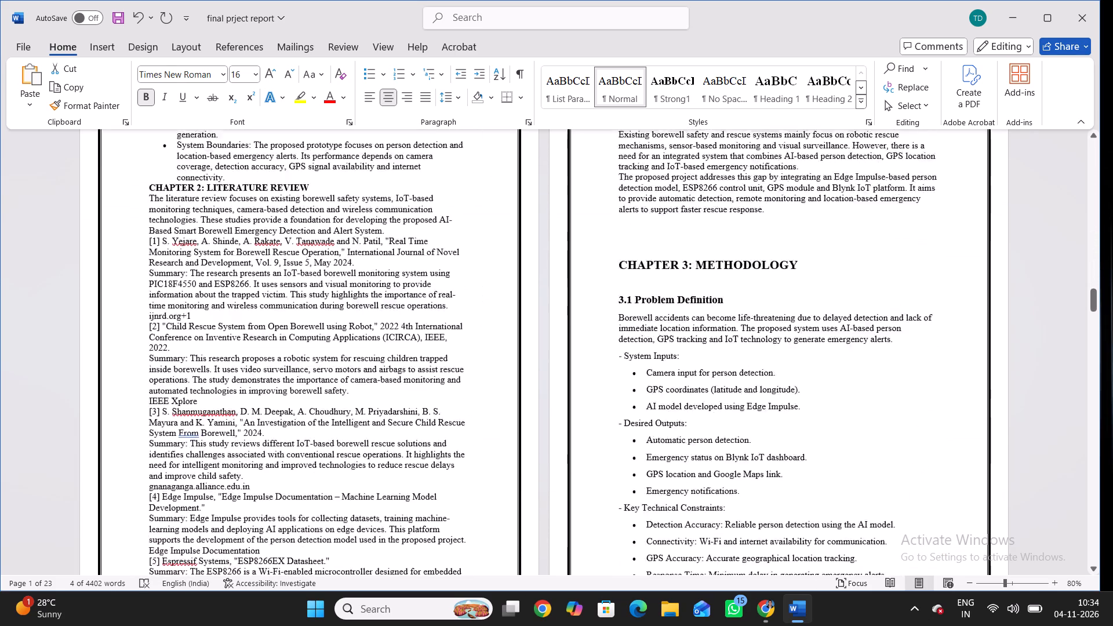
scroll(414, 256, down, 20)
scroll(414, 256, down, 20)
scroll(414, 256, down, 1)
scroll(414, 256, up, 7)
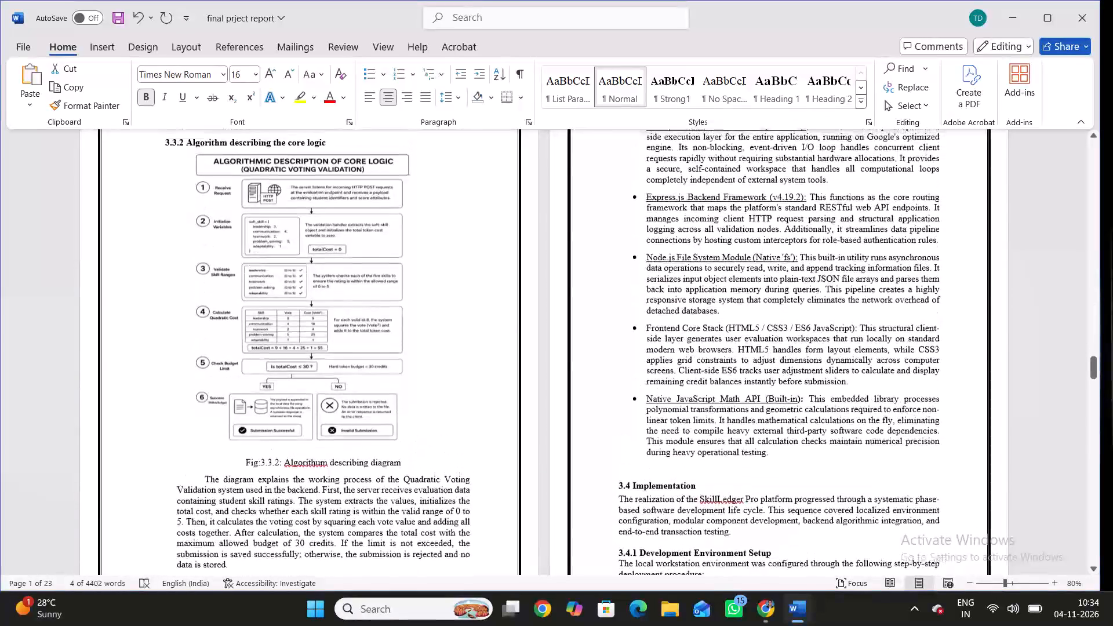
scroll(414, 256, up, 6)
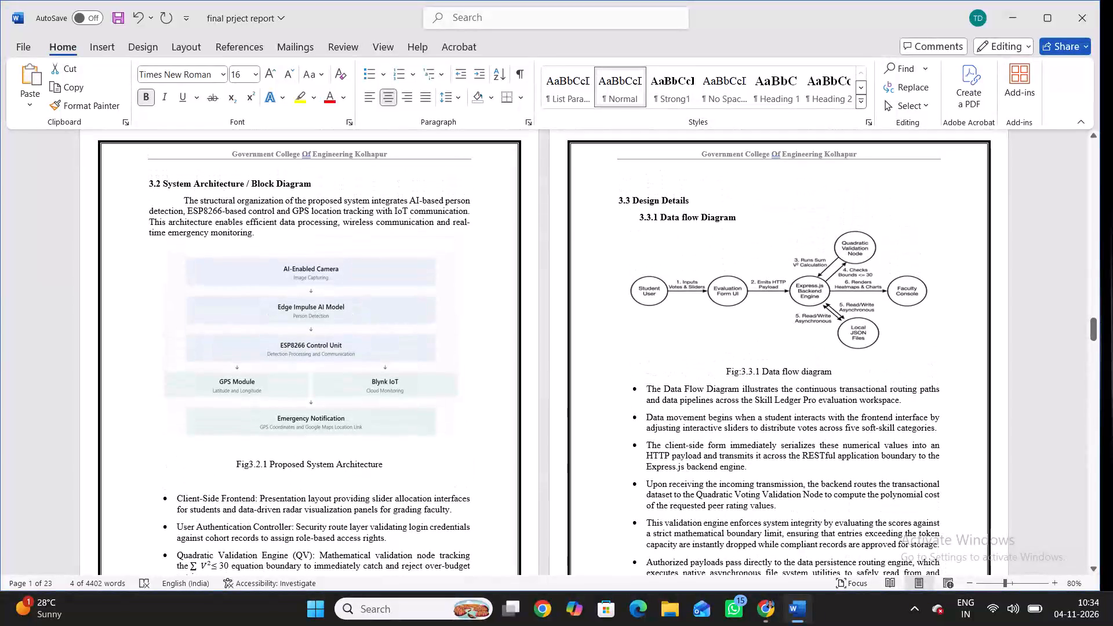
click(305, 468)
key(BackSpace)
key(BackSpace)
key(BackSpace)
key(BackSpace)
key(BackSpace)
key(BackSpace)
key(BackSpace)
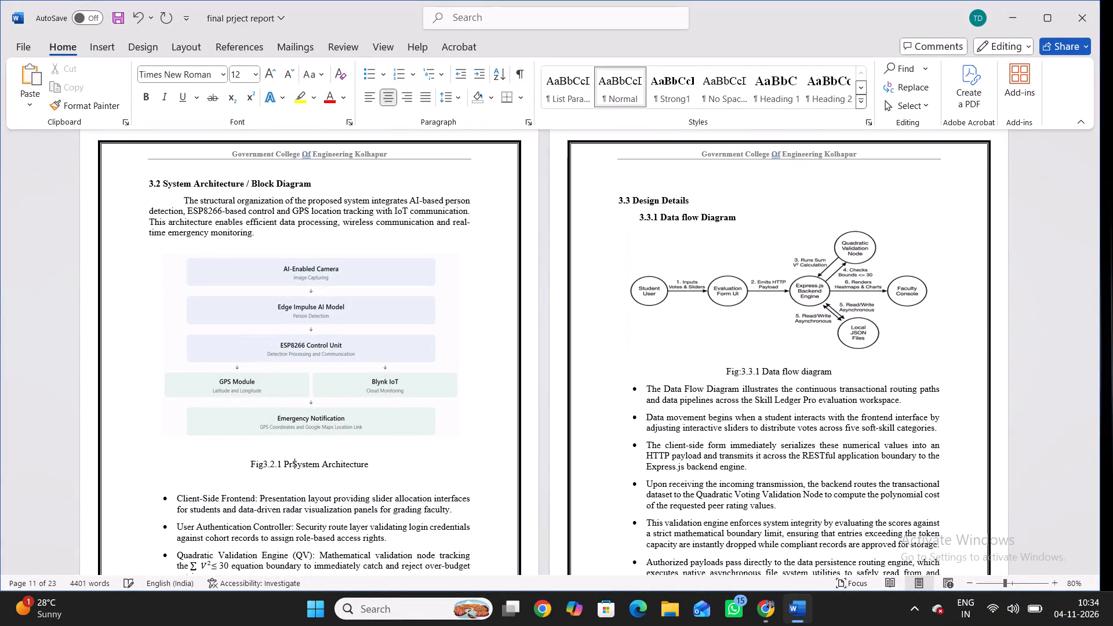
key(BackSpace)
key(BackSpace)
key(ctrl+v)
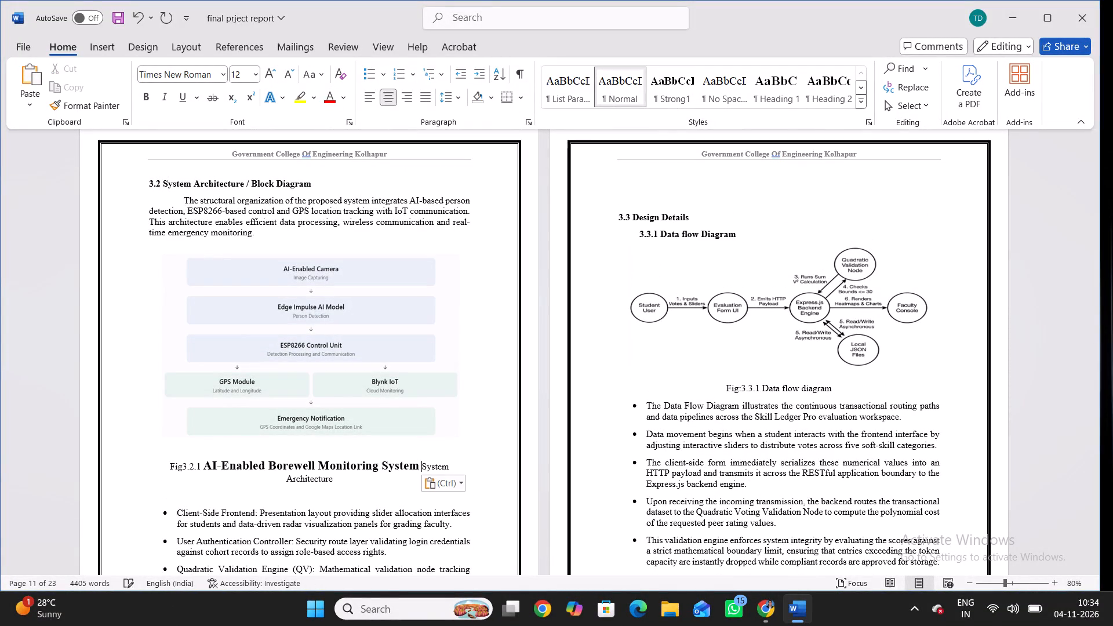
Reduce the pasted title text in the Fig3.2.1 caption to 11 pt and remove its bold formatting.
drag(290, 479, 294, 479)
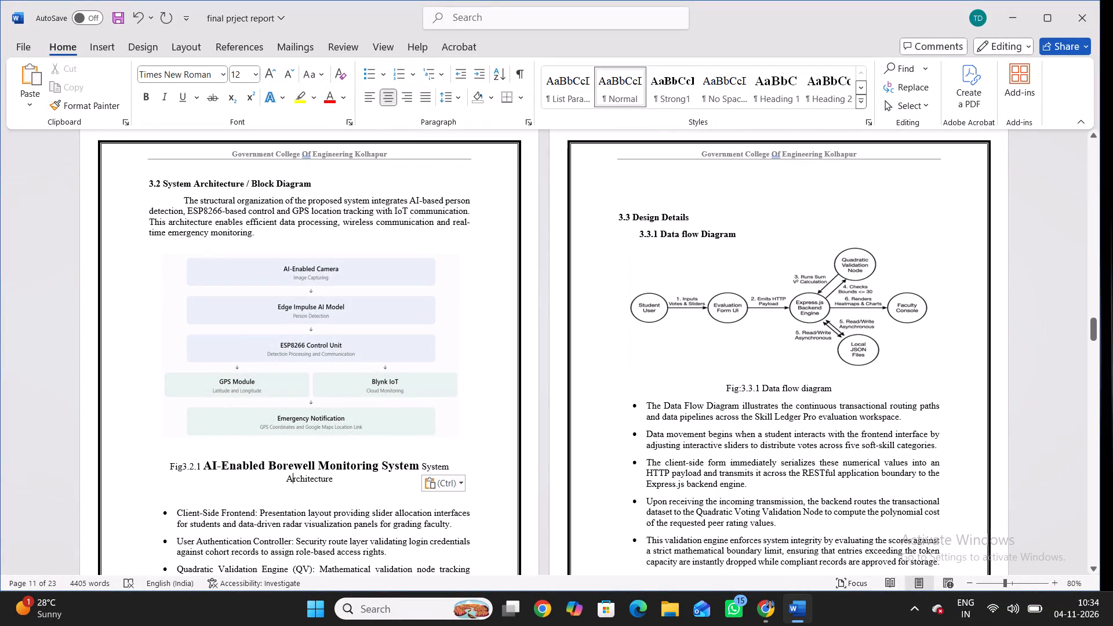
drag(294, 479, 314, 481)
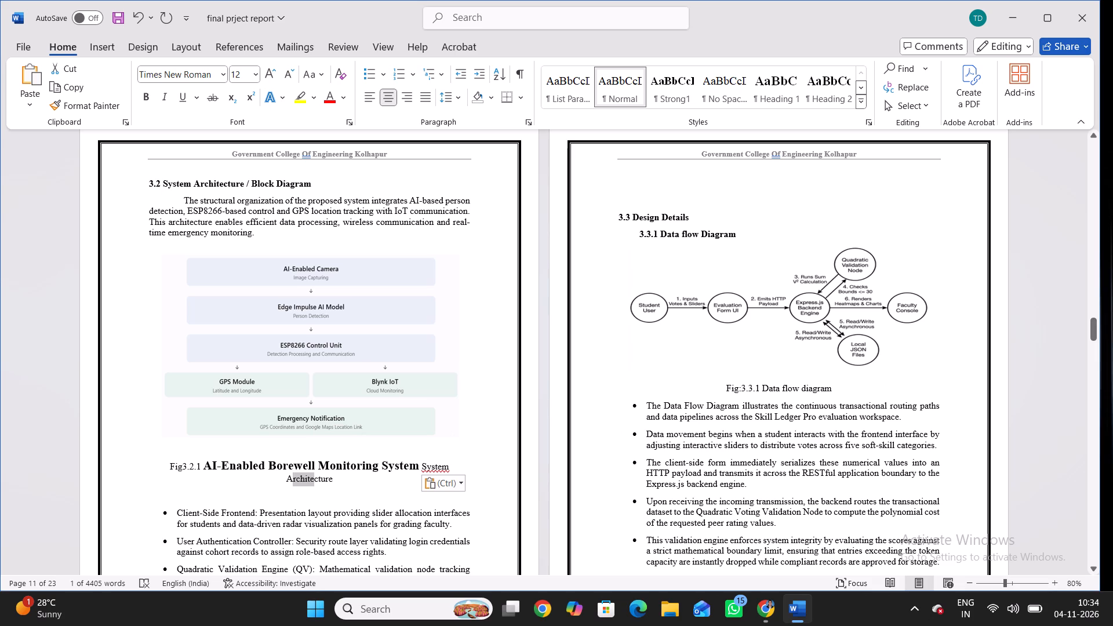
drag(200, 463, 397, 467)
drag(184, 465, 211, 465)
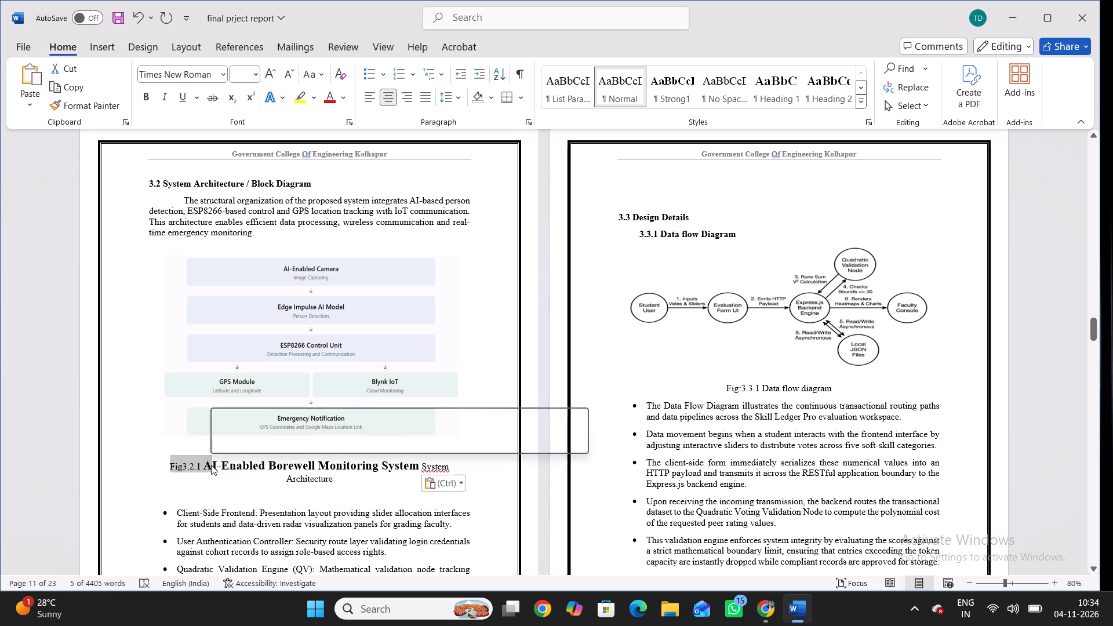
click(211, 465)
drag(204, 469, 407, 471)
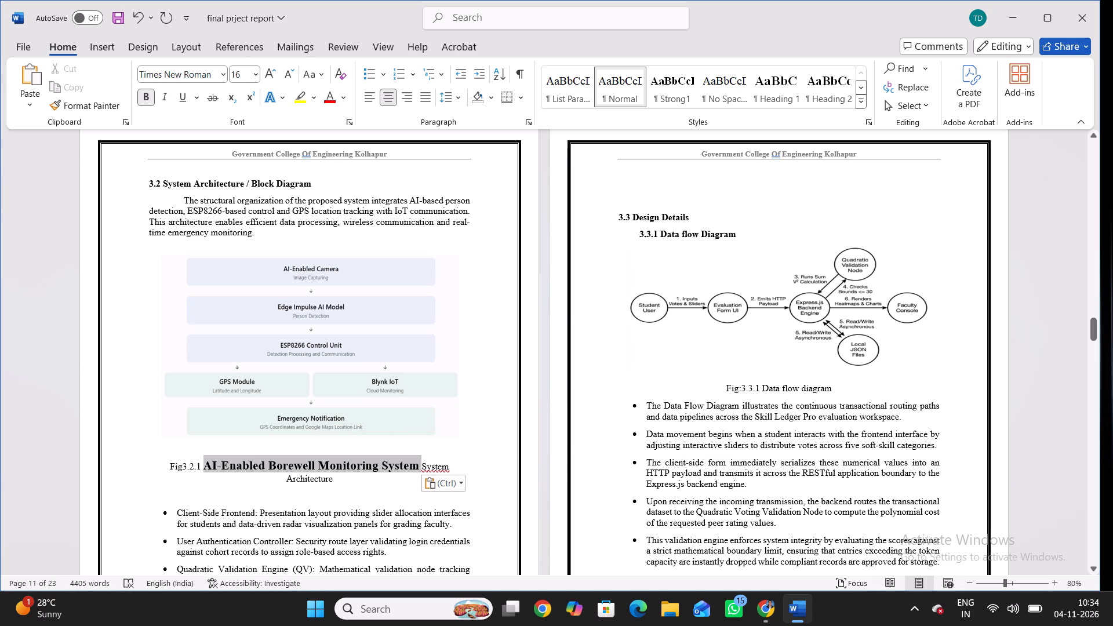
drag(407, 471, 410, 471)
click(515, 428)
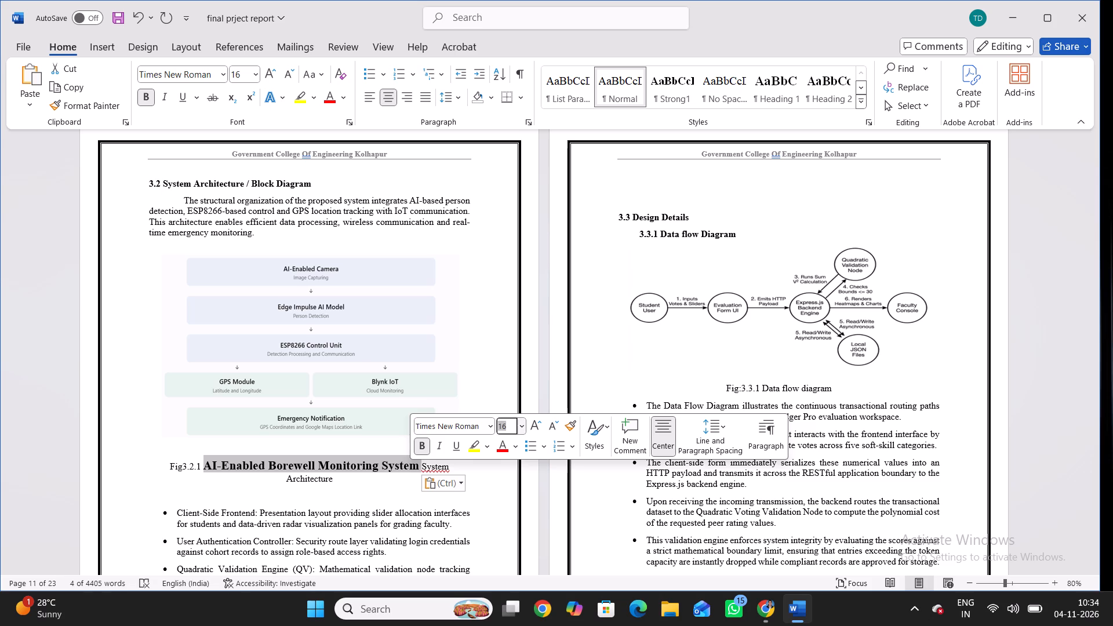
click(522, 428)
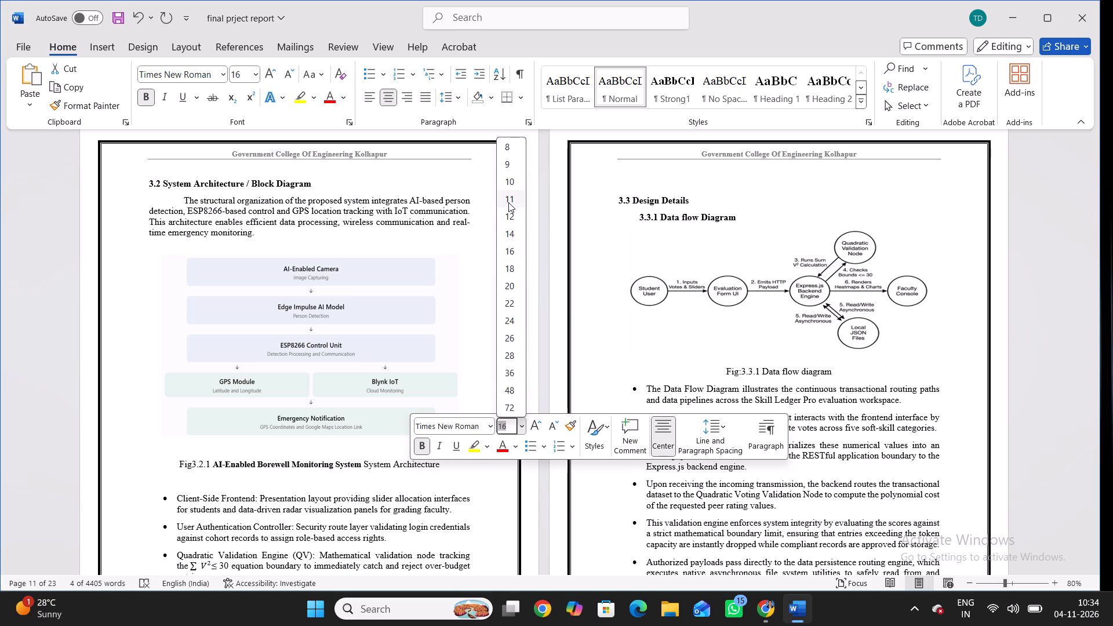
click(508, 202)
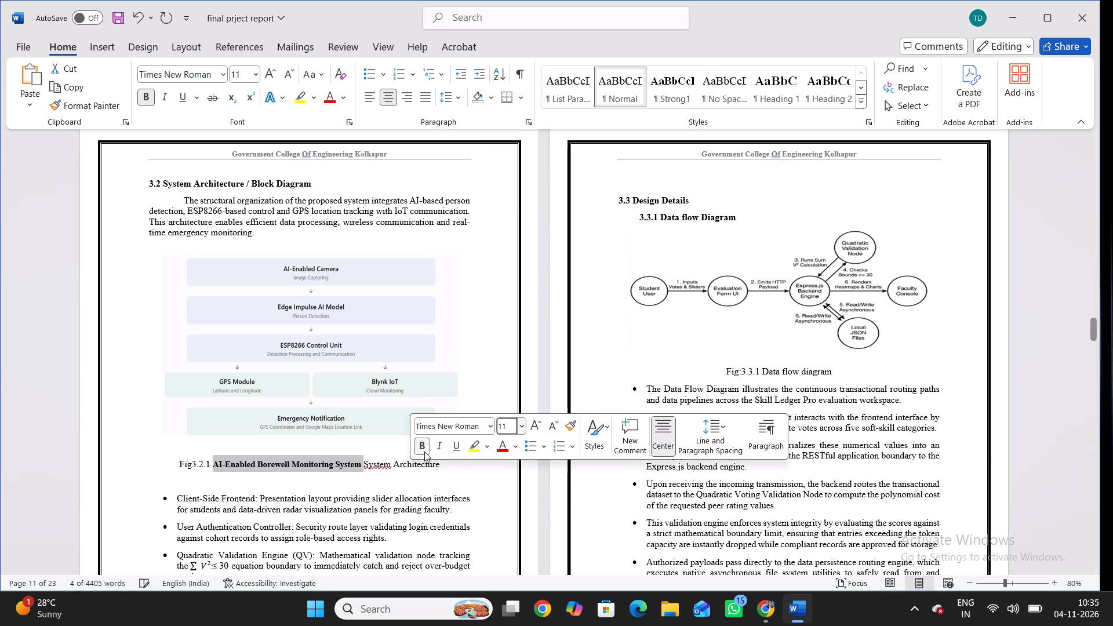
click(423, 448)
drag(397, 523, 361, 505)
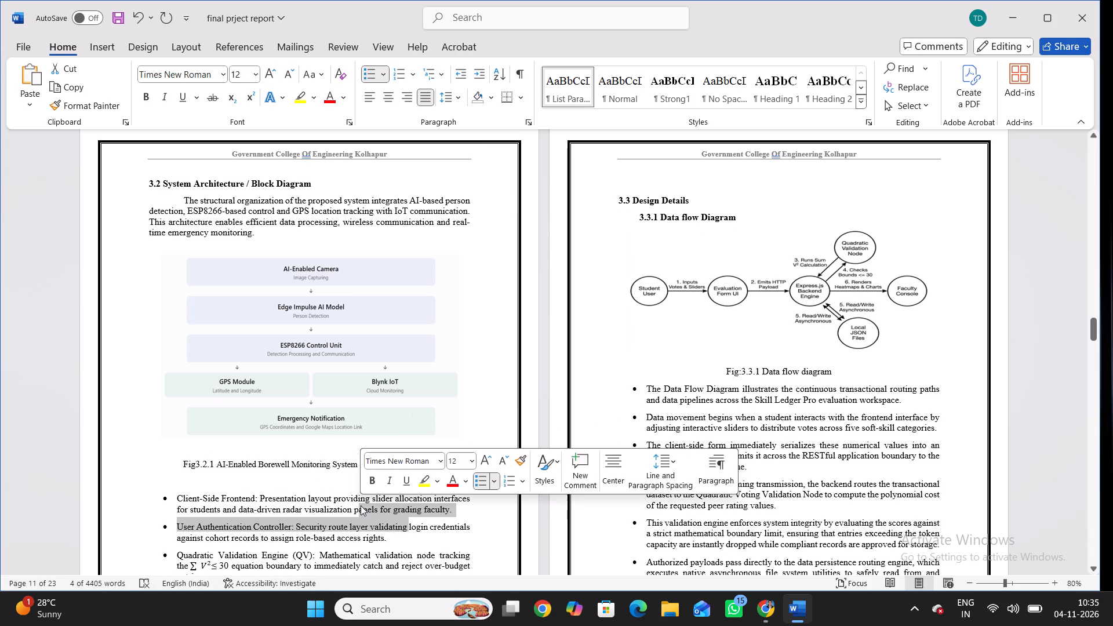
Delete the duplicate word "System" before "Architecture" in the Fig3.2.1 caption.
click(344, 463)
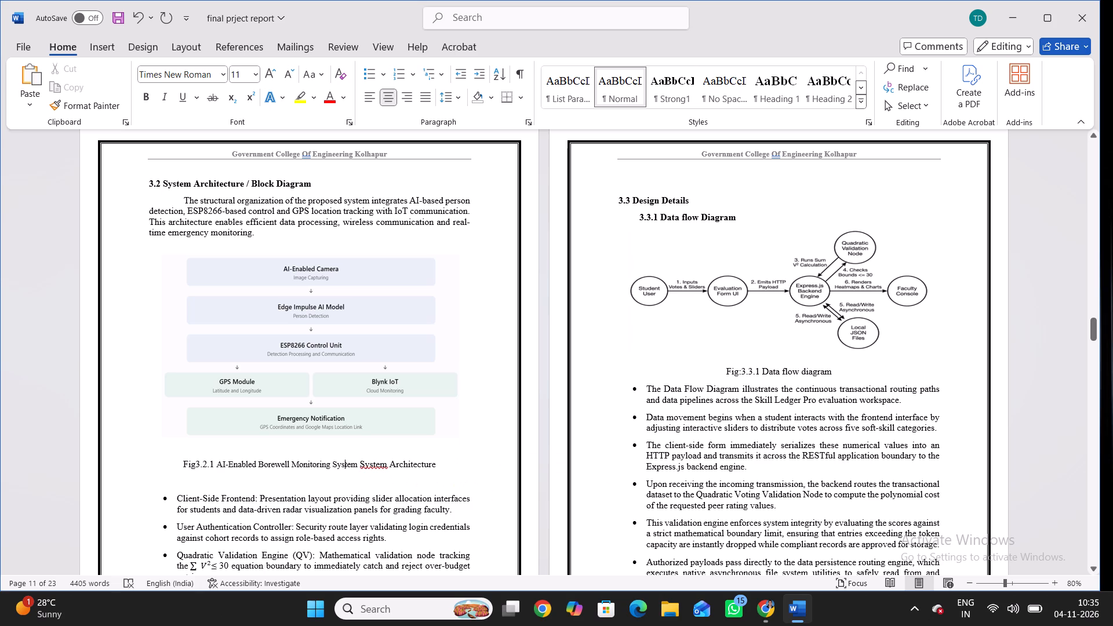
click(386, 468)
key(BackSpace)
key(BackSpace)
key(BackSpace)
key(BackSpace)
key(BackSpace)
key(BackSpace)
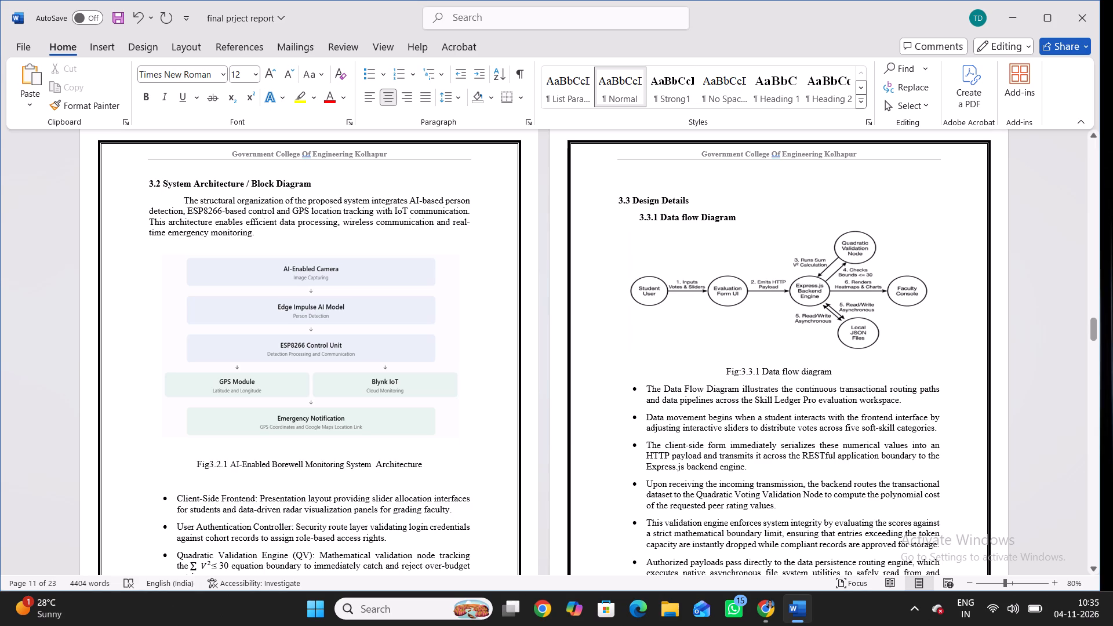
Set the "AI-Enabled Borewell Monitoring System" text in the Fig3.2.1 caption to 12 pt.
drag(372, 466, 237, 462)
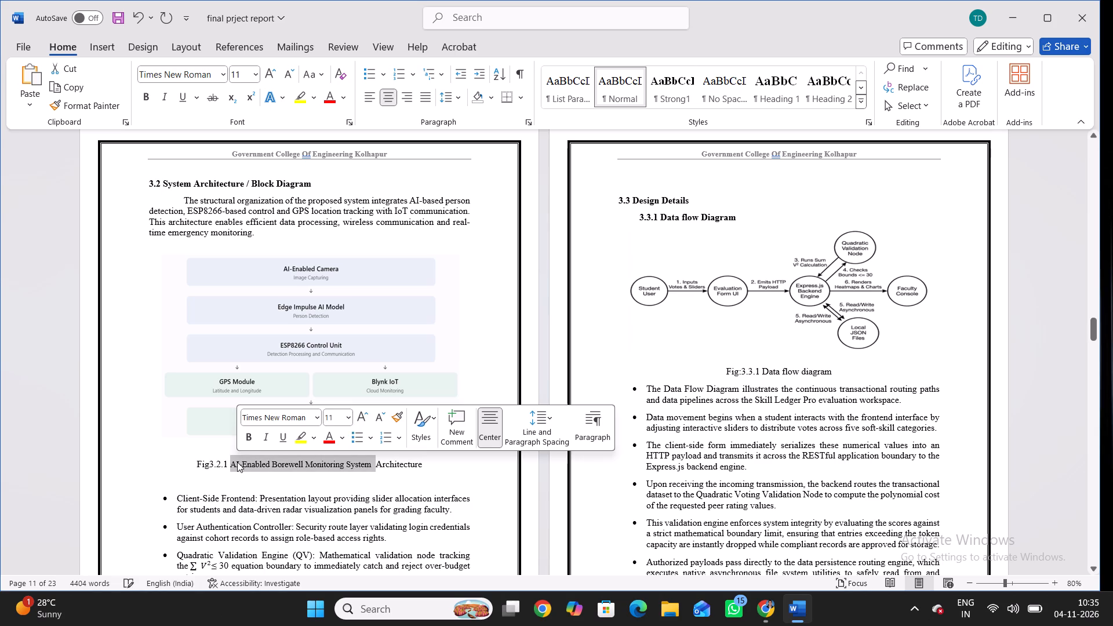
click(347, 421)
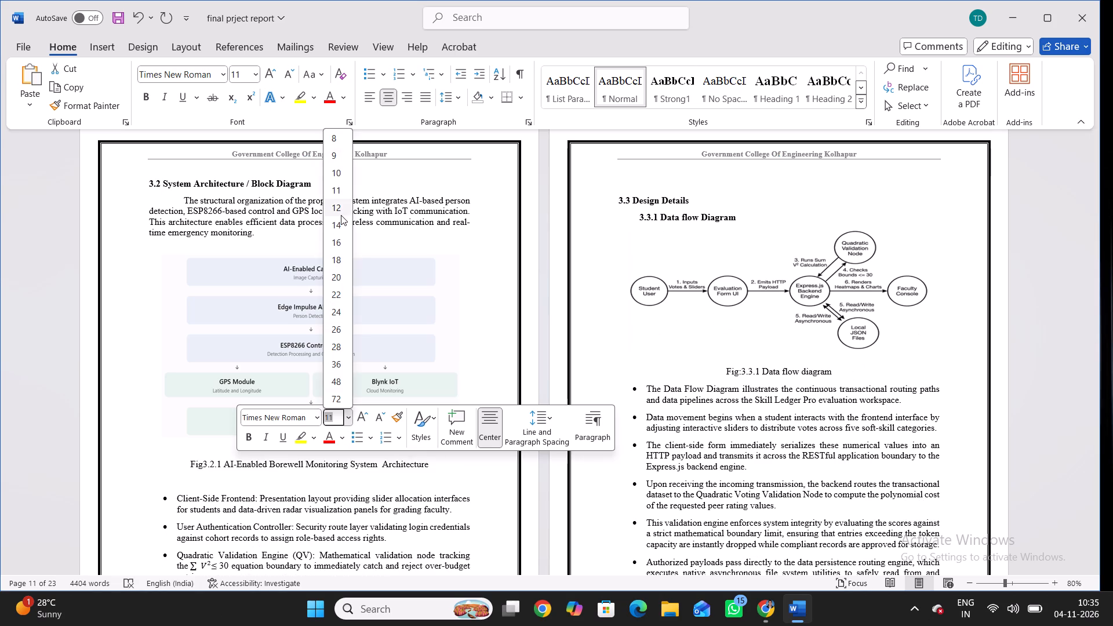
click(341, 215)
Correct the double space before "Architecture" in the Fig3.2.1 caption by accepting the grammar suggestion "System Architecture".
drag(374, 479, 380, 471)
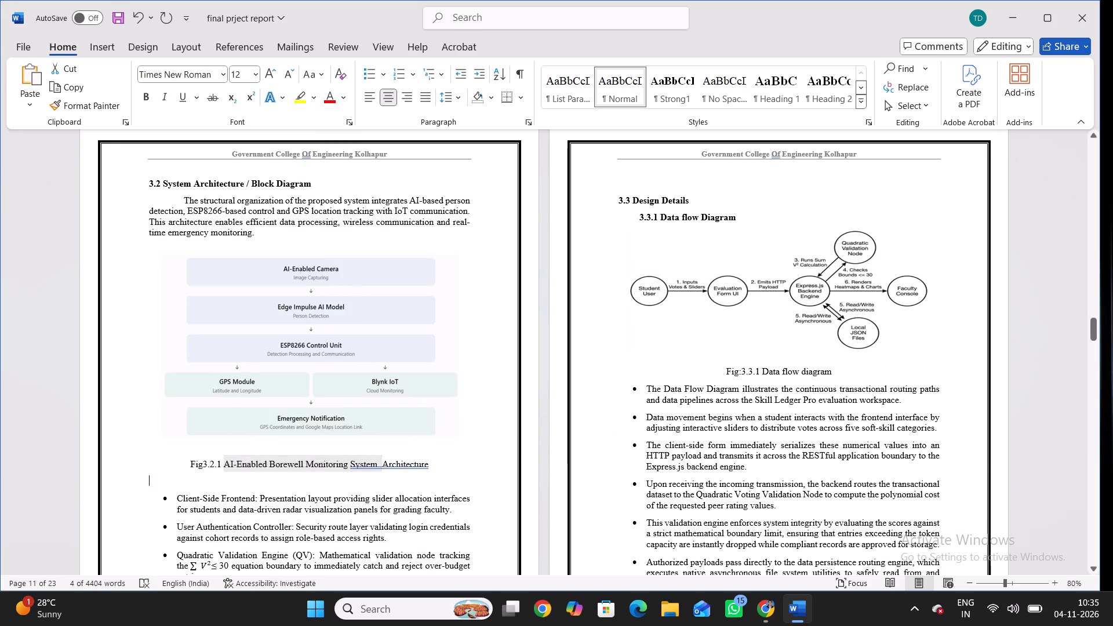
drag(380, 471, 380, 467)
click(380, 467)
right_click(376, 465)
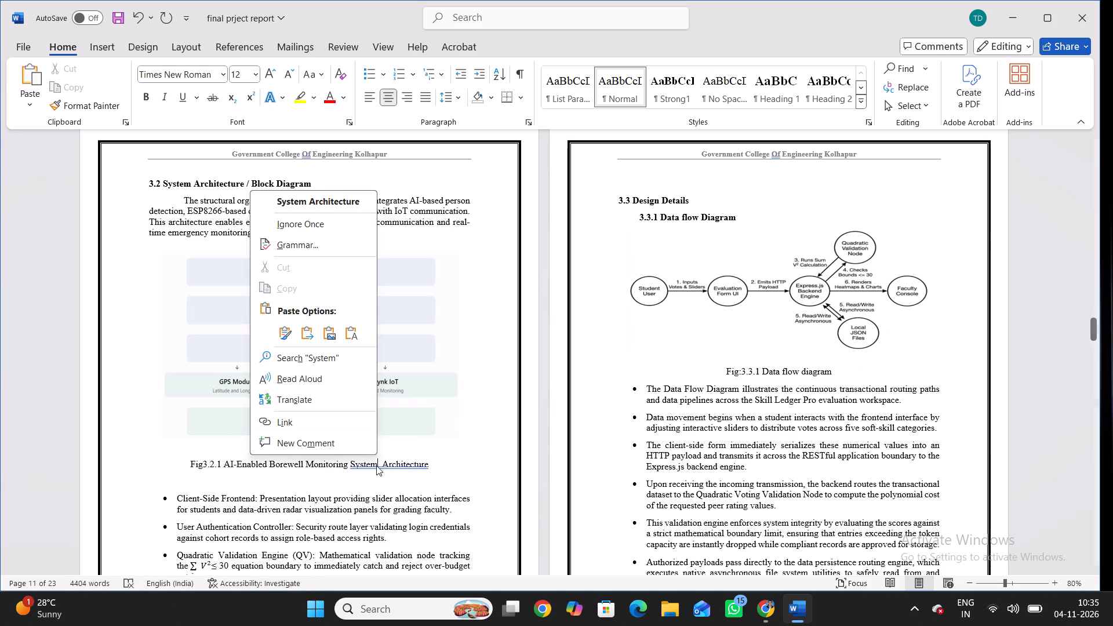
click(301, 196)
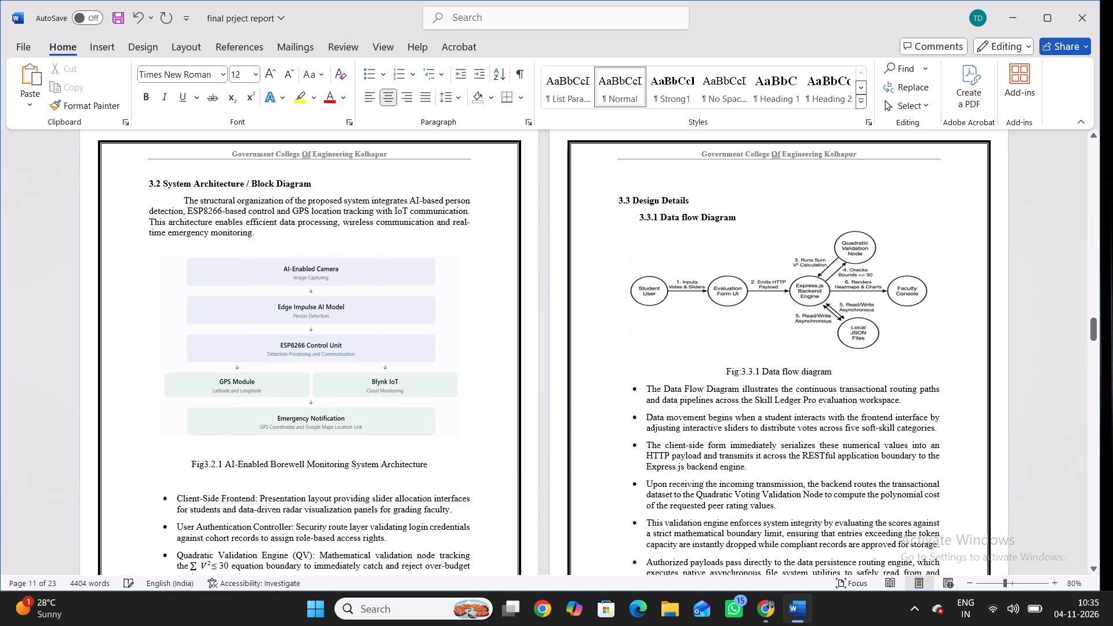
Delete the old bullet points below the Fig3.2.1 caption, from Client-Side Frontend to Flat-File JSON Storage Array, including the blank lines after them.
scroll(379, 407, down, 3)
scroll(379, 407, up, 3)
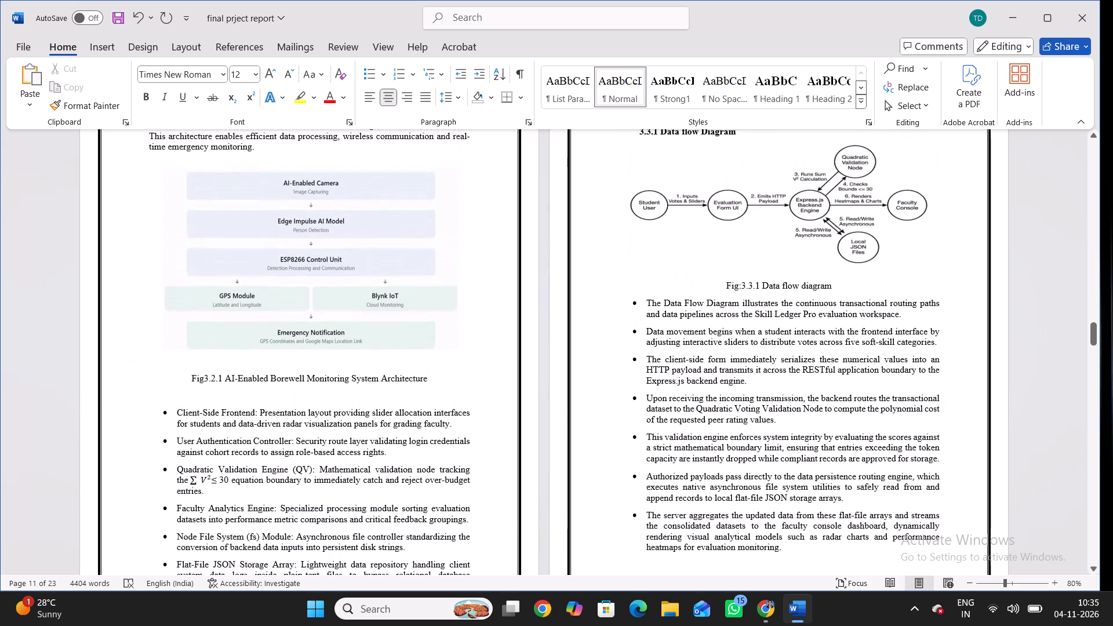
scroll(379, 407, down, 1)
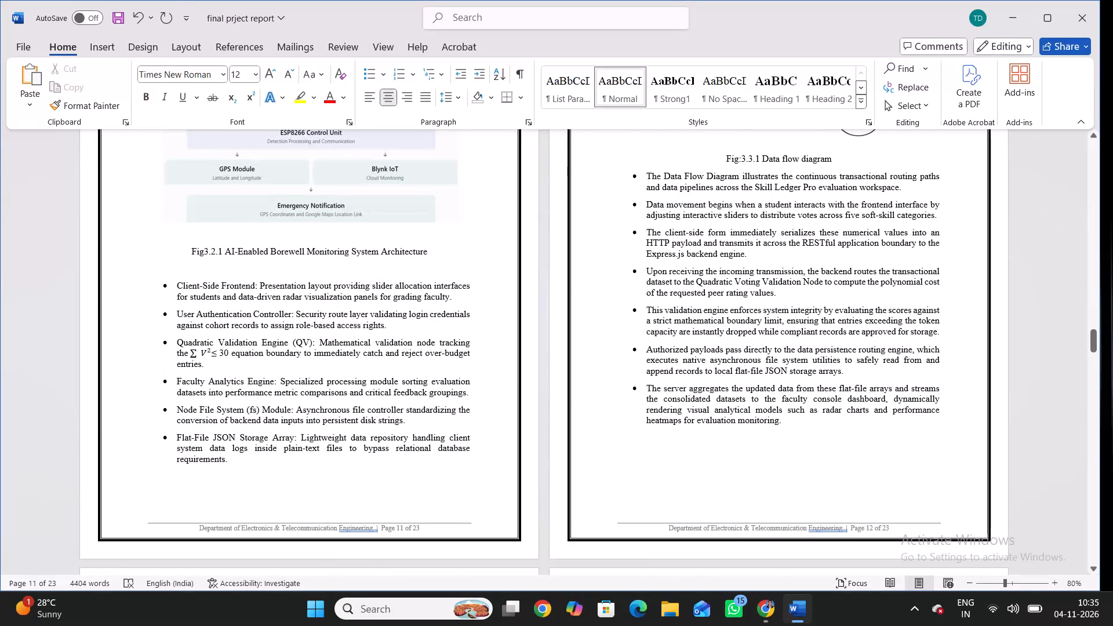
drag(173, 280, 306, 516)
key(BackSpace)
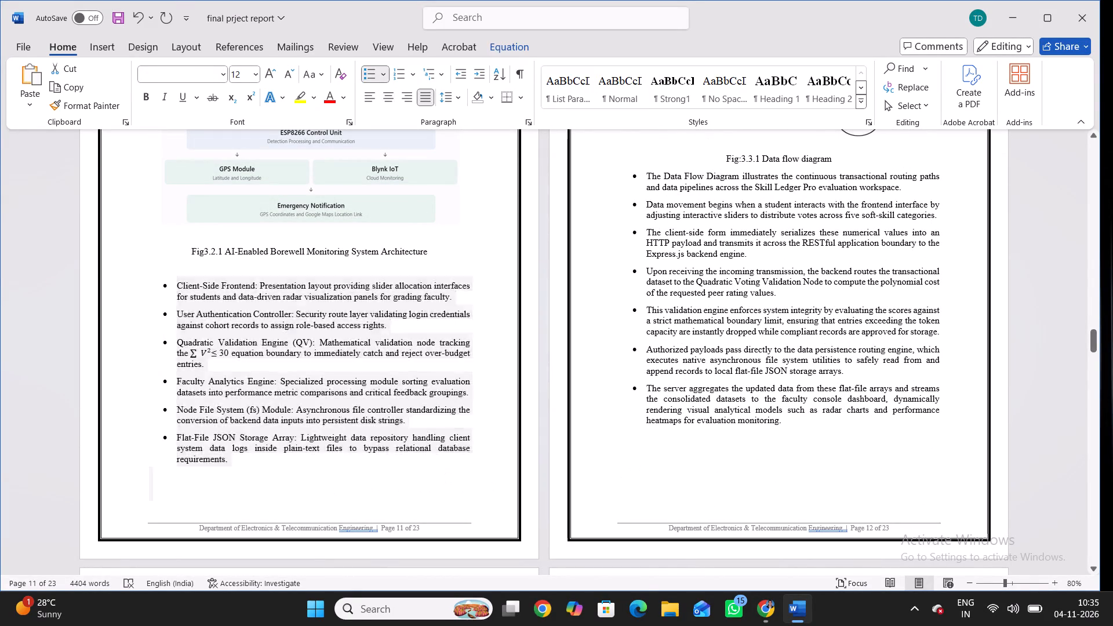
Copy the six system architecture points from the ChatGPT answer and paste them below the Fig3.2.1 caption in the Word report.
click(782, 609)
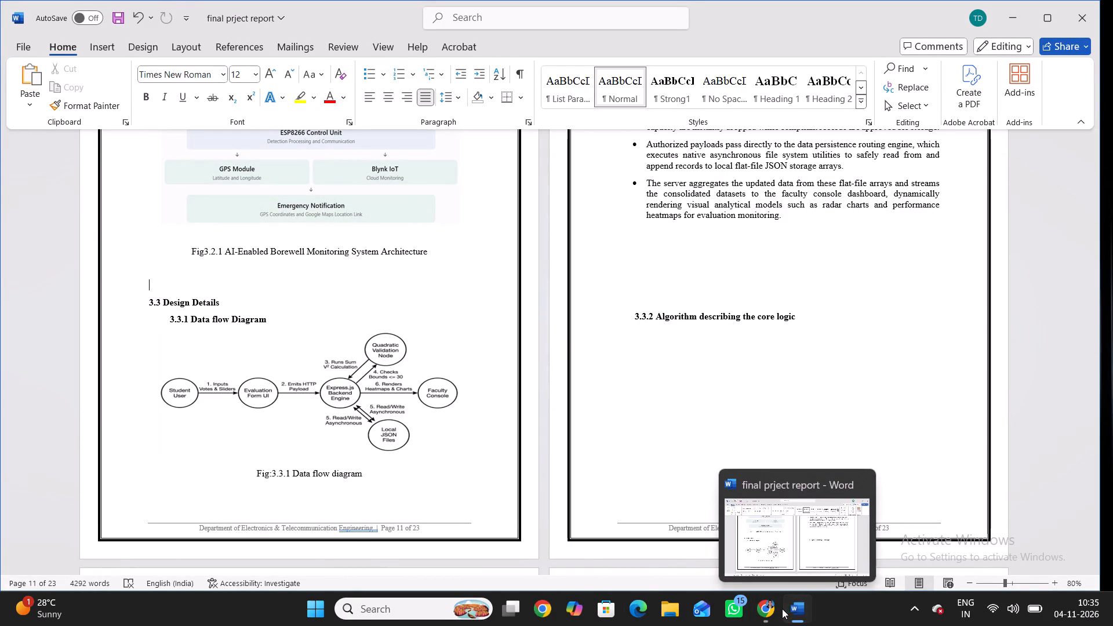
click(774, 609)
scroll(853, 309, up, 2)
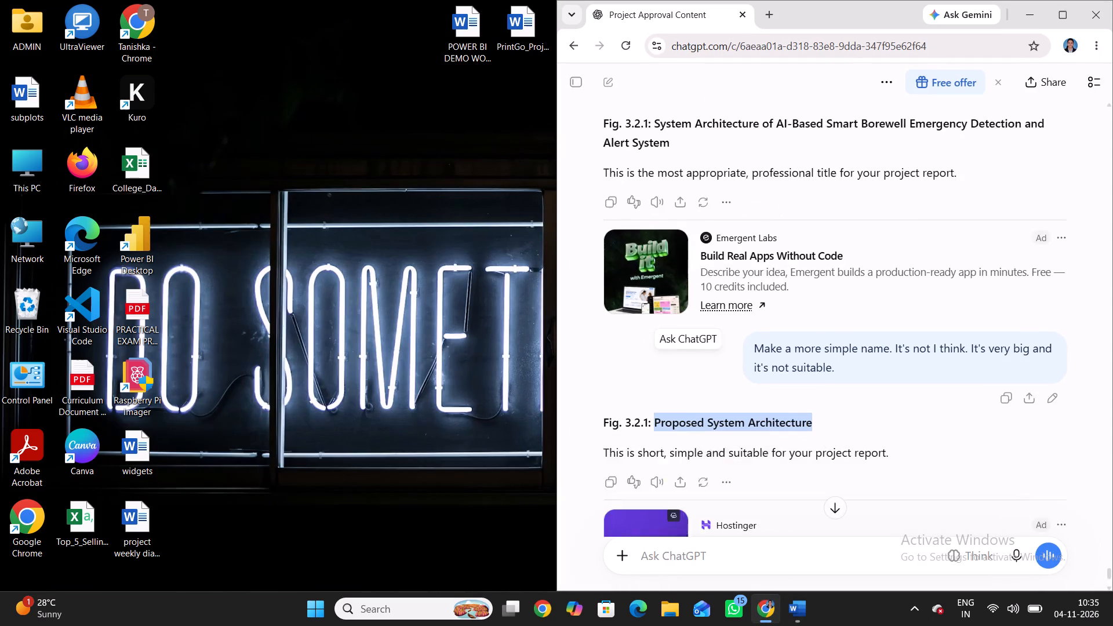
scroll(853, 309, up, 4)
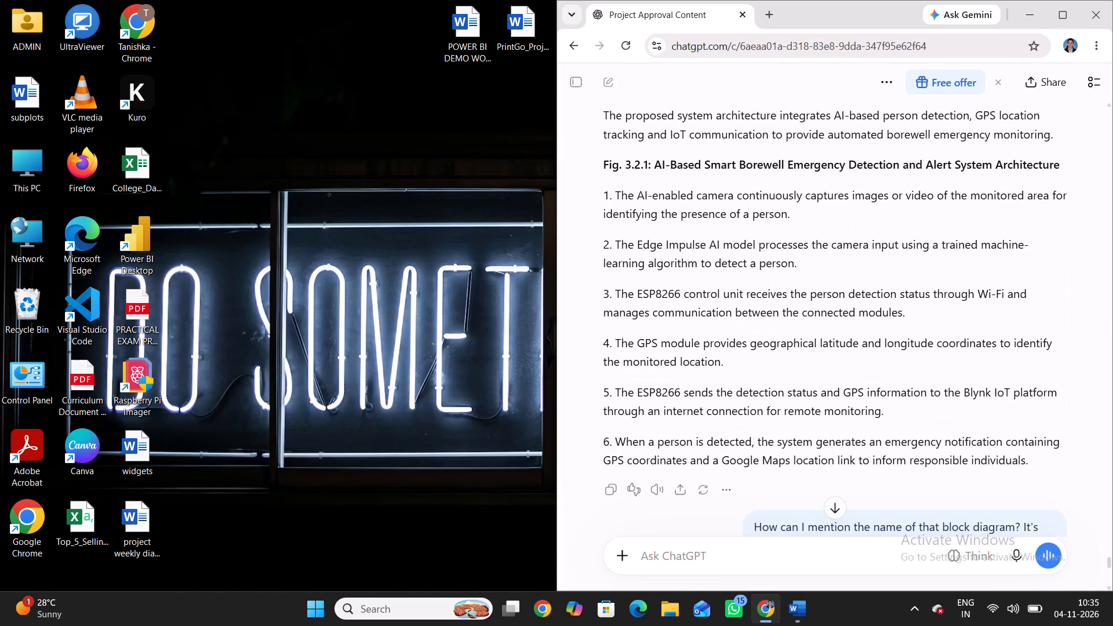
drag(617, 196, 903, 469)
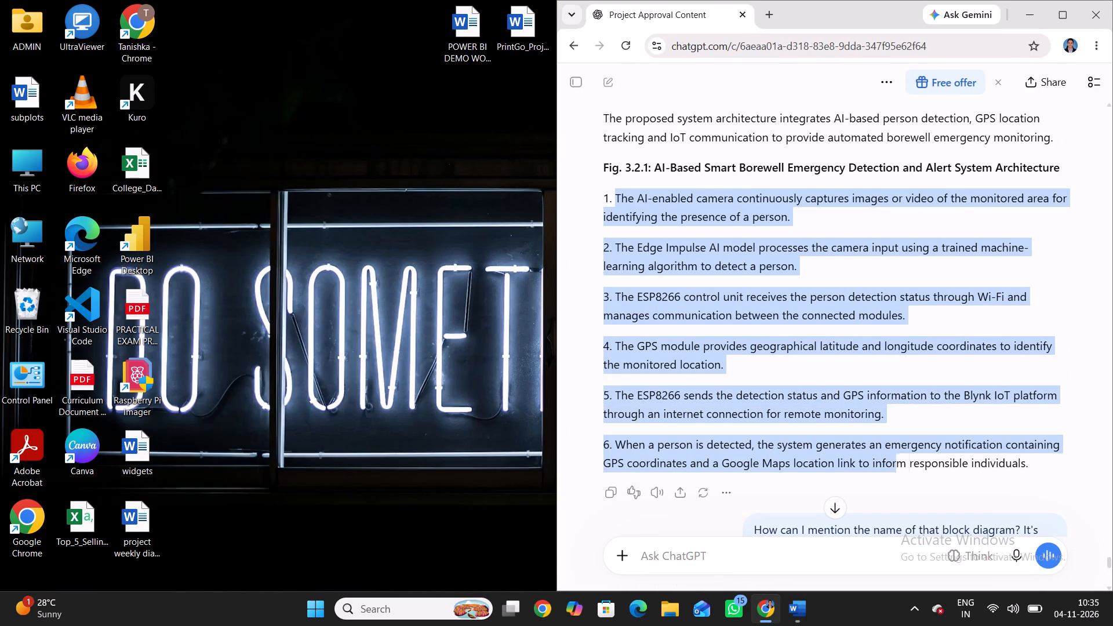
drag(903, 469, 1041, 468)
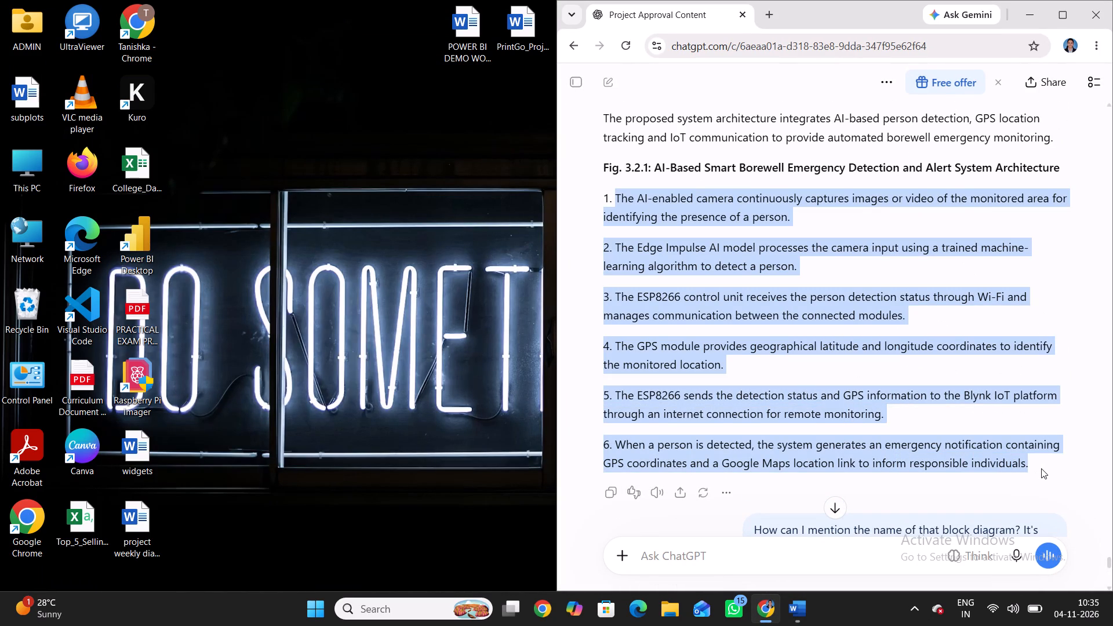
key(ctrl+c)
click(794, 612)
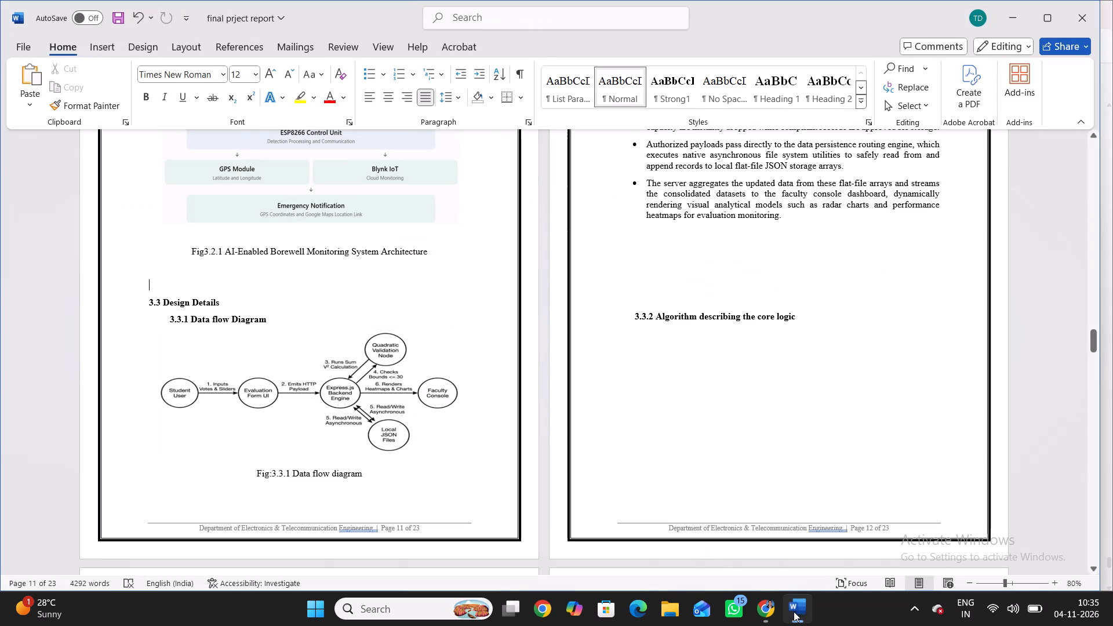
key(ctrl+v)
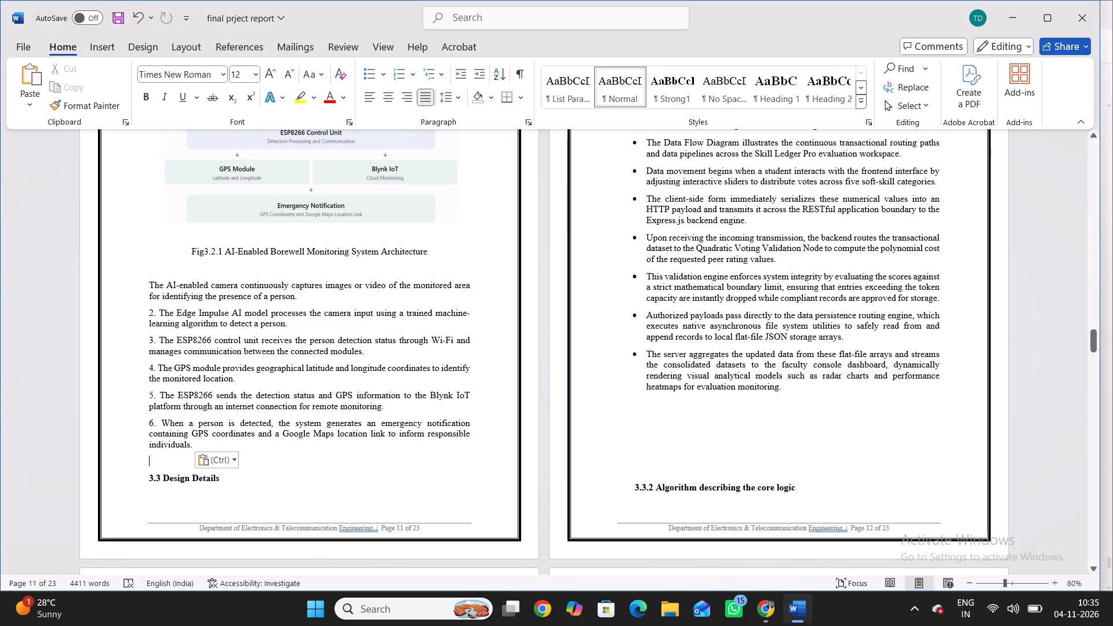
Format the six pasted points under the Fig3.2.1 caption as a round-bulleted list.
click(146, 286)
drag(146, 286, 237, 448)
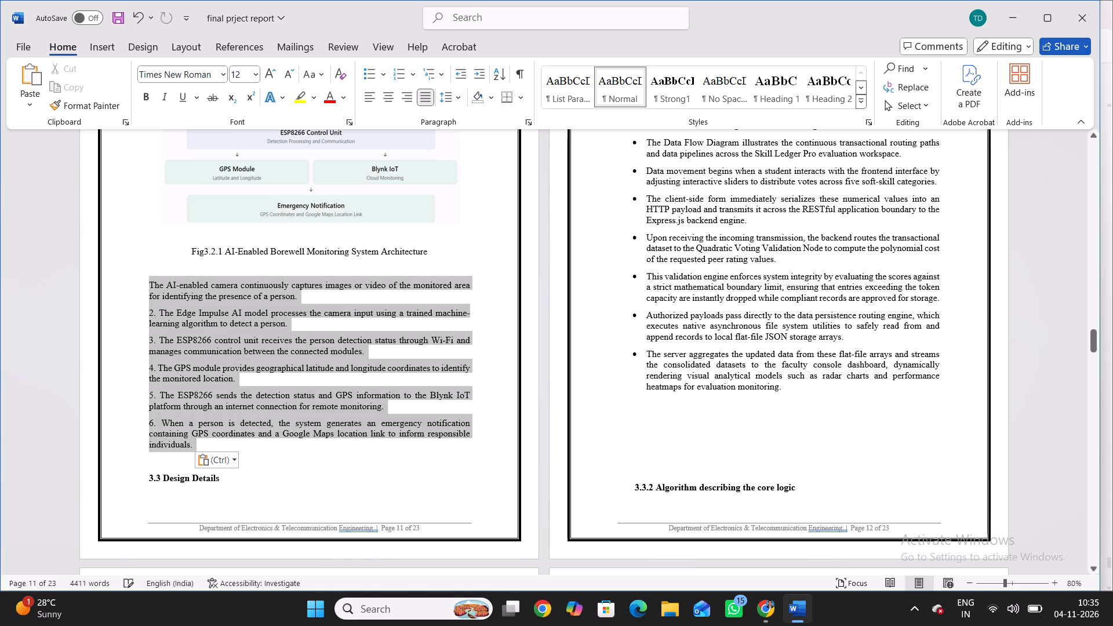
drag(237, 448, 237, 453)
click(380, 77)
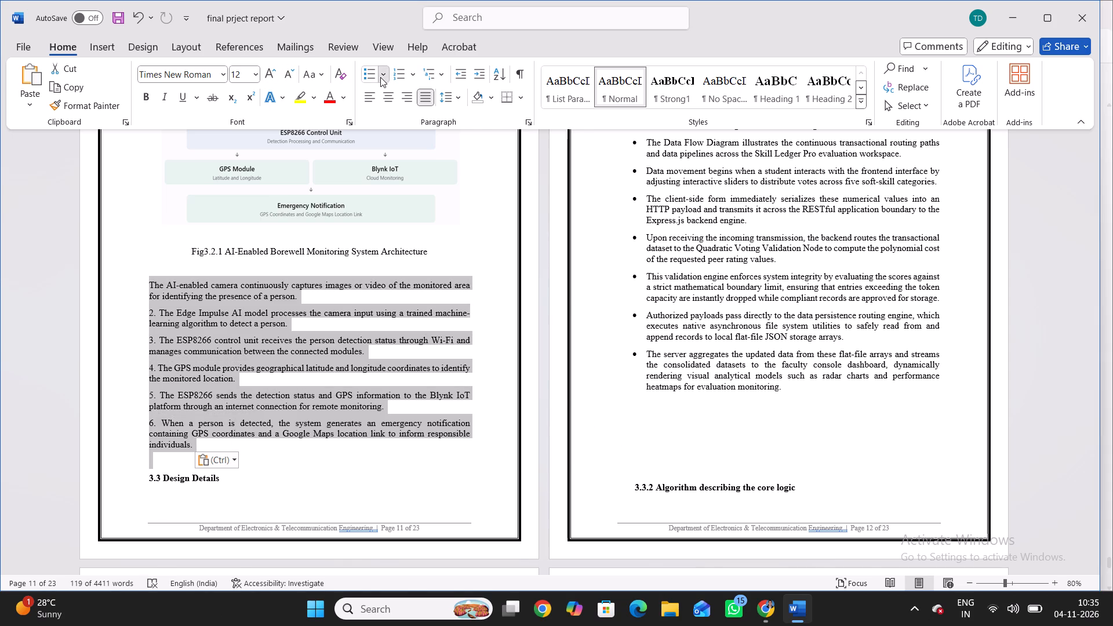
click(417, 125)
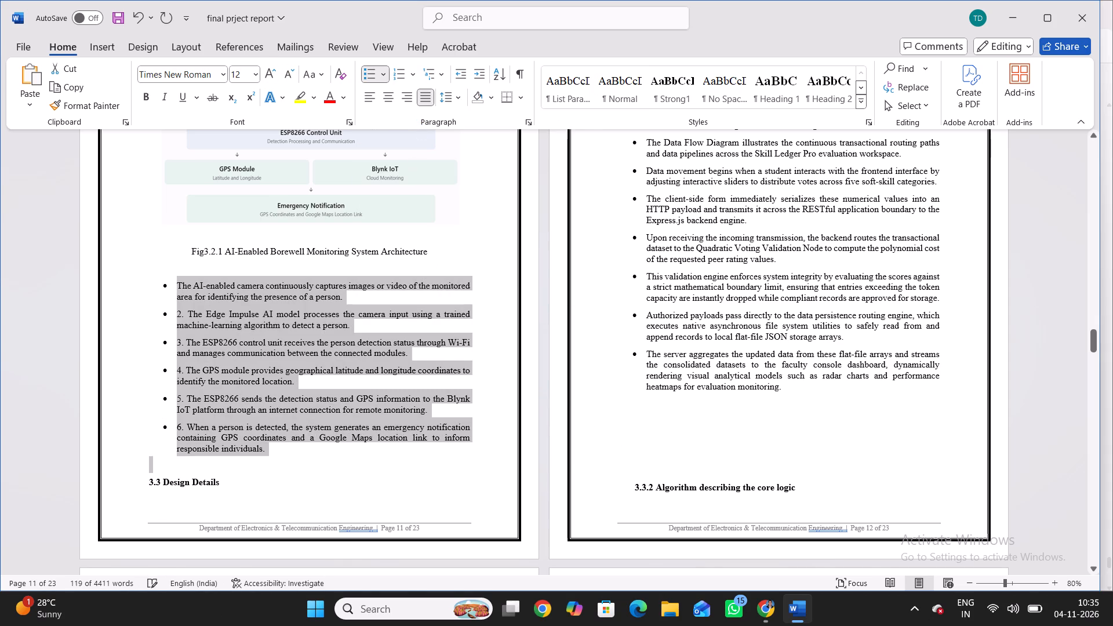
click(318, 490)
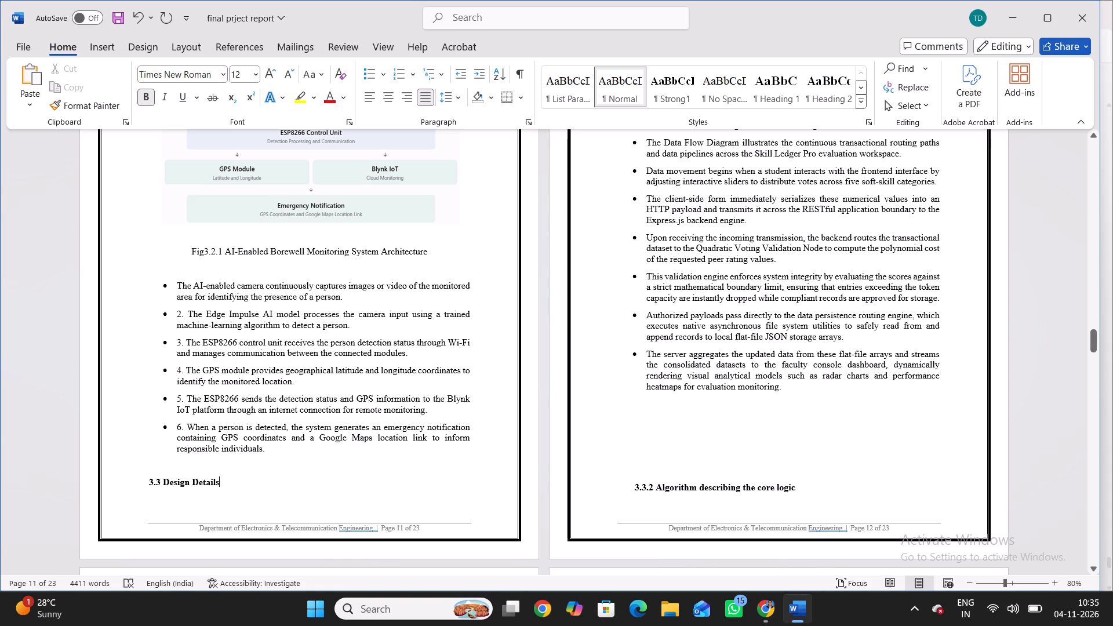
Add blank lines after the last bullet of section 3.2 to move 3.3 Design Details onto the next page.
click(271, 452)
key(Return)
key(Return)
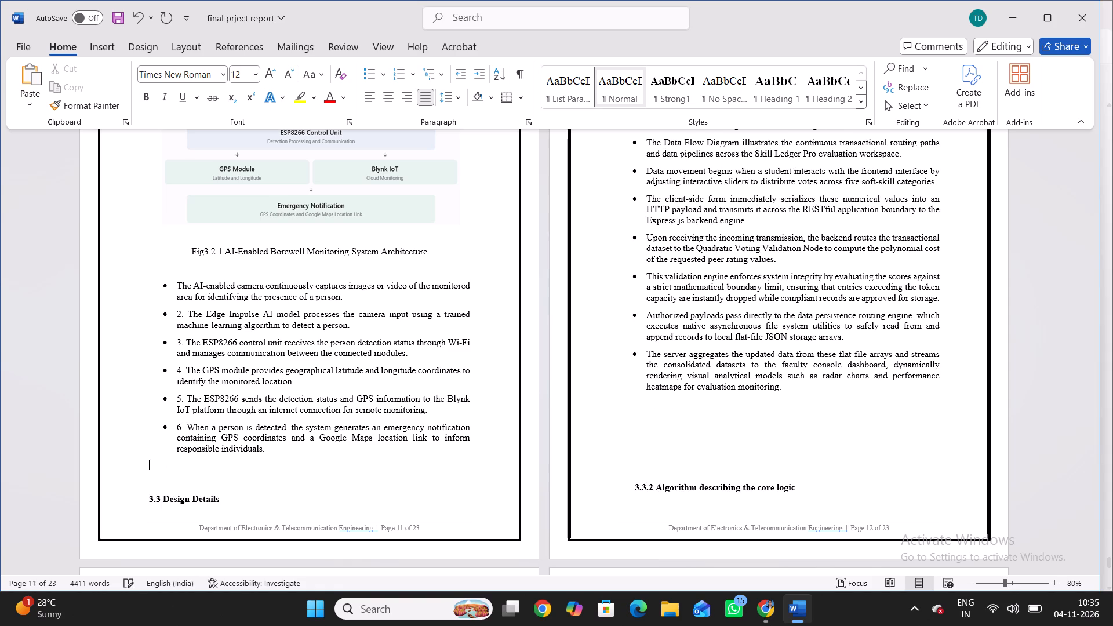
key(Return)
Review the report from the 3.2 block diagram through Chapter 4 to check which old content still needs replacing.
scroll(619, 395, up, 1)
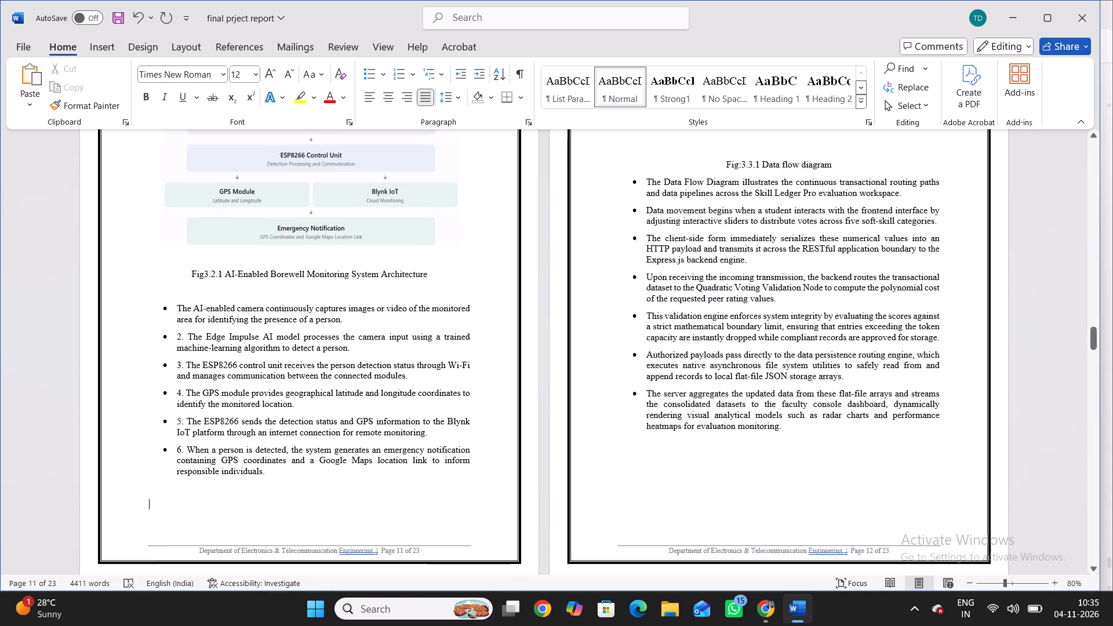
scroll(619, 395, up, 1)
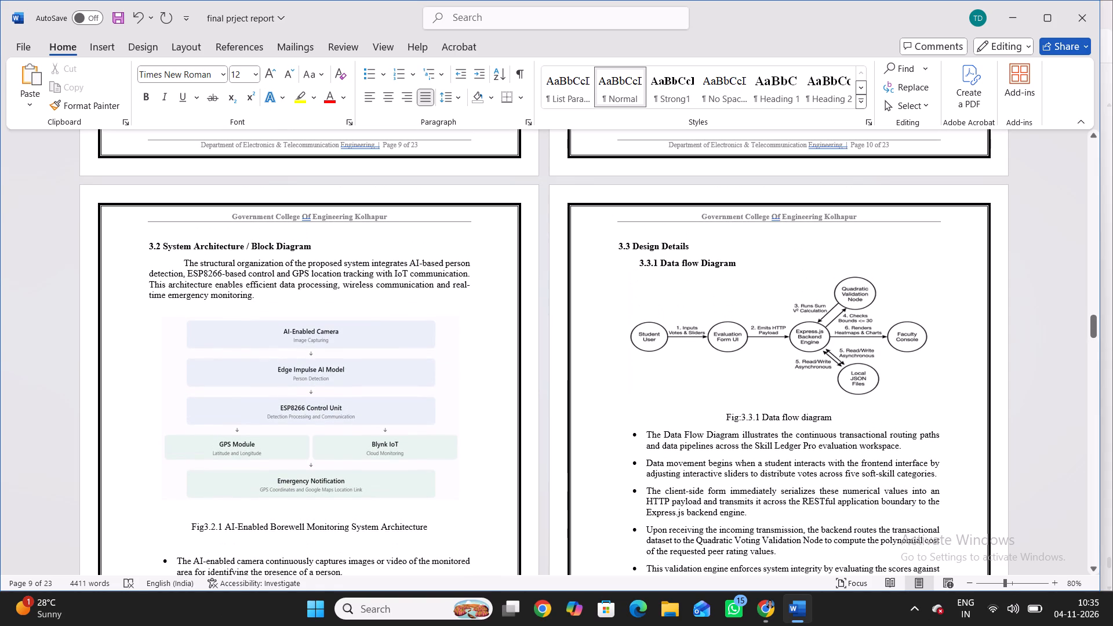
scroll(619, 395, down, 3)
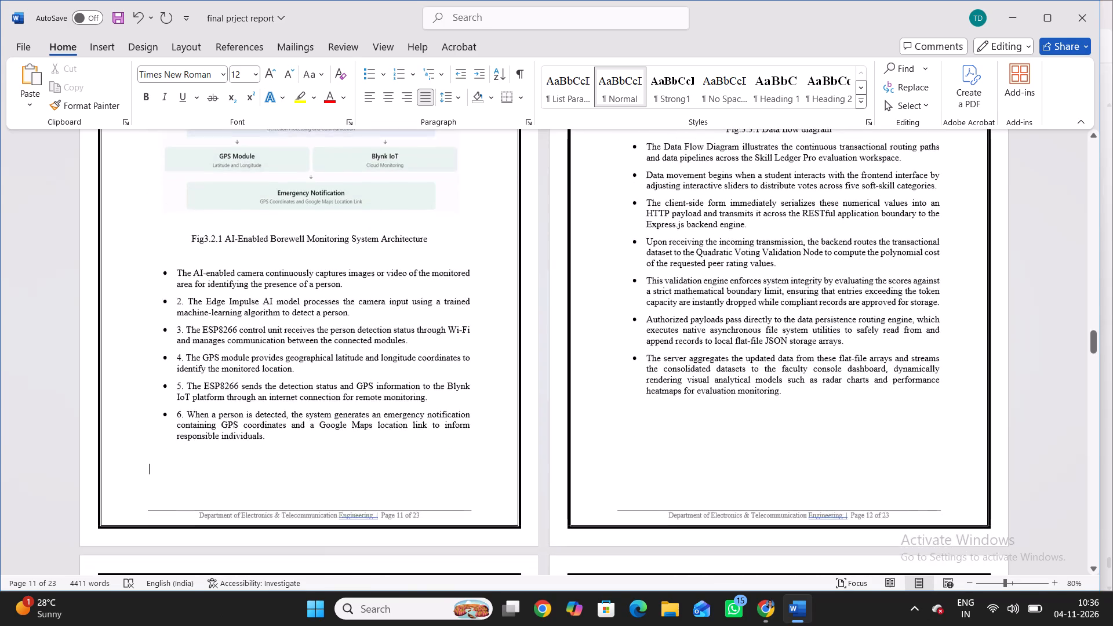
scroll(619, 395, down, 2)
scroll(619, 395, up, 3)
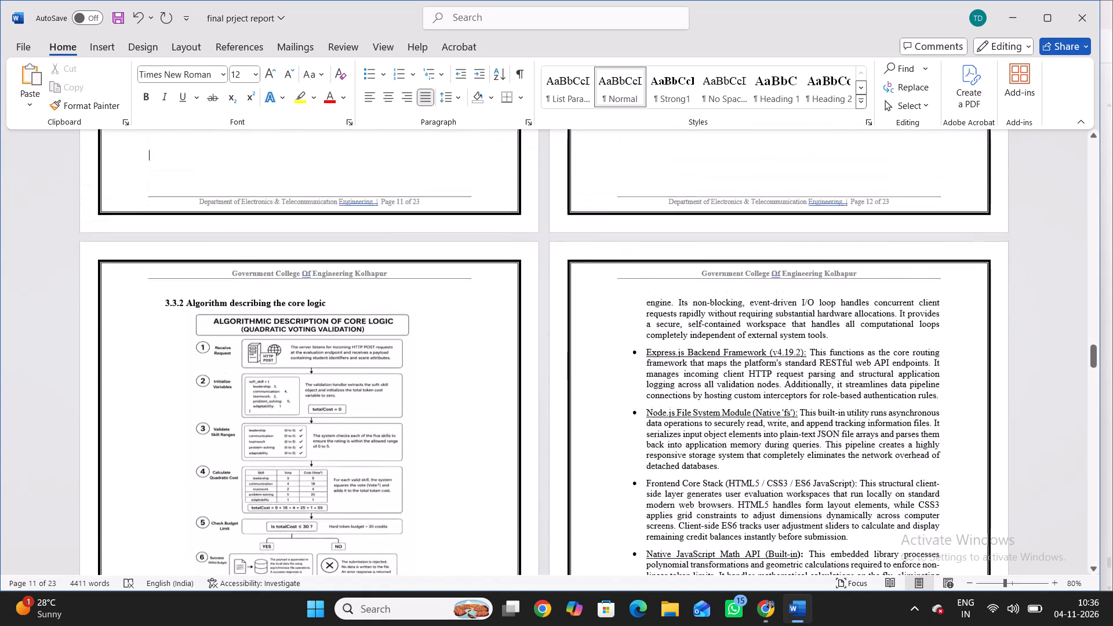
scroll(619, 395, up, 4)
scroll(619, 395, down, 2)
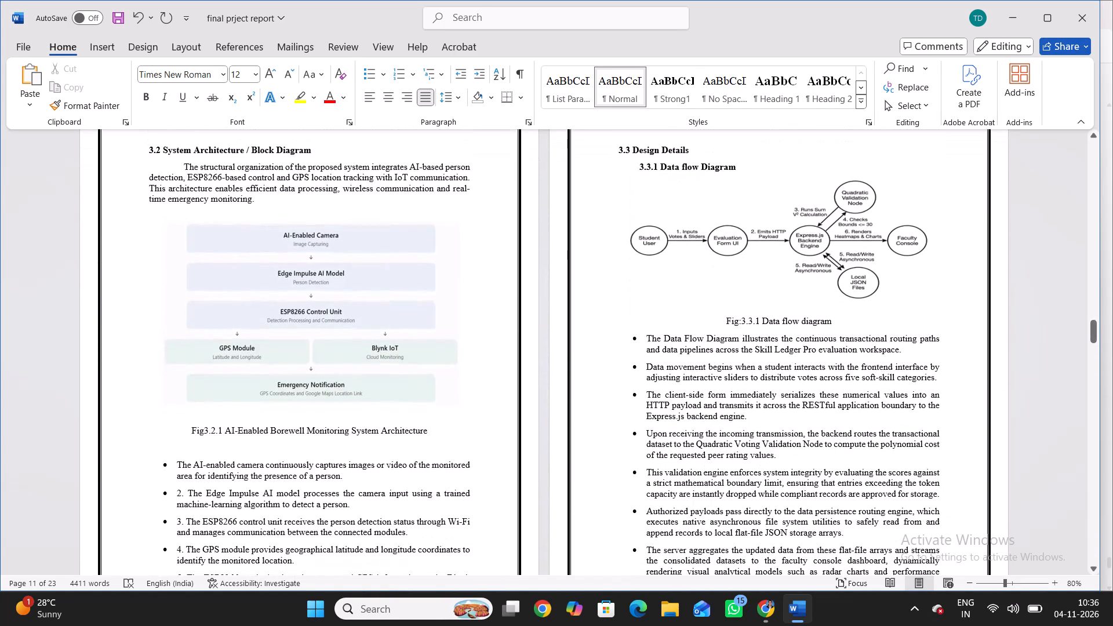
scroll(619, 395, down, 1)
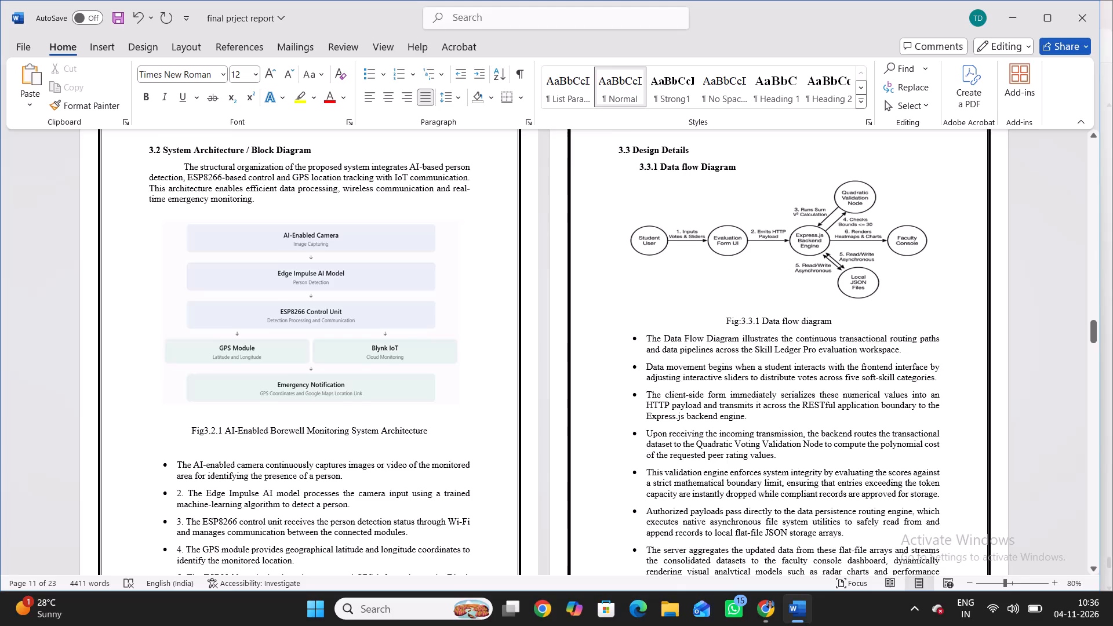
scroll(619, 395, down, 5)
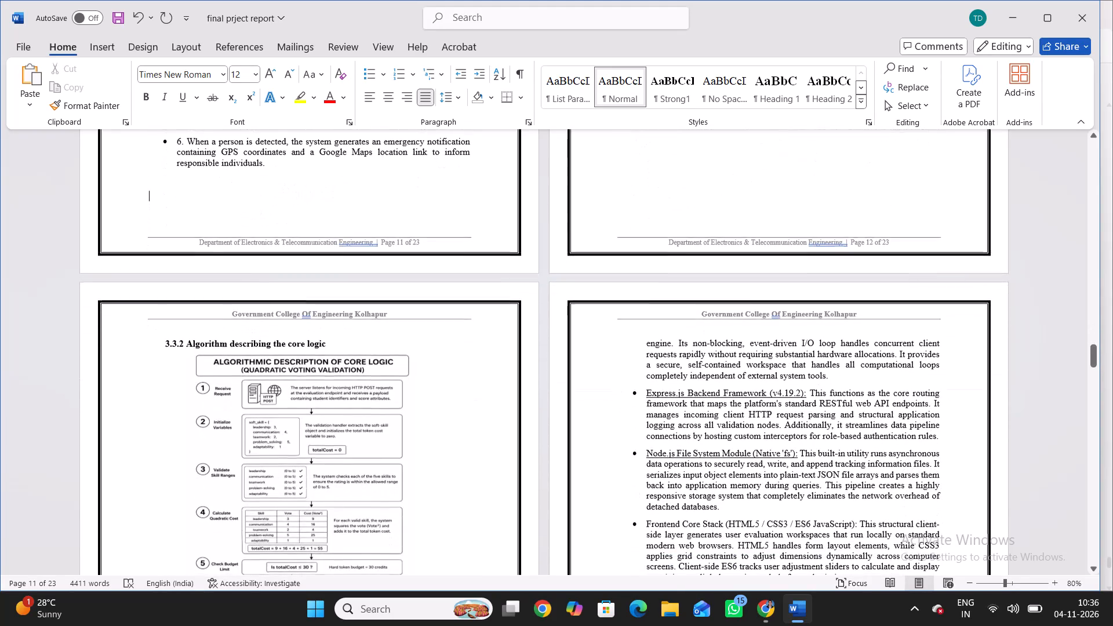
scroll(628, 373, down, 3)
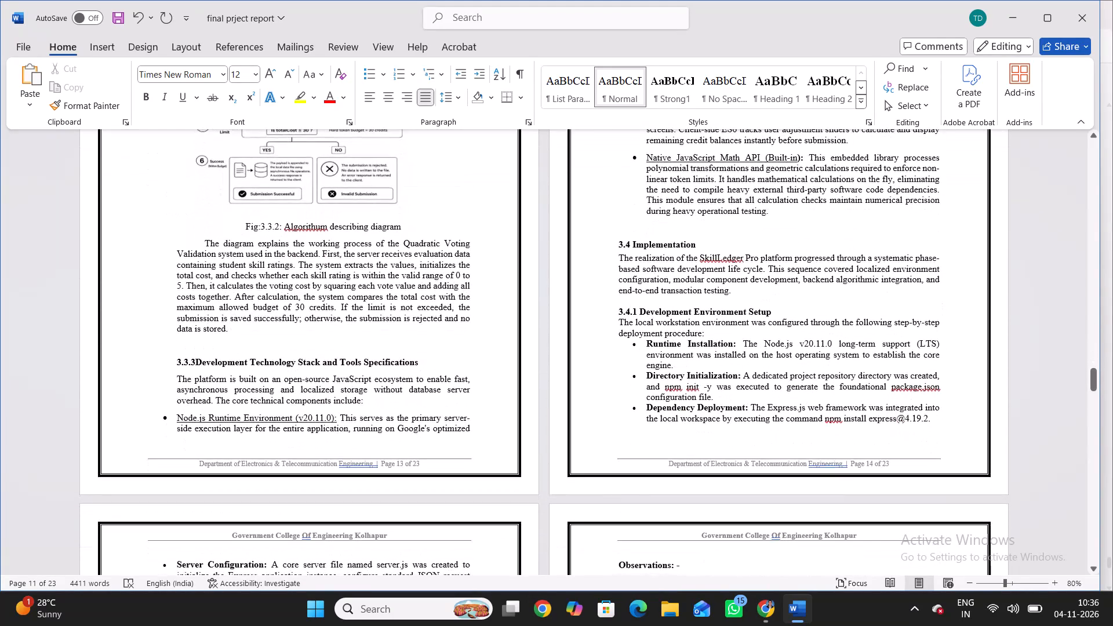
scroll(628, 373, down, 3)
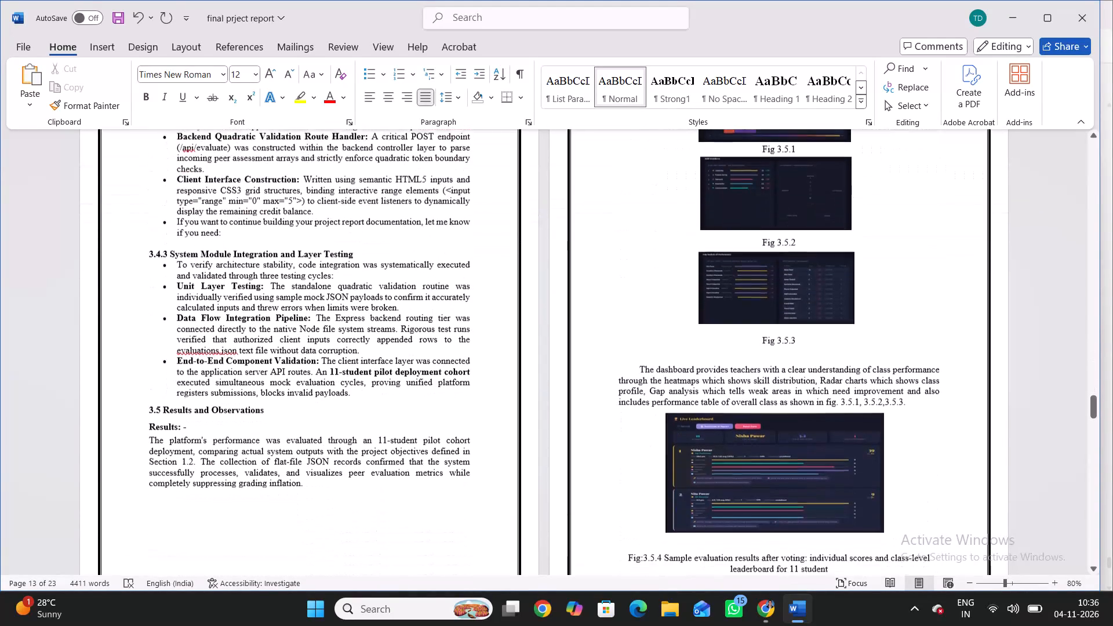
scroll(628, 373, down, 2)
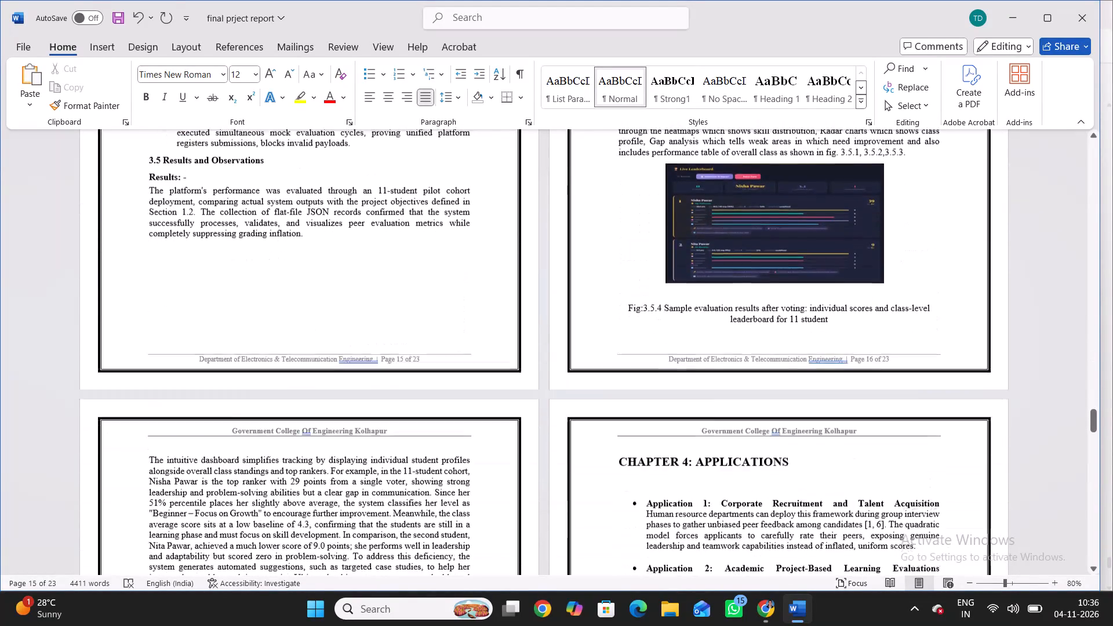
scroll(628, 373, down, 3)
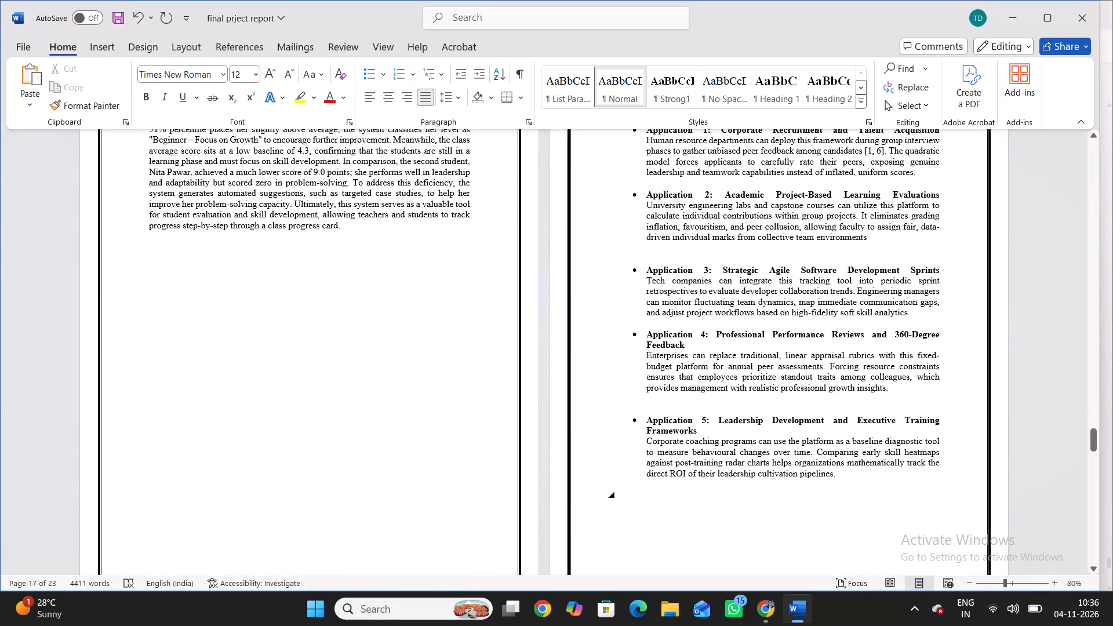
scroll(751, 357, up, 10)
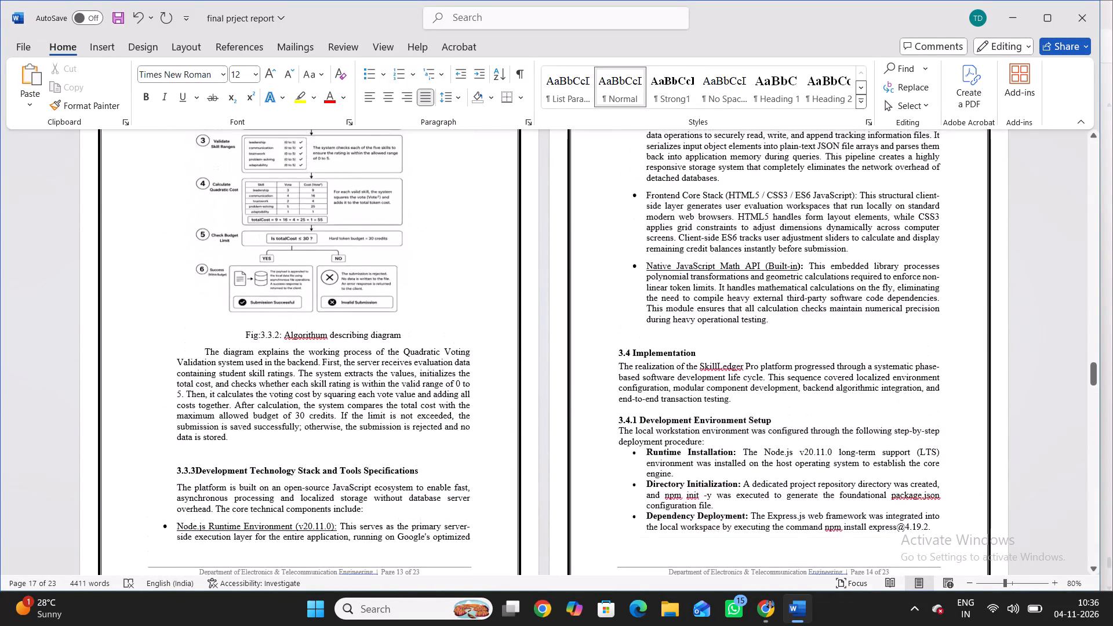
scroll(751, 357, up, 2)
scroll(751, 357, right, 1)
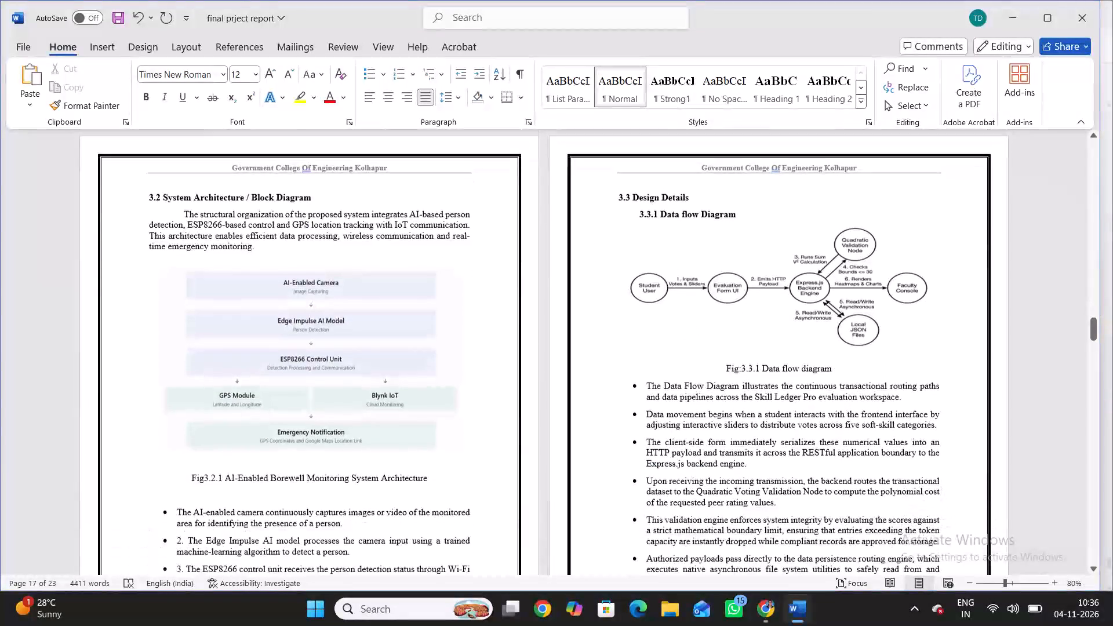
scroll(751, 357, right, 1)
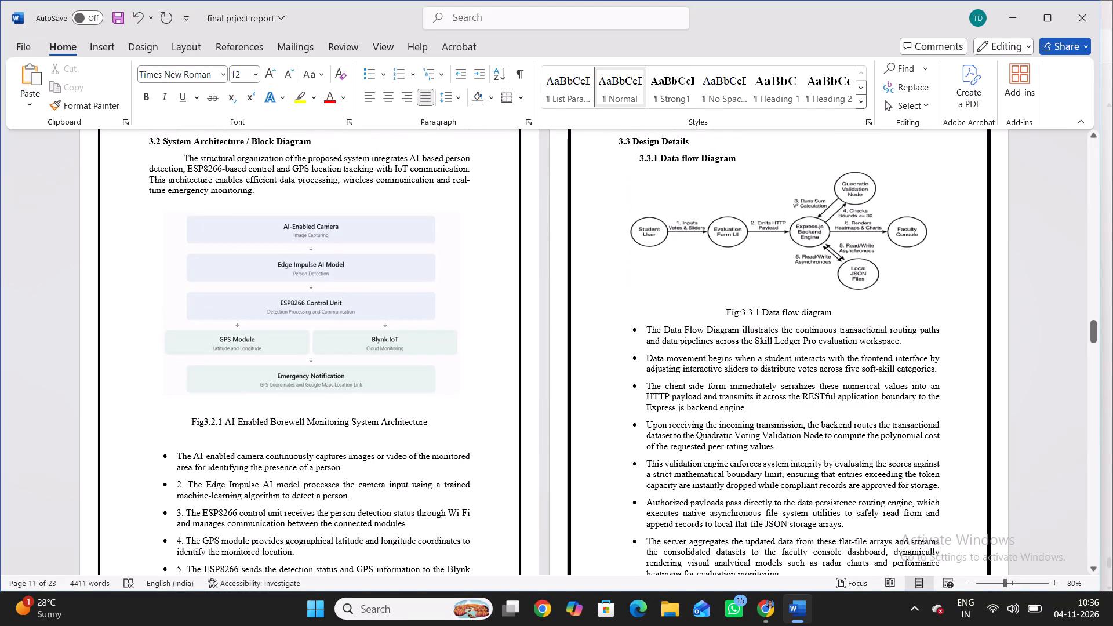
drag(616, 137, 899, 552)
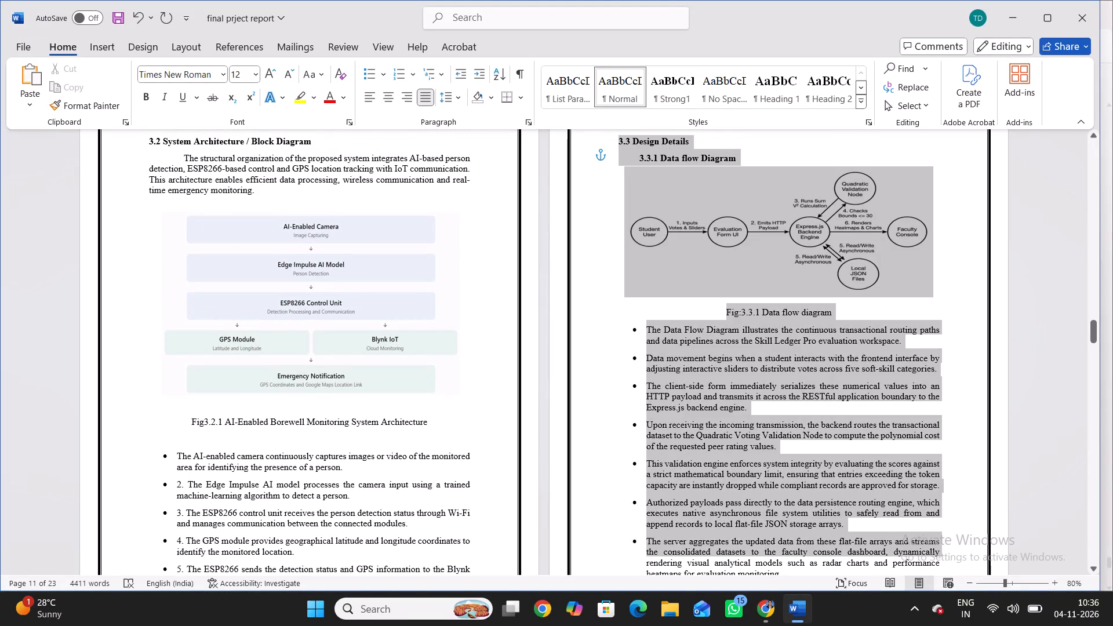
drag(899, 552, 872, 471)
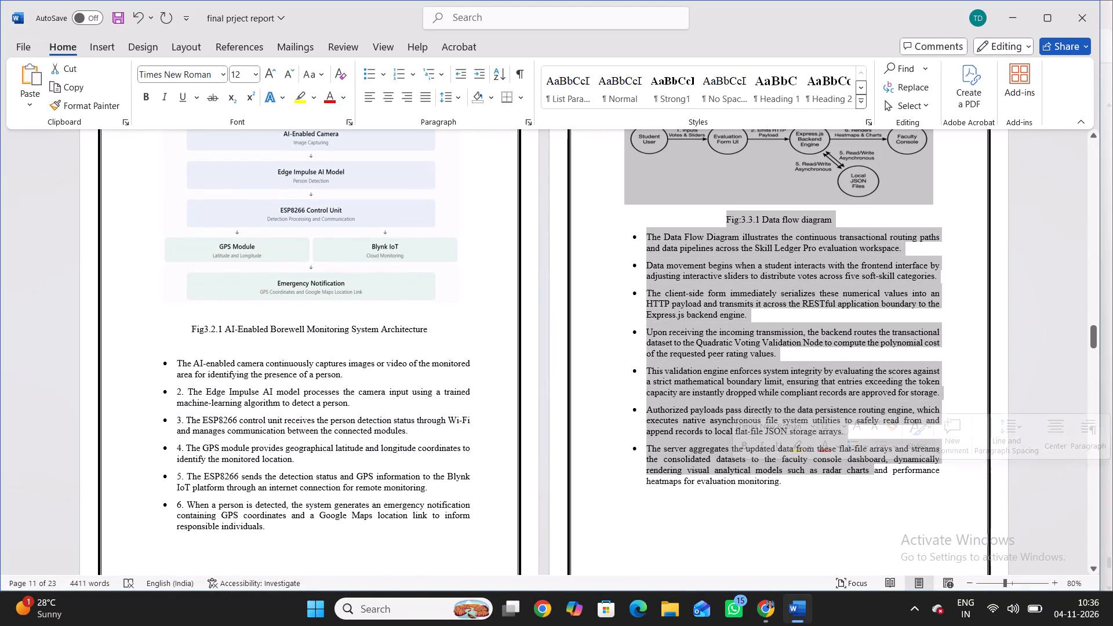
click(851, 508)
scroll(851, 508, left, 1)
scroll(851, 508, up, 1)
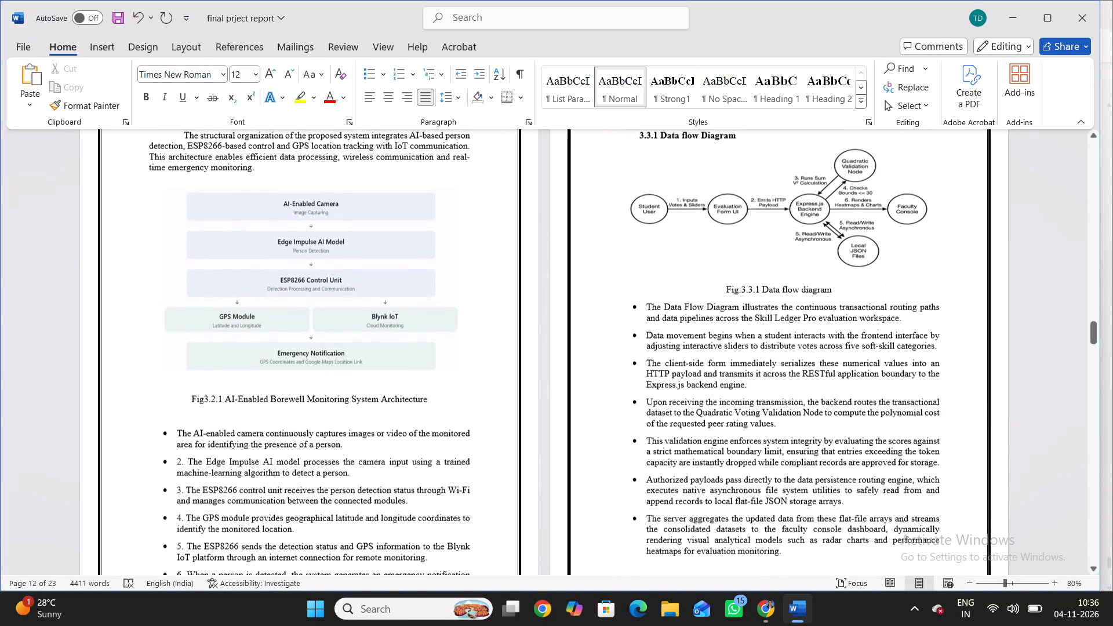
scroll(851, 508, up, 2)
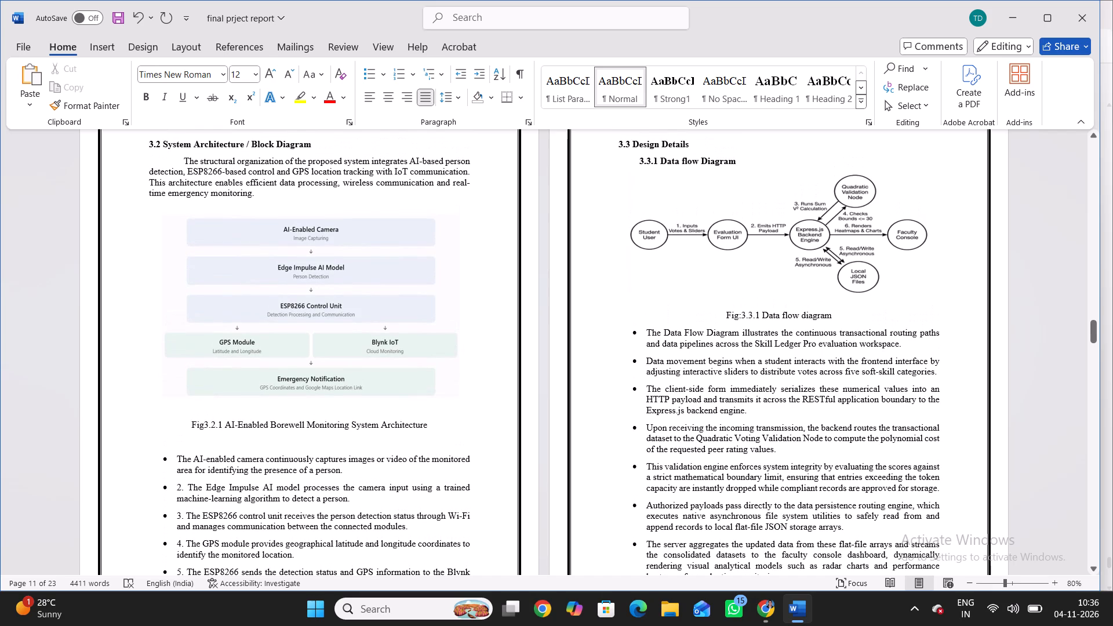
ctrl+scroll(851, 508, down, 4)
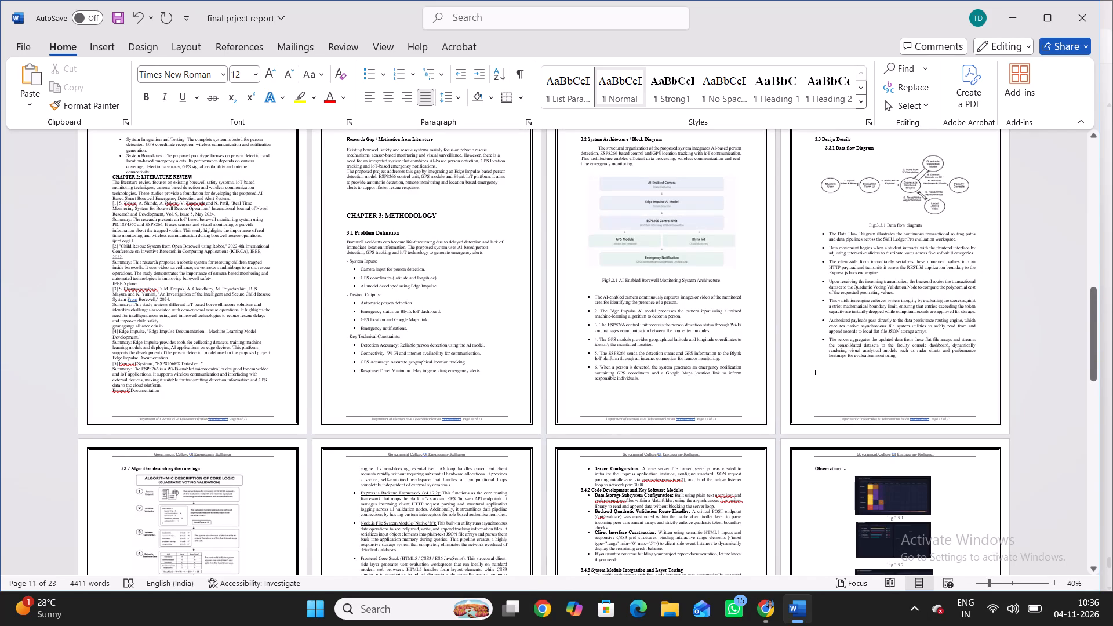
scroll(902, 418, up, 1)
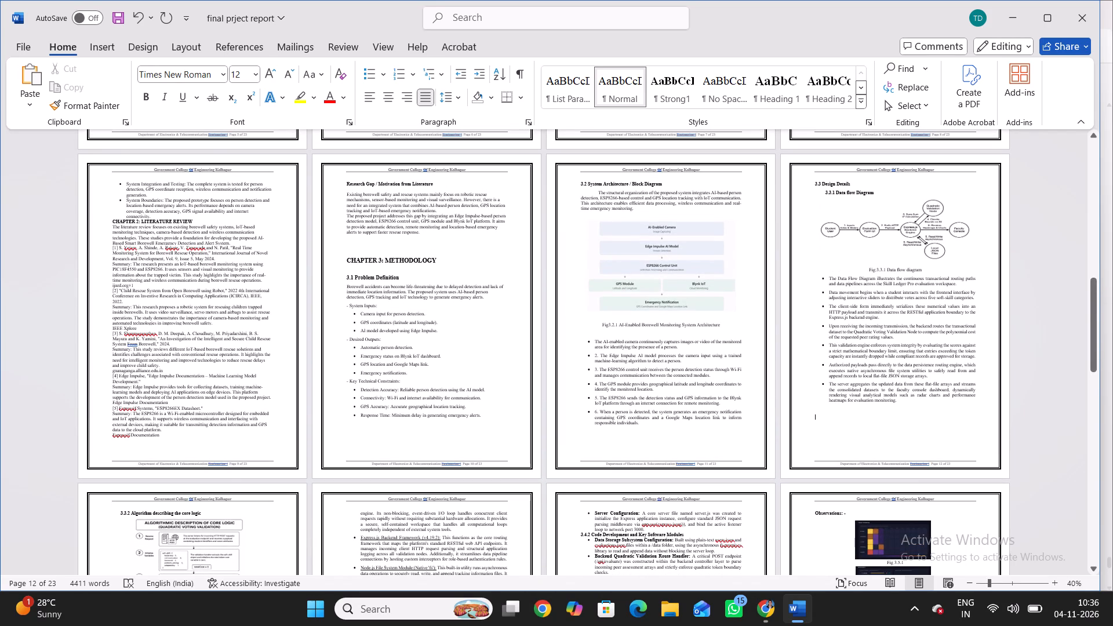
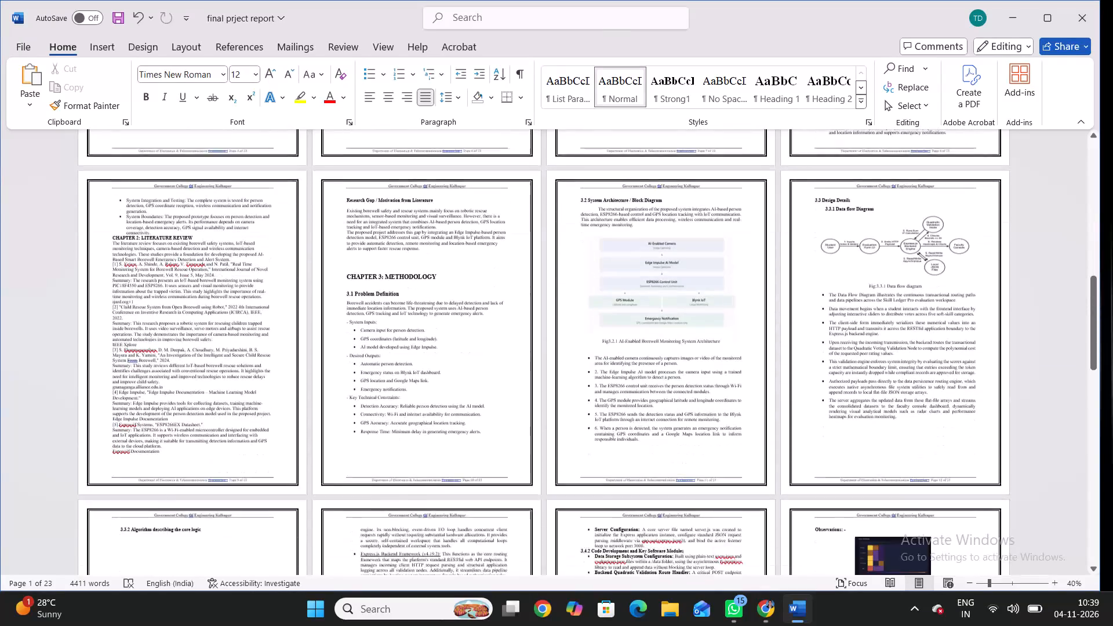
Delete the old data flow diagram image under the 3.3.1 Data flow Diagram heading in the Word report.
click(905, 278)
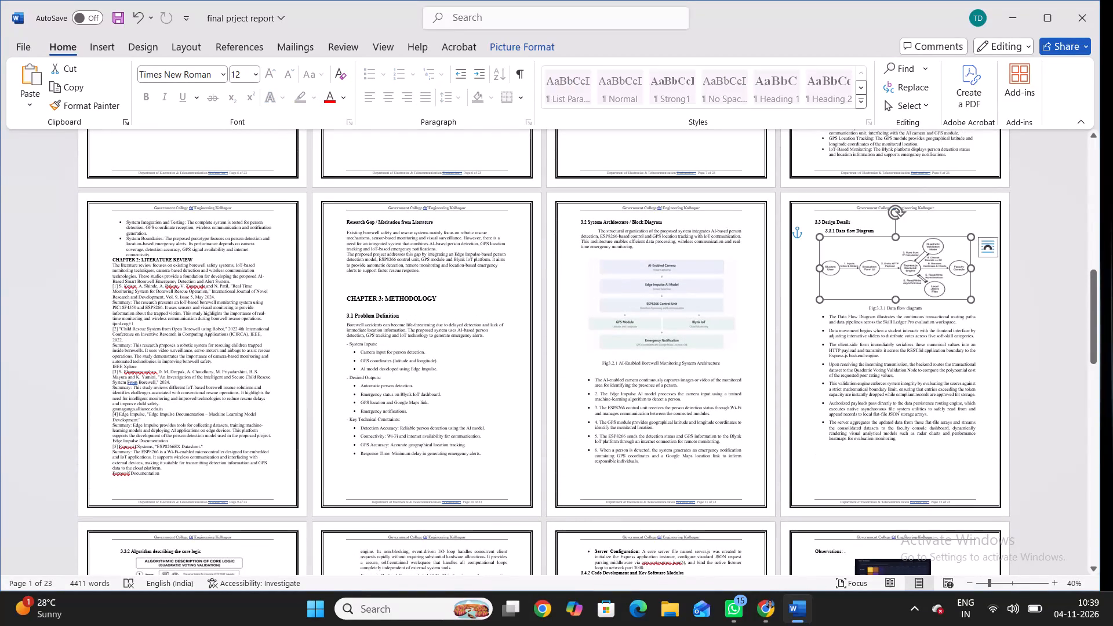
ctrl+scroll(905, 278, up, 6)
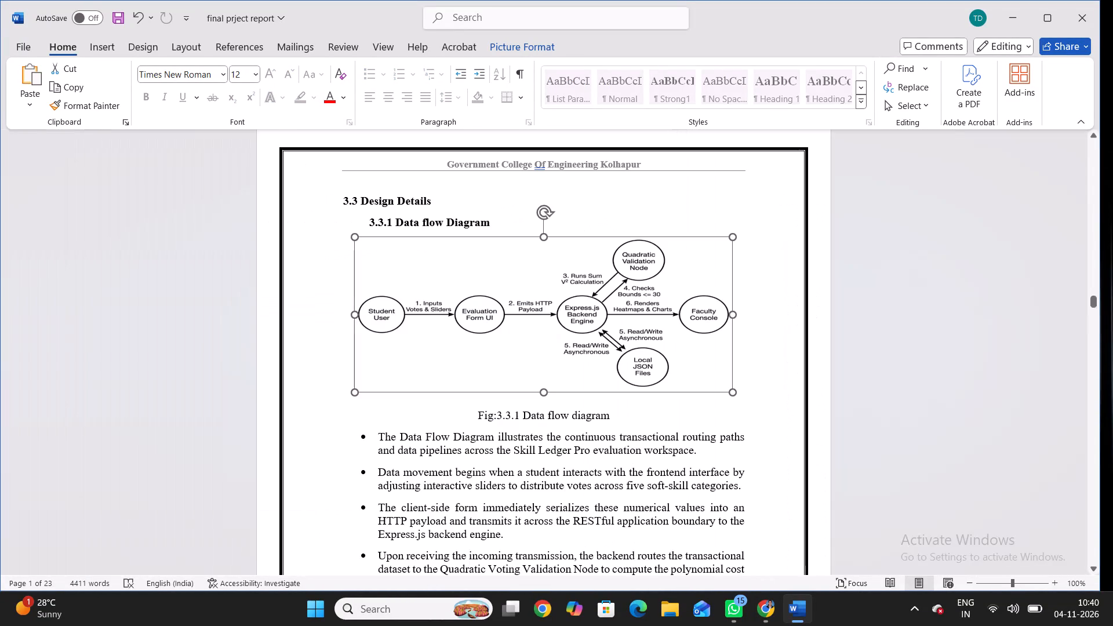
key(BackSpace)
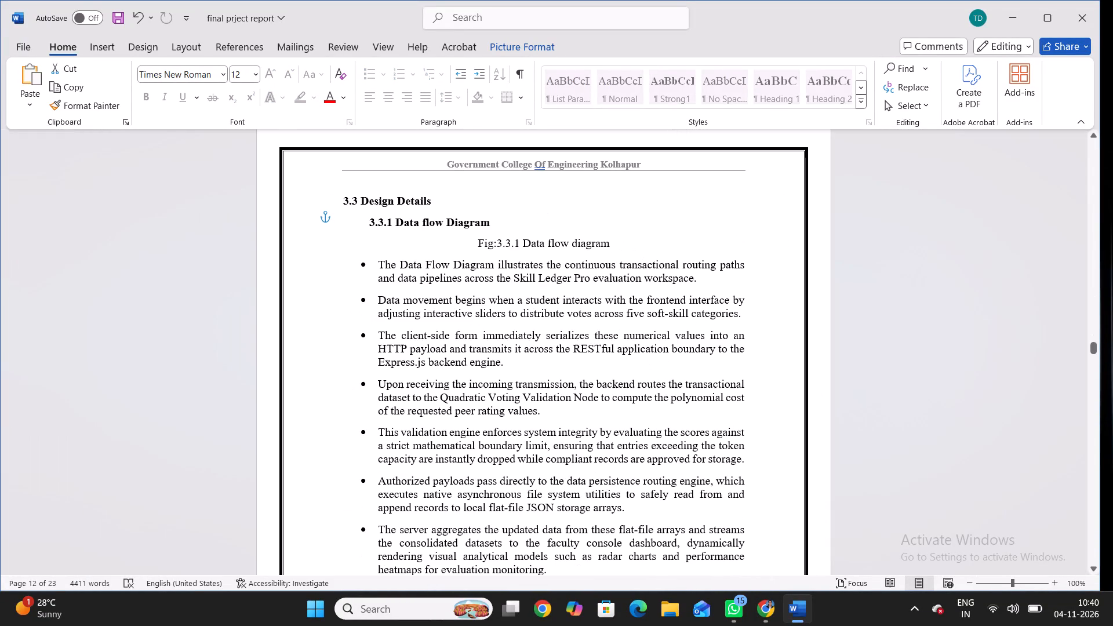
Insert a replacement picture under the 3.3.1 Data flow Diagram heading, above its figure caption.
click(96, 52)
click(170, 93)
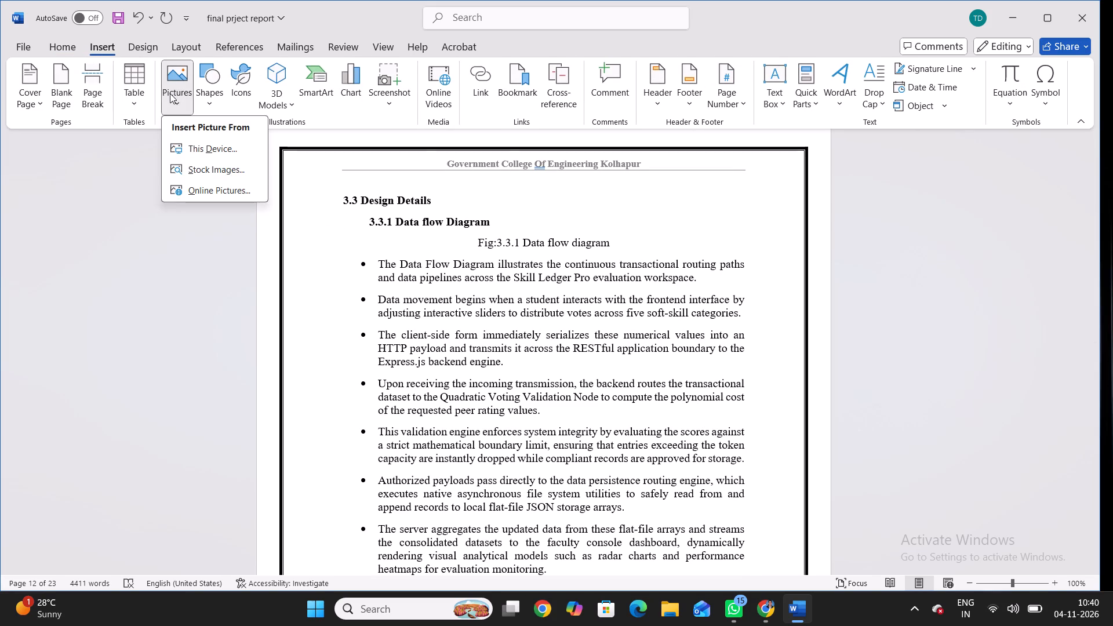
Browse the device's Downloads, Documents and Pictures folders for the data flow diagram image to insert under heading 3.3.1.
click(184, 146)
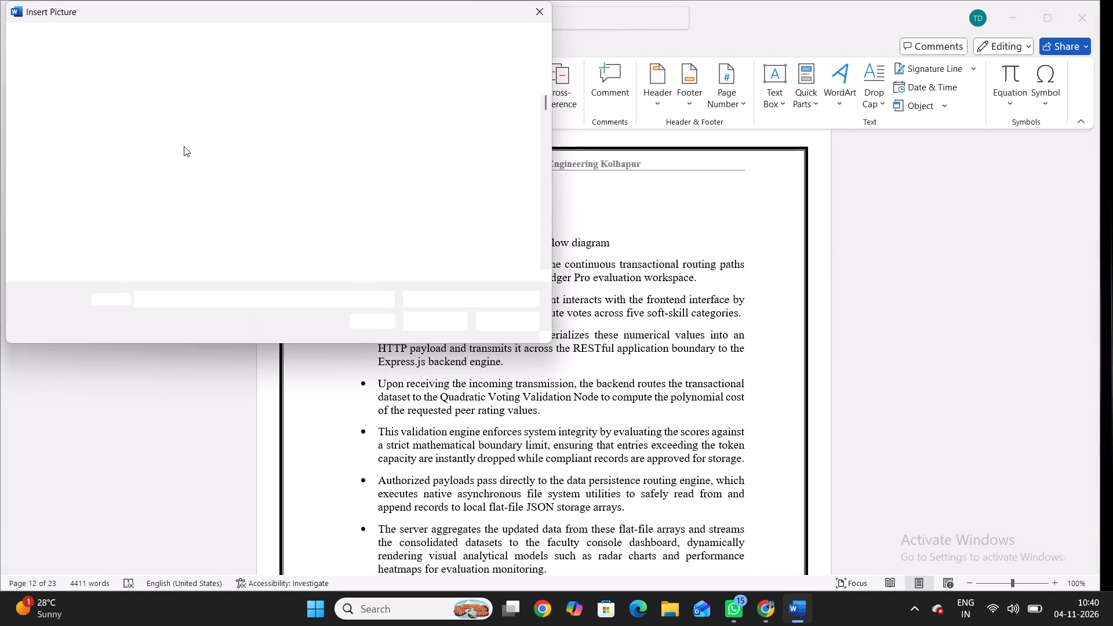
scroll(89, 130, up, 5)
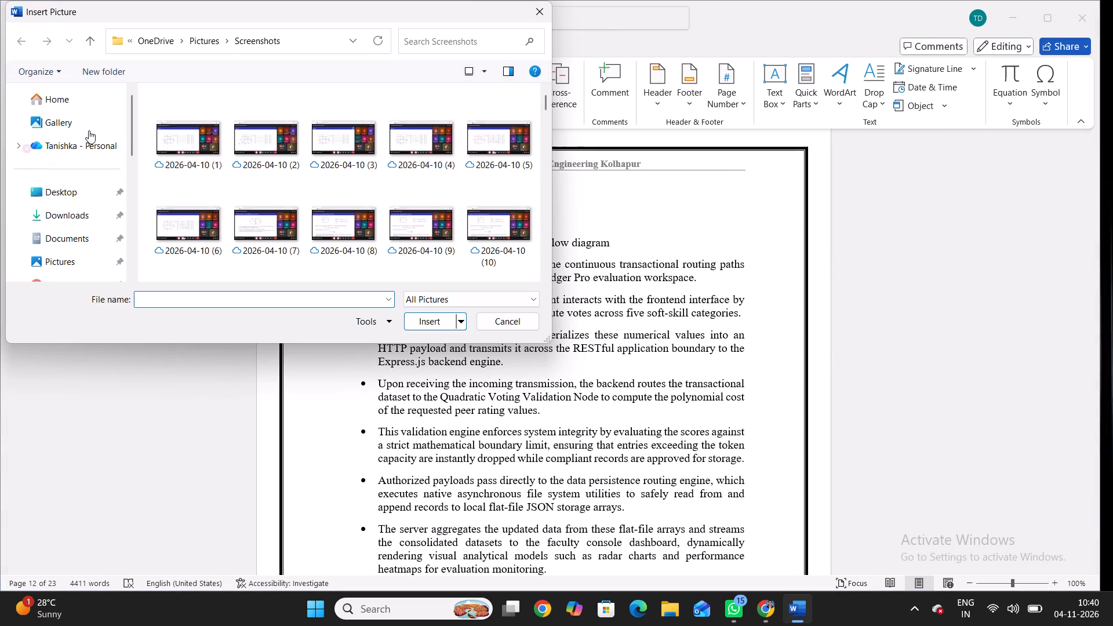
click(63, 216)
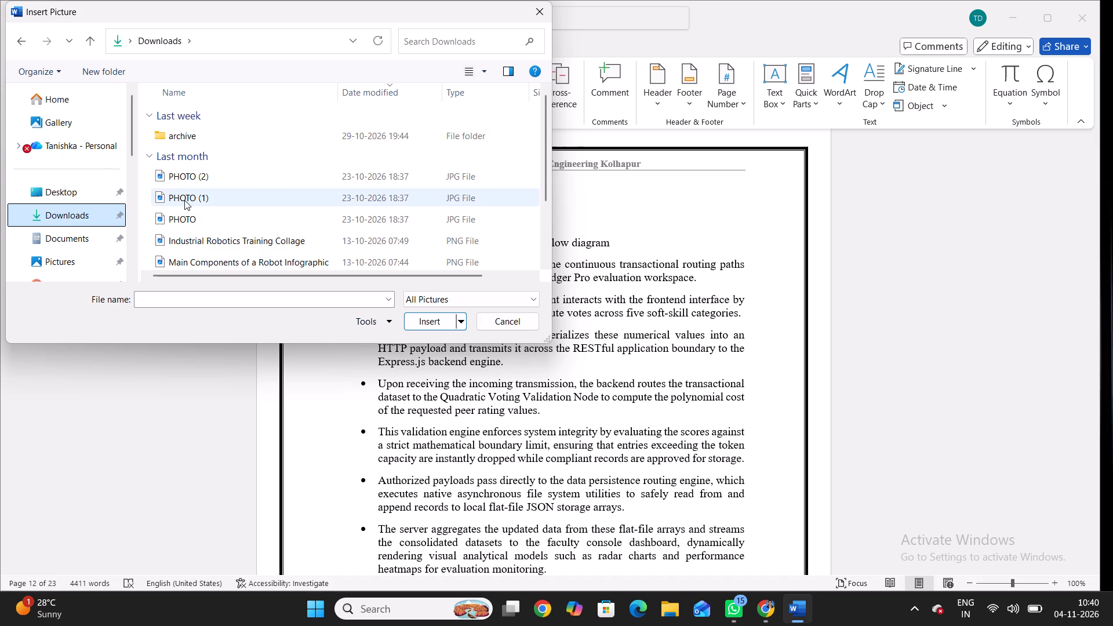
click(82, 234)
click(74, 257)
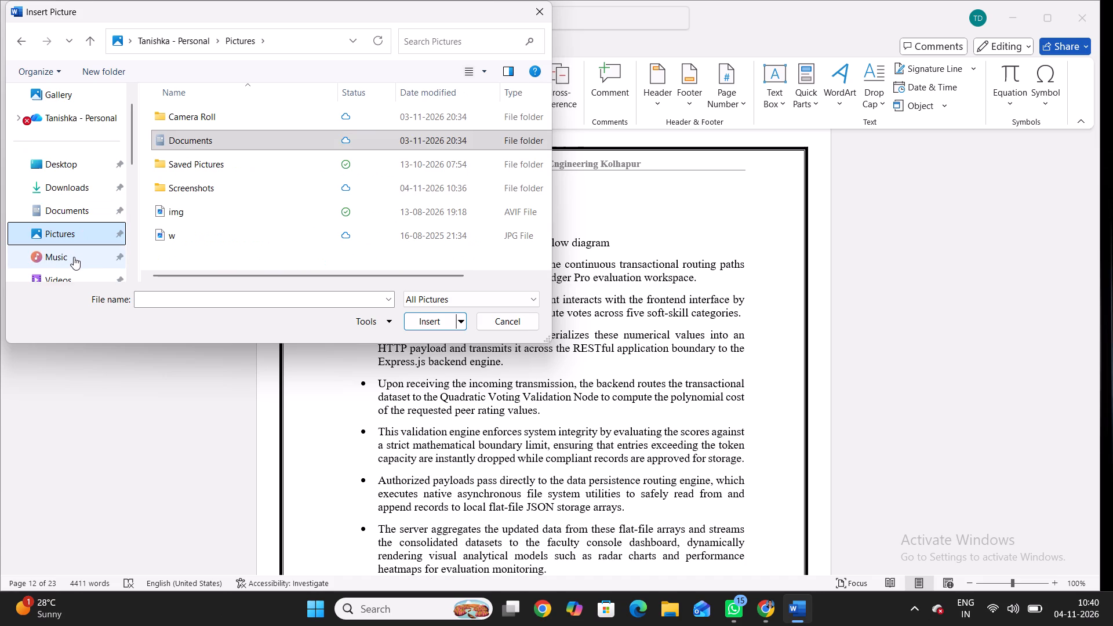
click(99, 187)
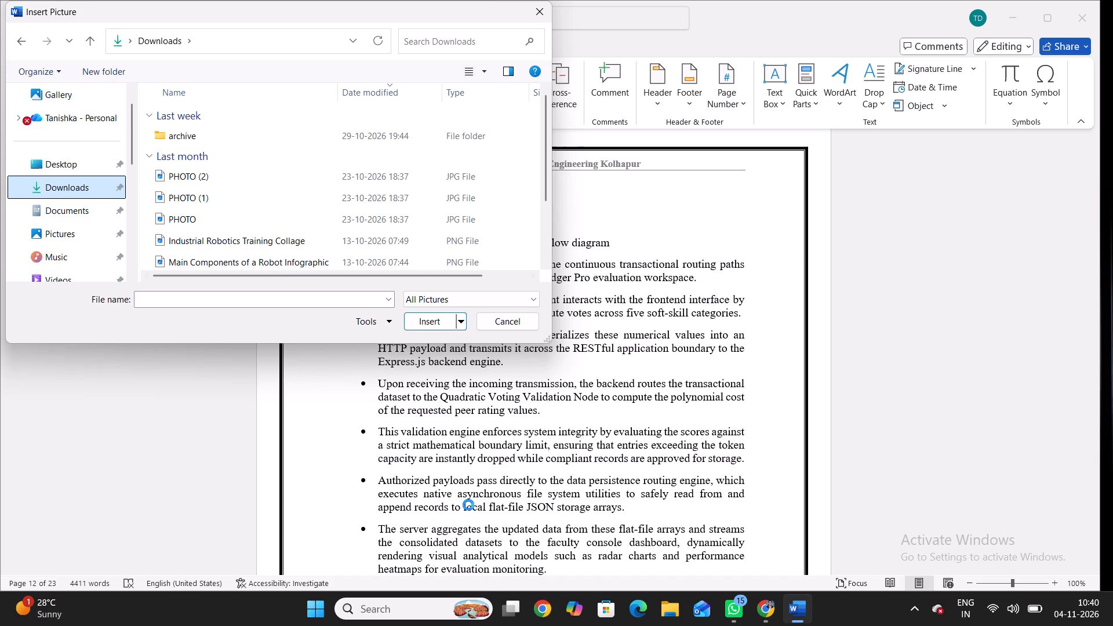
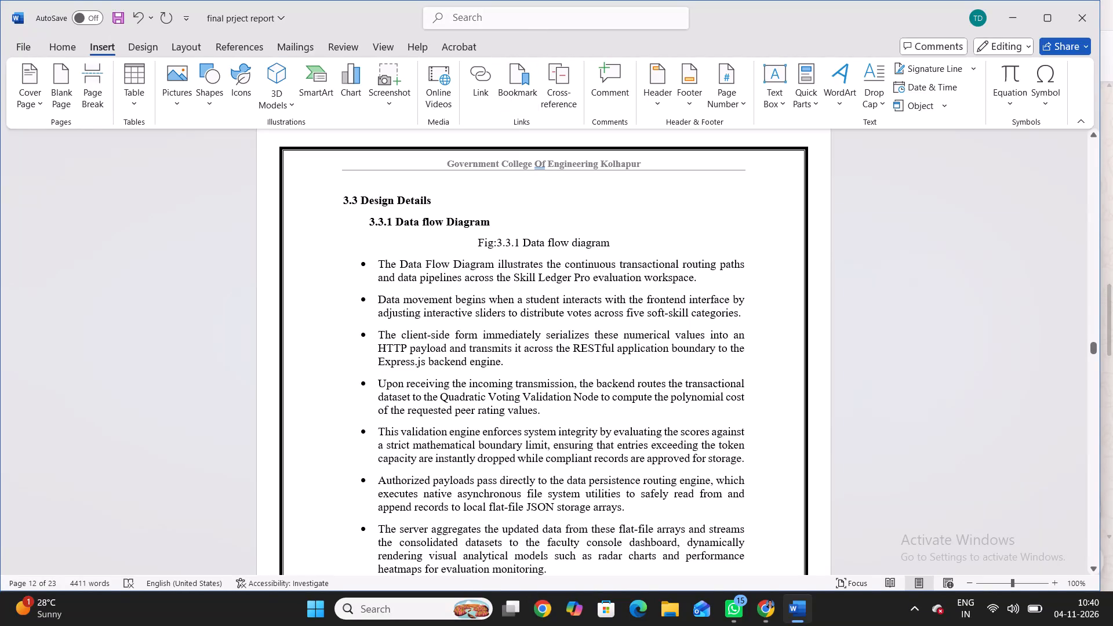
Paste the copied borewell flow diagram image between the 3.3 Design Details heading and the 3.3.1 Data flow Diagram heading.
key(ctrl+v)
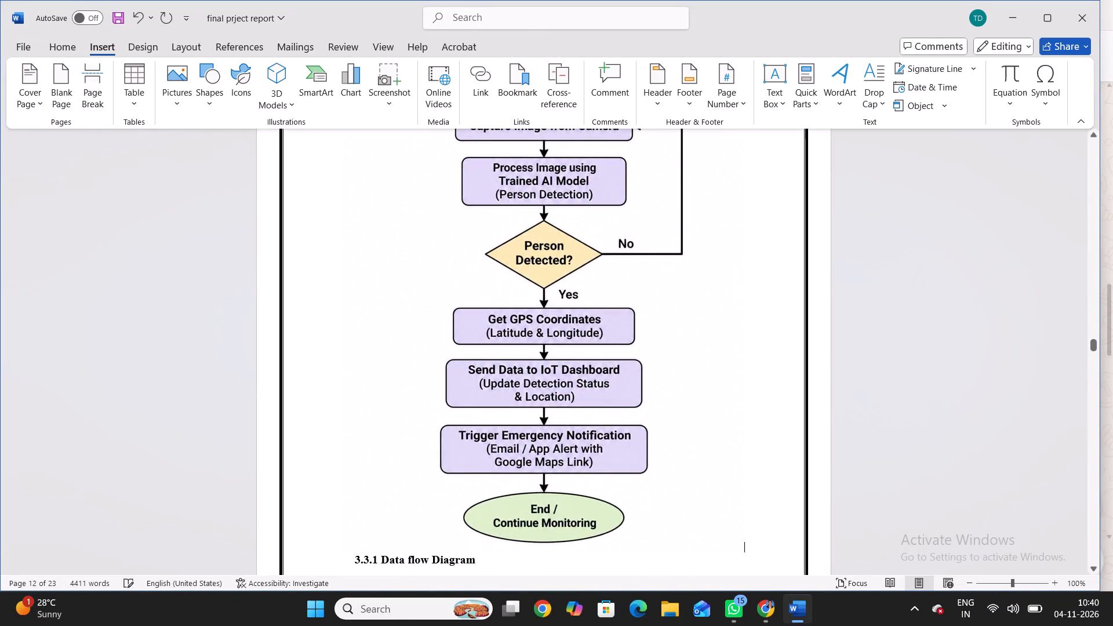
Shrink the pasted flow diagram in height and width to about three quarters of the text width.
click(505, 290)
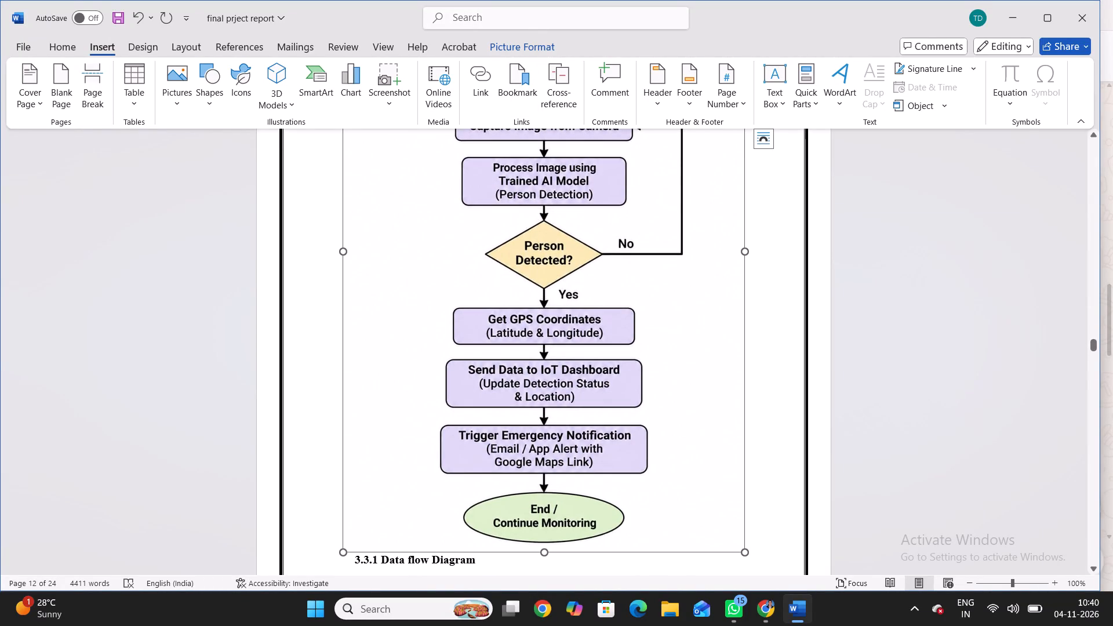
drag(543, 551, 537, 376)
scroll(537, 376, up, 1)
drag(544, 174, 549, 245)
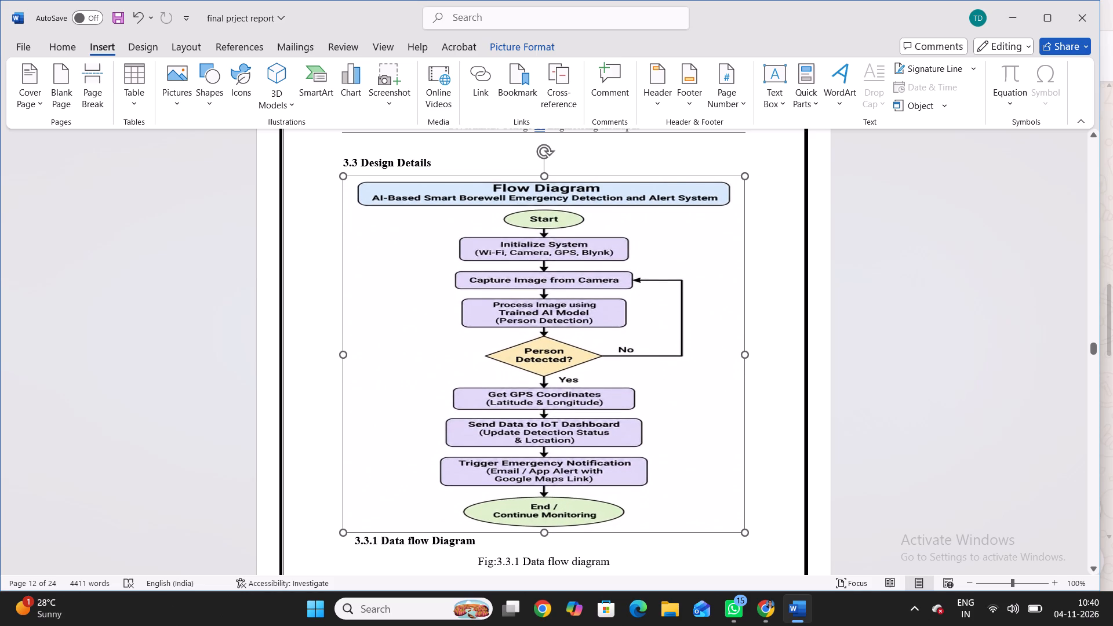
drag(744, 353, 677, 363)
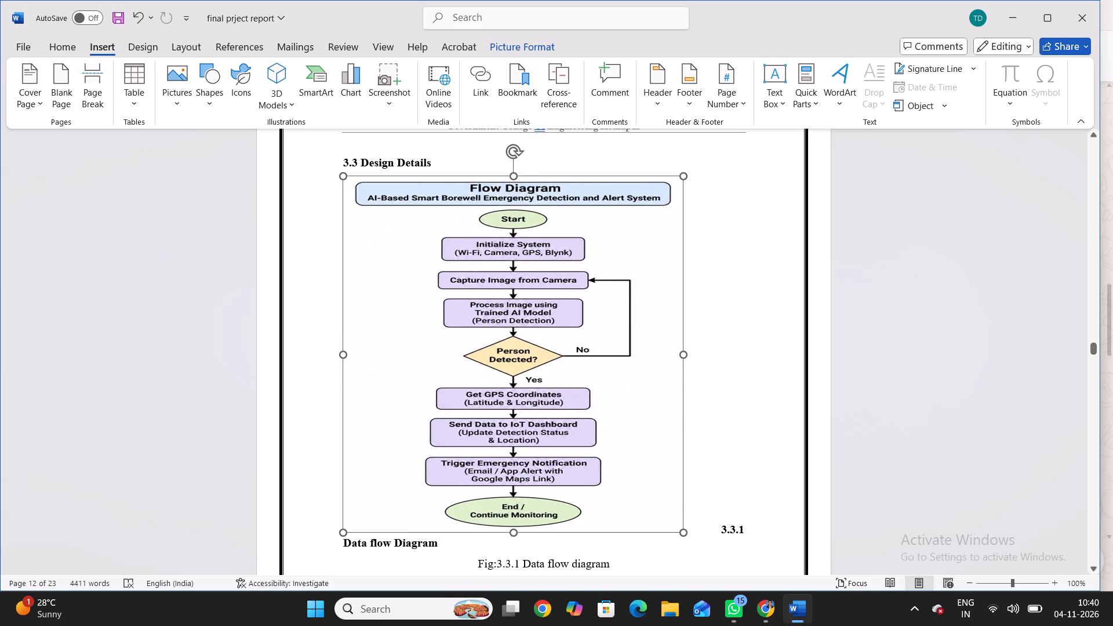
drag(677, 363, 646, 373)
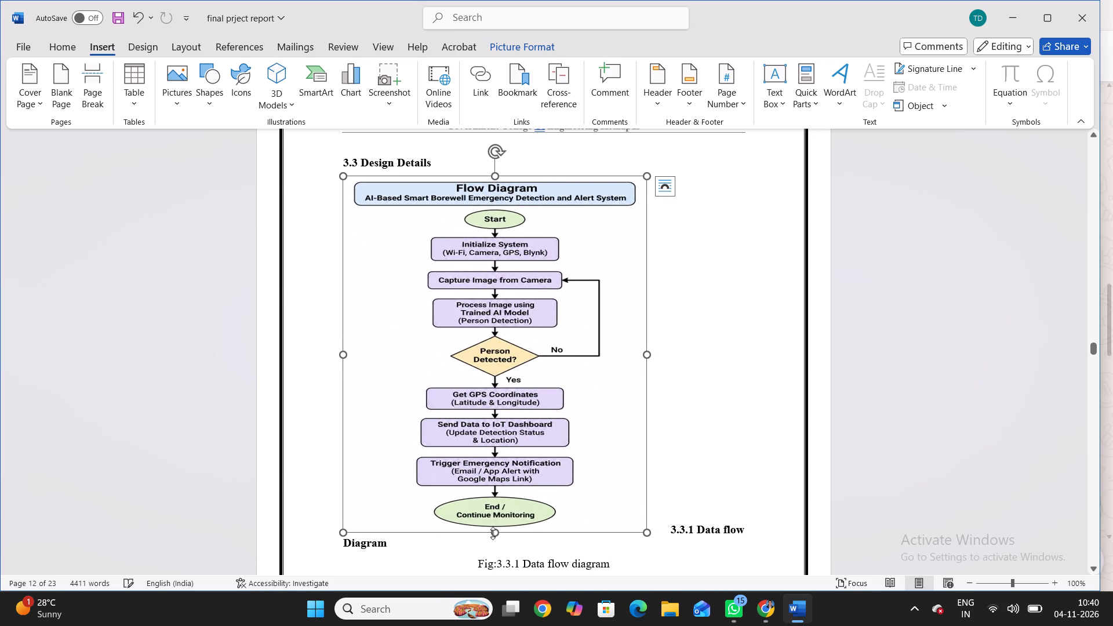
drag(493, 532, 509, 440)
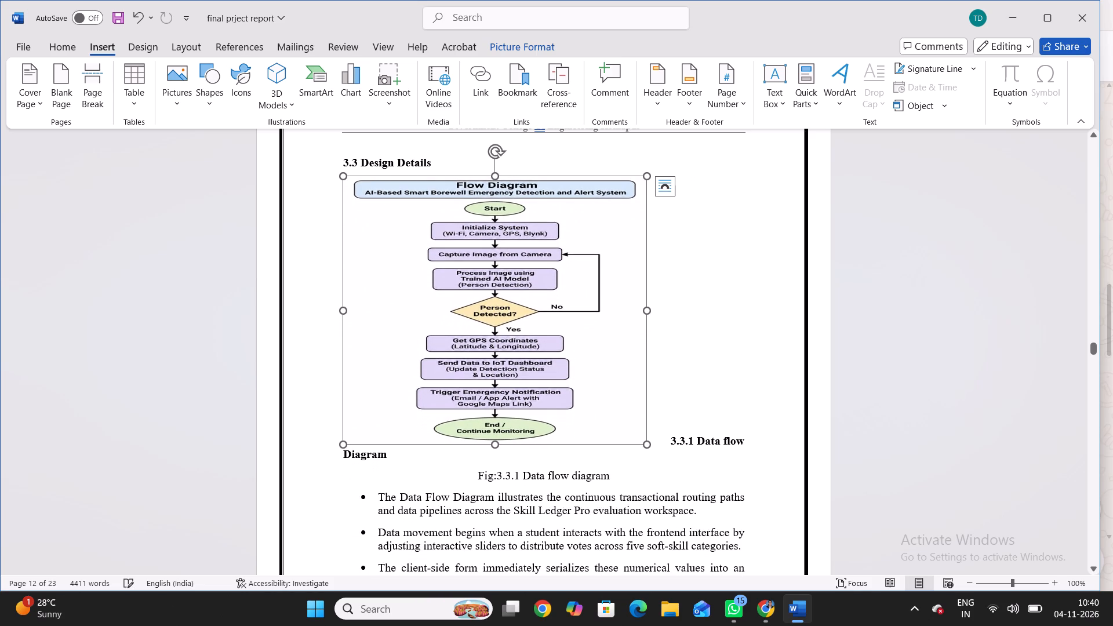
Break the line before the 3.3.1 Data flow Diagram heading so it starts on its own line under the image.
click(669, 438)
key(Return)
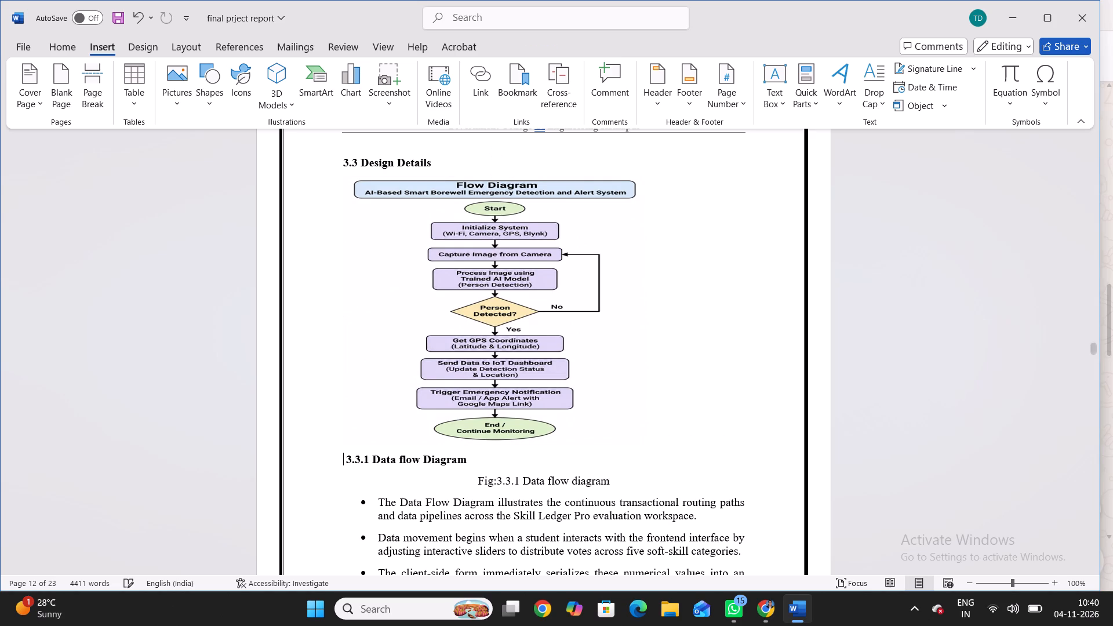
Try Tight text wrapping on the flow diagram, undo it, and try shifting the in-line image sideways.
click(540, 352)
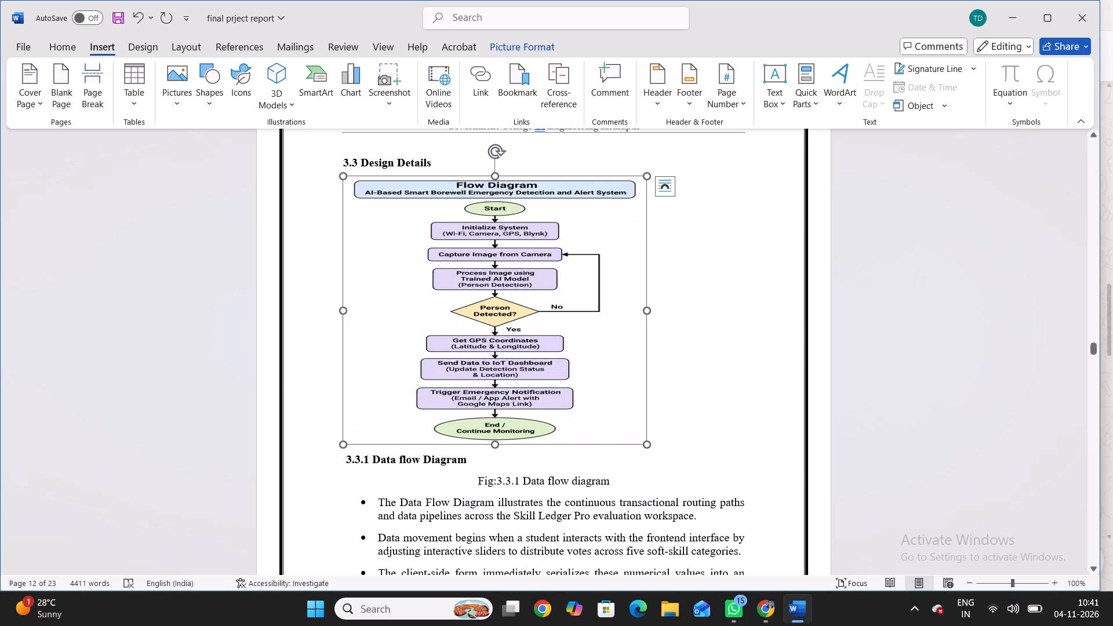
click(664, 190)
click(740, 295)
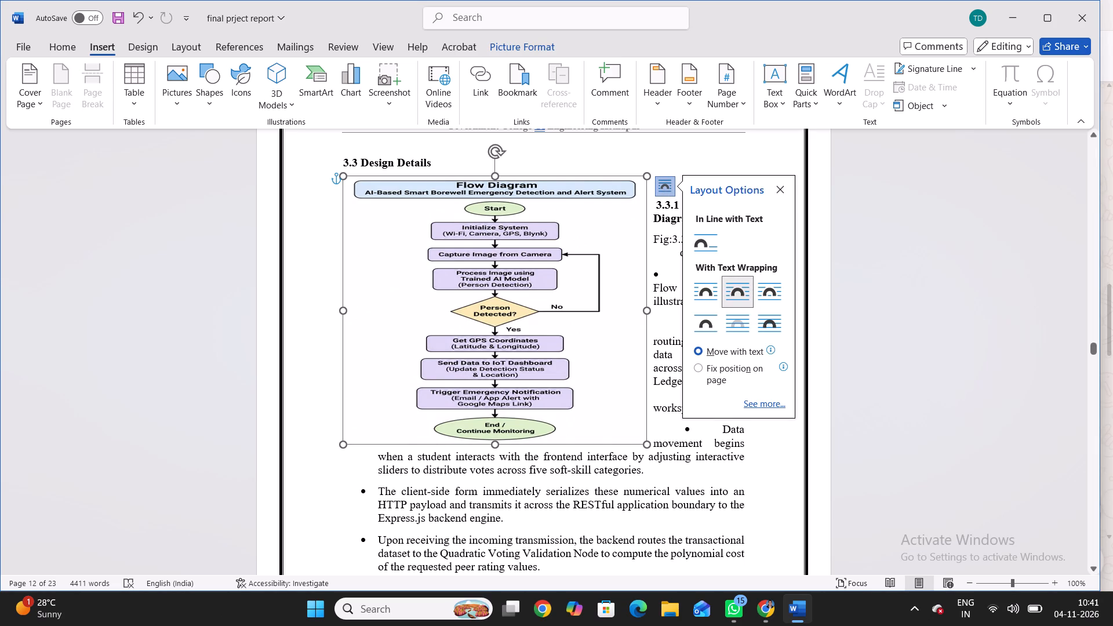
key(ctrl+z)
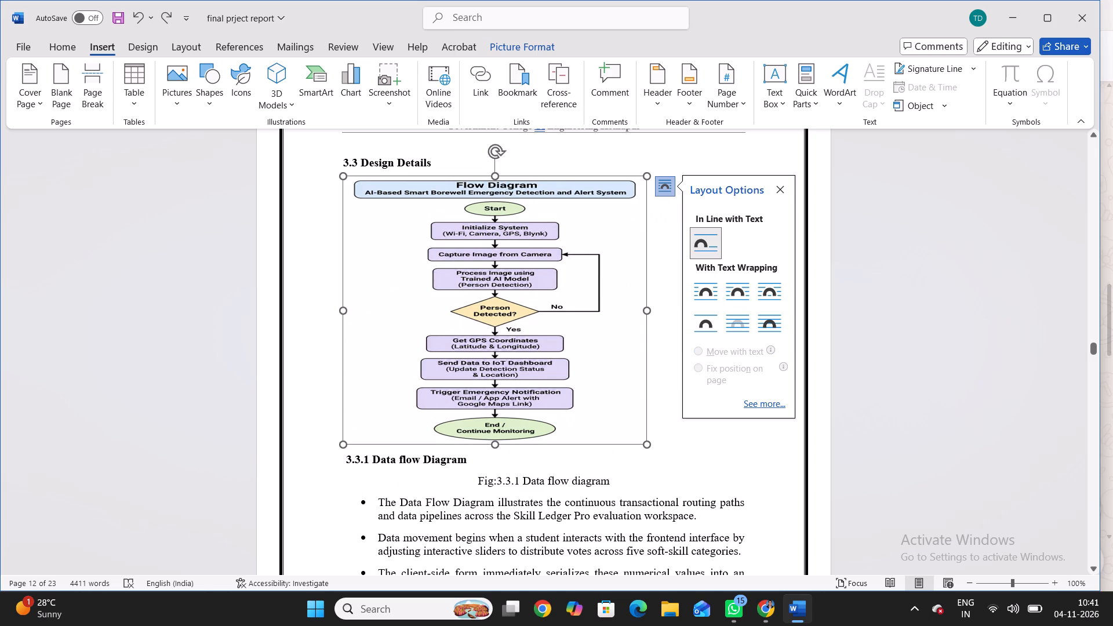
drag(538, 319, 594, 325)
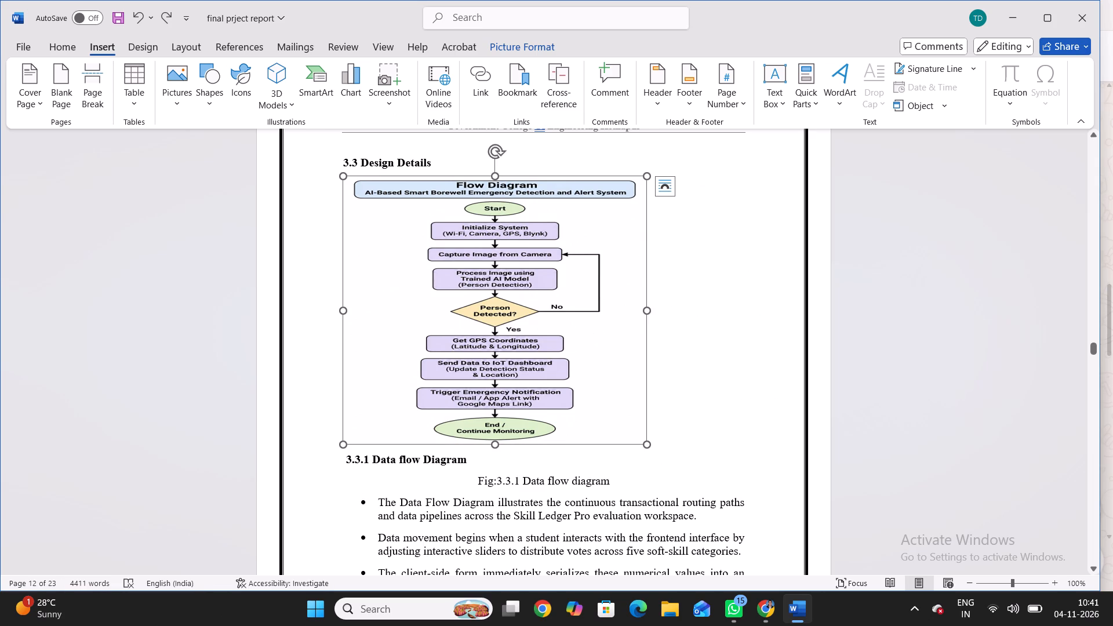
Set the flow diagram's text wrapping to Tight.
click(656, 192)
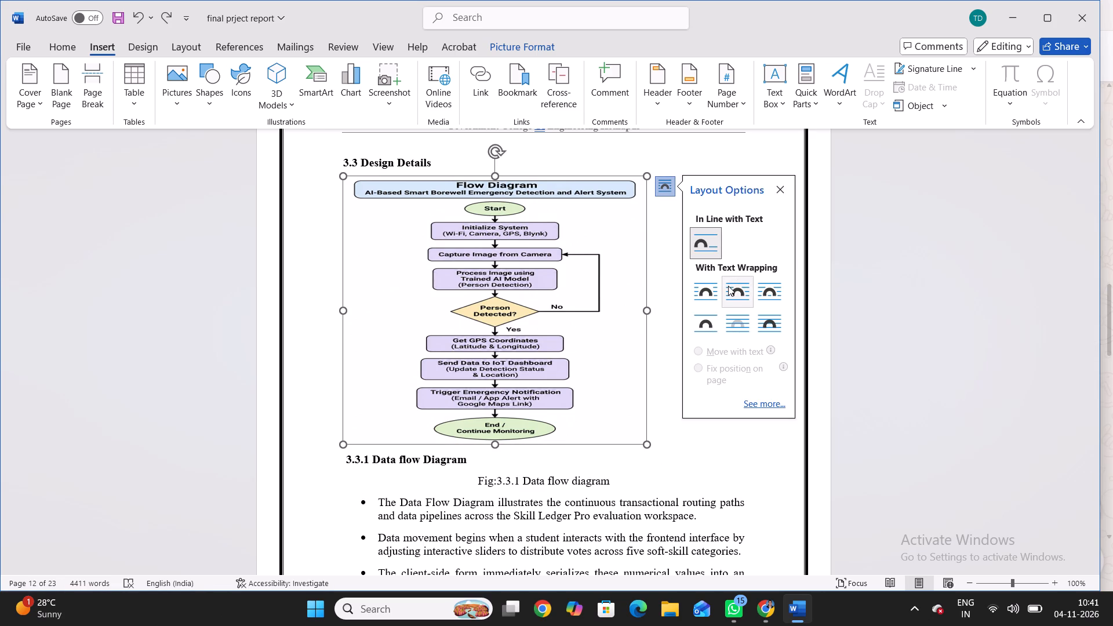
click(706, 250)
click(738, 291)
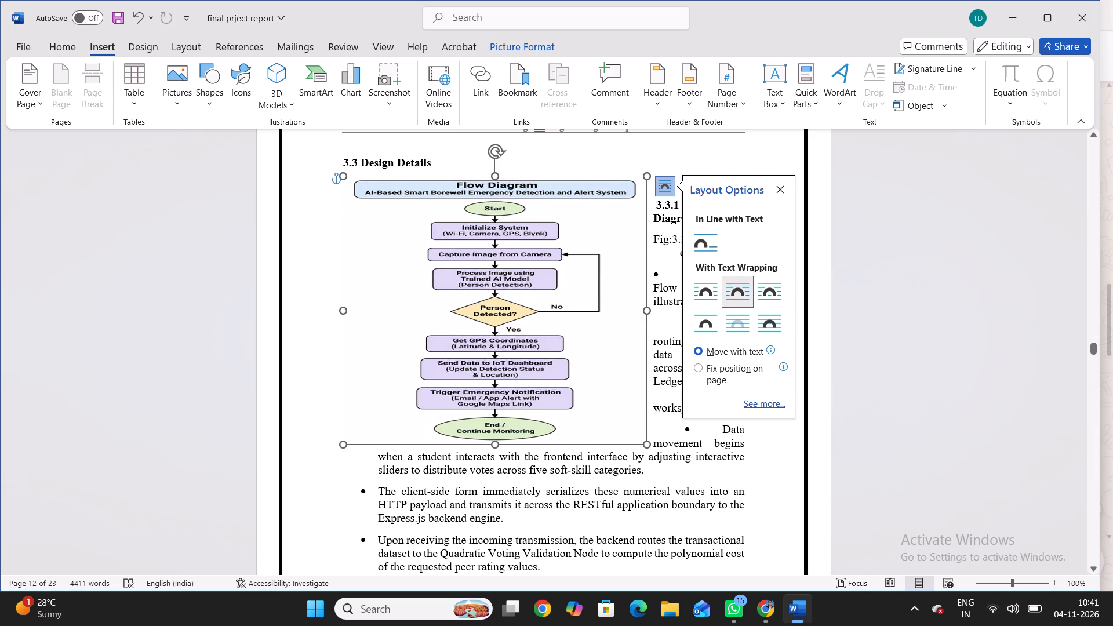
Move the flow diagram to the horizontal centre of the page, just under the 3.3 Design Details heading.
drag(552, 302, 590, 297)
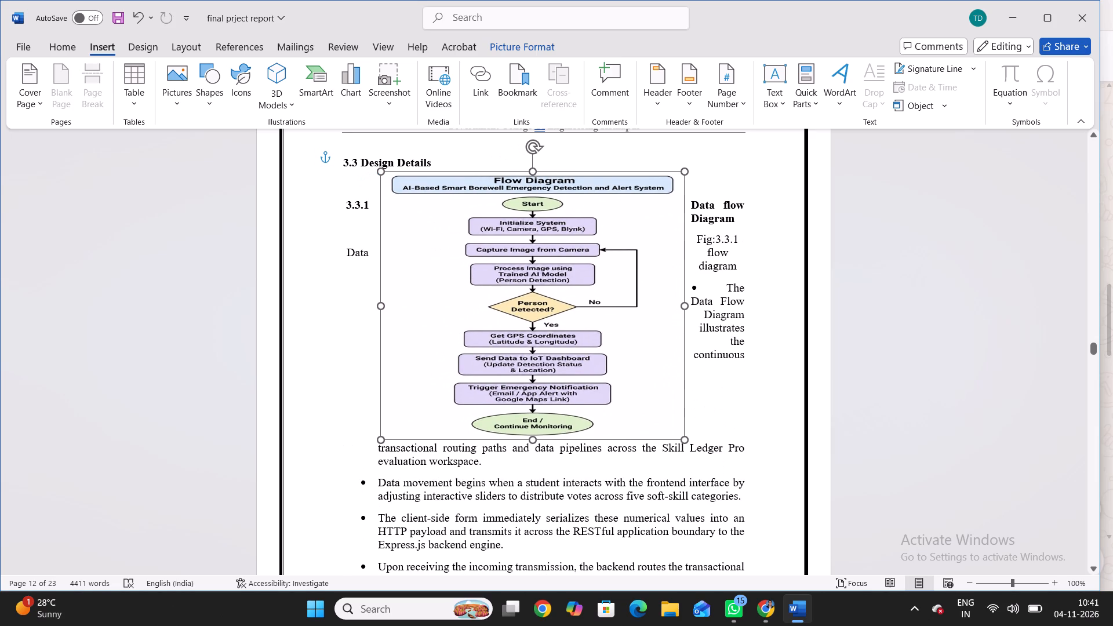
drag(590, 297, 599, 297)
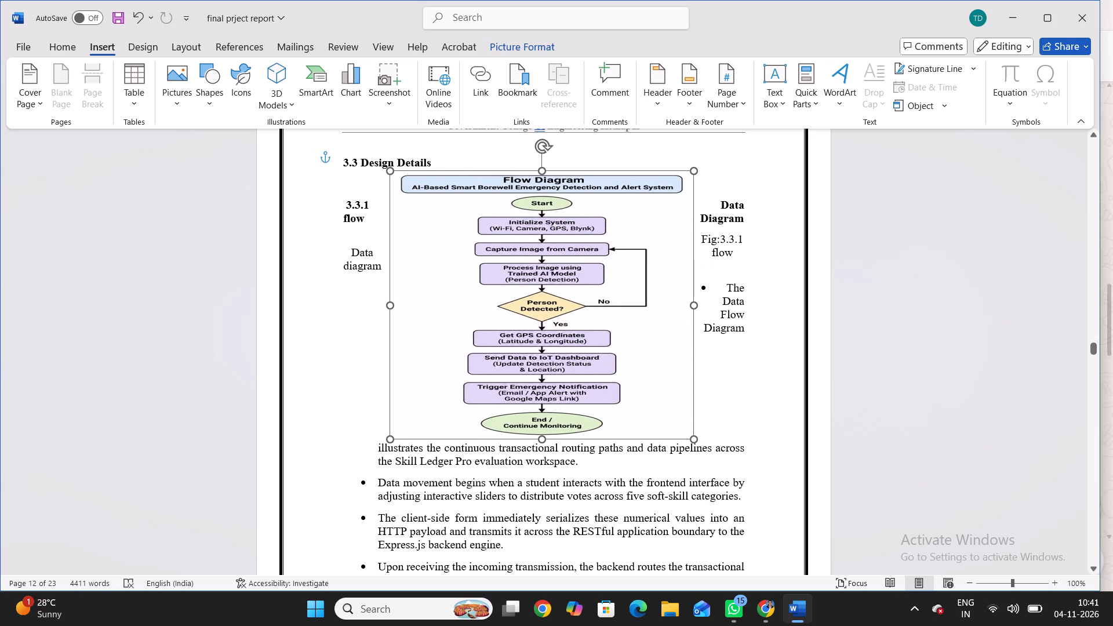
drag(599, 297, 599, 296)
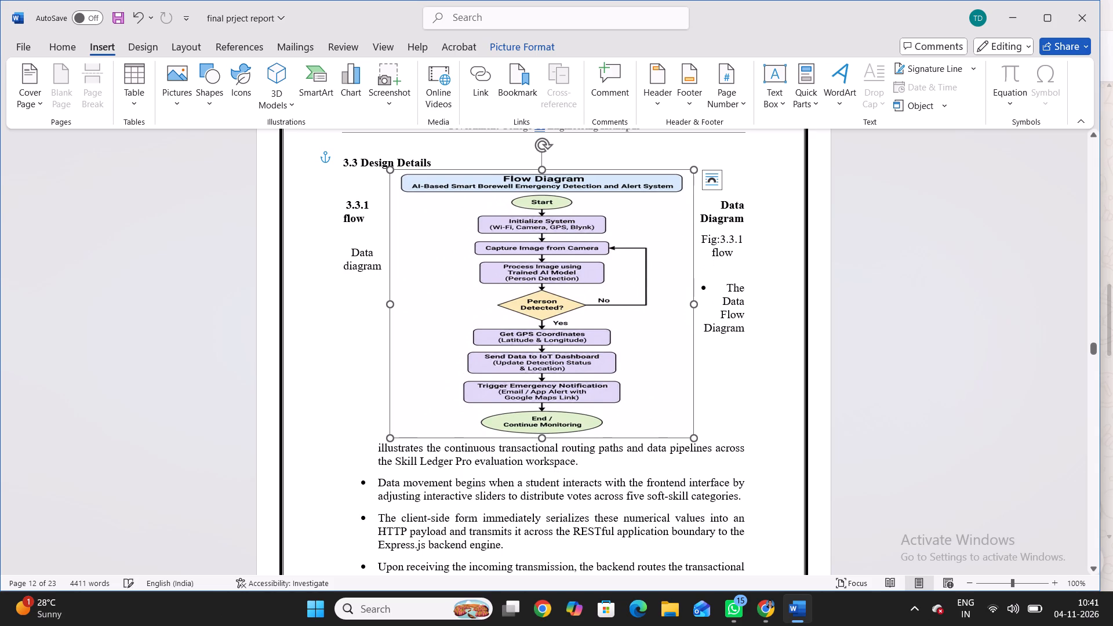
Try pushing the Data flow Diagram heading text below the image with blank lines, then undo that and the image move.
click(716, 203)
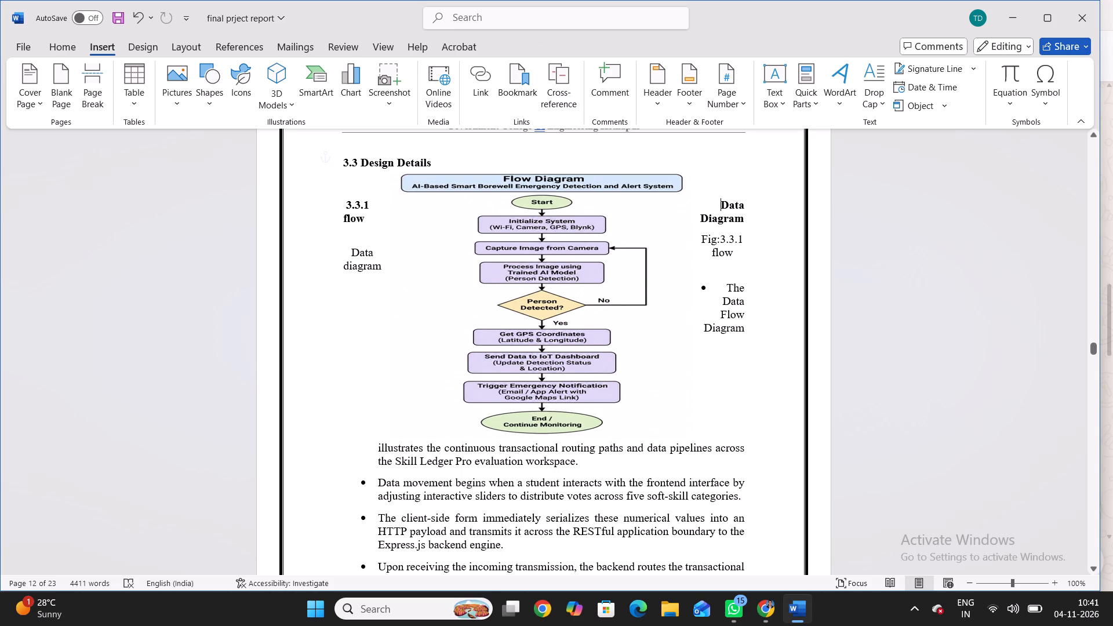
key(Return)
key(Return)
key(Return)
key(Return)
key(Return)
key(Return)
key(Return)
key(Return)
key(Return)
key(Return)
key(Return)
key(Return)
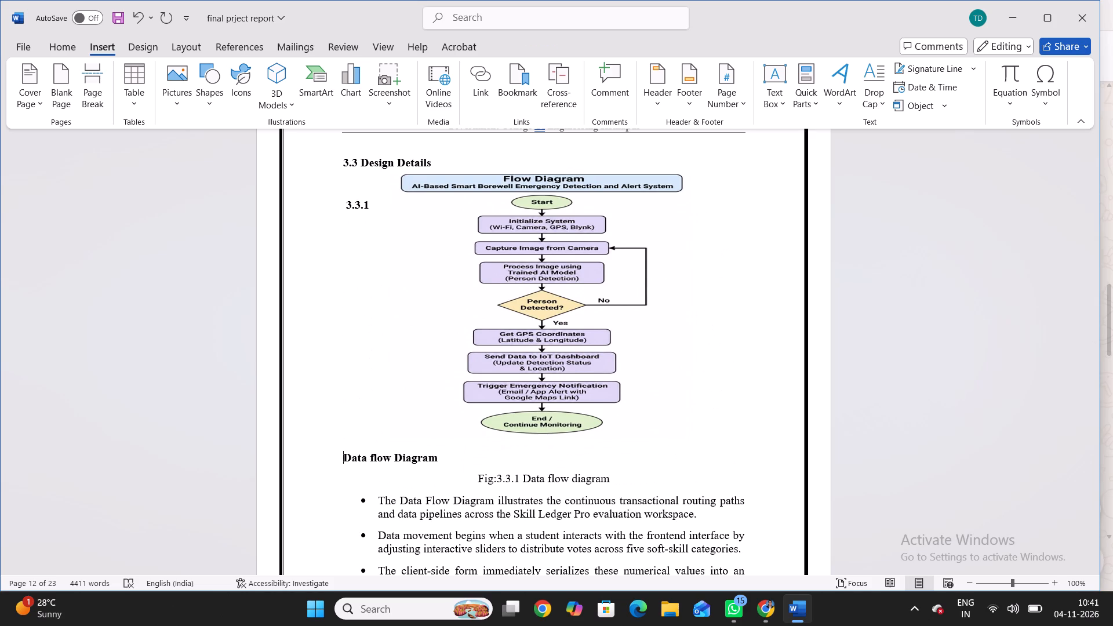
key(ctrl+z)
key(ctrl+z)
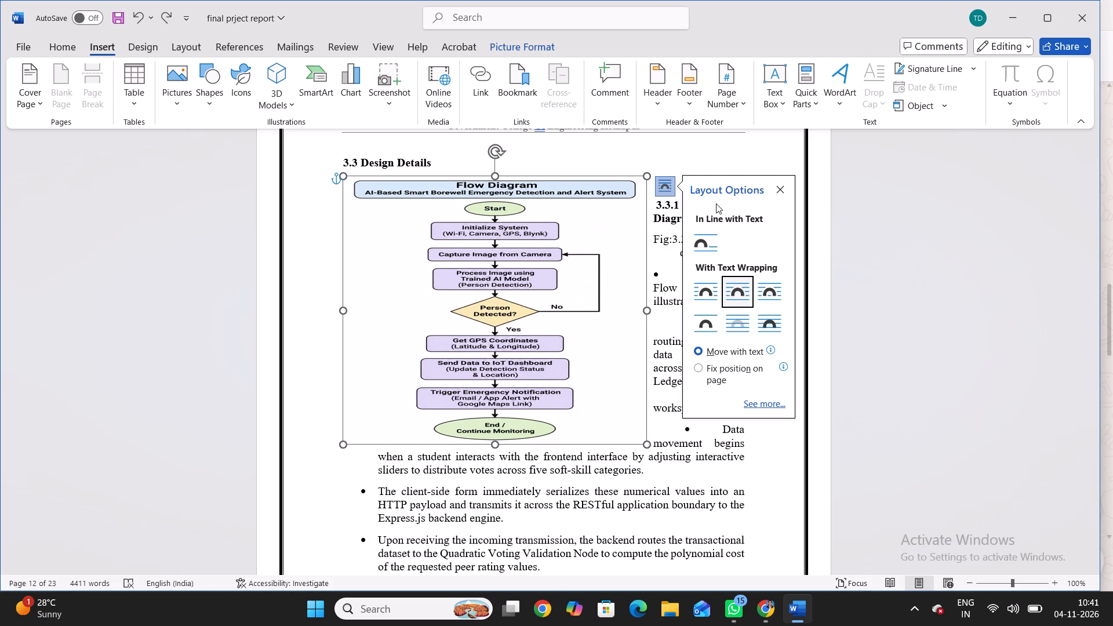
Shift the flow diagram slightly in from the left margin, keeping the 3.3.1 heading together on its right side.
click(776, 190)
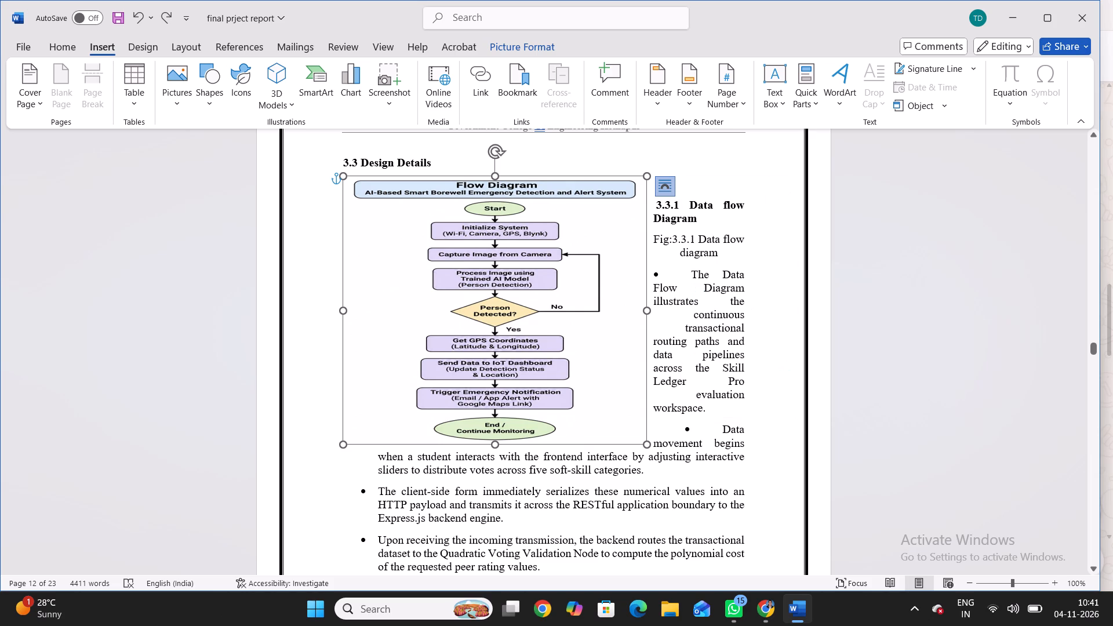
drag(523, 295, 567, 286)
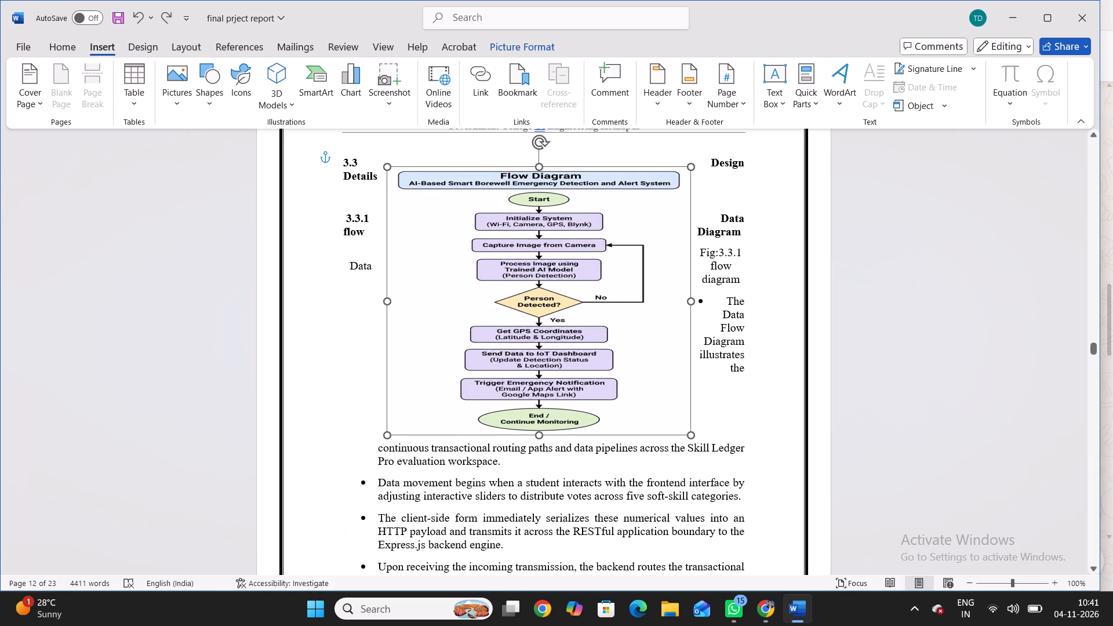
drag(567, 286, 540, 290)
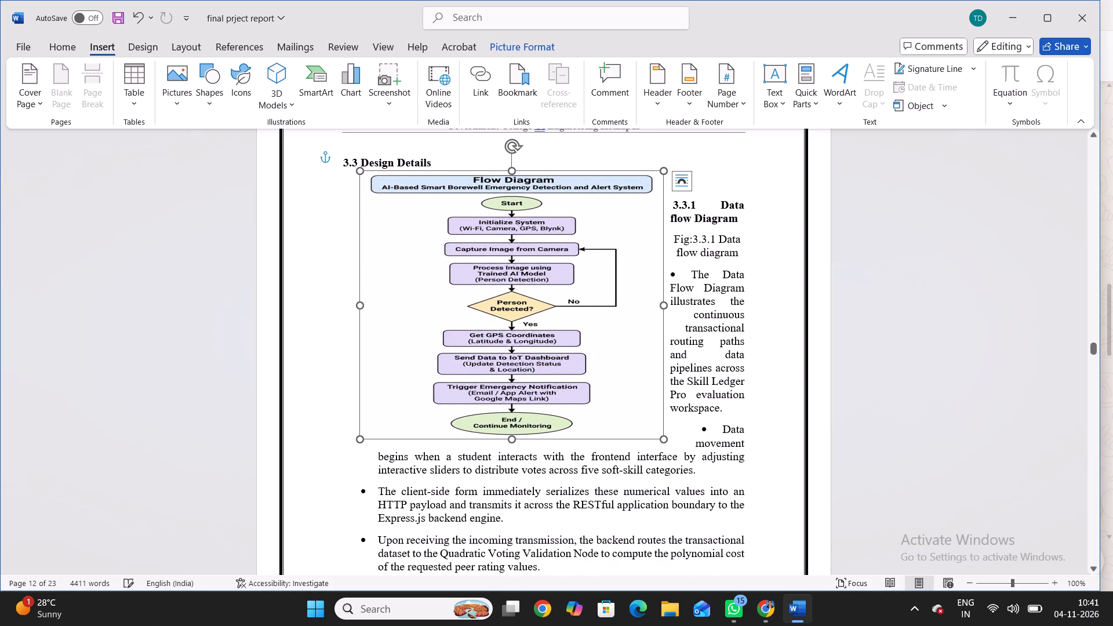
Insert blank lines before the 3.3.1 Data flow Diagram heading to push it and the following text below the image.
click(668, 203)
key(Return)
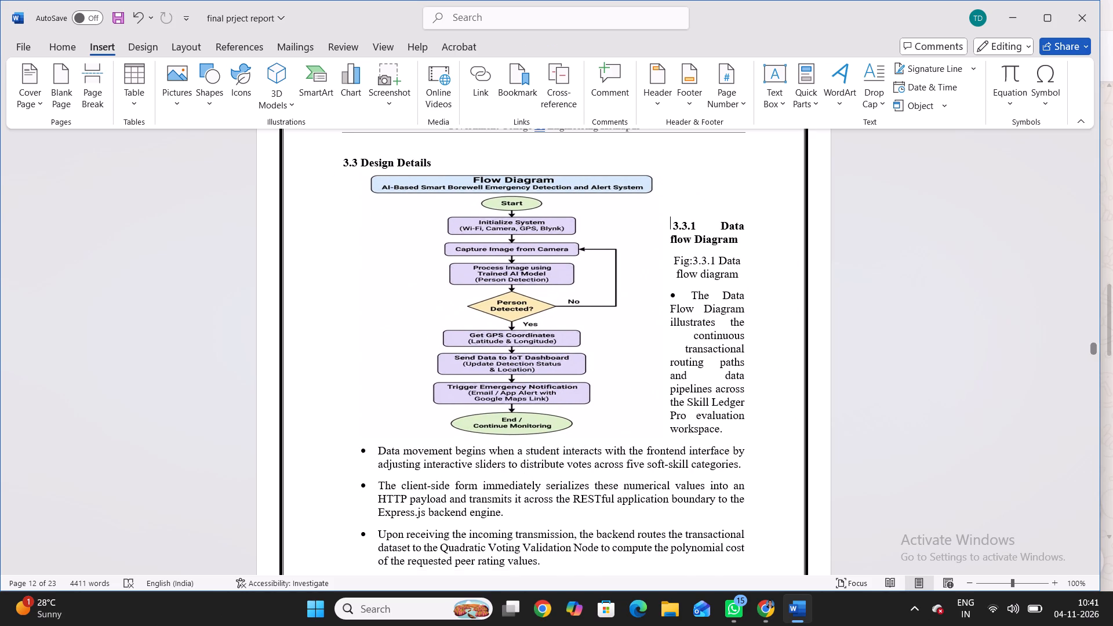
key(Return)
key(Return)
key(Return)
key(Return)
key(Return)
key(Return)
key(Return)
key(Return)
key(Return)
key(Return)
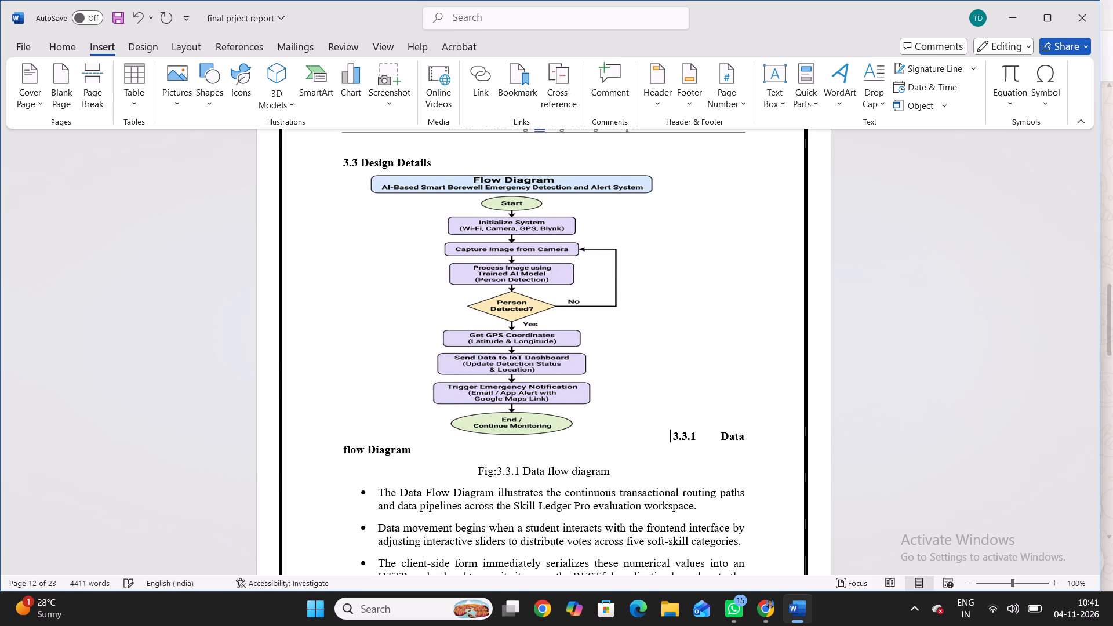
key(Return)
key(Return)
Centre the flow diagram horizontally in the gap between the 3.3 Design Details and 3.3.1 Data flow Diagram headings.
scroll(668, 203, down, 1)
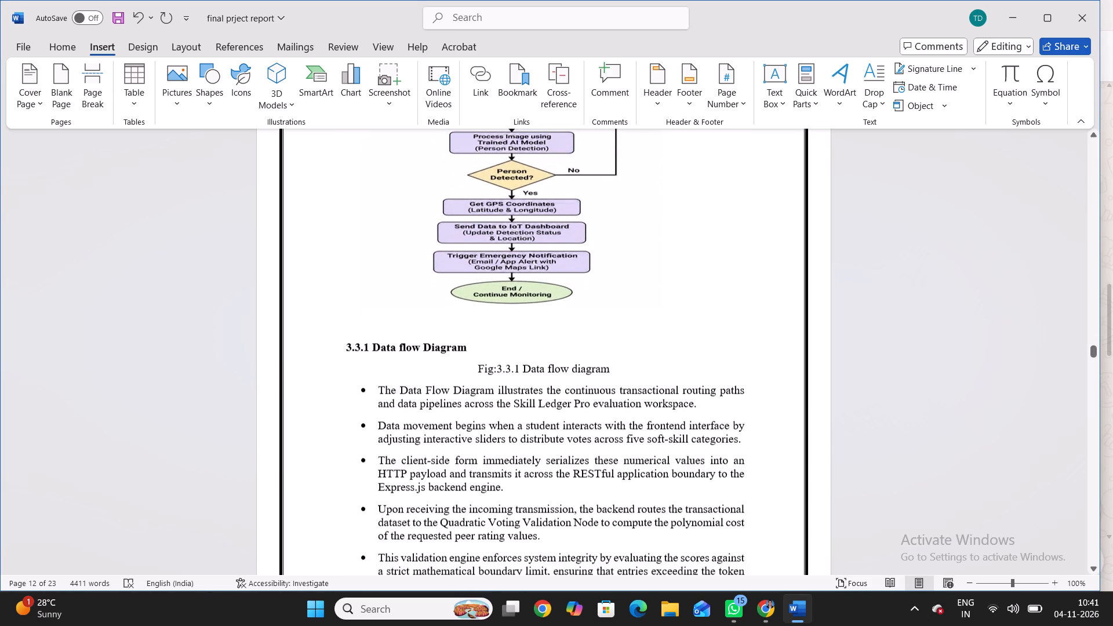
scroll(668, 203, down, 1)
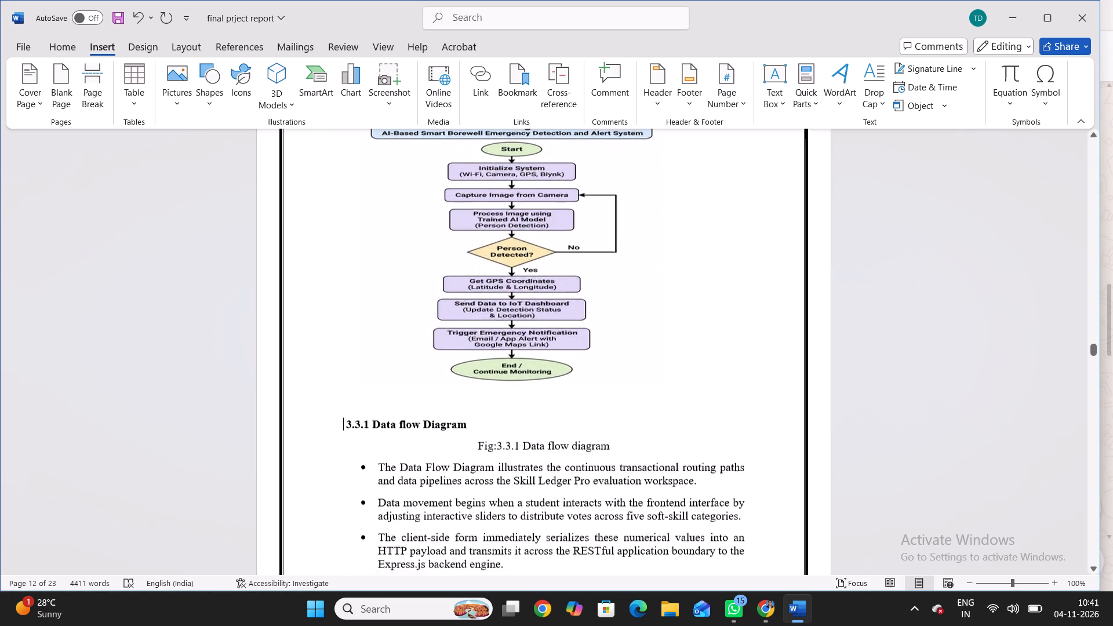
scroll(668, 203, down, 1)
scroll(668, 203, right, 1)
drag(549, 363, 555, 365)
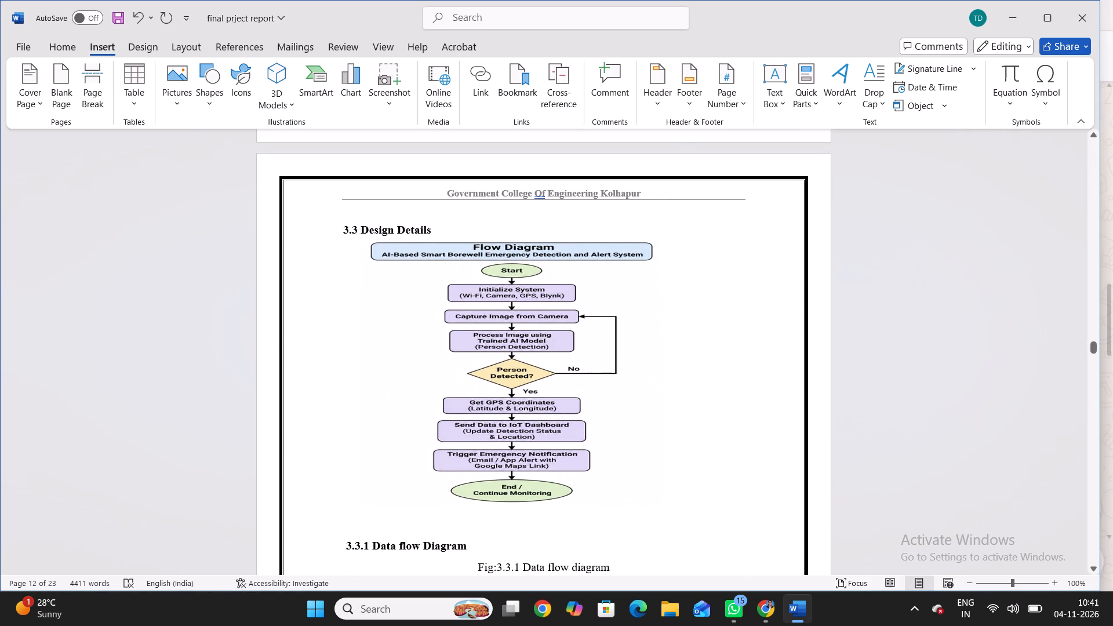
drag(555, 365, 577, 392)
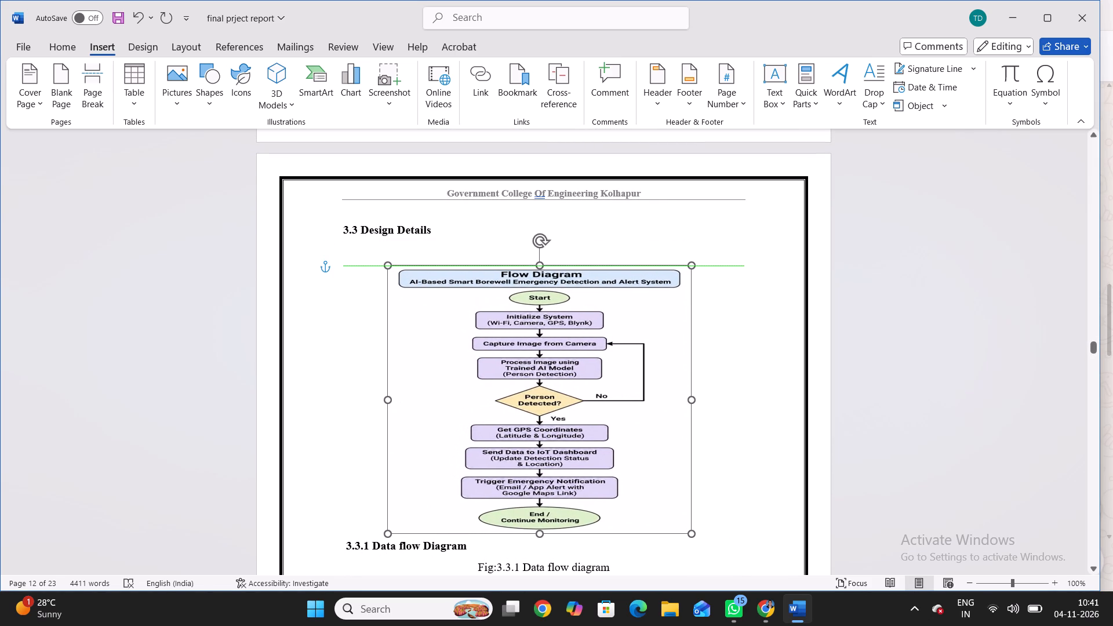
drag(577, 392, 593, 383)
Copy the 3.3.1 Data flow Diagram heading onto a new line directly below 3.3 Design Details, above the image.
click(345, 545)
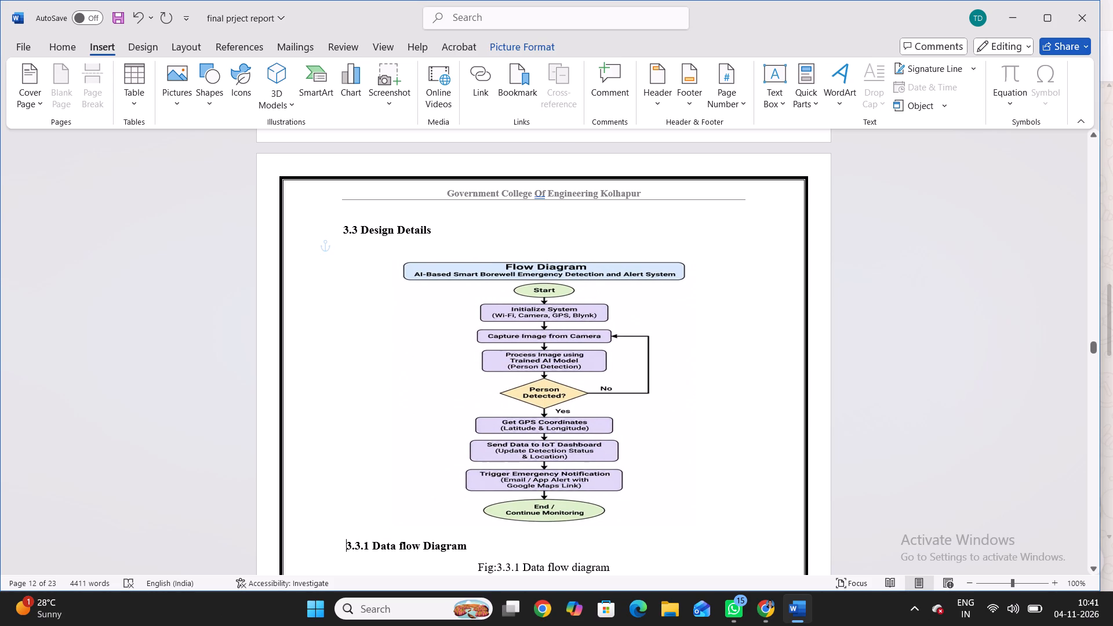
drag(345, 545, 467, 544)
key(ctrl+c)
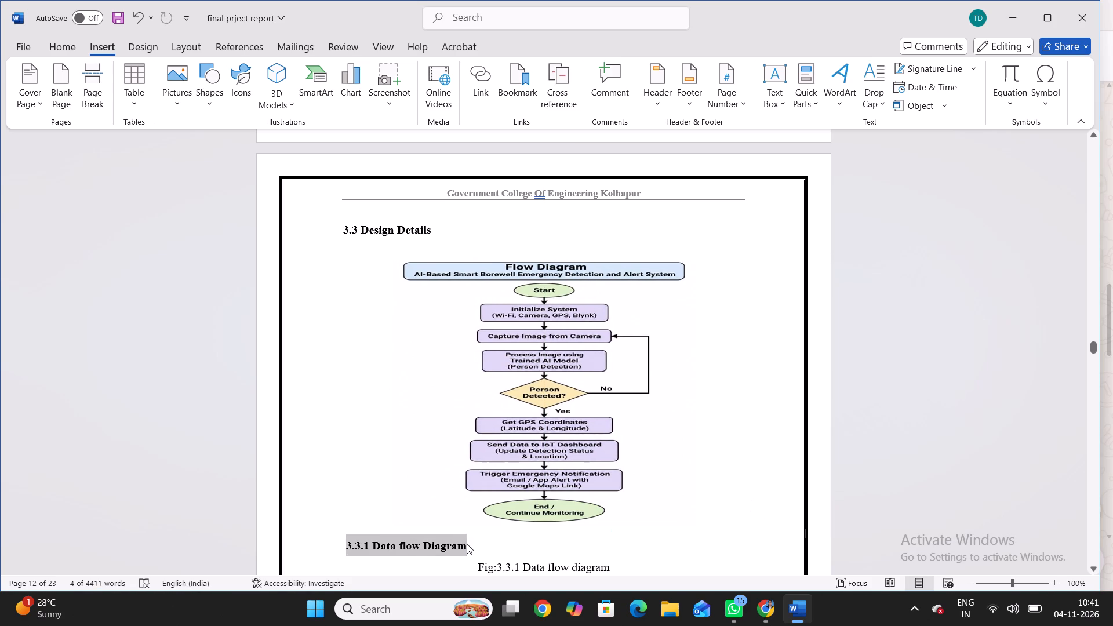
click(441, 229)
key(Return)
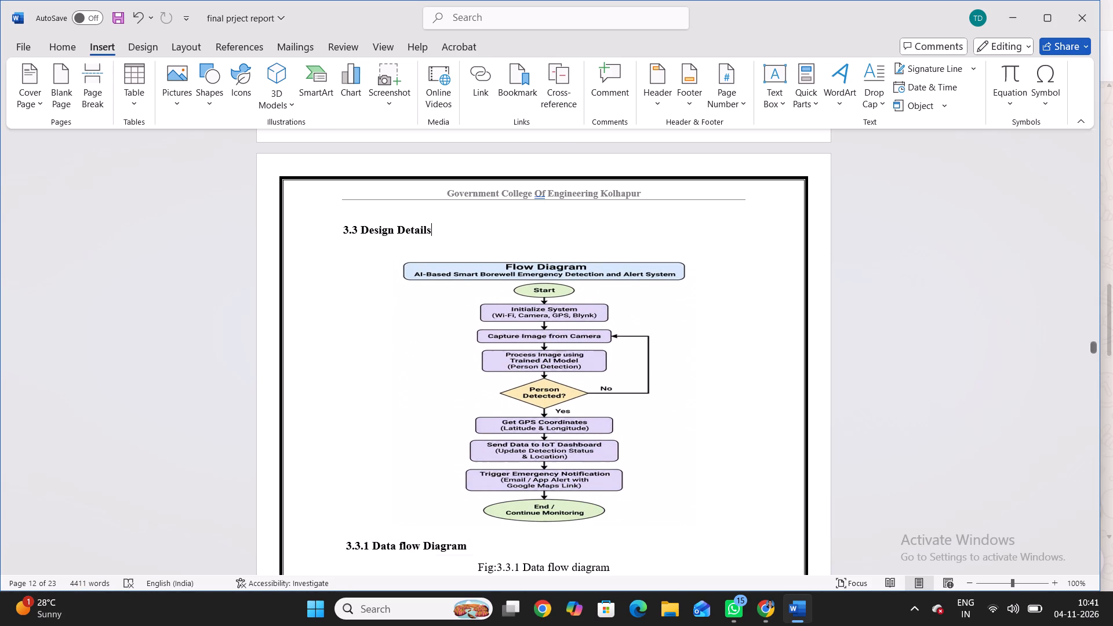
key(ctrl+v)
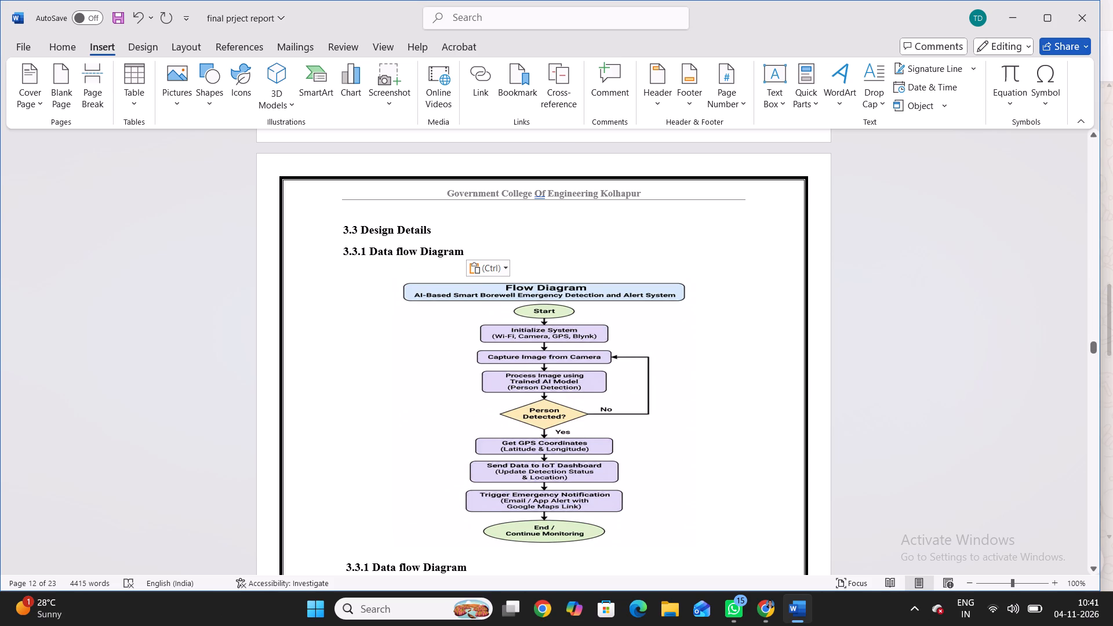
Indent the copied 3.3.1 Data flow Diagram heading above the image with leading spaces.
click(340, 254)
key(space)
key(space)
key(space)
key(space)
key(space)
key(space)
key(space)
key(space)
key(space)
key(space)
key(space)
key(space)
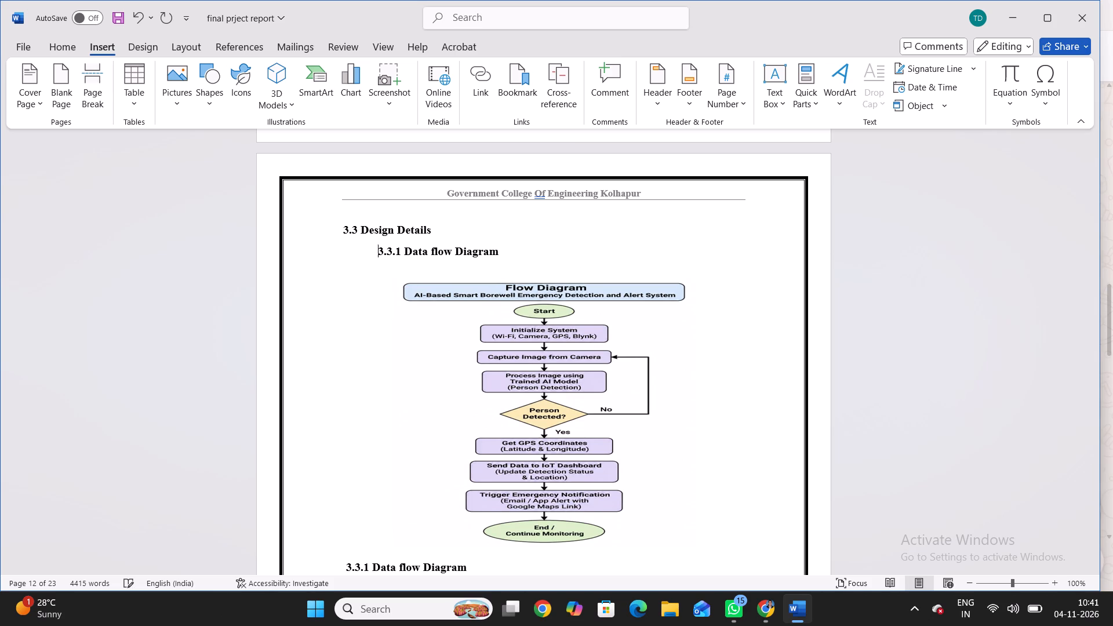
scroll(481, 403, down, 2)
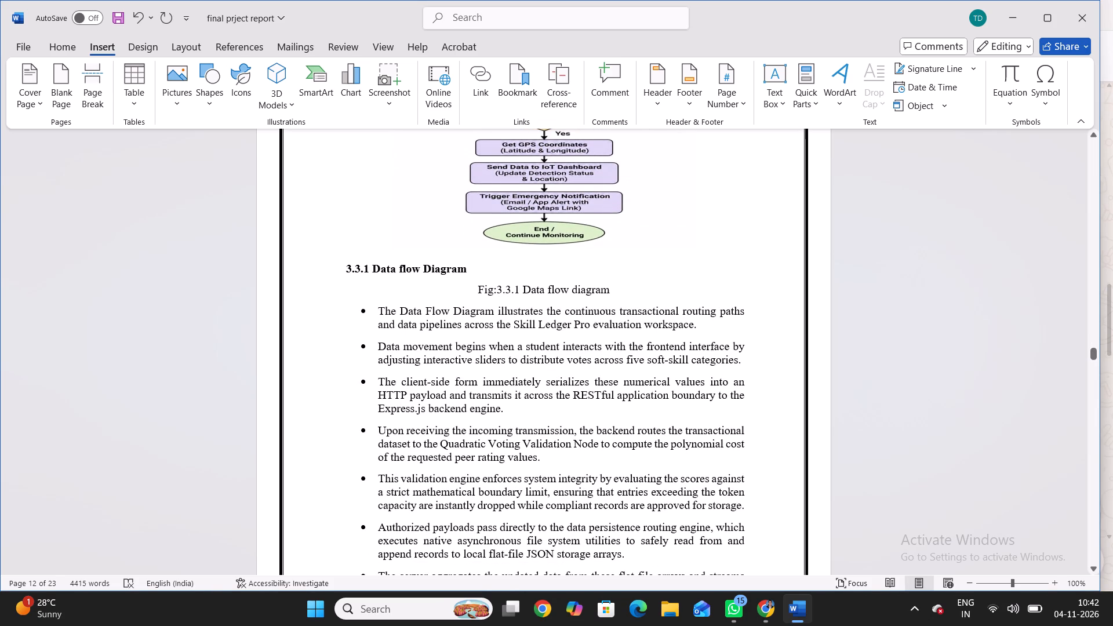
Delete the duplicate 3.3.1 Data flow Diagram heading and its line between the flow diagram and the figure caption.
click(474, 273)
key(BackSpace)
key(BackSpace)
key(BackSpace)
key(BackSpace)
key(BackSpace)
key(BackSpace)
key(BackSpace)
key(BackSpace)
key(BackSpace)
key(BackSpace)
key(BackSpace)
key(BackSpace)
key(BackSpace)
key(BackSpace)
key(BackSpace)
key(BackSpace)
key(BackSpace)
key(BackSpace)
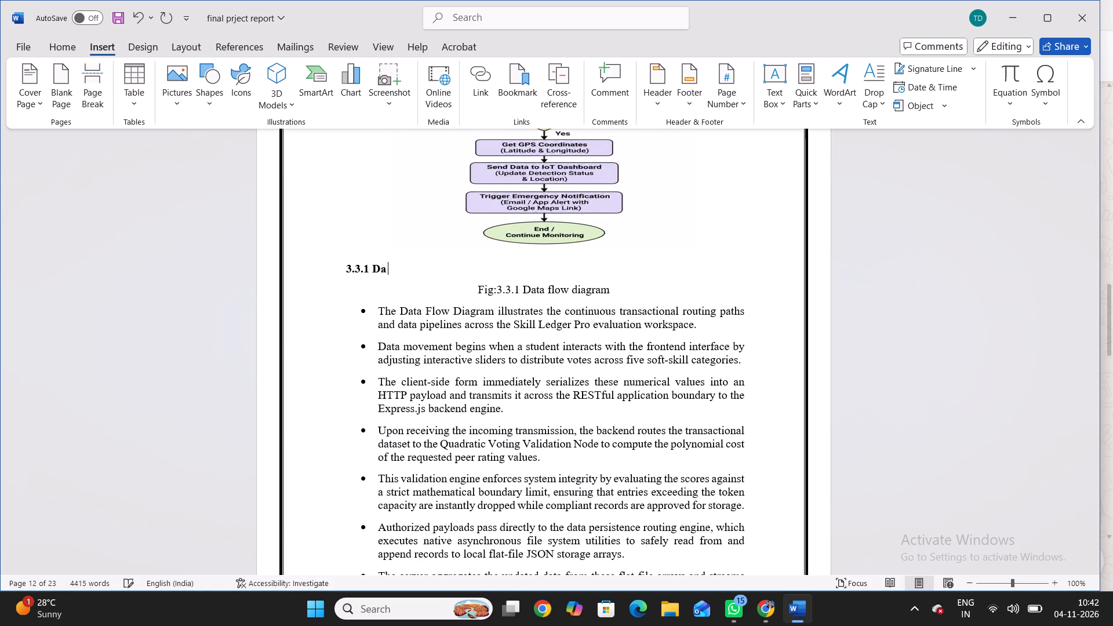
key(BackSpace)
key(BackSpace)
key(BackSpace)
key(BackSpace)
key(BackSpace)
key(BackSpace)
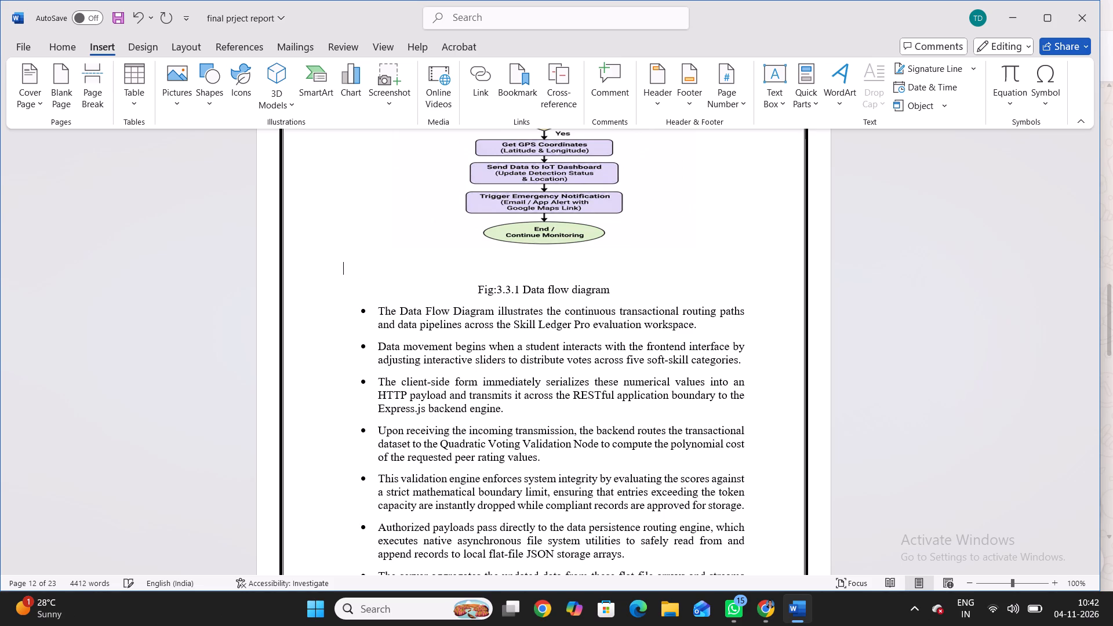
key(BackSpace)
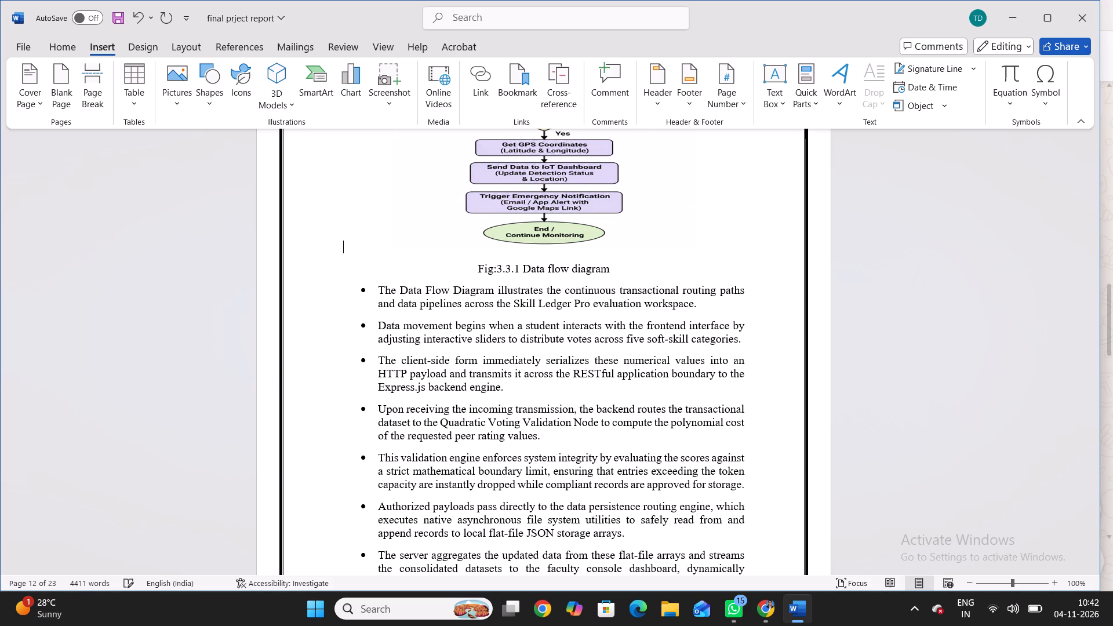
scroll(518, 392, down, 1)
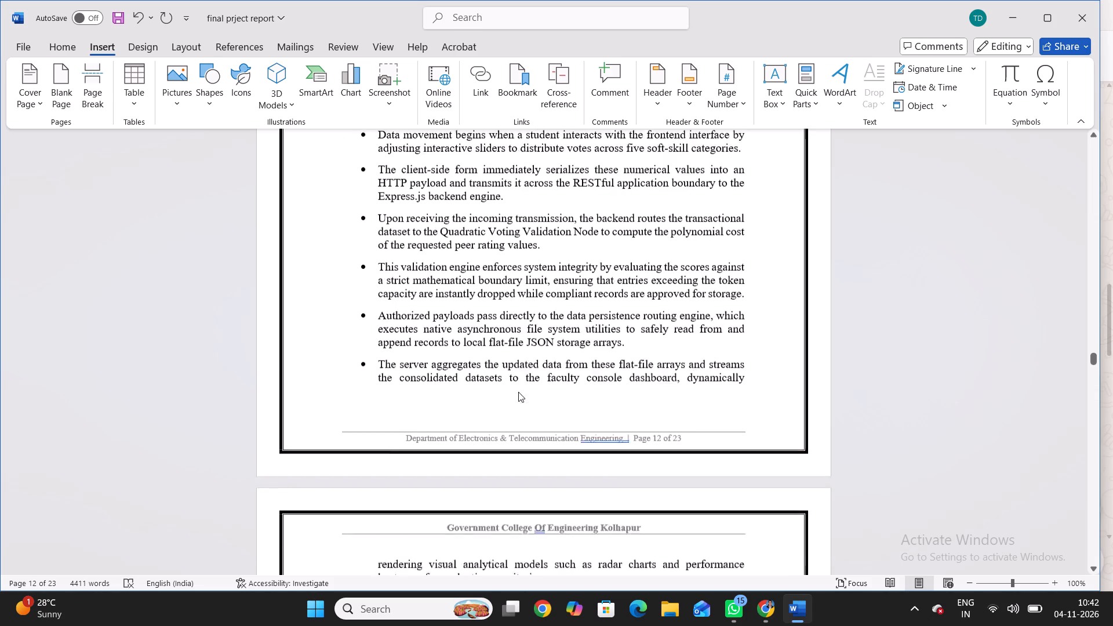
scroll(518, 392, down, 3)
scroll(518, 392, up, 1)
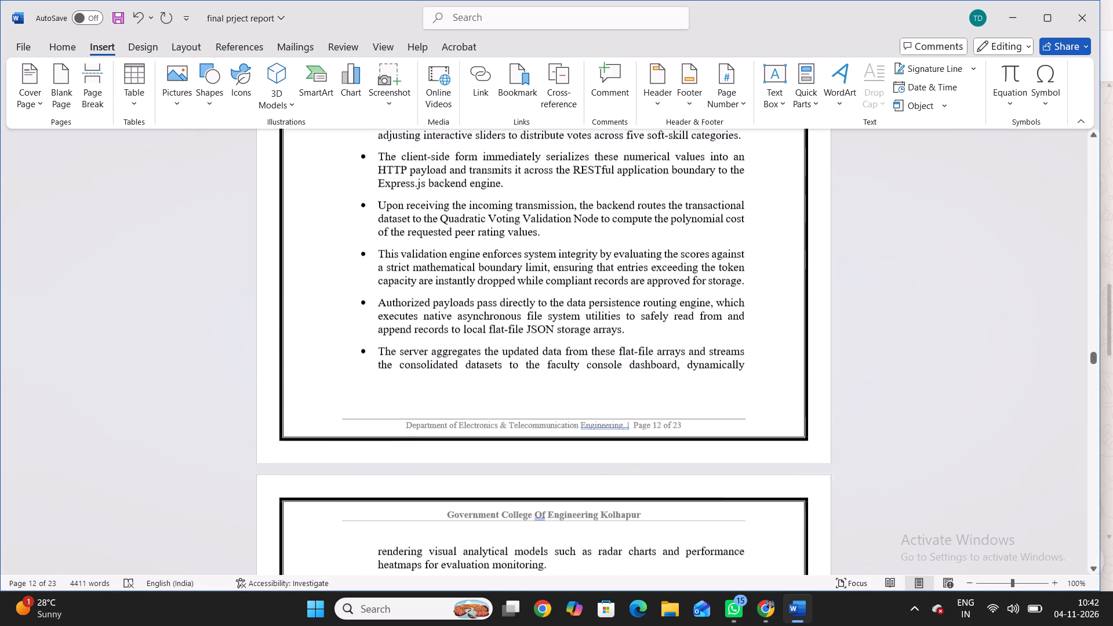
scroll(518, 392, up, 1)
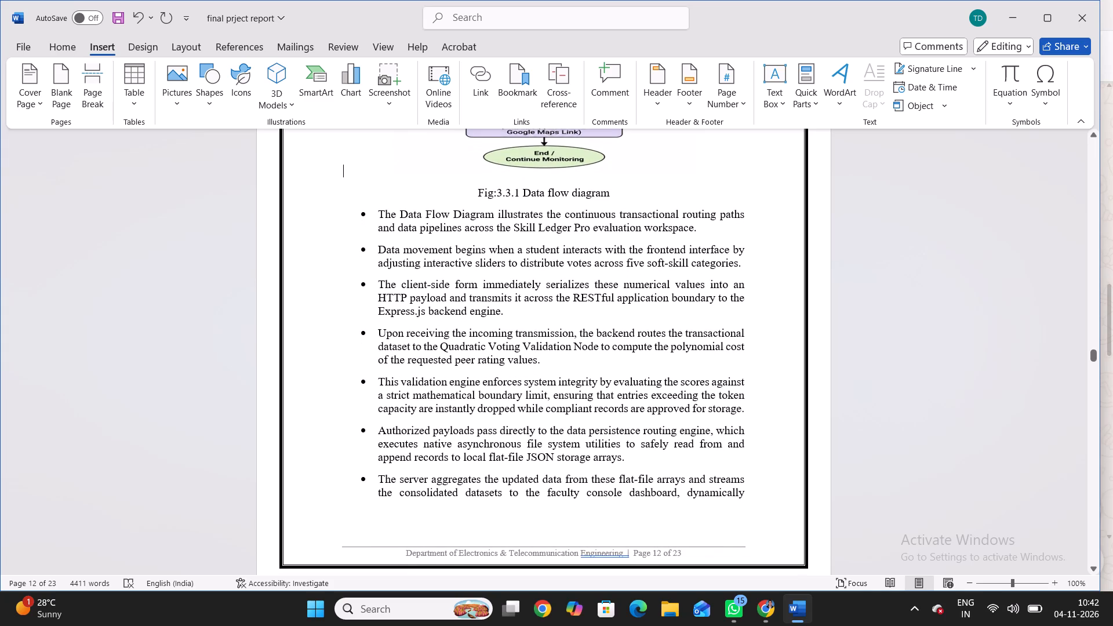
scroll(518, 392, up, 1)
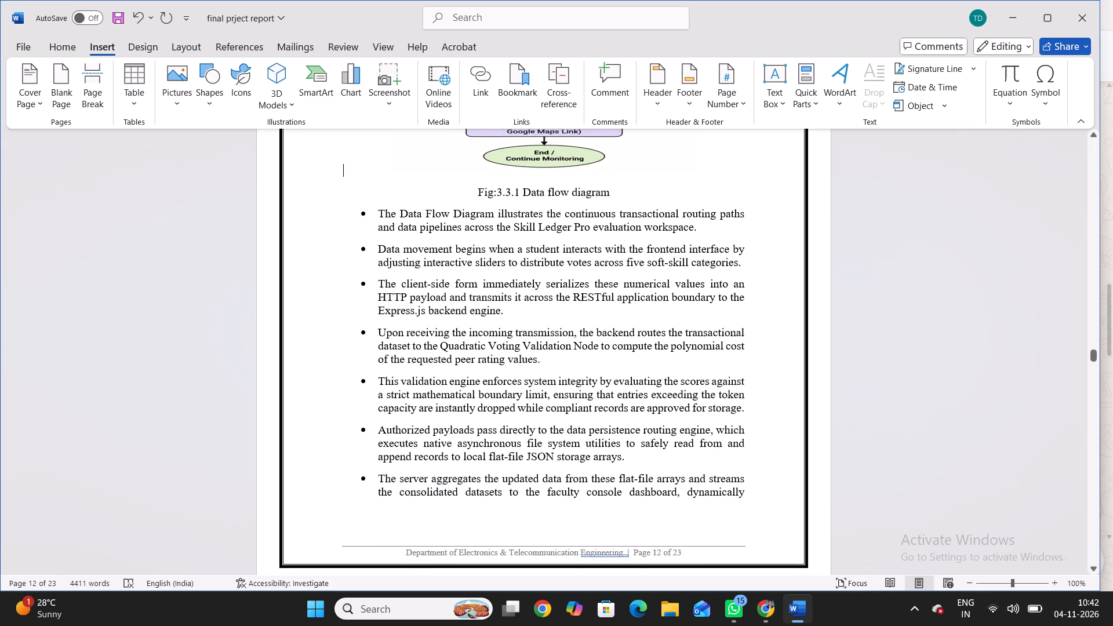
drag(368, 206, 686, 525)
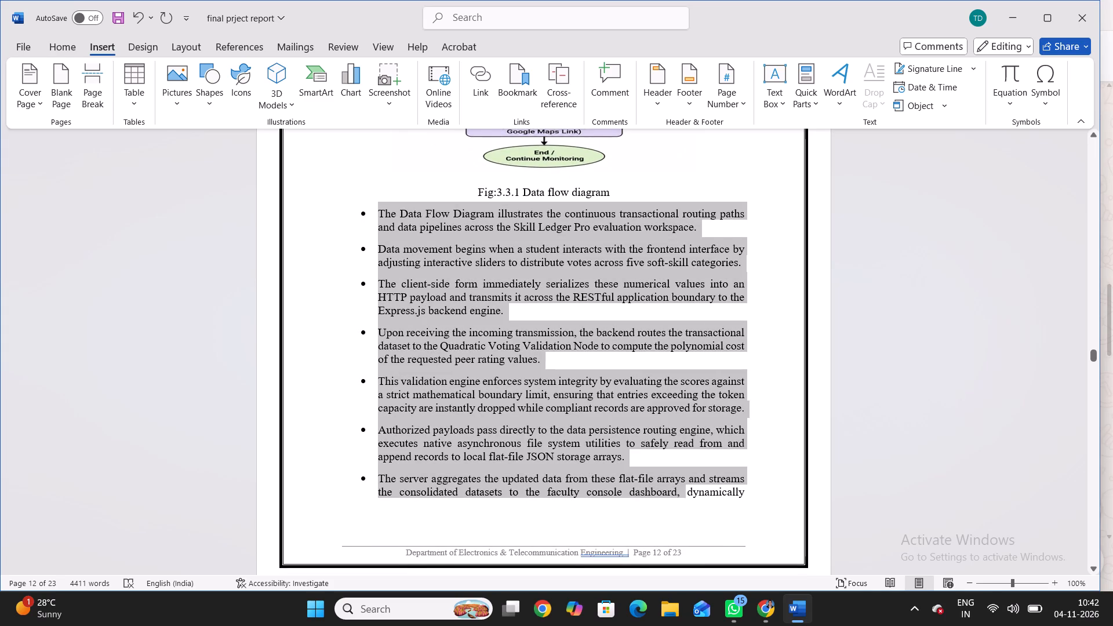
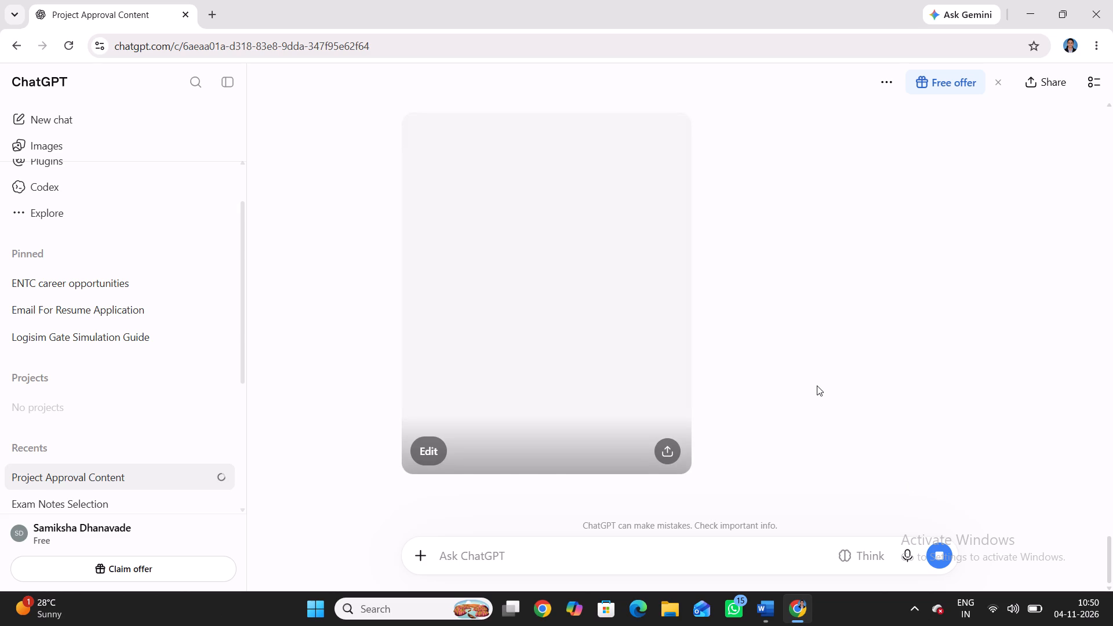
scroll(817, 385, up, 2)
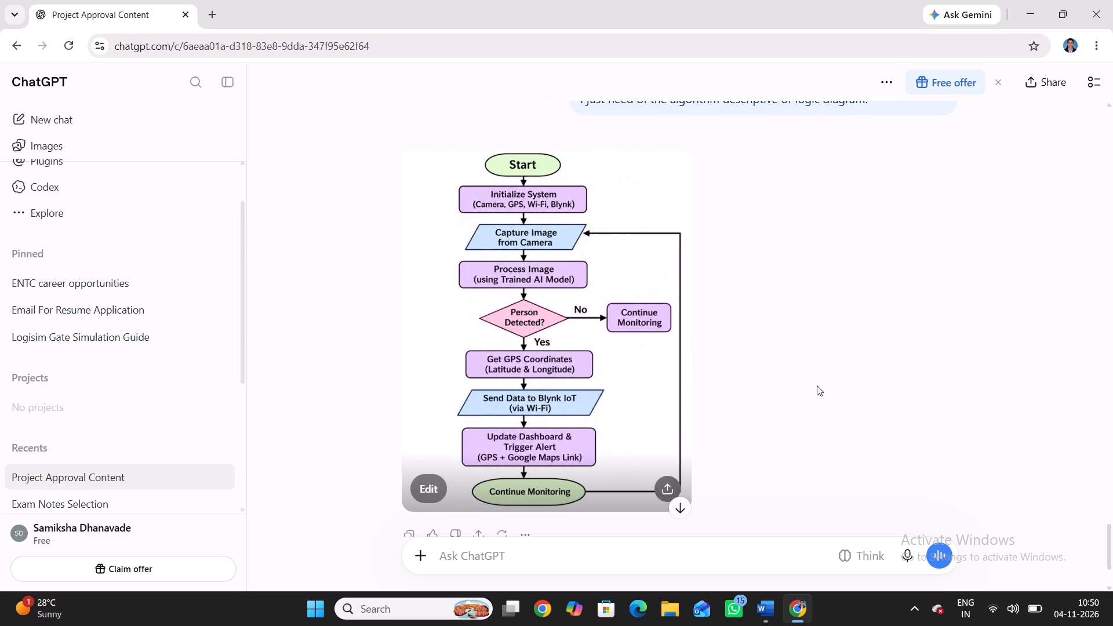
scroll(817, 385, up, 1)
In Word, review Chapter 3 from the 3.2 block diagram to section 3.4.1, comparing the 3.3.1 and 3.3.2 diagrams and their explanations.
click(772, 617)
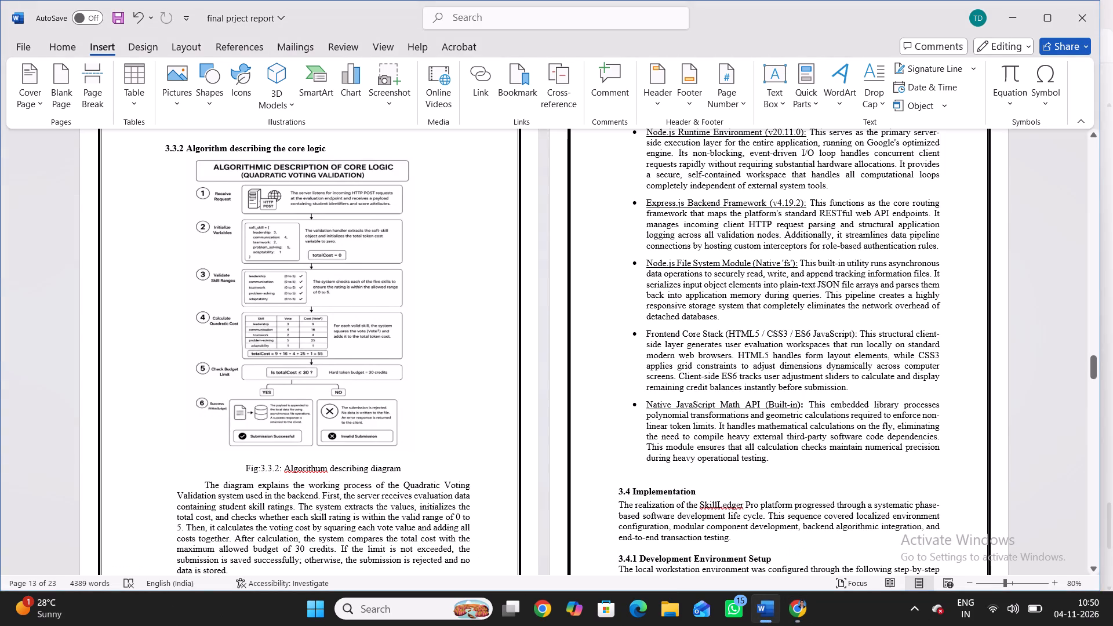
scroll(670, 306, up, 5)
scroll(670, 306, right, 2)
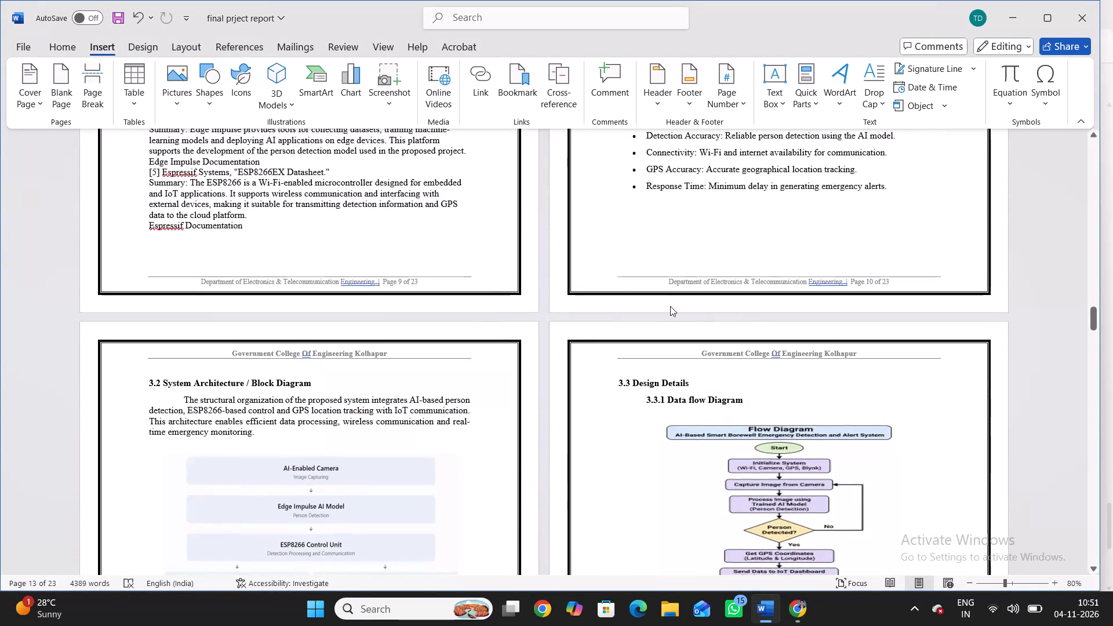
scroll(670, 306, right, 3)
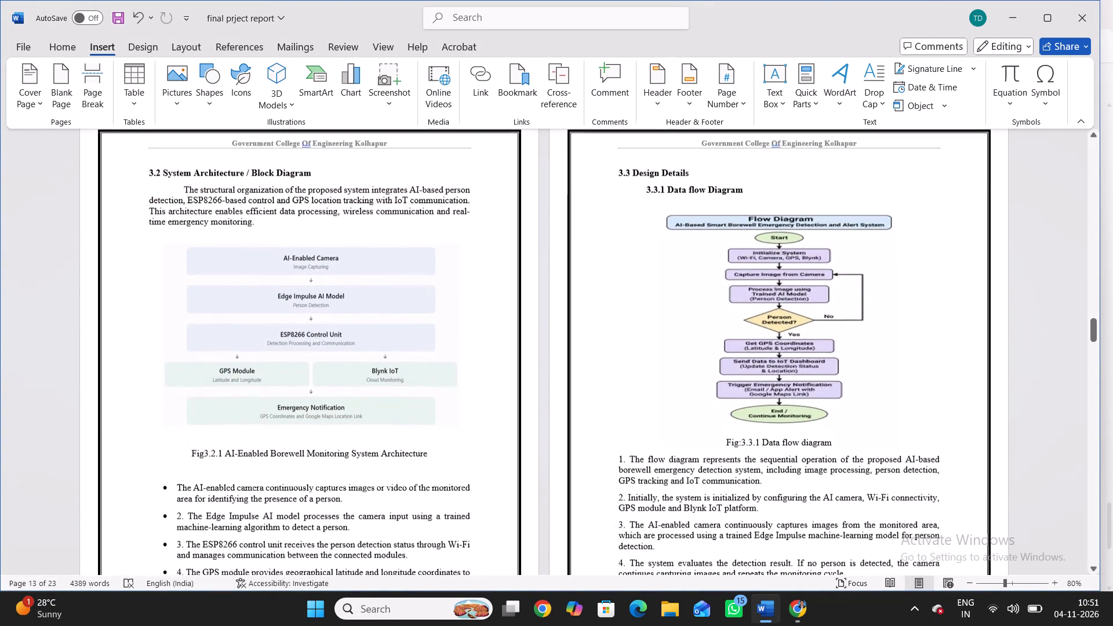
scroll(670, 306, right, 1)
scroll(670, 306, down, 4)
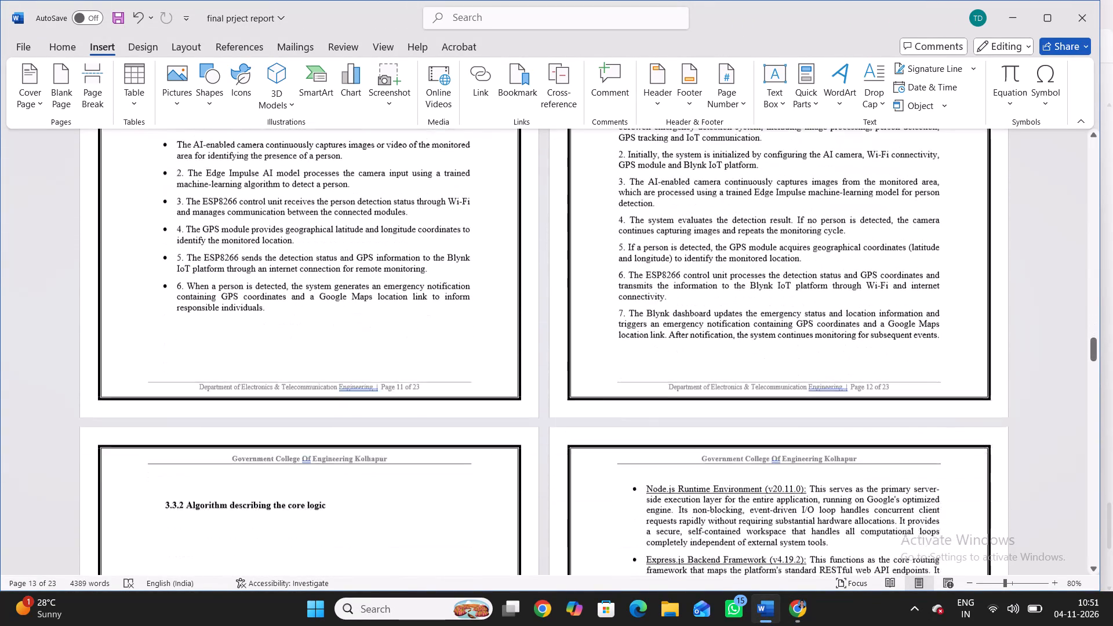
scroll(670, 306, down, 1)
scroll(670, 306, right, 1)
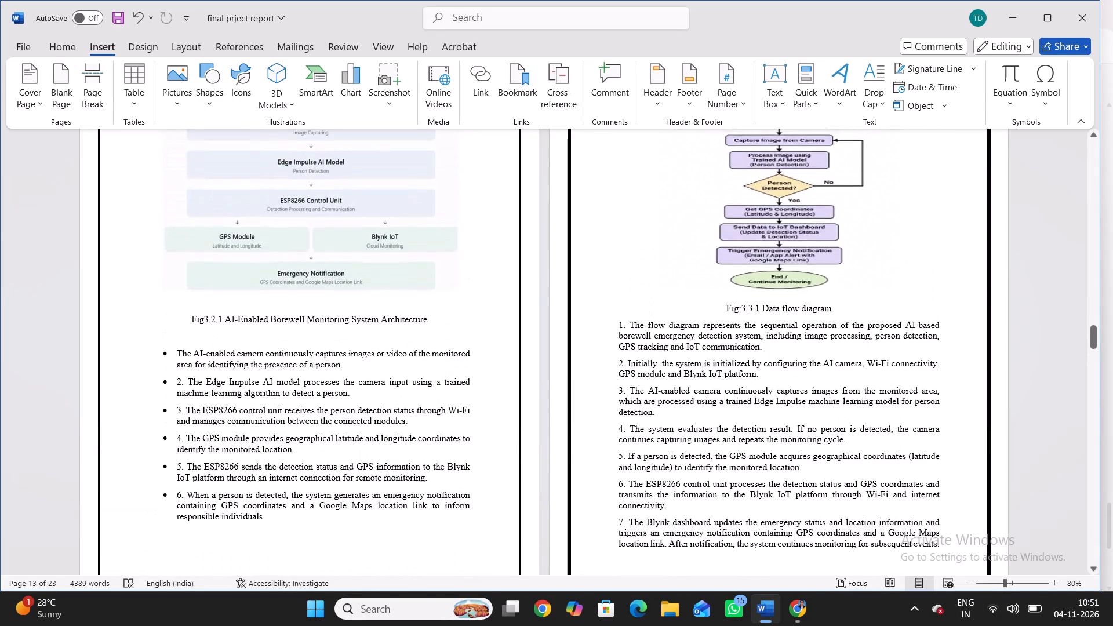
scroll(670, 306, right, 1)
scroll(670, 306, down, 3)
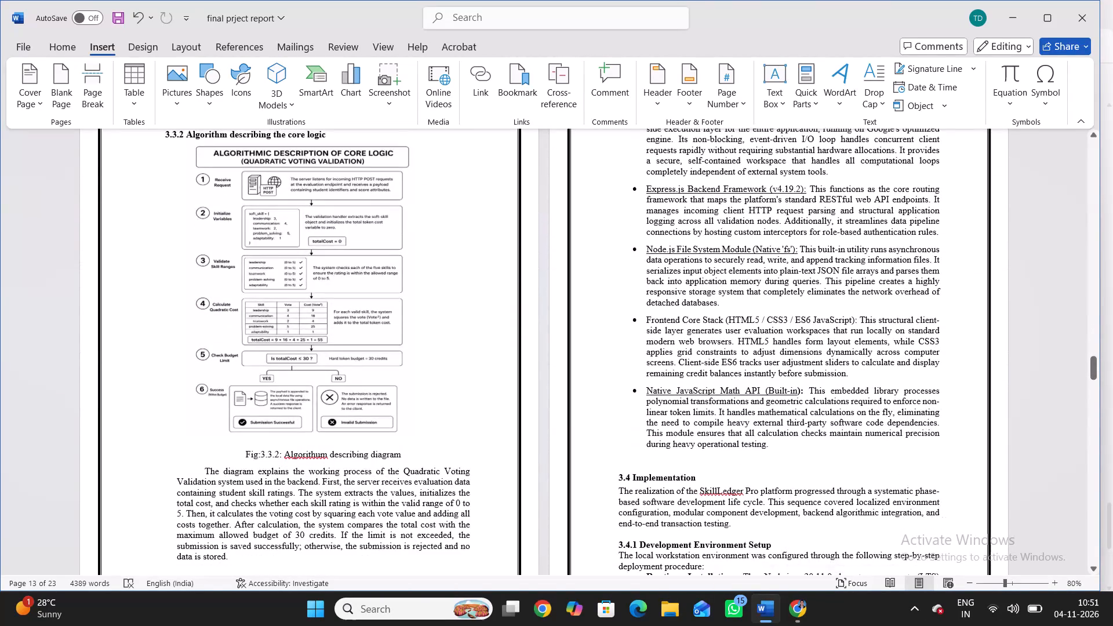
scroll(670, 306, down, 3)
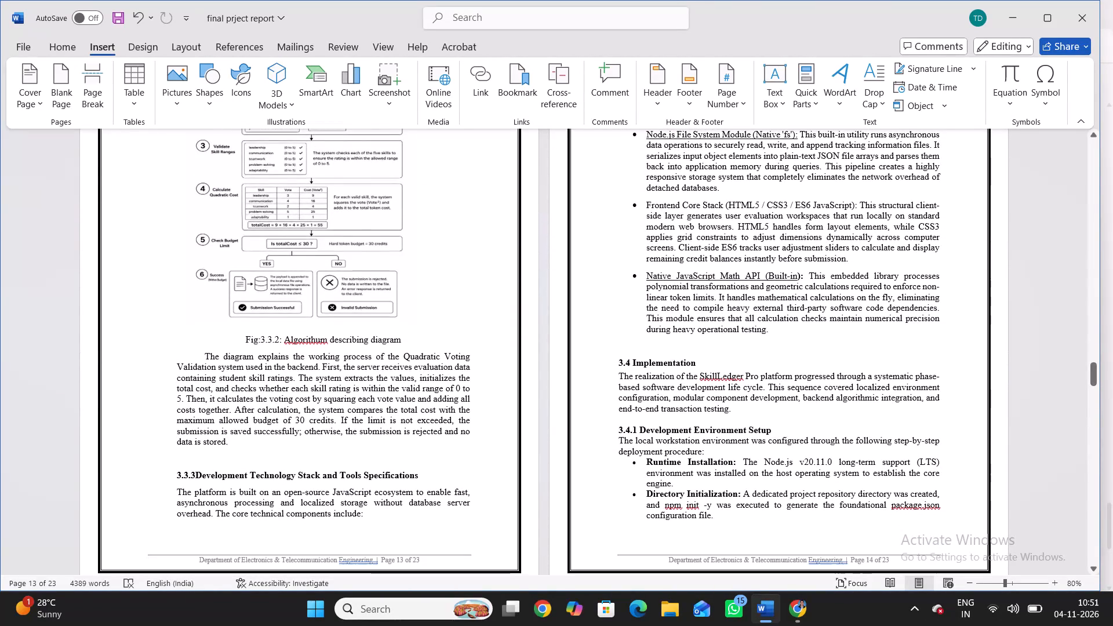
scroll(670, 306, down, 2)
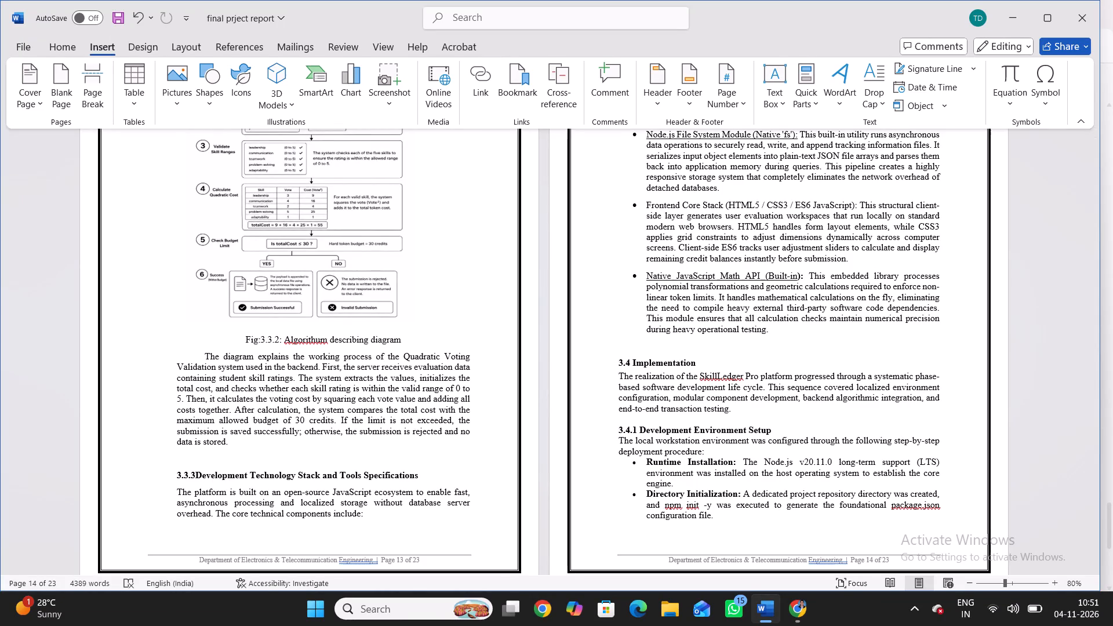
scroll(518, 272, up, 3)
scroll(518, 272, right, 1)
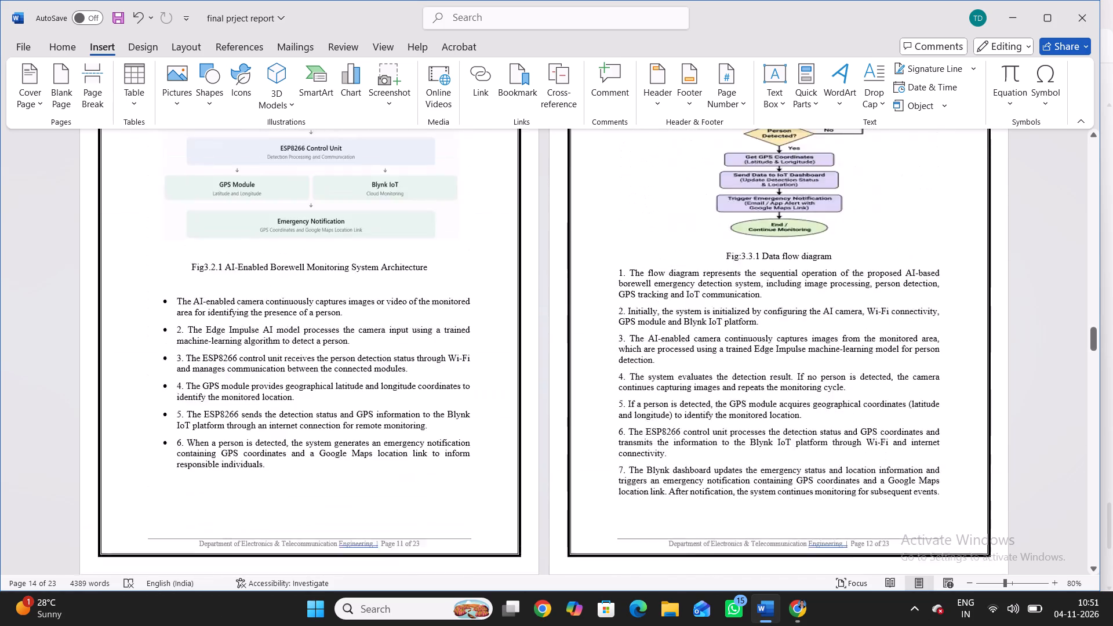
scroll(518, 272, right, 1)
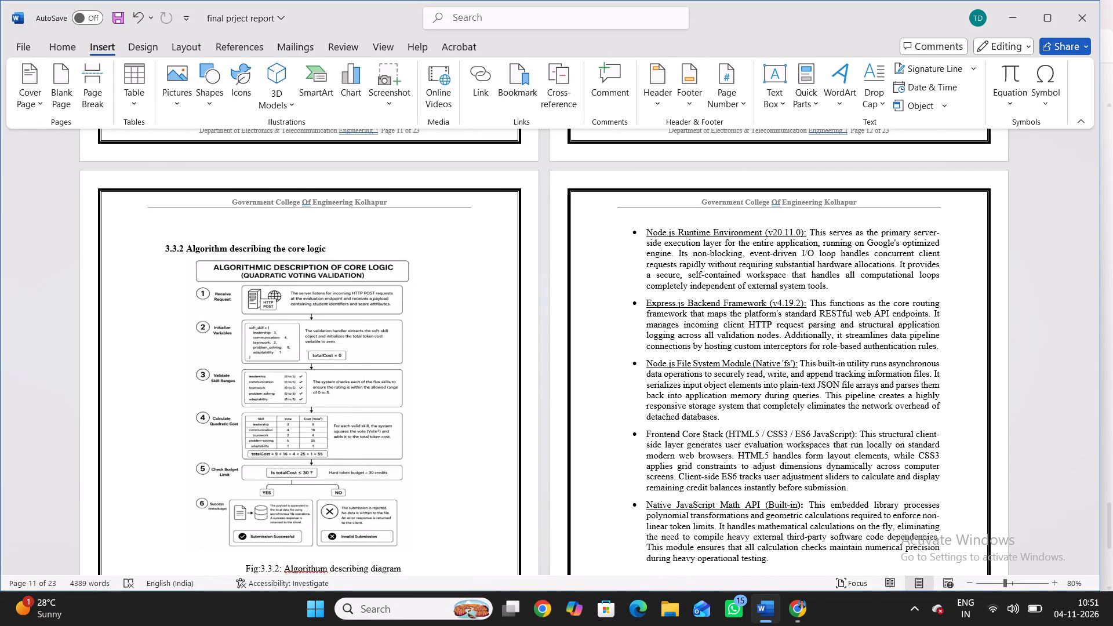
scroll(518, 272, right, 2)
scroll(518, 272, down, 1)
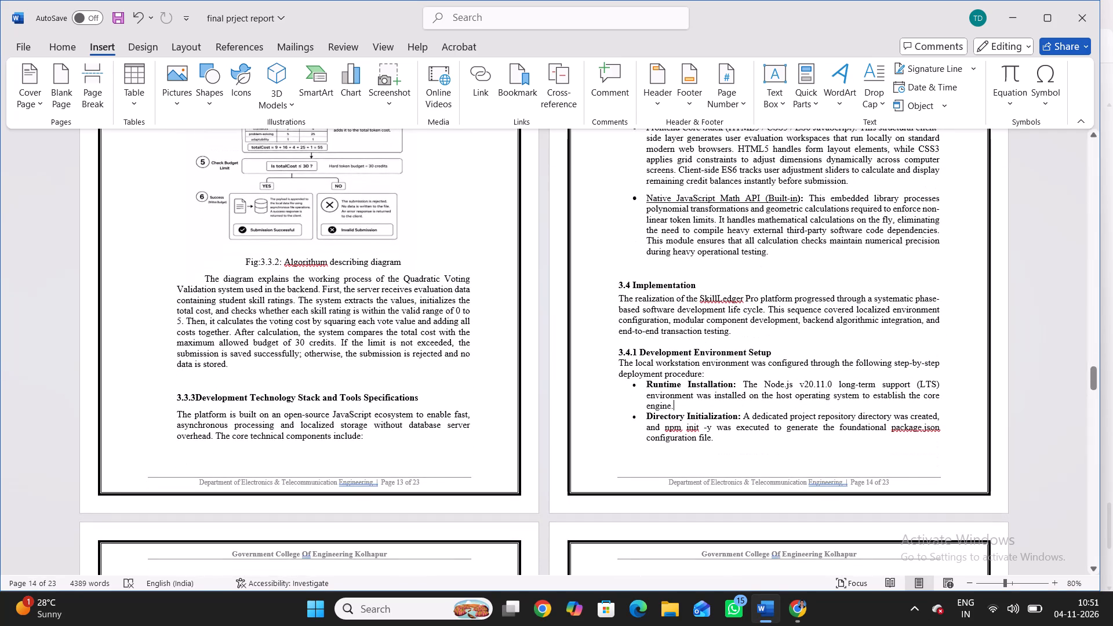
Delete the entire section 3.3.2 Algorithm describing the core logic, including its heading, diagram, caption and explanatory paragraph.
drag(235, 374, 217, 329)
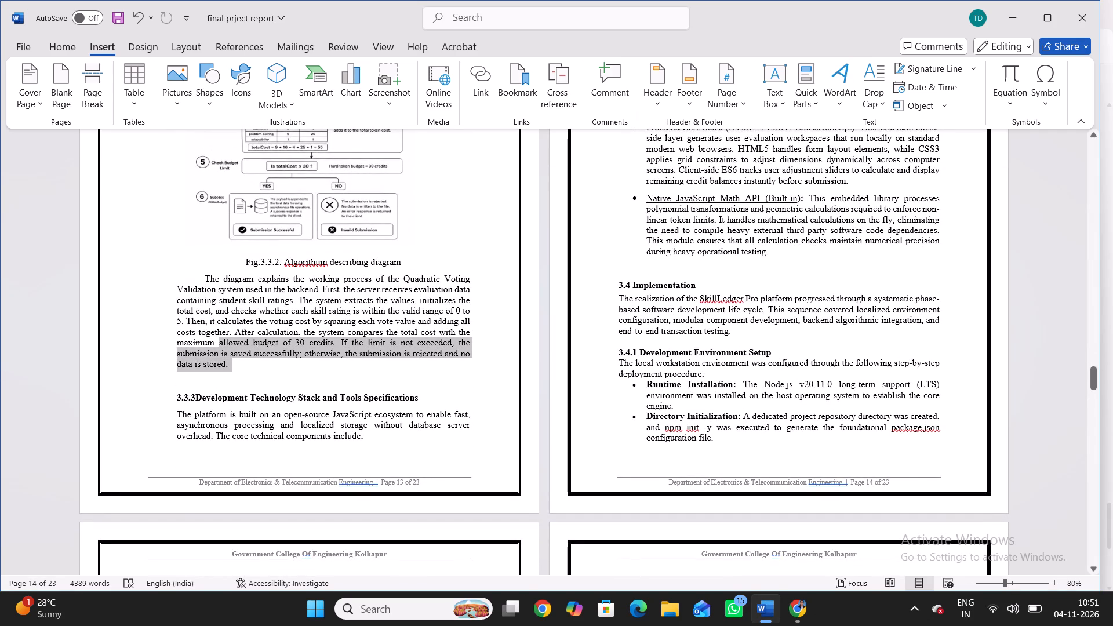
drag(217, 329, 181, 138)
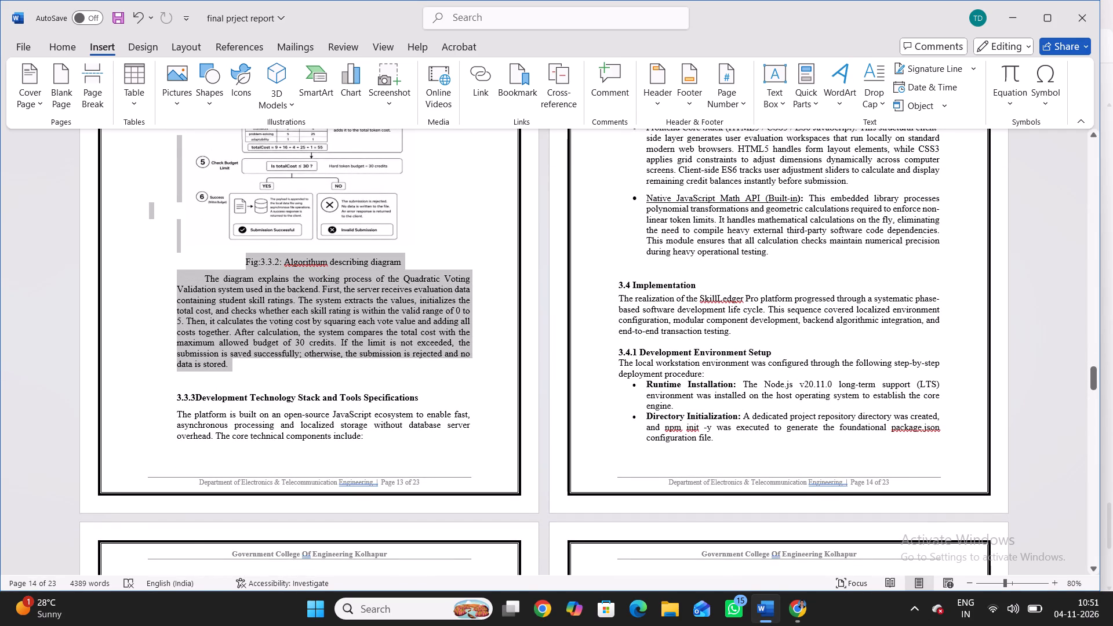
drag(181, 138, 183, 123)
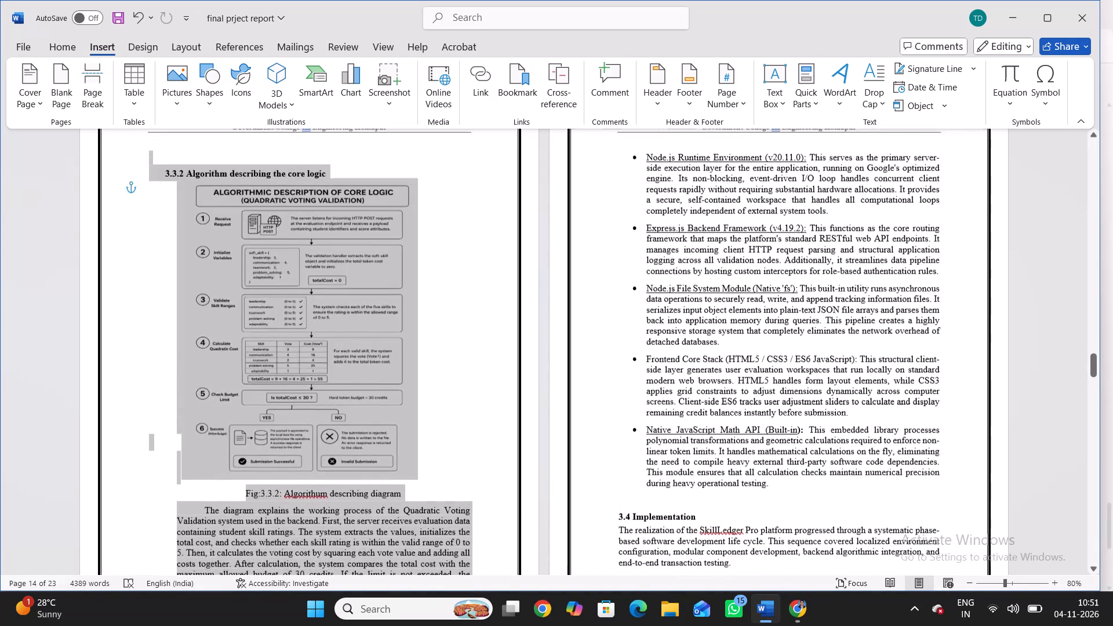
drag(183, 123, 158, 192)
key(BackSpace)
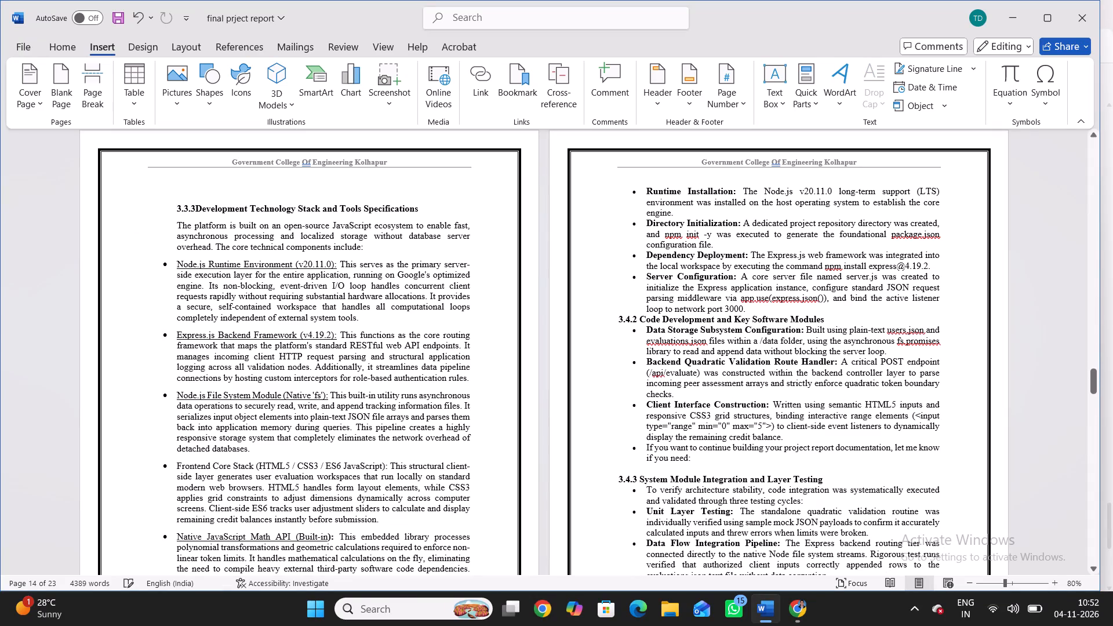
Renumber the Development Technology Stack and Tools Specifications heading as 3.3.2.
click(194, 207)
key(BackSpace)
key(2)
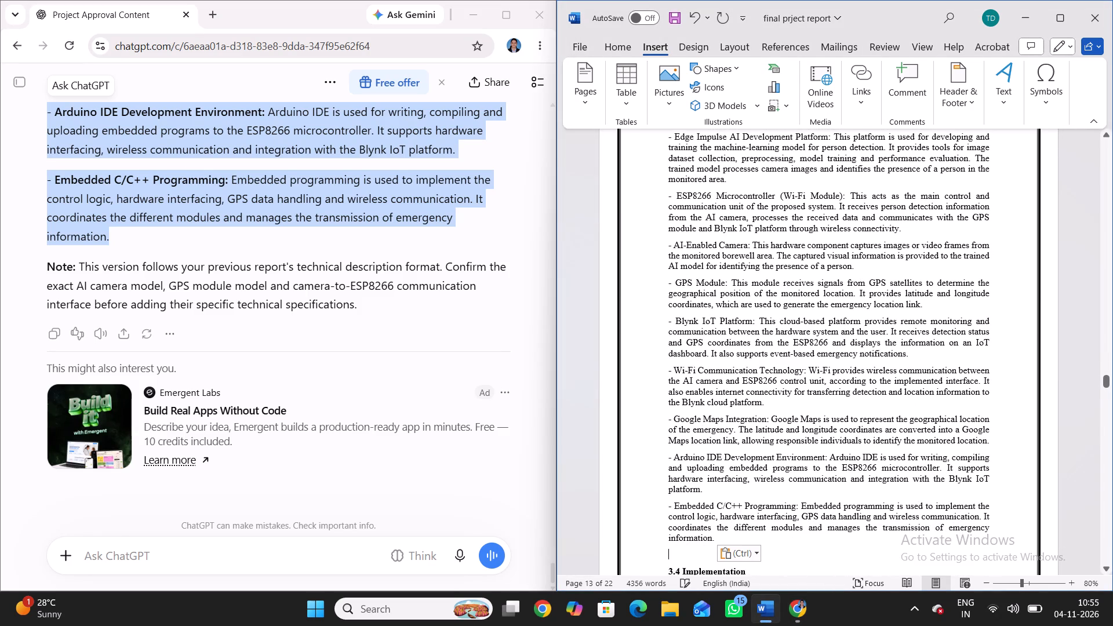
Format the pasted technology items, from Edge Impulse AI Development Platform through Embedded C/C++ Programming, as a list with solid round bullets.
scroll(941, 456, up, 1)
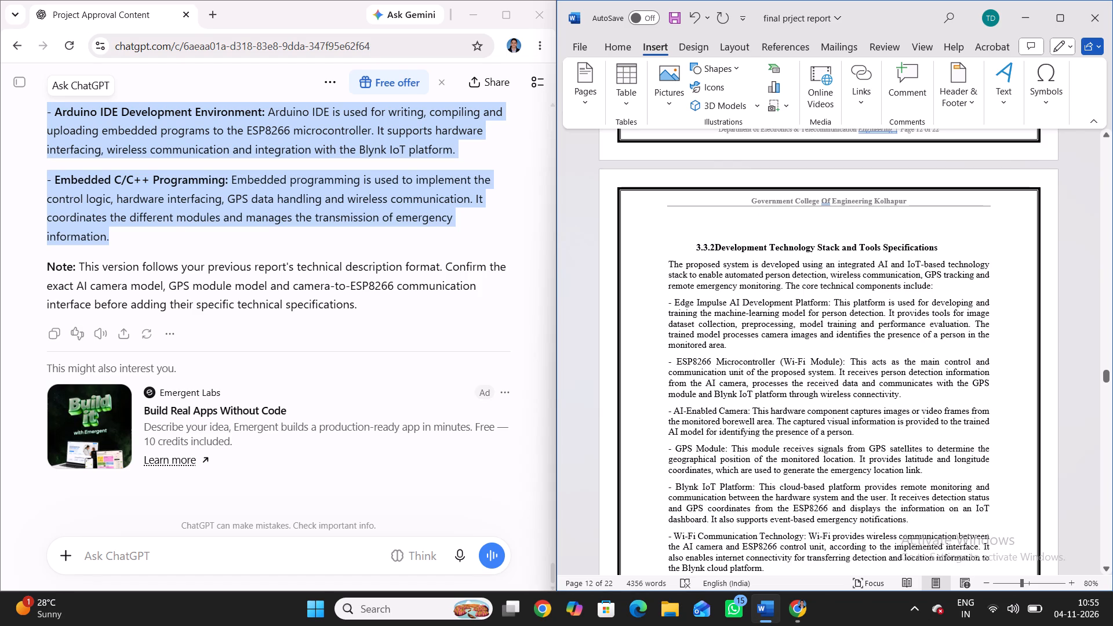
drag(672, 302, 745, 566)
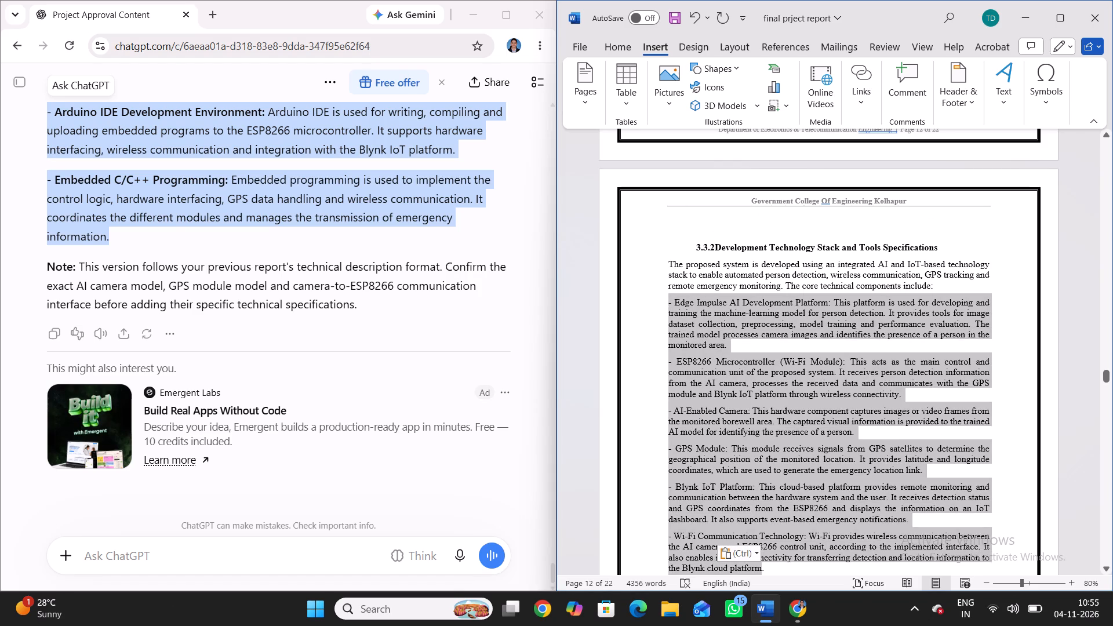
drag(745, 566, 745, 554)
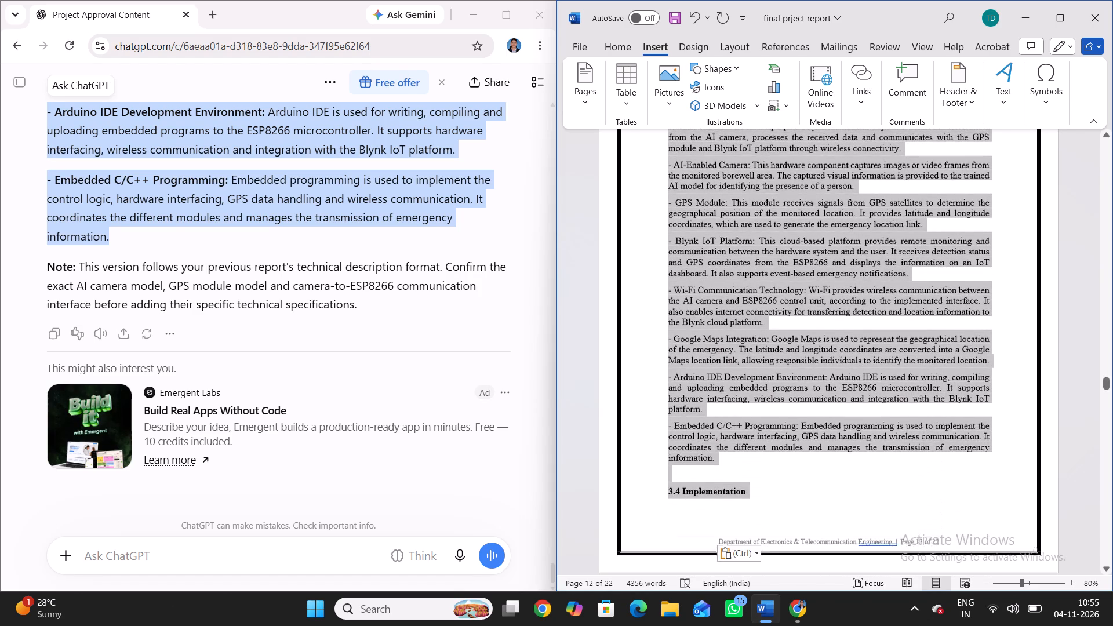
drag(745, 554, 739, 454)
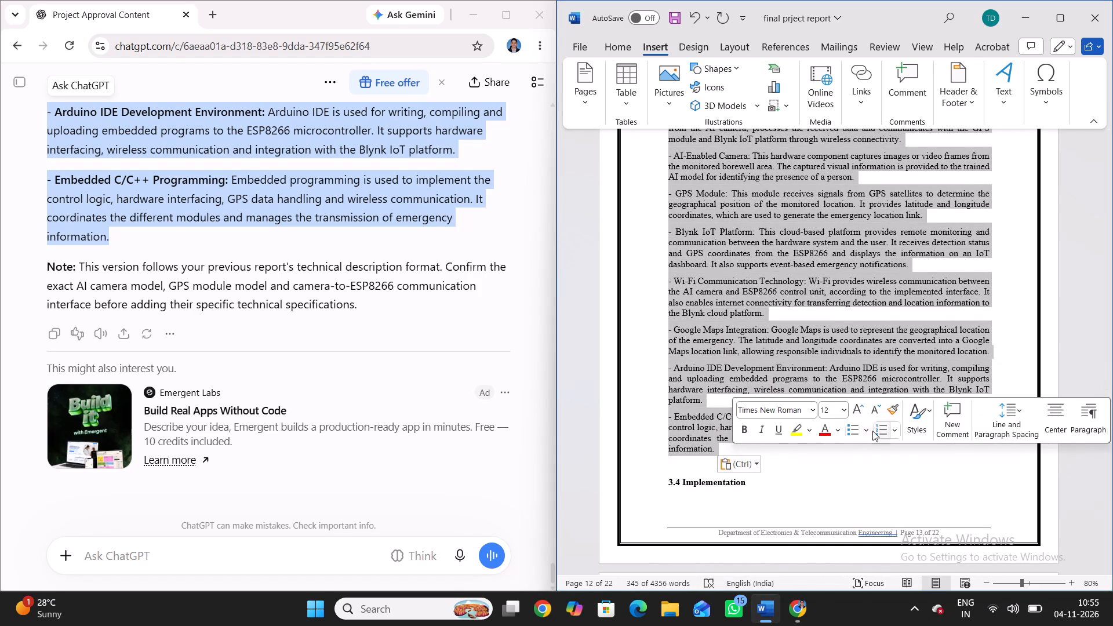
click(862, 431)
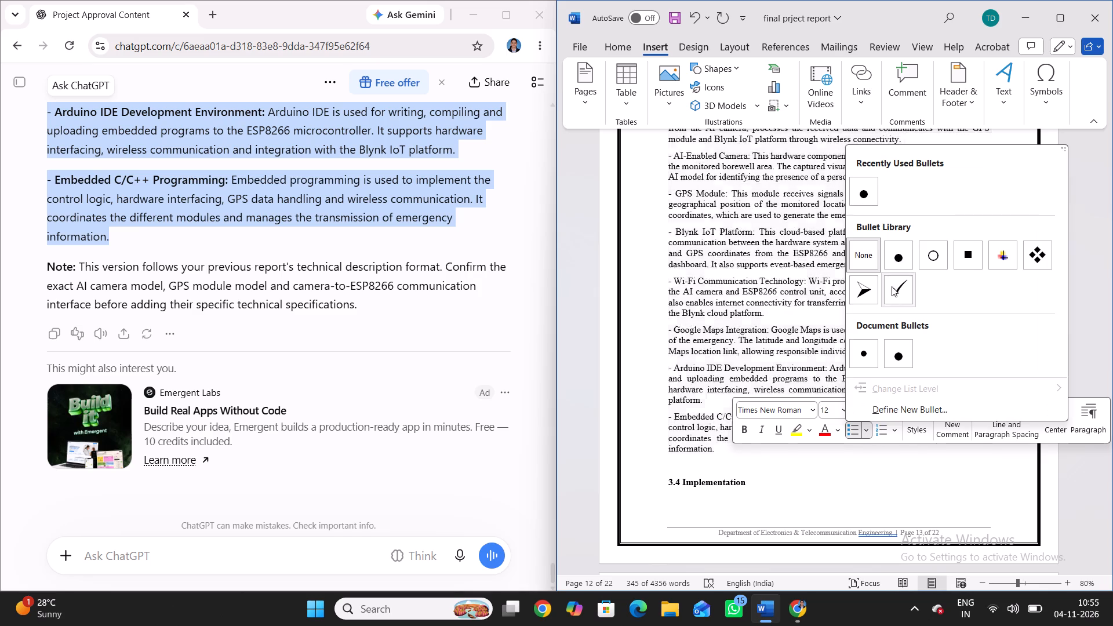
click(907, 257)
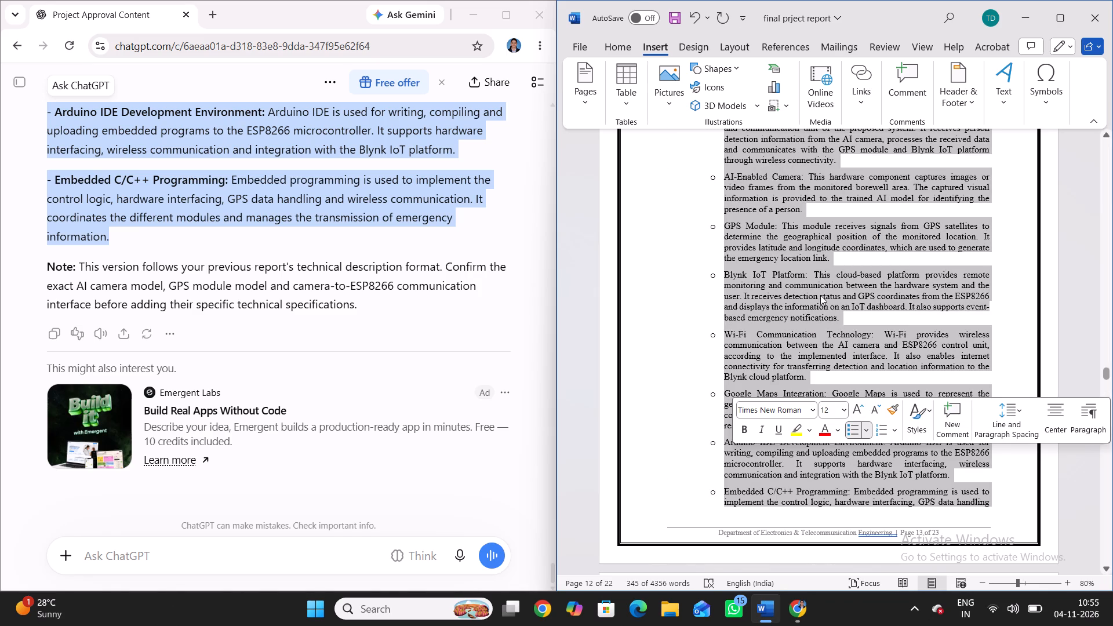
click(614, 45)
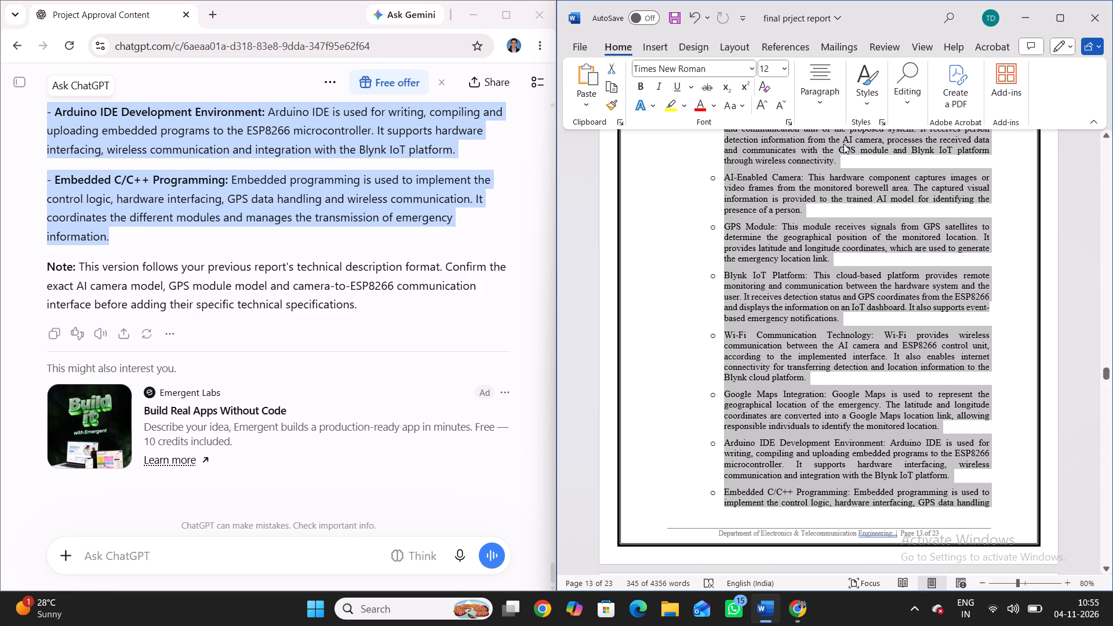
click(1056, 10)
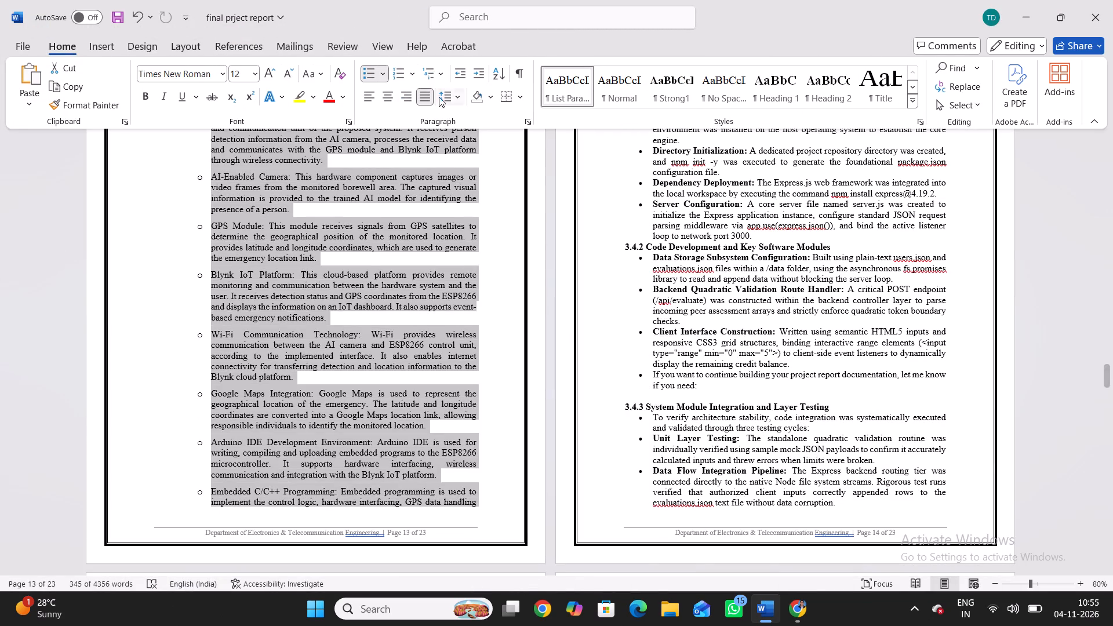
click(384, 75)
click(376, 123)
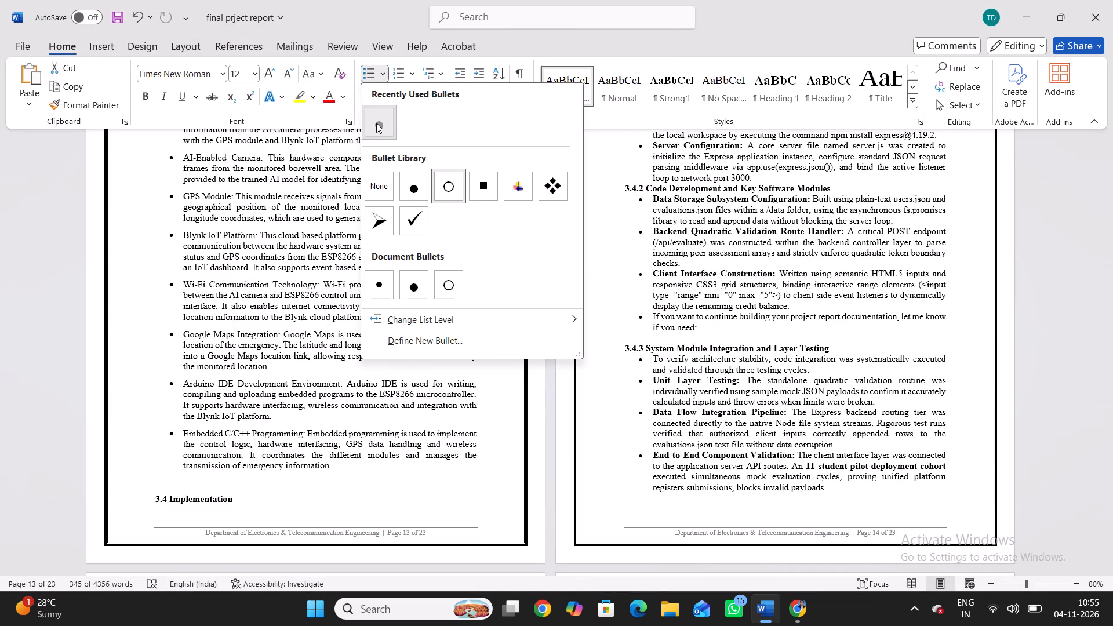
Underline the item names Embedded C/C++ Programming, Arduino IDE Development Environment and Google Maps Integration in the section 3.3.2 bullet list.
click(303, 493)
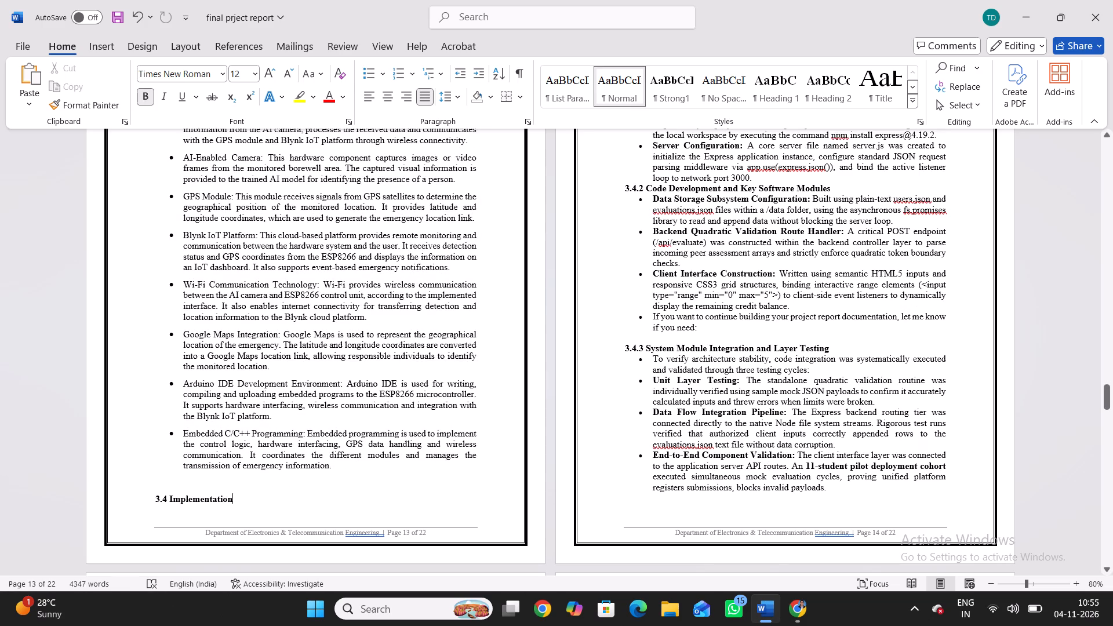
drag(183, 431, 286, 430)
click(328, 406)
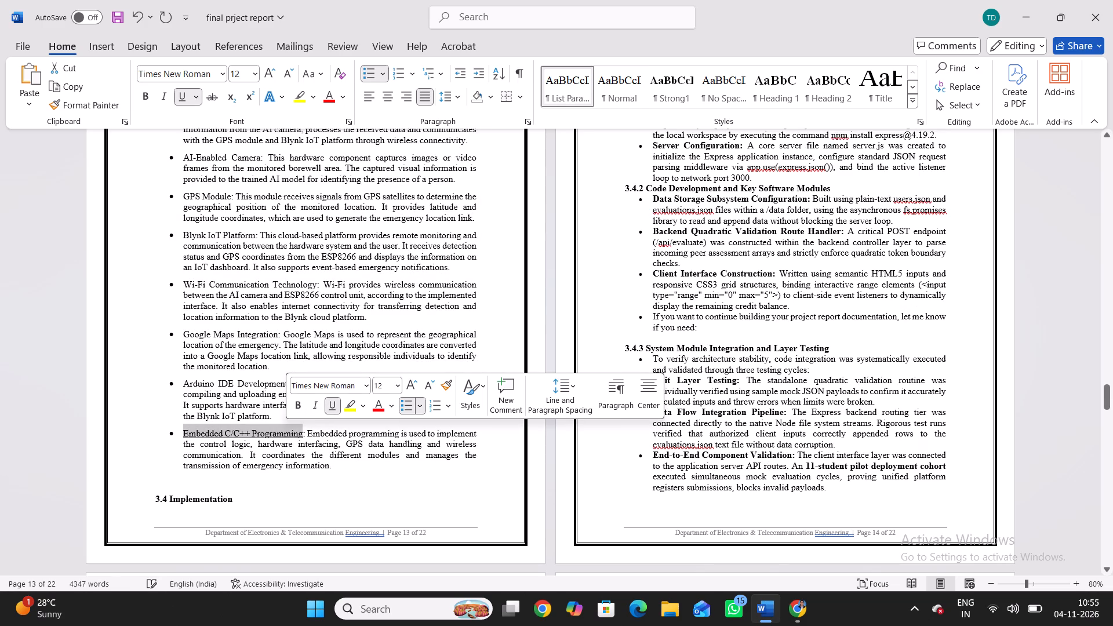
drag(181, 387, 283, 379)
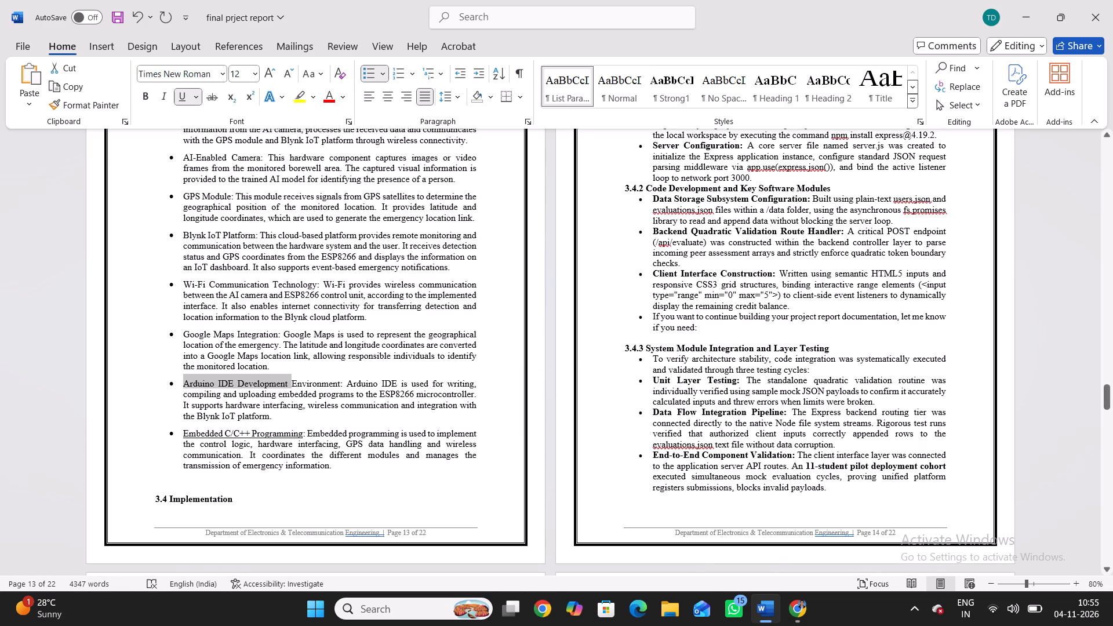
drag(283, 379, 327, 384)
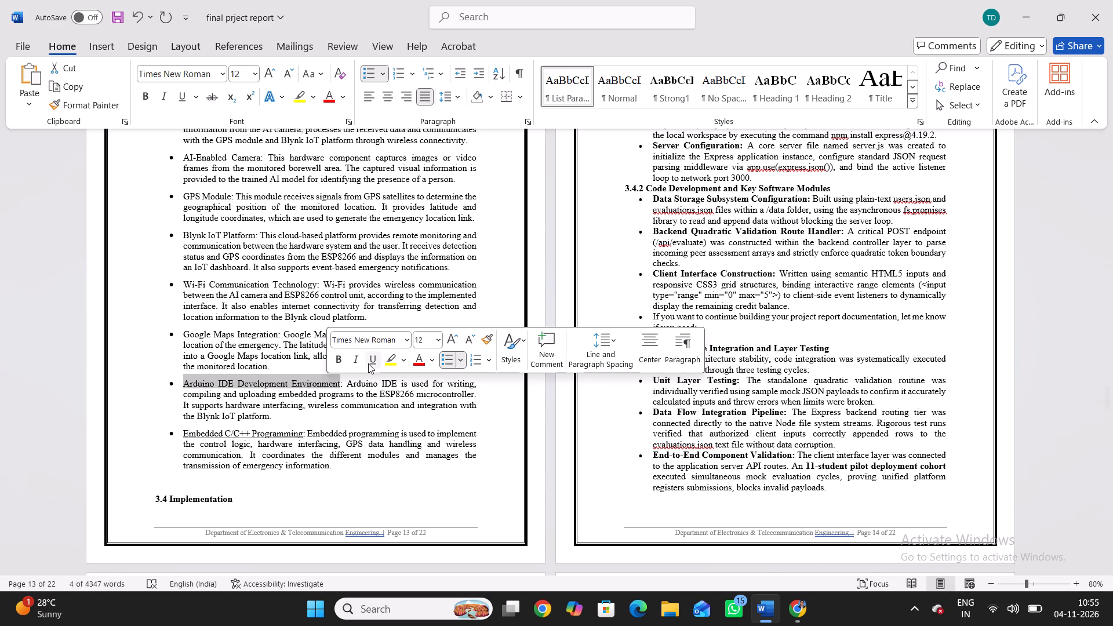
click(368, 363)
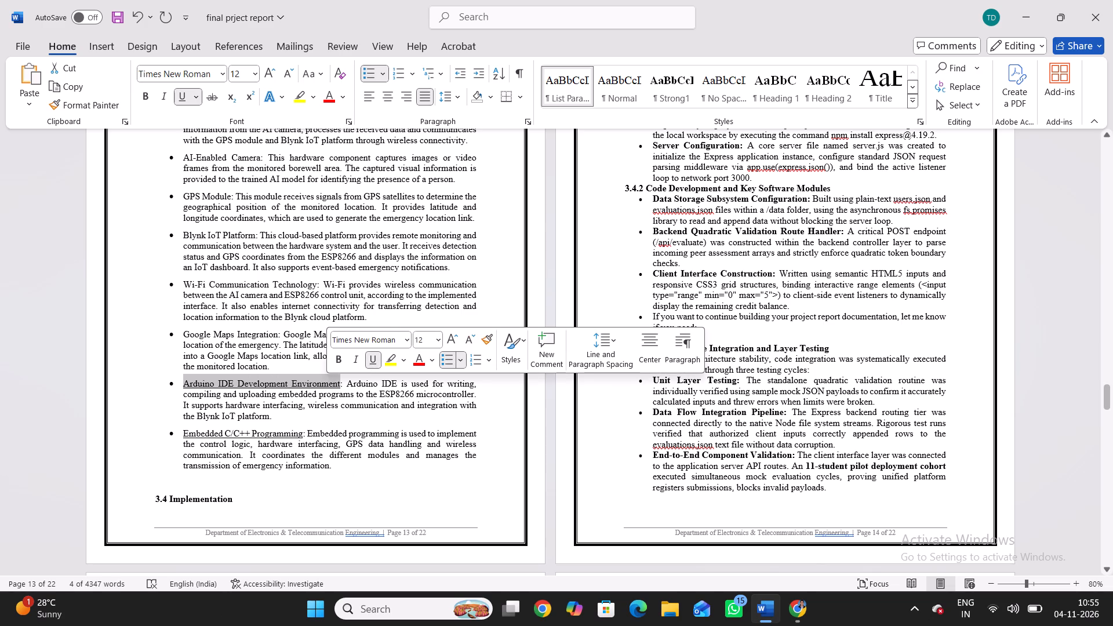
scroll(314, 392, up, 1)
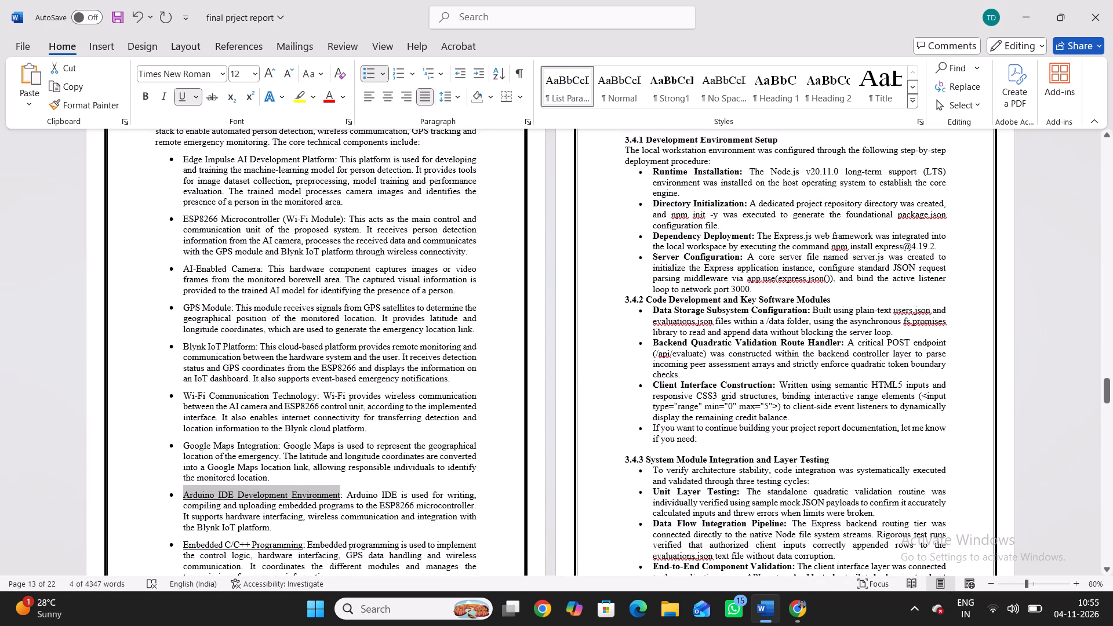
drag(180, 445, 275, 444)
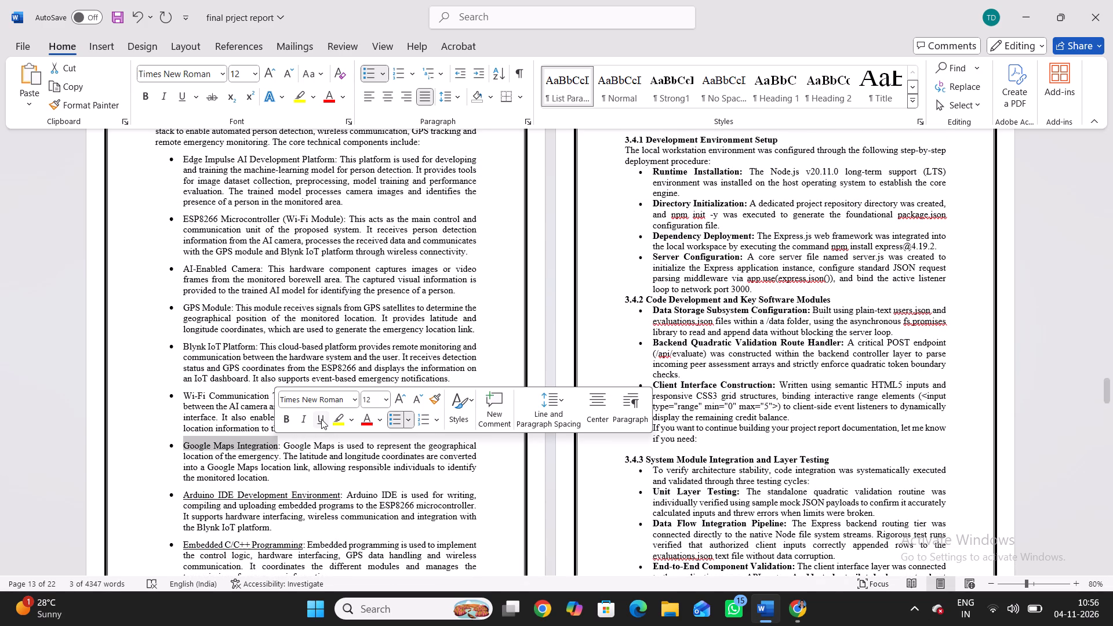
click(322, 418)
Underline the item names Wi-Fi Communication Technology, Blynk IoT Platform, GPS Module and AI-Enabled Camera in the same bullet list.
drag(185, 396, 315, 394)
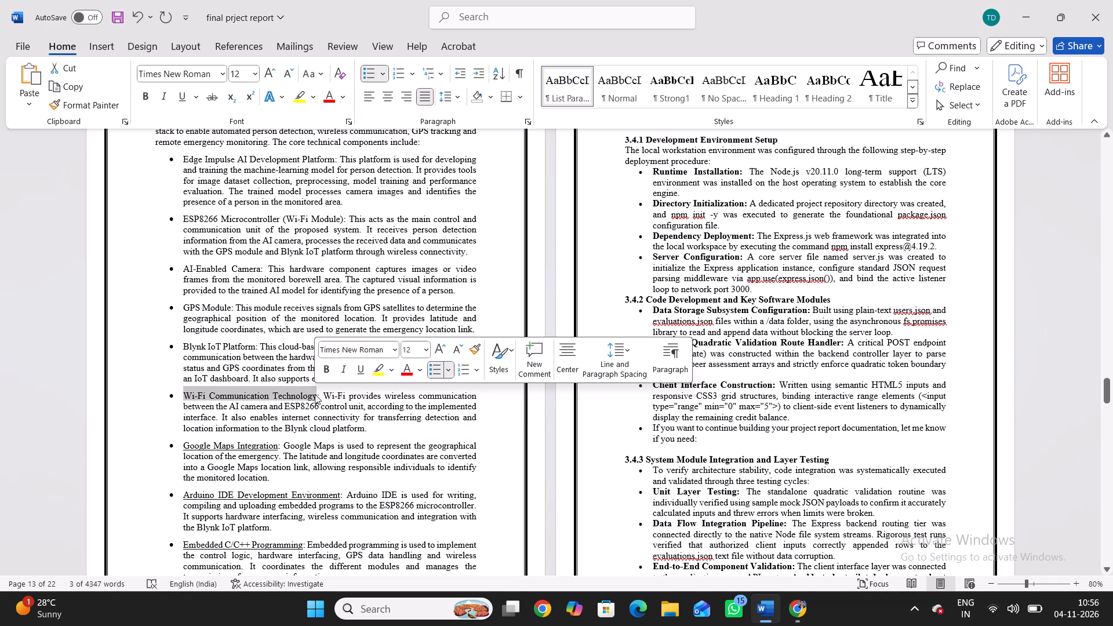
click(354, 374)
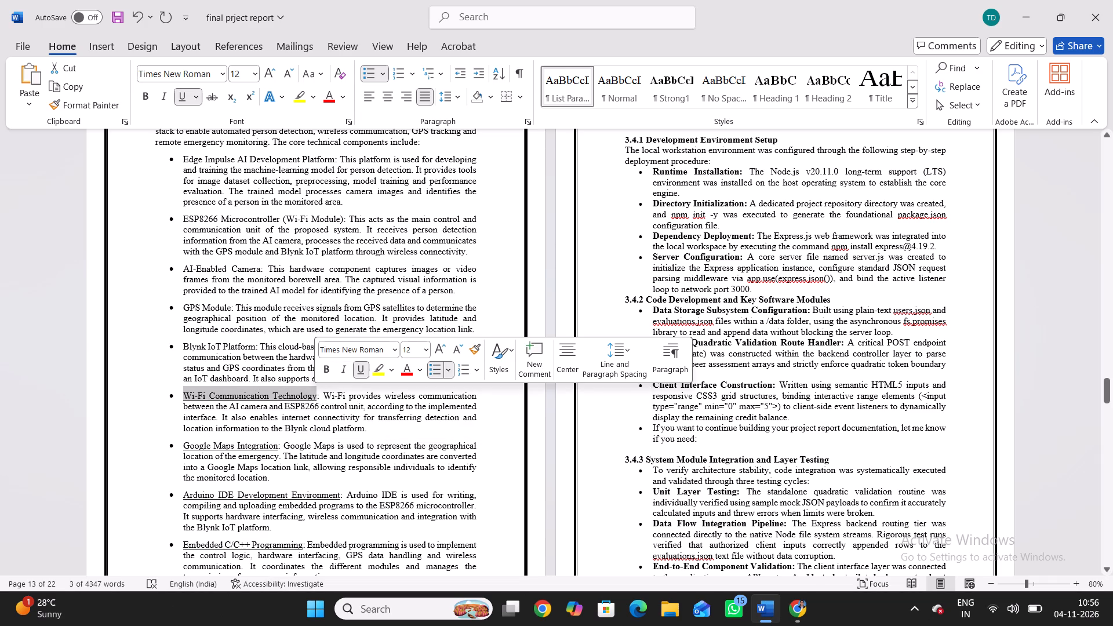
drag(180, 344, 254, 347)
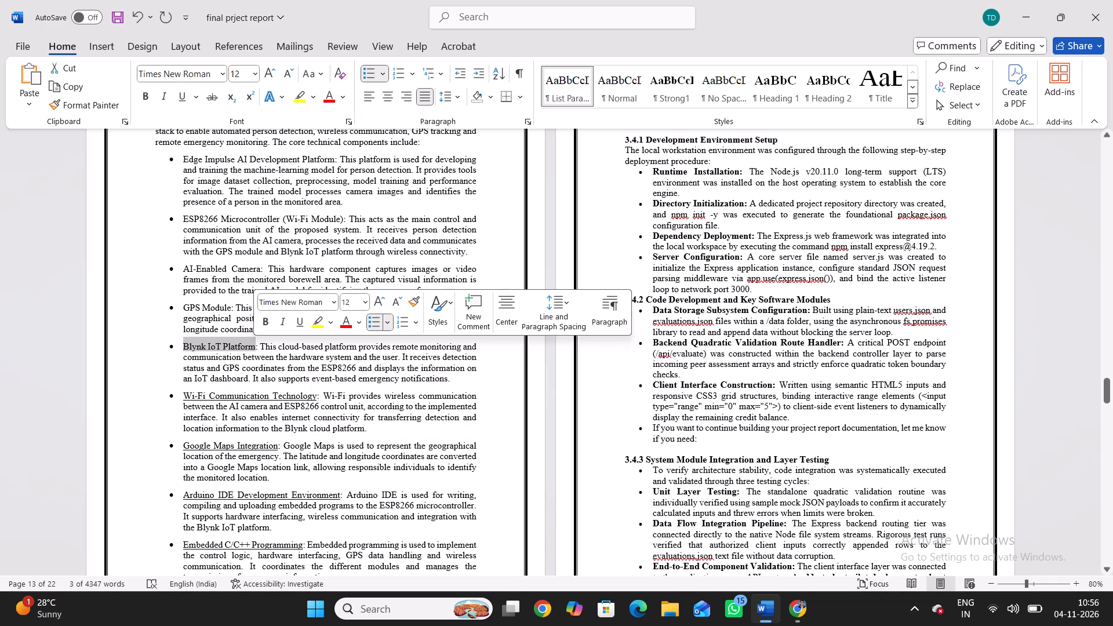
click(294, 327)
drag(184, 304, 229, 301)
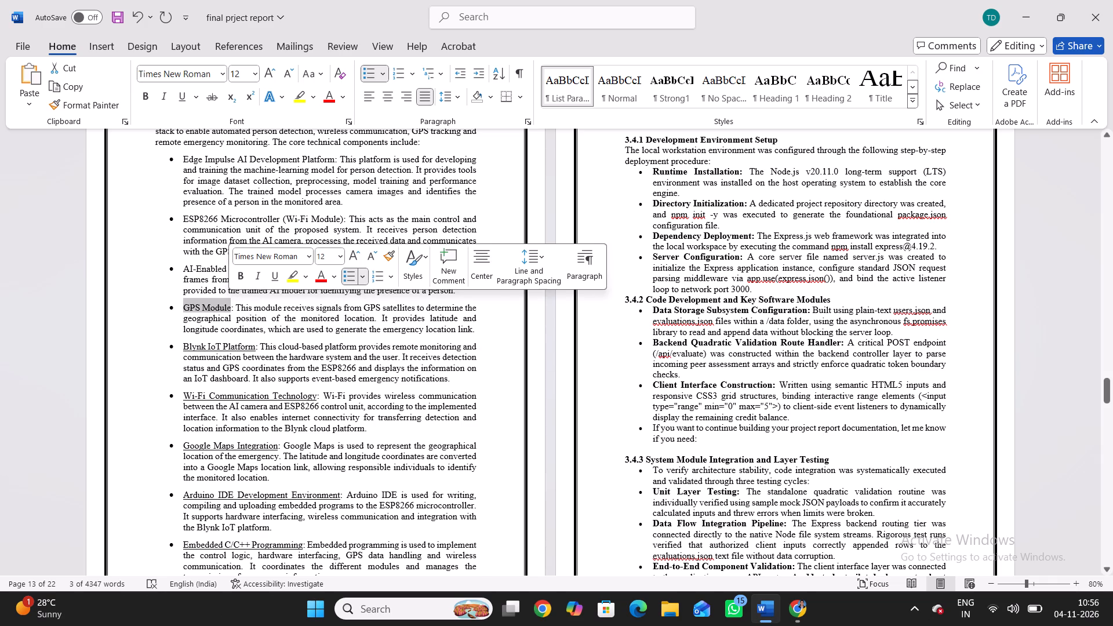
click(274, 284)
drag(182, 267, 247, 273)
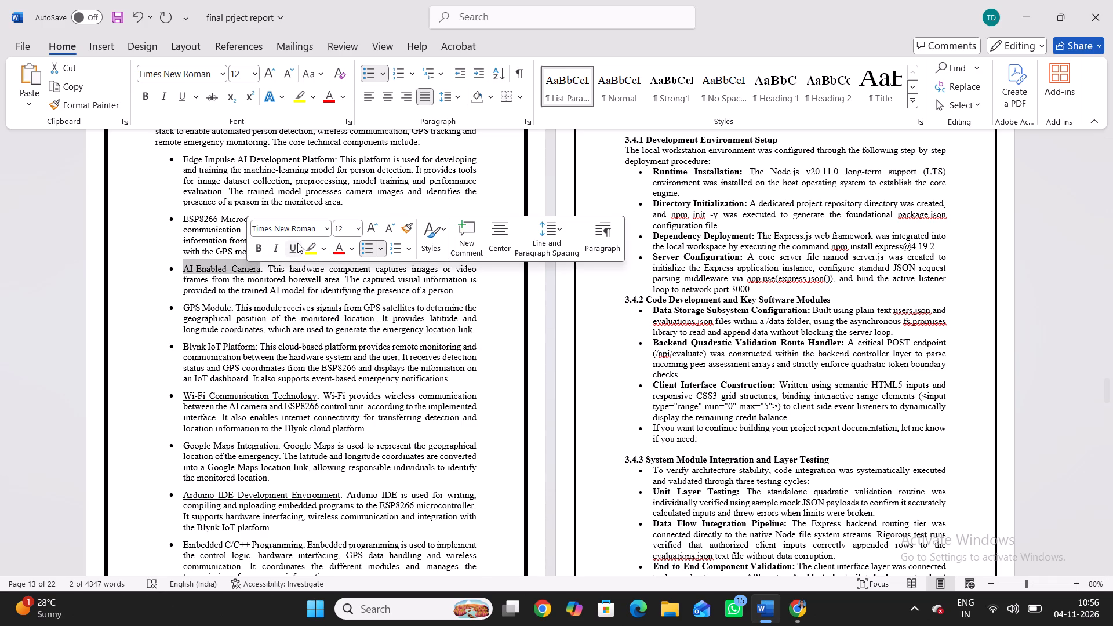
Underline the bullet titles AI-Enabled Camera, ESP8266 Microcontroller and Edge Impulse AI Development Platform in section 3.3.2.
click(297, 243)
scroll(257, 330, up, 1)
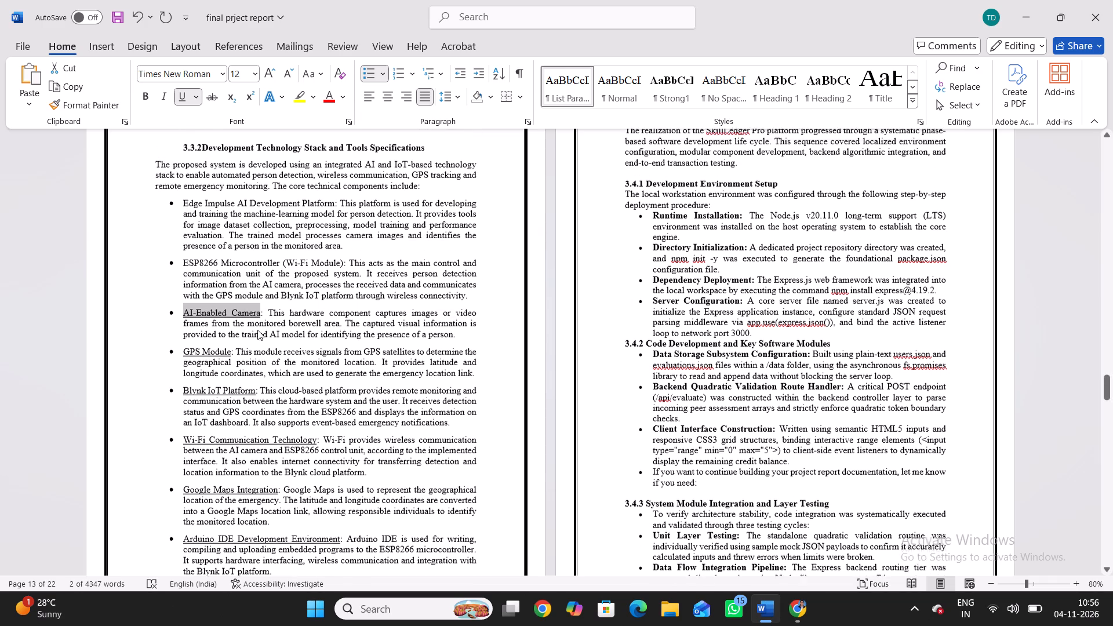
scroll(257, 330, up, 2)
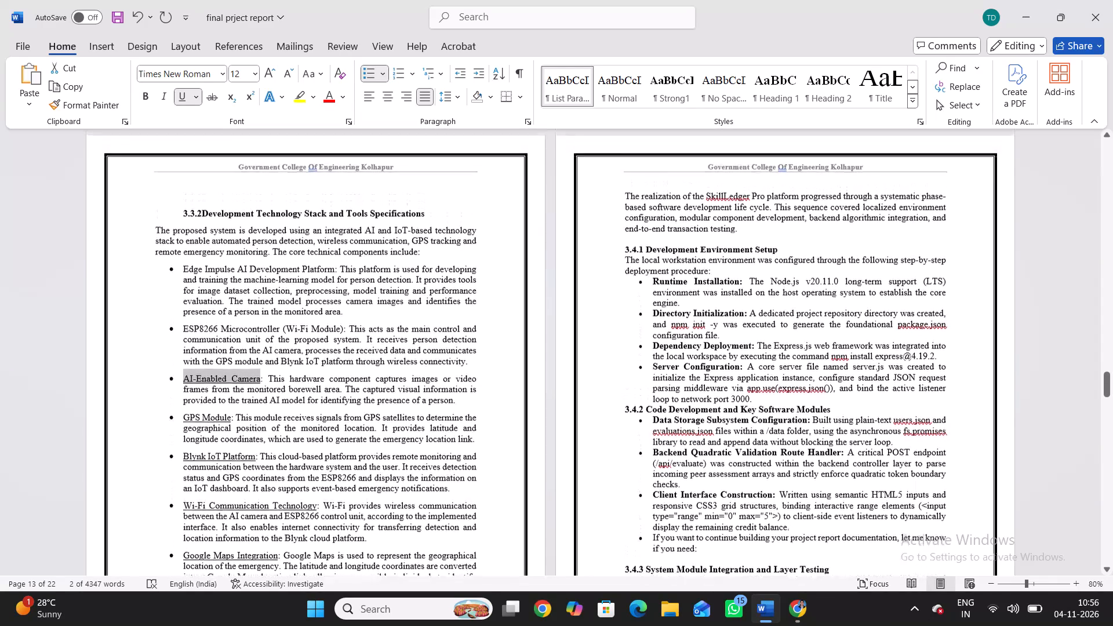
scroll(257, 330, up, 1)
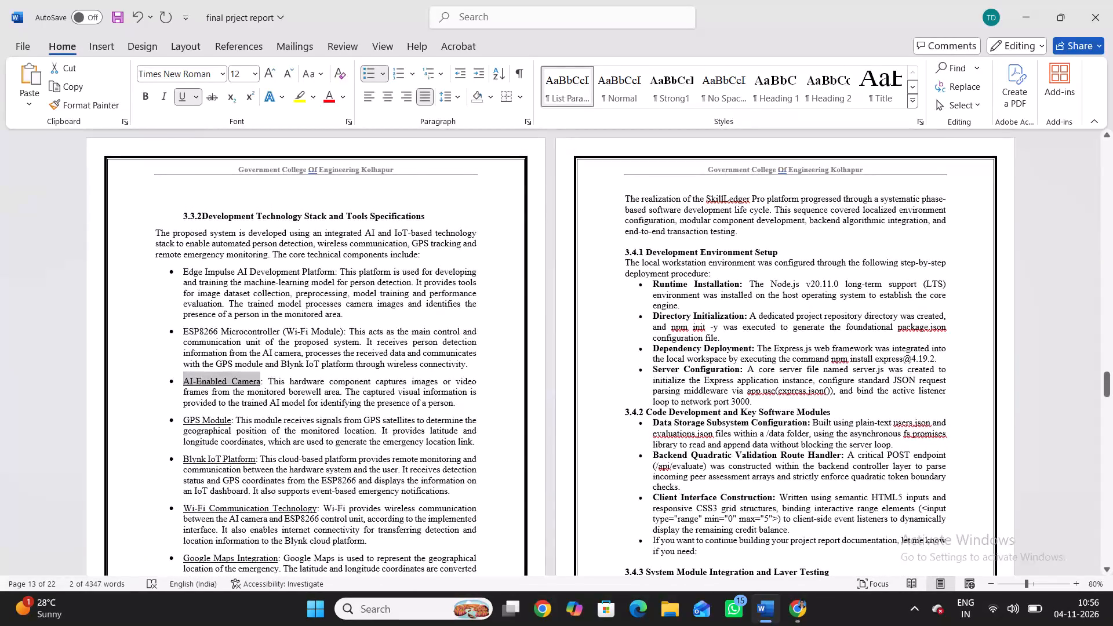
drag(184, 327, 274, 331)
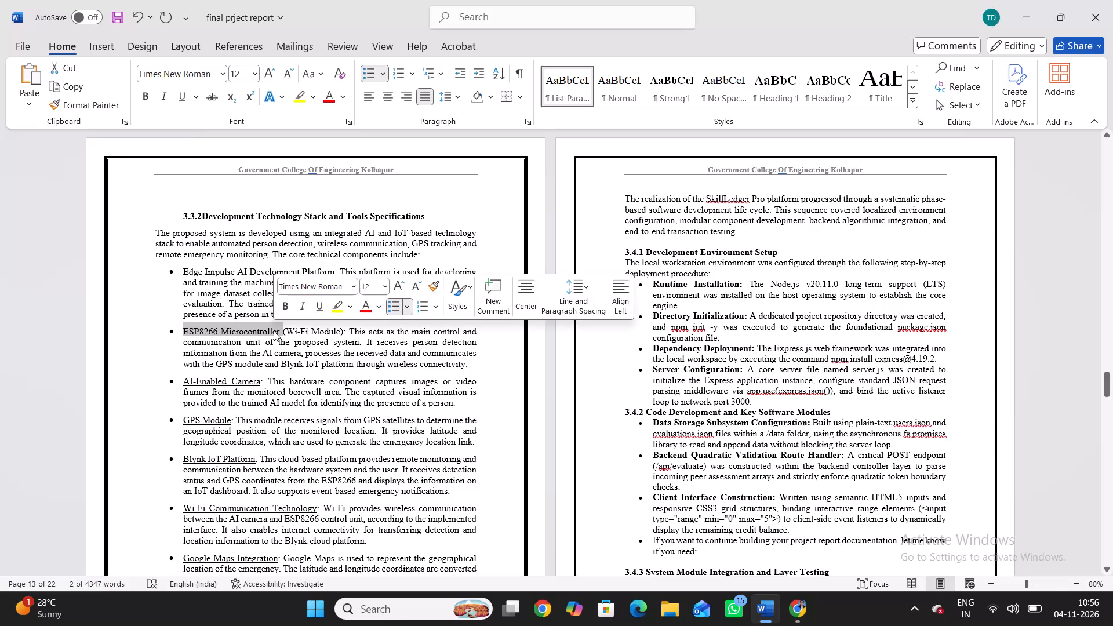
click(319, 309)
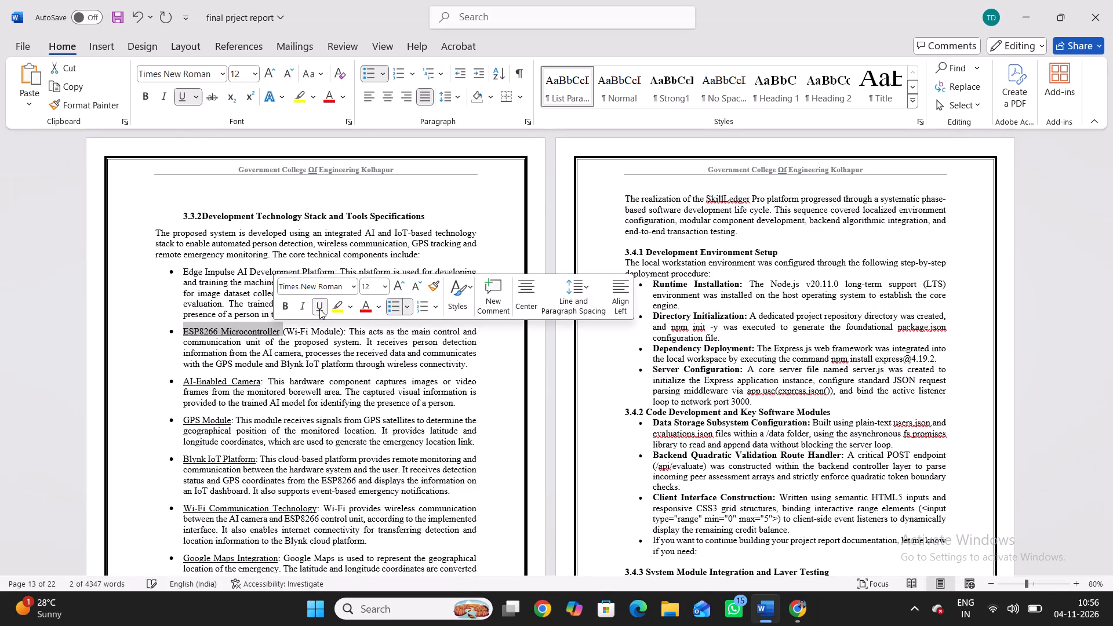
drag(181, 272, 318, 274)
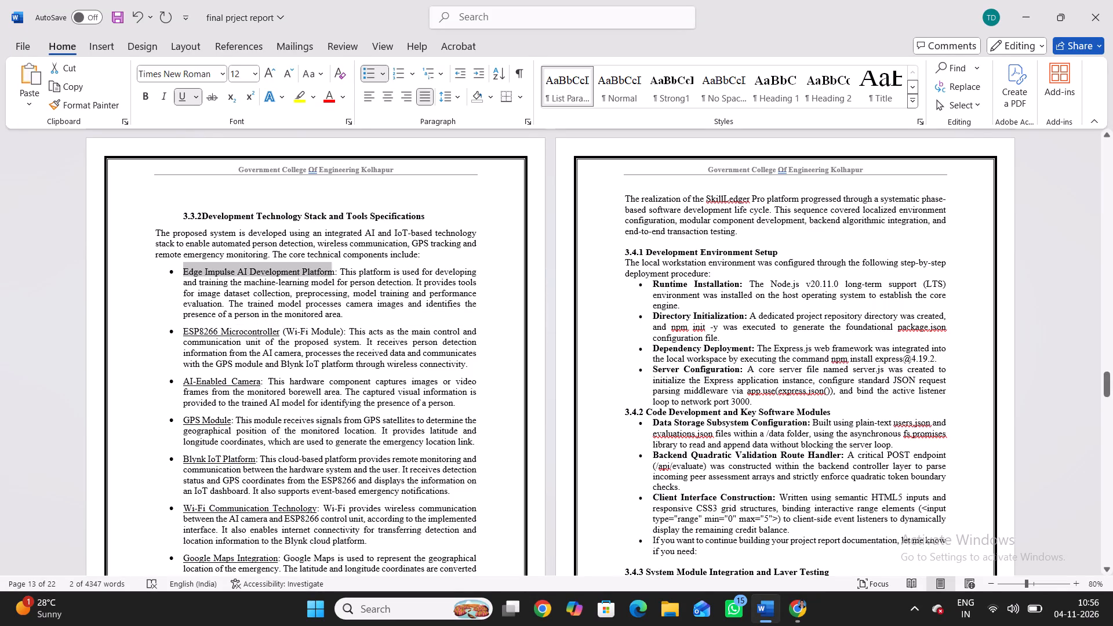
drag(318, 274, 323, 275)
click(369, 256)
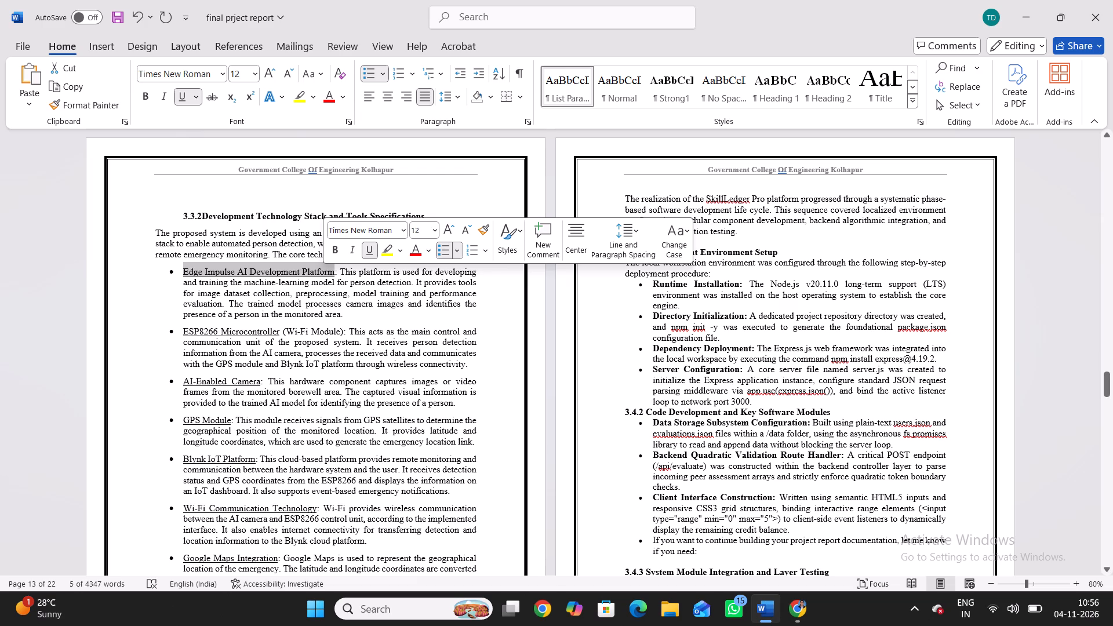
Insert an empty line above the 3.4 Implementation heading to move it to the next page with its text.
scroll(144, 420, down, 2)
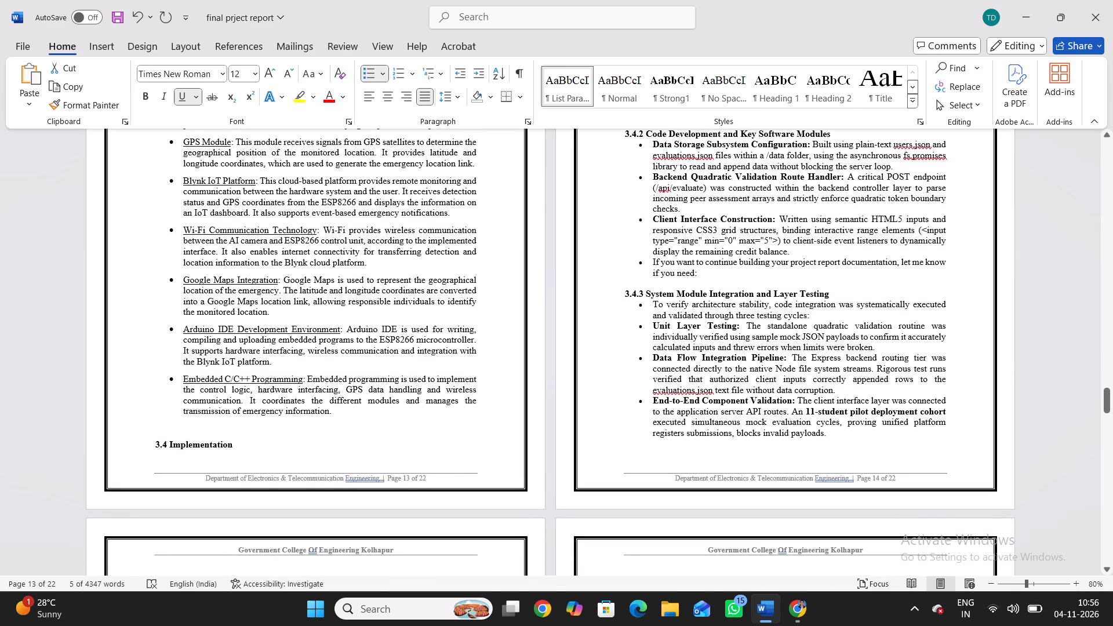
click(157, 430)
key(Return)
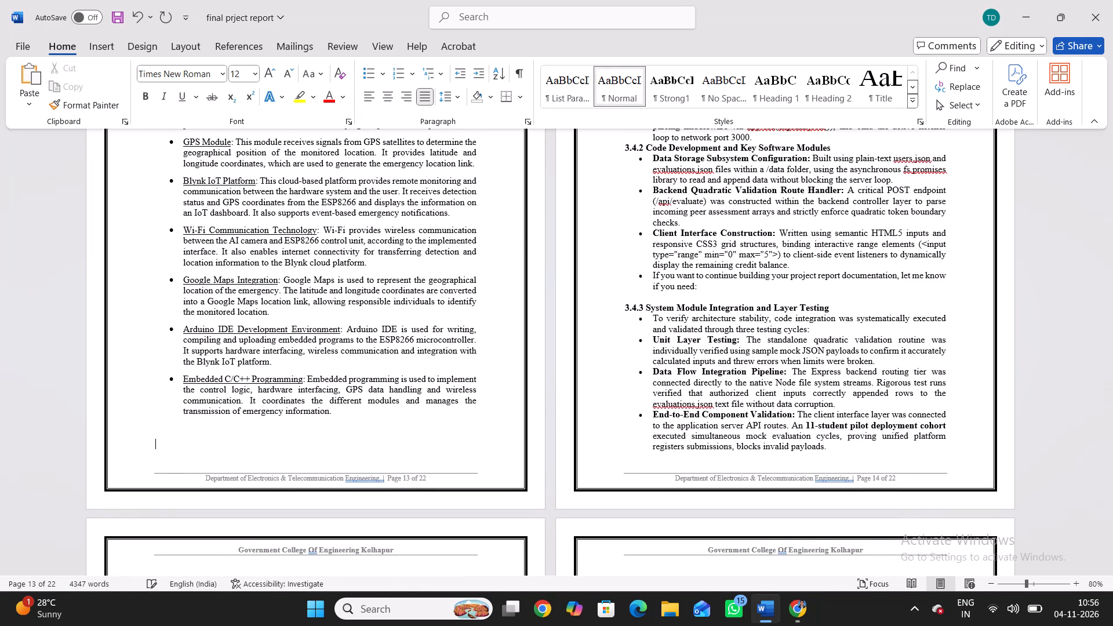
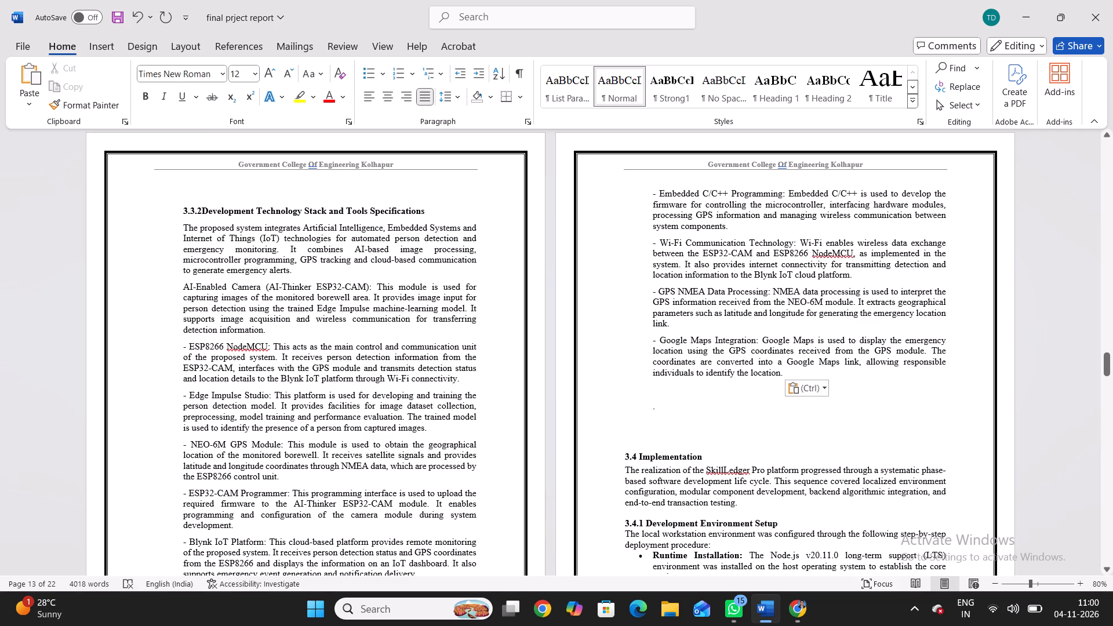
Underline the label "AI-Enabled Camera (AI-Thinker ESP32-CAM):" at the start of its paragraph in section 3.3.2.
drag(180, 285, 184, 285)
drag(184, 285, 372, 289)
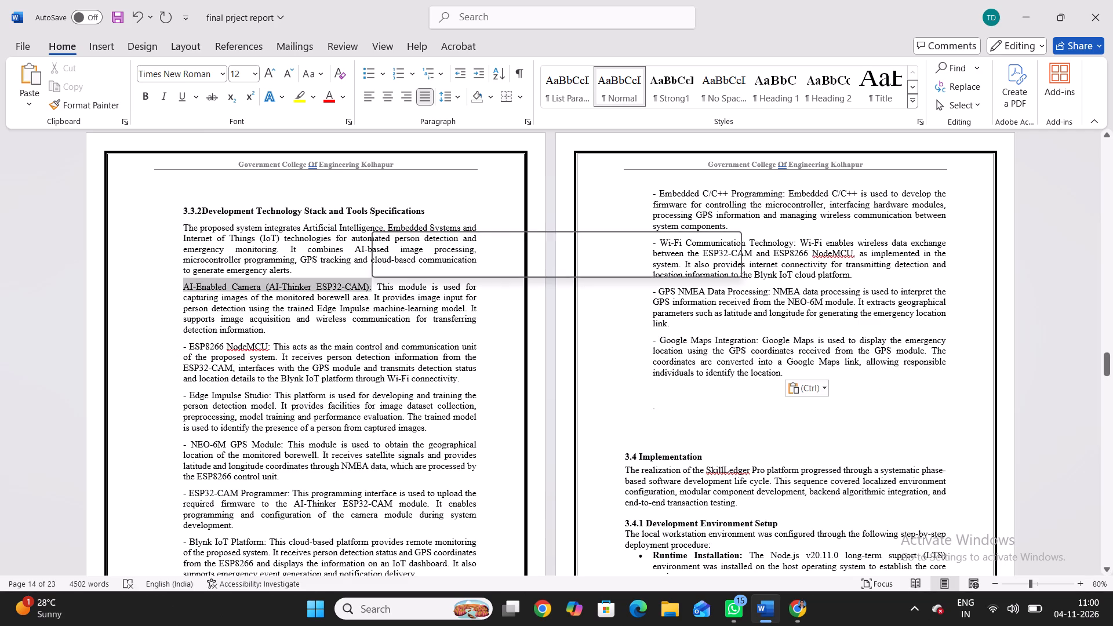
click(416, 267)
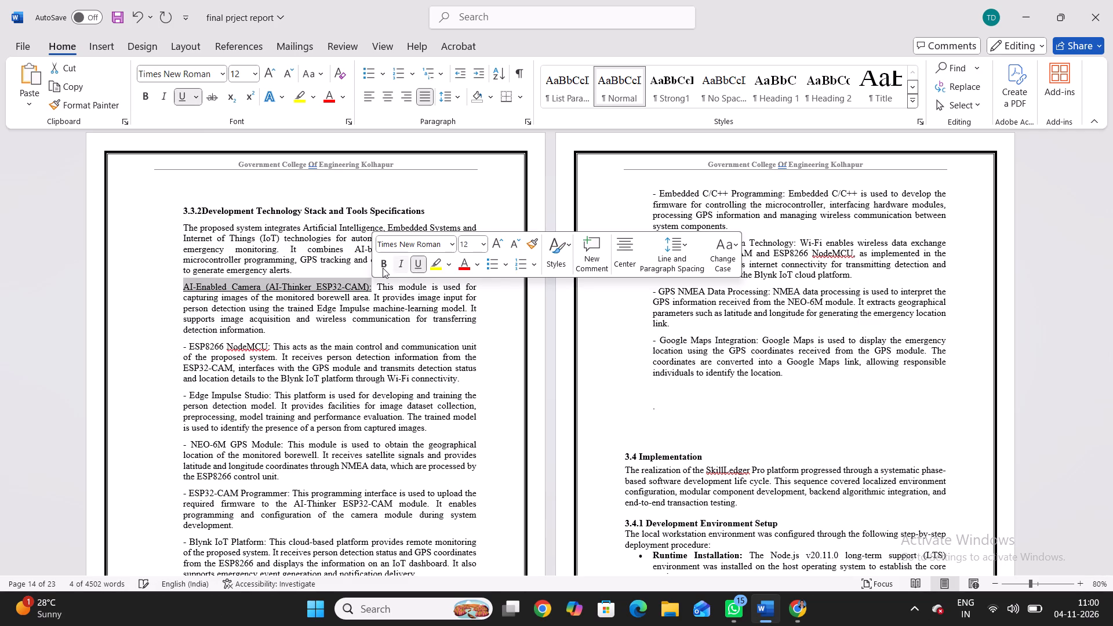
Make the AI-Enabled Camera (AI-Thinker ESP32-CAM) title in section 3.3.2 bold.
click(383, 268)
Underline the ESP8266 NodeMCU title in section 3.3.2, leaving it without bold.
drag(190, 345, 269, 344)
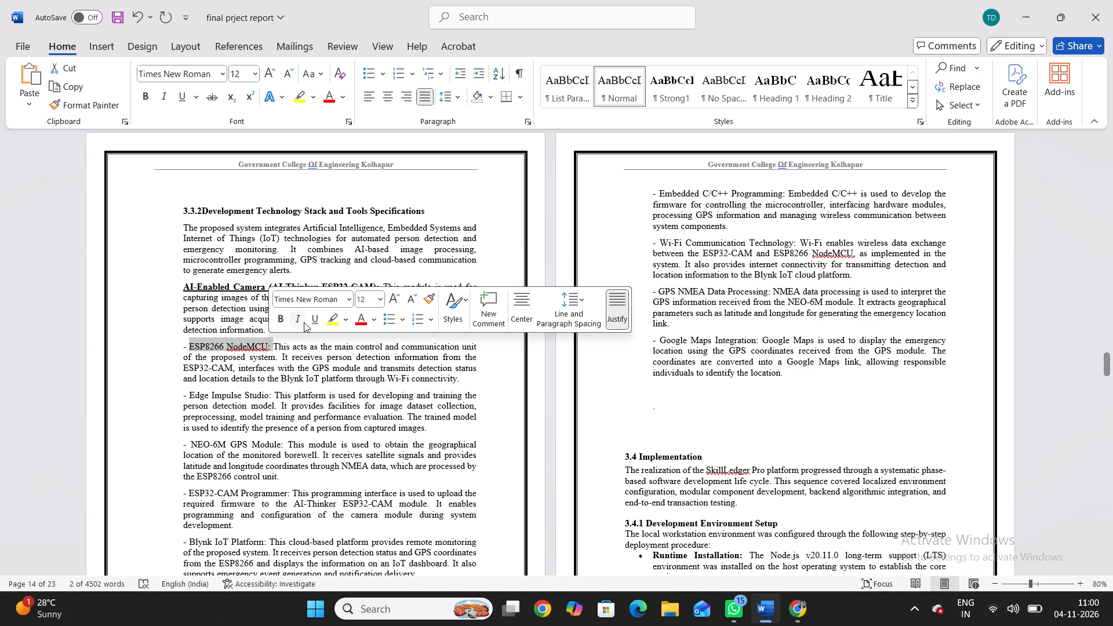
click(282, 322)
click(310, 322)
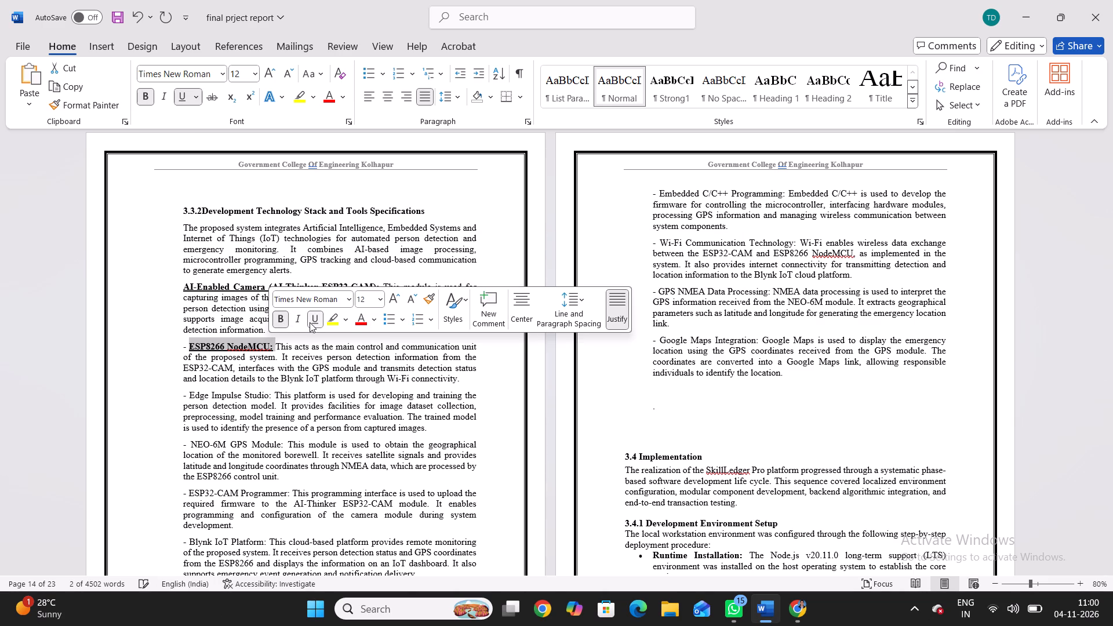
click(279, 321)
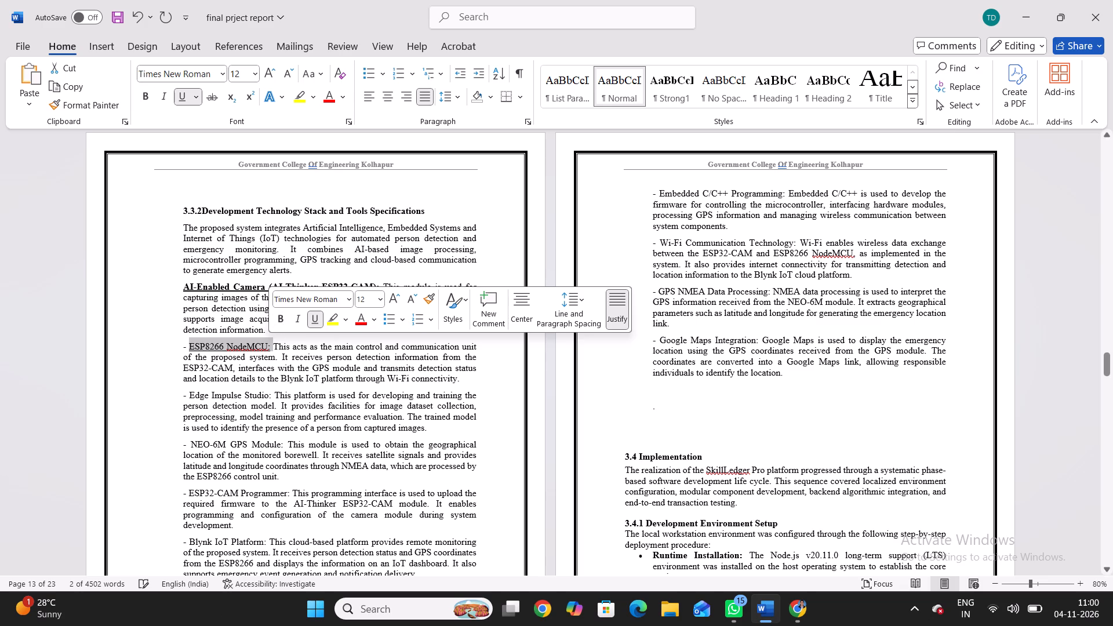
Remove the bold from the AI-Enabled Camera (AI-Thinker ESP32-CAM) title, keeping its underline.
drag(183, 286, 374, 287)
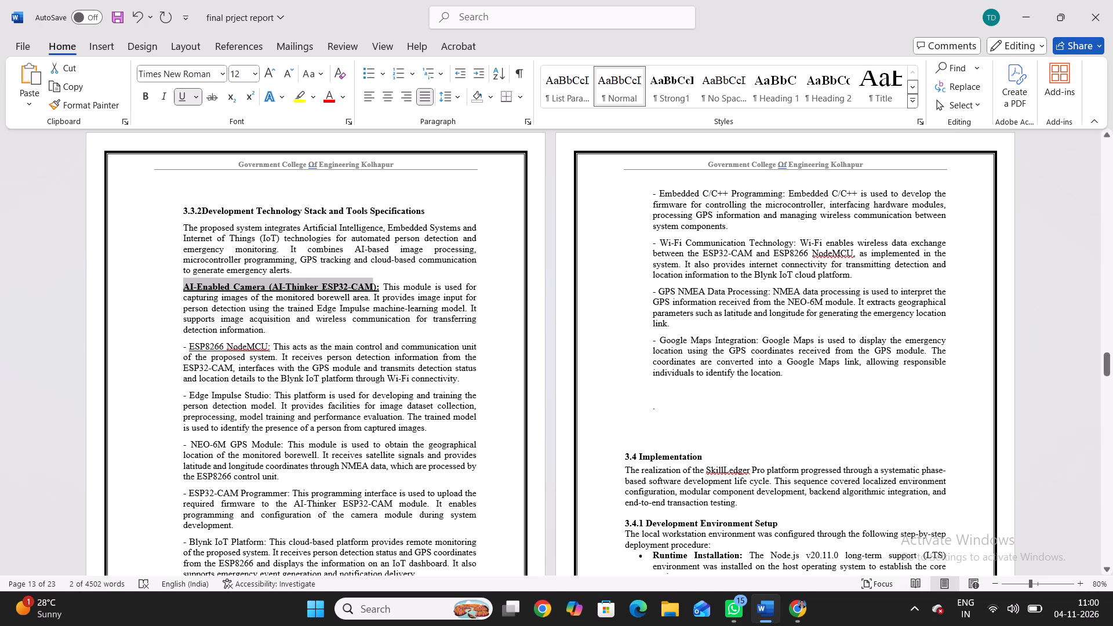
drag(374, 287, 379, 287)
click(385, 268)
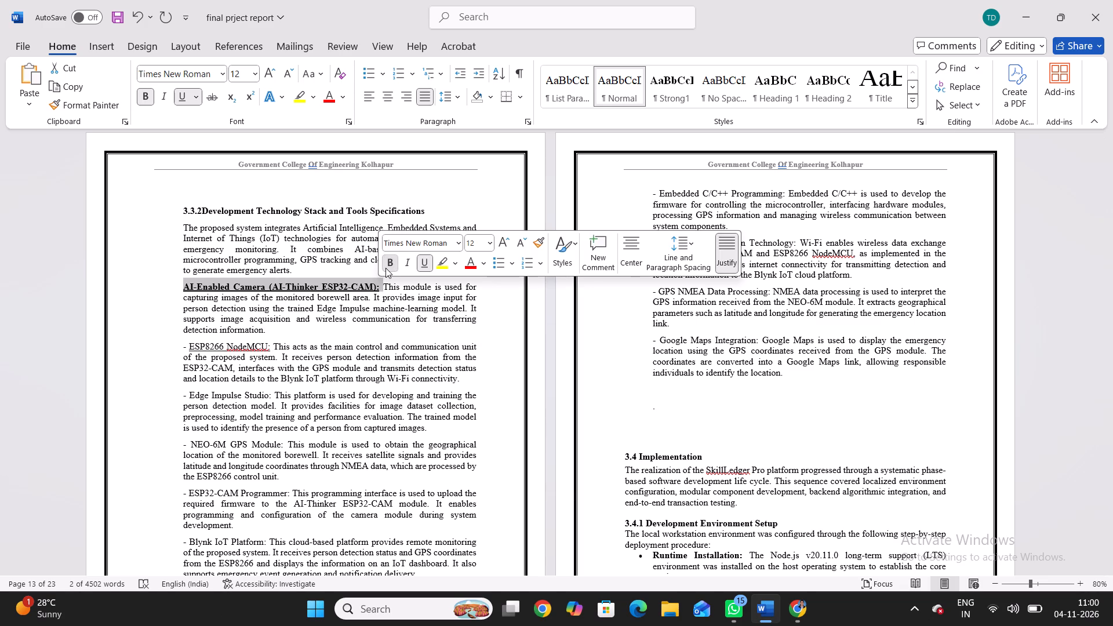
Ignore all spelling flags for the word NodeMCU in the document.
scroll(246, 385, down, 1)
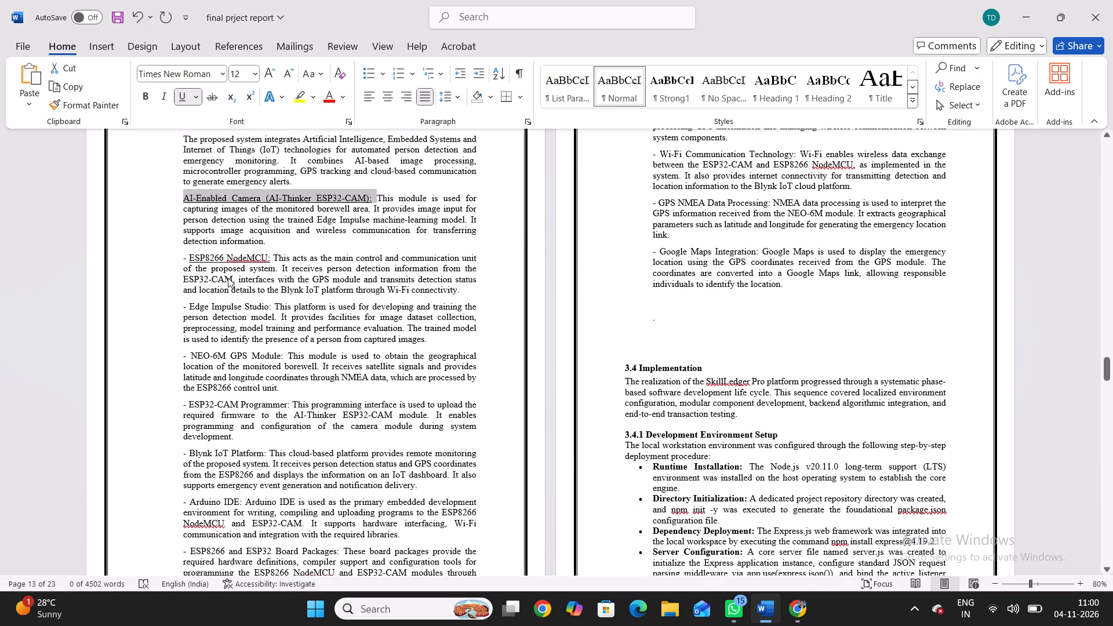
right_click(243, 256)
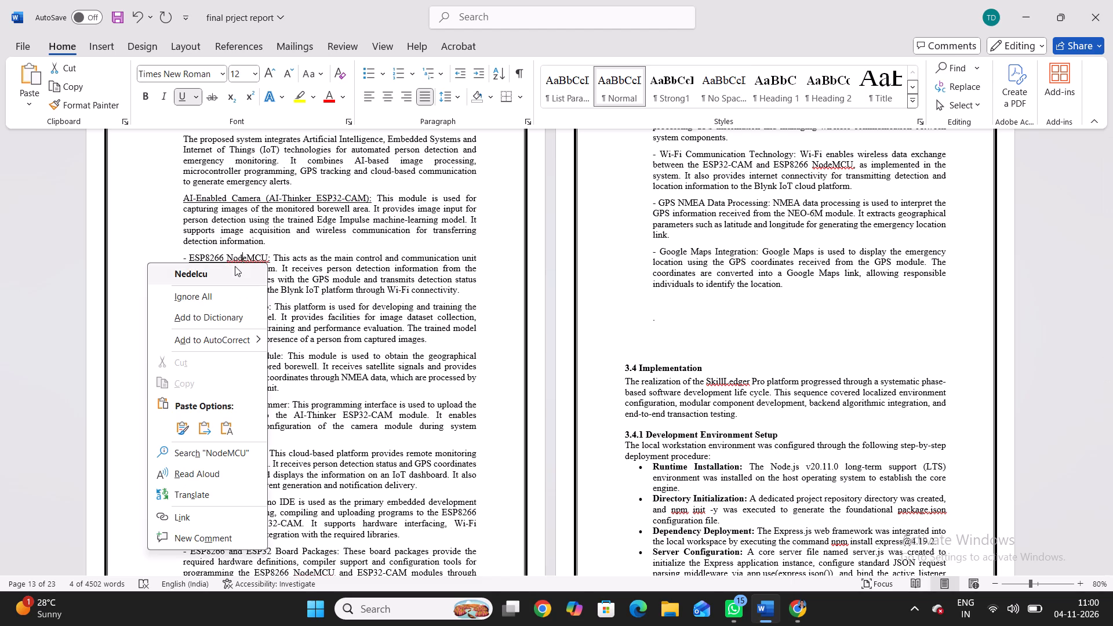
click(230, 291)
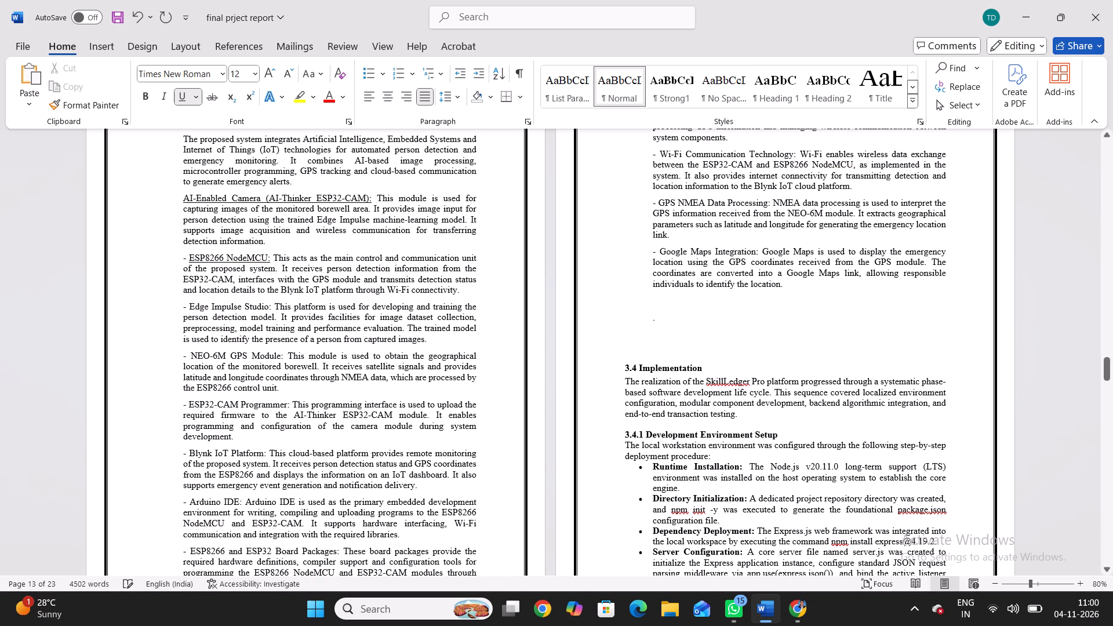
Underline the Edge Impulse Studio, NEO-6M GPS Module and ESP32-CAM Programmer titles in section 3.3.2.
drag(189, 307, 260, 306)
click(302, 286)
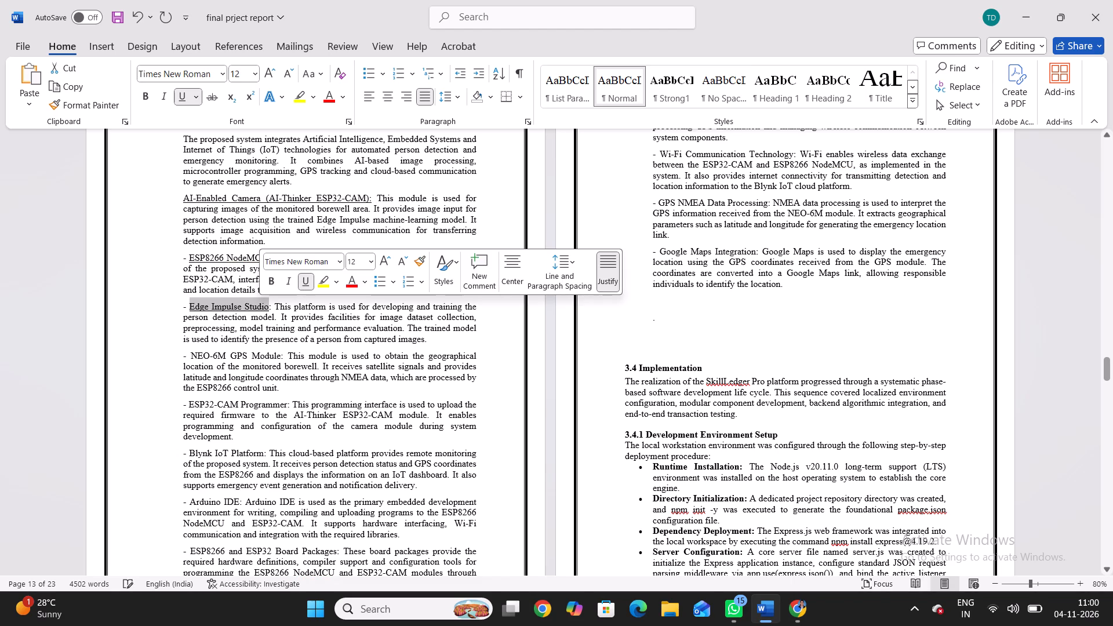
drag(191, 355, 276, 356)
click(320, 330)
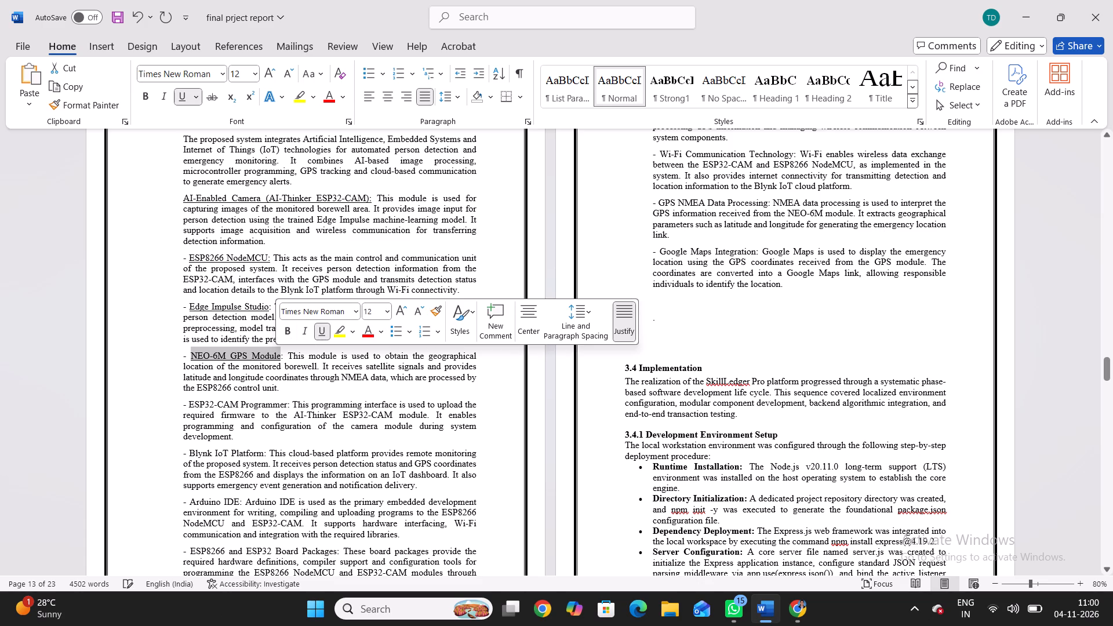
drag(188, 405, 275, 405)
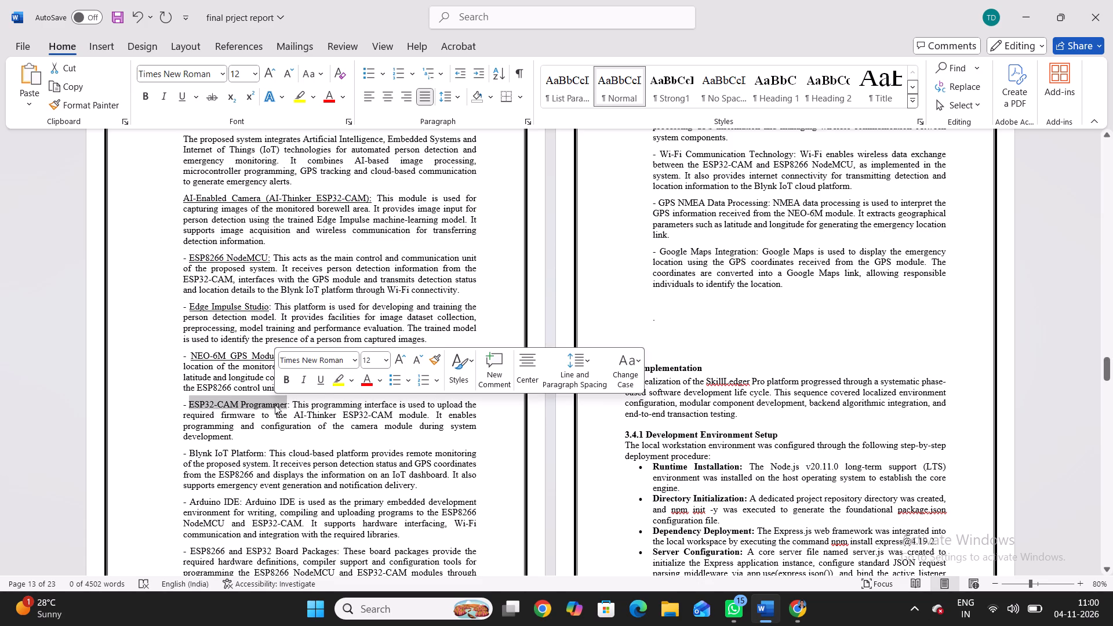
click(325, 381)
Underline the Blynk IoT Platform and Arduino IDE titles in section 3.3.2.
scroll(275, 443, down, 1)
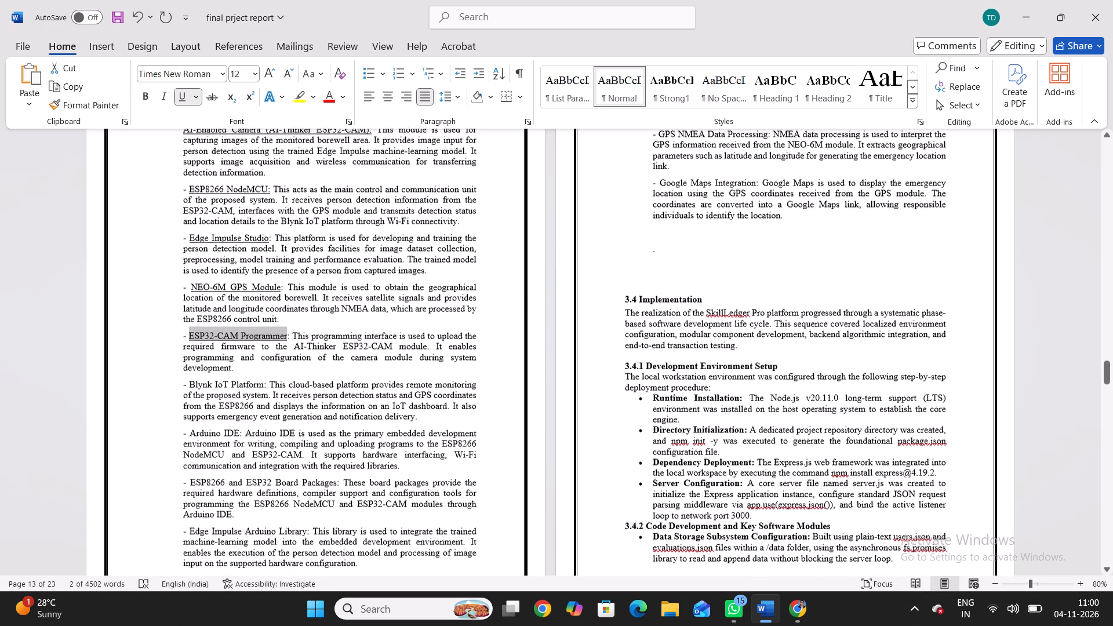
scroll(275, 443, down, 1)
drag(190, 374, 248, 374)
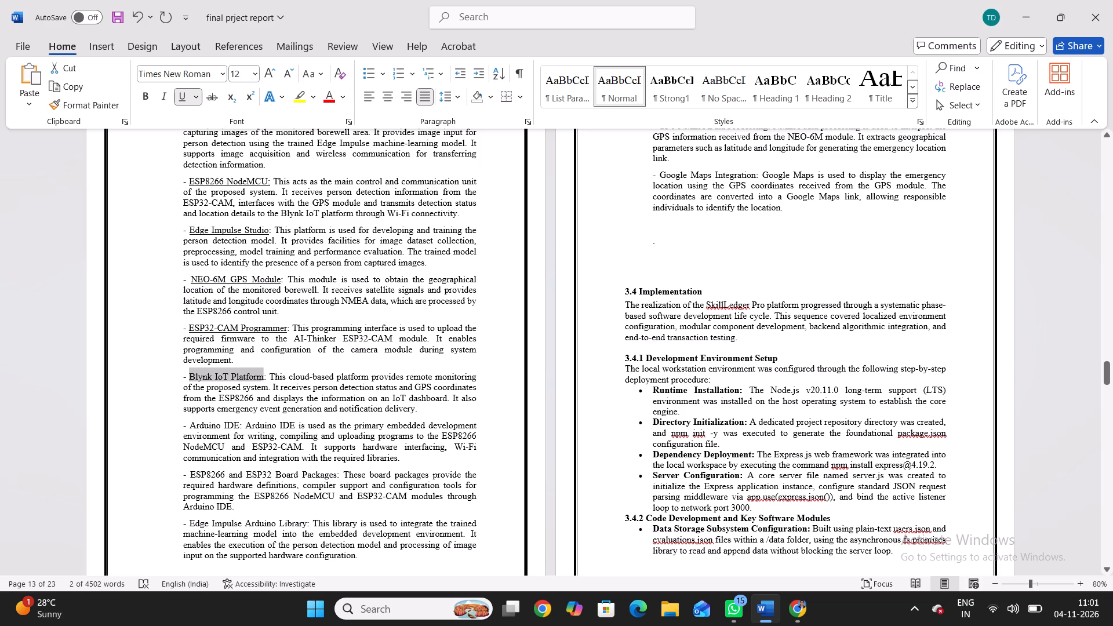
drag(248, 374, 256, 375)
click(304, 352)
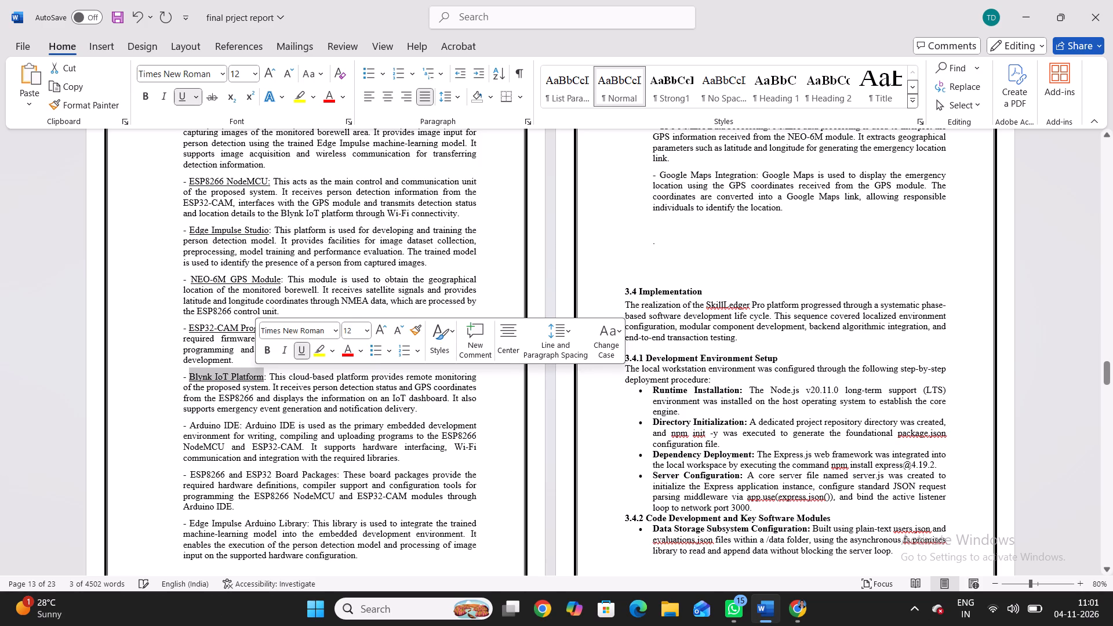
drag(187, 424, 241, 428)
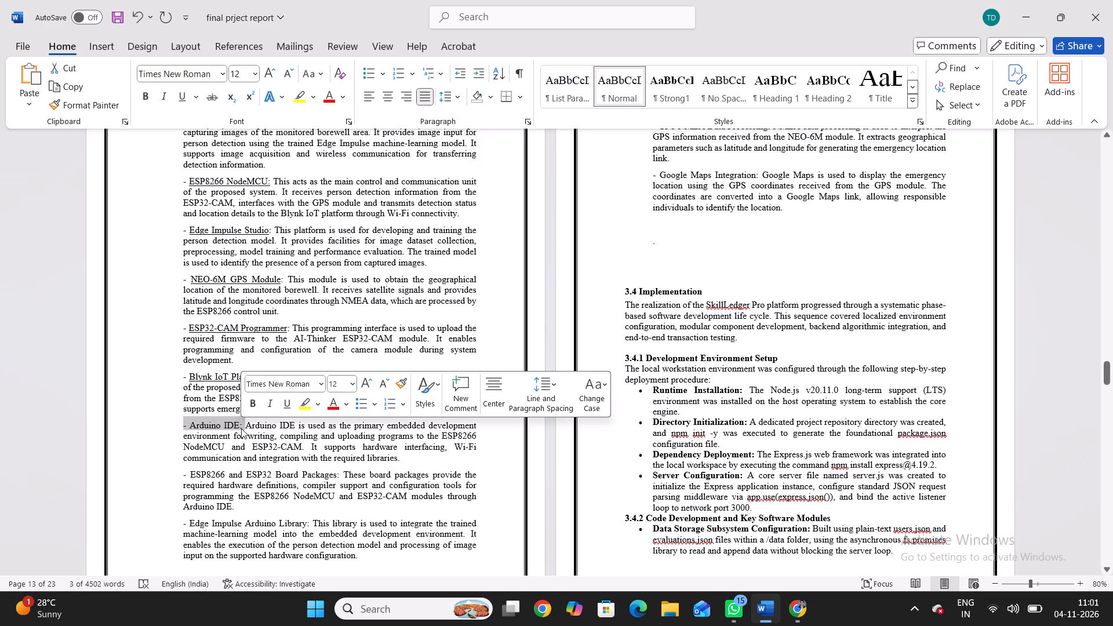
click(290, 403)
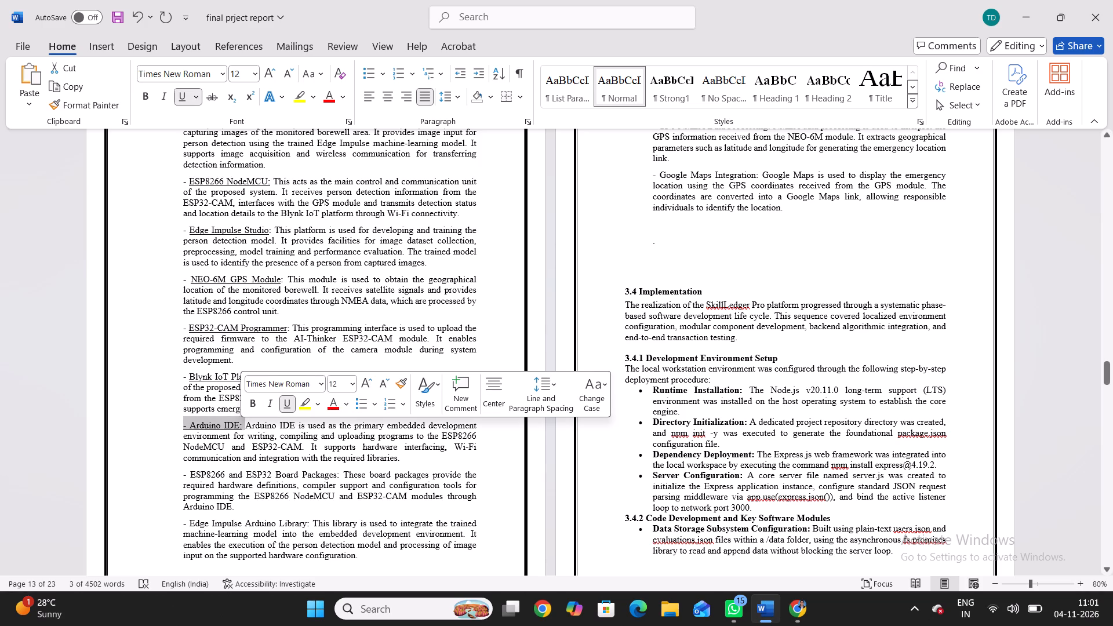
Delete the hyphen and space in front of the Arduino IDE title.
click(173, 406)
click(191, 428)
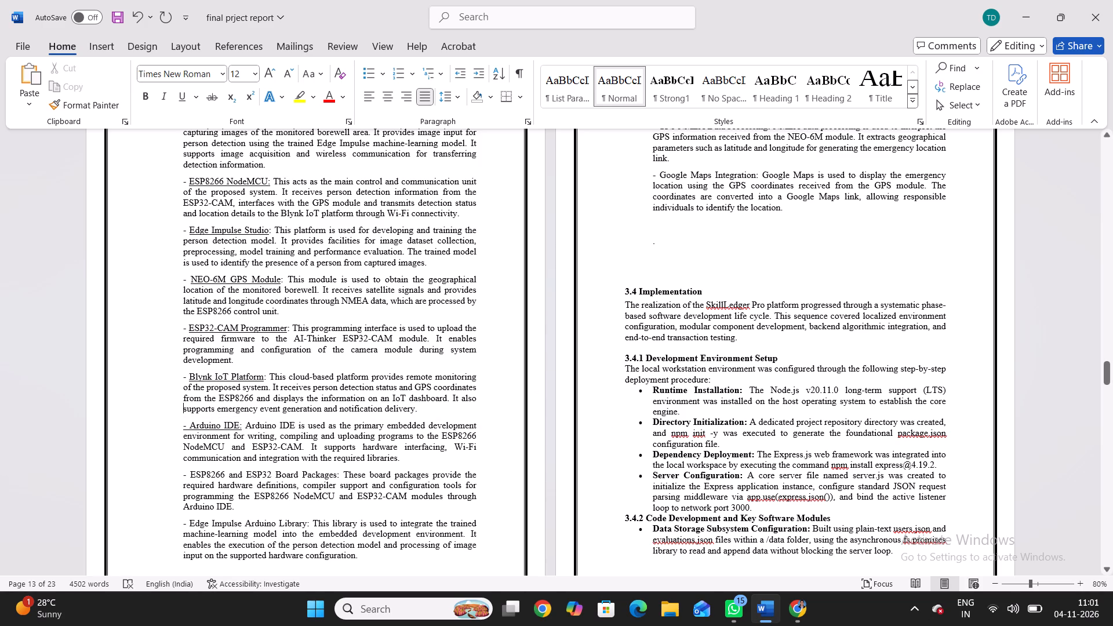
key(BackSpace)
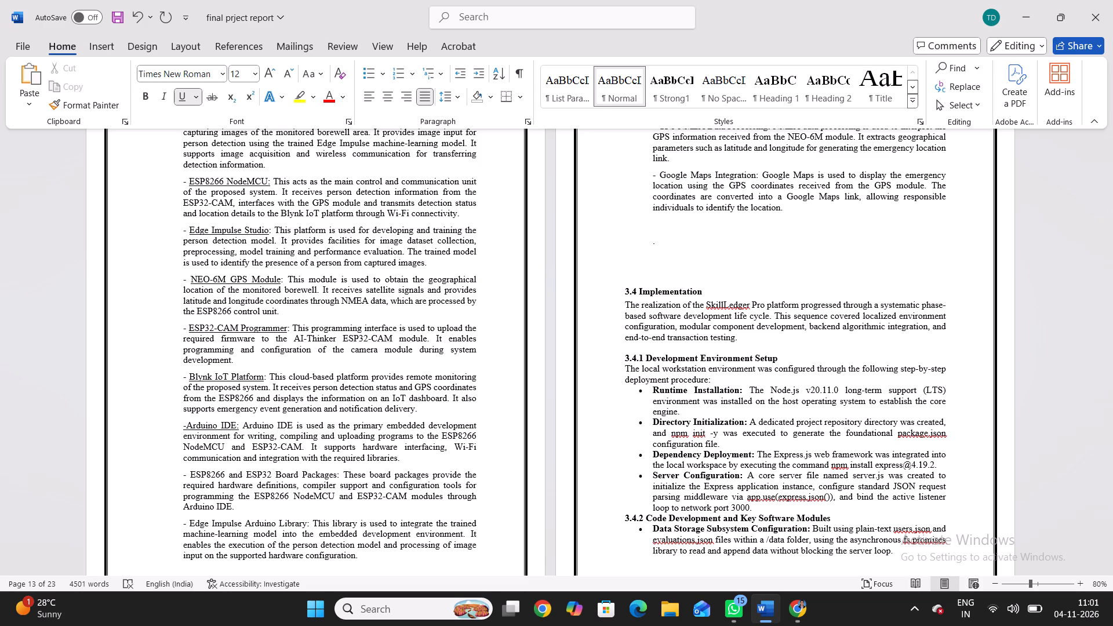
key(BackSpace)
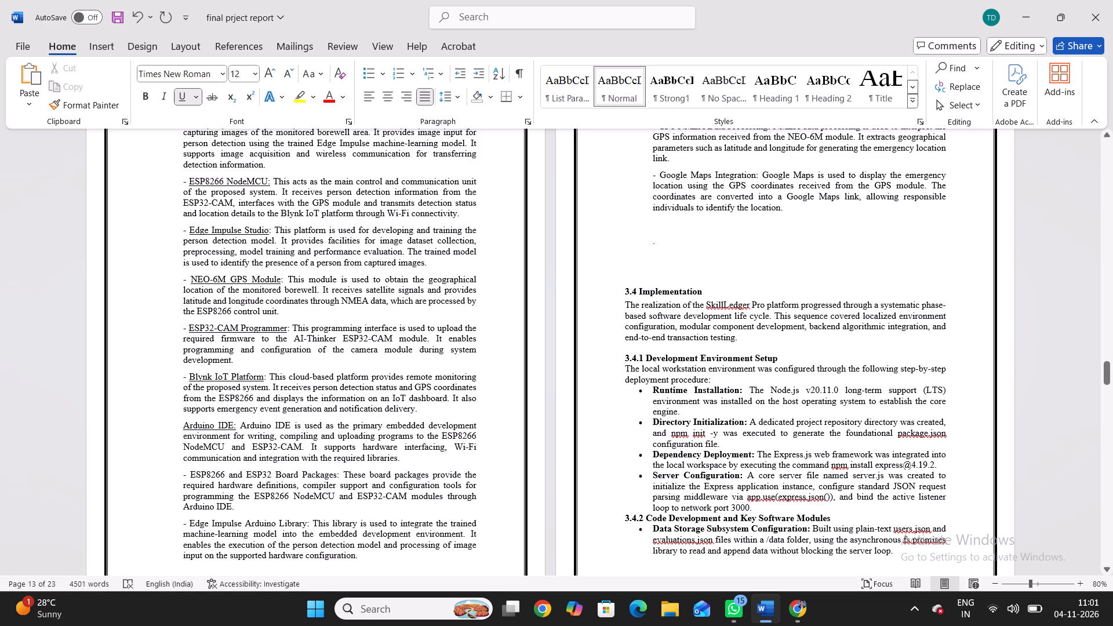
Underline the ESP8266 and ESP32 Board Packages and Edge Impulse Arduino Library titles.
drag(189, 475, 268, 483)
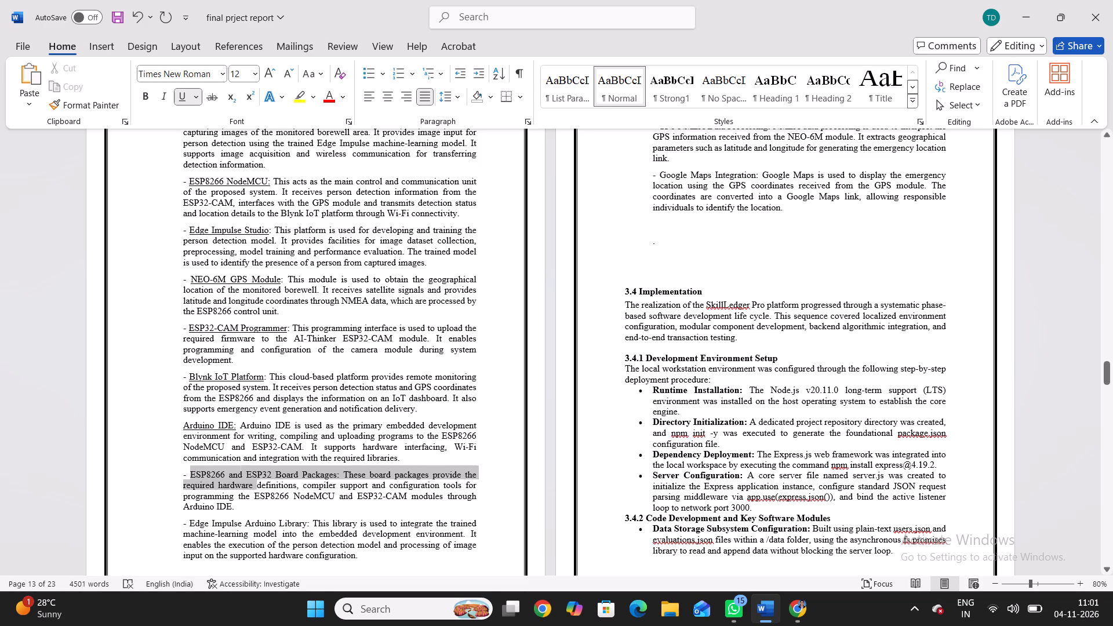
drag(268, 483, 327, 475)
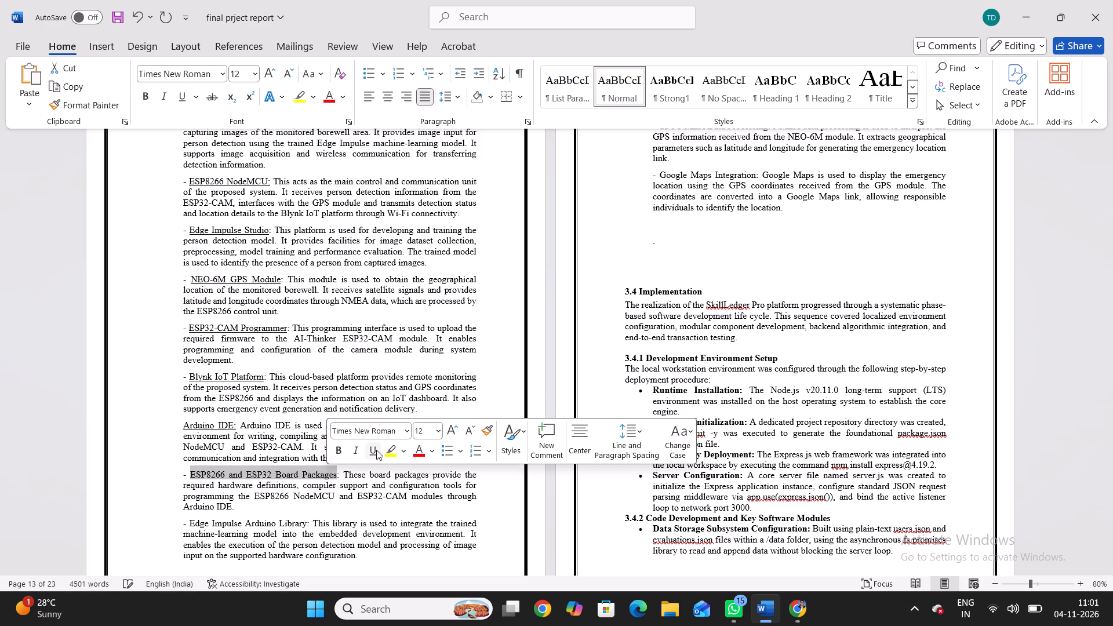
click(376, 450)
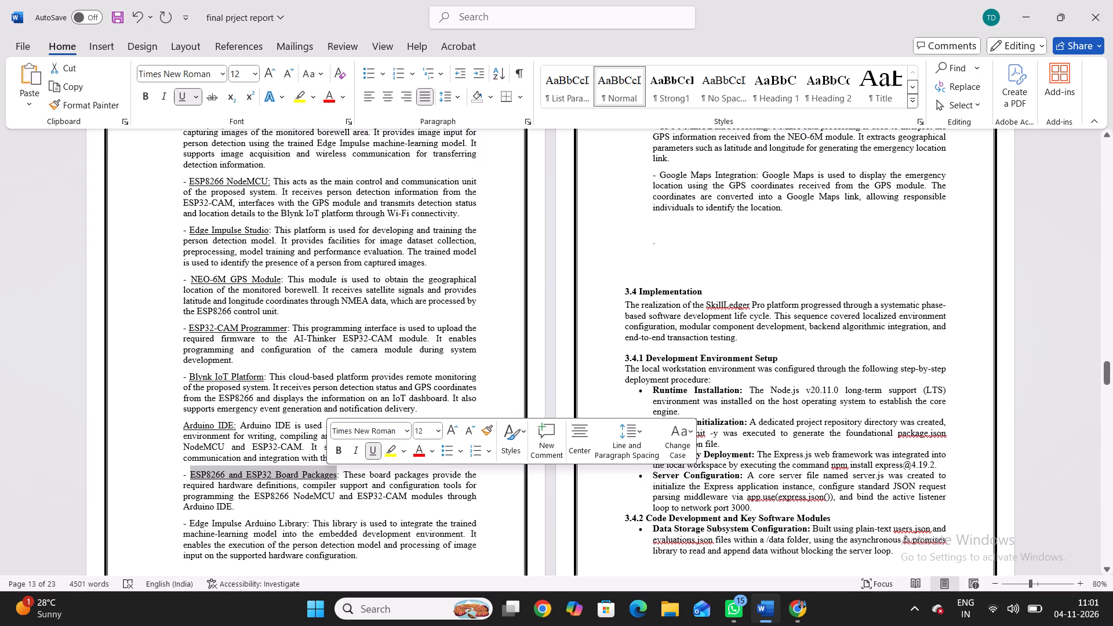
drag(190, 520, 310, 522)
click(356, 504)
Underline the Embedded C/C++ Programming, Wi-Fi Communication Technology, GPS NMEA Data Processing and Google Maps Integration titles on the following page.
scroll(356, 504, right, 1)
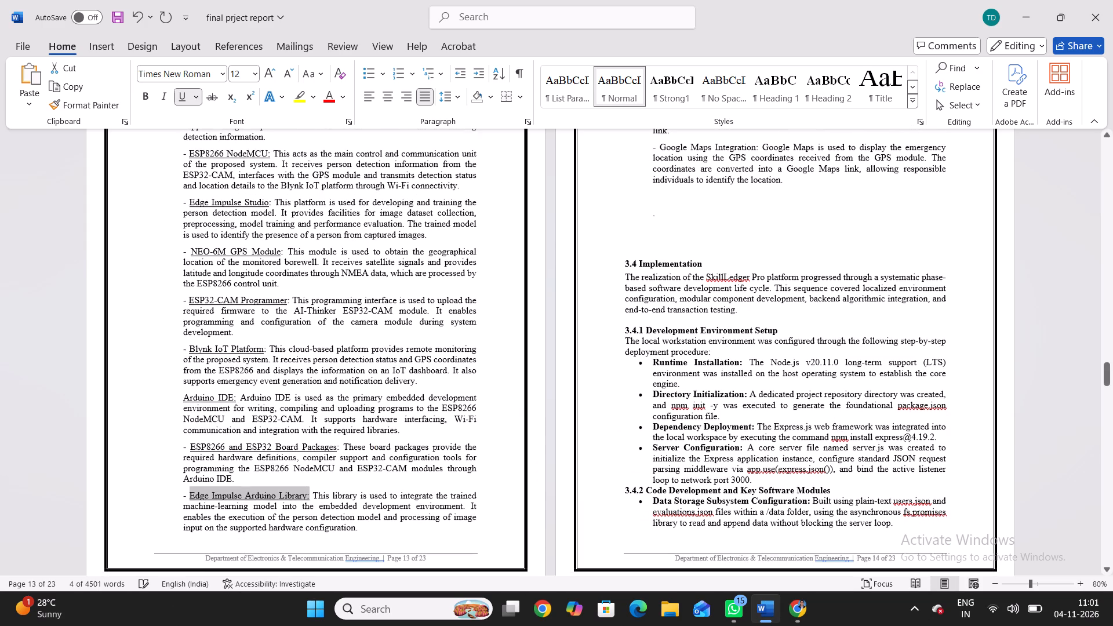
scroll(356, 504, right, 1)
scroll(356, 504, up, 1)
scroll(701, 318, up, 1)
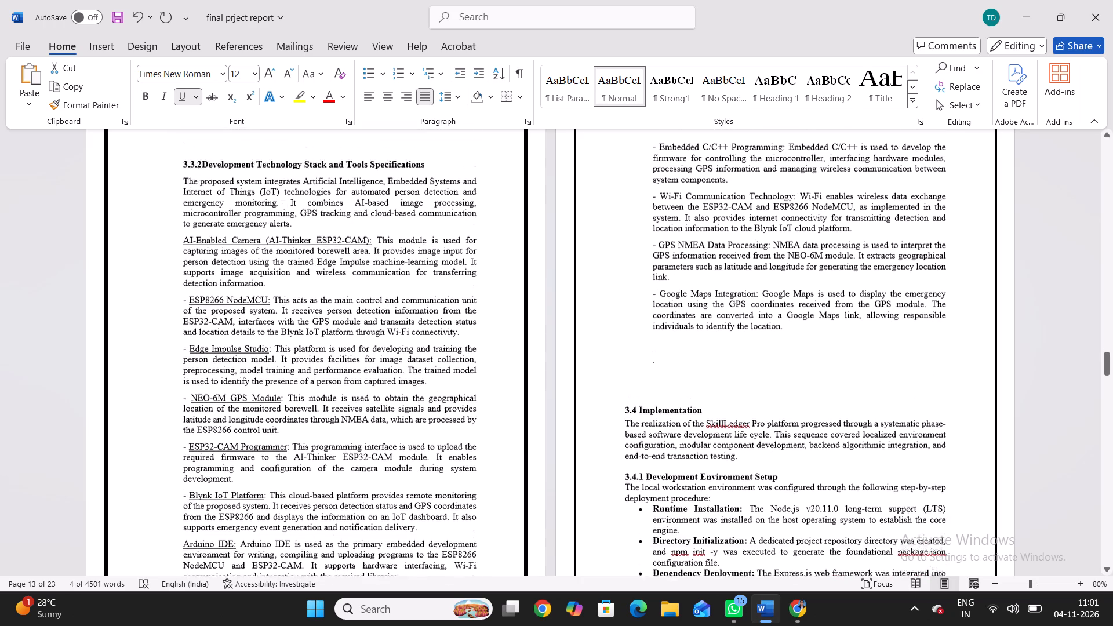
scroll(701, 318, up, 1)
drag(659, 234, 763, 234)
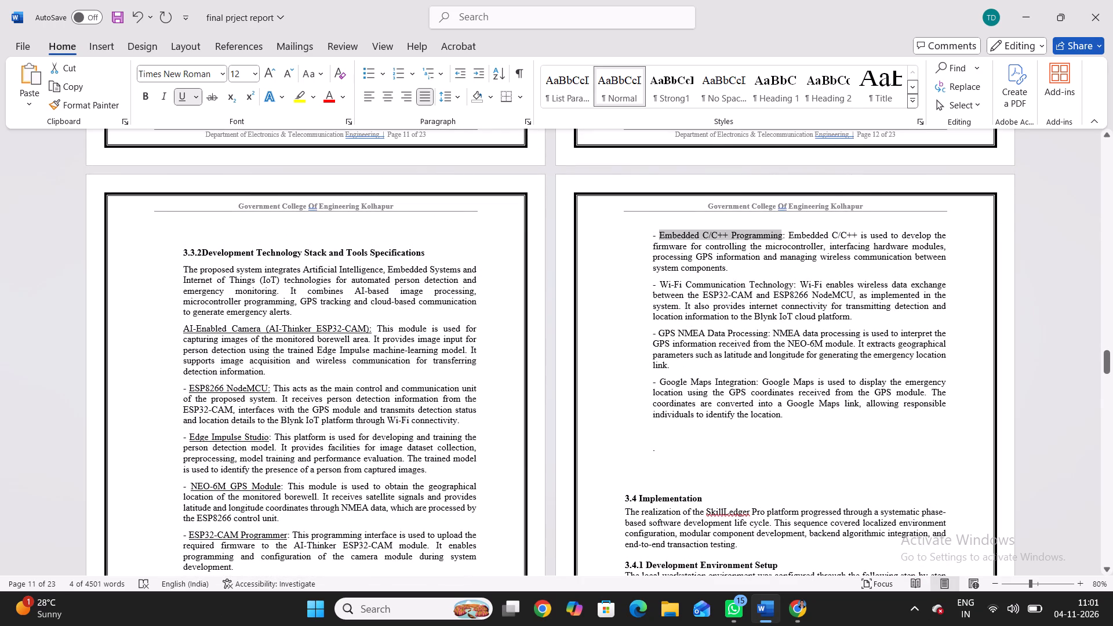
drag(763, 234, 776, 233)
click(786, 210)
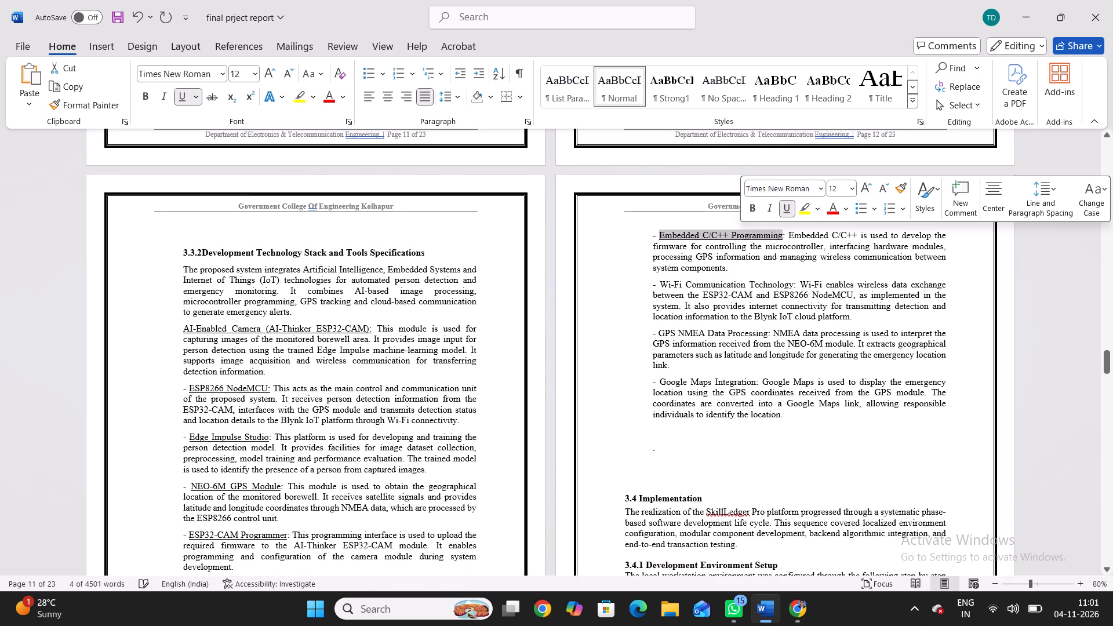
drag(661, 287, 775, 284)
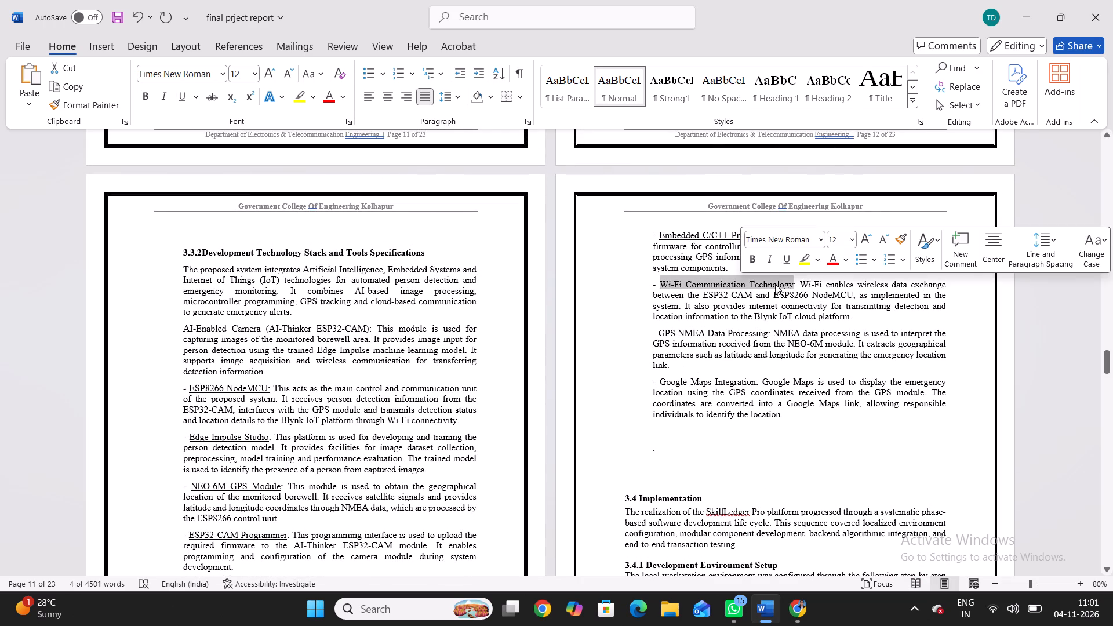
click(782, 265)
drag(659, 332, 742, 330)
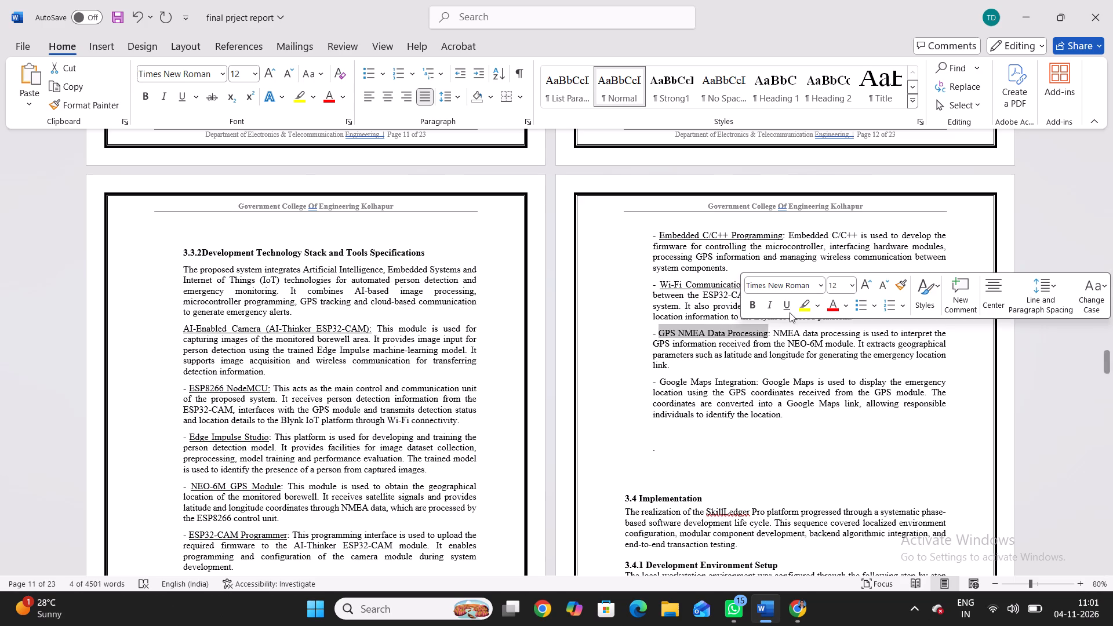
click(788, 308)
drag(660, 381, 740, 383)
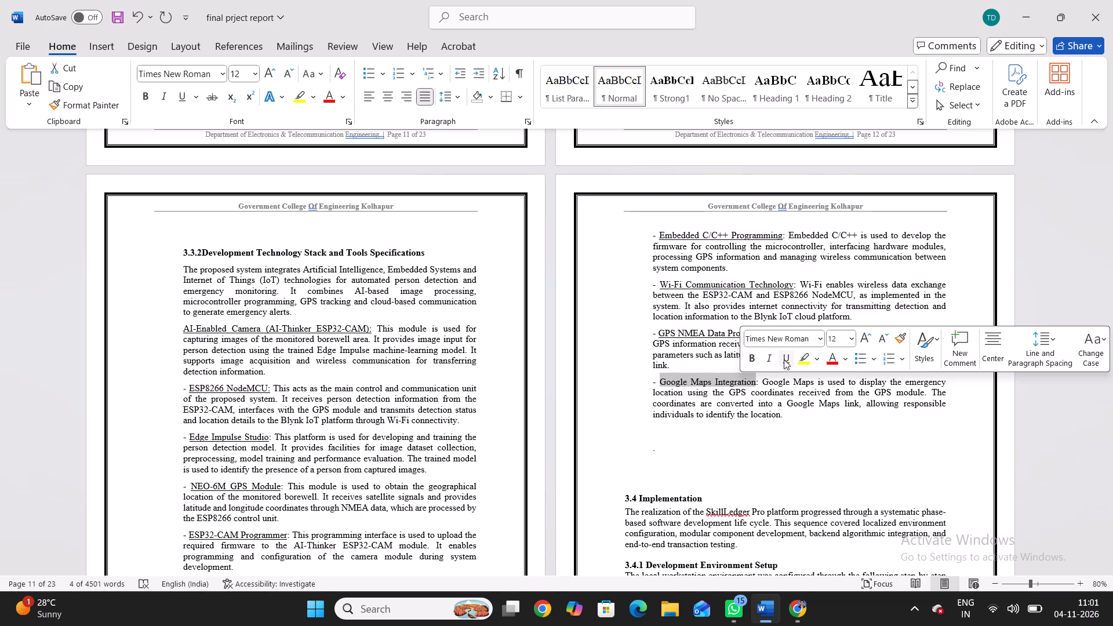
click(784, 359)
Apply solid round bullets to all section 3.3.2 items from AI-Enabled Camera through Google Maps Integration.
drag(172, 329, 414, 570)
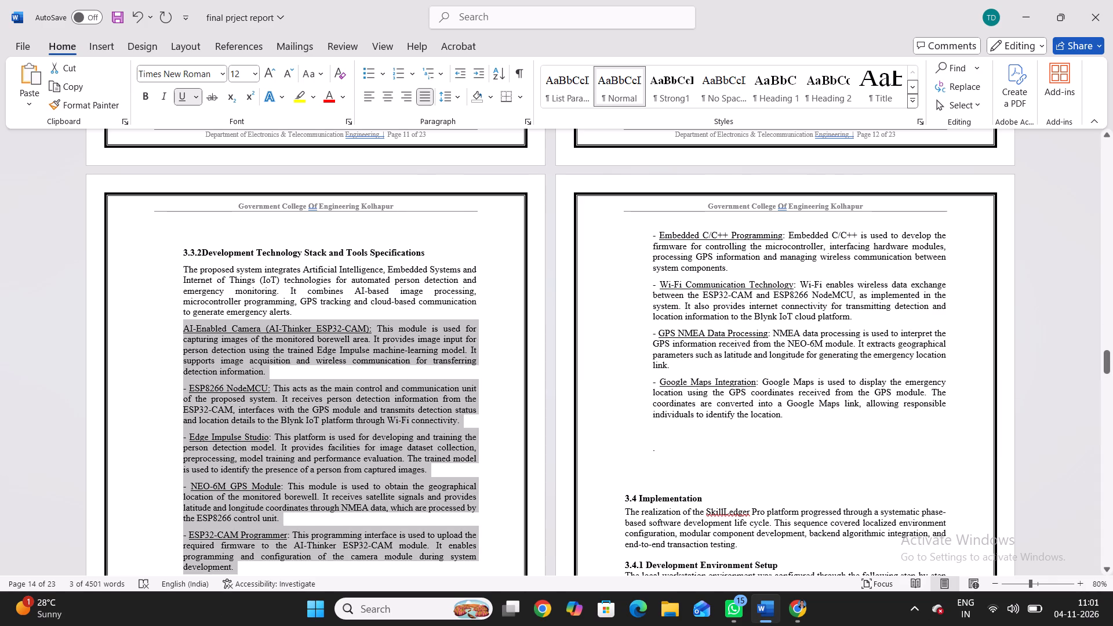
drag(414, 570, 456, 387)
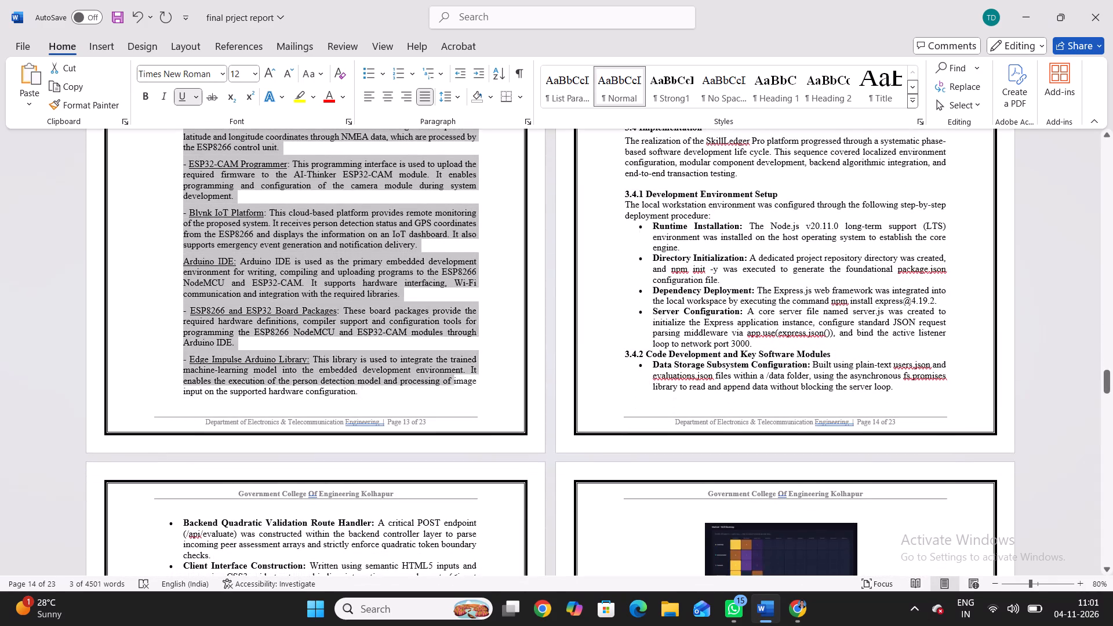
drag(456, 387, 590, 176)
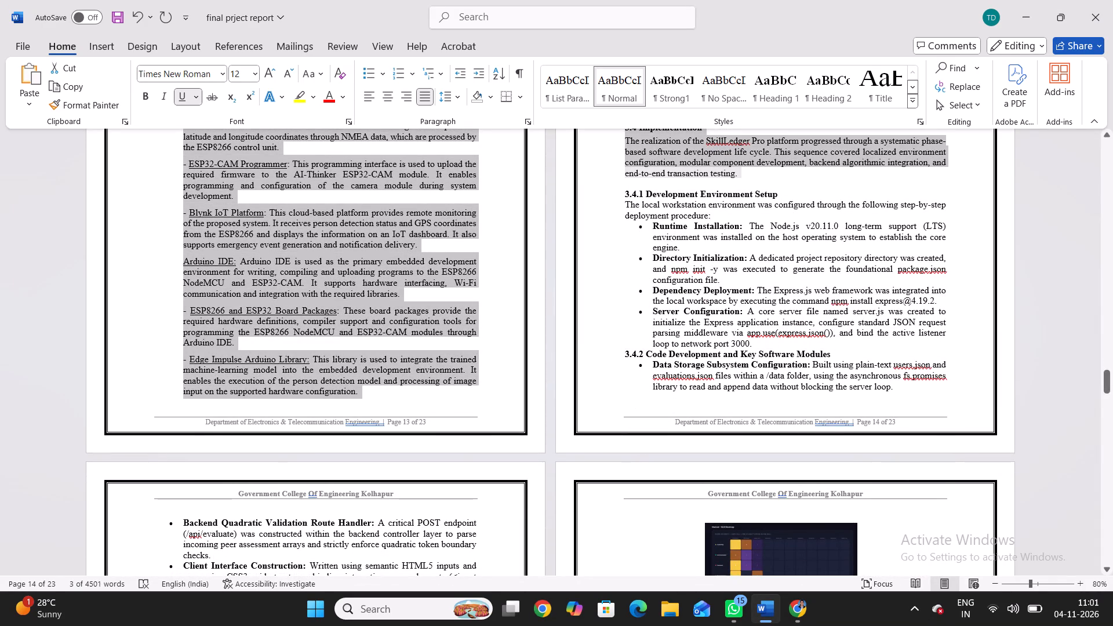
drag(590, 176, 654, 198)
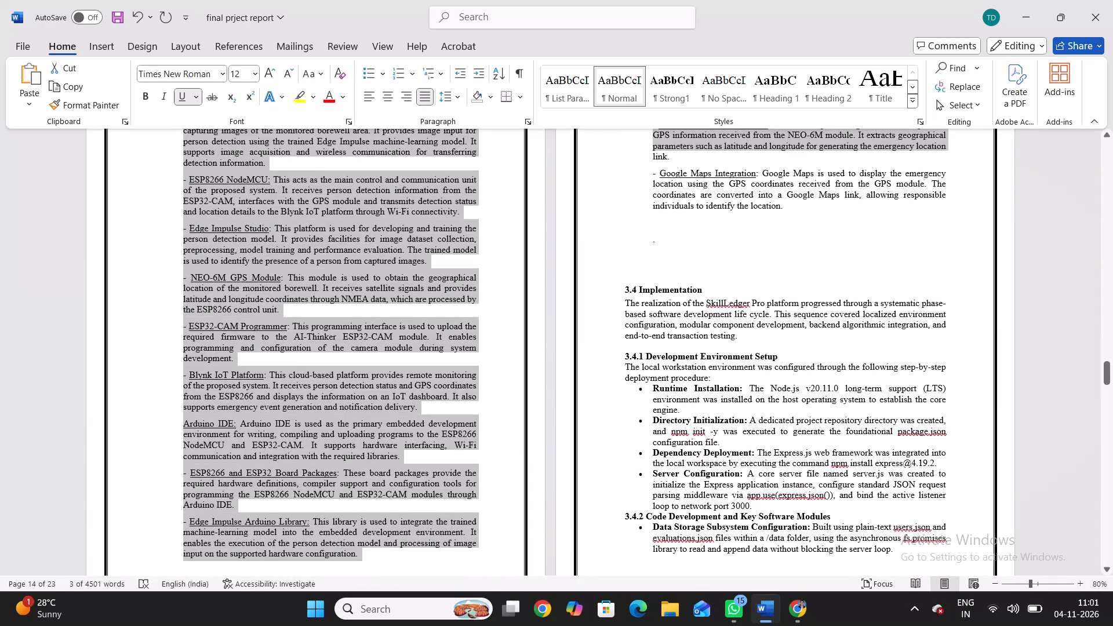
drag(654, 198, 792, 221)
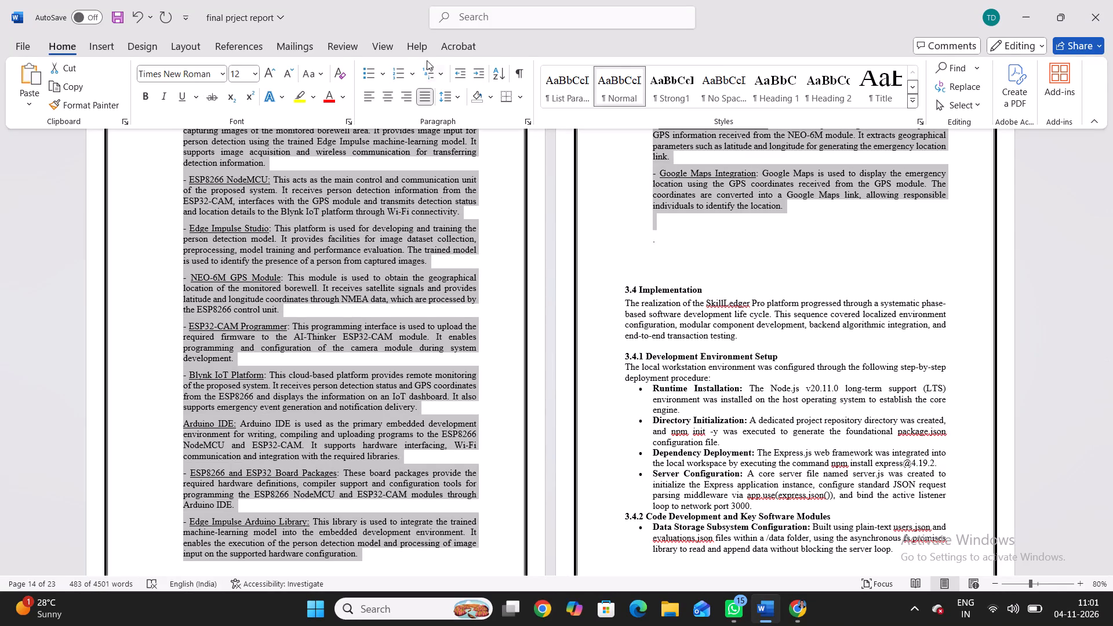
click(384, 74)
click(384, 115)
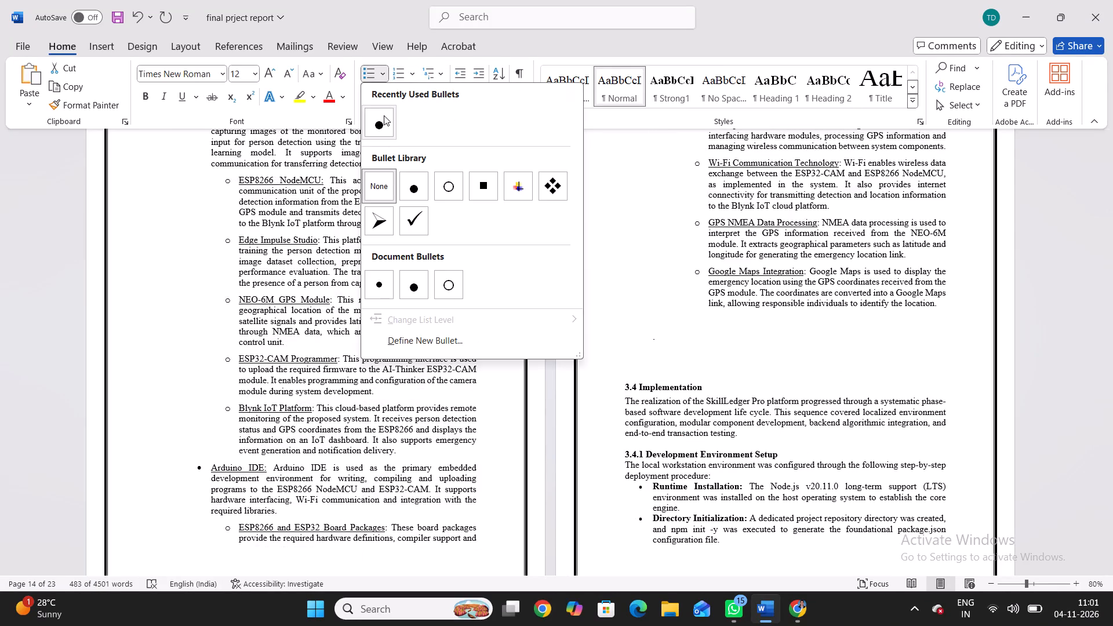
click(383, 72)
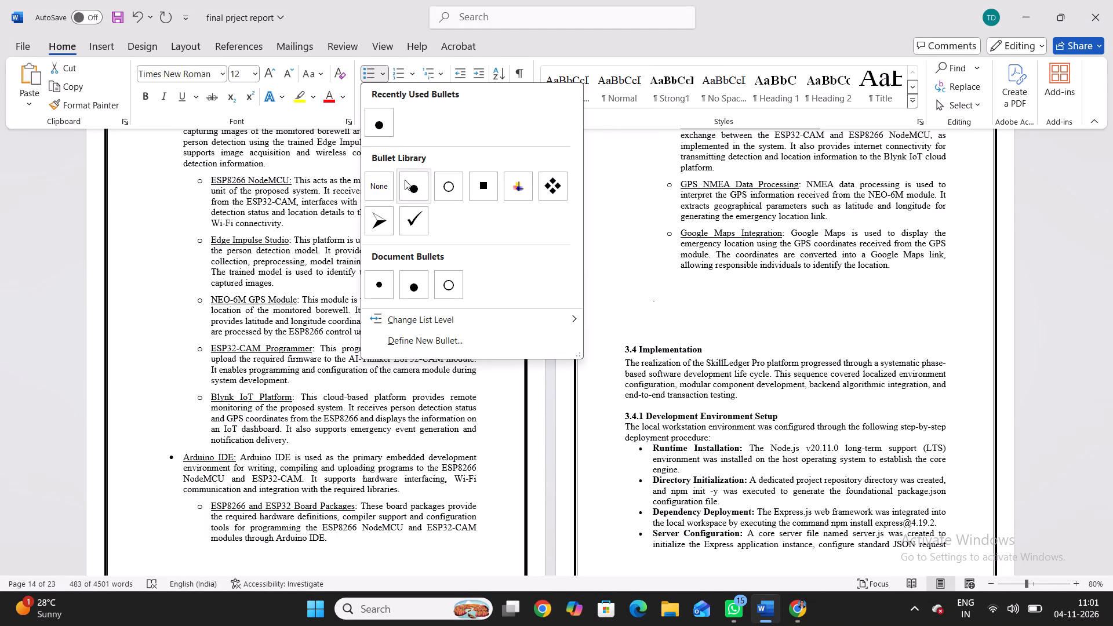
click(408, 187)
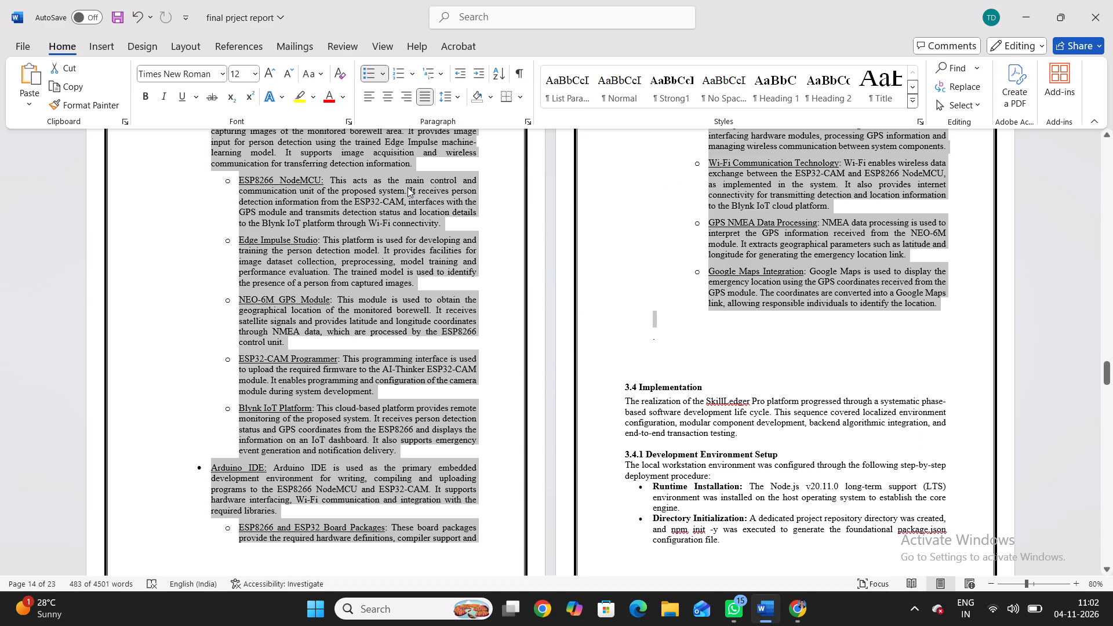
Remove the bullets from the section 3.3.2 items and reapply the solid round bullet style to them.
click(374, 74)
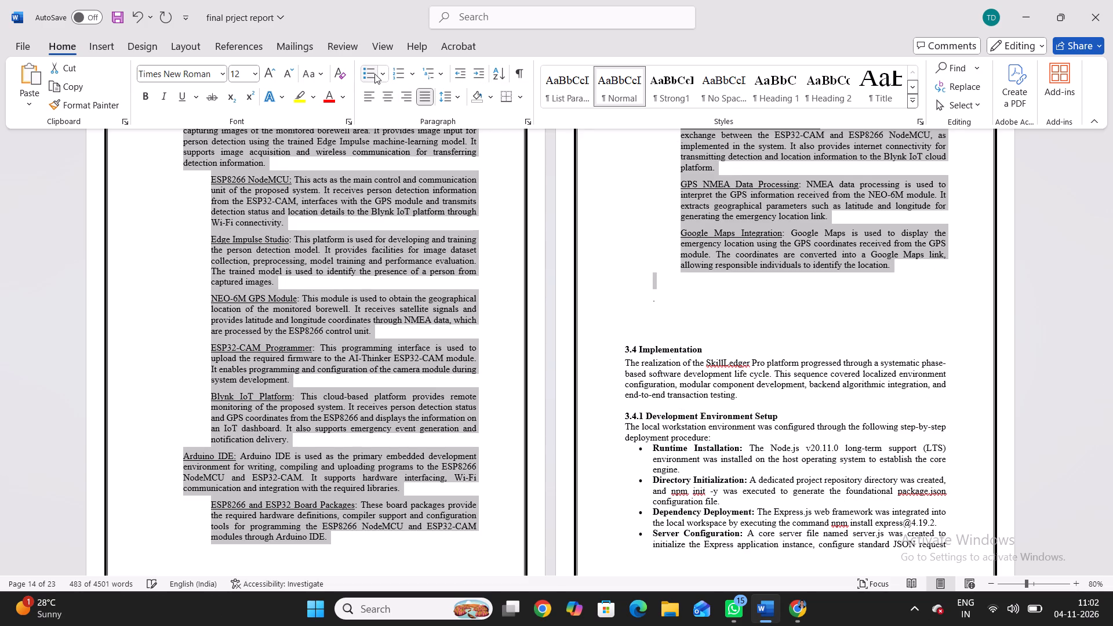
click(384, 75)
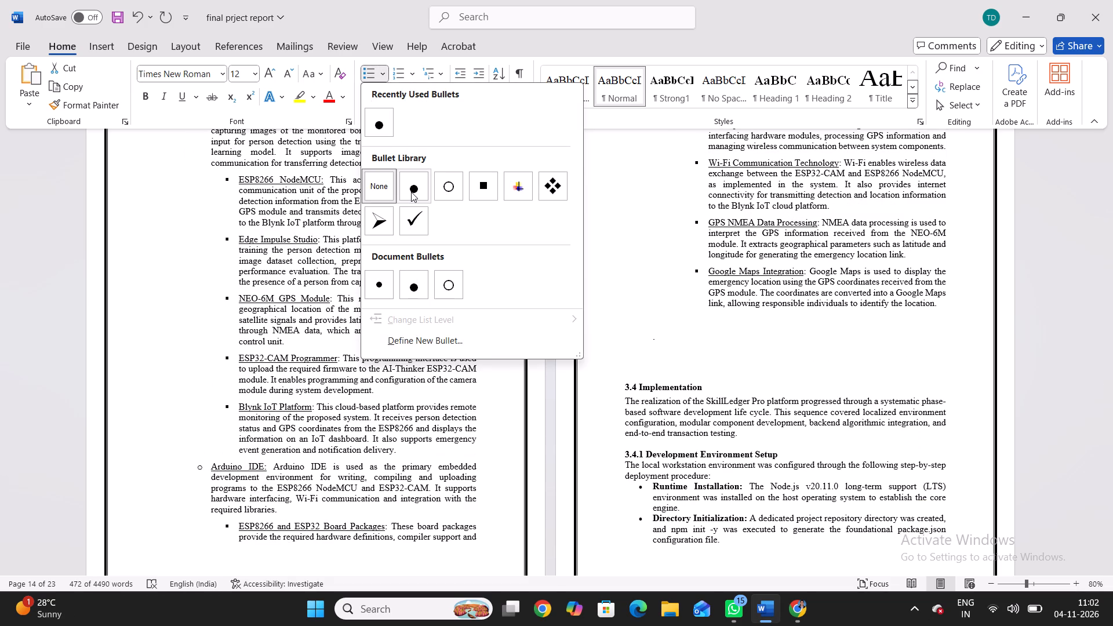
click(411, 192)
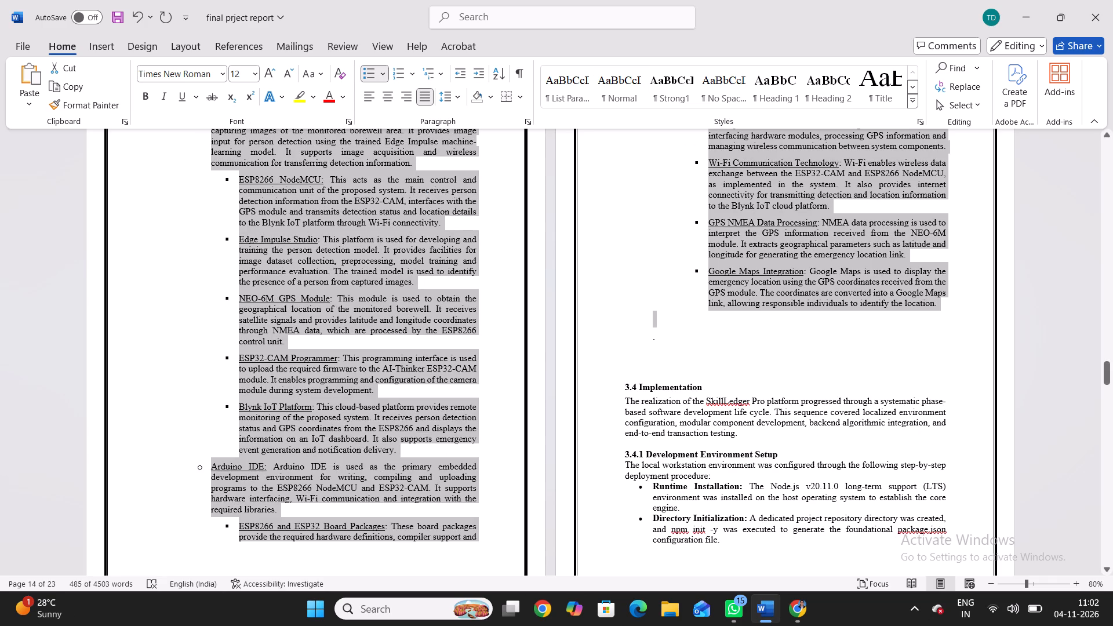
click(176, 231)
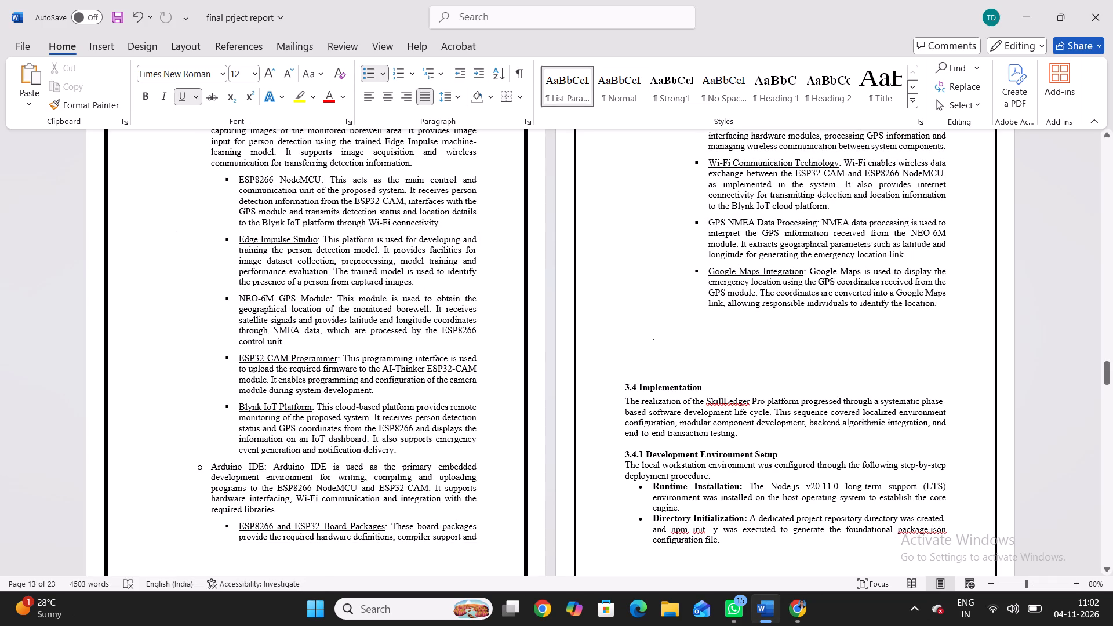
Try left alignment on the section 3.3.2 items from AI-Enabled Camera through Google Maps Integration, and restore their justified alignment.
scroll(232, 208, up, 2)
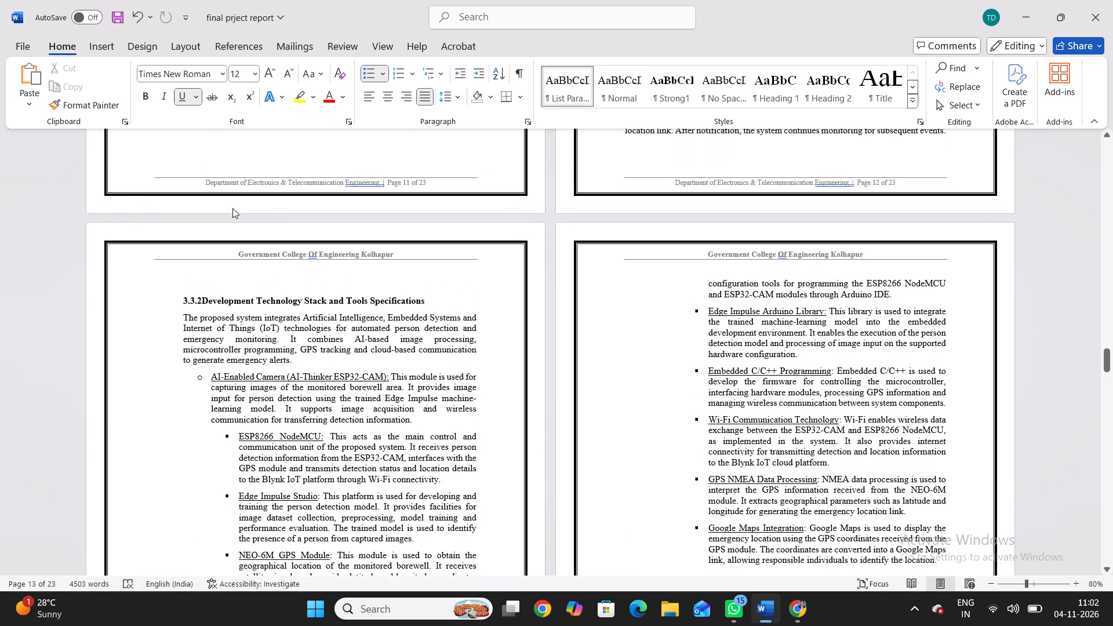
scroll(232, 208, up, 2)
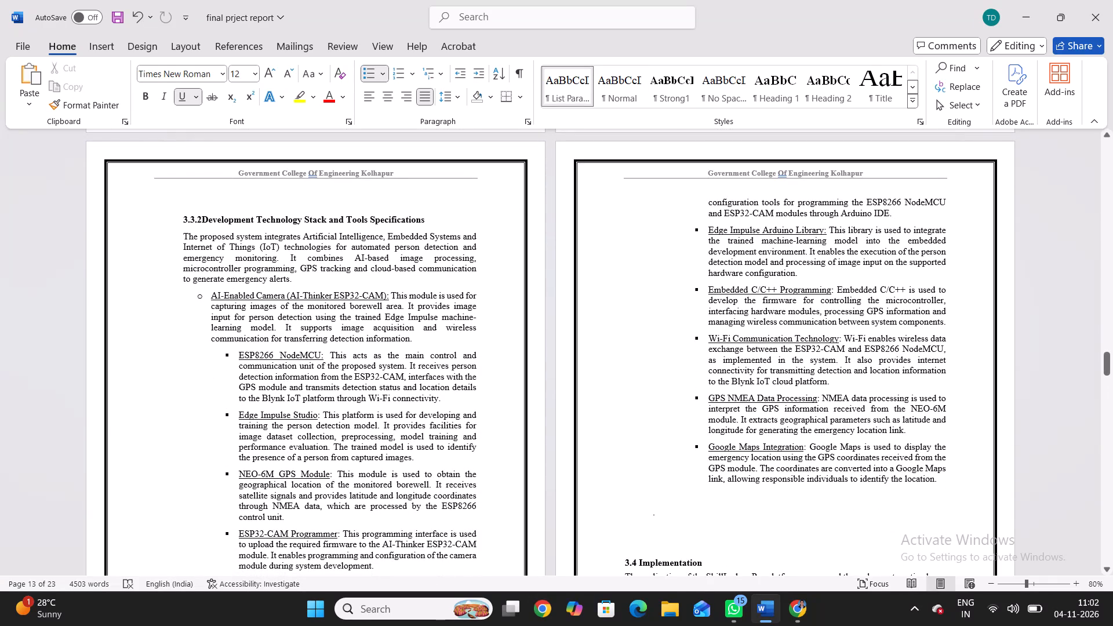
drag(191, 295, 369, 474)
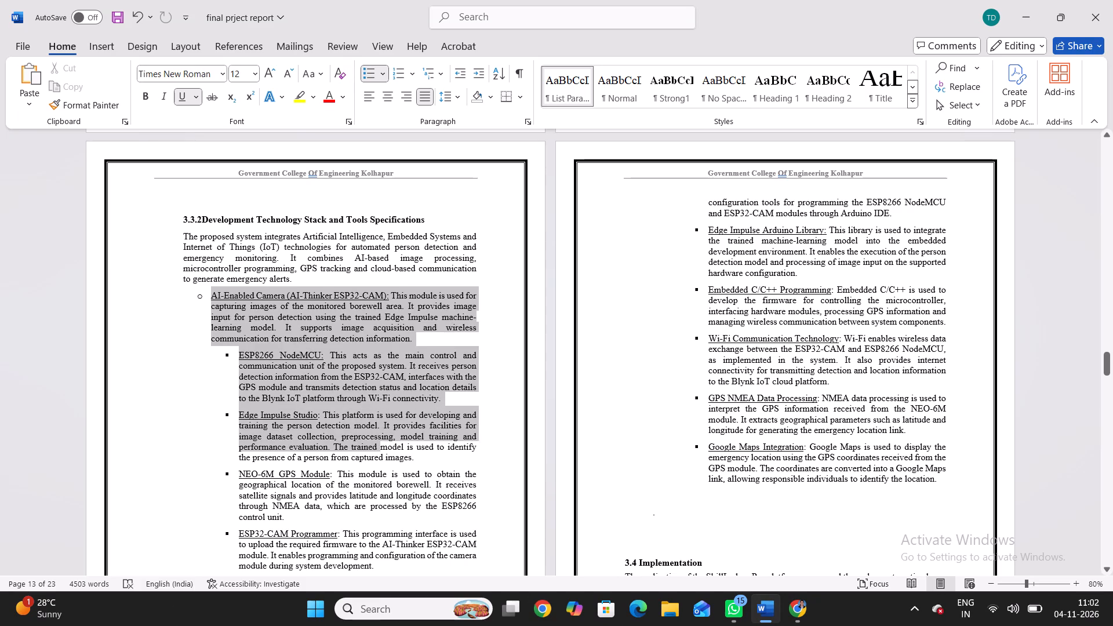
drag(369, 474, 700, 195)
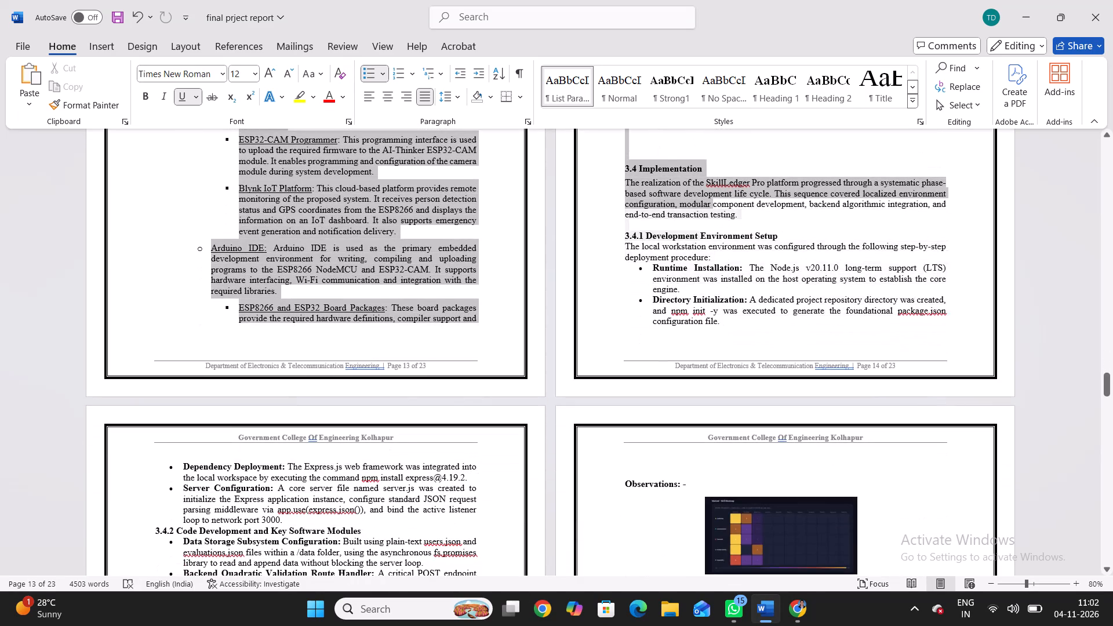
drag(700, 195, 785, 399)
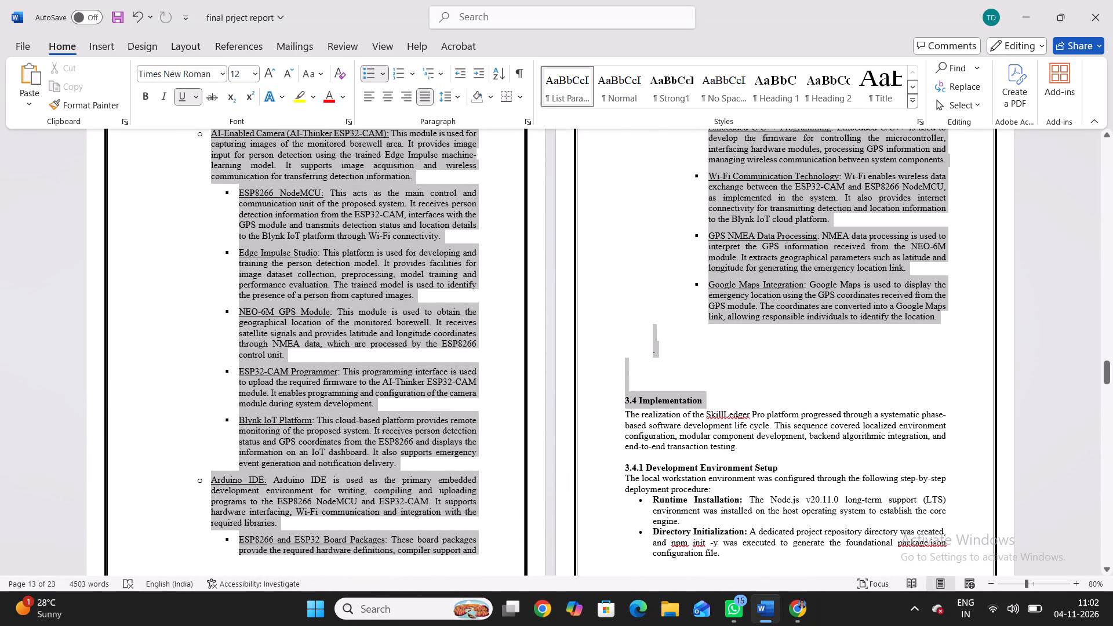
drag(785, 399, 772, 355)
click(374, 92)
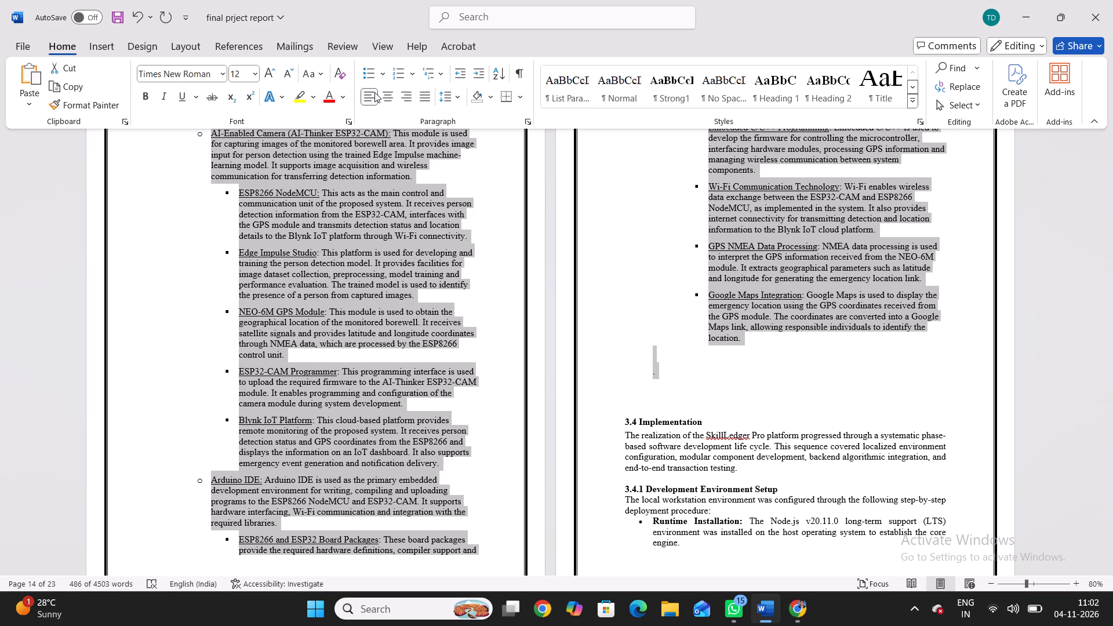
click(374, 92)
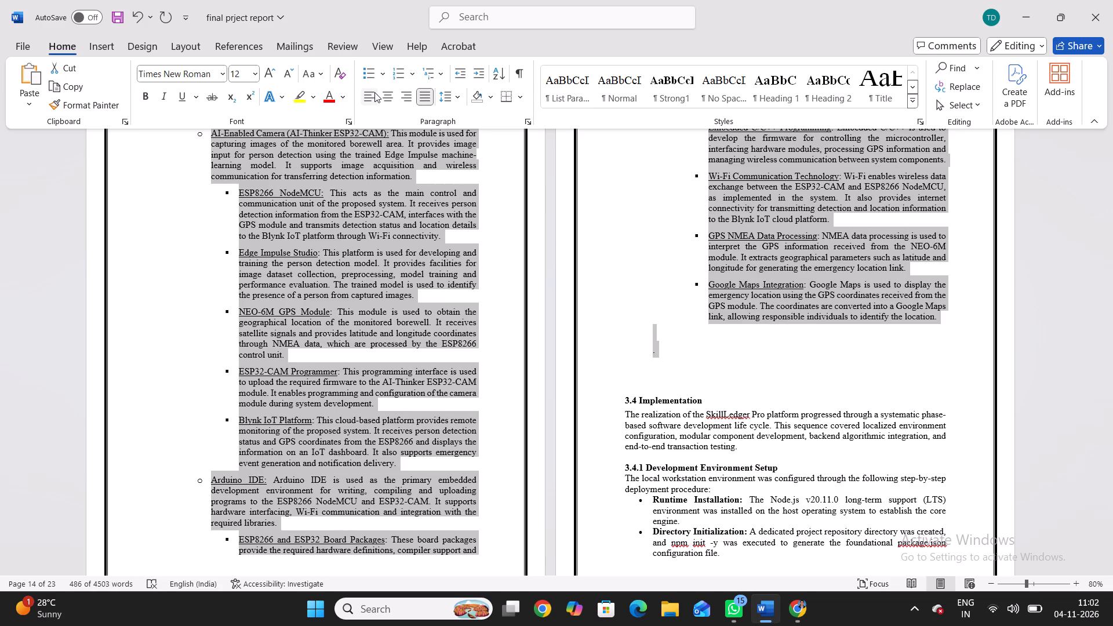
Apply the solid round bullet to the AI-Enabled Camera (AI-Thinker ESP32-CAM) item.
click(213, 201)
drag(192, 134, 208, 136)
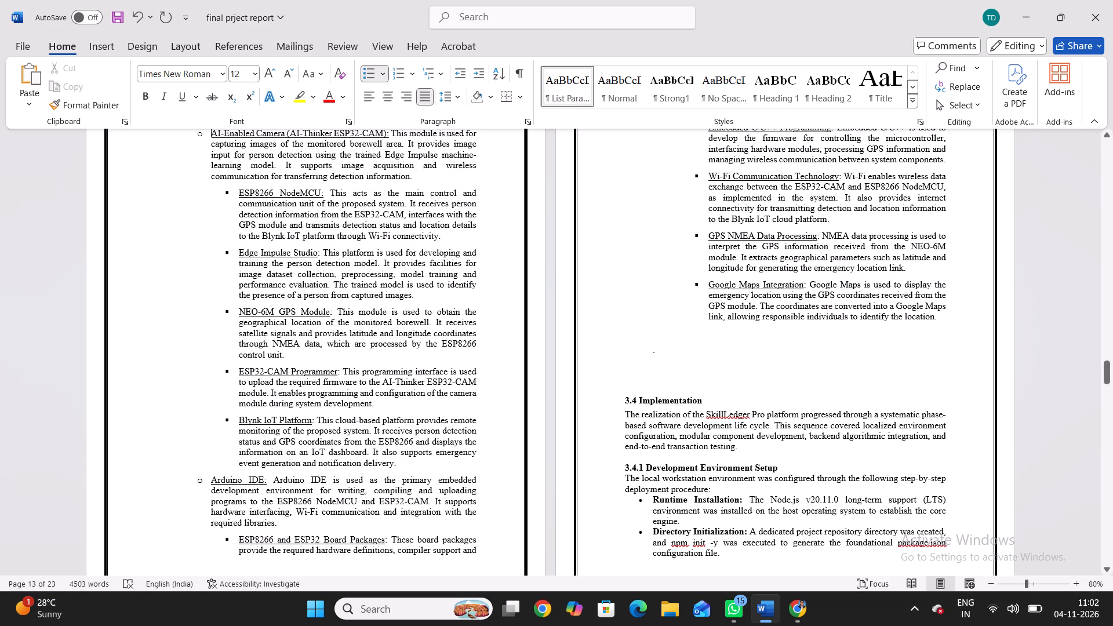
drag(208, 136, 417, 175)
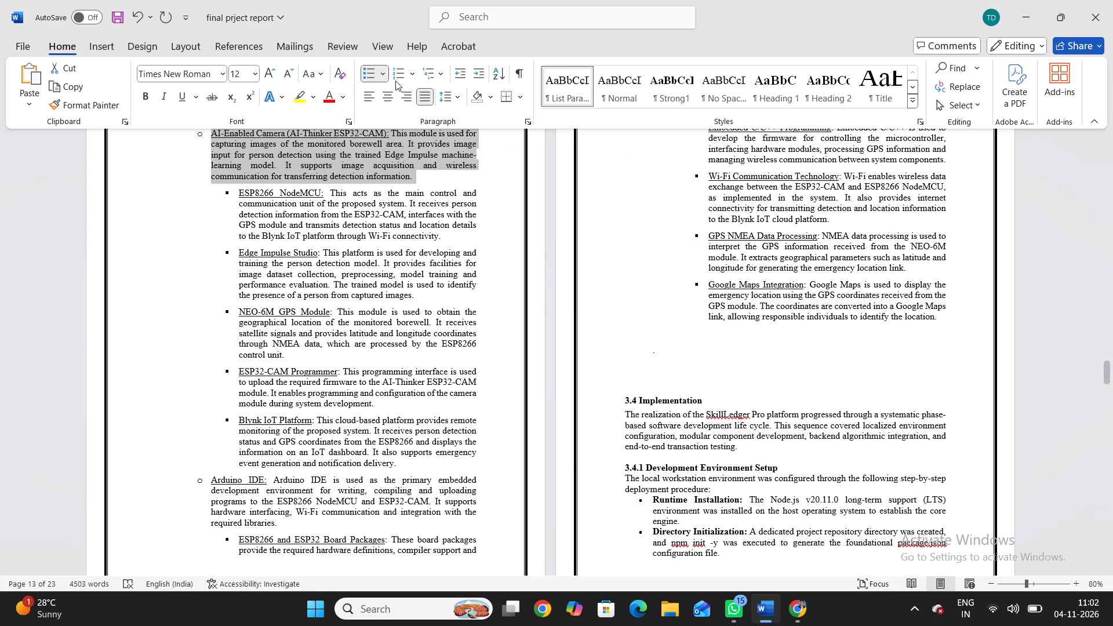
click(385, 78)
click(382, 118)
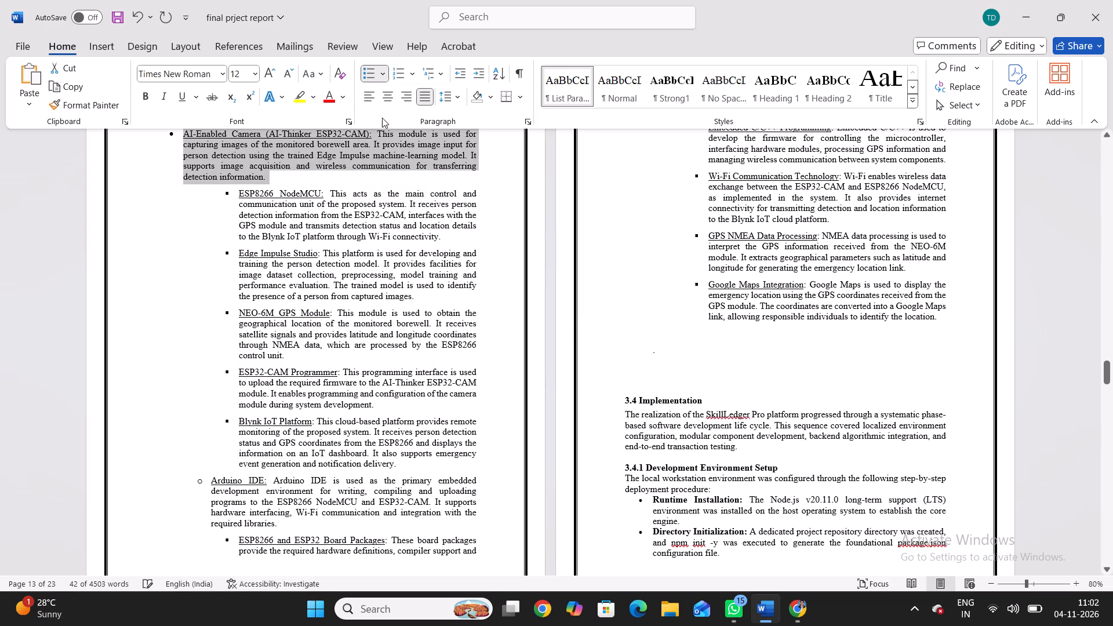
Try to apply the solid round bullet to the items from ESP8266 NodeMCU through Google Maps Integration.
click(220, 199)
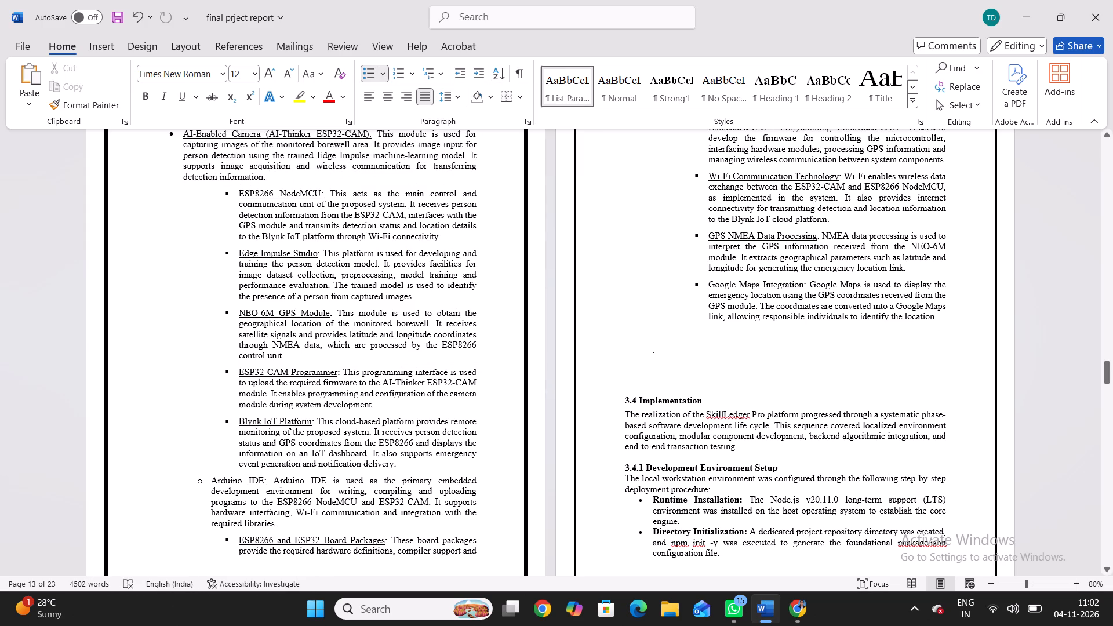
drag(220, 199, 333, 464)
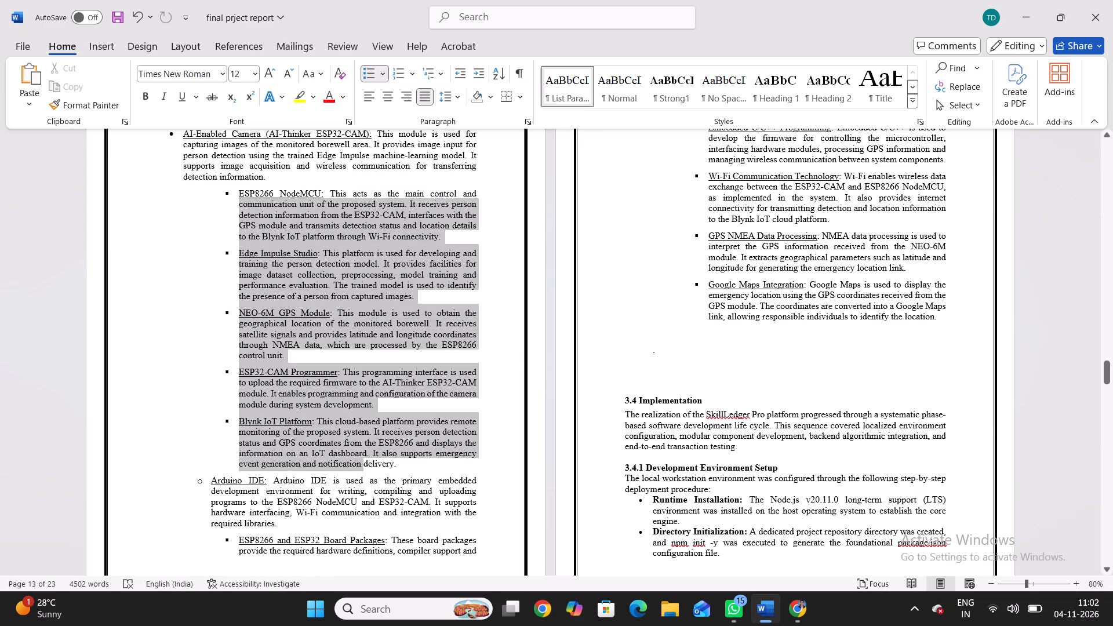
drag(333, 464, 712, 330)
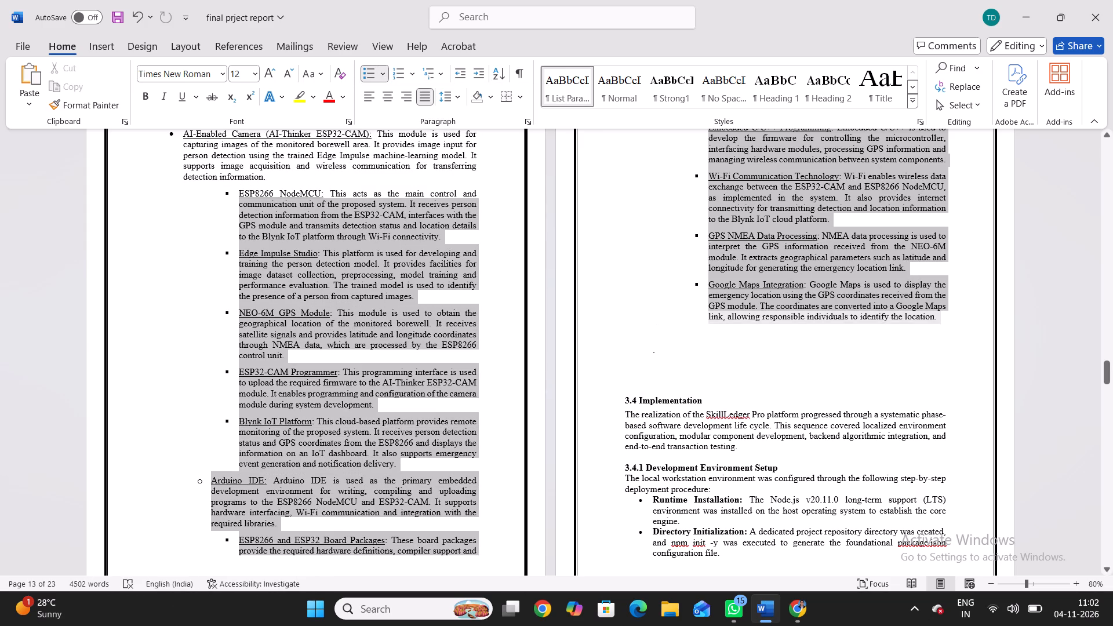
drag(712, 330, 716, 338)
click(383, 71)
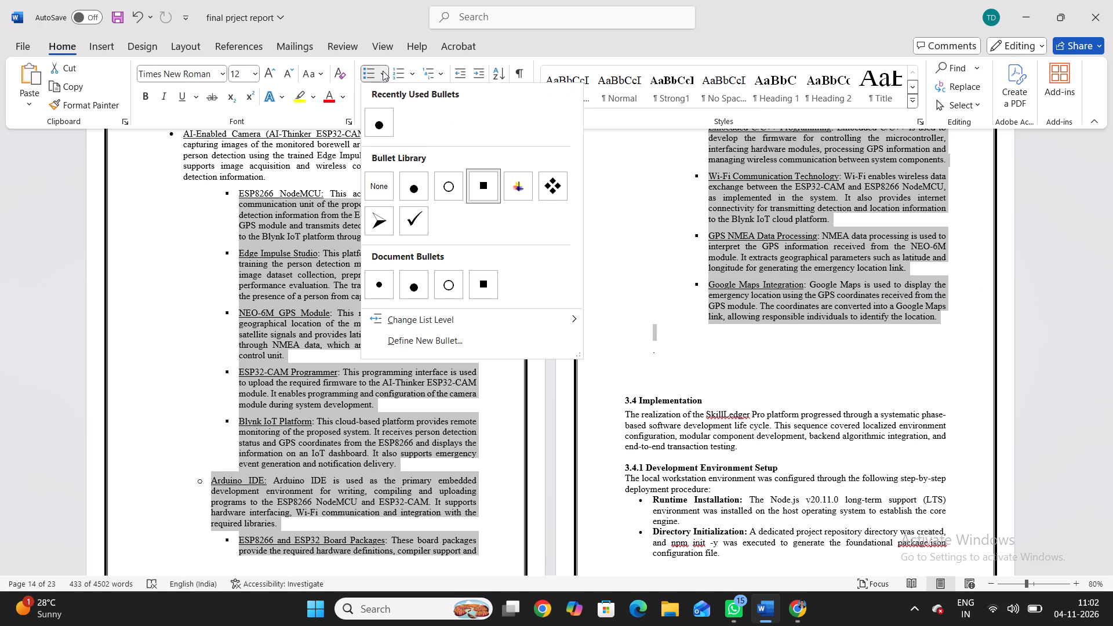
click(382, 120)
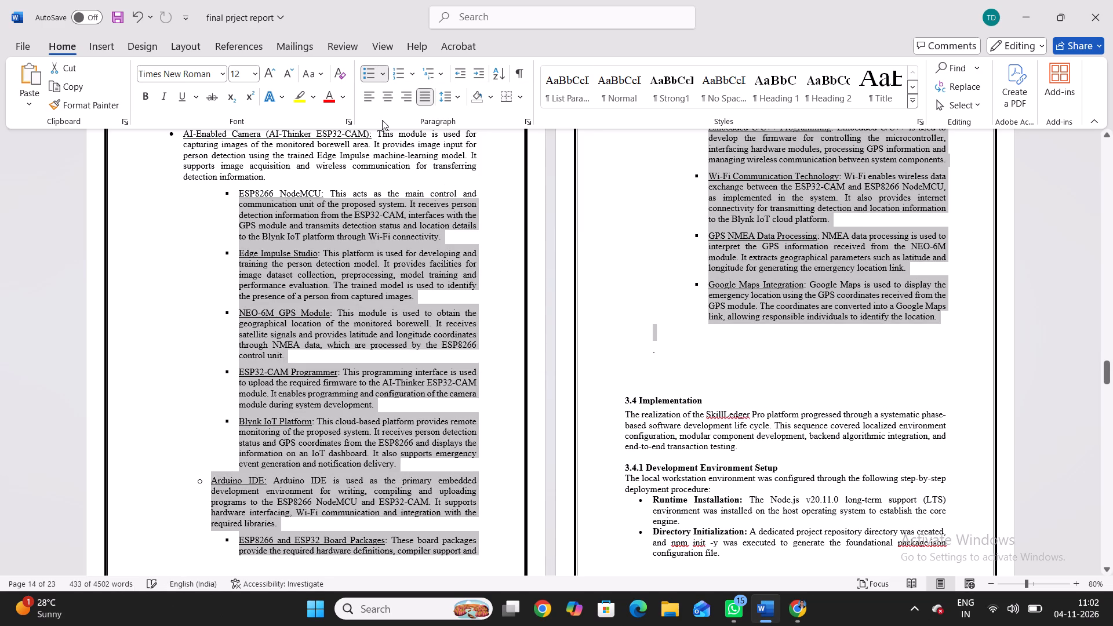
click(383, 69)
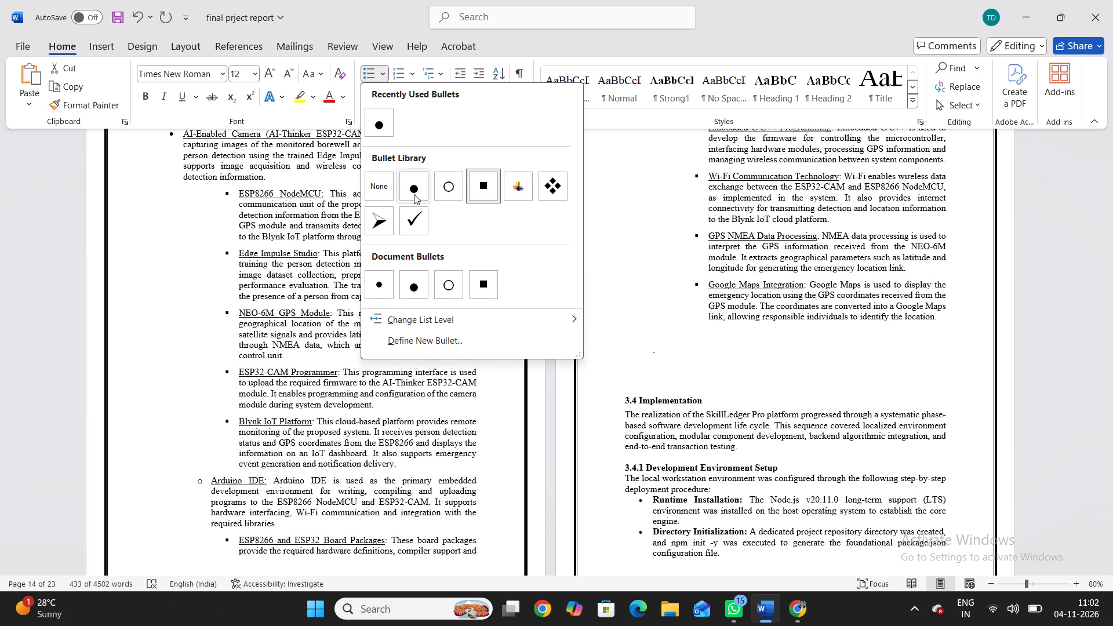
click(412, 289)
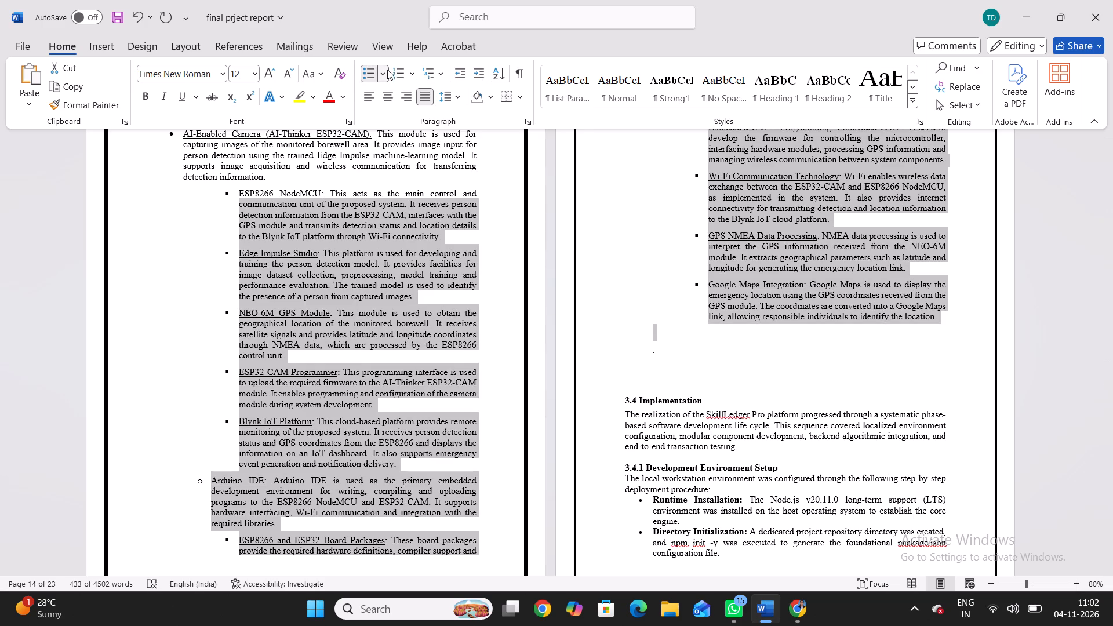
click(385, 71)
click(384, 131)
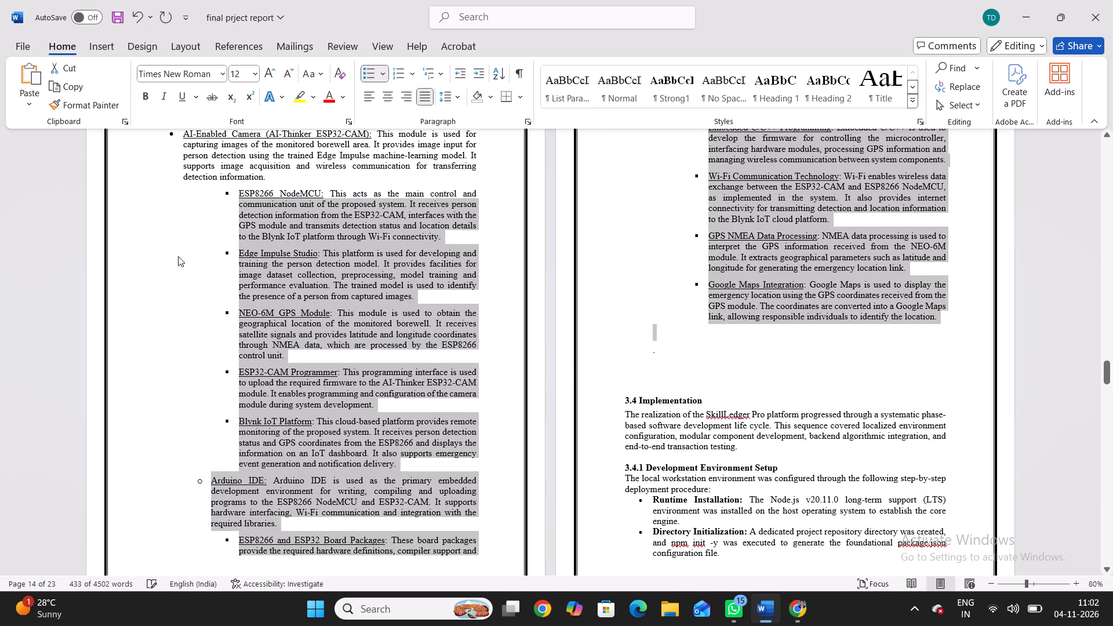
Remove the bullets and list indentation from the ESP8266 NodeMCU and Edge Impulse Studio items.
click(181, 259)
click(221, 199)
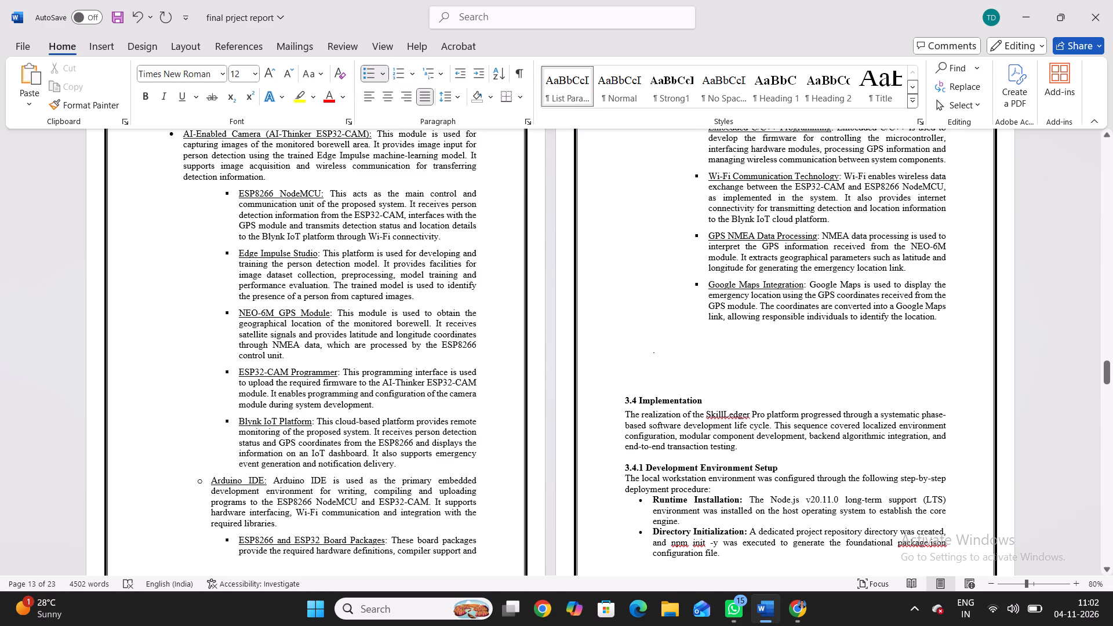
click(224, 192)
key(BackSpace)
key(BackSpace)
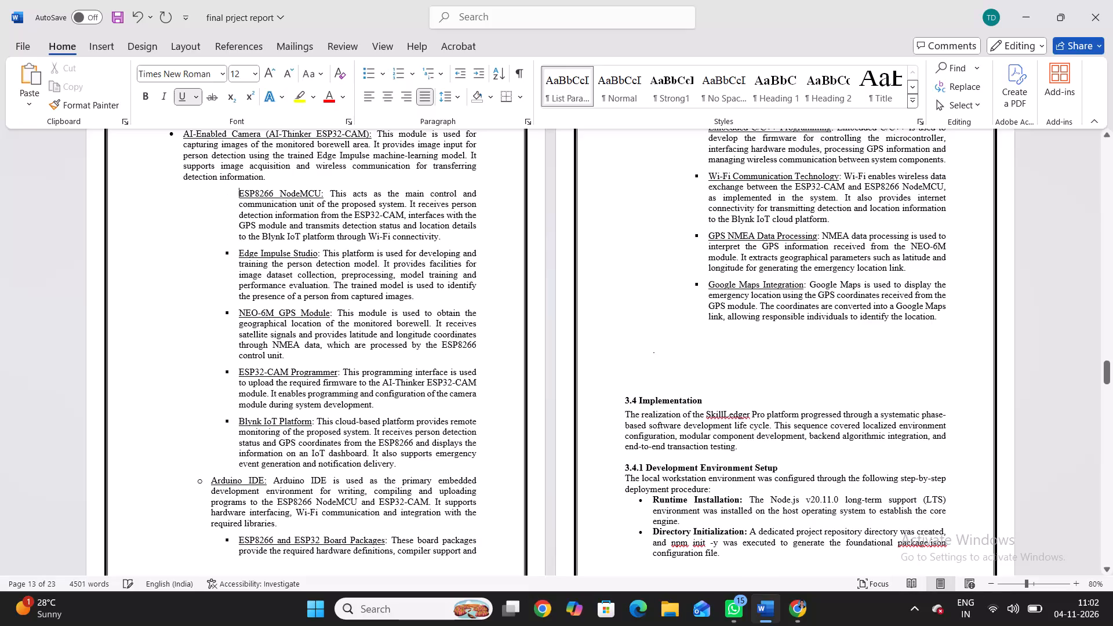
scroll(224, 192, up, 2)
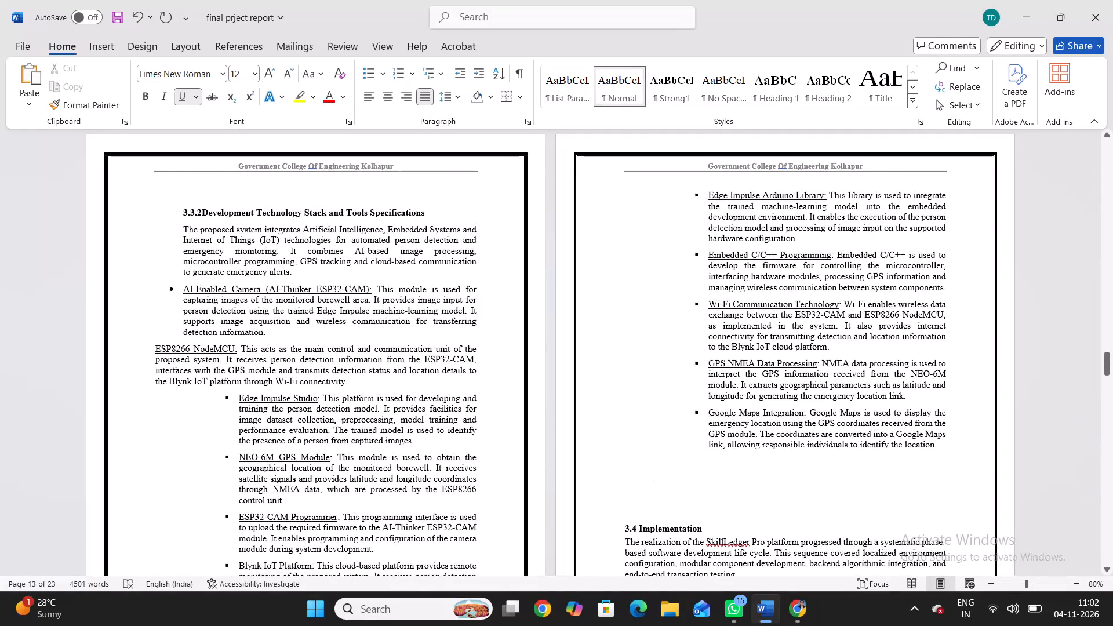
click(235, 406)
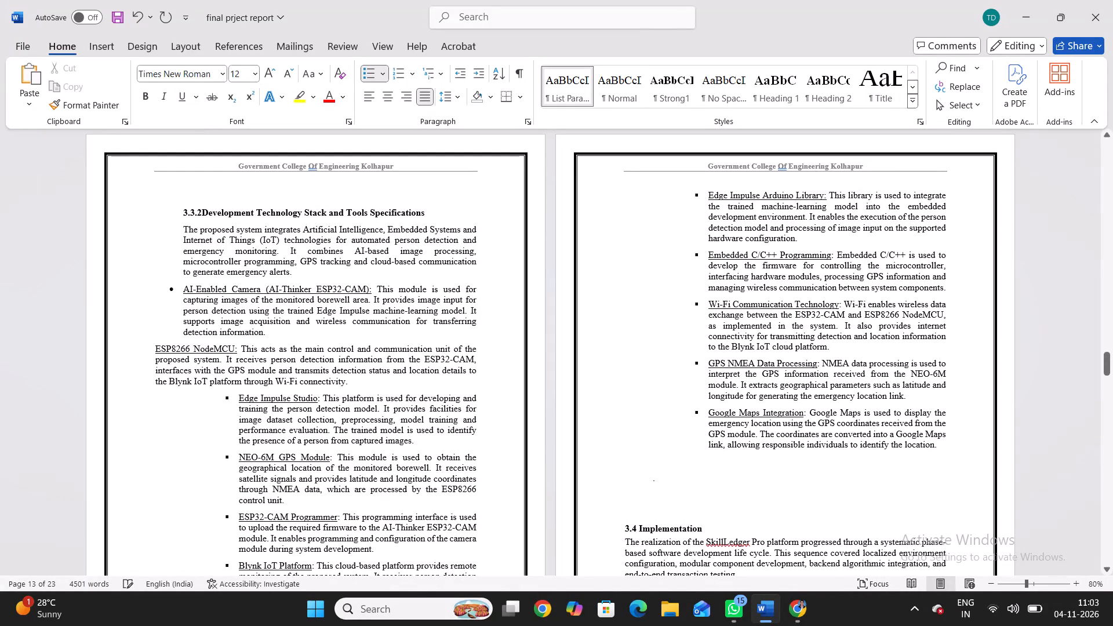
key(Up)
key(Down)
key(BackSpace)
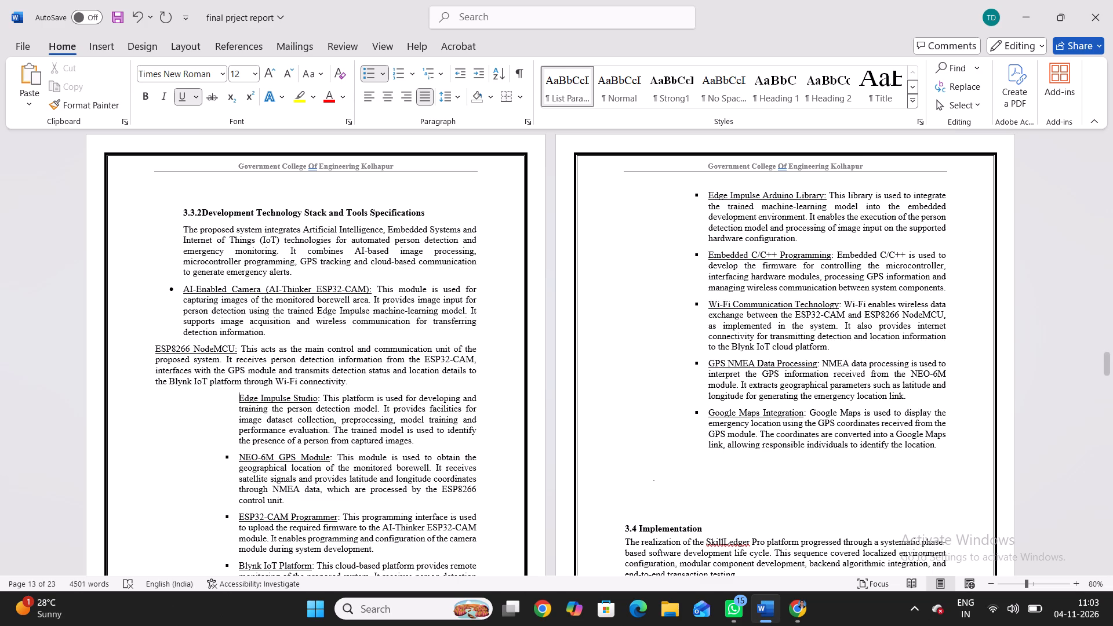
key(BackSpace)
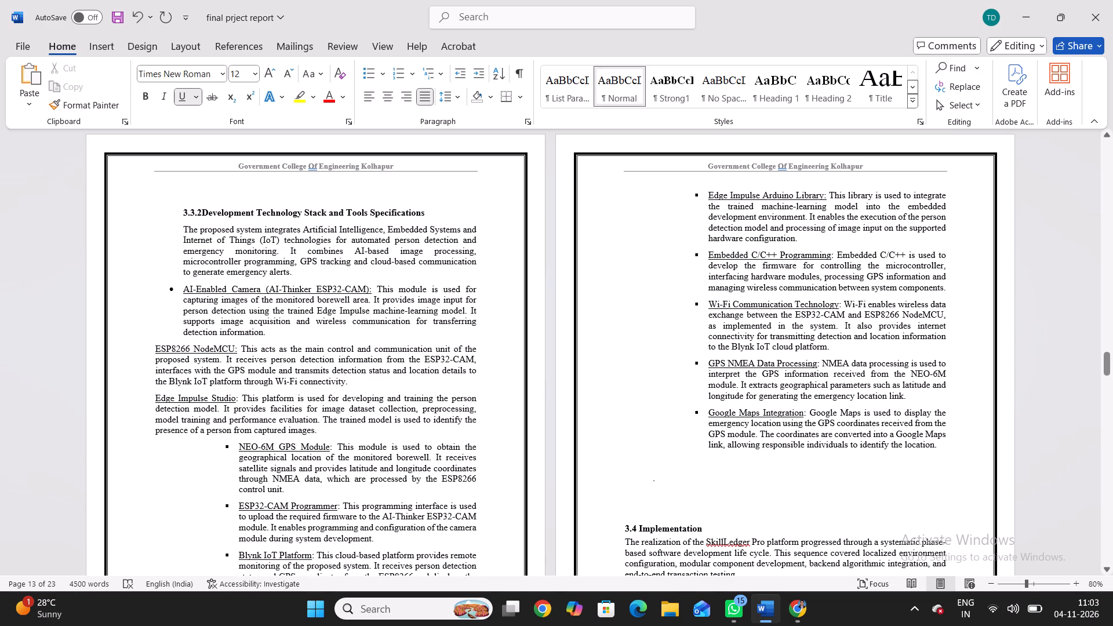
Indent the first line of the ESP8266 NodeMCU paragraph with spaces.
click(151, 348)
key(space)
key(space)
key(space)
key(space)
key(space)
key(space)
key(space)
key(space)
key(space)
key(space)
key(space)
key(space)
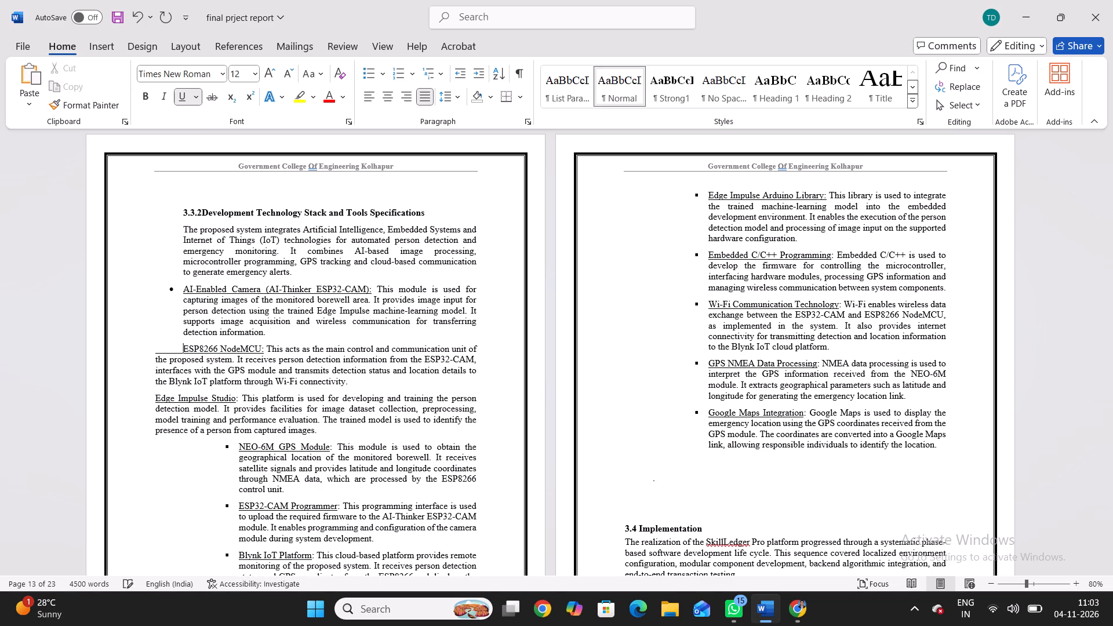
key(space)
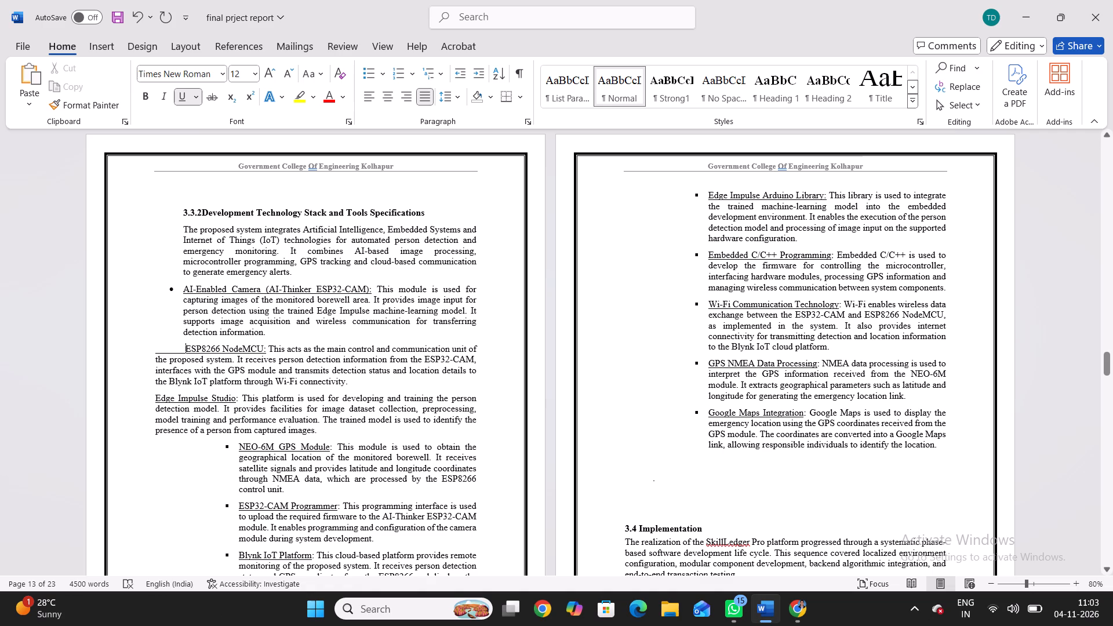
Undo the spacing and bullet changes in section 3.3.2 back to the unbulleted paragraphs with dash prefixes and underlined titles.
key(ctrl+z)
key(ctrl+z)
key(ctrl+z)
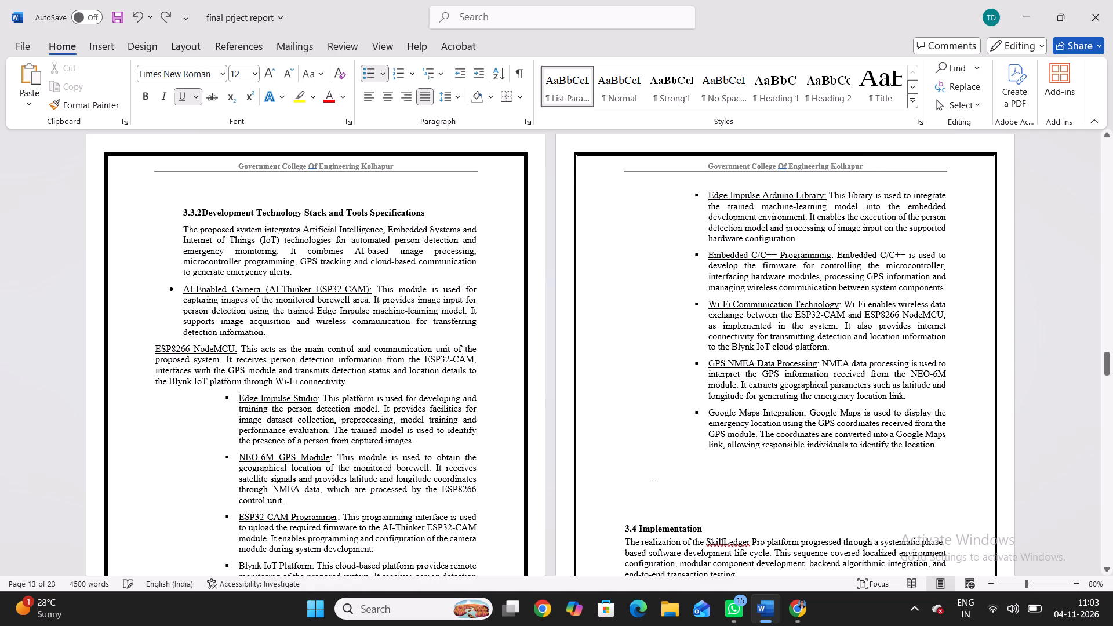
key(ctrl+z)
key(ctrl+z)
key(ctrl+z)
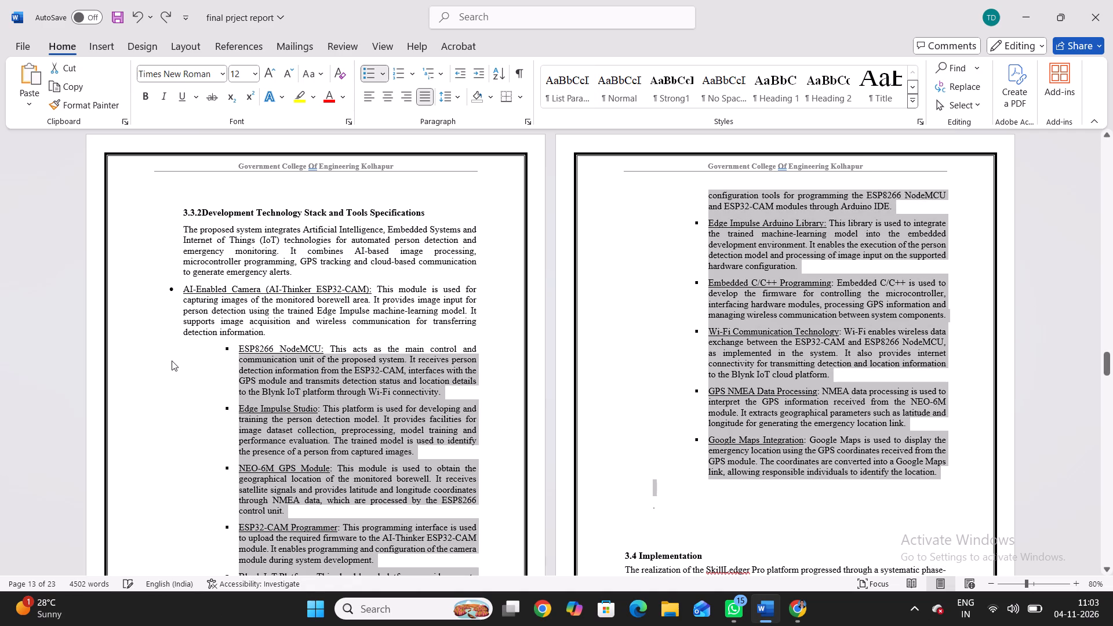
key(ctrl+z)
key(ctrl+z)
key(ctrl+z)
key(ctrl+z)
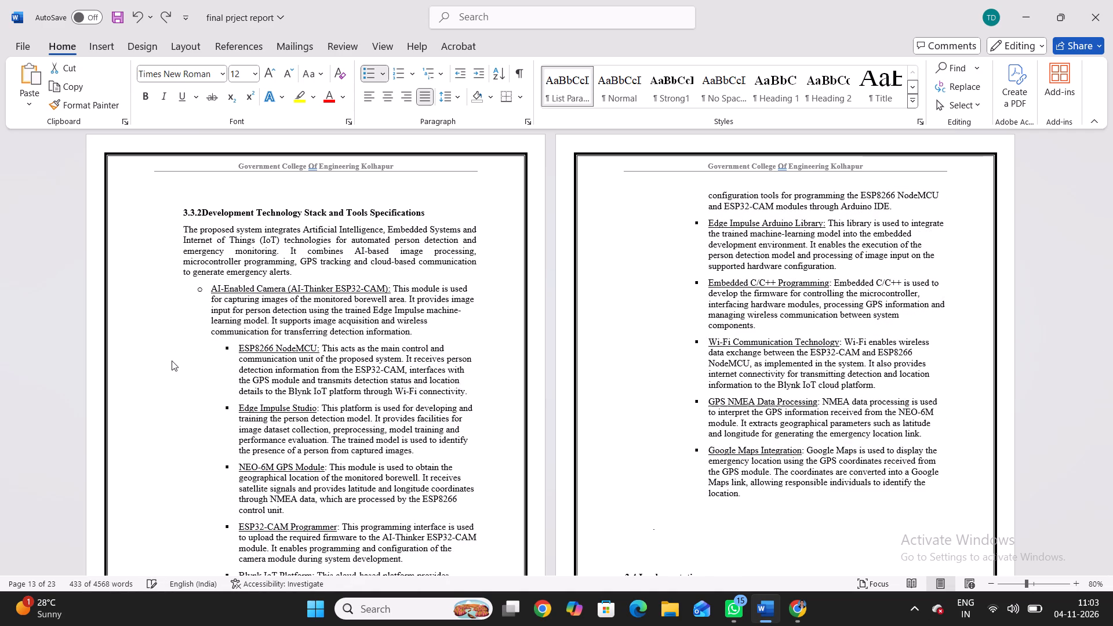
key(ctrl+z)
key(ctrl+z)
key(ctrl+z)
key(ctrl+z)
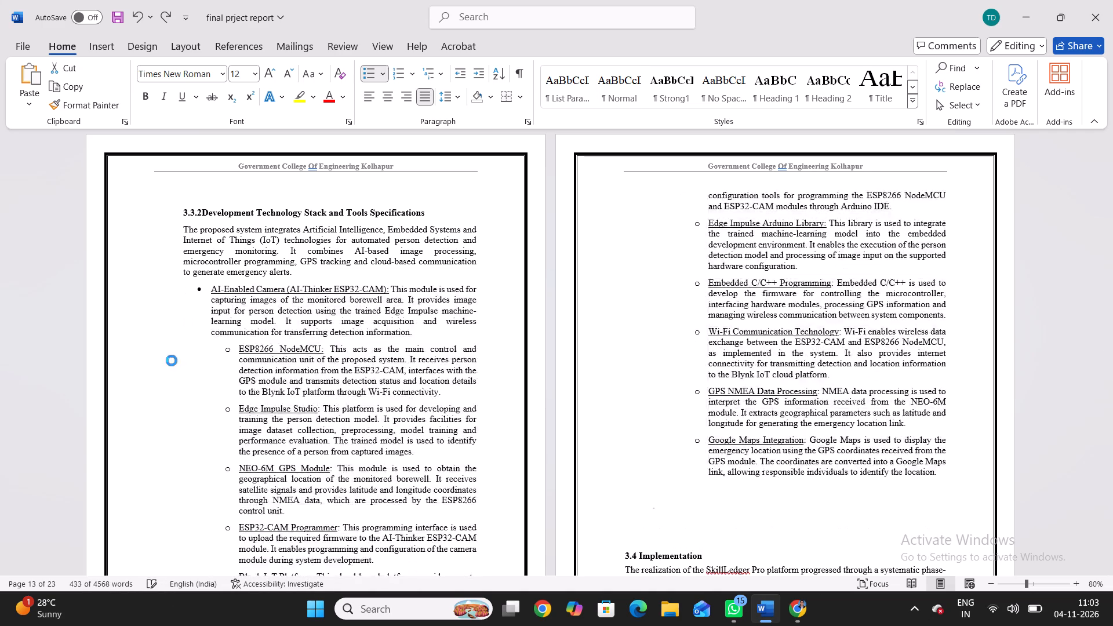
click(172, 361)
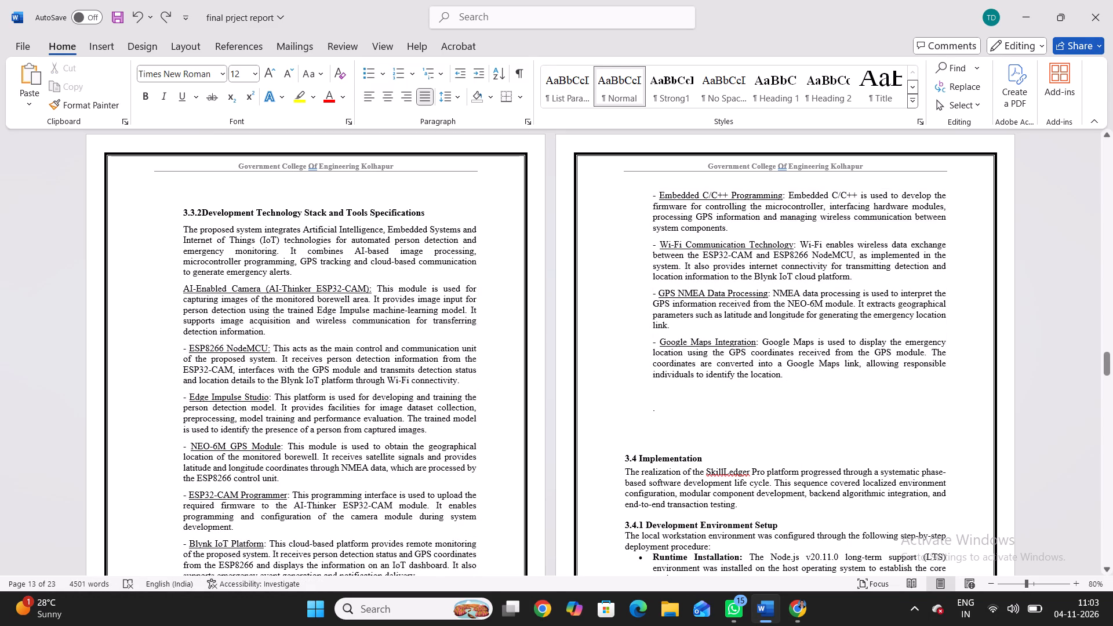
Delete the dash and space before the ESP8266 NodeMCU title in section 3.3.2.
scroll(205, 478, down, 1)
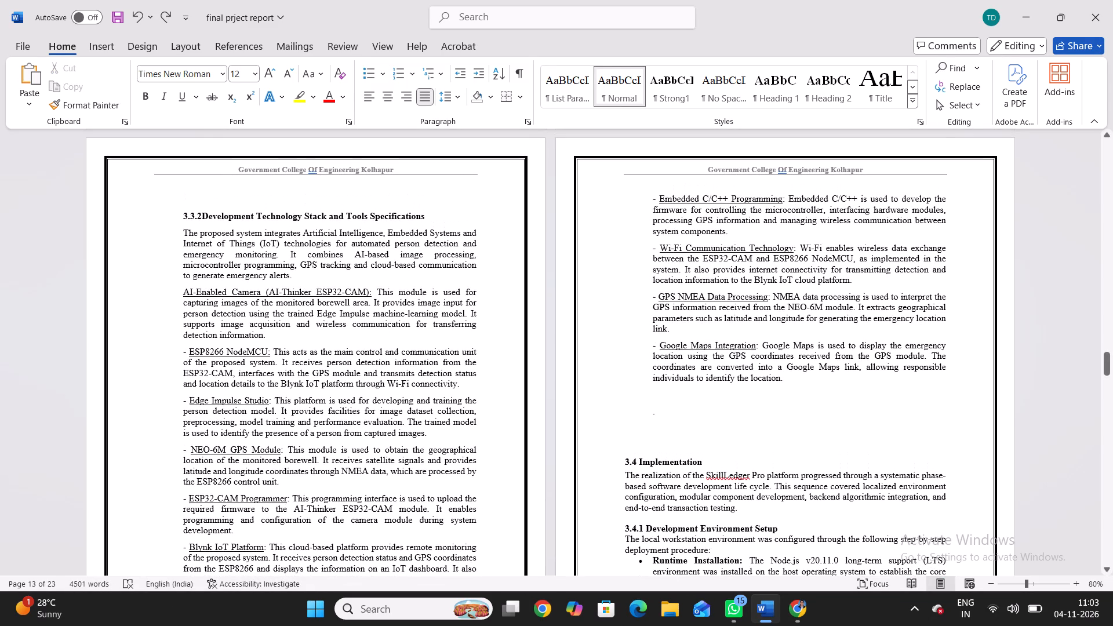
click(188, 350)
key(BackSpace)
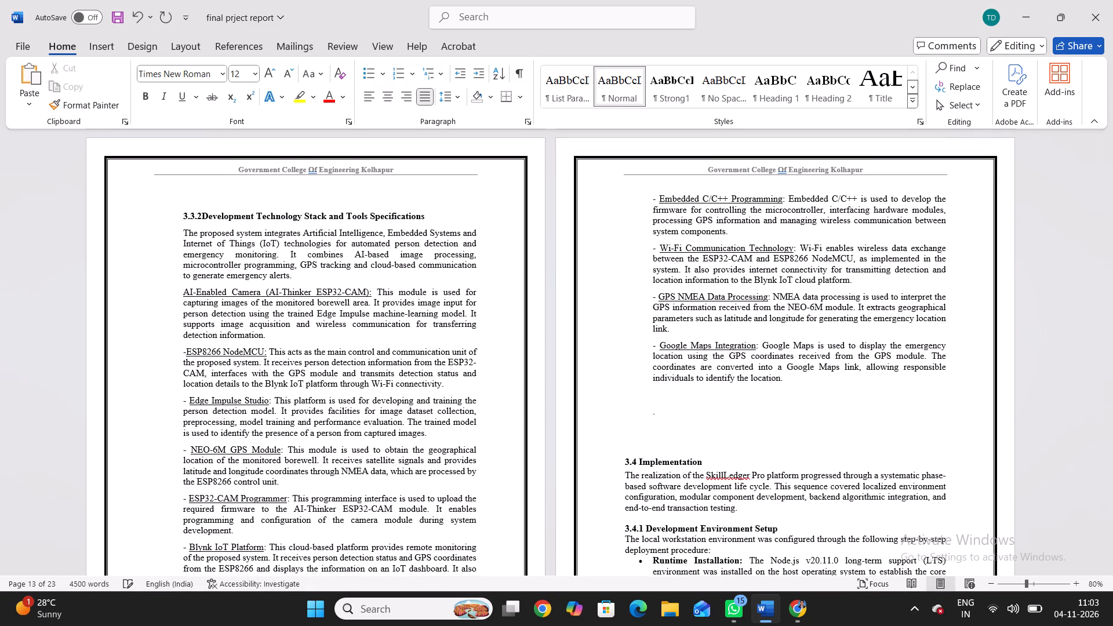
key(BackSpace)
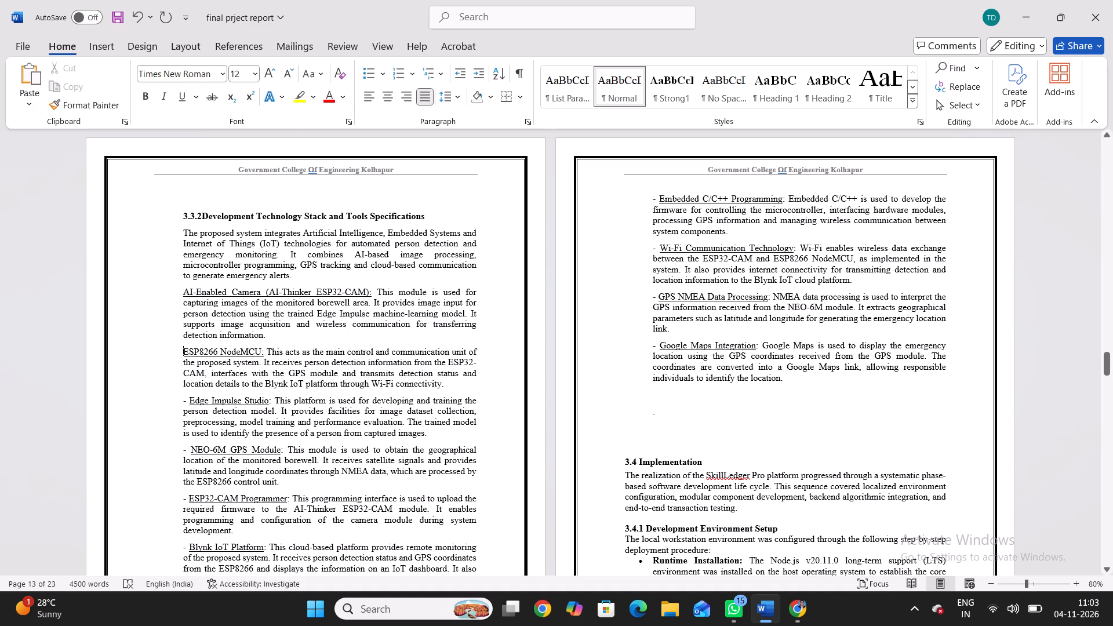
key(minus)
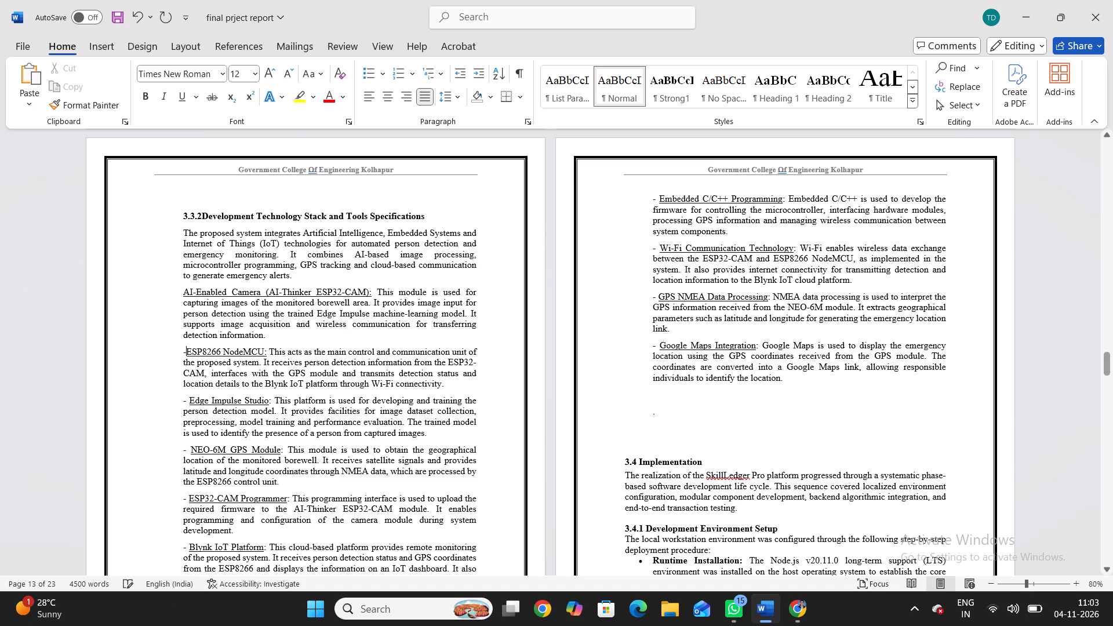
key(BackSpace)
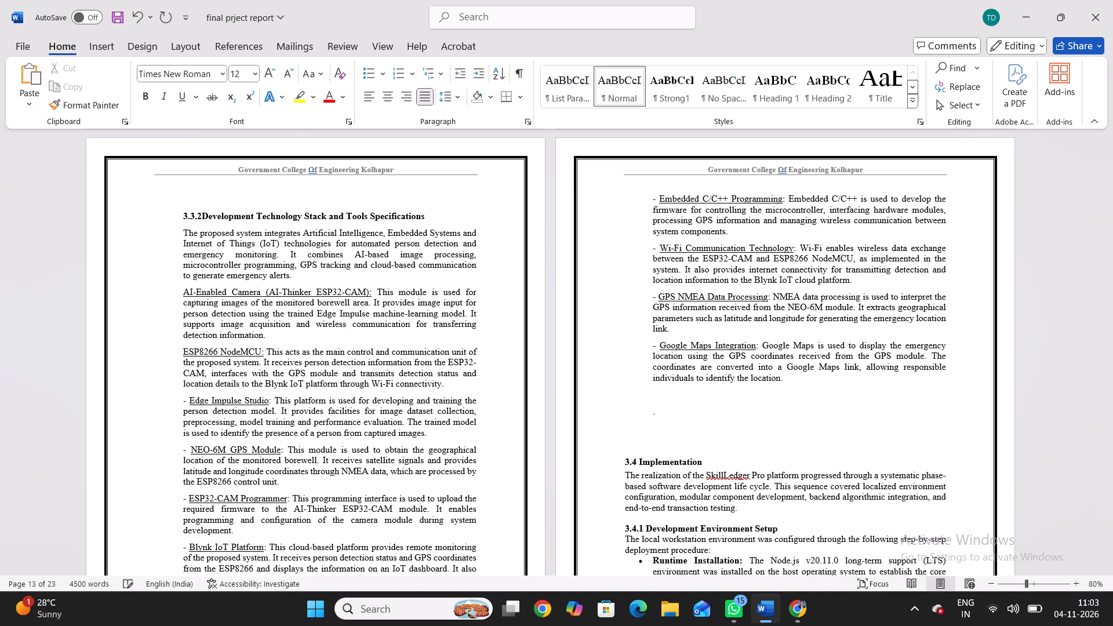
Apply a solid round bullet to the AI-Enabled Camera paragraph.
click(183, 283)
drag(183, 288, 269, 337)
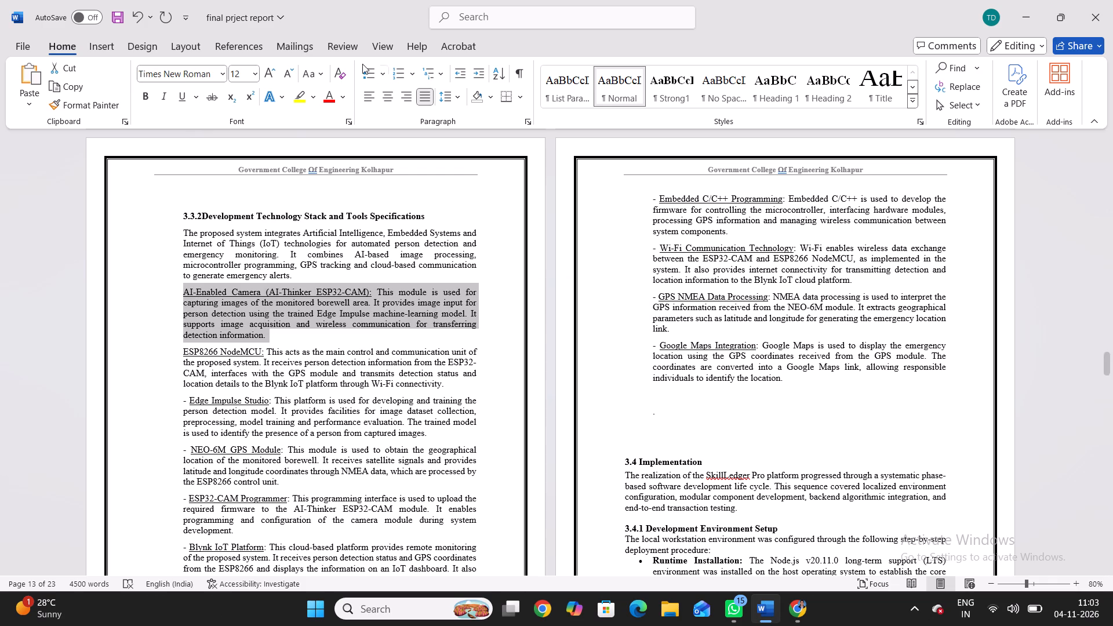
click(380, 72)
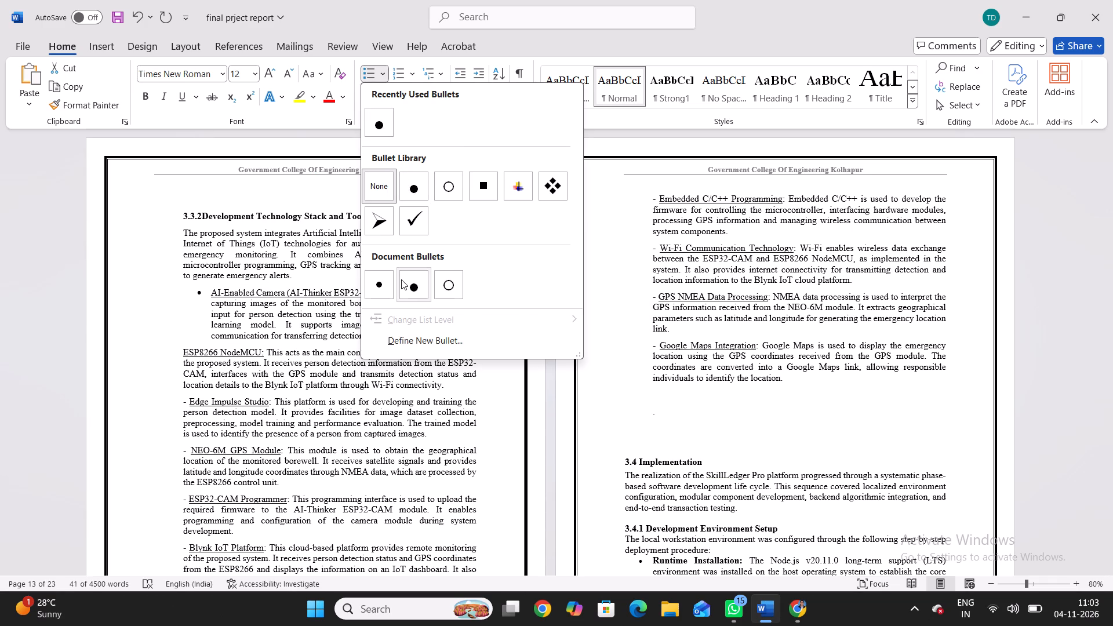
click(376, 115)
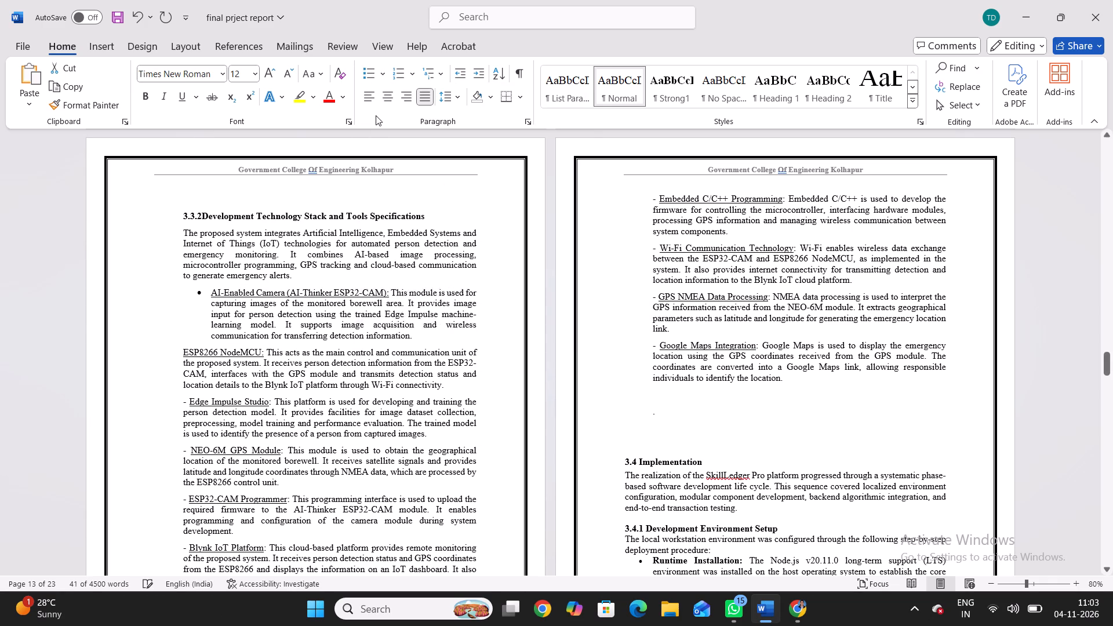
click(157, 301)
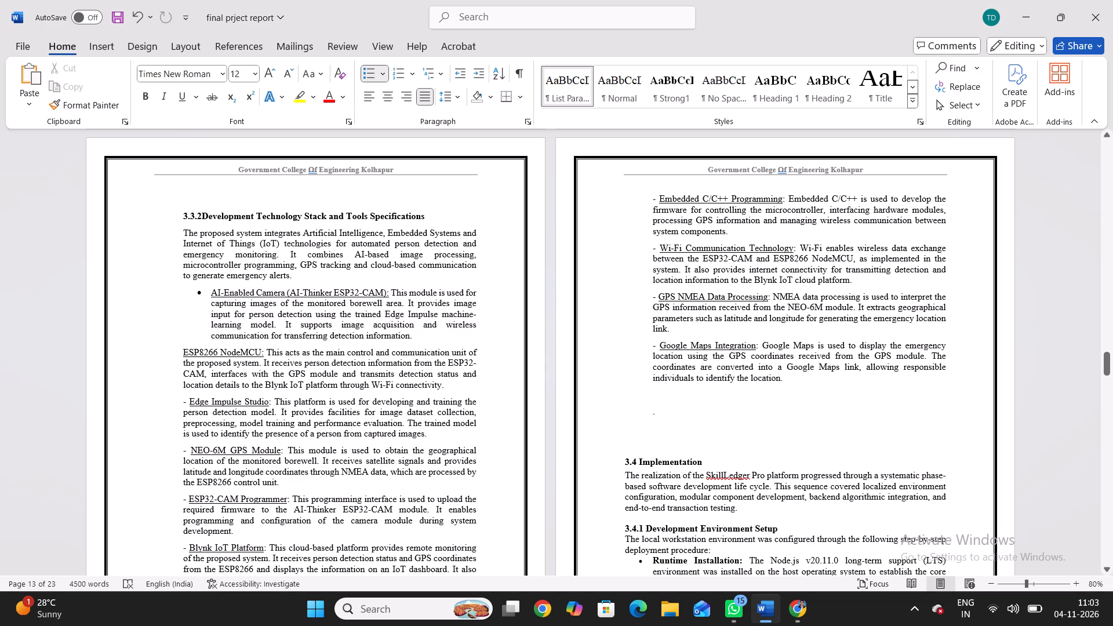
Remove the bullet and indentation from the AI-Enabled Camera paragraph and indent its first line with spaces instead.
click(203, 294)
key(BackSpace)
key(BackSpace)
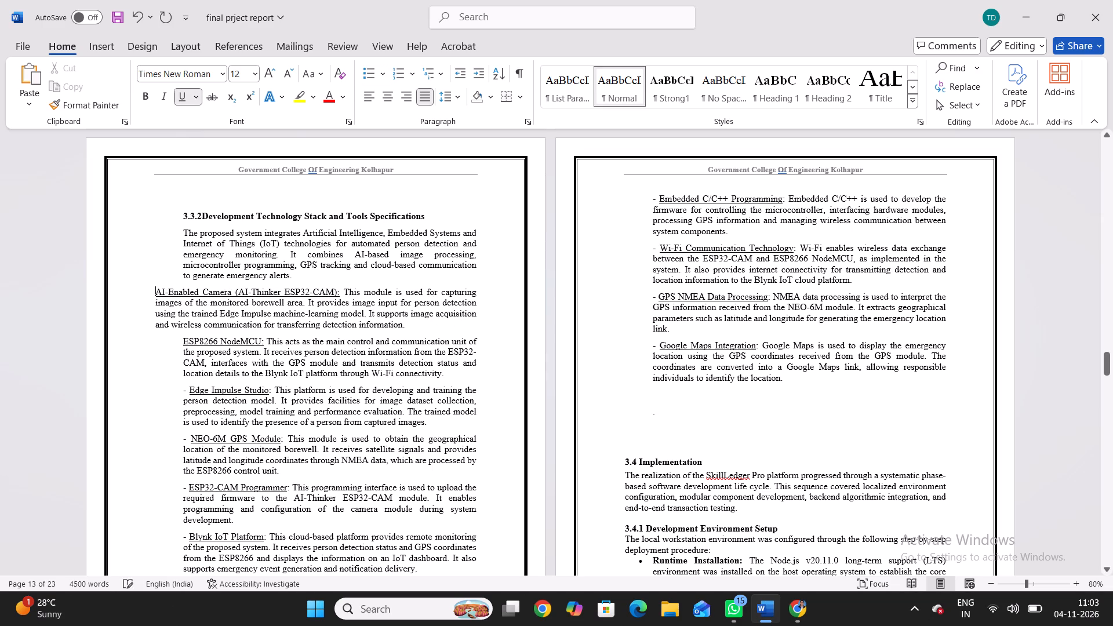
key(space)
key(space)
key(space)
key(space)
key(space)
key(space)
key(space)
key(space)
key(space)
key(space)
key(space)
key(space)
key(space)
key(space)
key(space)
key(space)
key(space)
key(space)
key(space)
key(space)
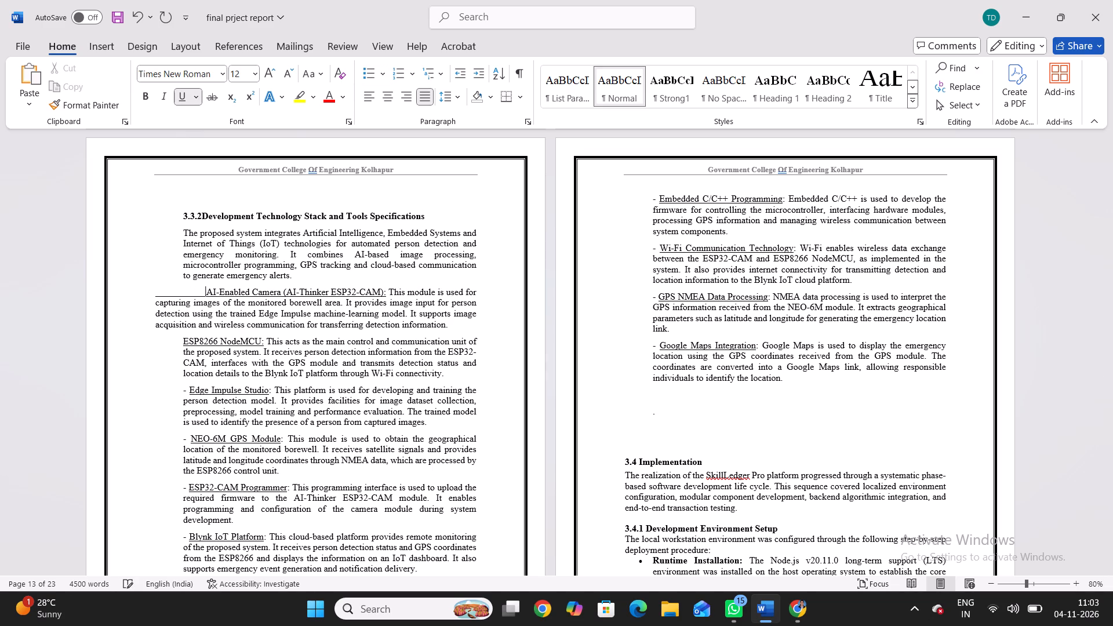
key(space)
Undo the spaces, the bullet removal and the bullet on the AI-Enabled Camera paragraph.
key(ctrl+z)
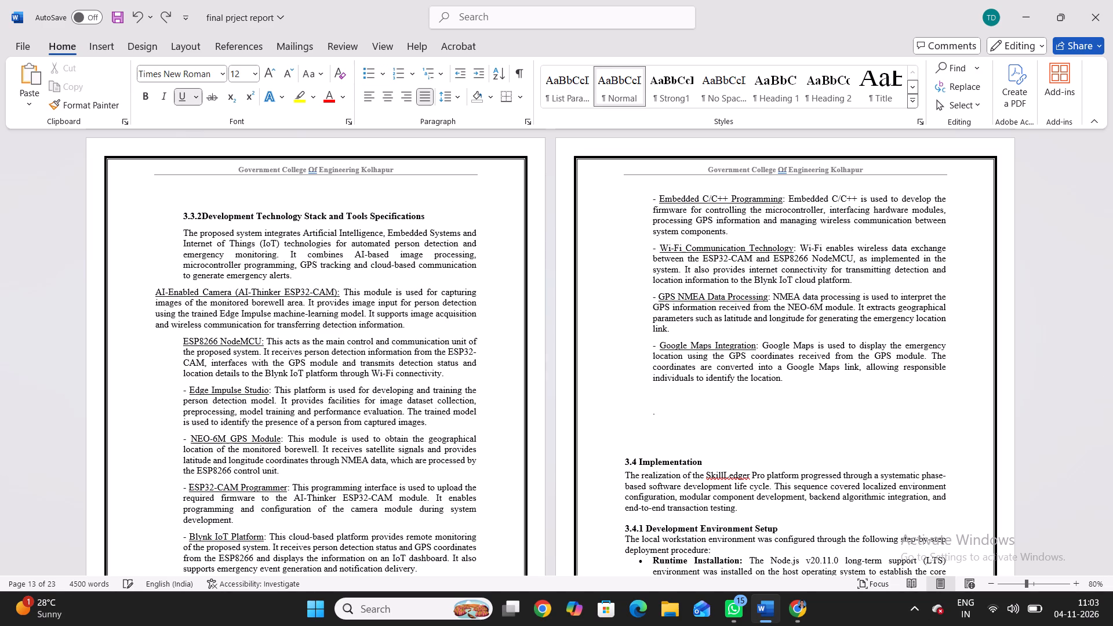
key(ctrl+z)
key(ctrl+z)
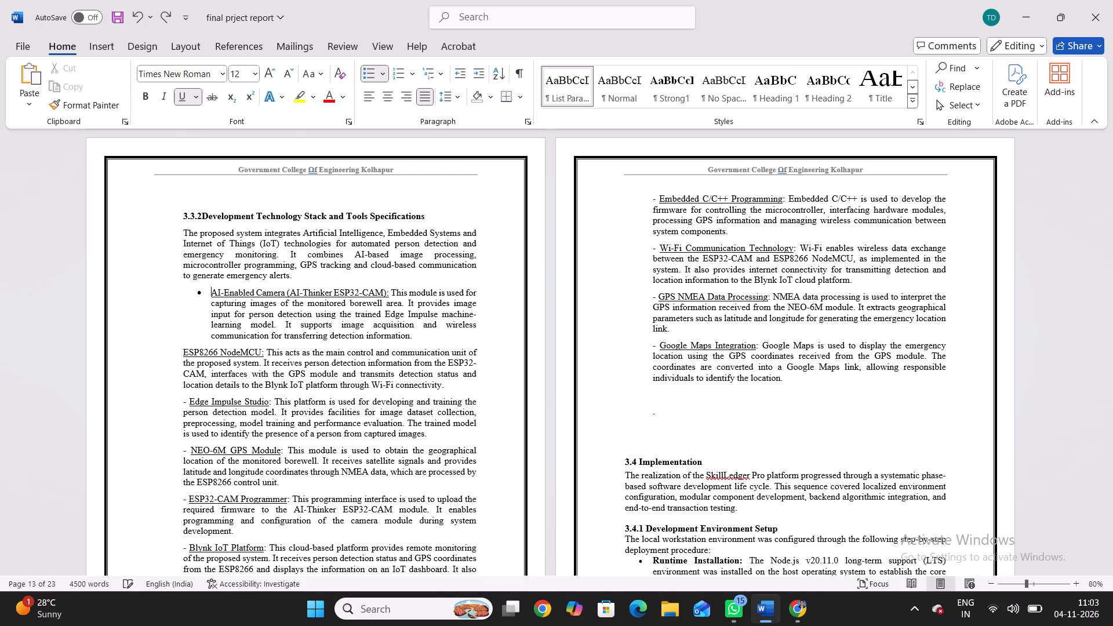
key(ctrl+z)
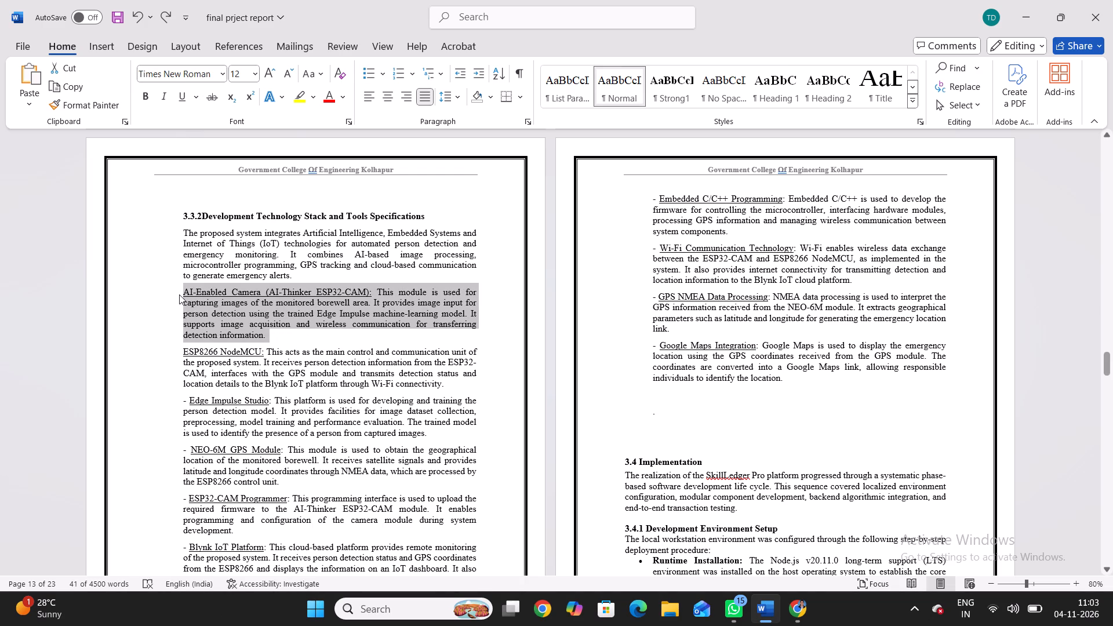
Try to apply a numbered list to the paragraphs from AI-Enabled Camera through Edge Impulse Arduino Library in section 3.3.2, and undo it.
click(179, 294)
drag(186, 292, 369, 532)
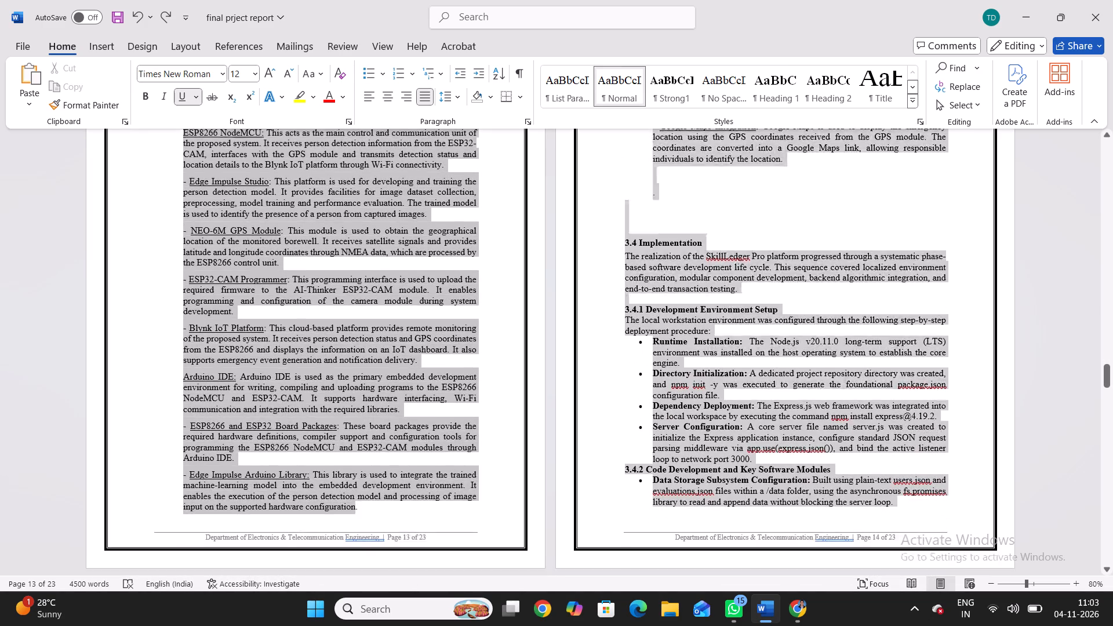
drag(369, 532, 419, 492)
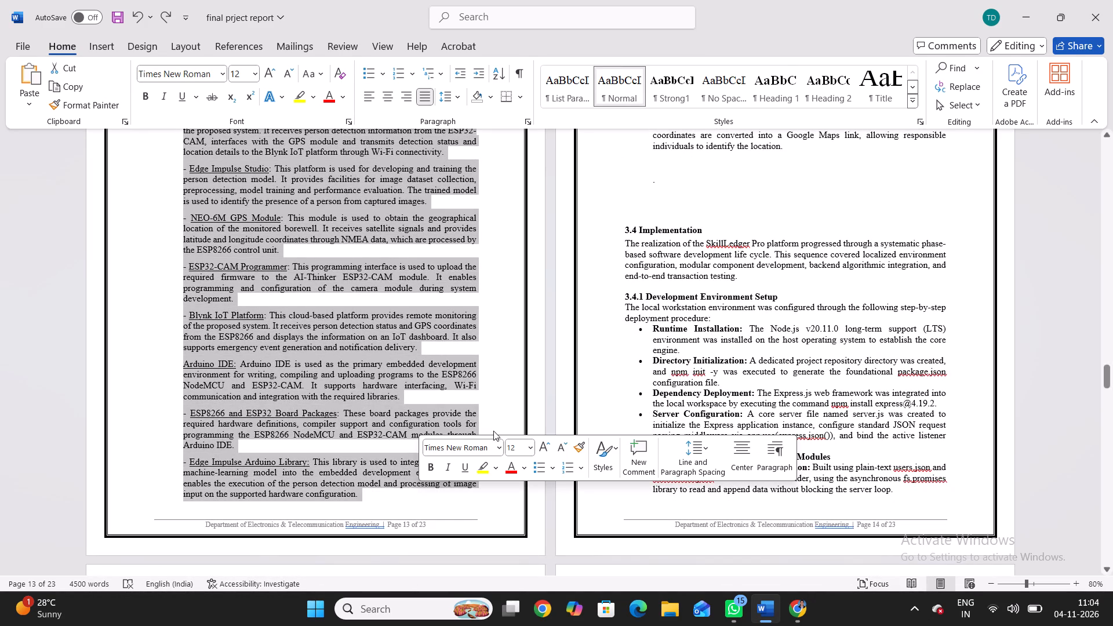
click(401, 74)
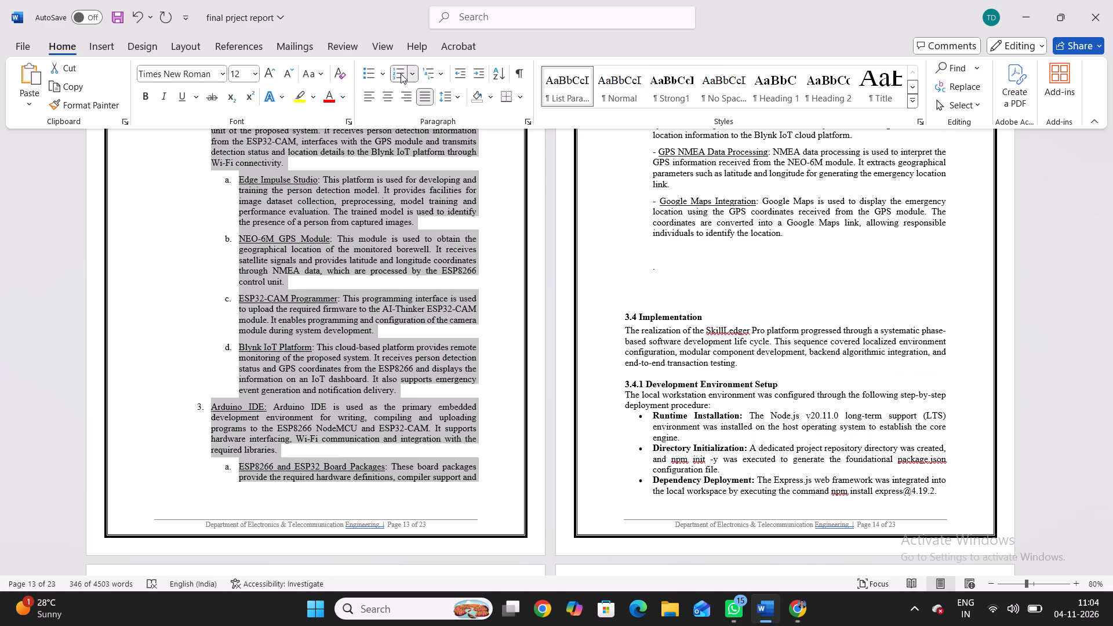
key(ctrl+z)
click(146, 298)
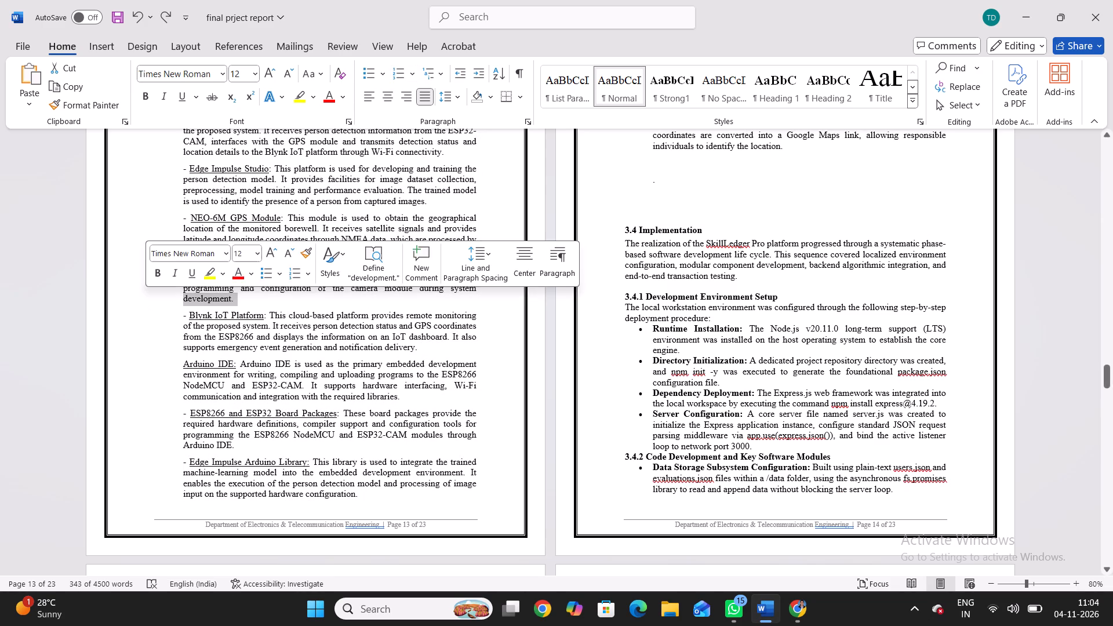
Insert an asterisk directly before the AI-Enabled Camera and ESP8266 NodeMCU titles in section 3.3.2.
scroll(324, 376, up, 2)
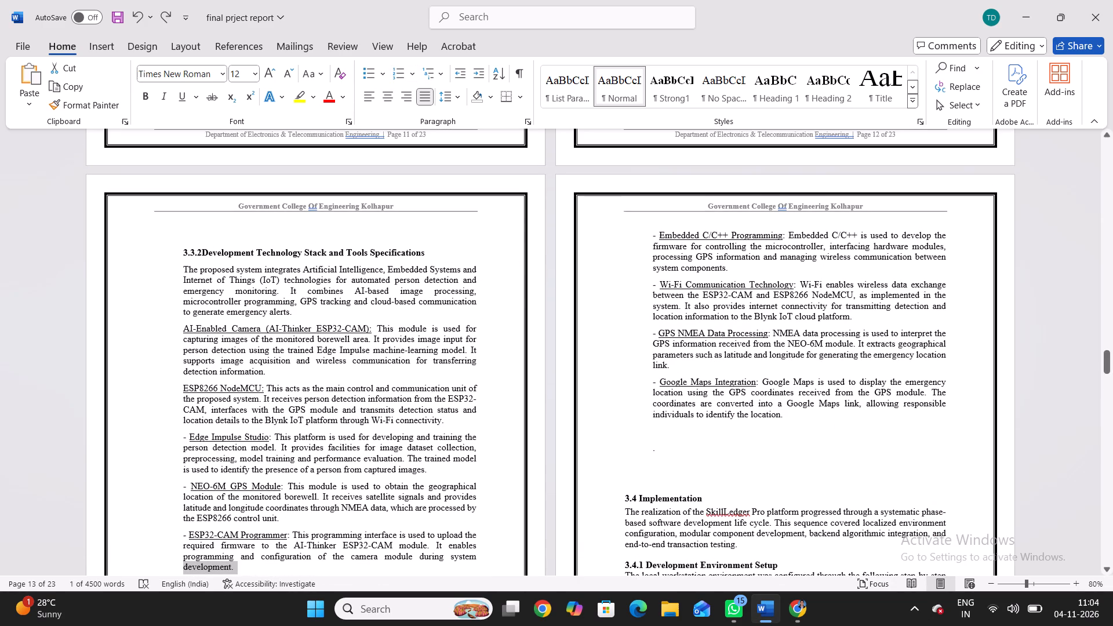
scroll(324, 376, up, 1)
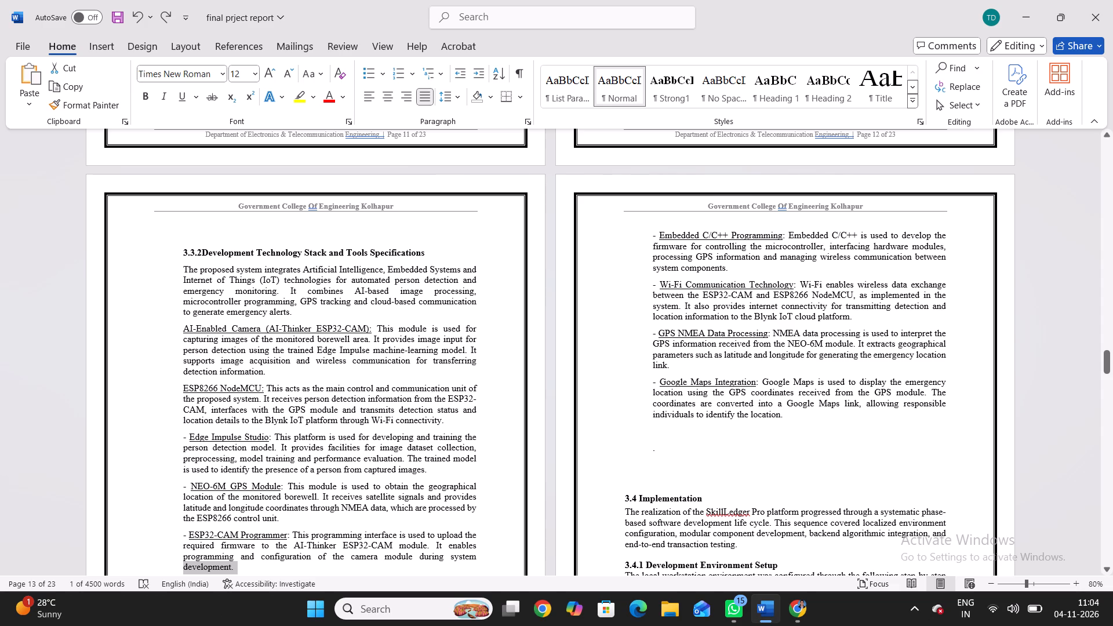
scroll(661, 381, right, 1)
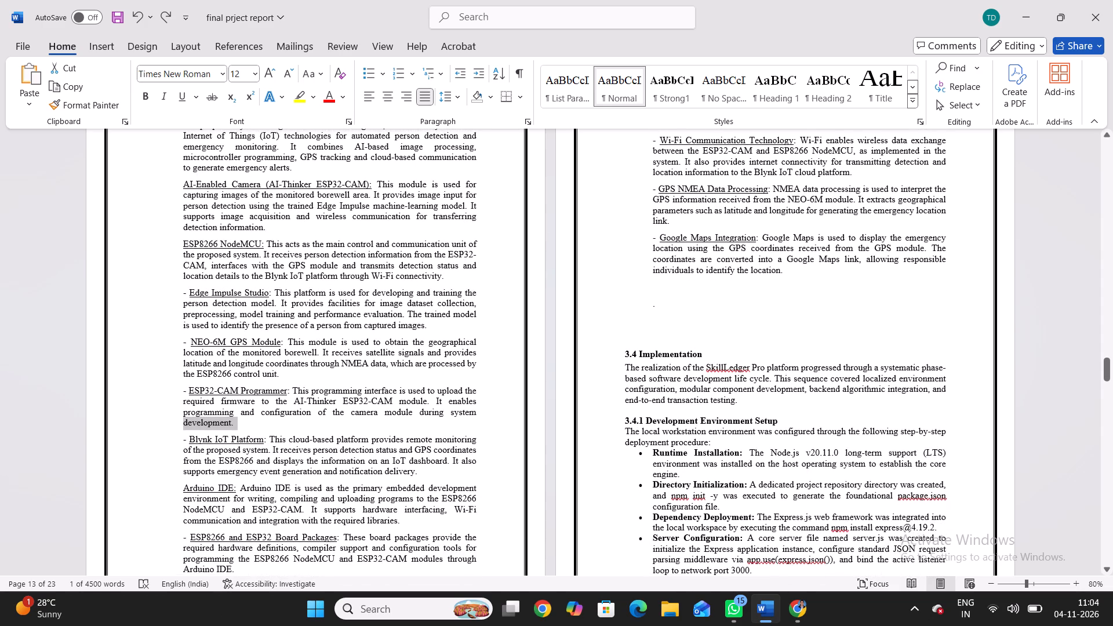
scroll(661, 381, right, 2)
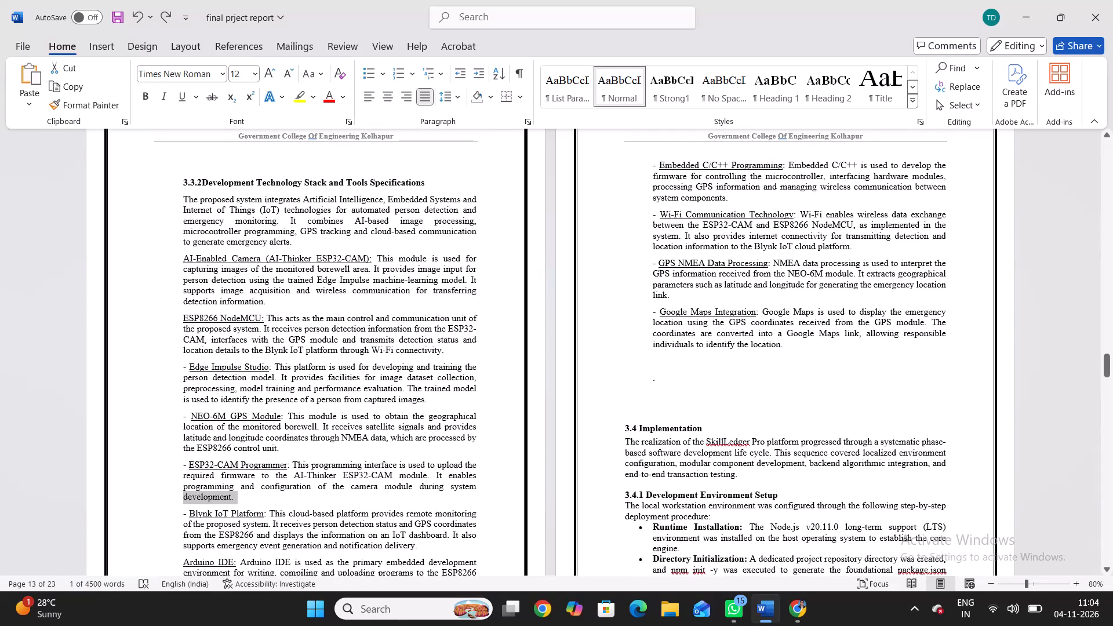
click(183, 256)
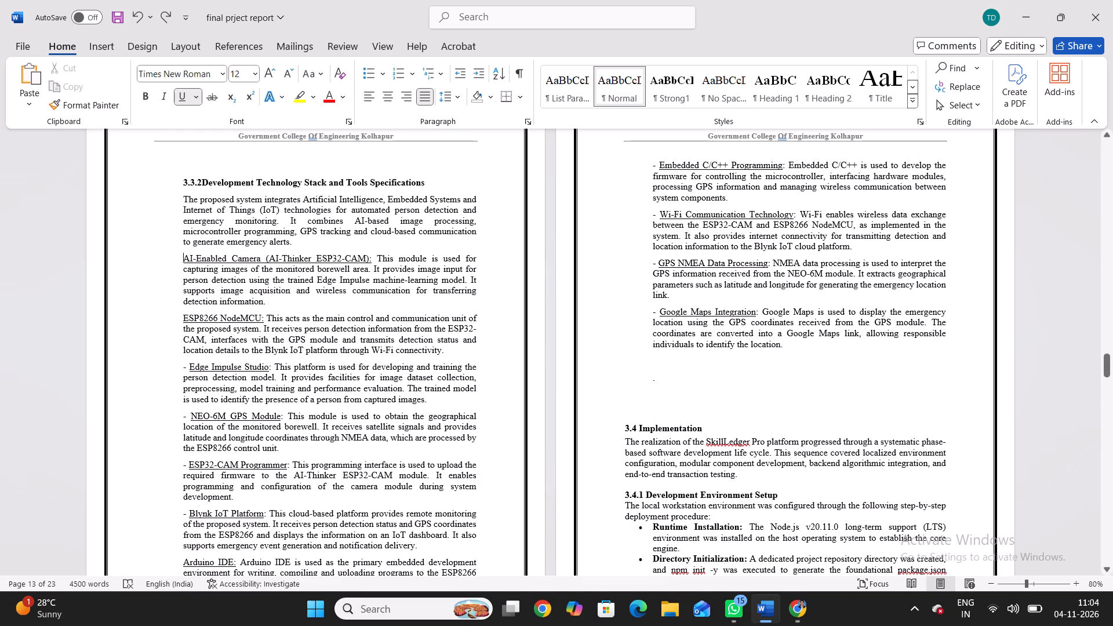
key(shift+asterisk)
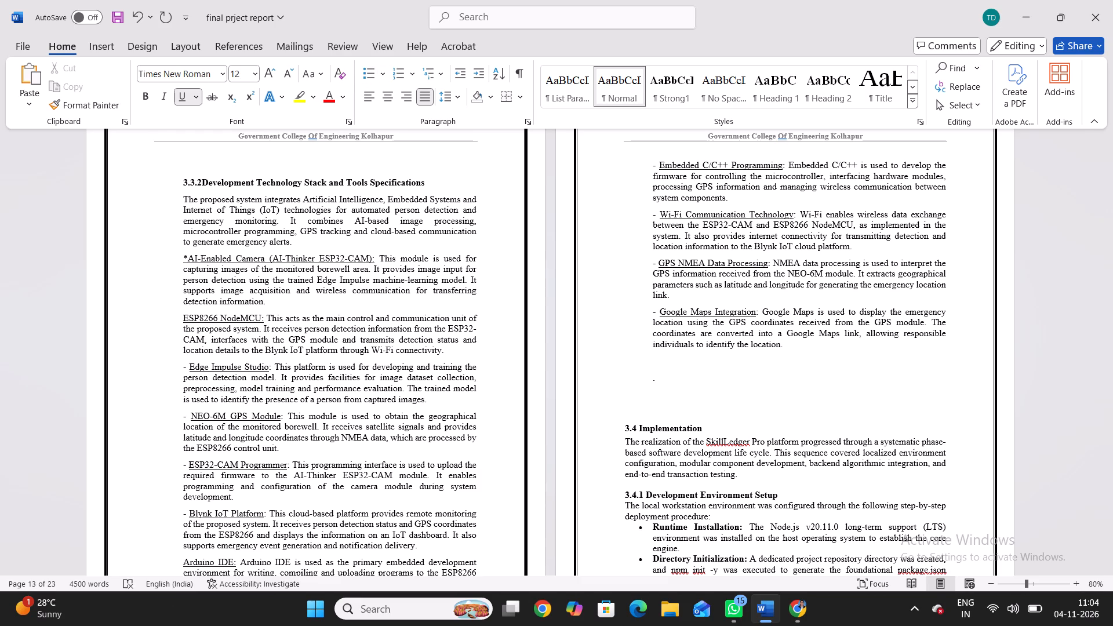
click(183, 317)
key(shift+asterisk)
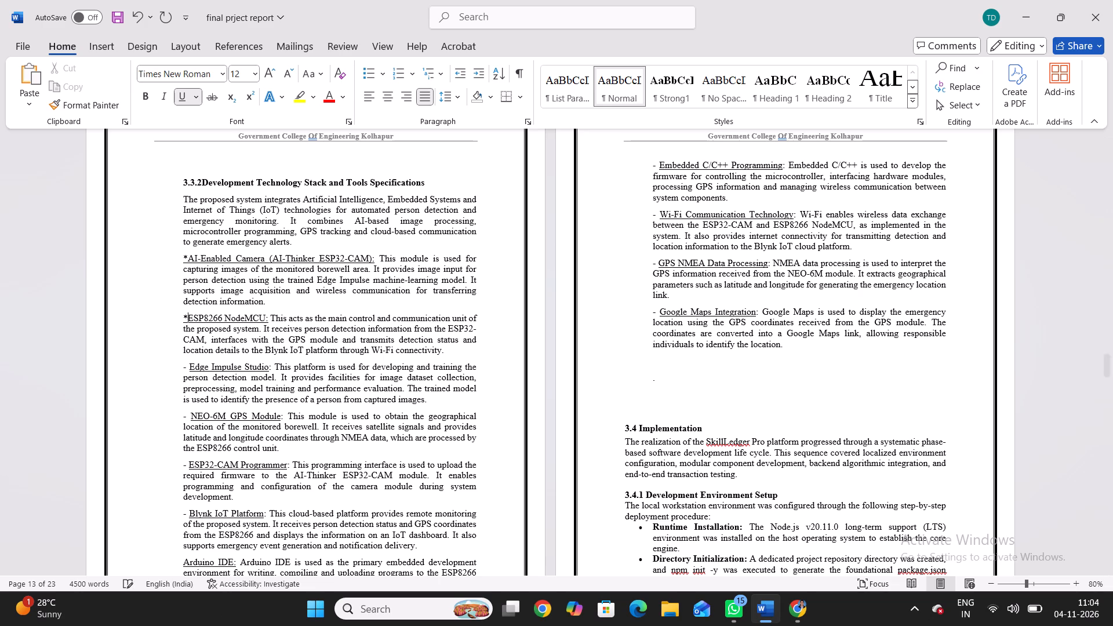
Replace the dash and space before the Edge Impulse Studio and NEO-6M GPS Module titles with an asterisk.
click(190, 366)
key(BackSpace)
key(BackSpace)
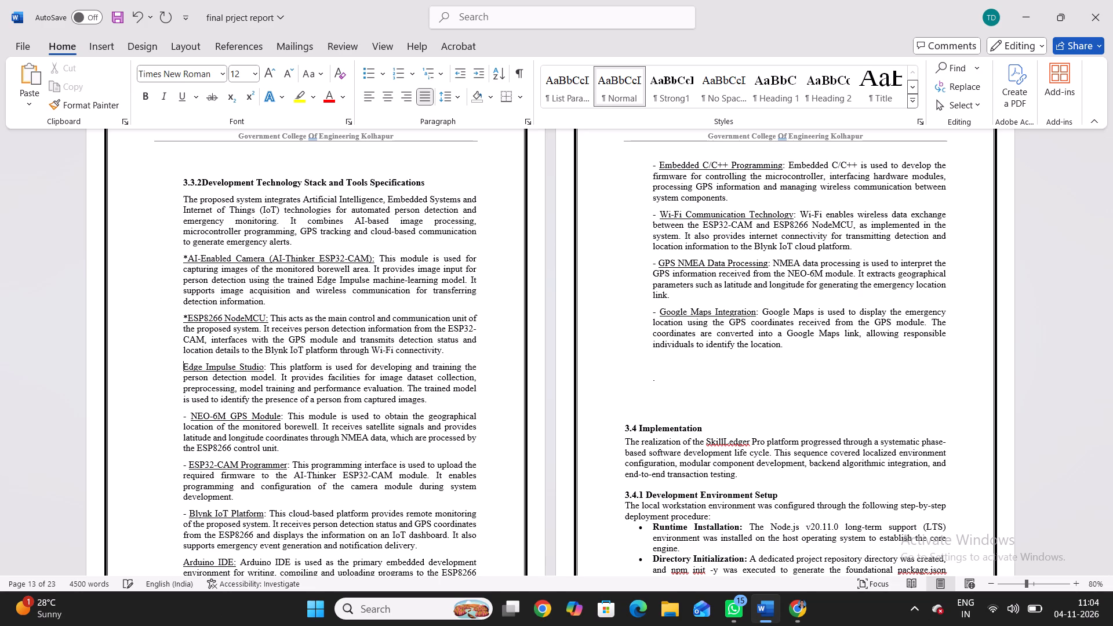
key(shift+asterisk)
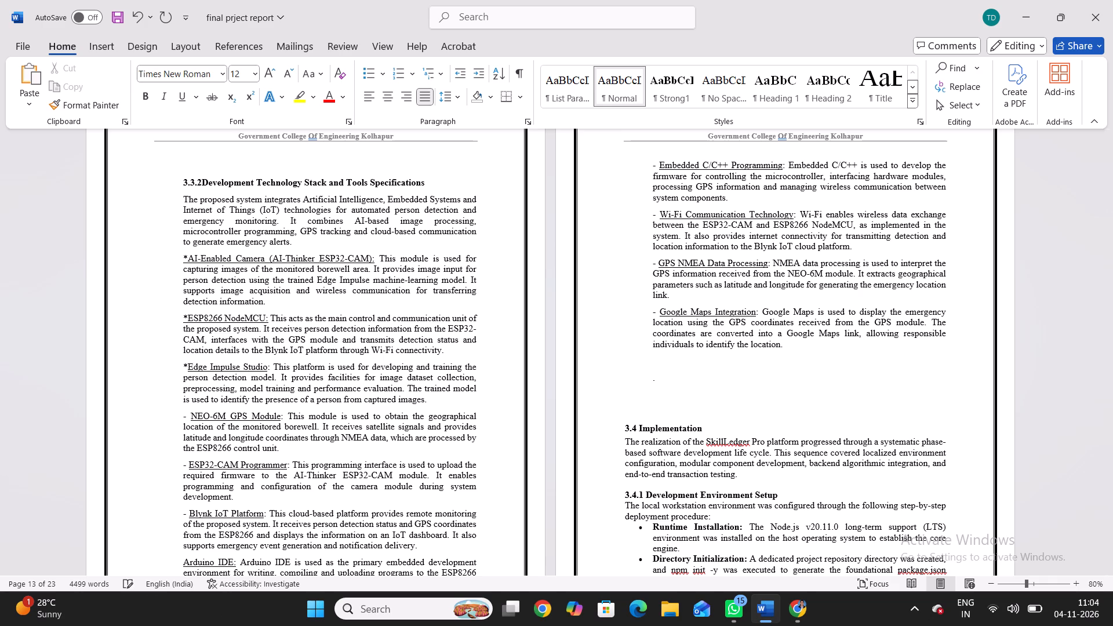
click(189, 417)
key(BackSpace)
key(BackSpace)
key(shift+asterisk)
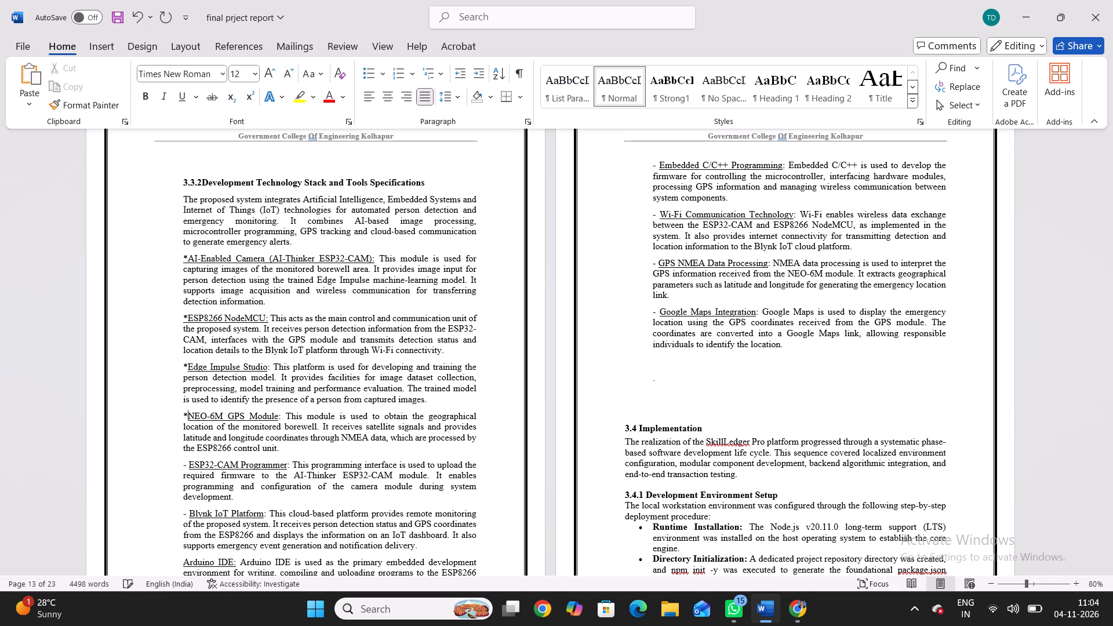
Replace the dash and space before the ESP32-CAM Programmer and Blynk IoT Platform titles with an asterisk.
scroll(189, 417, down, 1)
click(189, 406)
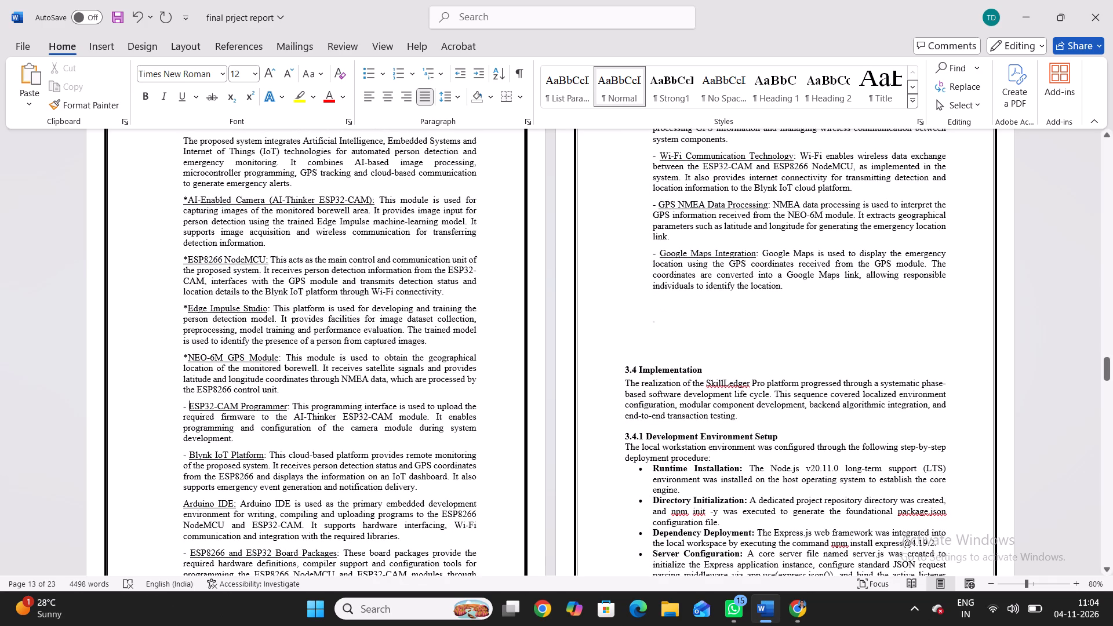
key(BackSpace)
key(BackSpace)
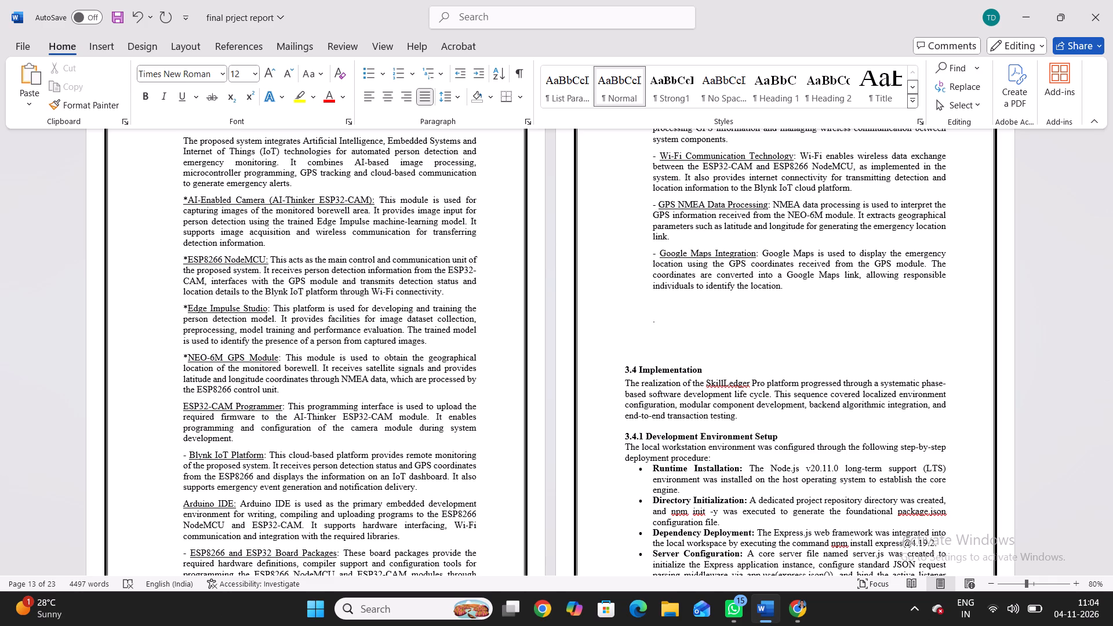
key(shift+asterisk)
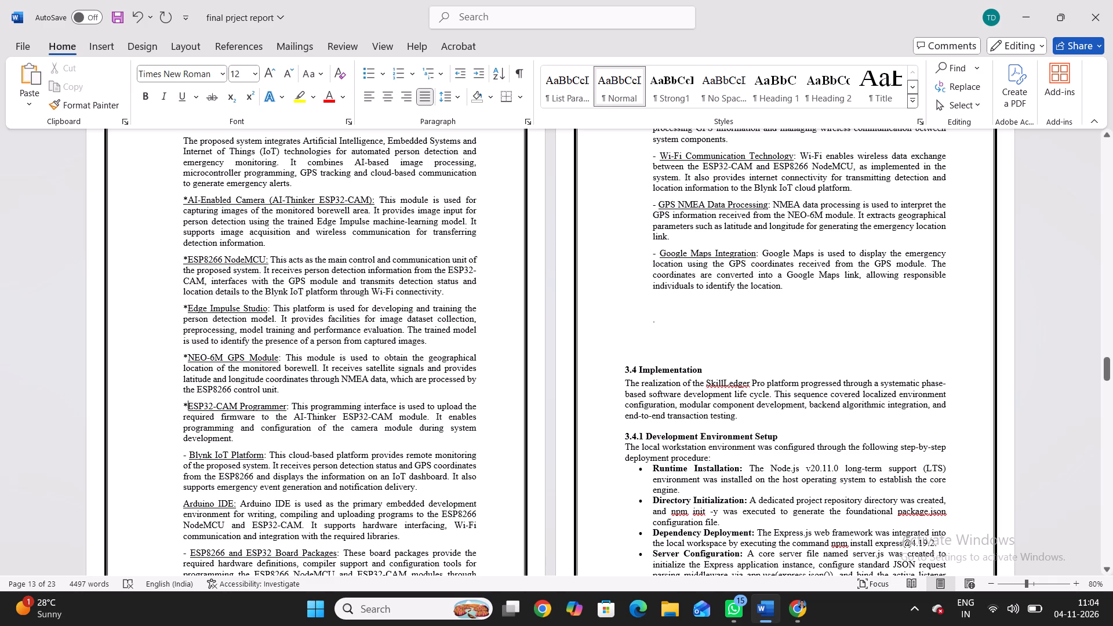
click(190, 452)
key(BackSpace)
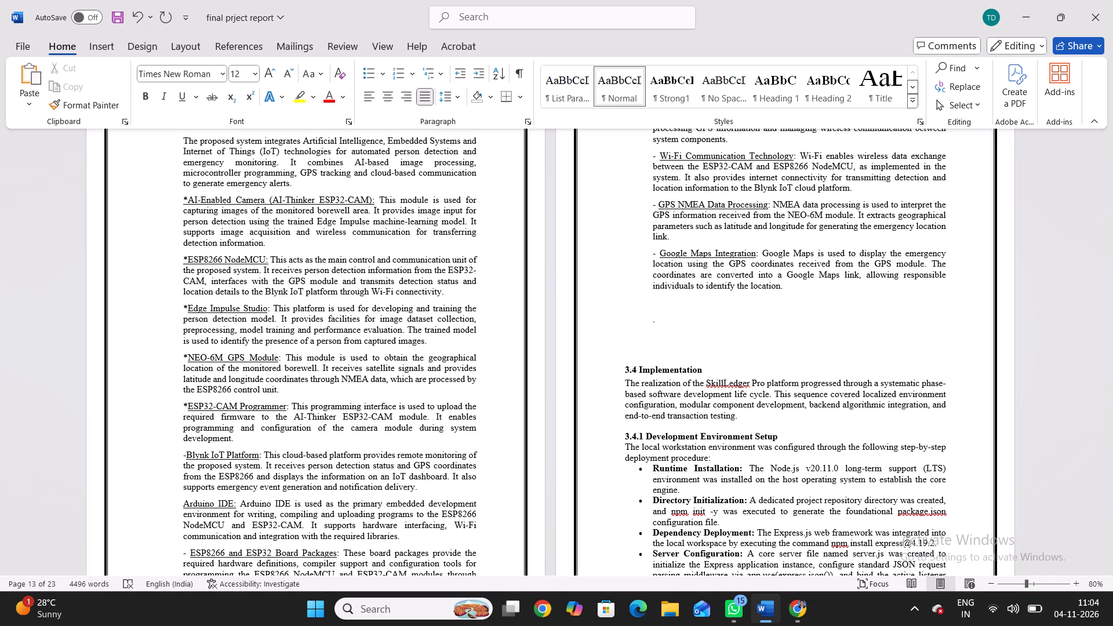
key(BackSpace)
key(shift+asterisk)
Insert an asterisk directly before the Arduino IDE title in section 3.3.2.
scroll(190, 452, down, 1)
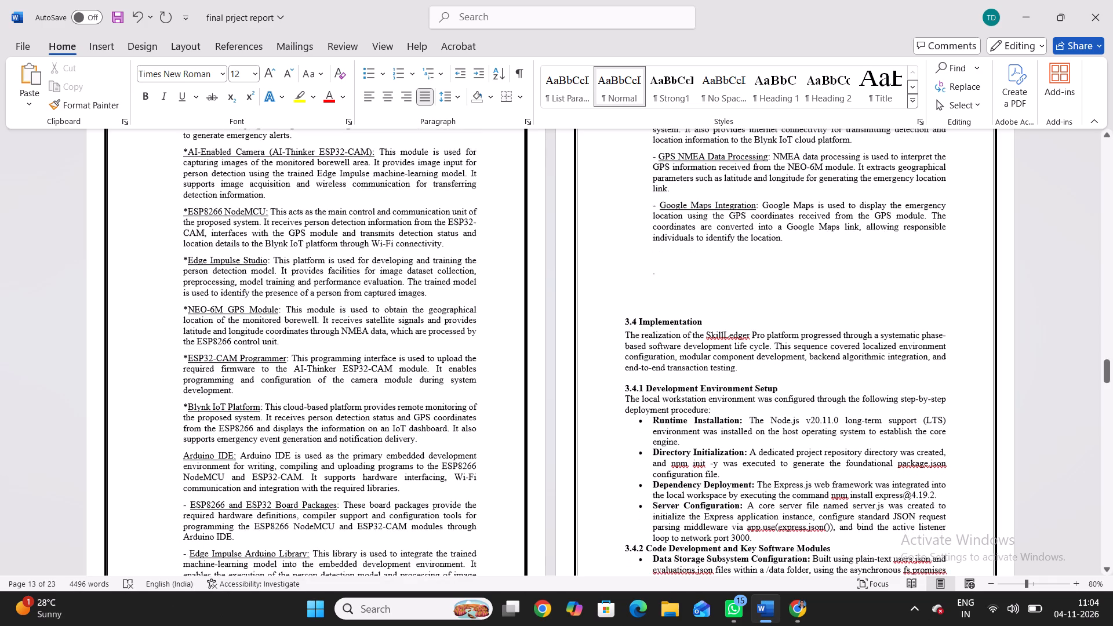
scroll(190, 452, down, 1)
click(181, 453)
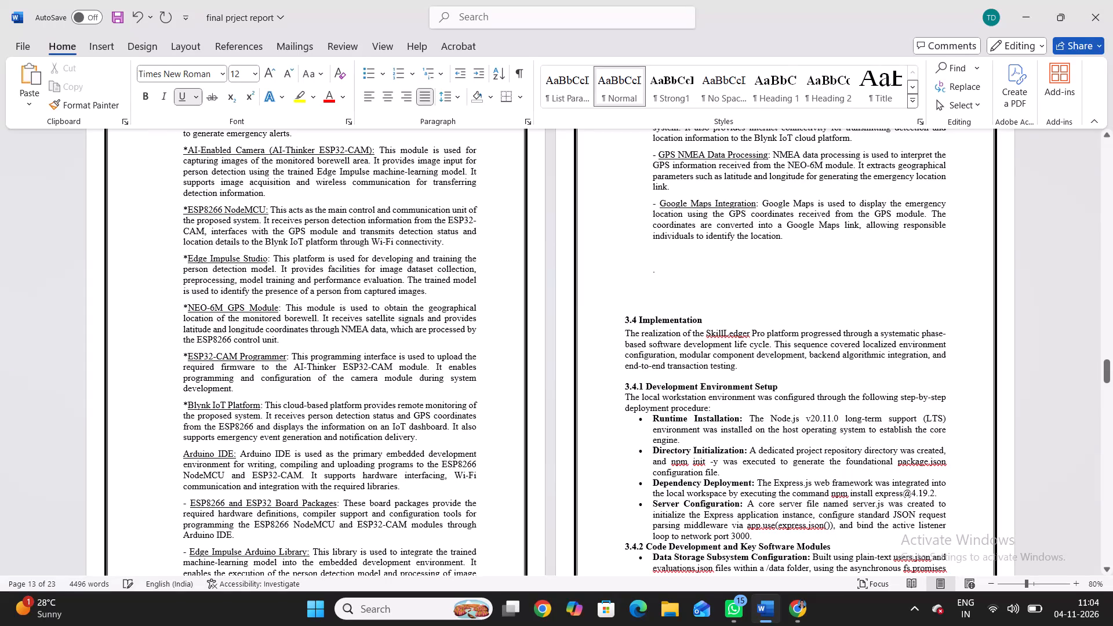
key(shift+asterisk)
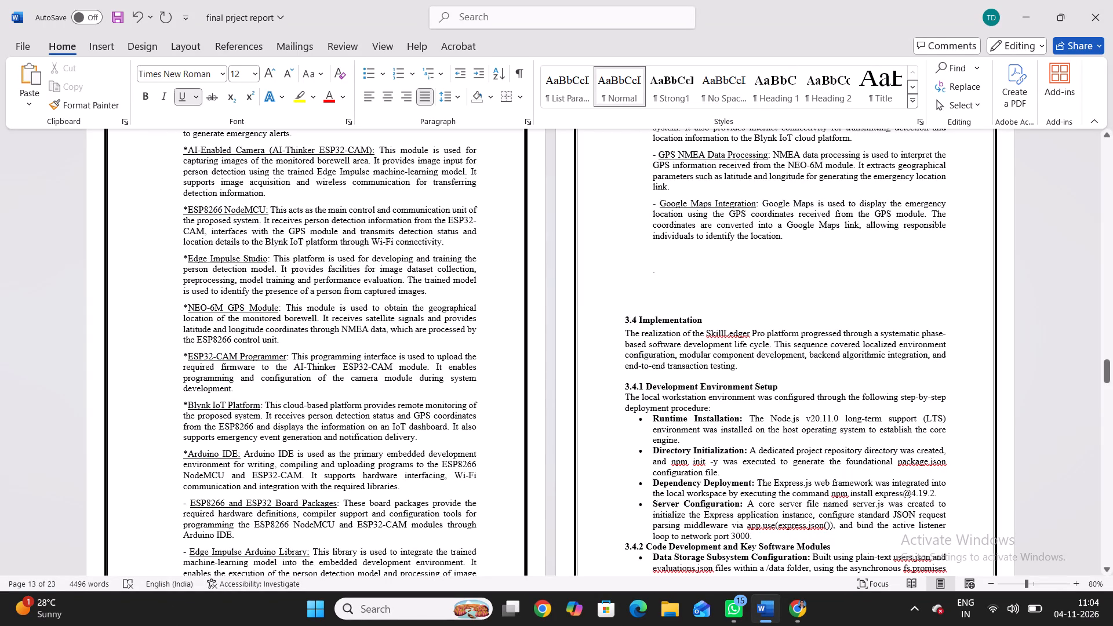
Replace the dash and space before the ESP8266 and ESP32 Board Packages and Edge Impulse Arduino Library titles with an asterisk.
click(188, 503)
key(BackSpace)
key(BackSpace)
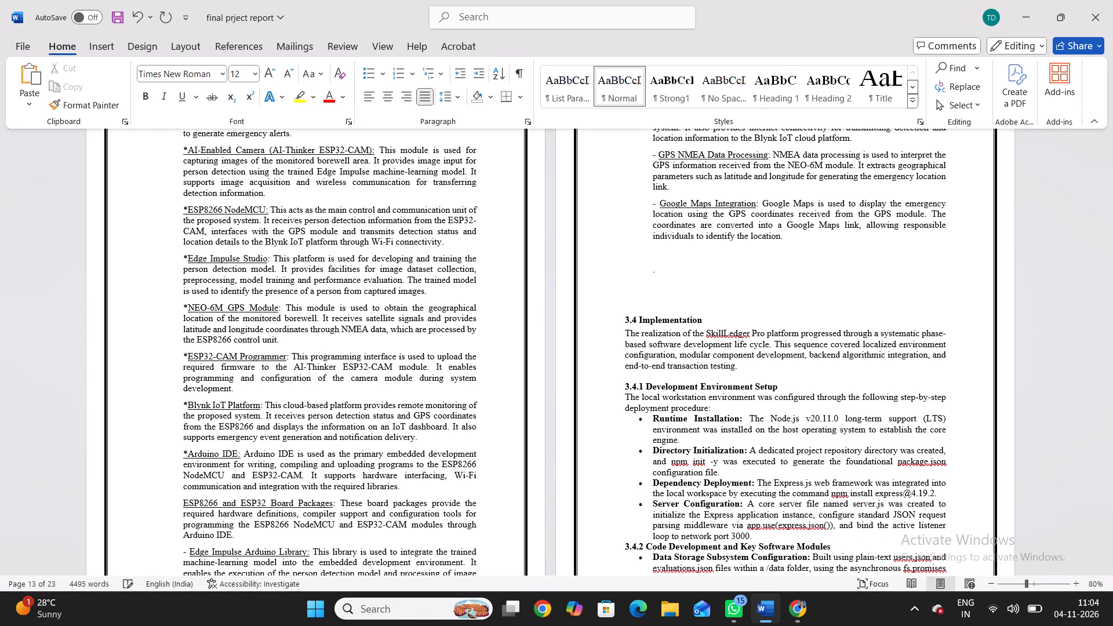
key(8)
scroll(188, 503, down, 1)
key(BackSpace)
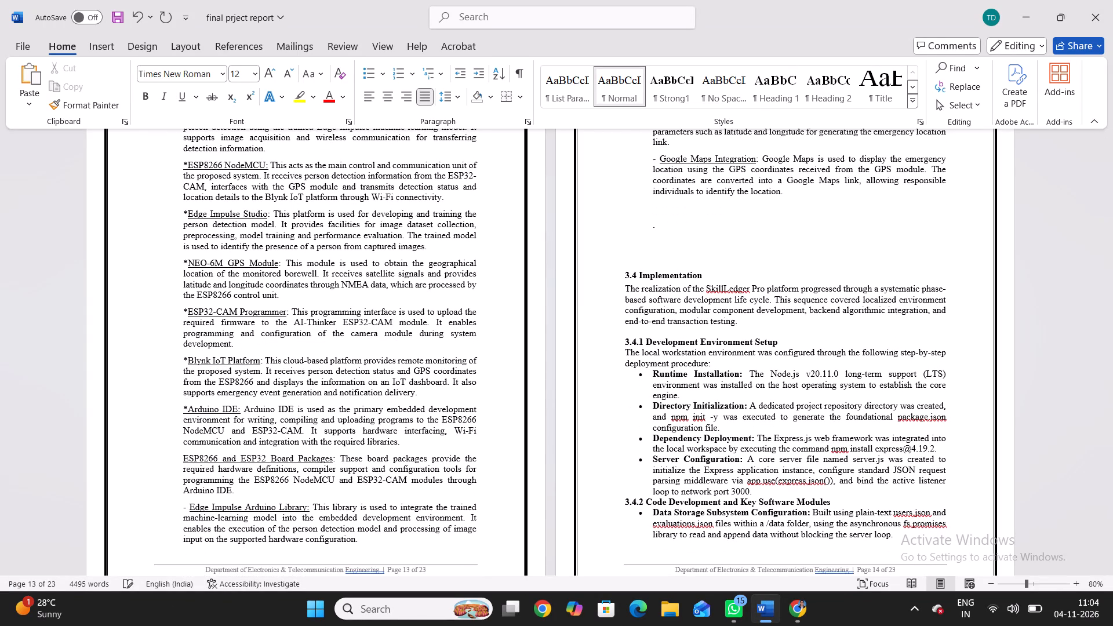
key(shift+asterisk)
click(188, 507)
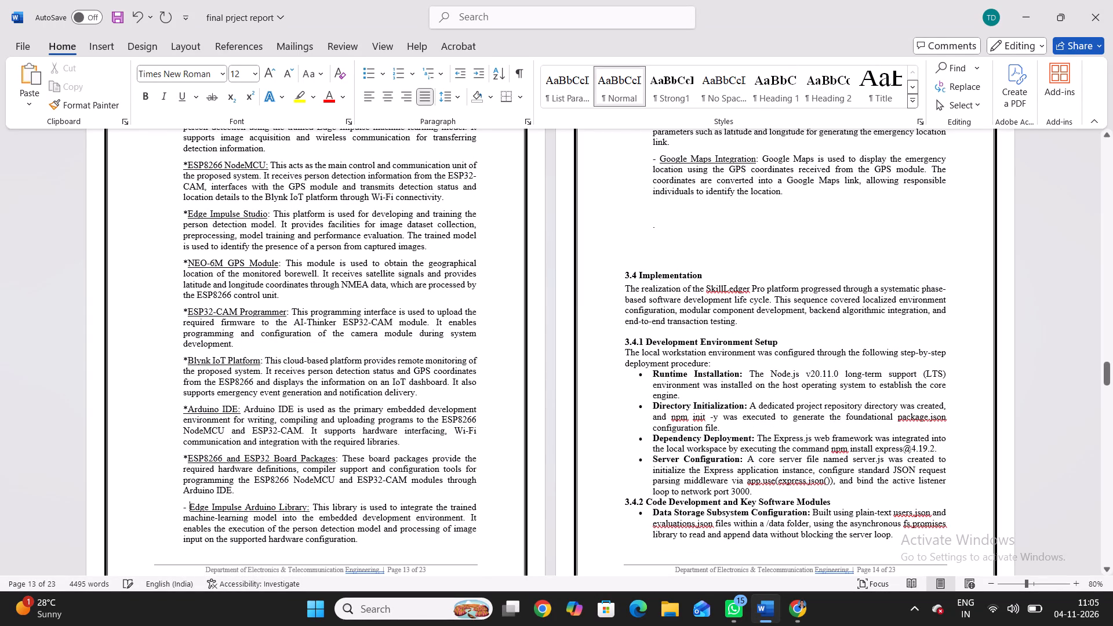
key(BackSpace)
key(BackSpace)
key(shift+asterisk)
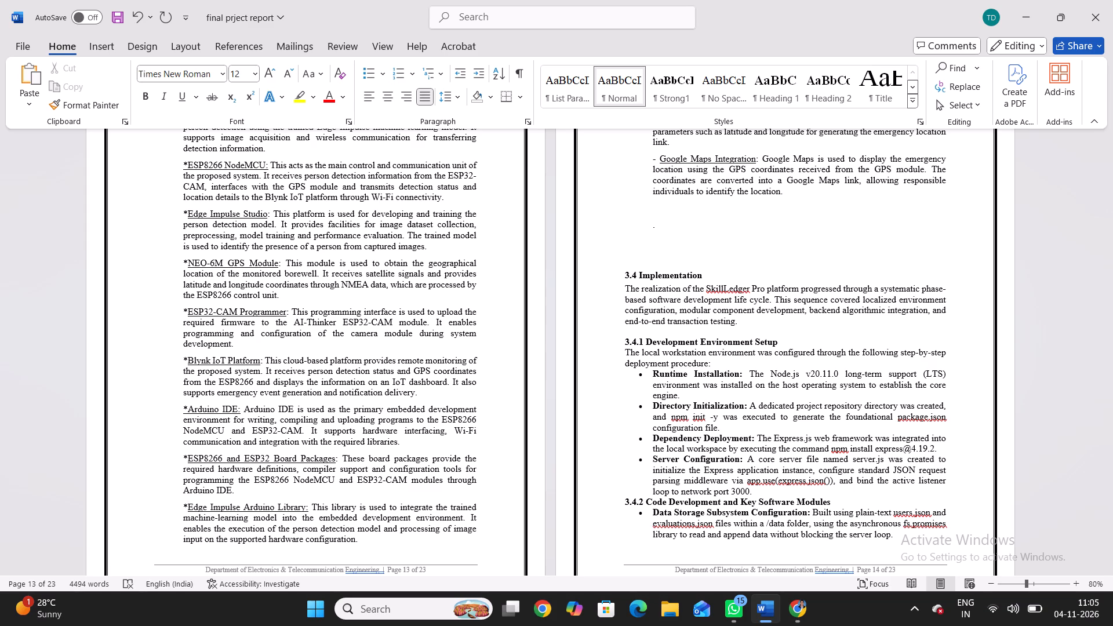
Replace the dash before the Embedded C/C++ Programming title with an asterisk followed by a space.
scroll(188, 507, down, 1)
scroll(188, 507, up, 1)
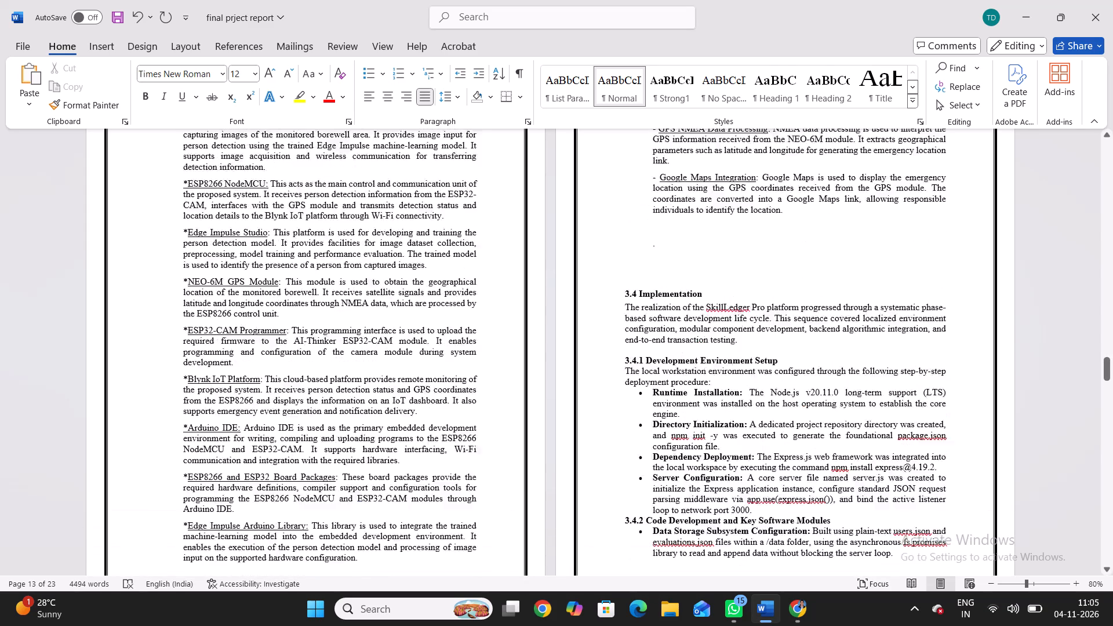
scroll(188, 507, up, 1)
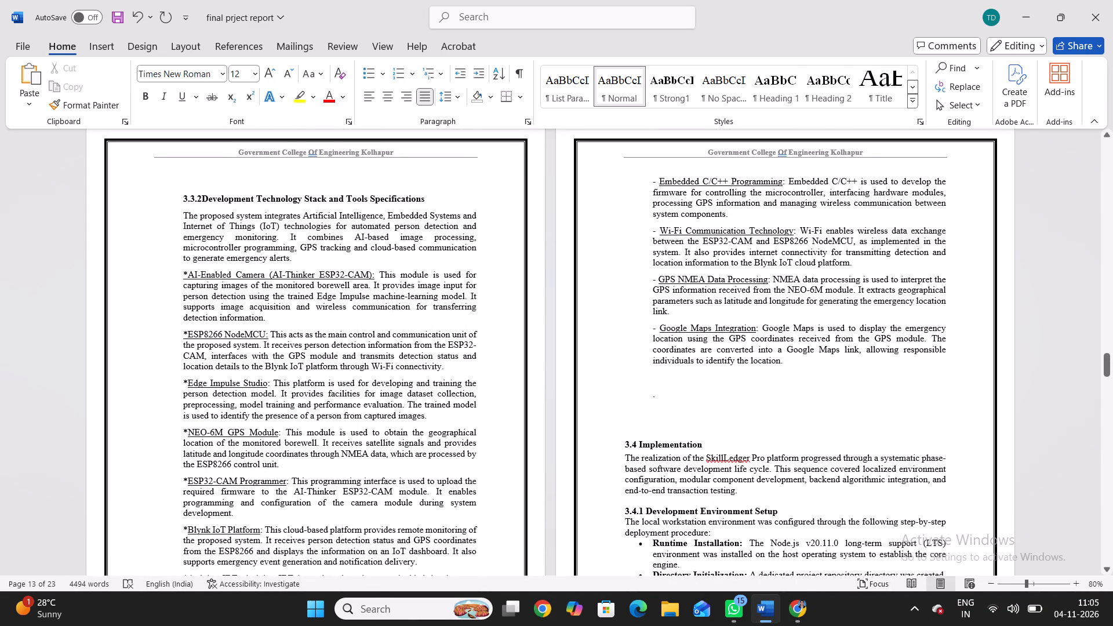
click(661, 180)
key(BackSpace)
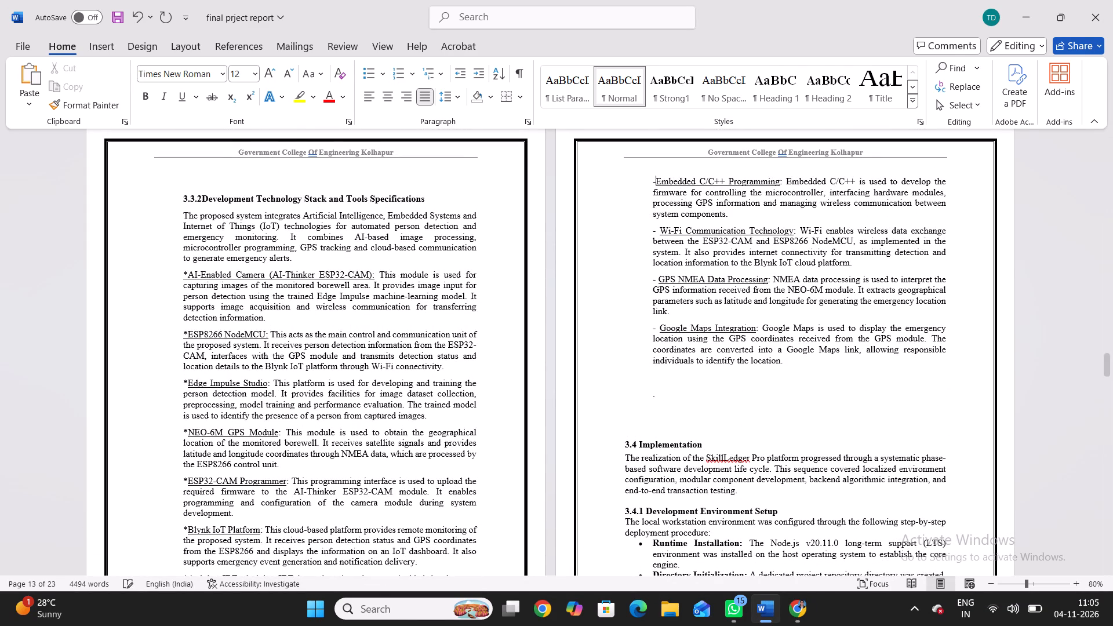
key(BackSpace)
text(*)
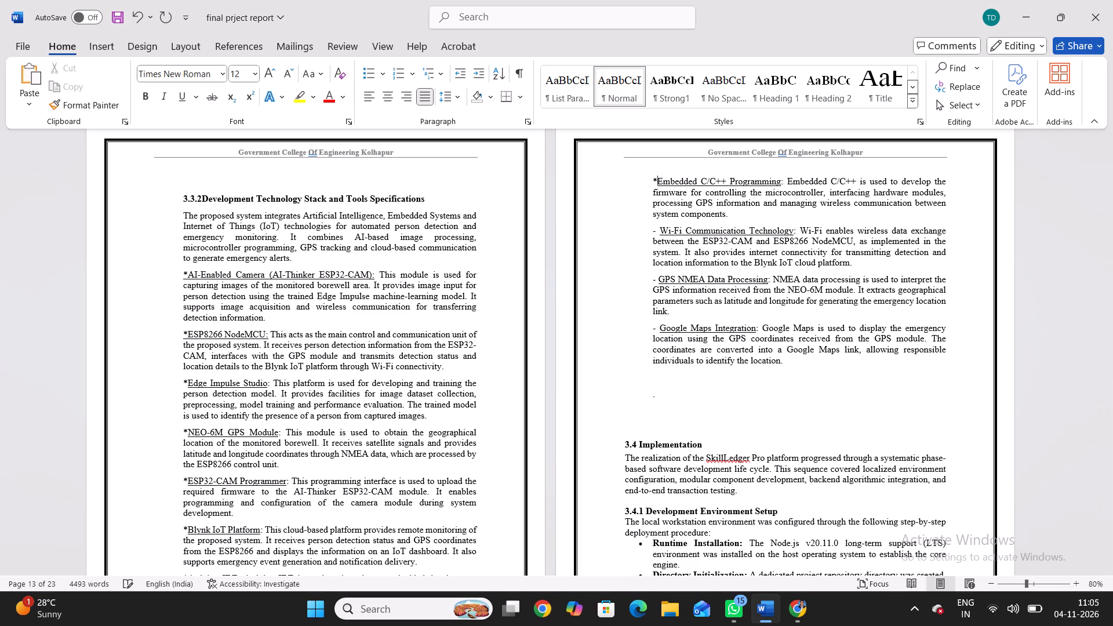
key(space)
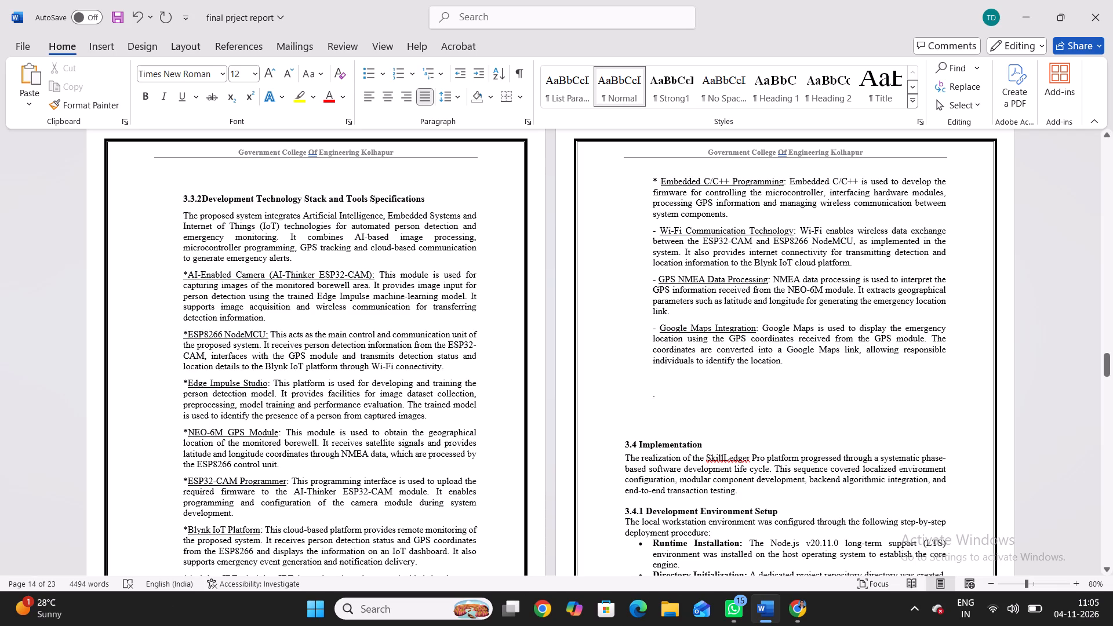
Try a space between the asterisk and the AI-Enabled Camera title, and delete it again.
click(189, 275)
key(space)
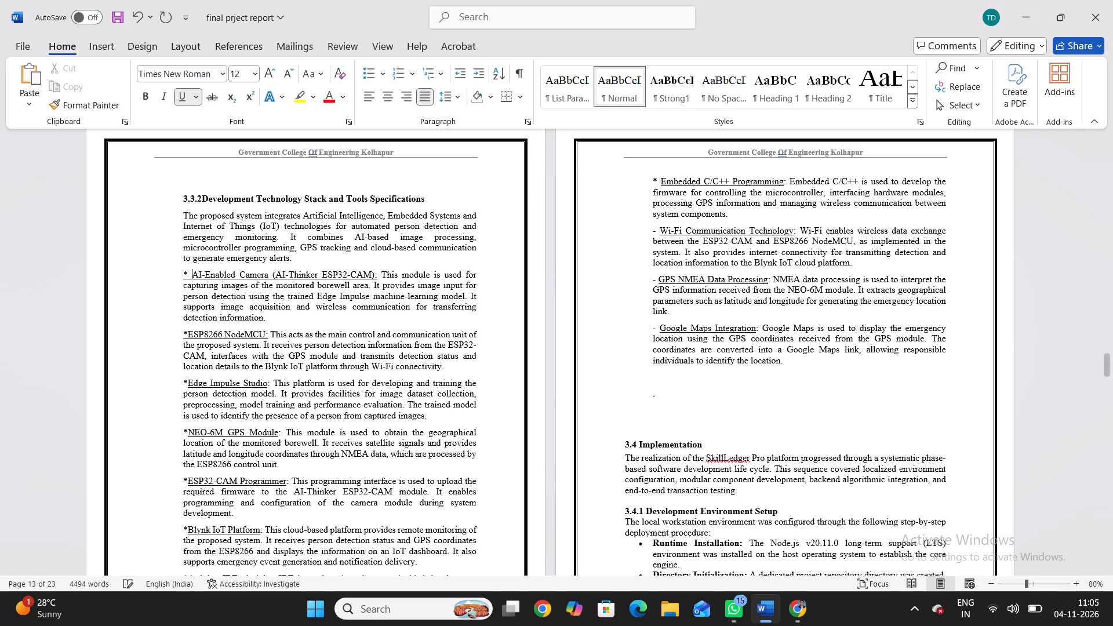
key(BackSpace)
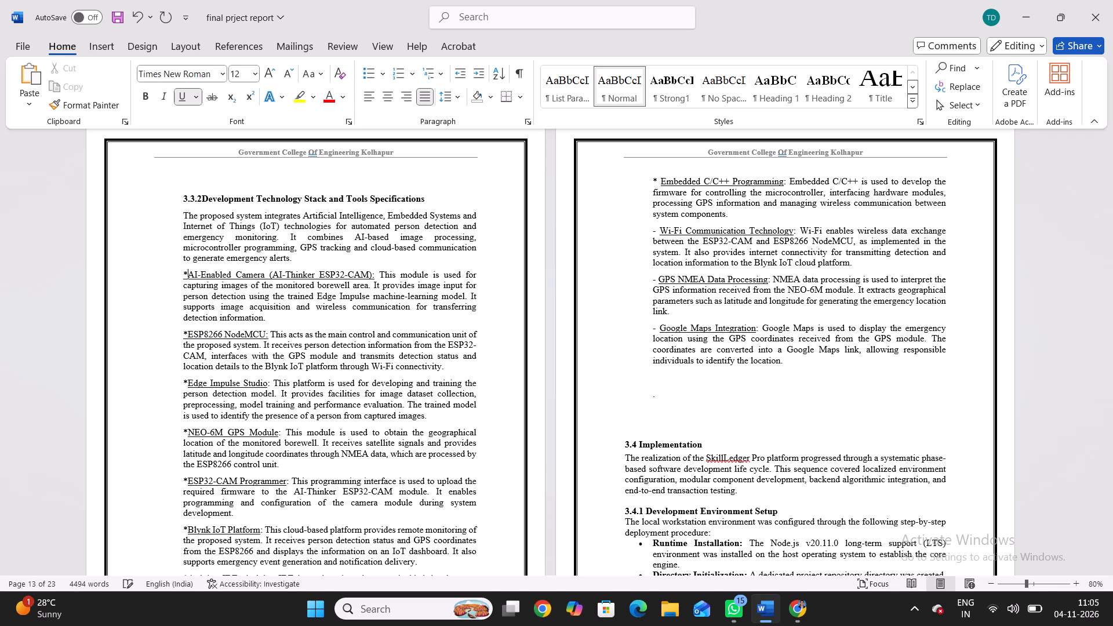
Remove the underline from the AI-Enabled Camera (AI-Thinker ESP32-CAM) title, including its asterisk and colon.
drag(180, 274, 258, 281)
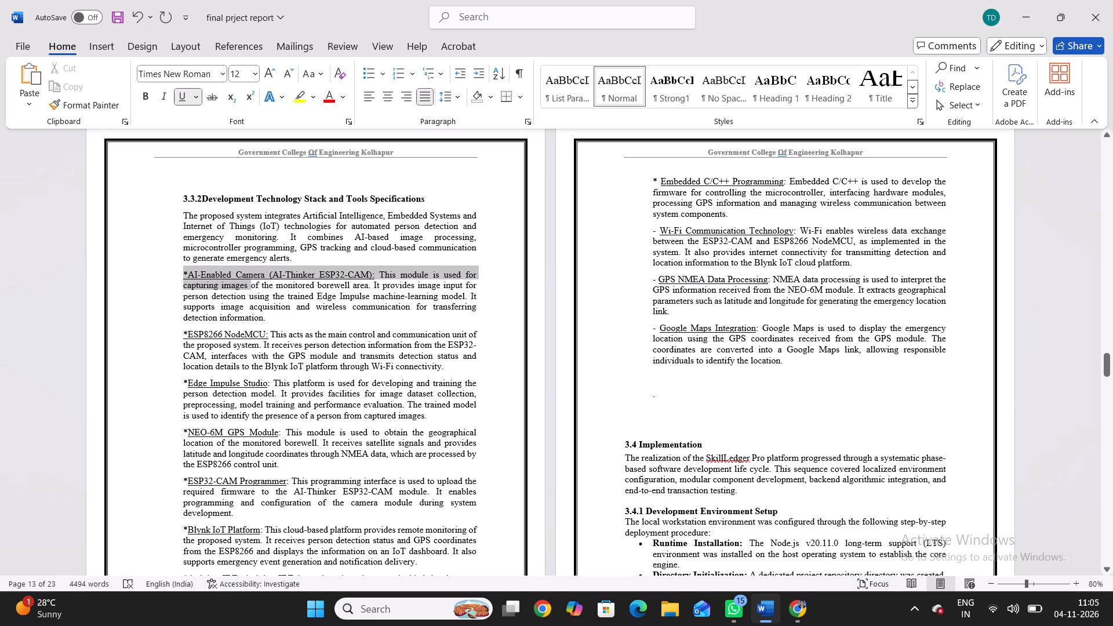
drag(258, 281, 372, 276)
click(422, 253)
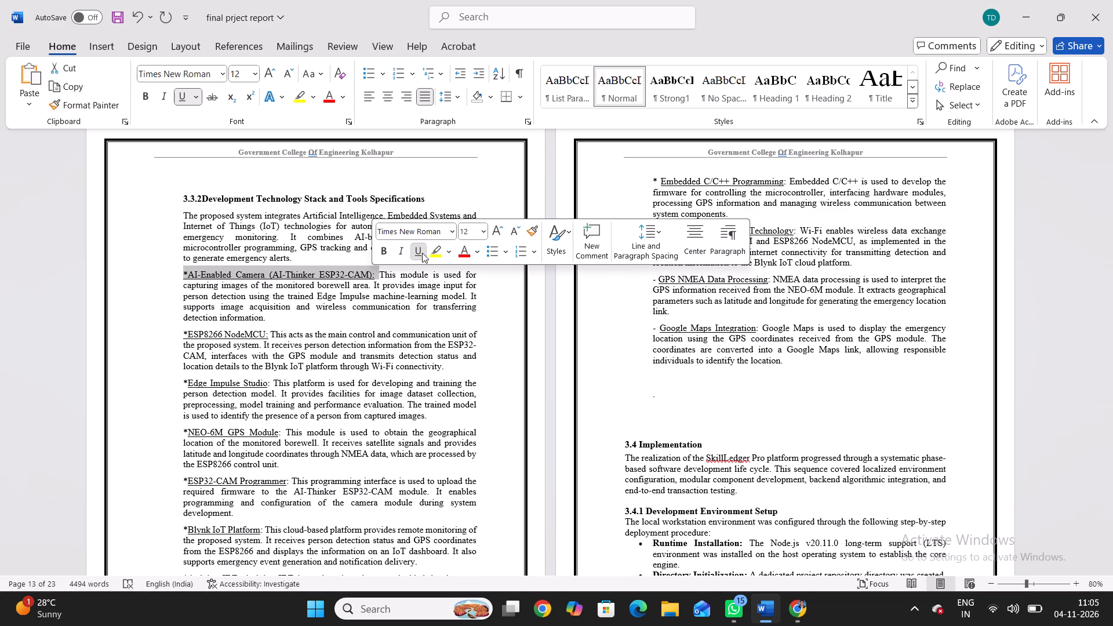
Underline the AI-Enabled Camera (AI-Thinker ESP32-CAM) title with its colon, leaving out the asterisk in front.
drag(165, 286, 192, 275)
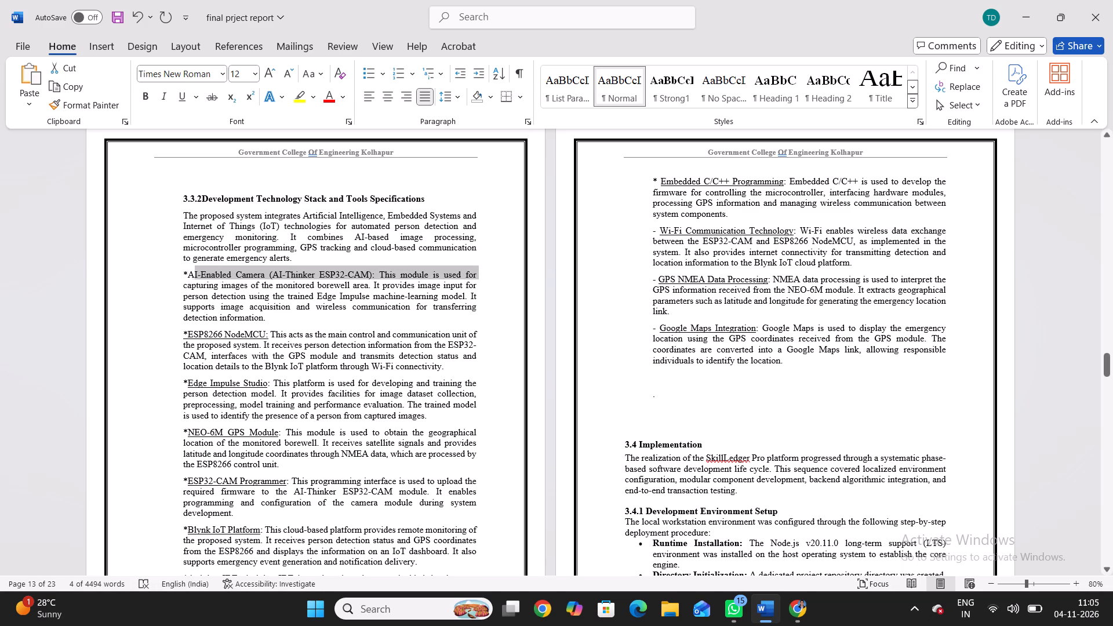
drag(192, 275, 191, 275)
click(191, 275)
click(191, 275)
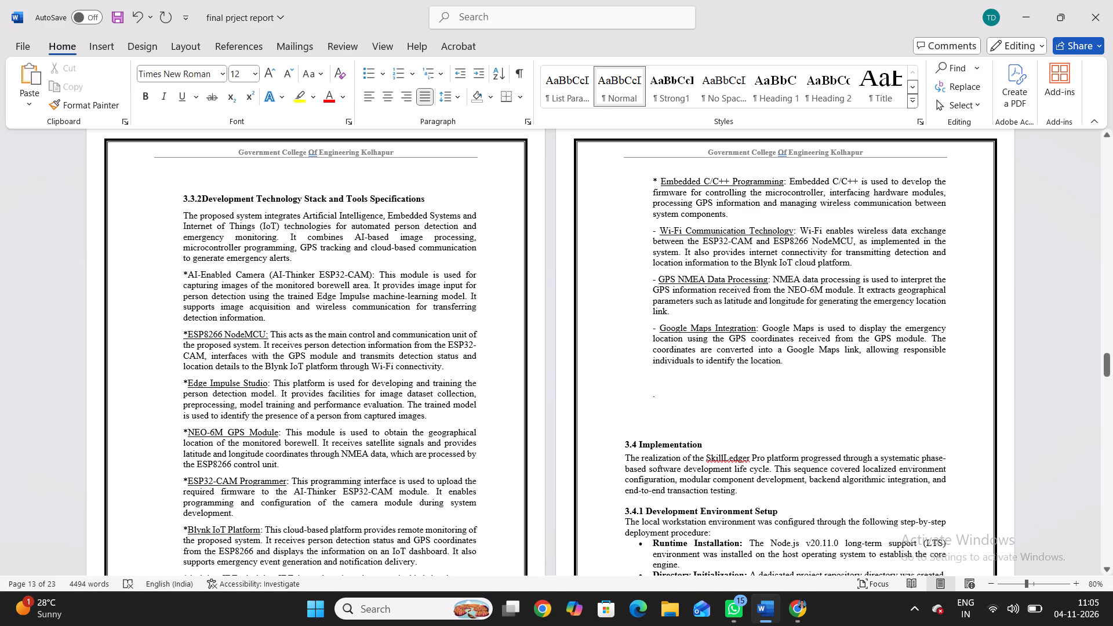
drag(188, 274, 359, 279)
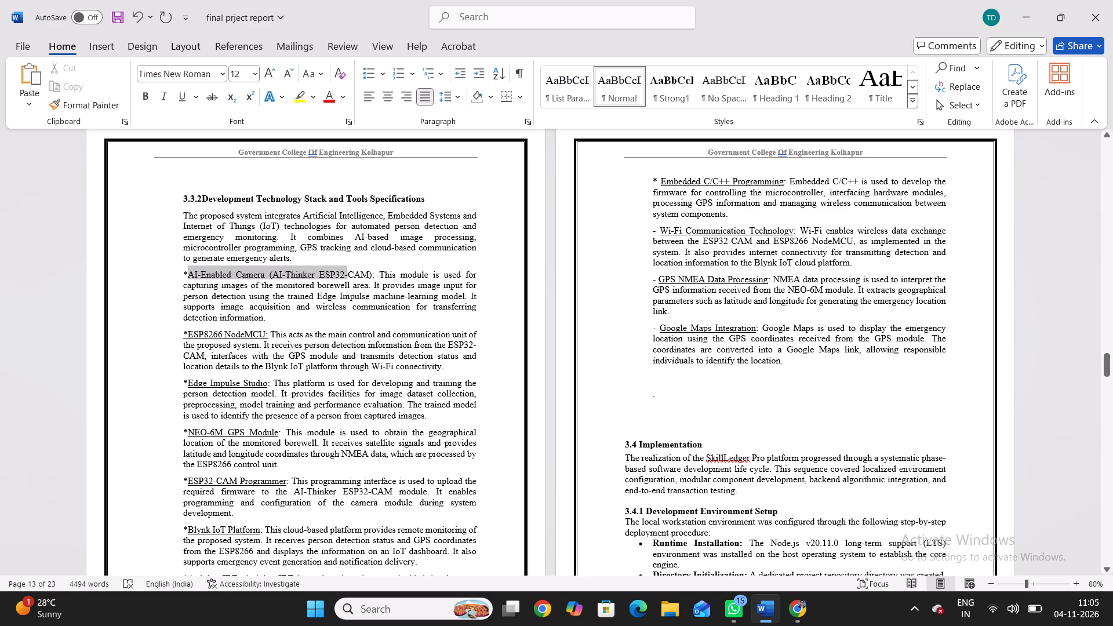
drag(359, 279, 372, 273)
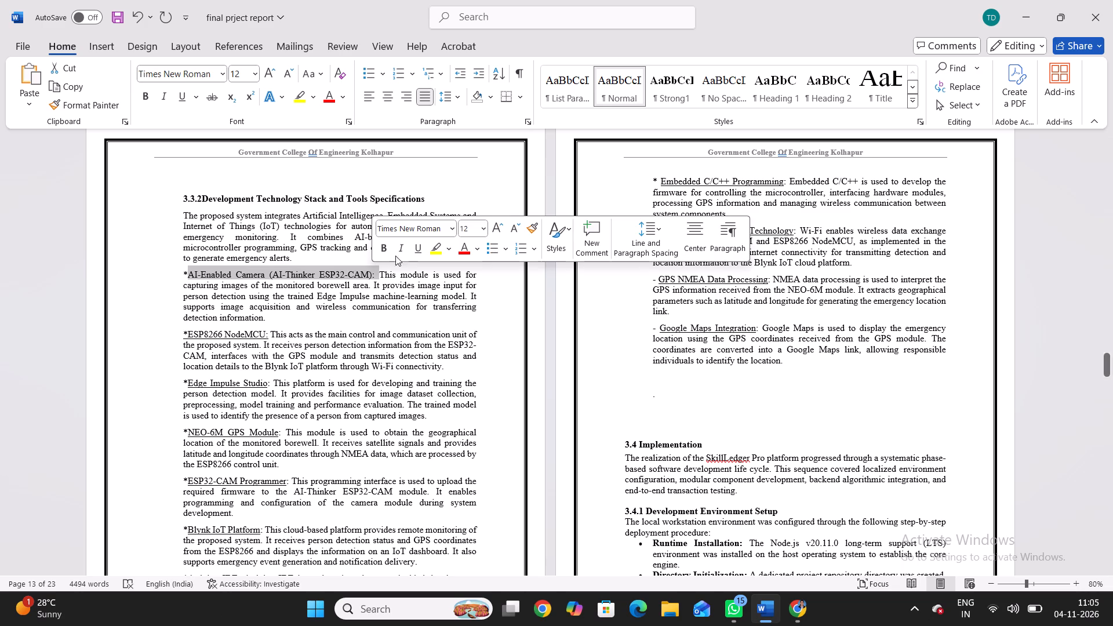
click(415, 250)
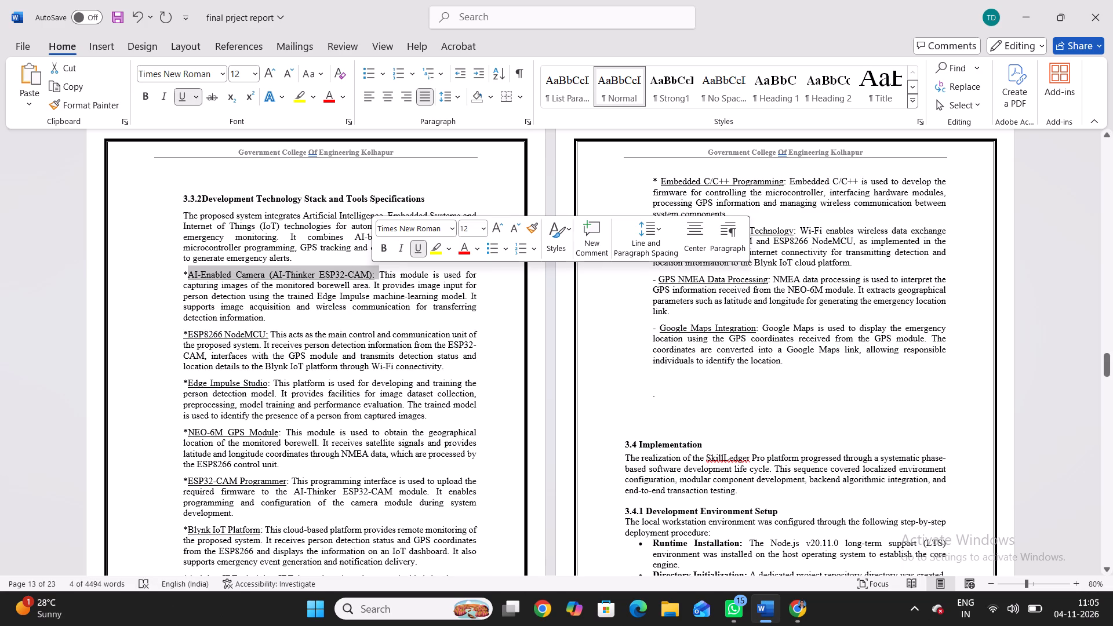
Remove the underline from the asterisk before ESP8266 NodeMCU, keeping the title itself underlined.
drag(181, 334, 259, 330)
click(299, 304)
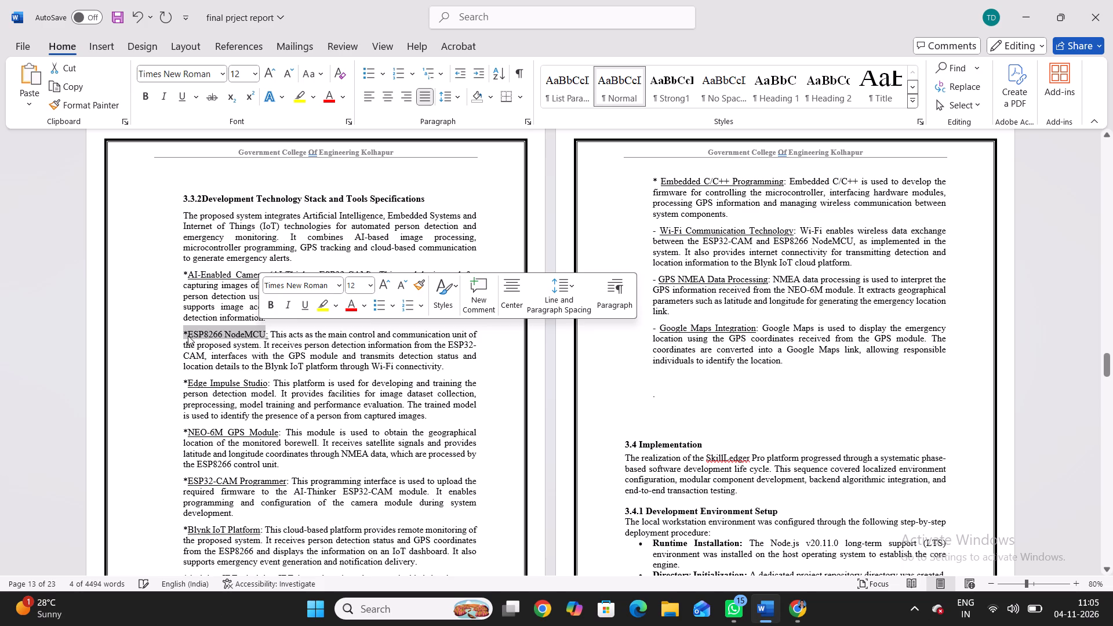
click(188, 334)
drag(188, 334, 263, 333)
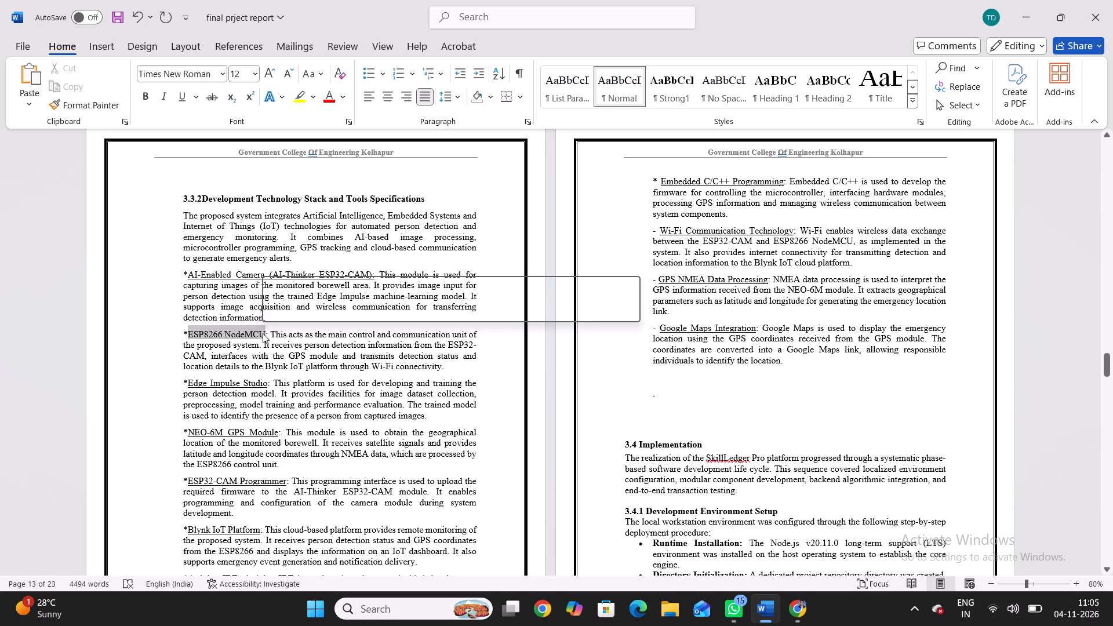
click(308, 311)
Insert two spaces after the asterisk before Edge Impulse Studio and one space after those before ESP8266 NodeMCU and AI-Enabled Camera.
scroll(263, 392, down, 1)
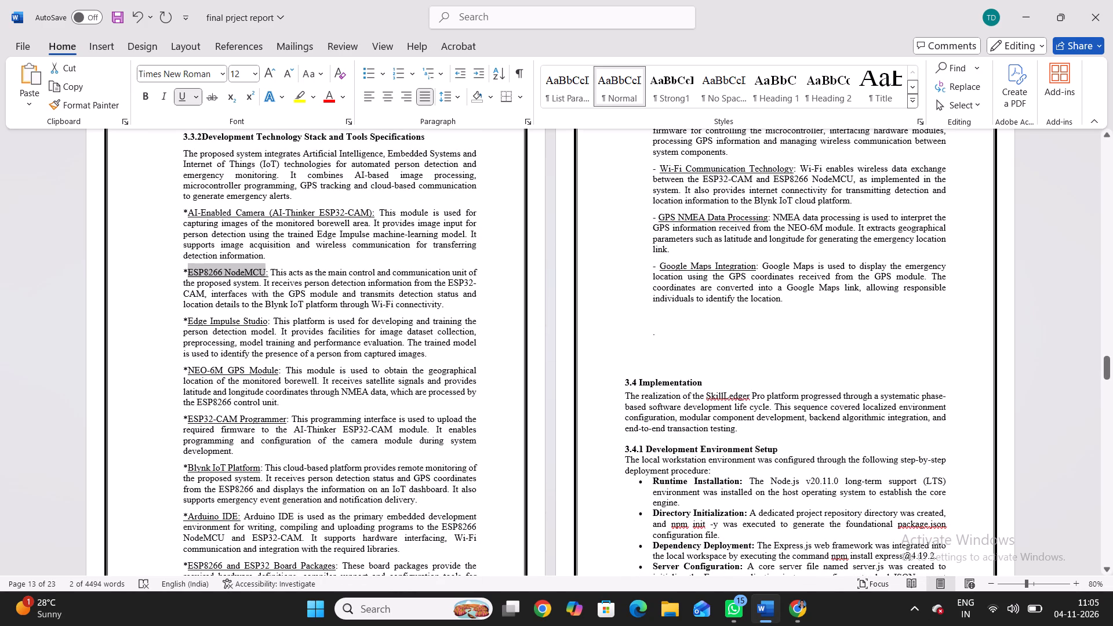
click(188, 321)
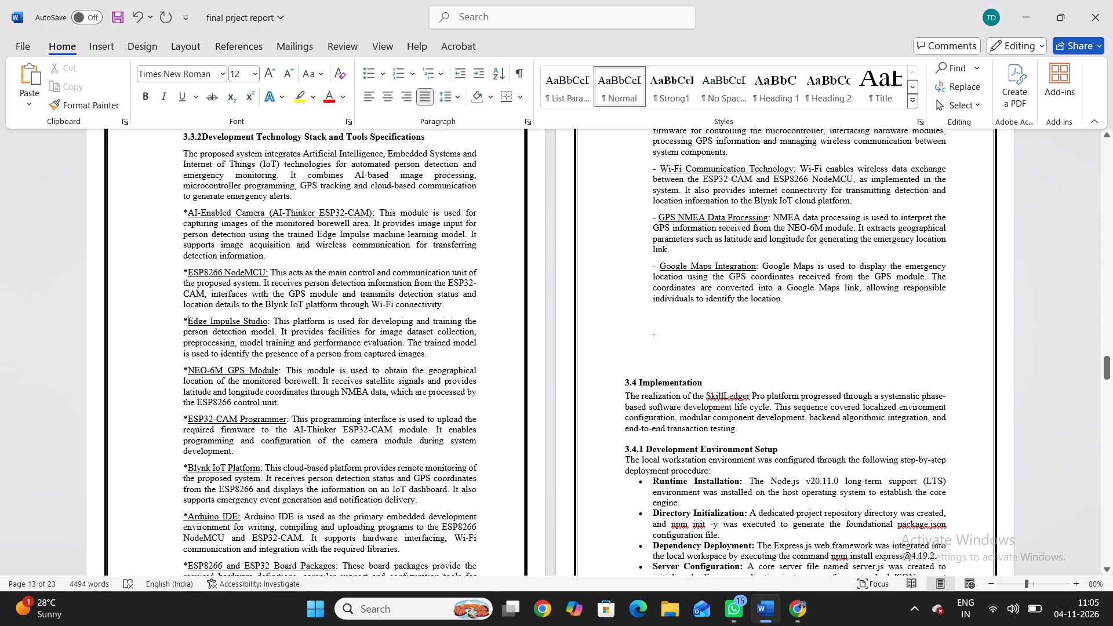
key(space)
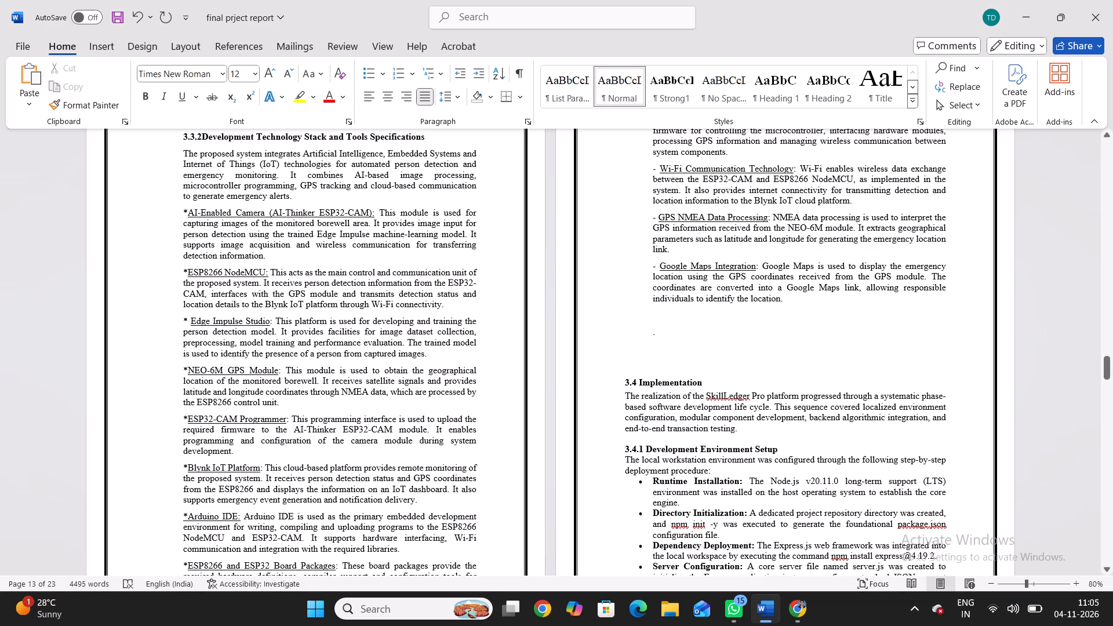
key(space)
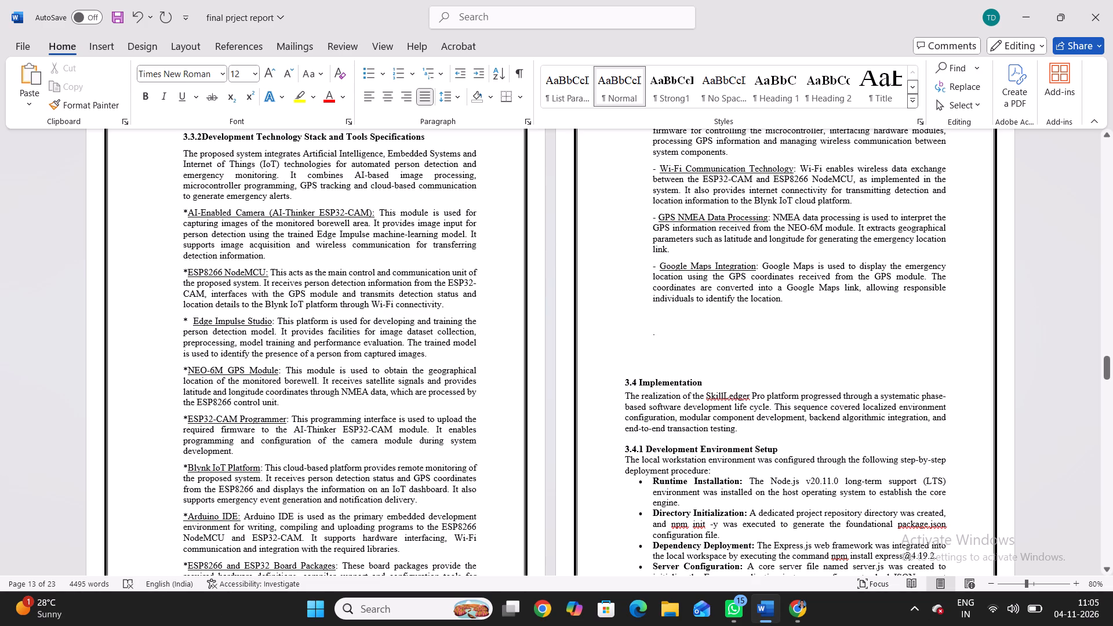
click(185, 268)
key(Right)
key(space)
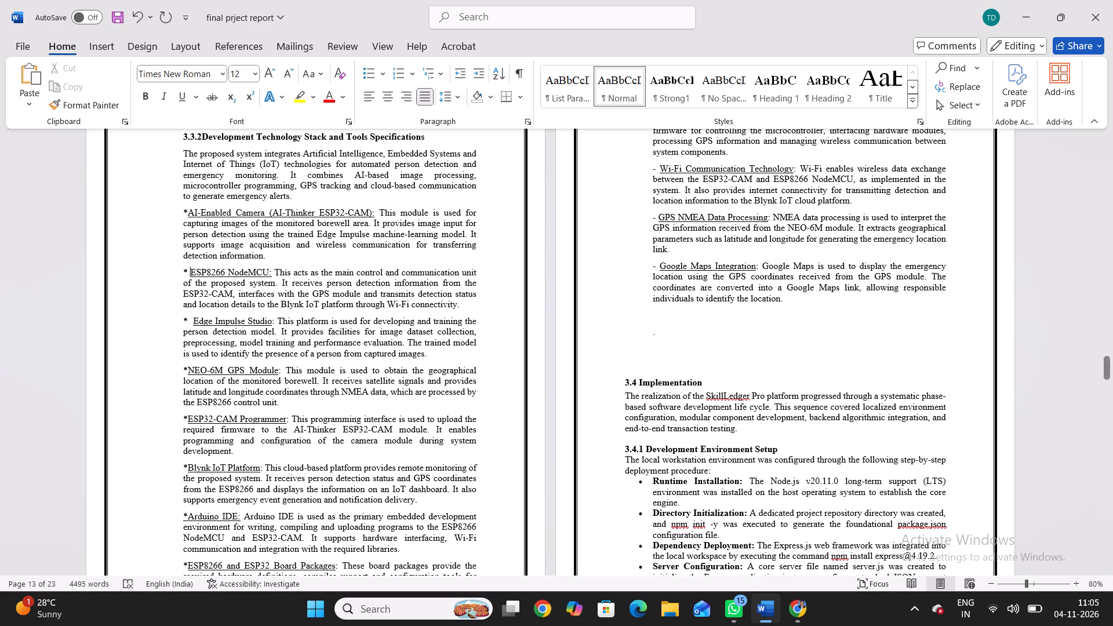
click(187, 210)
key(space)
Insert a space after the asterisks before the NEO-6M GPS Module, ESP32-CAM Programmer and Blynk IoT Platform titles.
scroll(285, 286, down, 1)
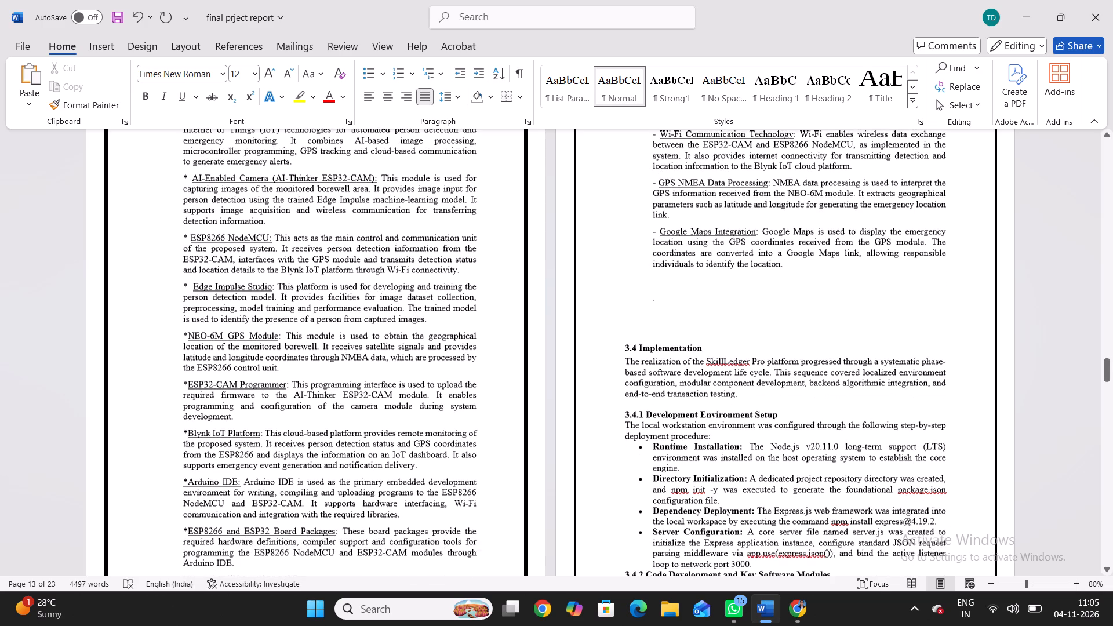
scroll(285, 286, down, 1)
click(188, 314)
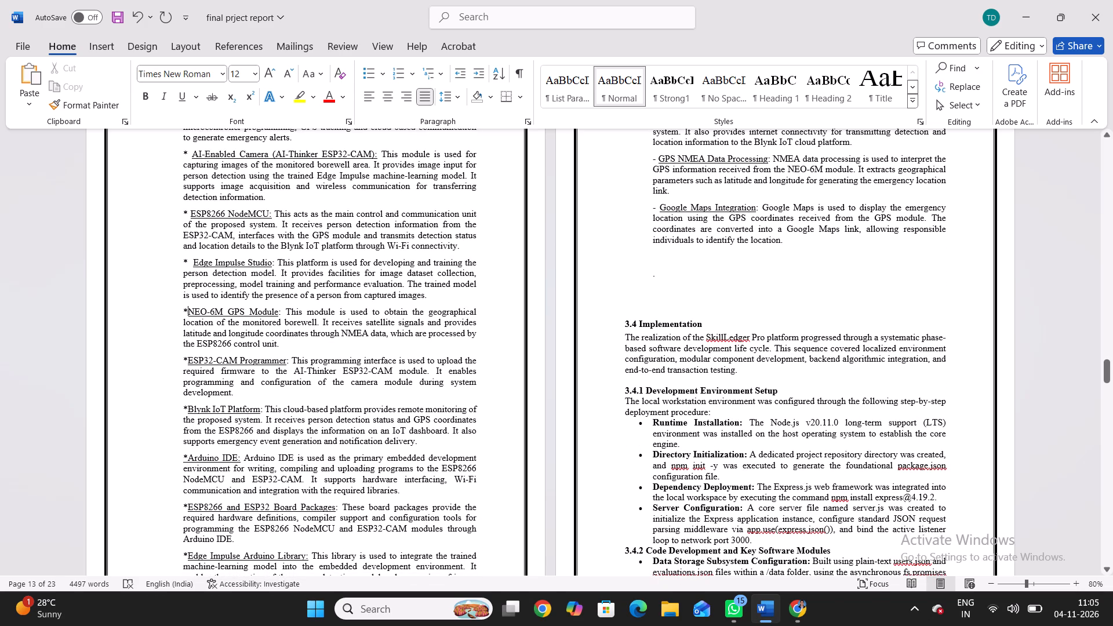
key(space)
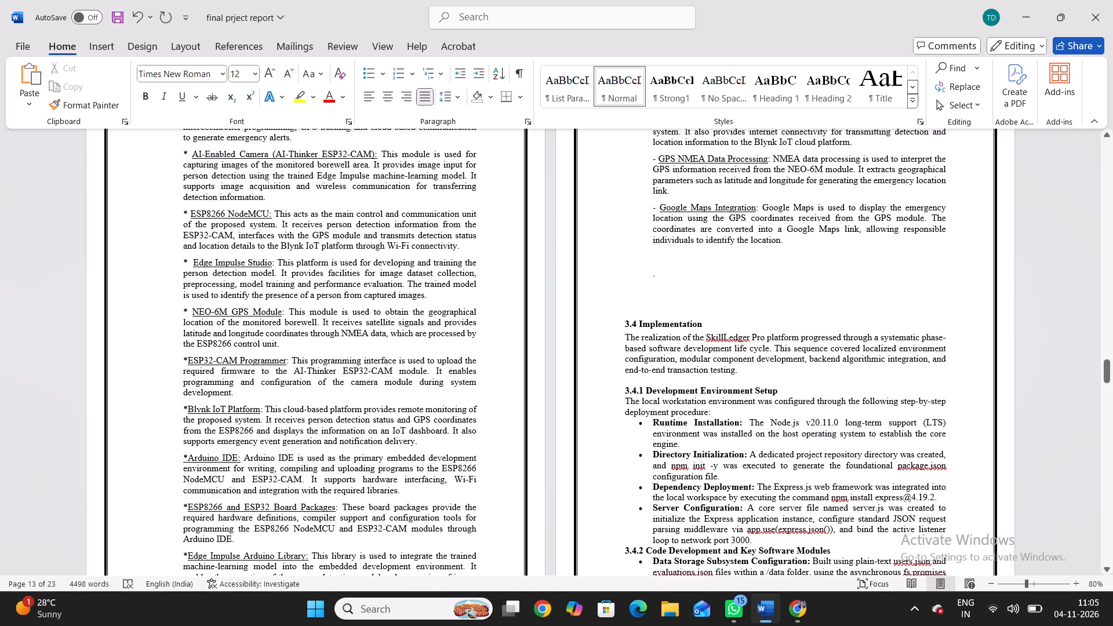
click(187, 360)
key(space)
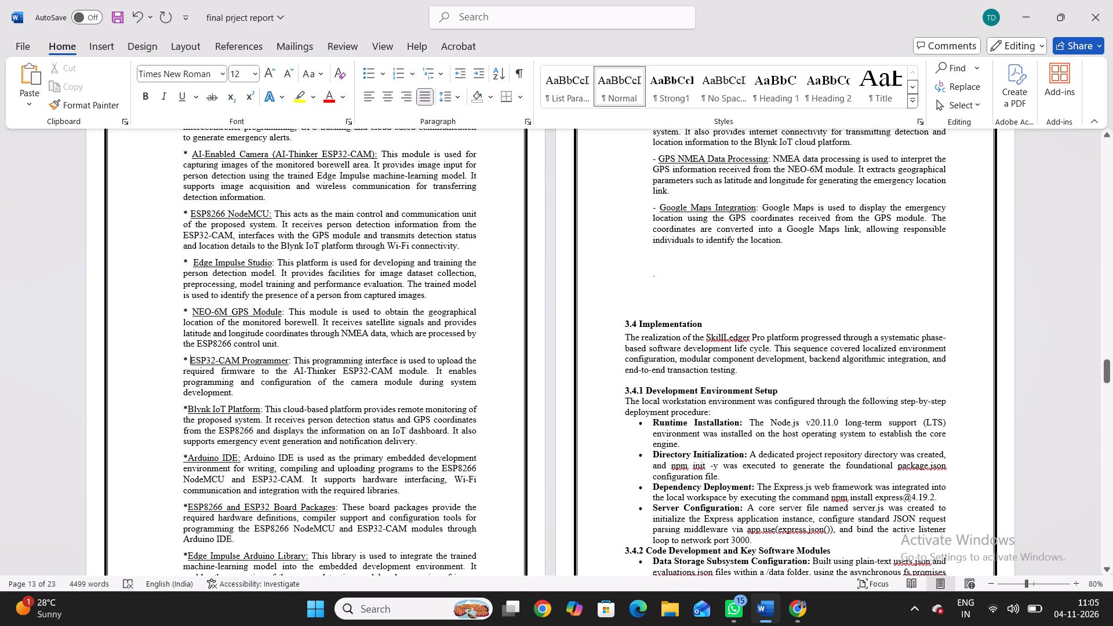
click(188, 406)
key(space)
Remove the underline from the Arduino IDE title and its asterisk, and insert a space between them.
scroll(188, 406, down, 1)
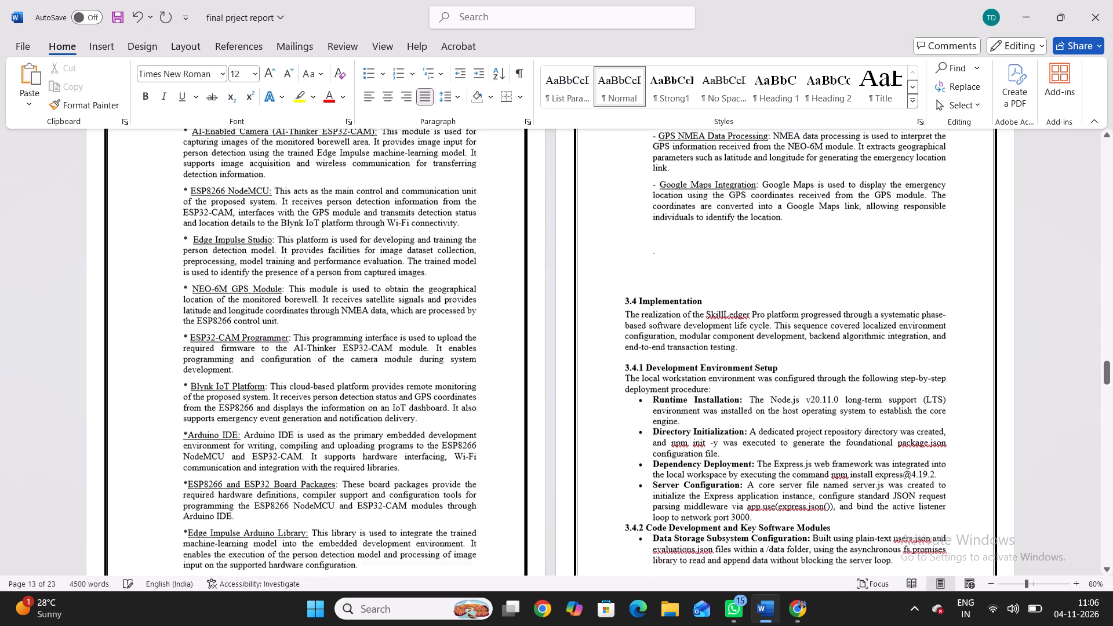
scroll(188, 406, down, 1)
click(186, 400)
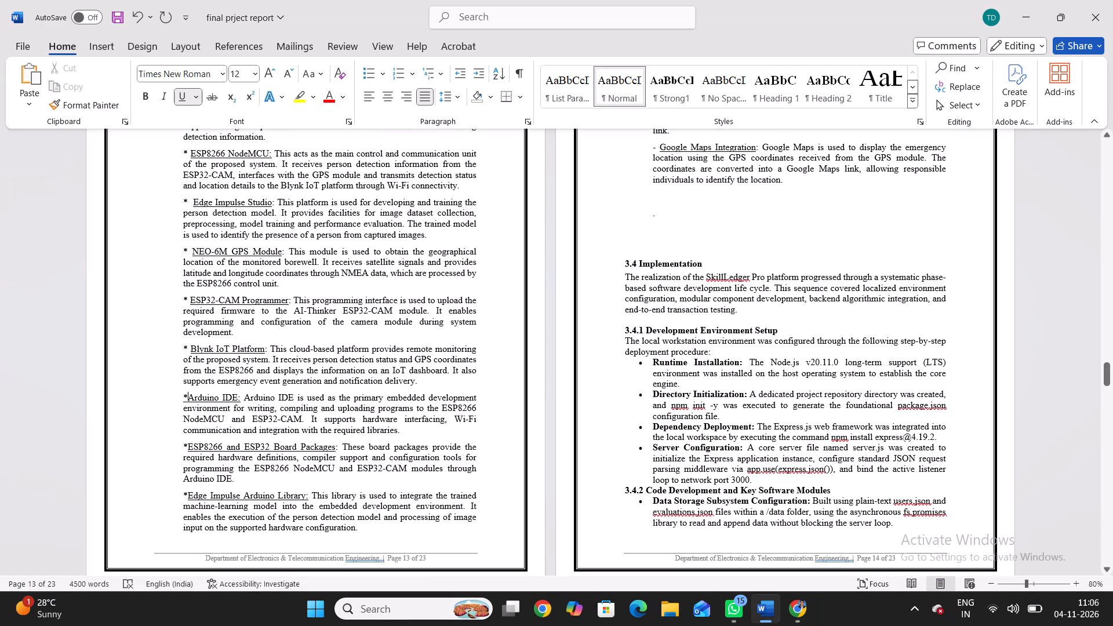
drag(182, 397, 232, 398)
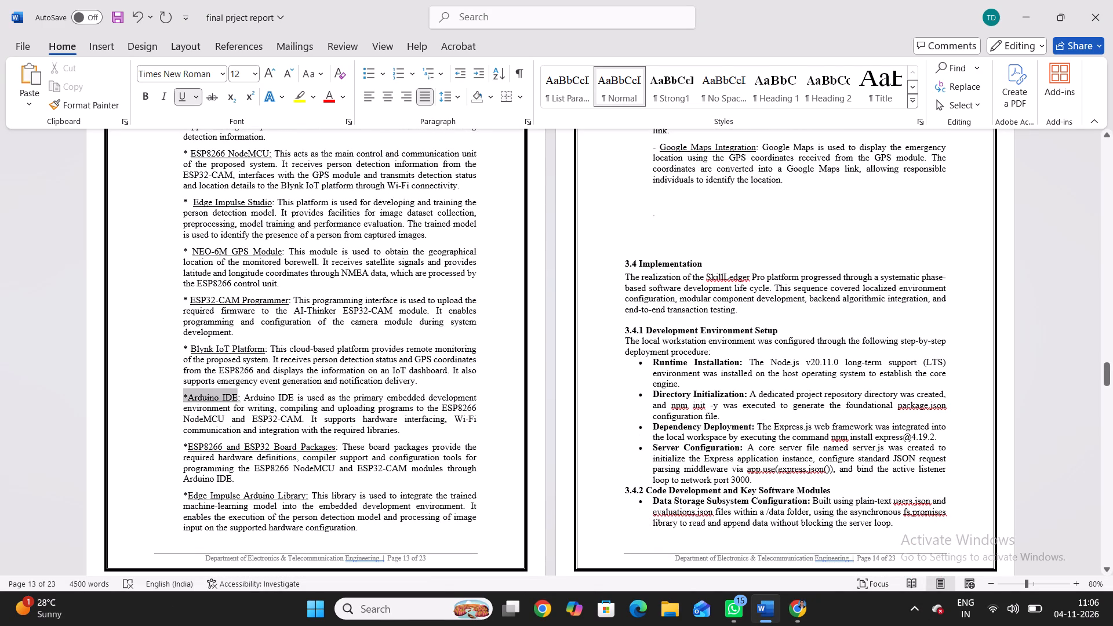
drag(232, 398, 237, 399)
click(277, 370)
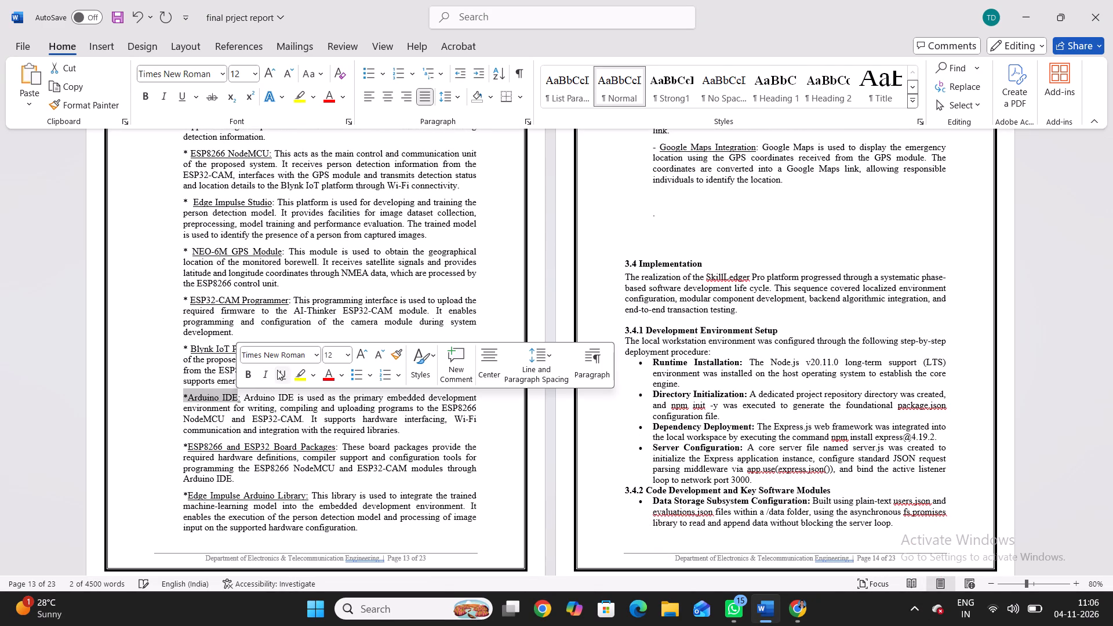
click(190, 400)
key(space)
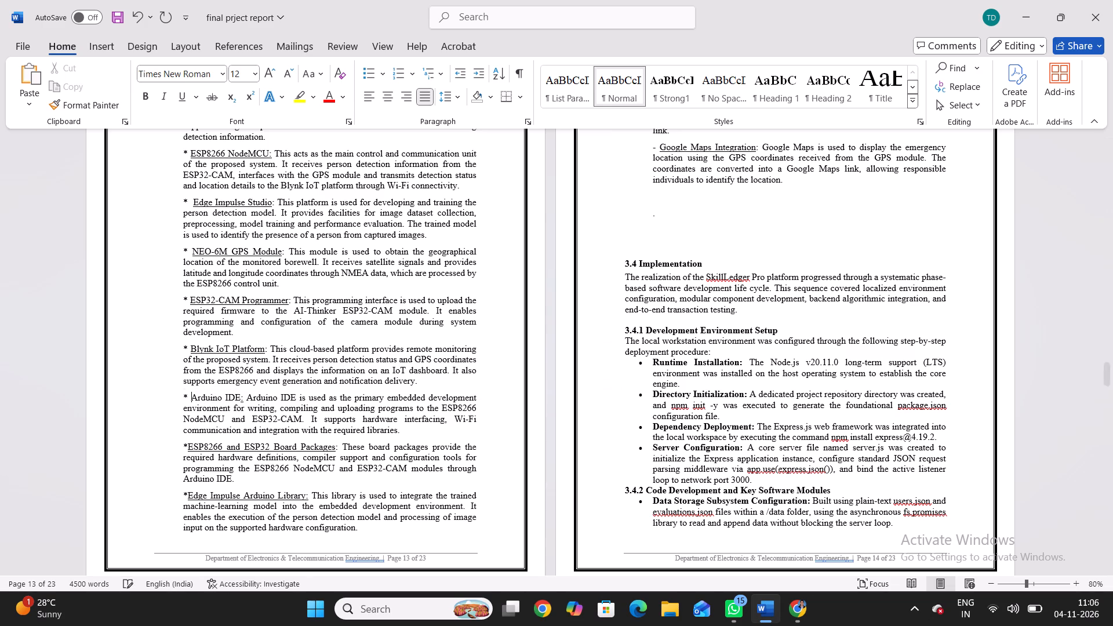
Insert a space after the asterisks before the ESP8266 and ESP32 Board Packages and Edge Impulse Arduino Library titles.
click(188, 446)
key(space)
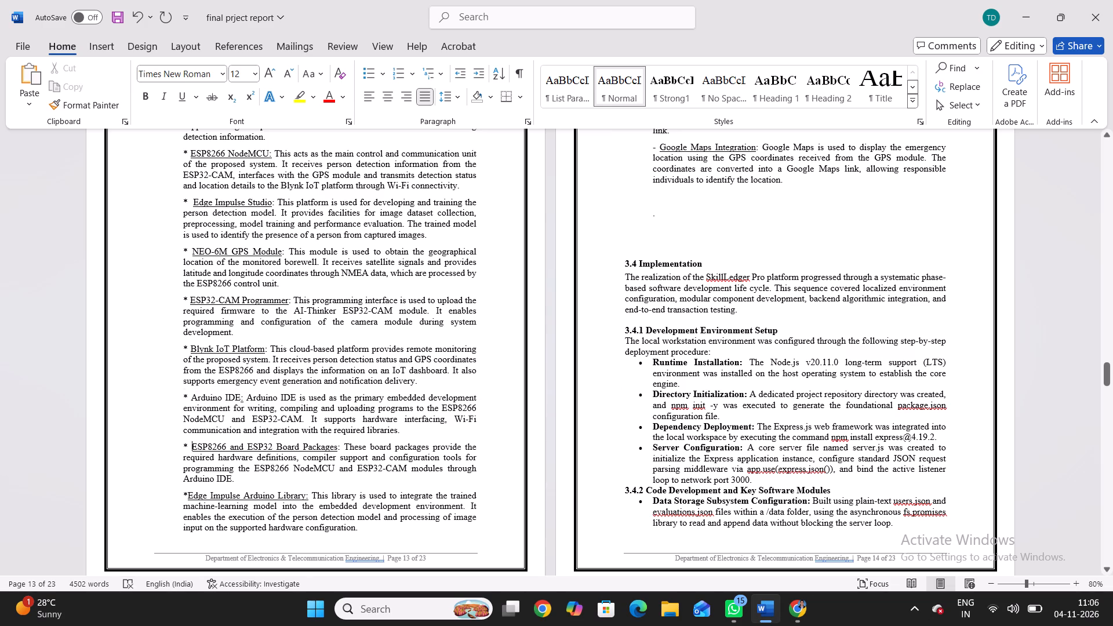
click(190, 495)
key(space)
Replace the dash before the Wi-Fi Communication Technology title with an asterisk followed by a space.
scroll(190, 495, up, 2)
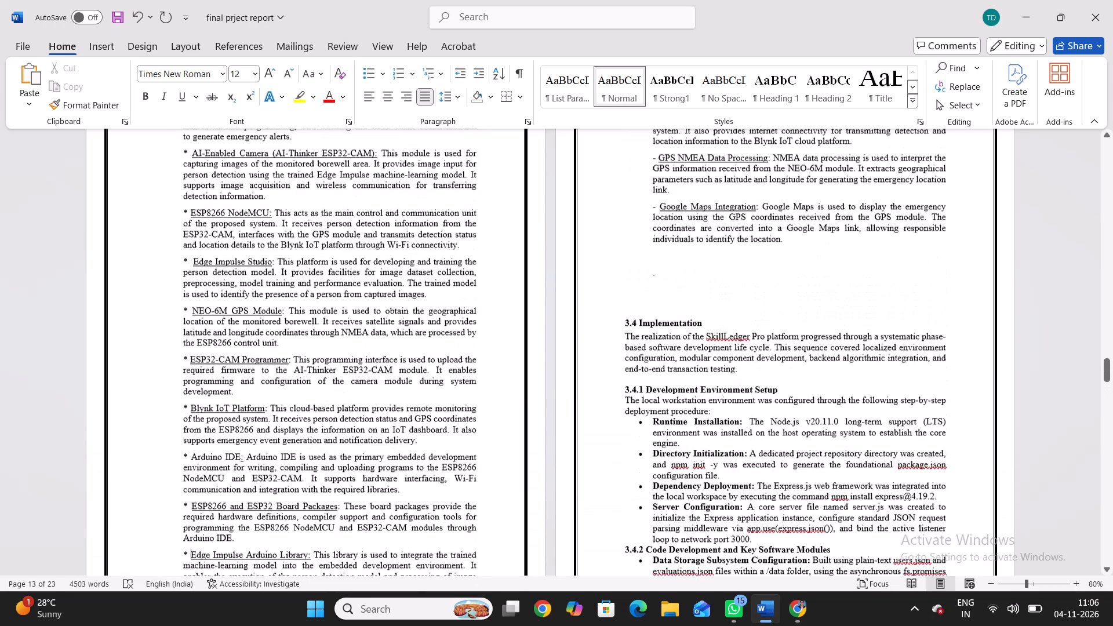
scroll(190, 495, up, 1)
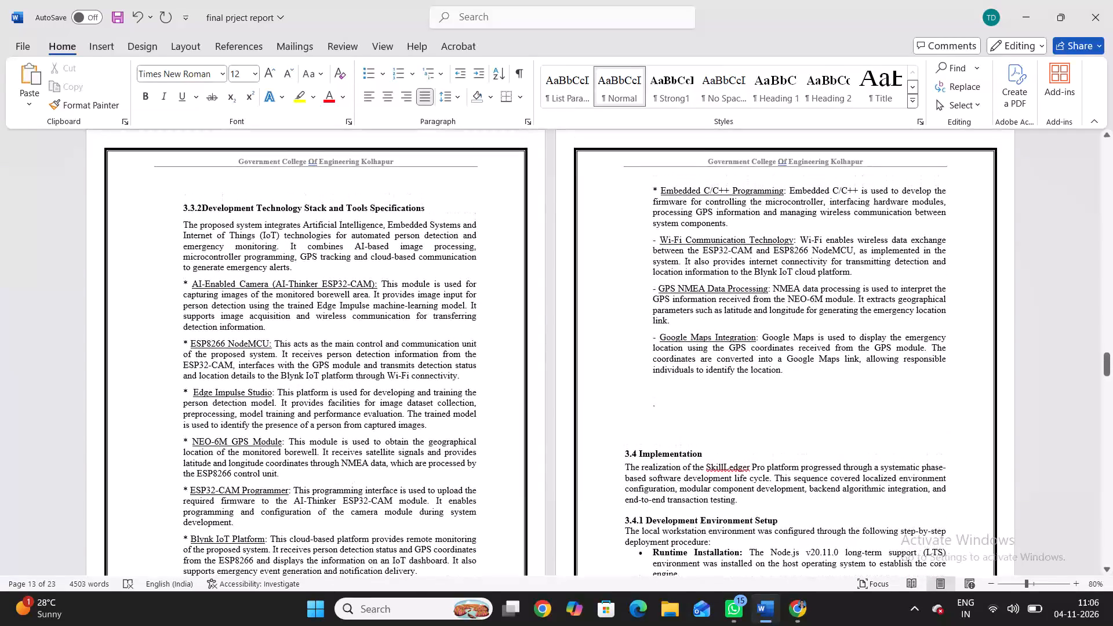
click(660, 241)
key(BackSpace)
key(BackSpace)
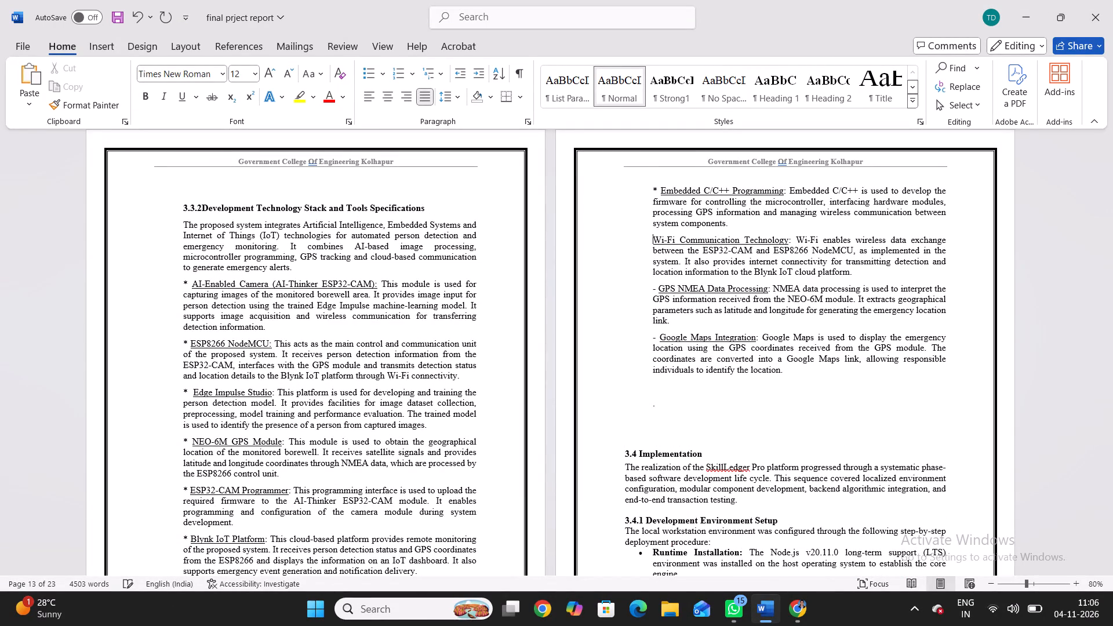
text(*)
key(space)
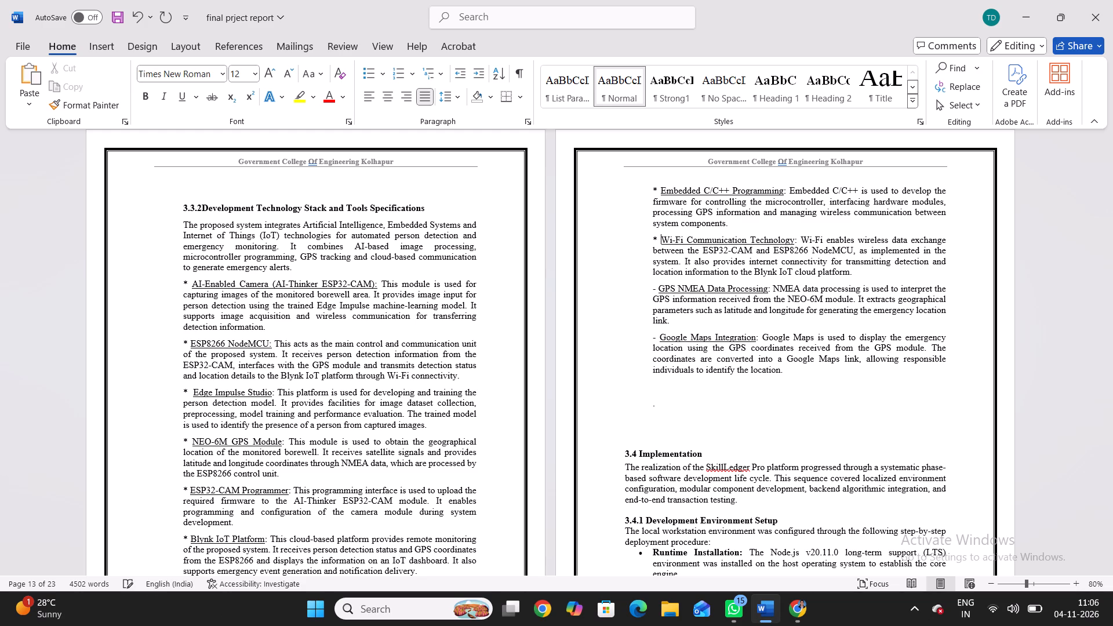
Replace the dashes before the GPS NMEA Data Processing and Google Maps Integration titles with an asterisk followed by a space.
click(658, 290)
key(BackSpace)
key(BackSpace)
text(*)
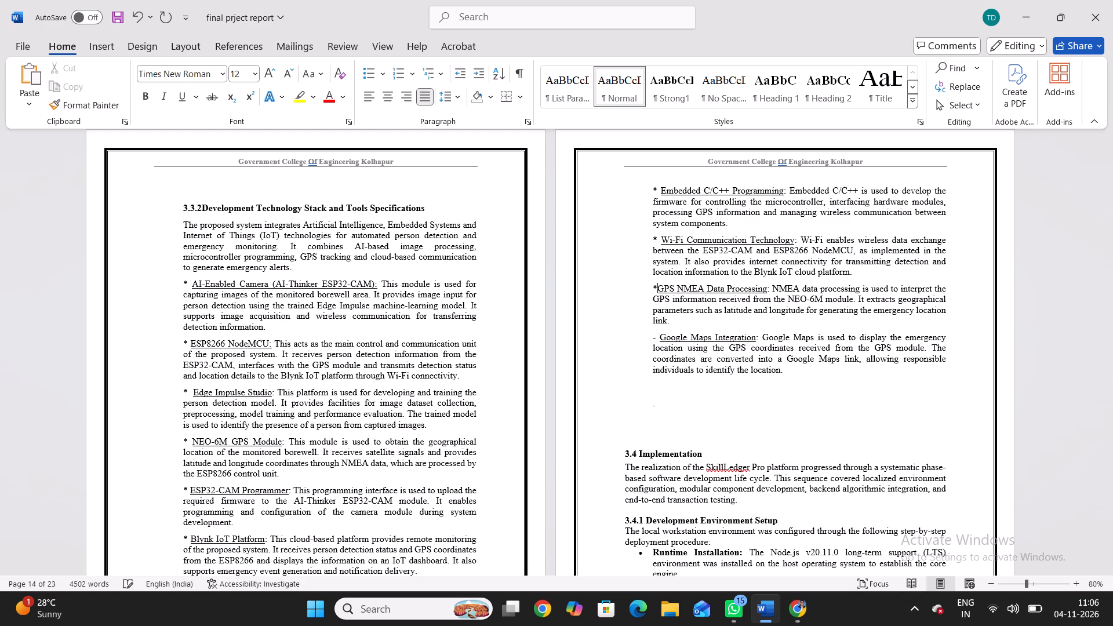
key(space)
click(660, 335)
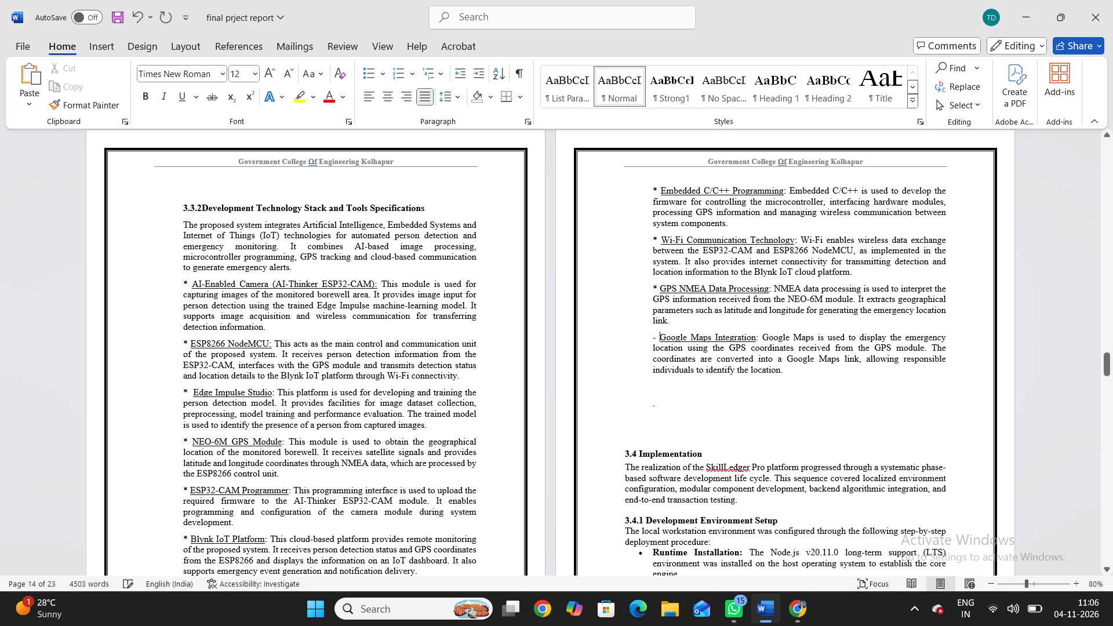
key(BackSpace)
key(BackSpace)
text(*)
key(space)
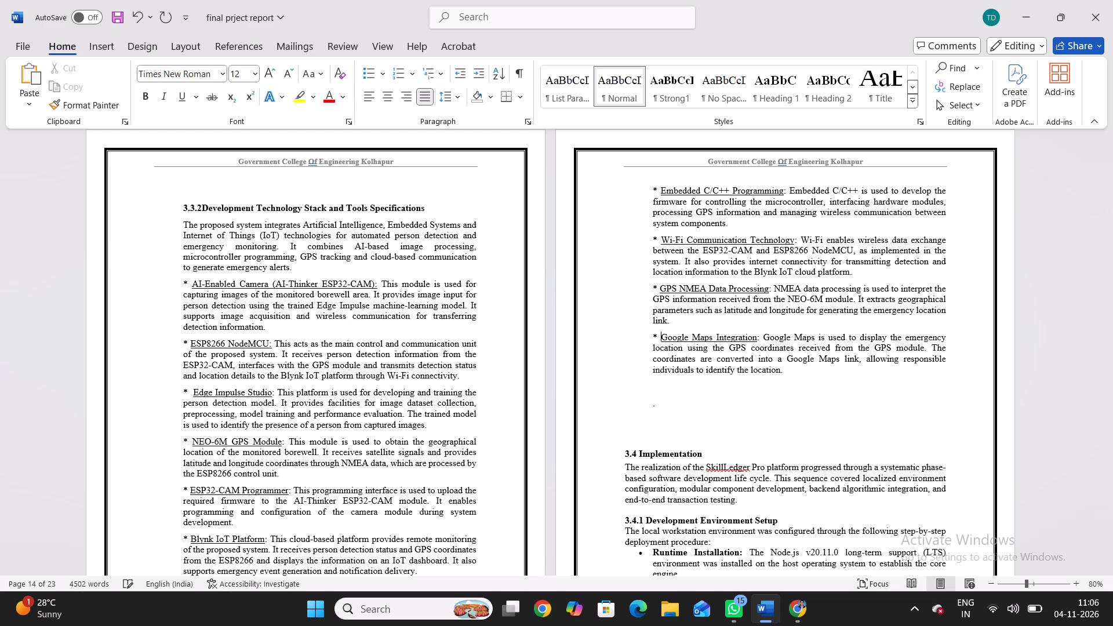
Delete the stray period and extra blank lines between the Google Maps Integration paragraph and the 3.4 Implementation heading.
scroll(660, 335, down, 1)
click(642, 304)
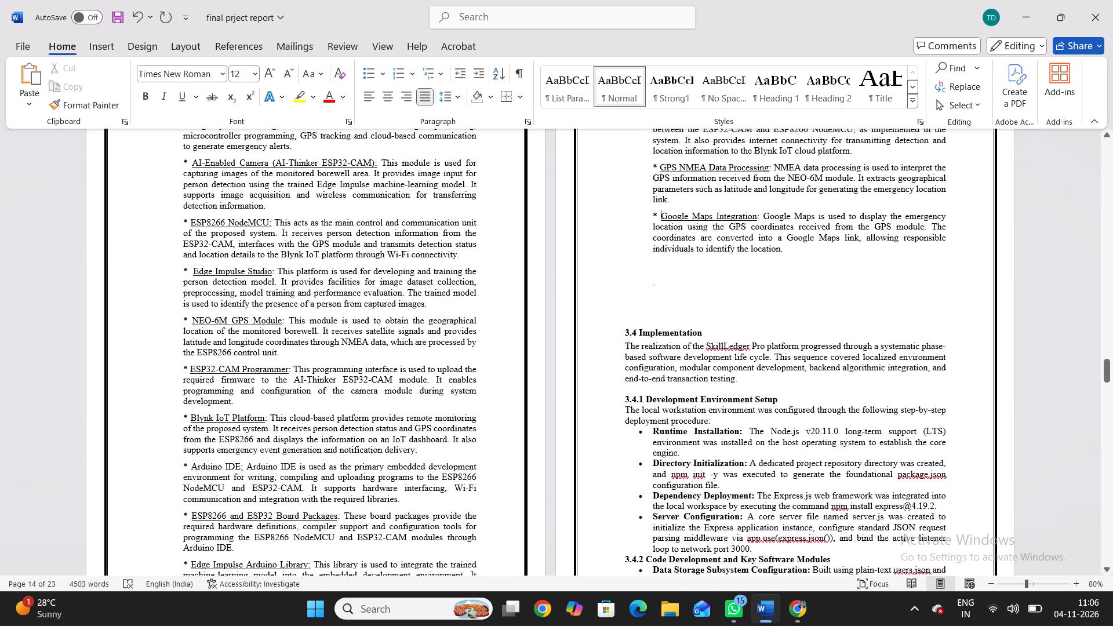
key(BackSpace)
key(BackSpace)
key(BackSpace)
key(BackSpace)
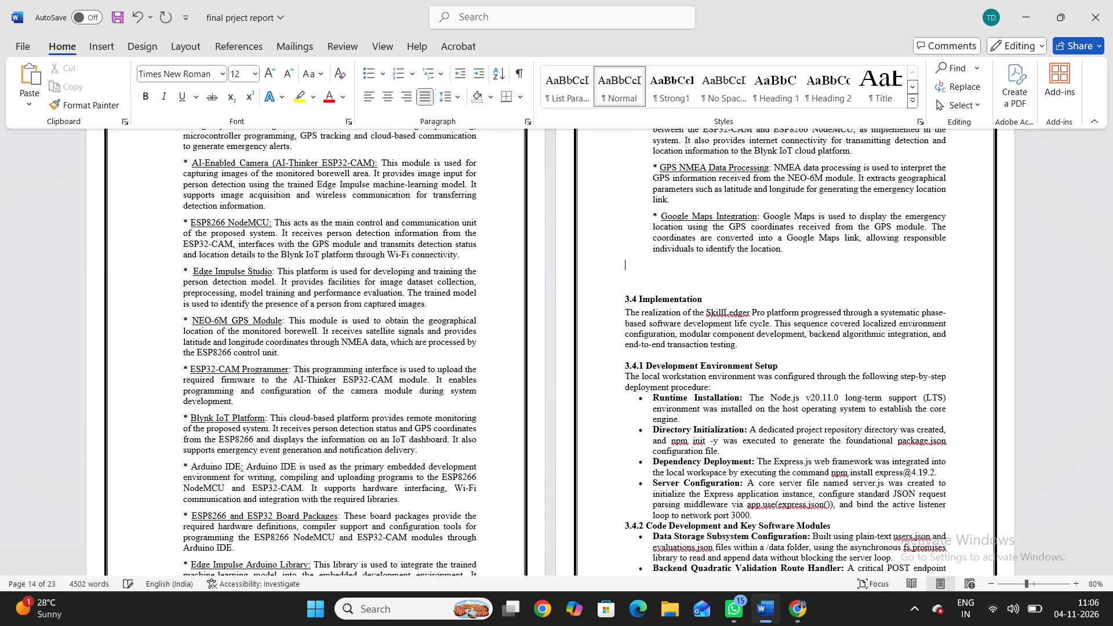
key(BackSpace)
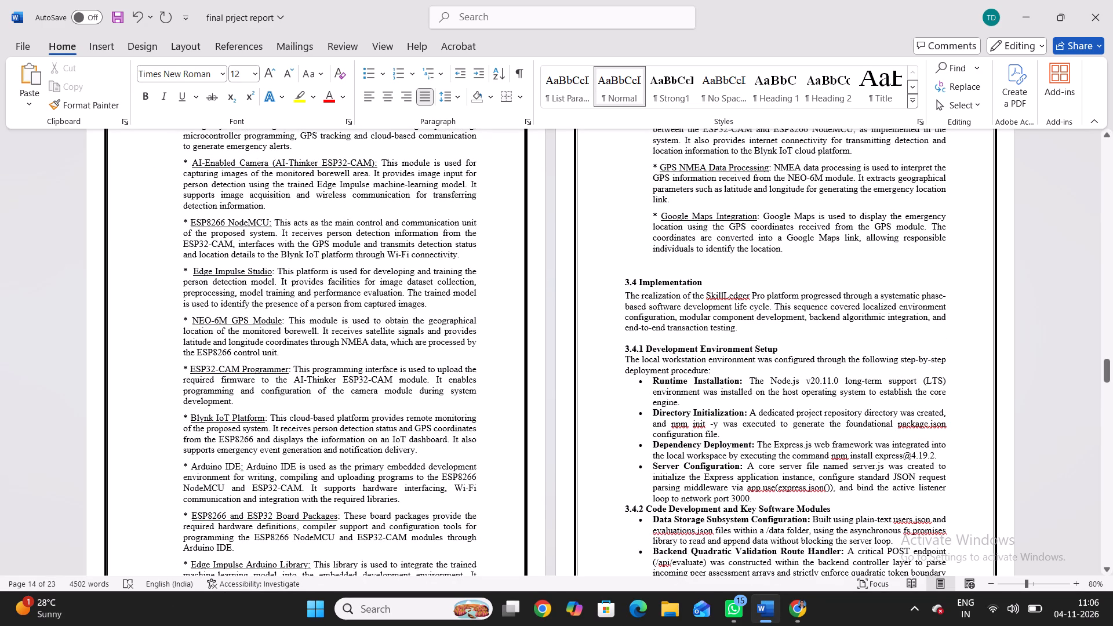
Review the rewritten Chapter 3 pages from the 3.2 block diagram through the 3.3.2 tool descriptions to the 3.4 Implementation section.
scroll(602, 307, up, 2)
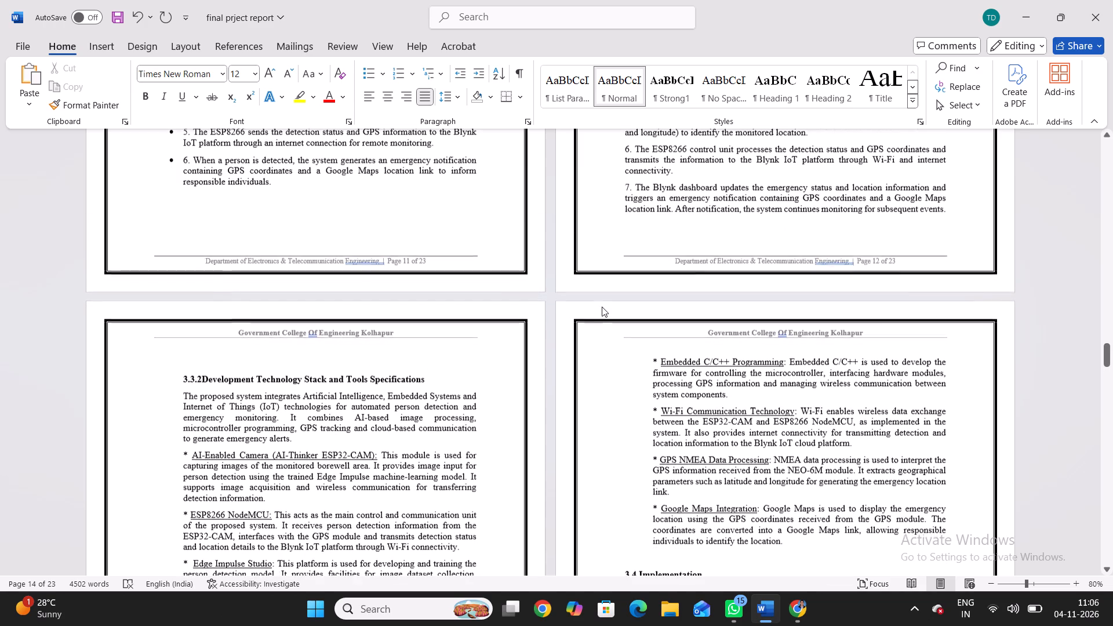
scroll(602, 307, up, 3)
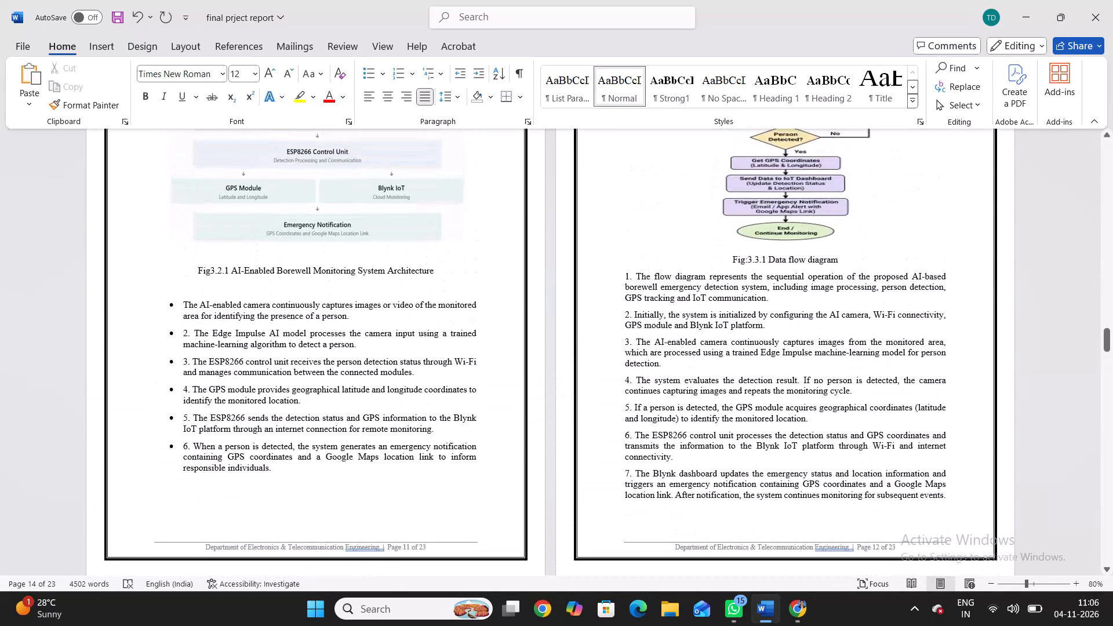
scroll(602, 307, up, 1)
scroll(602, 307, right, 1)
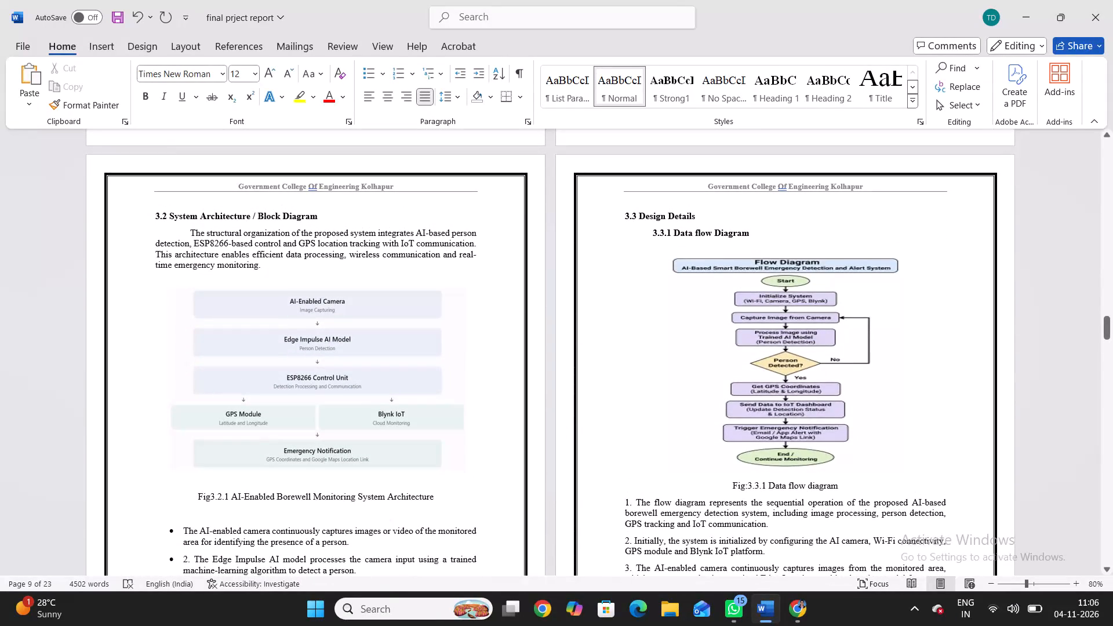
scroll(602, 307, right, 1)
scroll(602, 307, down, 4)
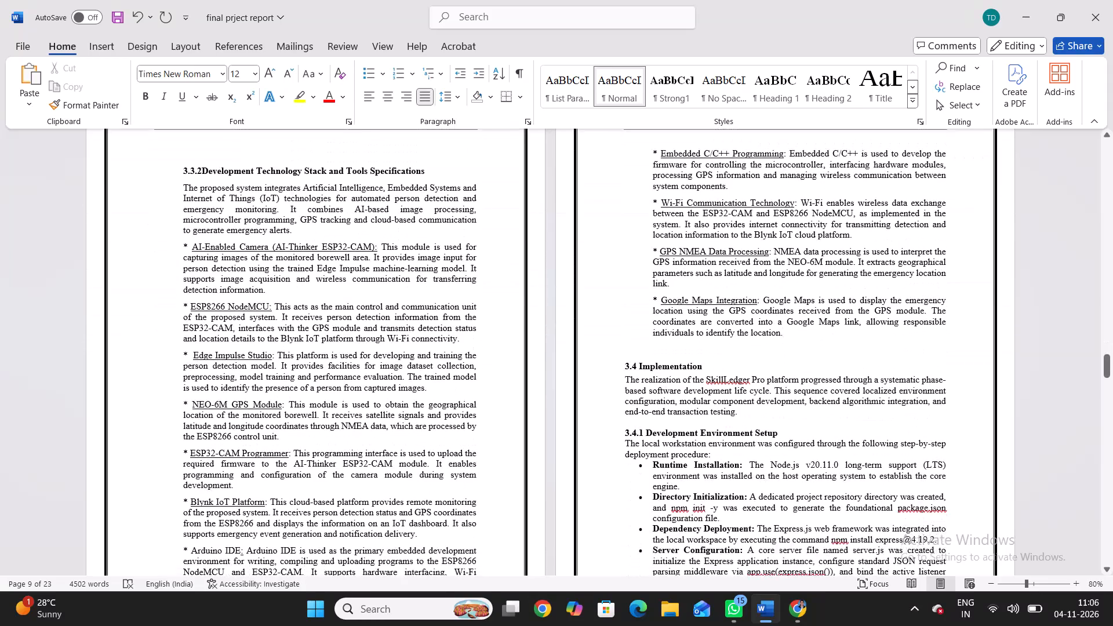
scroll(602, 307, down, 1)
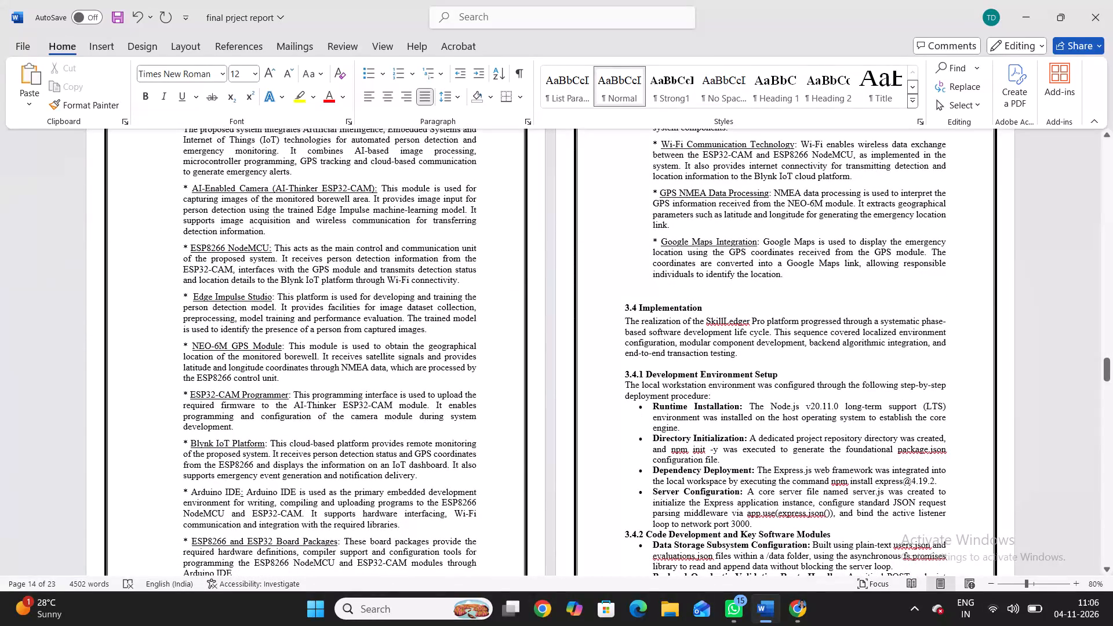
click(789, 615)
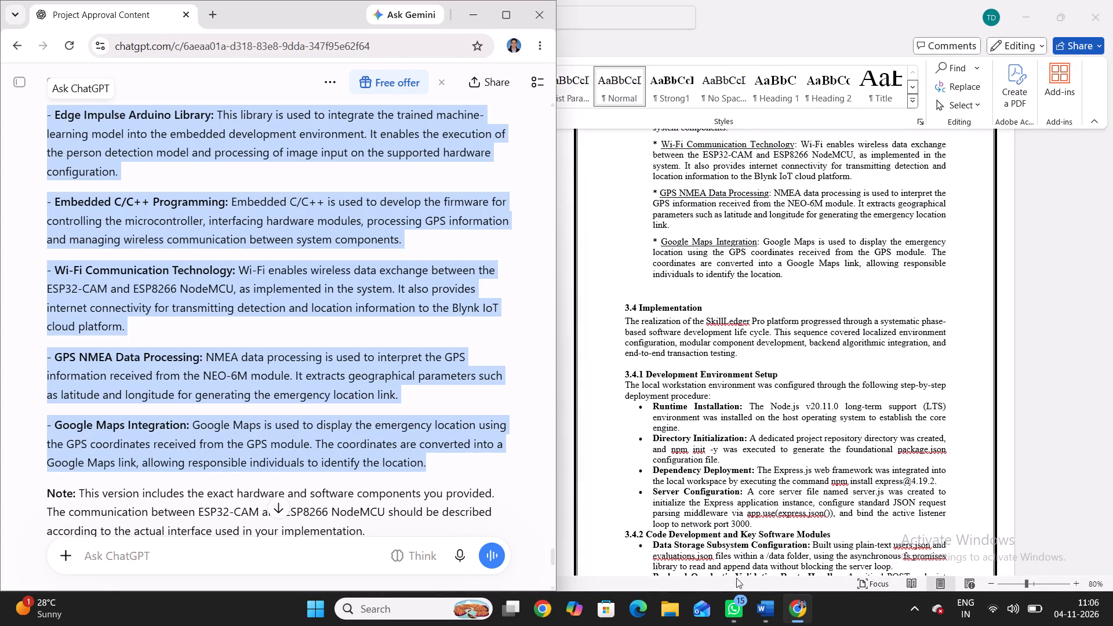
click(460, 550)
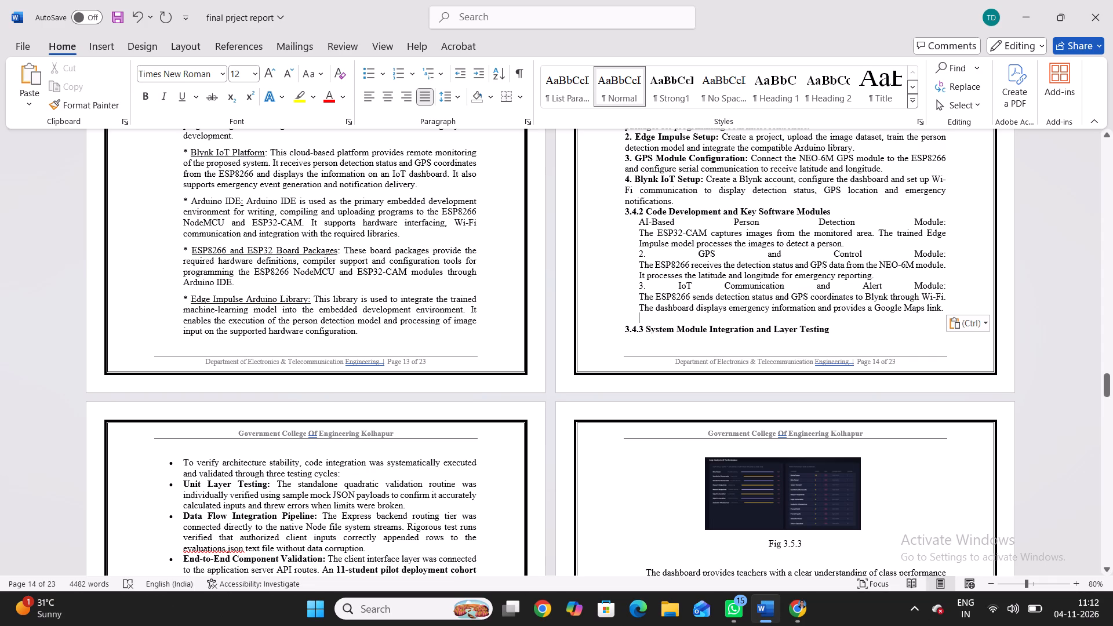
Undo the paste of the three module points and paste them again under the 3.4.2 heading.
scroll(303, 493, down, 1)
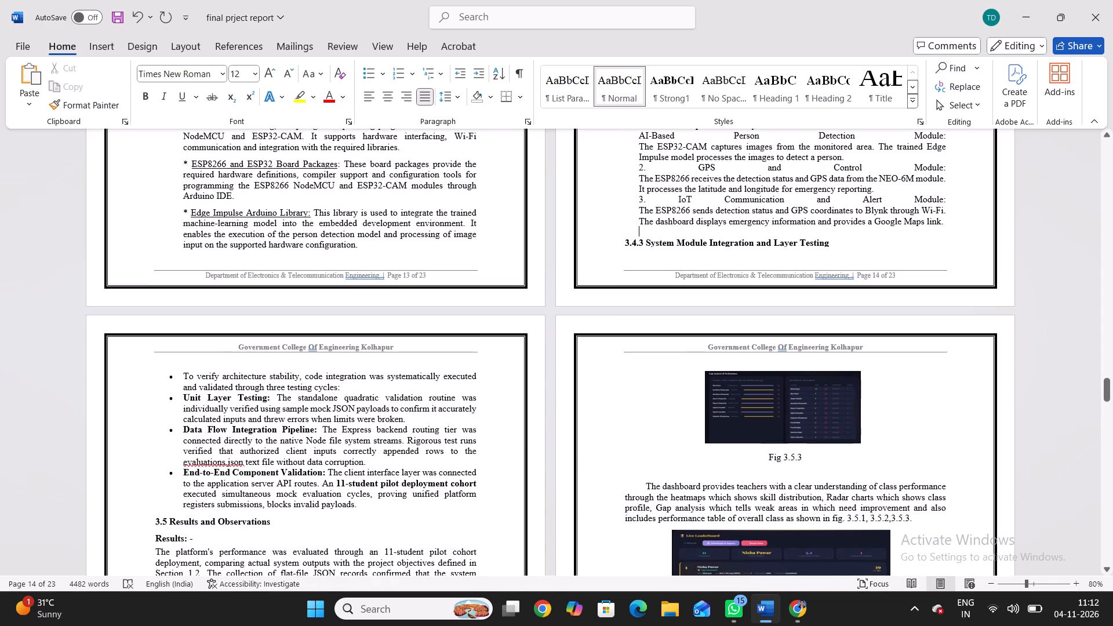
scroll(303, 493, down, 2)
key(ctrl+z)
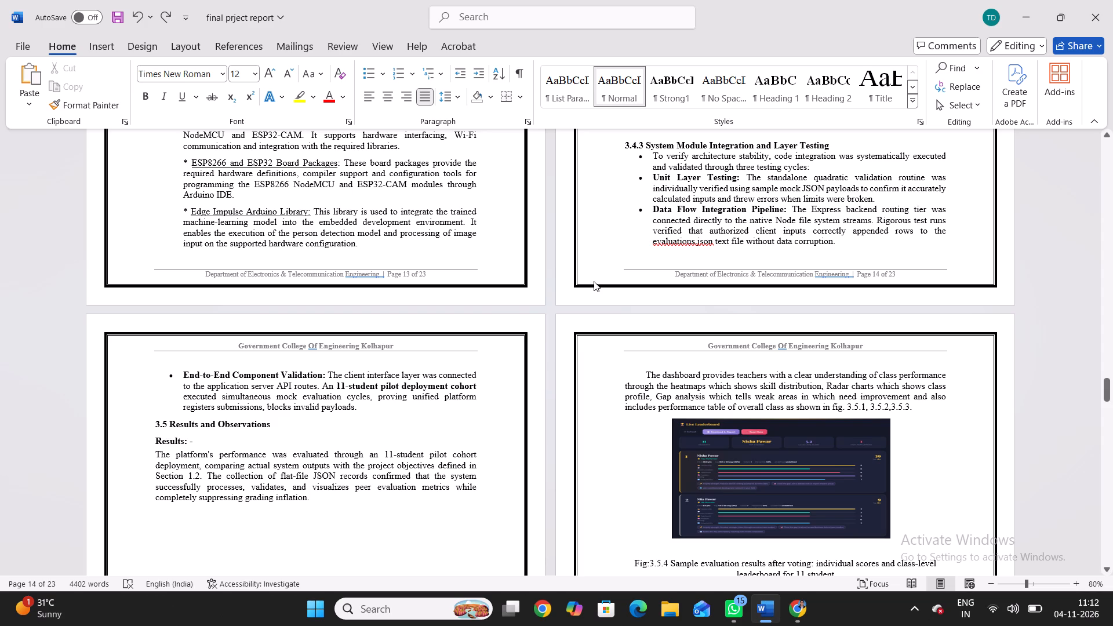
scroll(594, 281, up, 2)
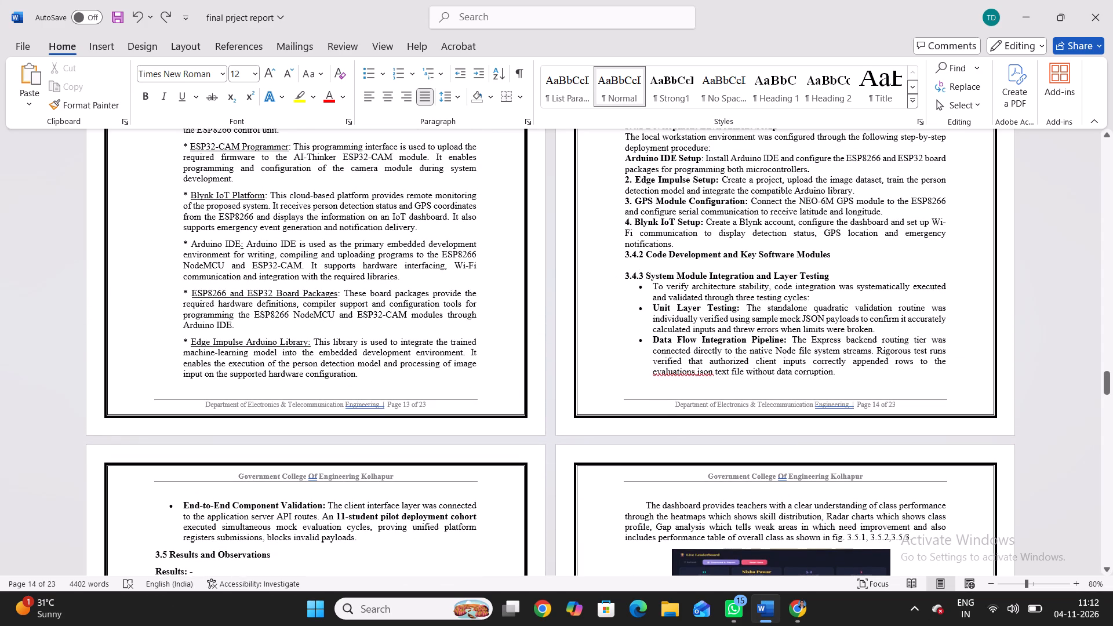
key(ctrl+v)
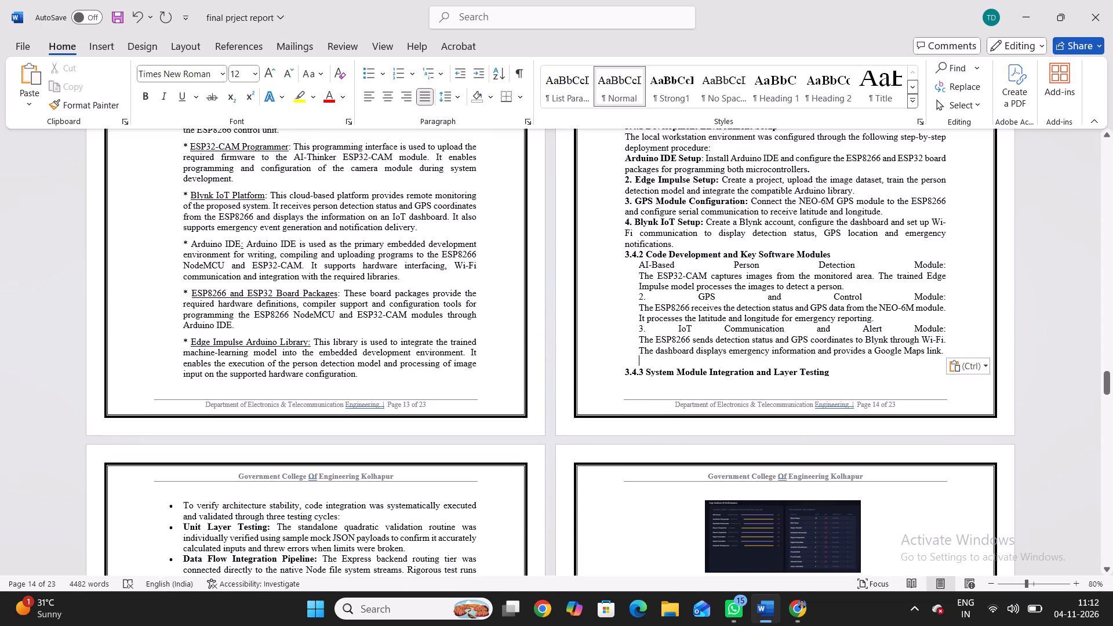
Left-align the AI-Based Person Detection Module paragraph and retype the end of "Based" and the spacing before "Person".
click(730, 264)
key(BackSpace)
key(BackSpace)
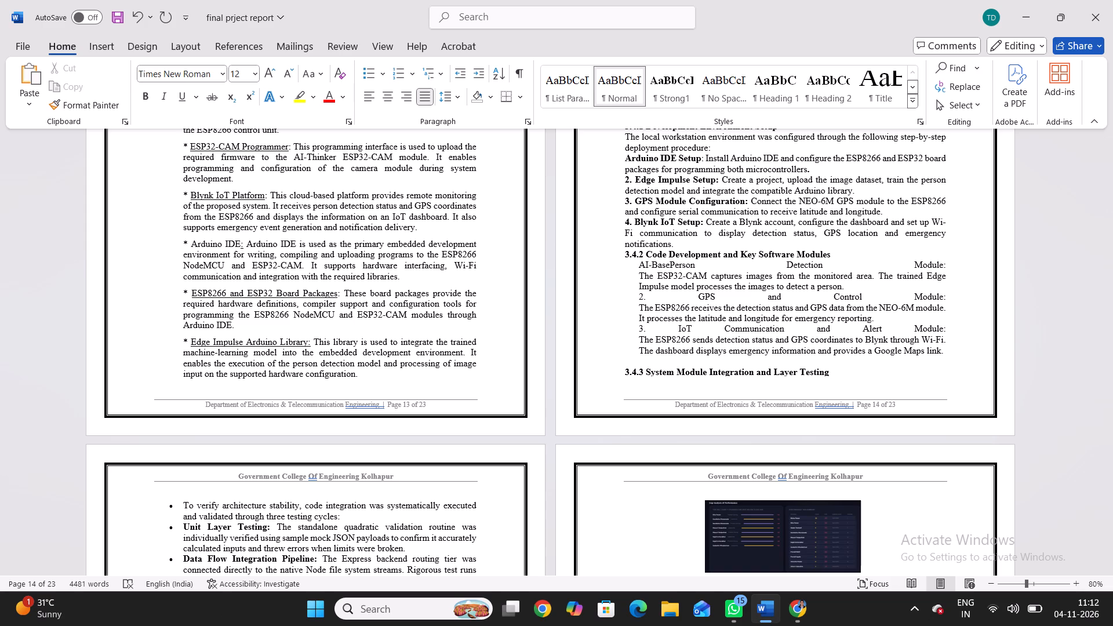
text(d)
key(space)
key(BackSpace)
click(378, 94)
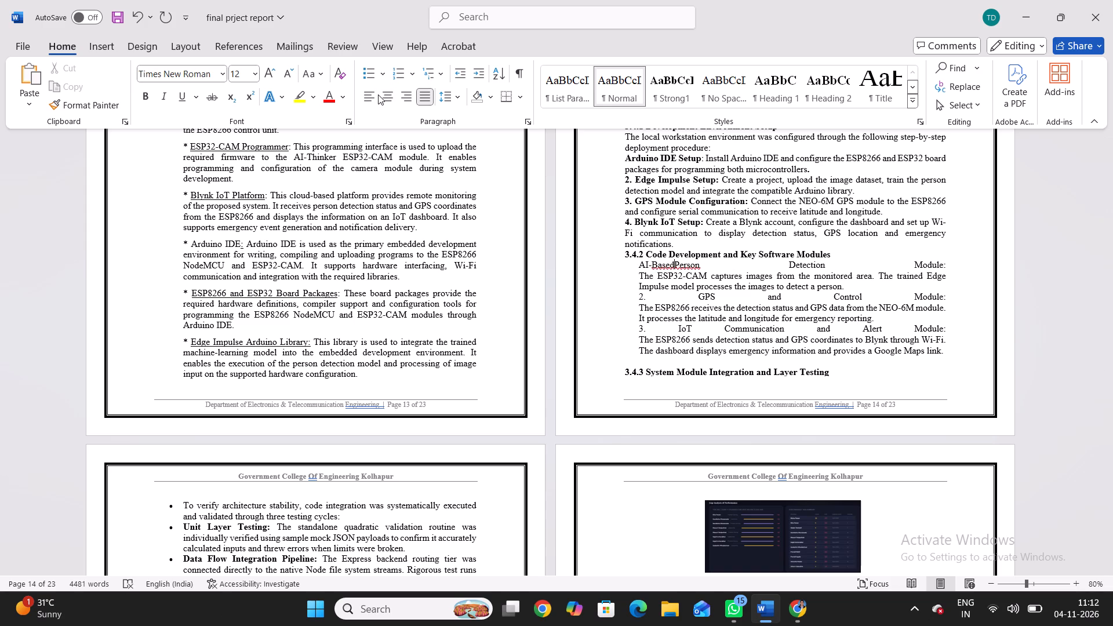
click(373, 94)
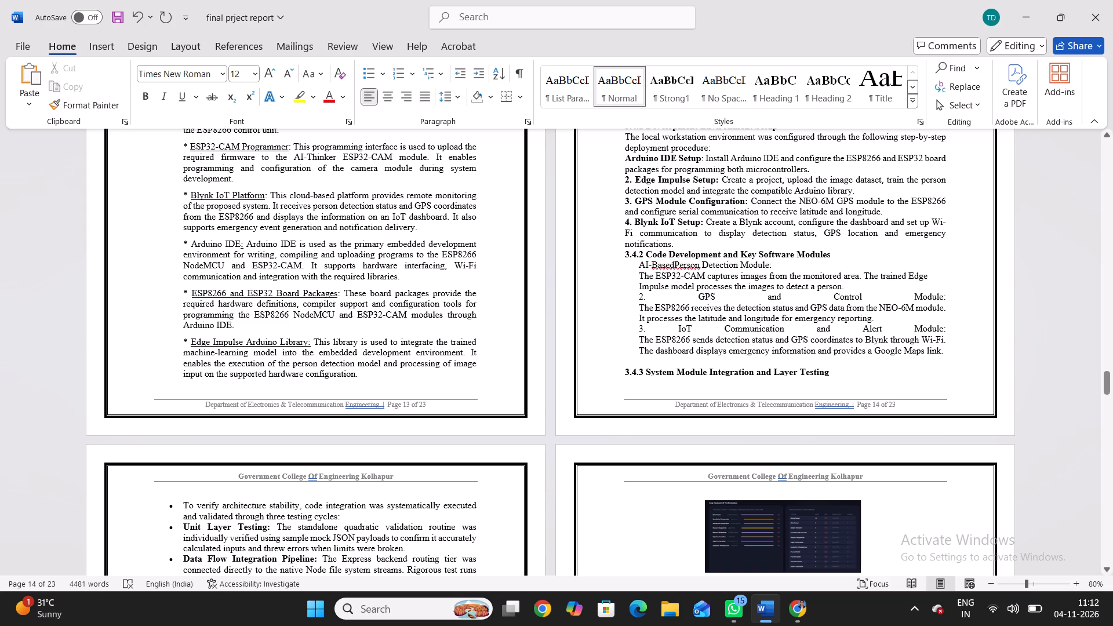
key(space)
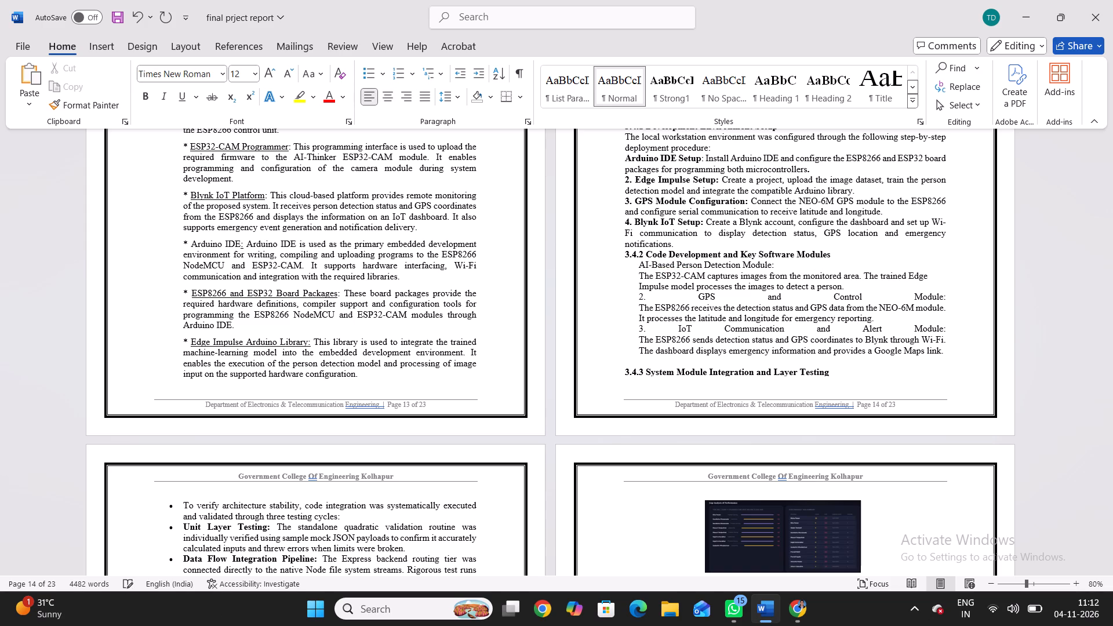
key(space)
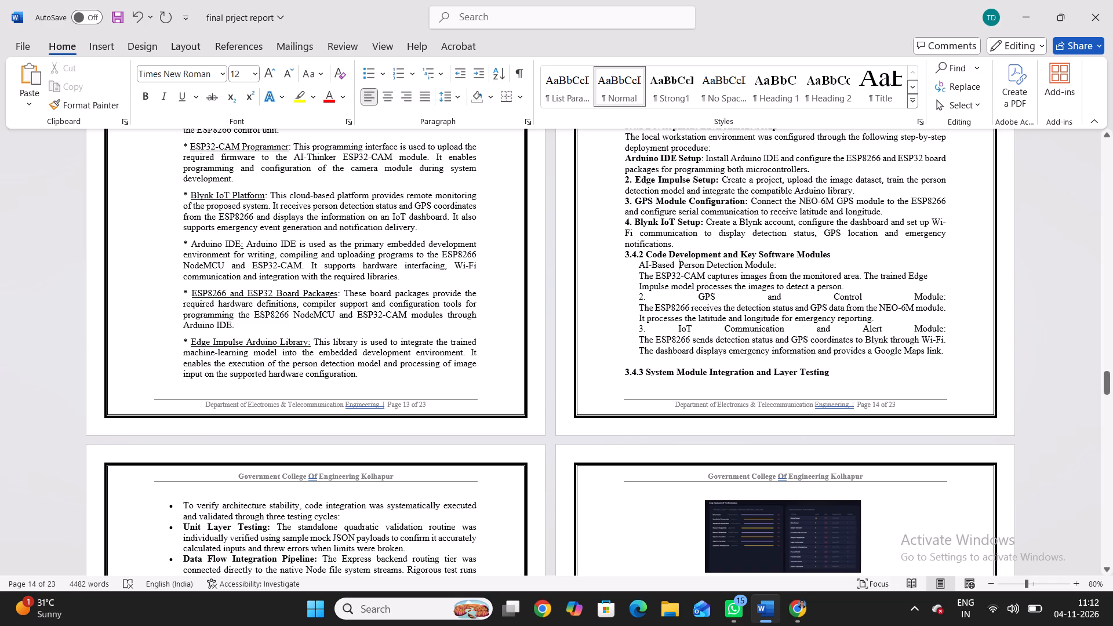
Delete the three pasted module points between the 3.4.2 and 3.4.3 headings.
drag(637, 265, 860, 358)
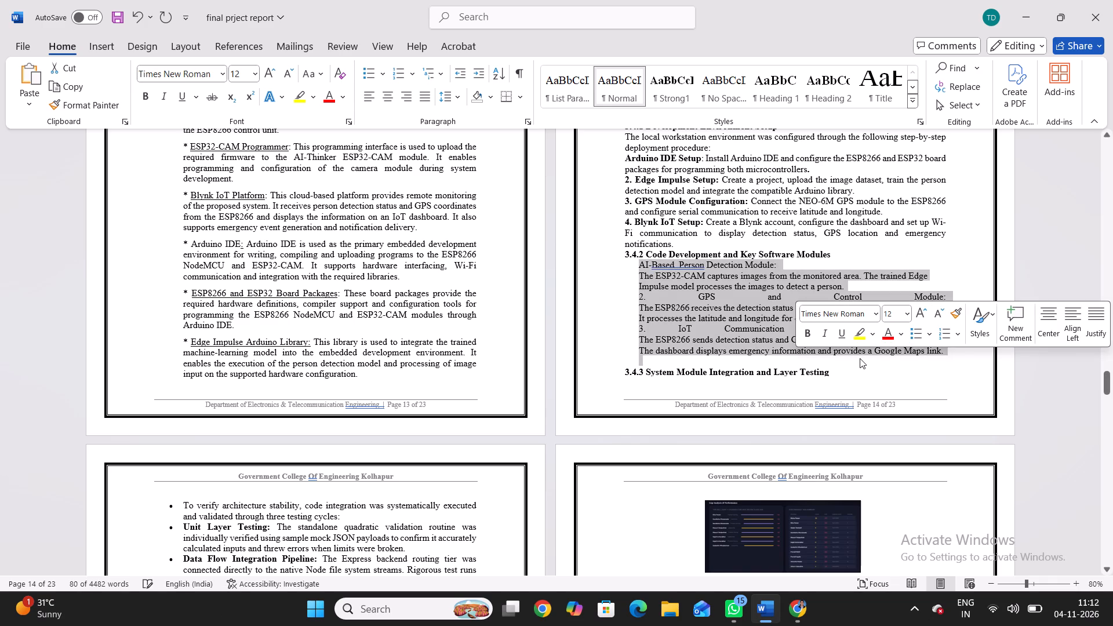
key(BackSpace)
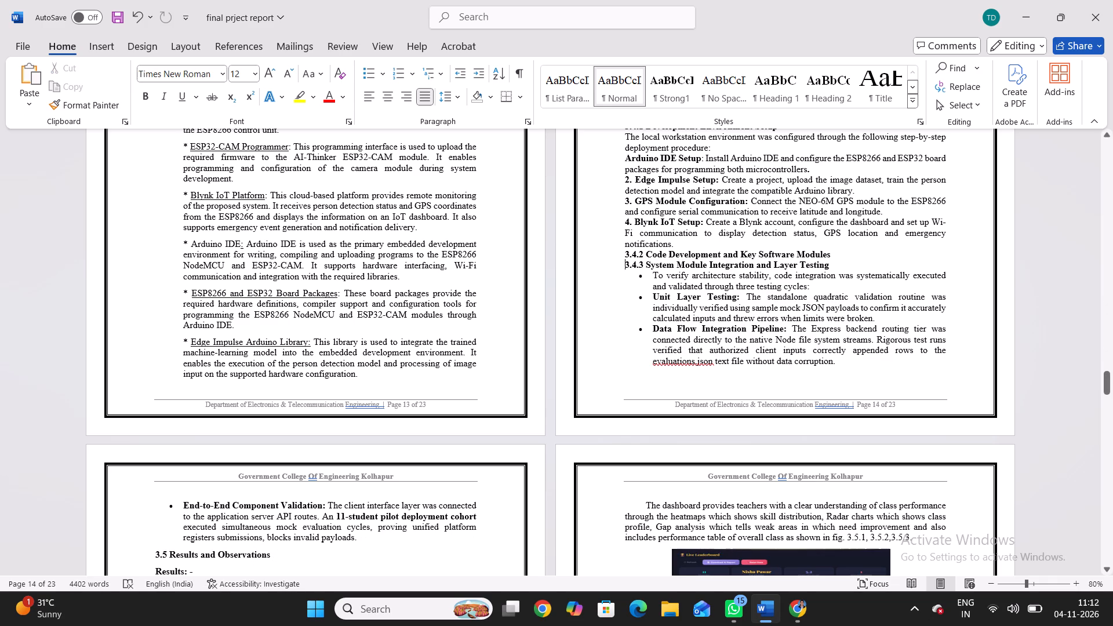
Add a left-aligned line below the 3.4.2 Code Development and Key Software Modules heading and paste the three module points there.
click(370, 101)
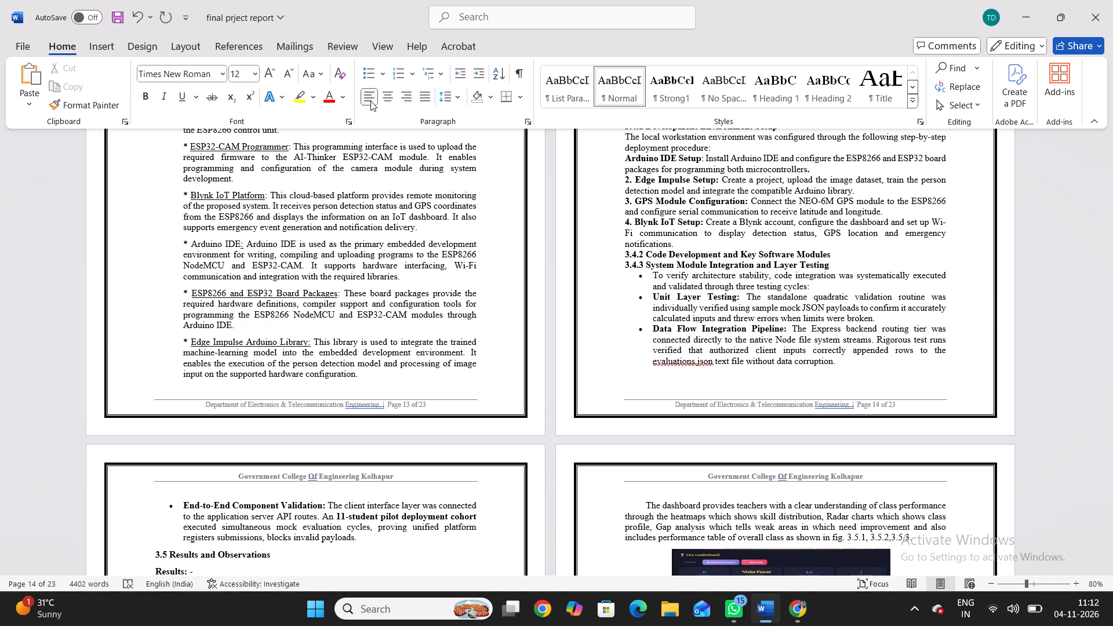
click(834, 250)
key(Return)
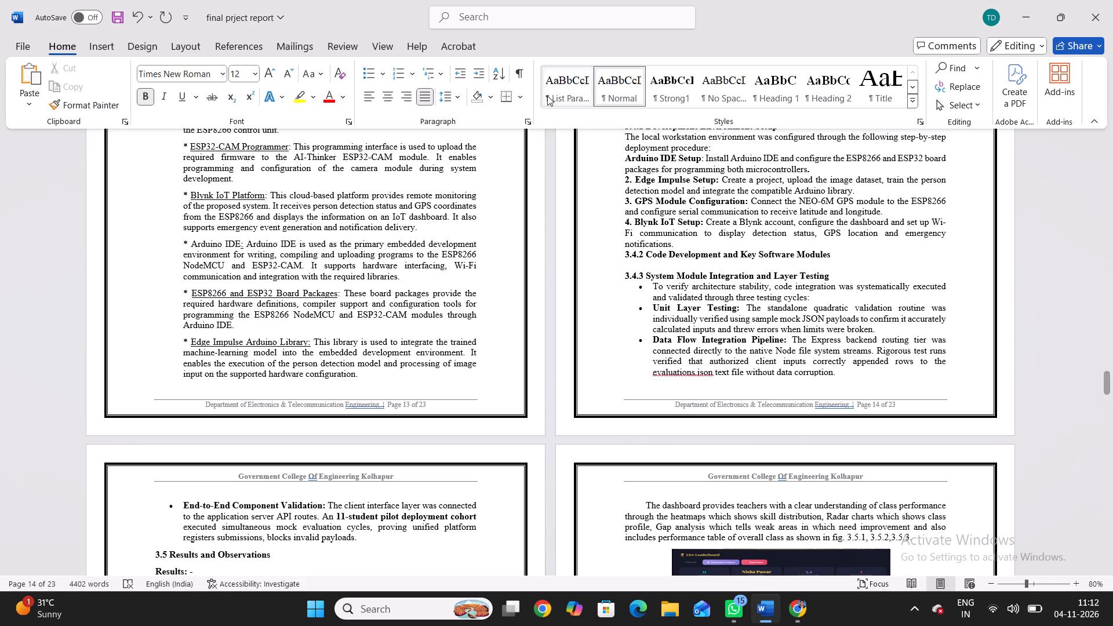
click(361, 93)
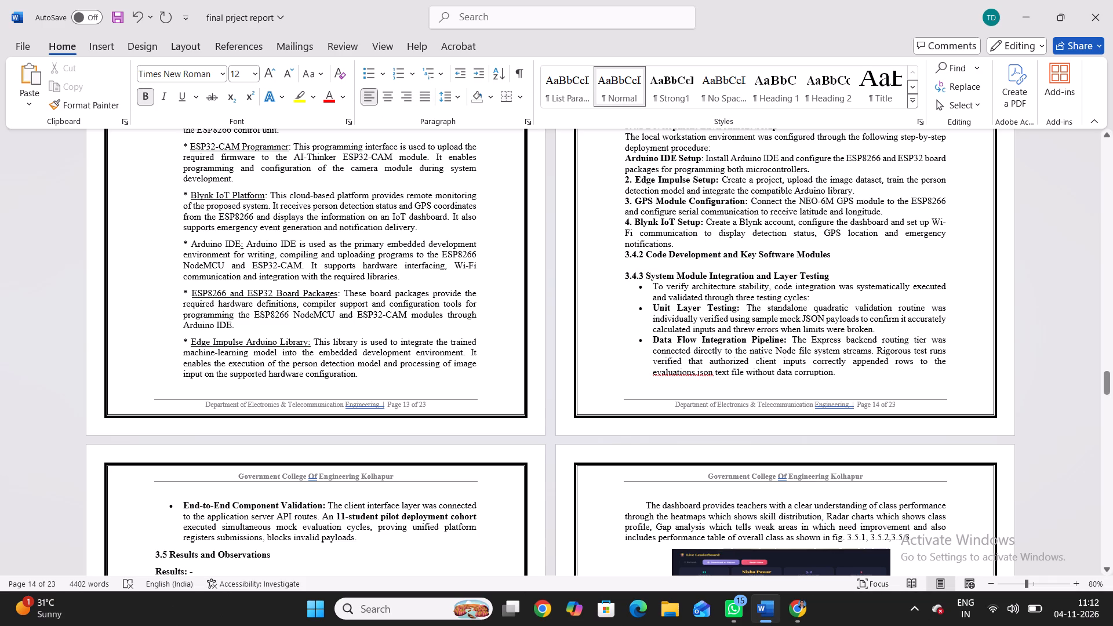
key(ctrl+v)
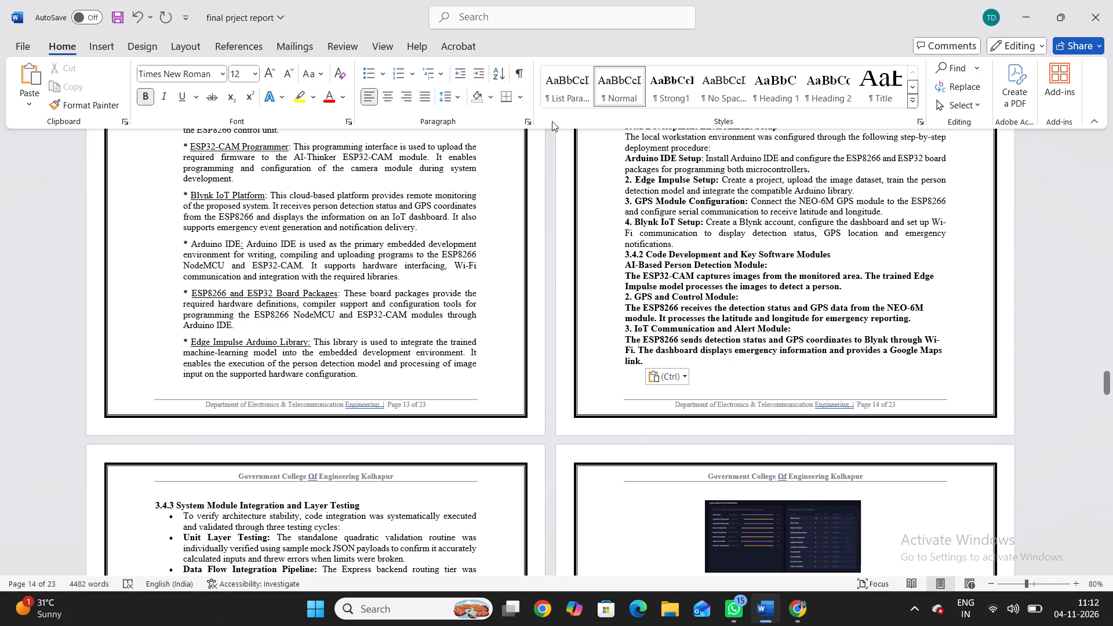
Remove the bold from the description text under each of the three module titles in section 3.4.2.
drag(623, 276, 623, 275)
drag(623, 275, 853, 289)
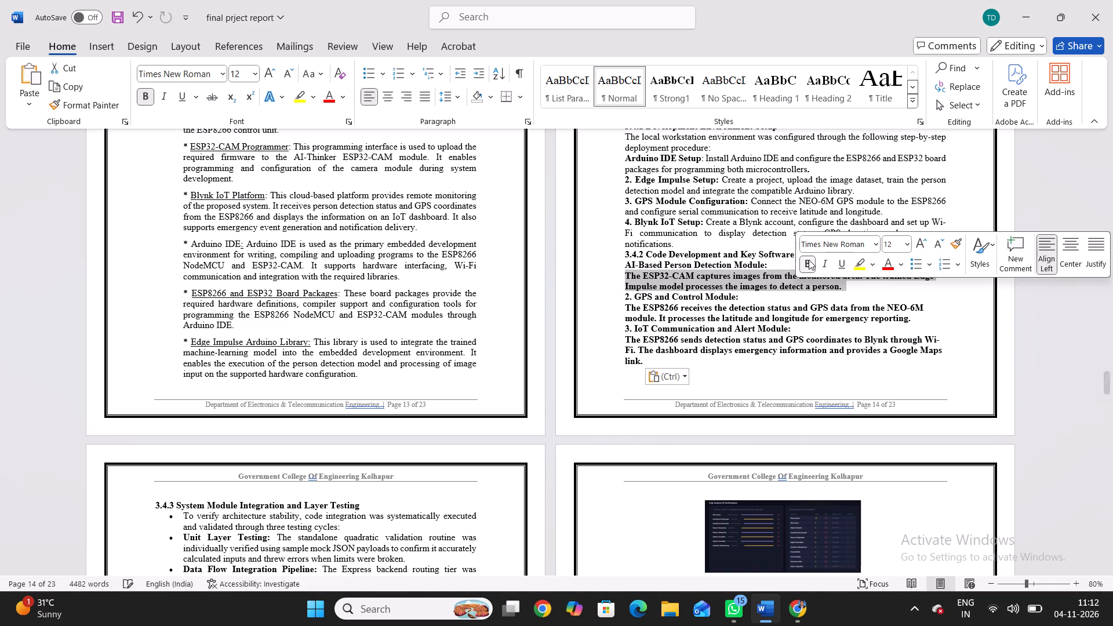
click(809, 260)
drag(624, 307, 774, 323)
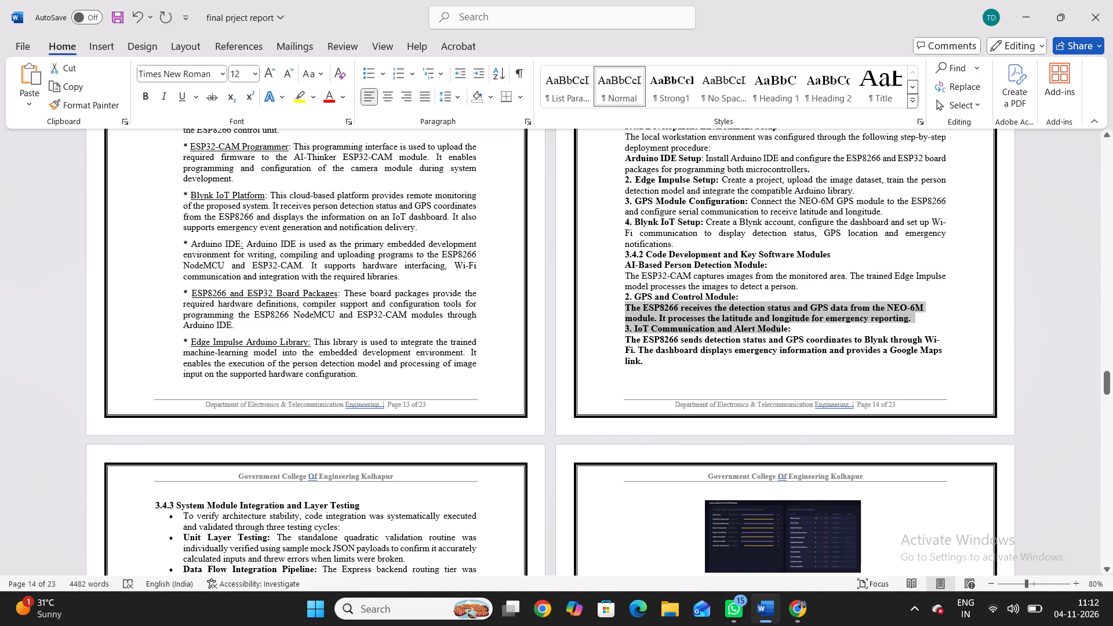
drag(774, 323, 970, 322)
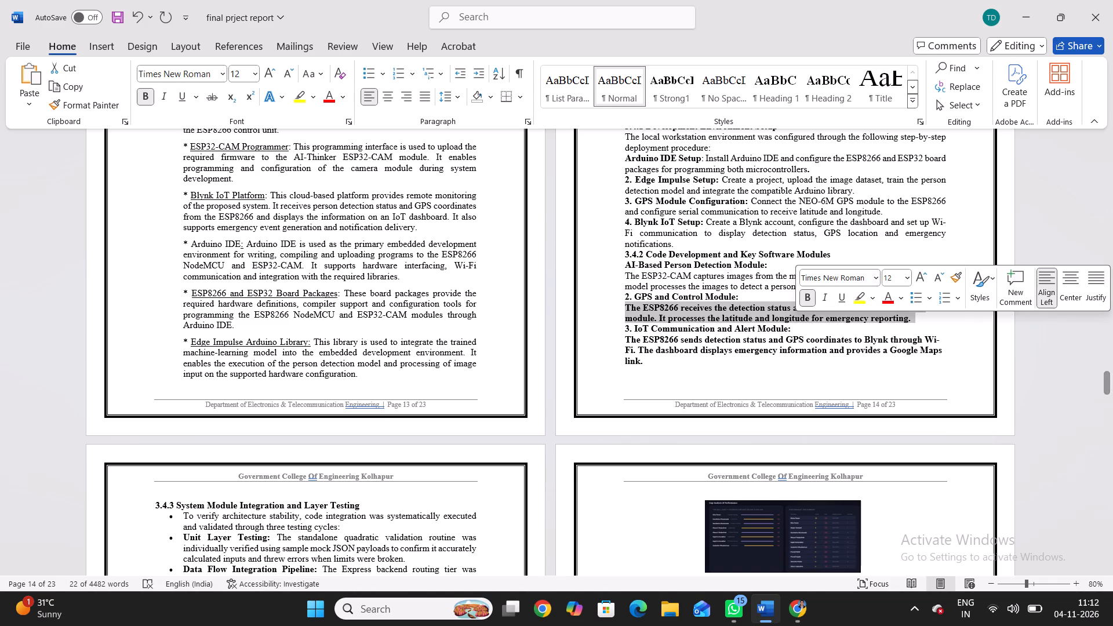
click(812, 296)
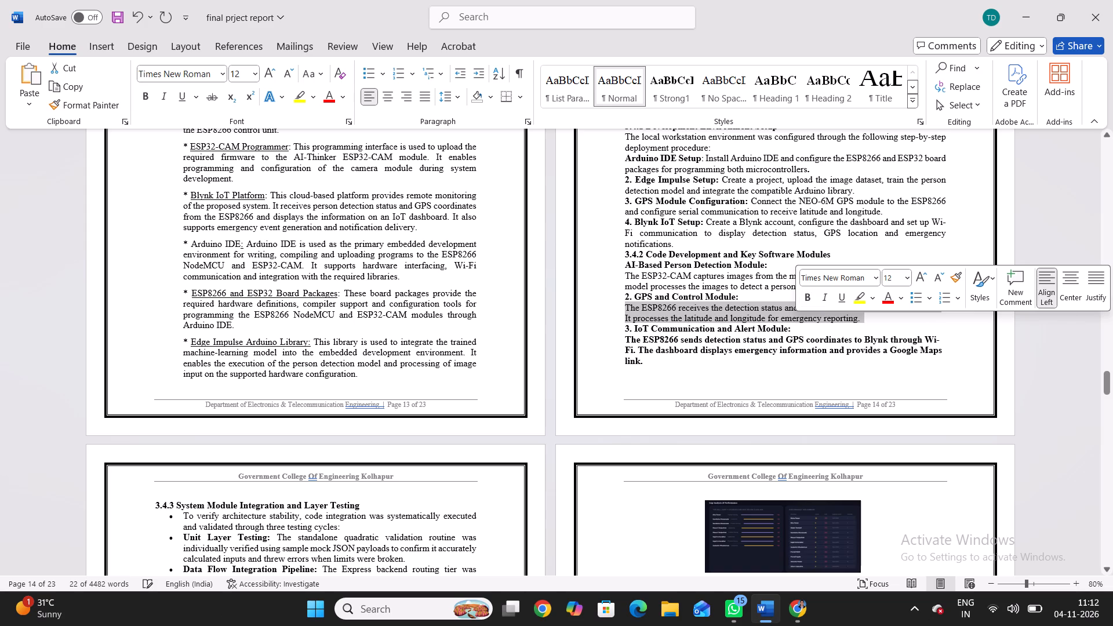
drag(626, 343, 668, 367)
click(682, 339)
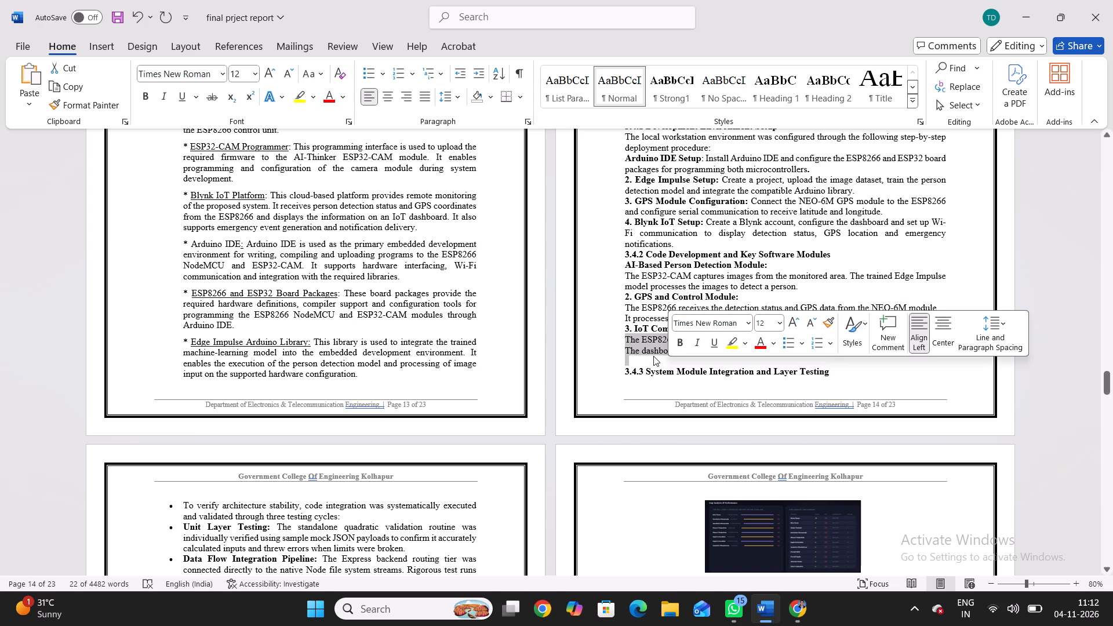
click(623, 387)
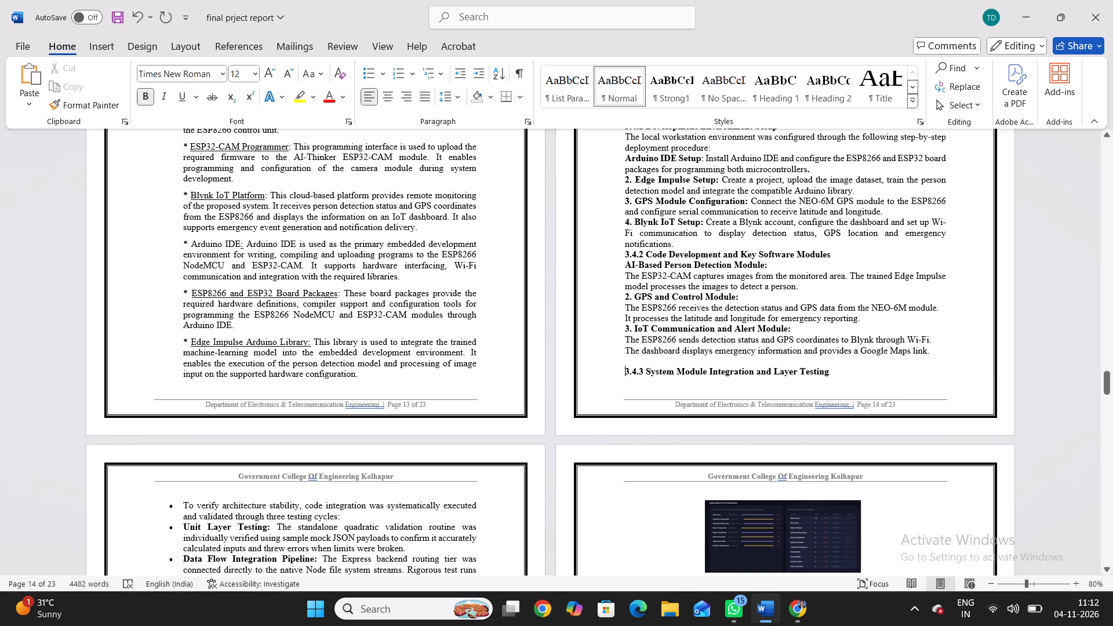
Indent the first line of the IoT Communication and Alert Module description with 12 spaces.
click(624, 338)
key(space)
key(space)
key(space)
key(space)
key(space)
key(space)
key(space)
key(space)
key(space)
key(space)
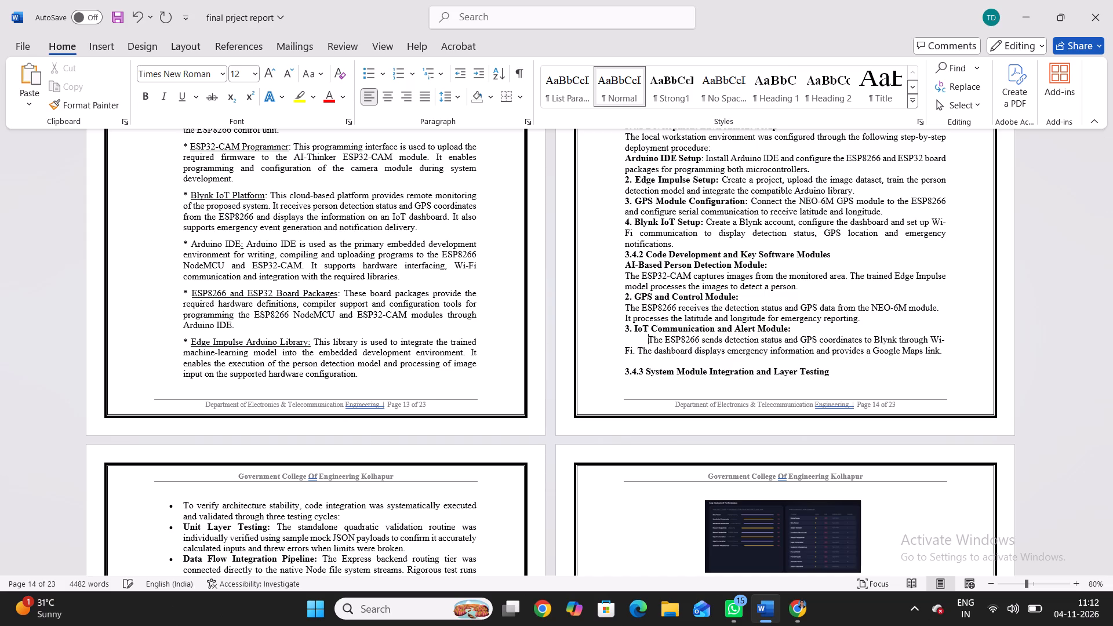
key(space)
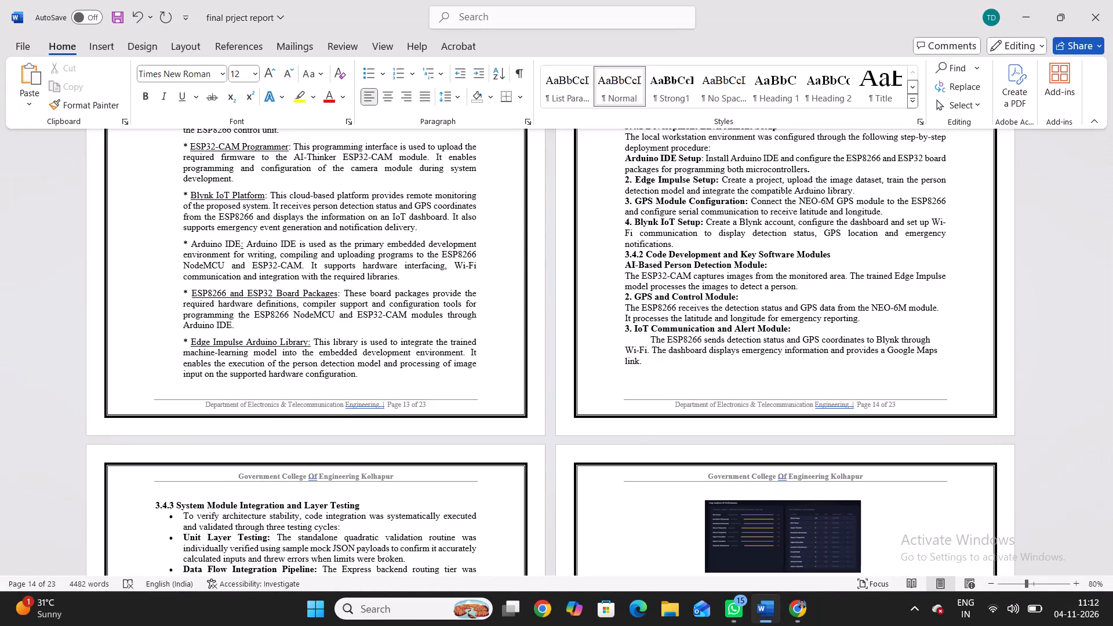
key(space)
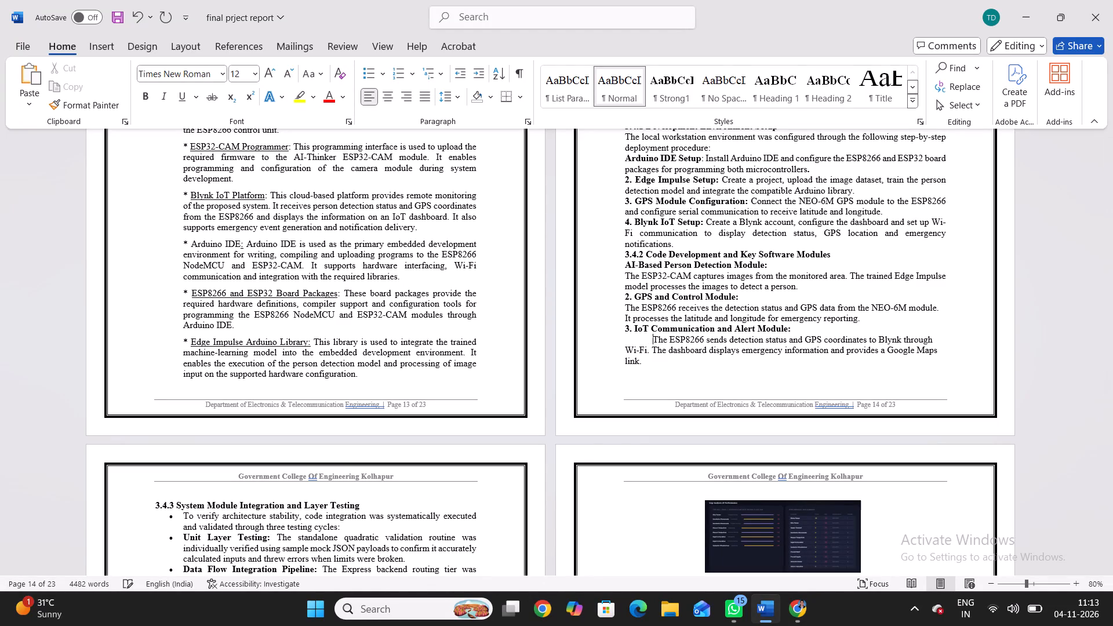
Indent the first line of the GPS and Control Module description with 12 spaces.
click(620, 303)
key(space)
key(space)
key(space)
key(space)
key(space)
key(space)
key(space)
key(space)
key(space)
key(space)
key(space)
key(space)
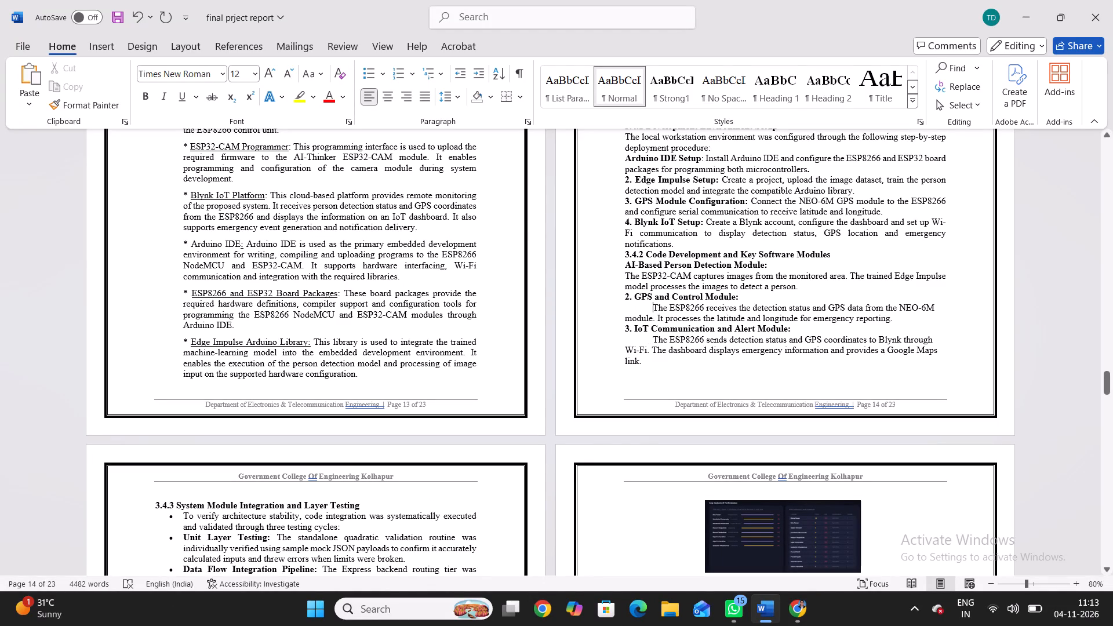
Indent the first line of the AI-Based Person Detection Module description with 15 spaces.
click(623, 275)
key(space)
key(space)
key(space)
key(space)
key(space)
key(space)
key(space)
key(space)
key(space)
key(space)
key(space)
key(space)
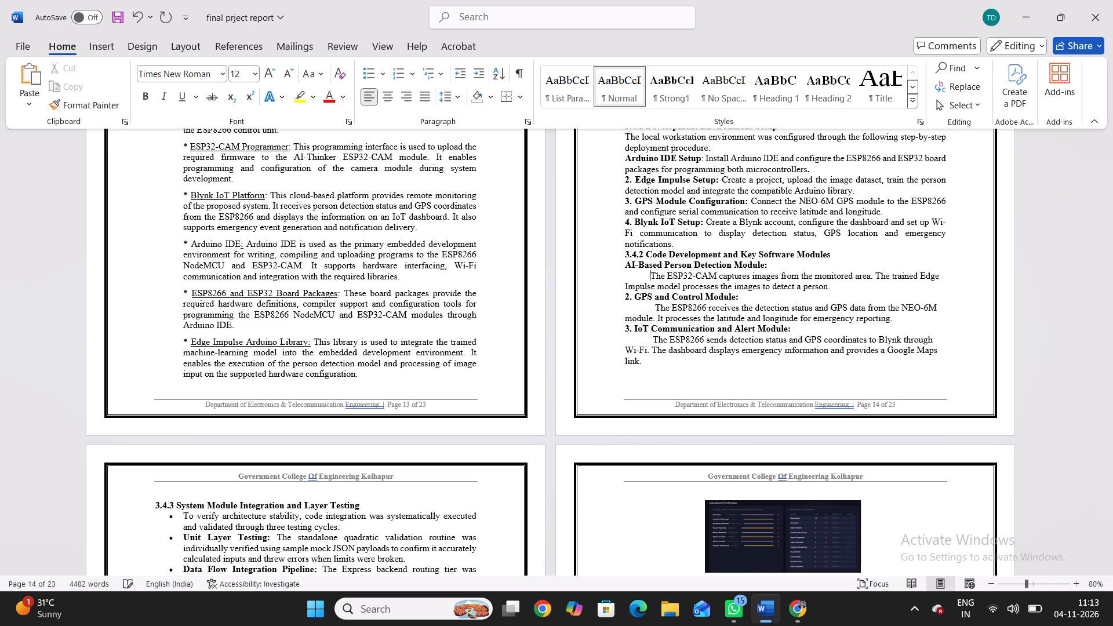
key(space)
key(space)
key(space)
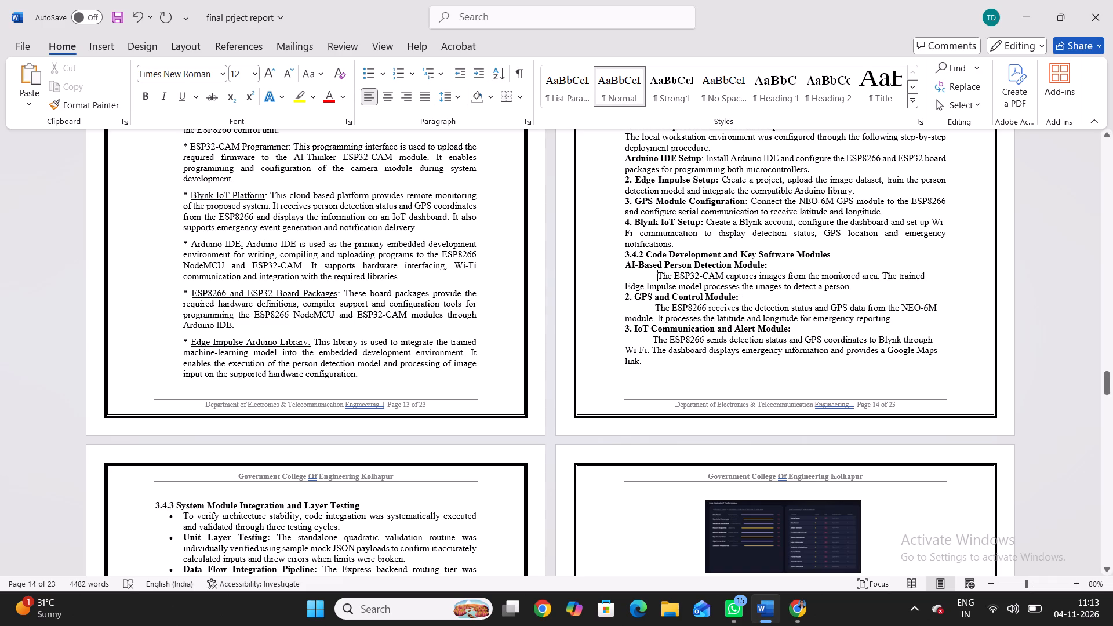
Number the AI-Based Person Detection Module title with "1.".
click(623, 261)
text(1.)
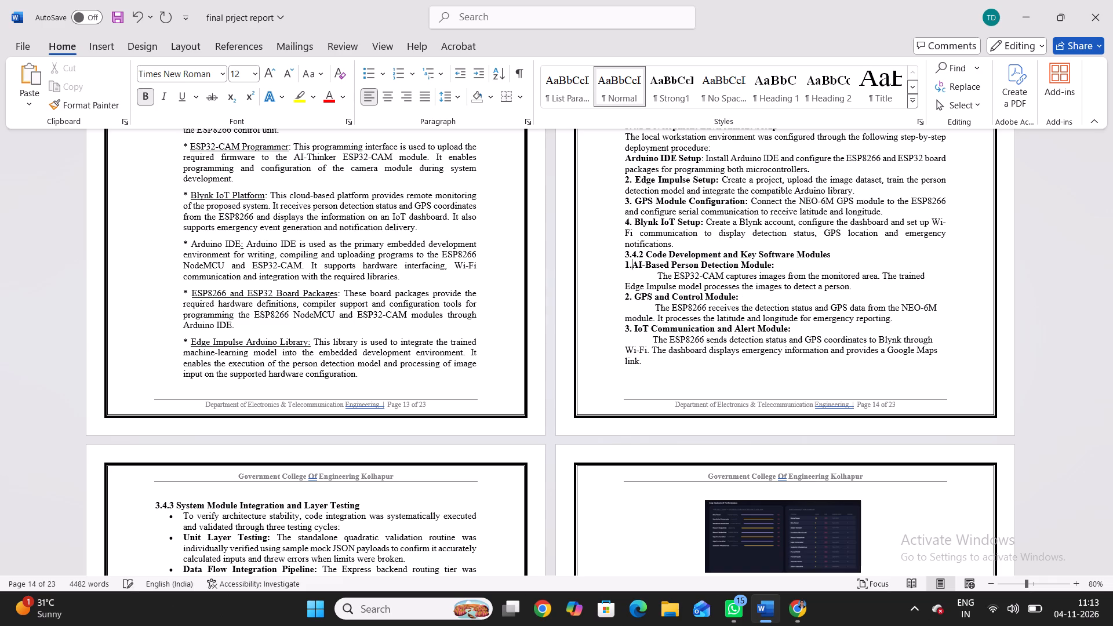
Review the report from section 3.3.2 through 3.5, examining the rewritten parts and the old 3.4.3 System Module Integration and Layer Testing text.
scroll(623, 261, down, 1)
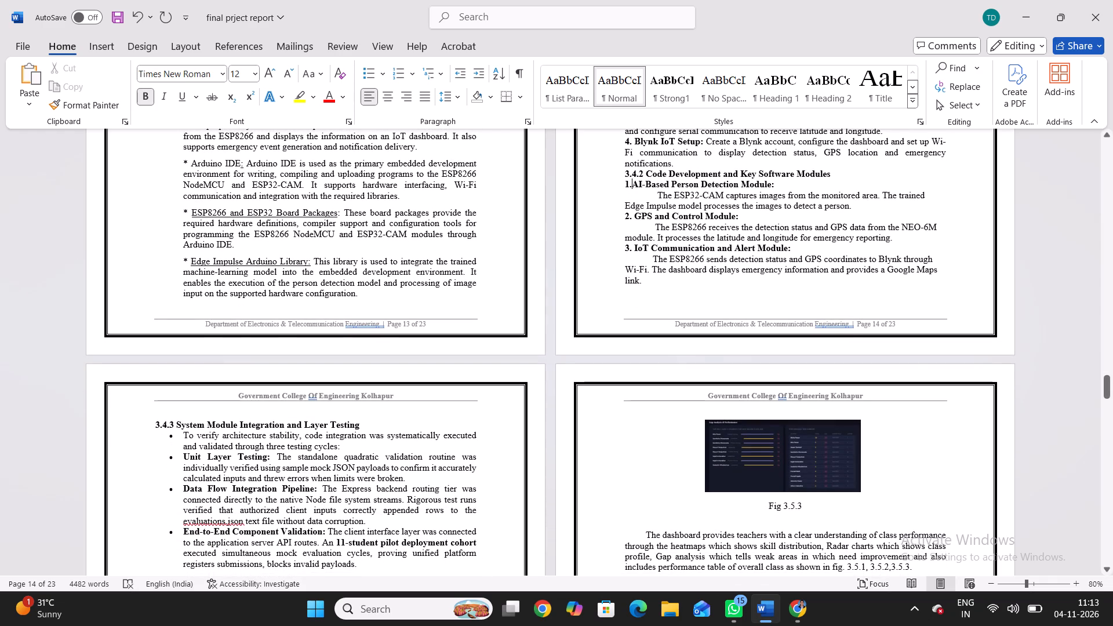
scroll(623, 261, down, 2)
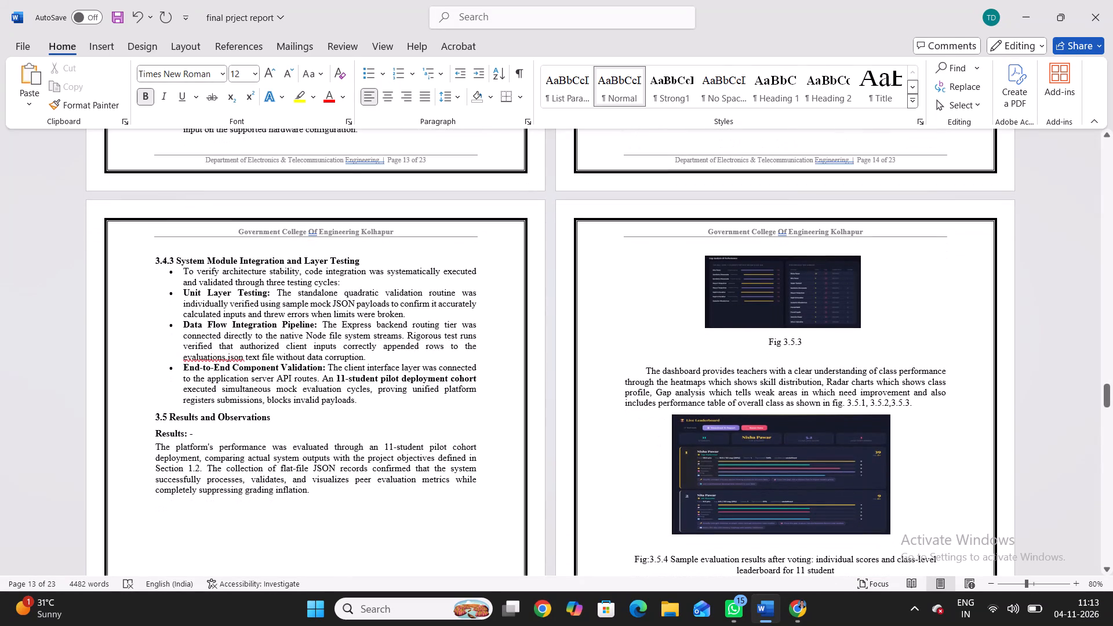
scroll(623, 261, down, 2)
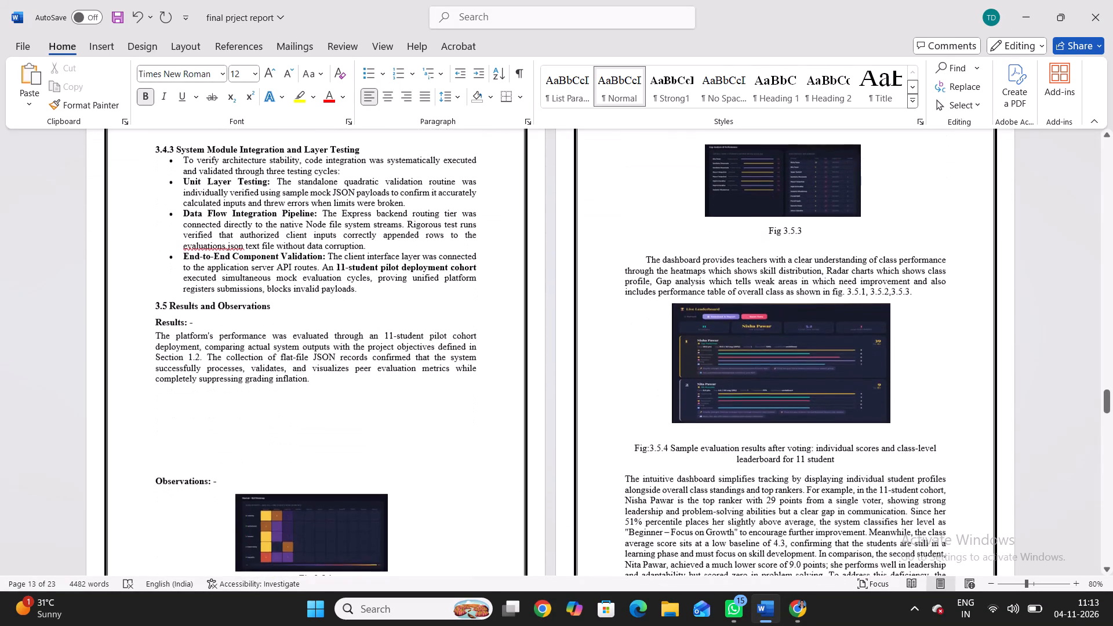
scroll(623, 261, up, 2)
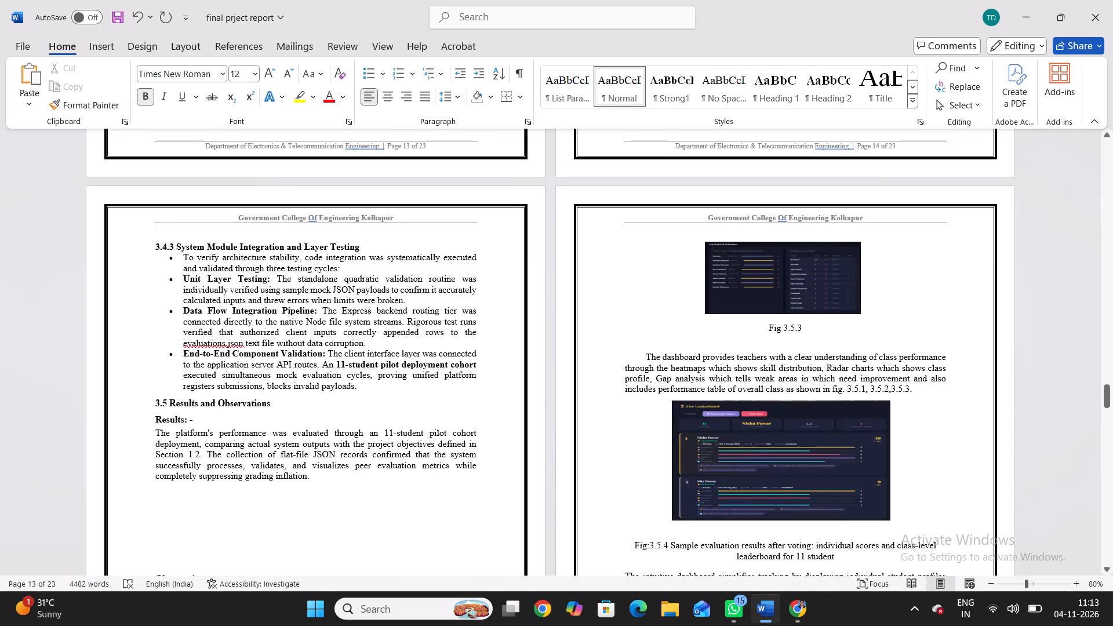
scroll(623, 261, up, 2)
scroll(623, 261, right, 1)
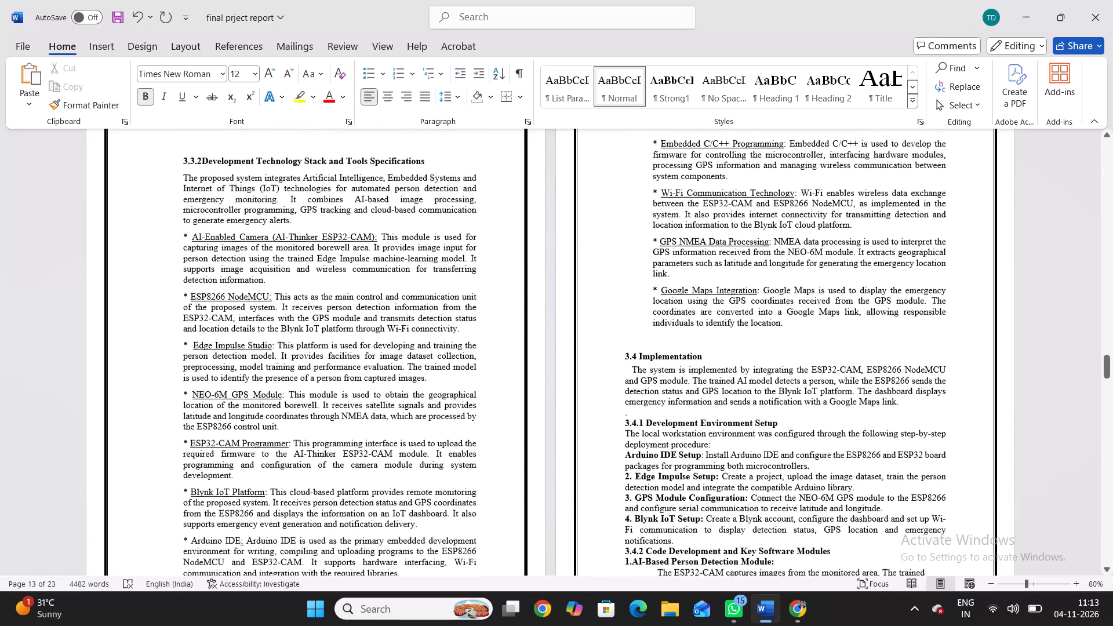
scroll(623, 261, right, 1)
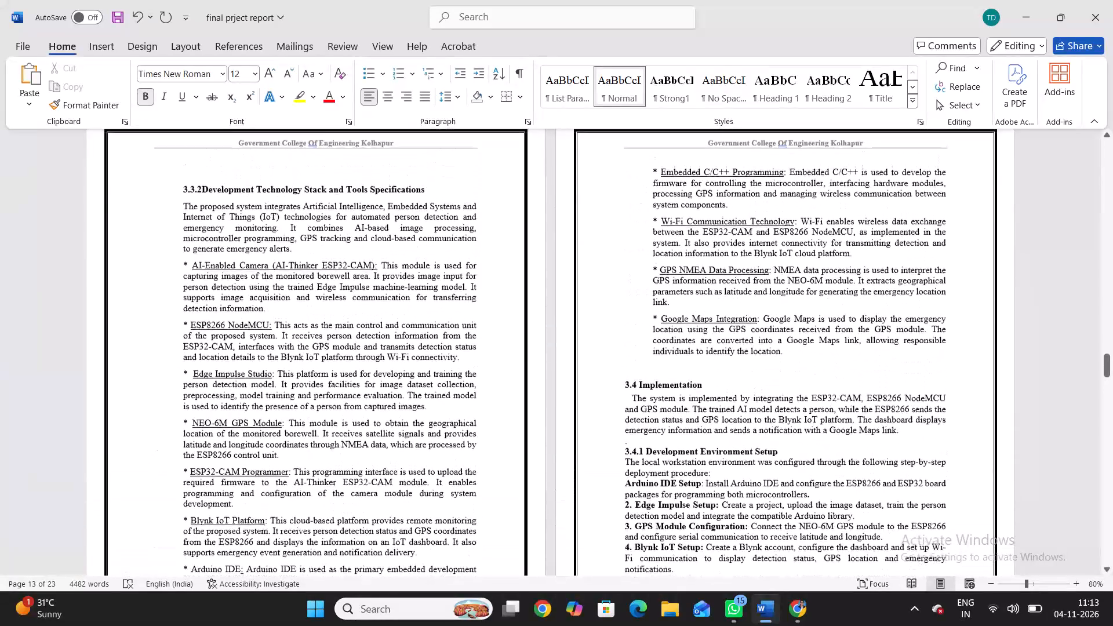
scroll(623, 261, right, 1)
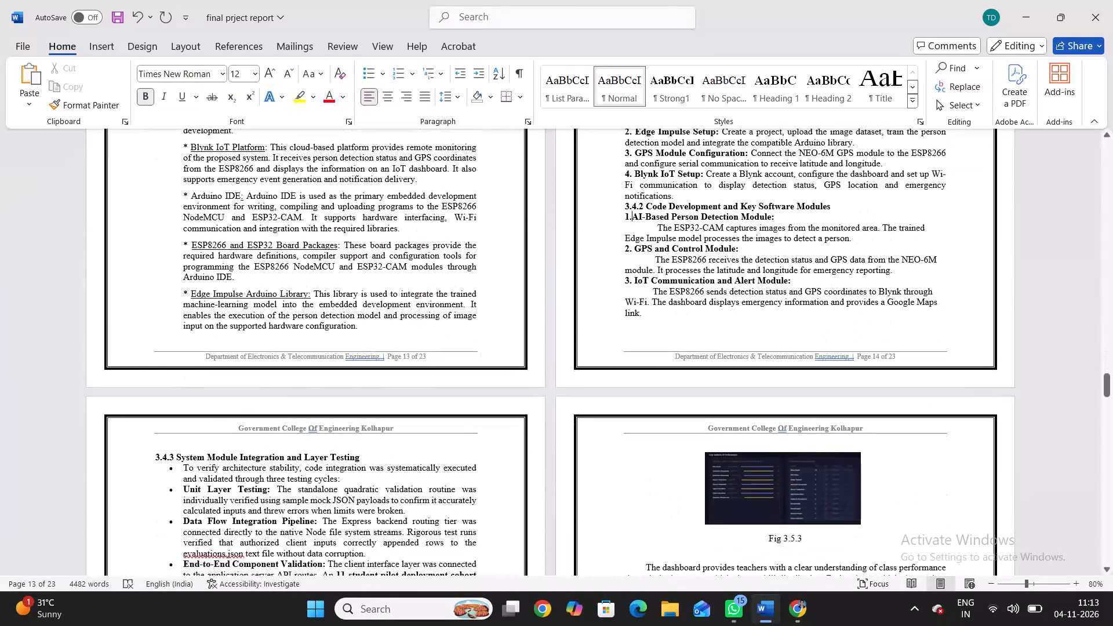
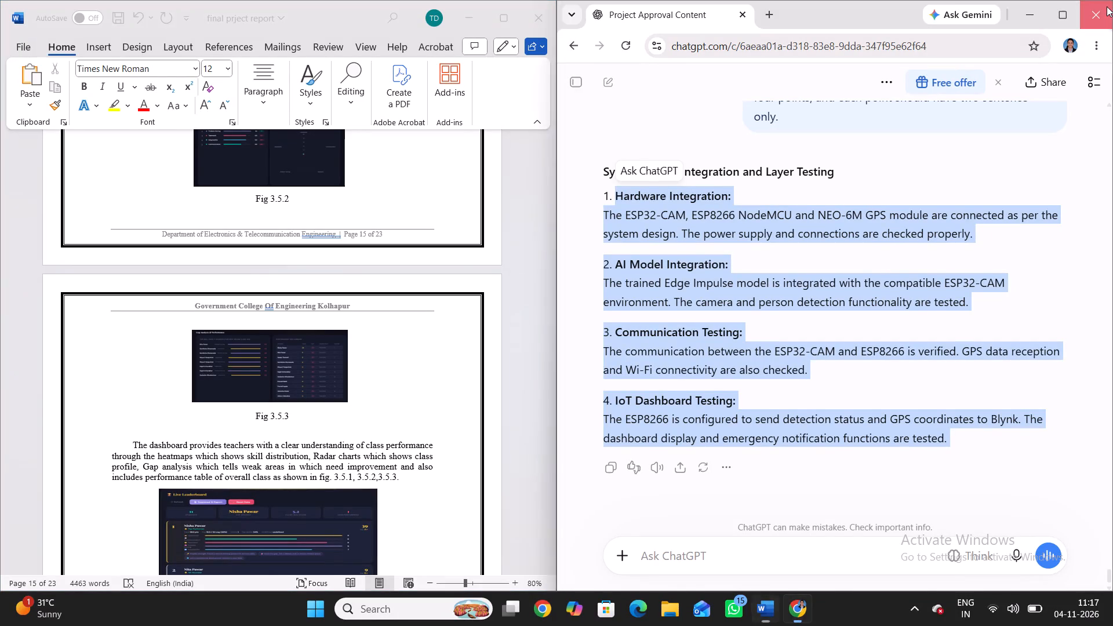
scroll(502, 336, down, 3)
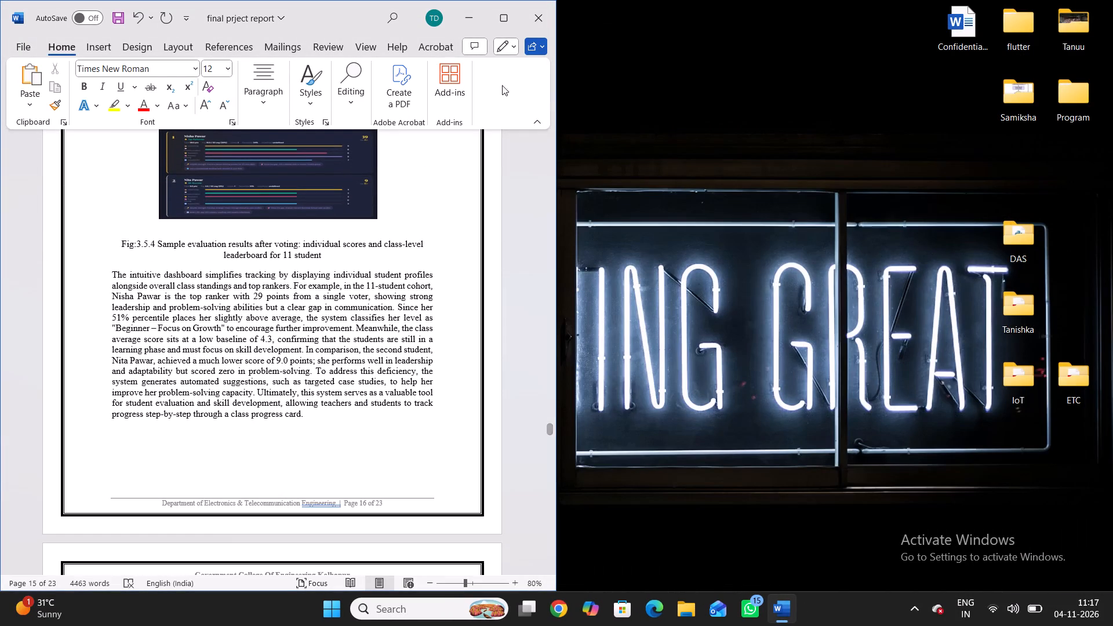
click(498, 21)
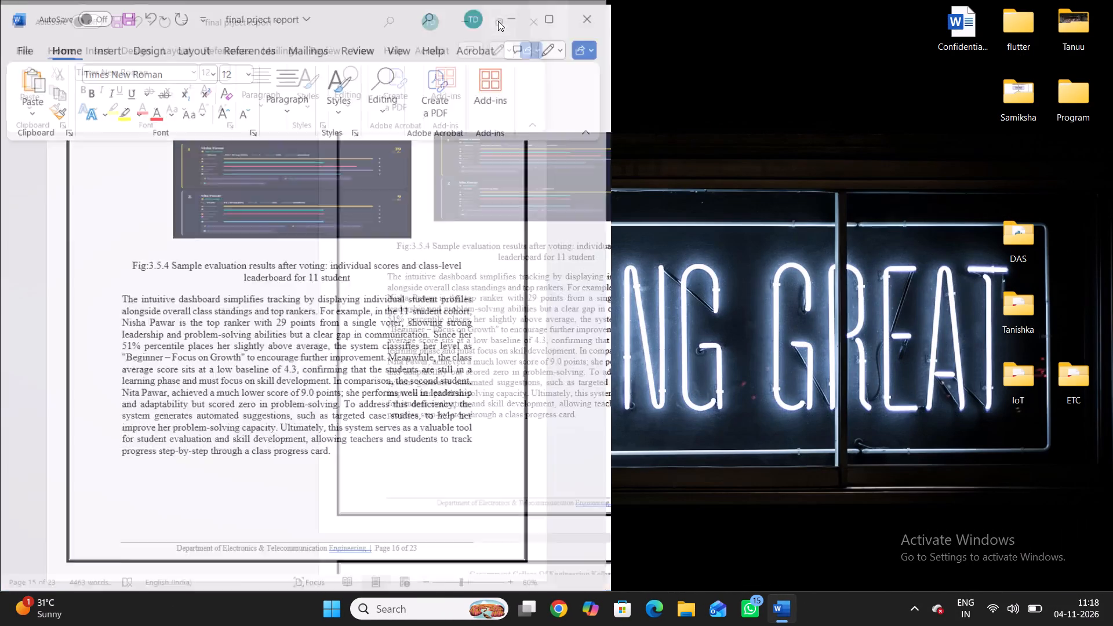
Delete the empty lines above the "CHAPTER 4: APPLICATIONS" heading so the chapter starts at the top of its page.
scroll(588, 340, down, 4)
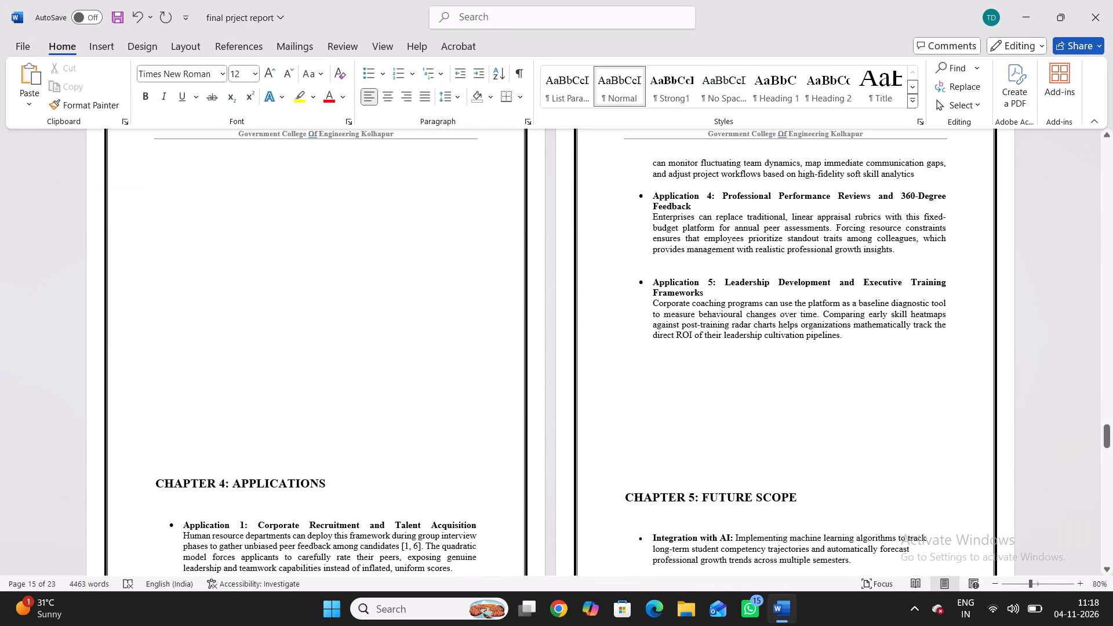
scroll(588, 340, down, 1)
click(368, 341)
key(BackSpace)
key(BackSpace)
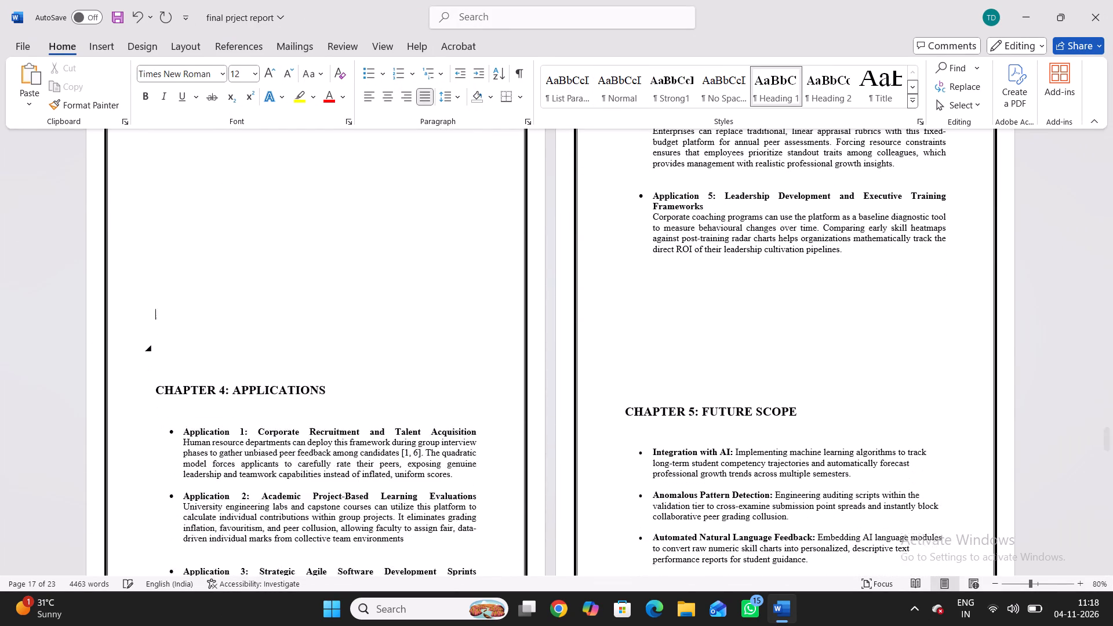
key(BackSpace)
key(BackSpace)
key(BackSpace)
key(BackSpace)
key(BackSpace)
key(BackSpace)
key(BackSpace)
key(BackSpace)
key(BackSpace)
key(BackSpace)
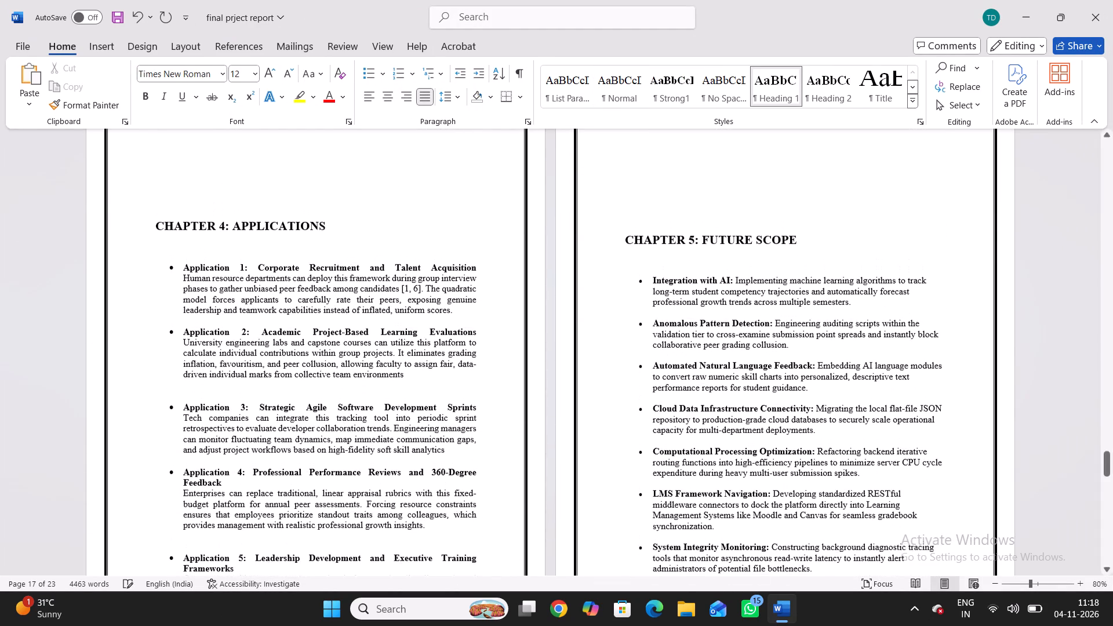
key(BackSpace)
key(BackSpace)
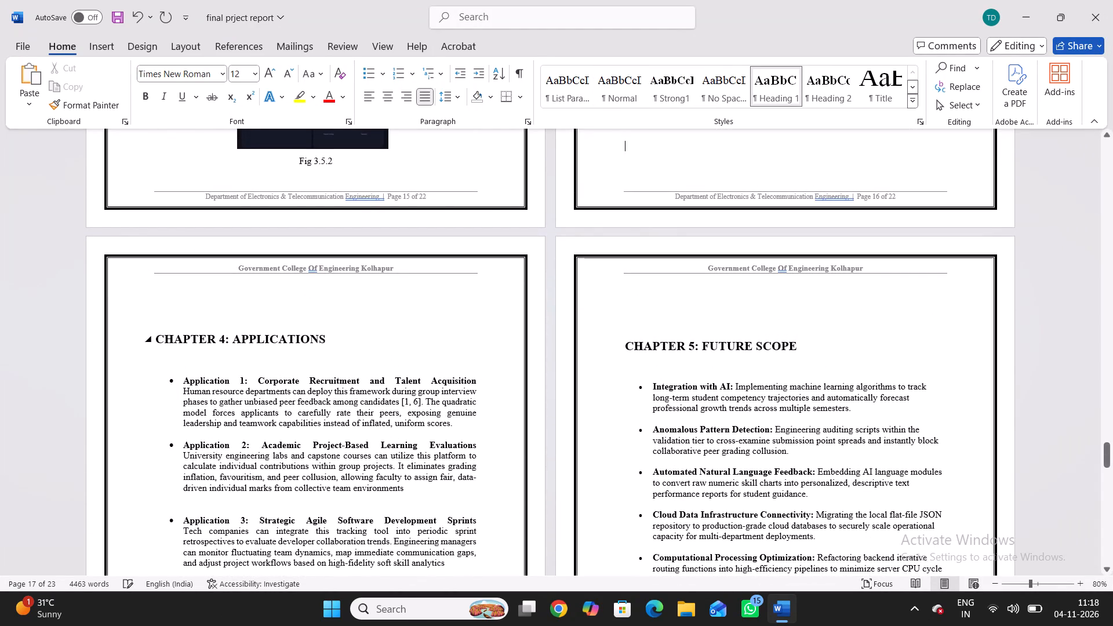
Look through the Applications, Future Scope, Conclusion and References chapters to check their content and page layout.
scroll(166, 496, right, 2)
scroll(166, 496, down, 1)
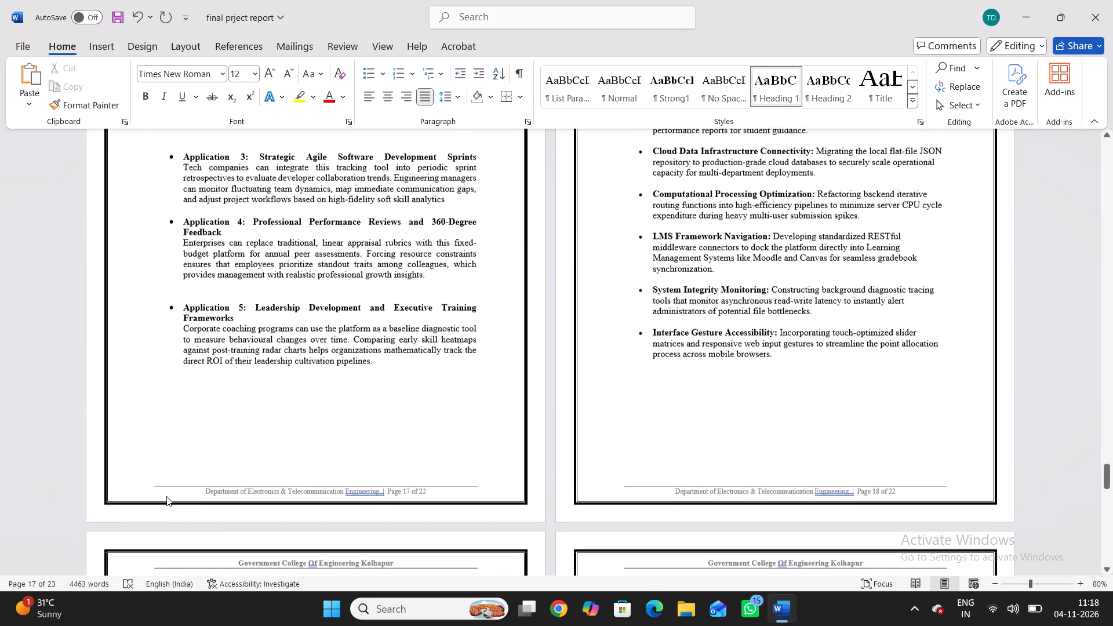
scroll(166, 496, up, 1)
scroll(166, 496, right, 5)
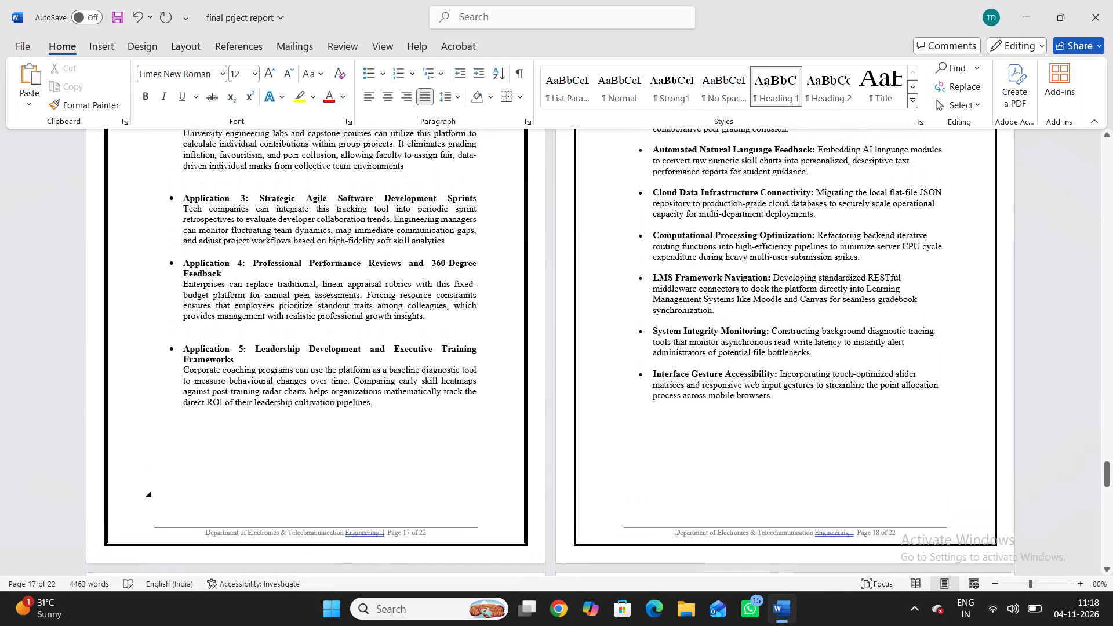
scroll(606, 327, down, 2)
scroll(606, 327, right, 1)
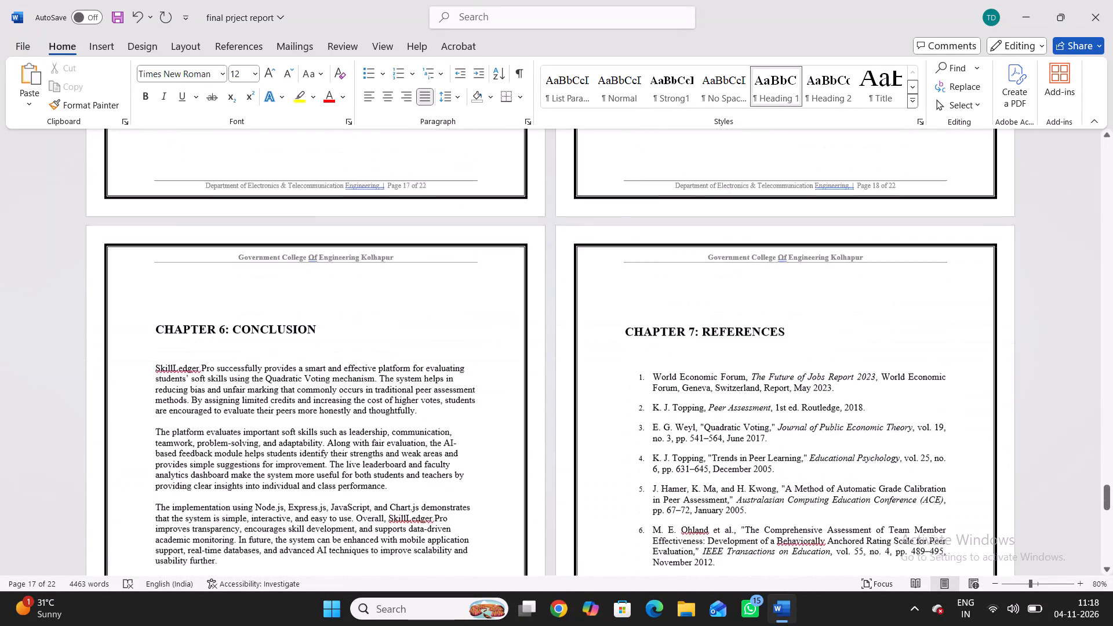
scroll(606, 327, right, 1)
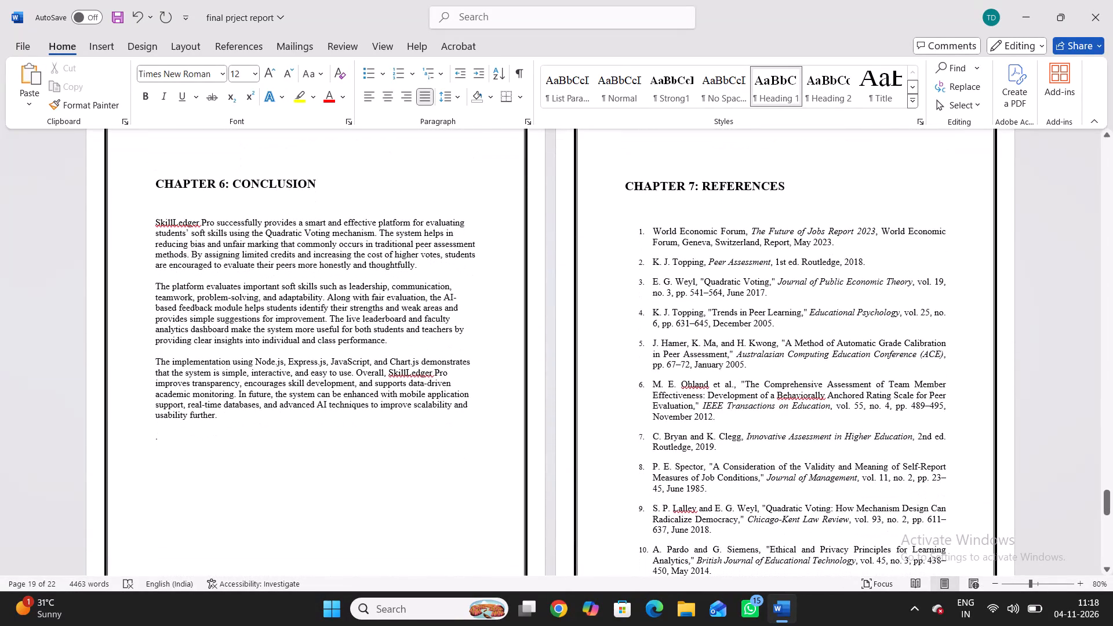
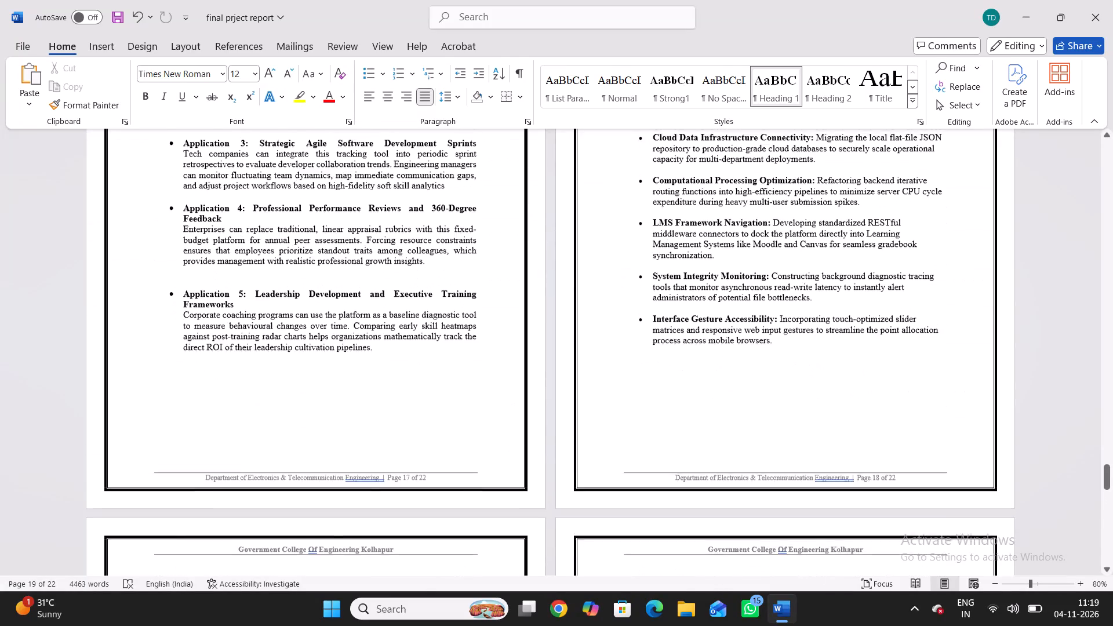
Review the Applications and Future Scope chapters to see how their entries are structured and laid out.
scroll(490, 342, up, 1)
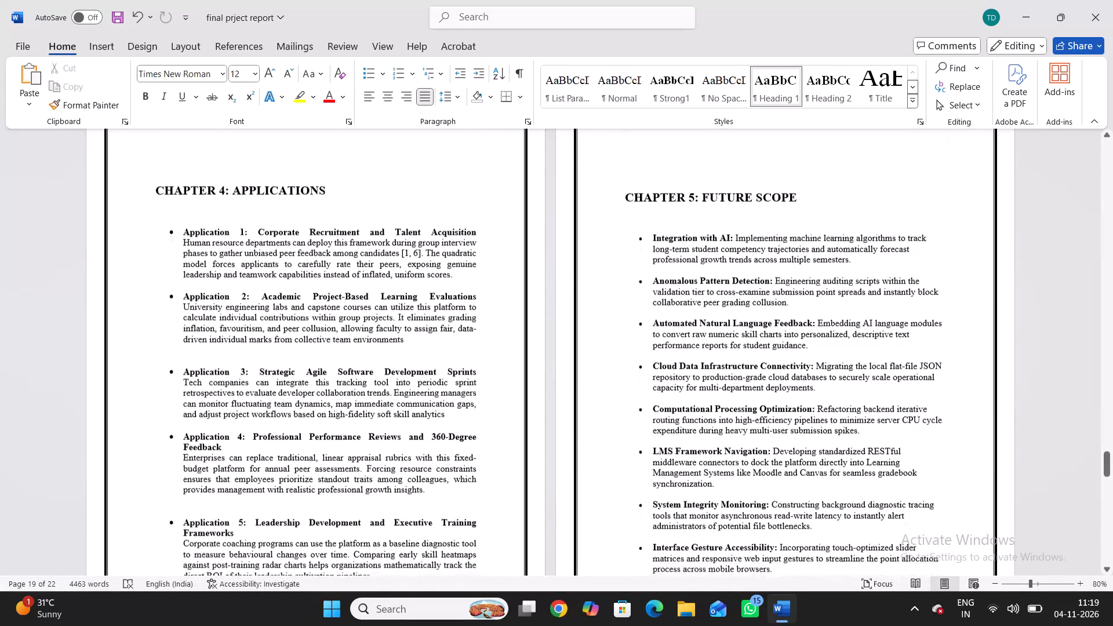
scroll(490, 342, up, 4)
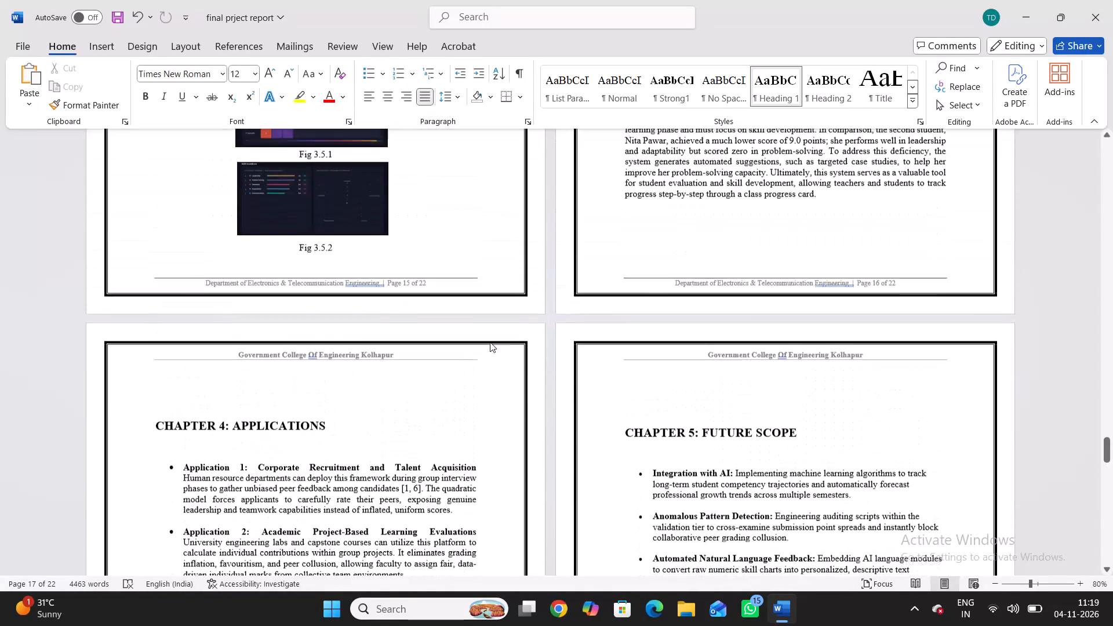
scroll(490, 342, up, 2)
scroll(490, 342, down, 3)
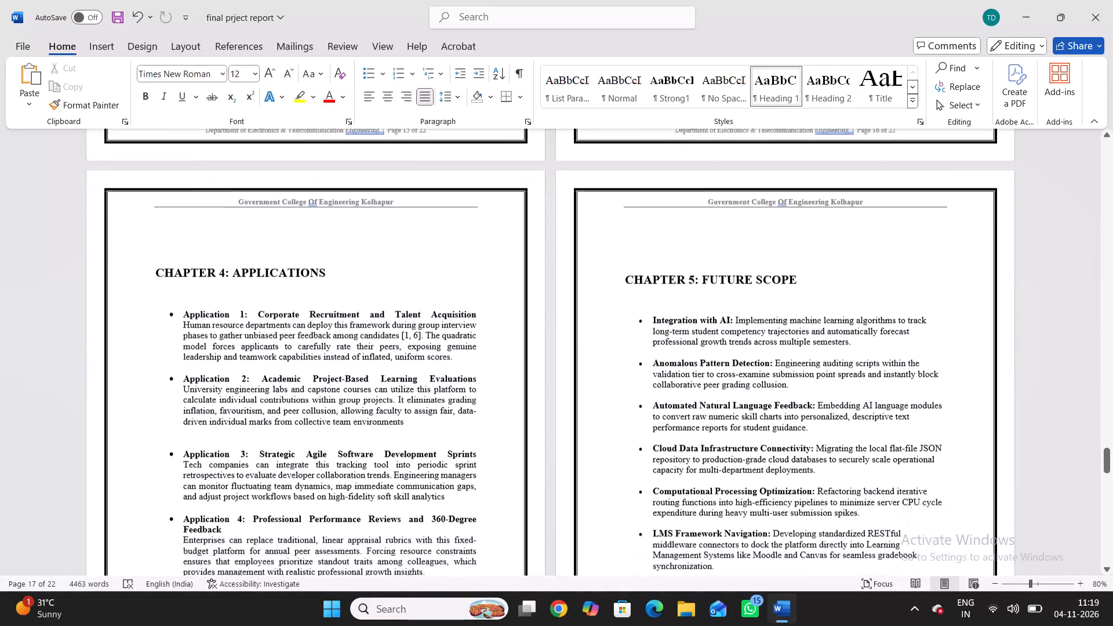
scroll(490, 342, down, 2)
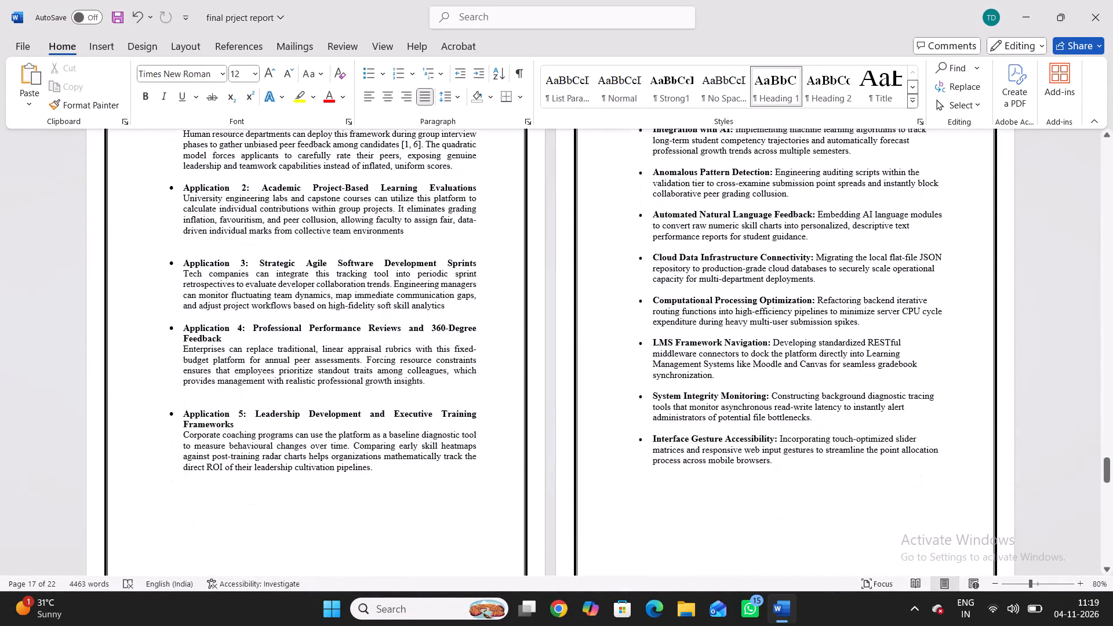
scroll(490, 342, right, 1)
scroll(490, 342, up, 1)
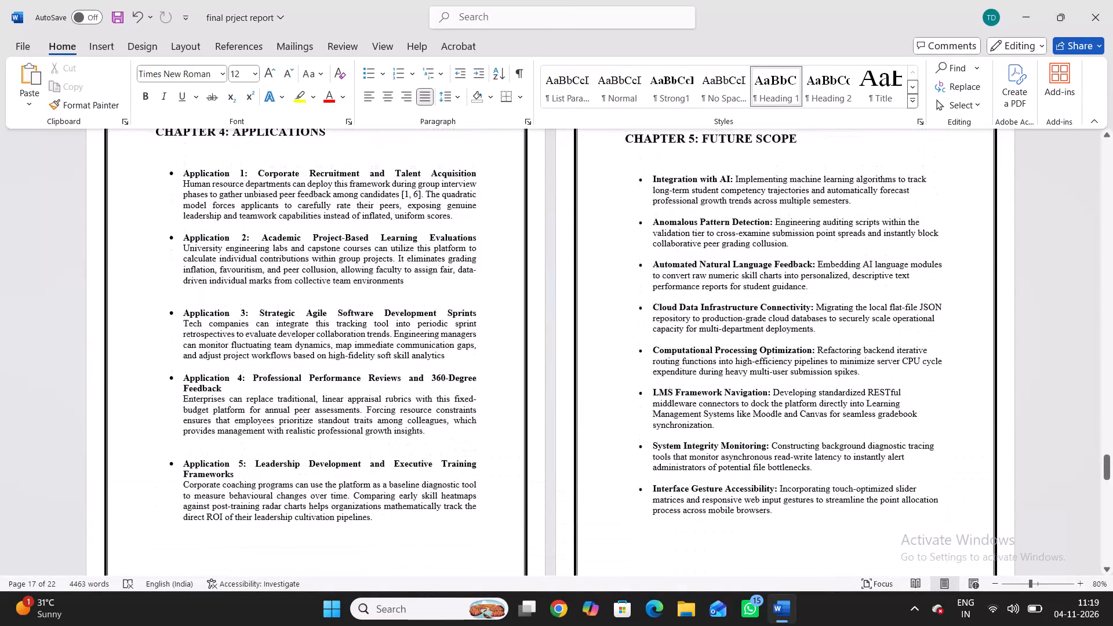
scroll(490, 342, up, 2)
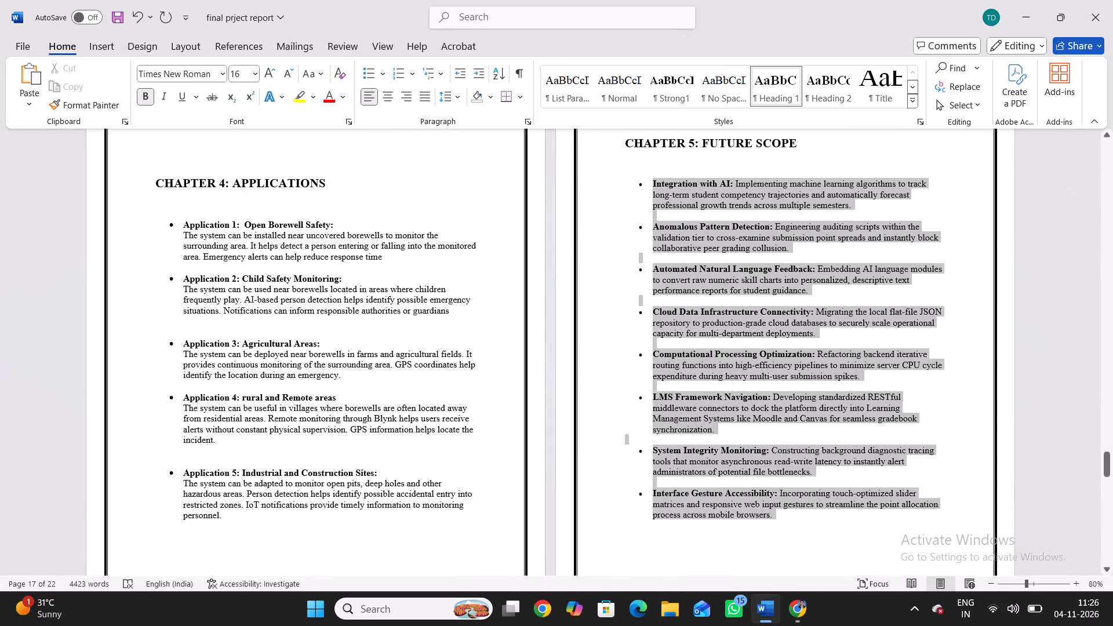
drag(788, 513, 788, 514)
key(BackSpace)
key(ctrl+v)
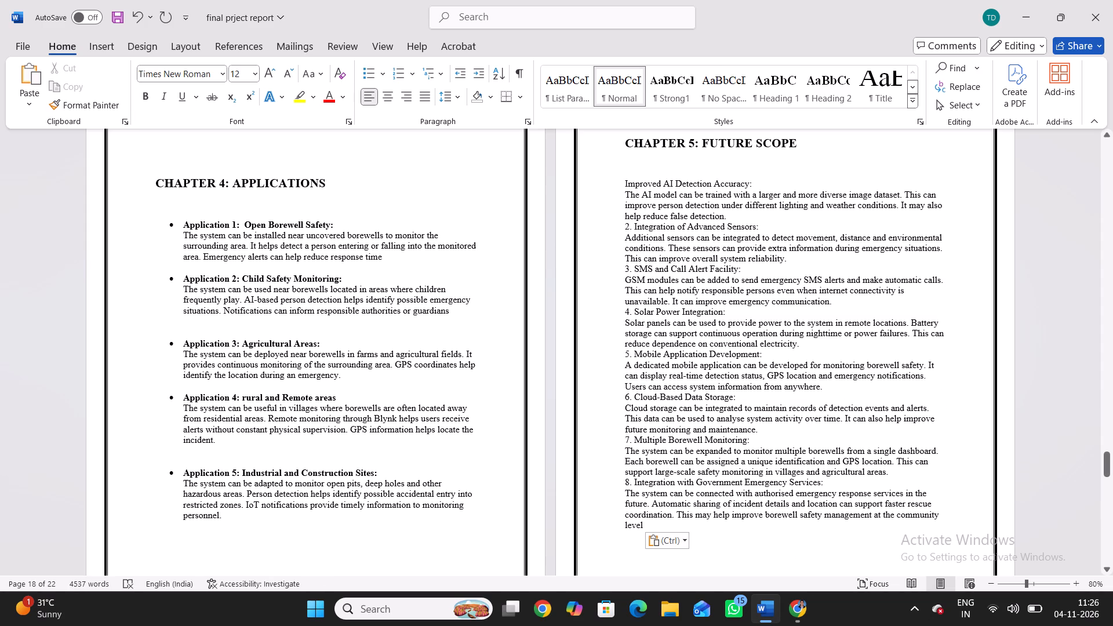
Replace the blank line above the Application 4 title with an unbulleted blank line in the list.
click(624, 185)
click(197, 390)
key(BackSpace)
key(BackSpace)
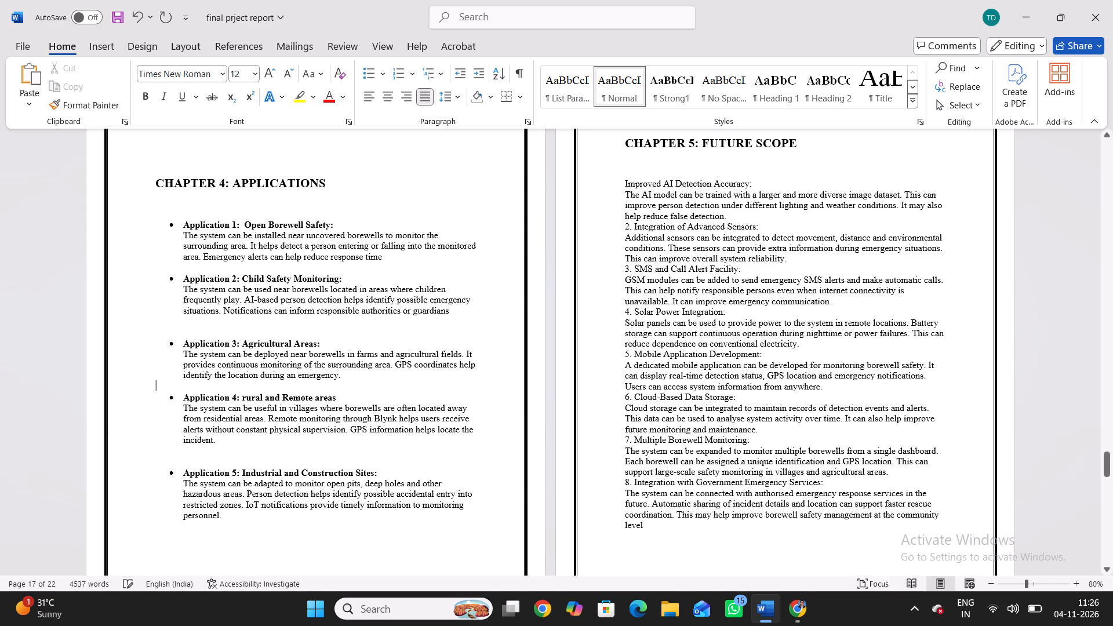
key(BackSpace)
key(Return)
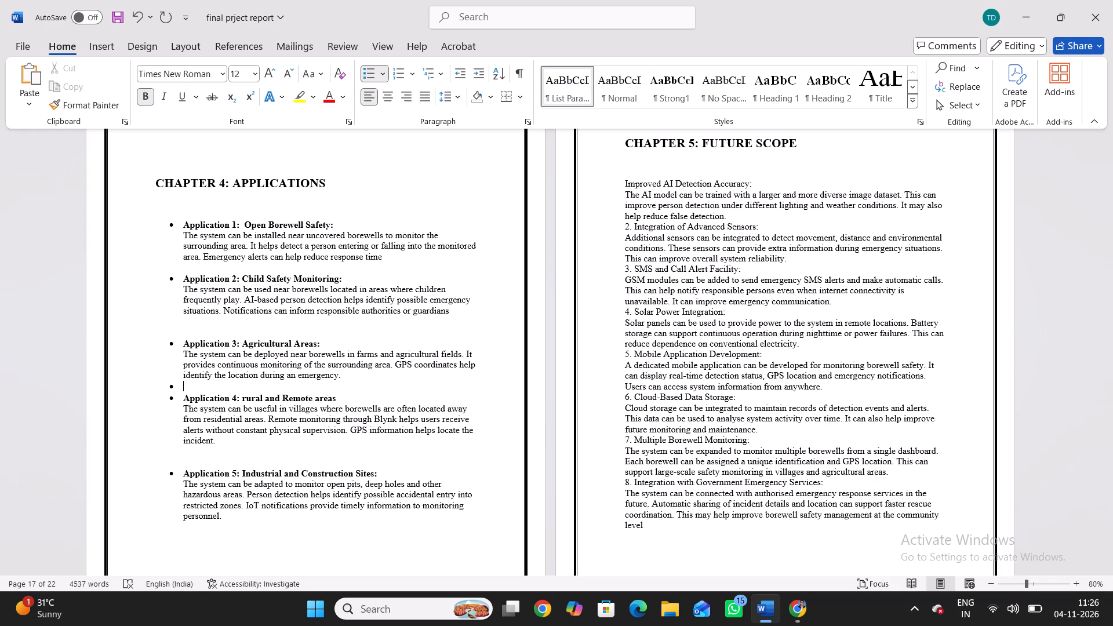
key(BackSpace)
Remove the blank spacing above the Application 5 title and re-create it as an unbulleted blank line.
click(187, 463)
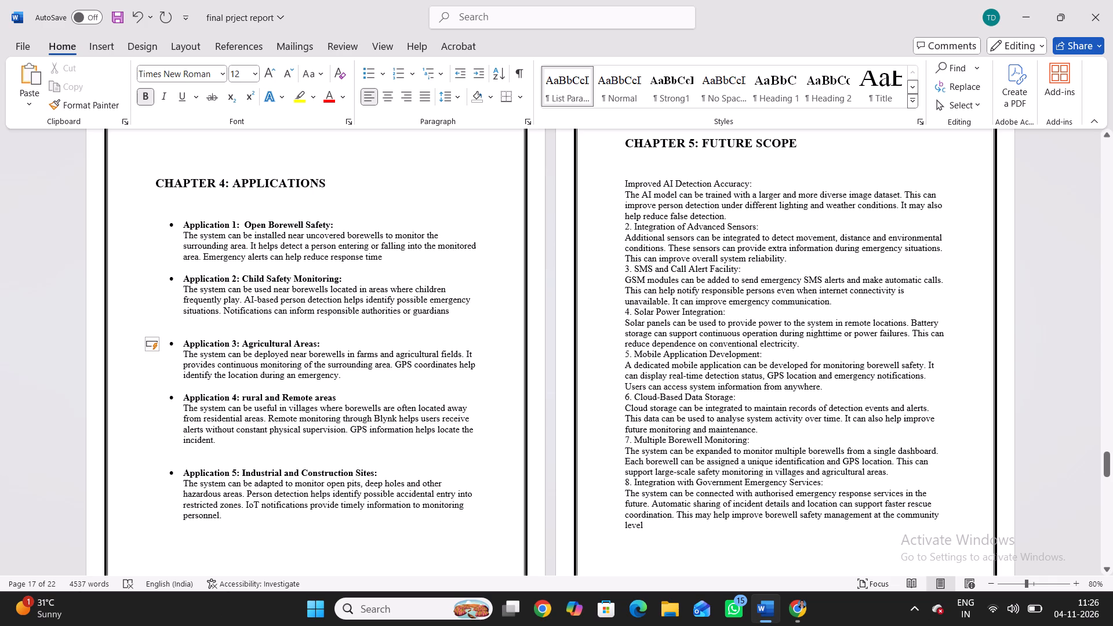
key(BackSpace)
key(BackSpace)
key(BackSpace)
key(Return)
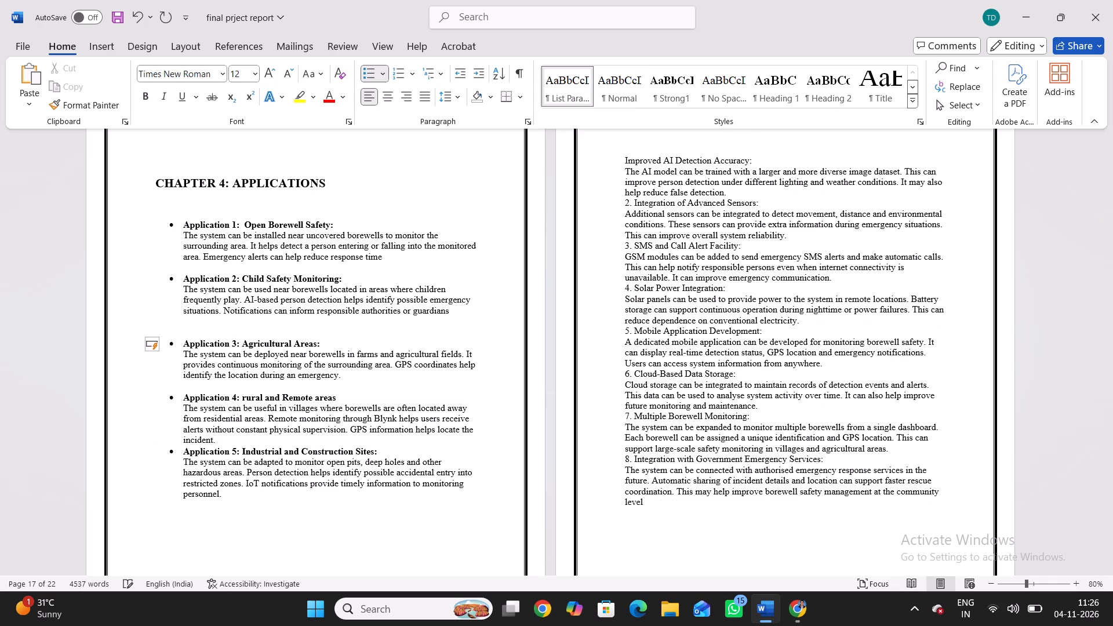
key(BackSpace)
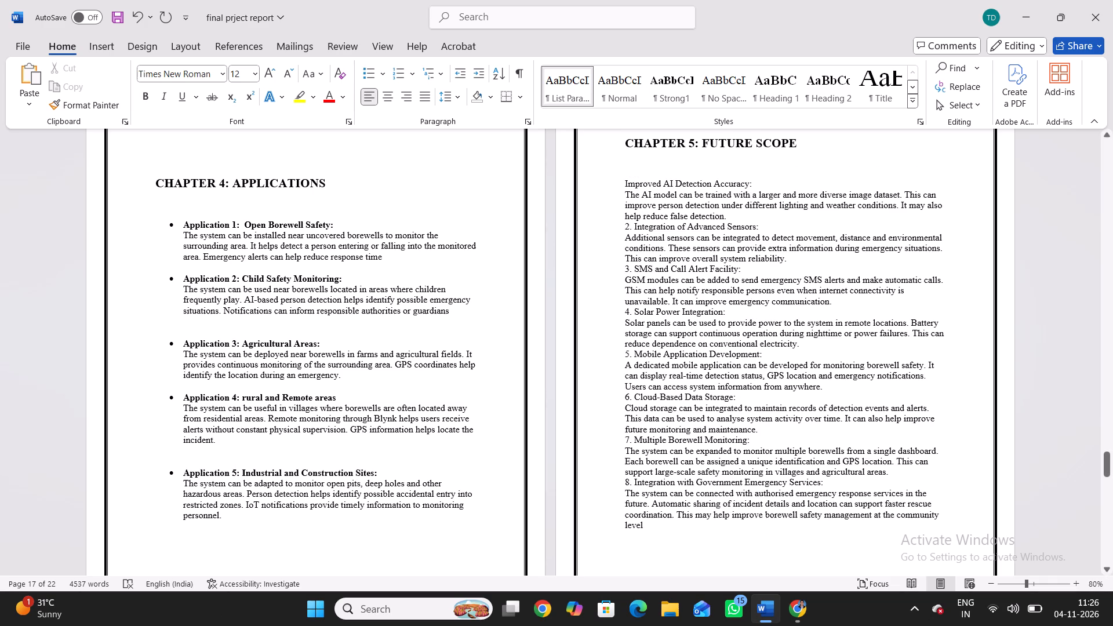
Add an unbulleted blank line after the Application 3 description.
click(354, 377)
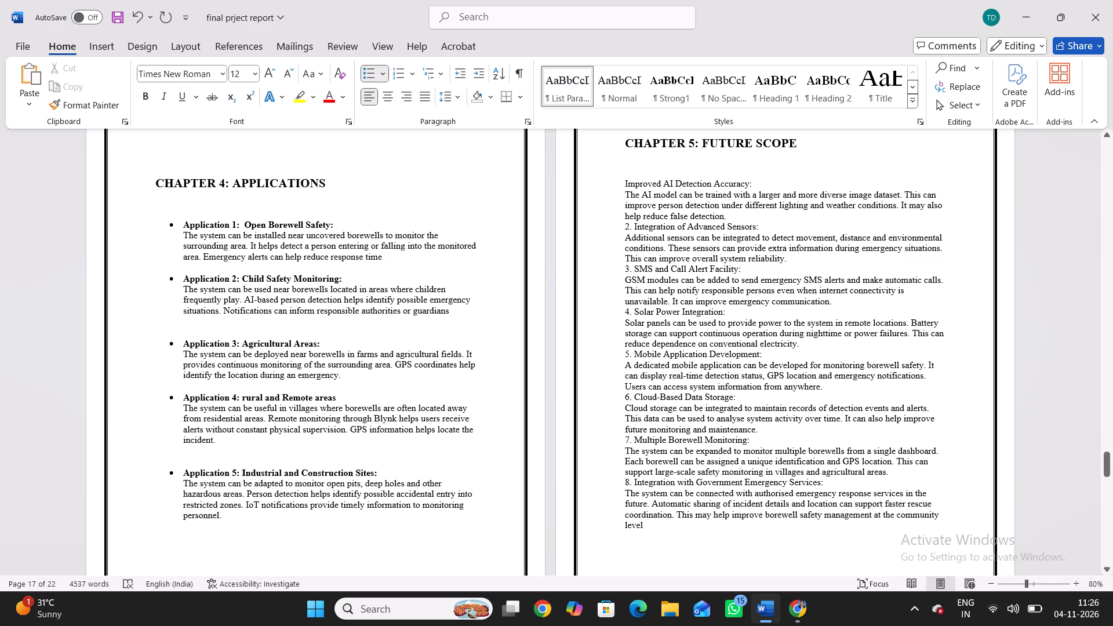
key(Return)
key(BackSpace)
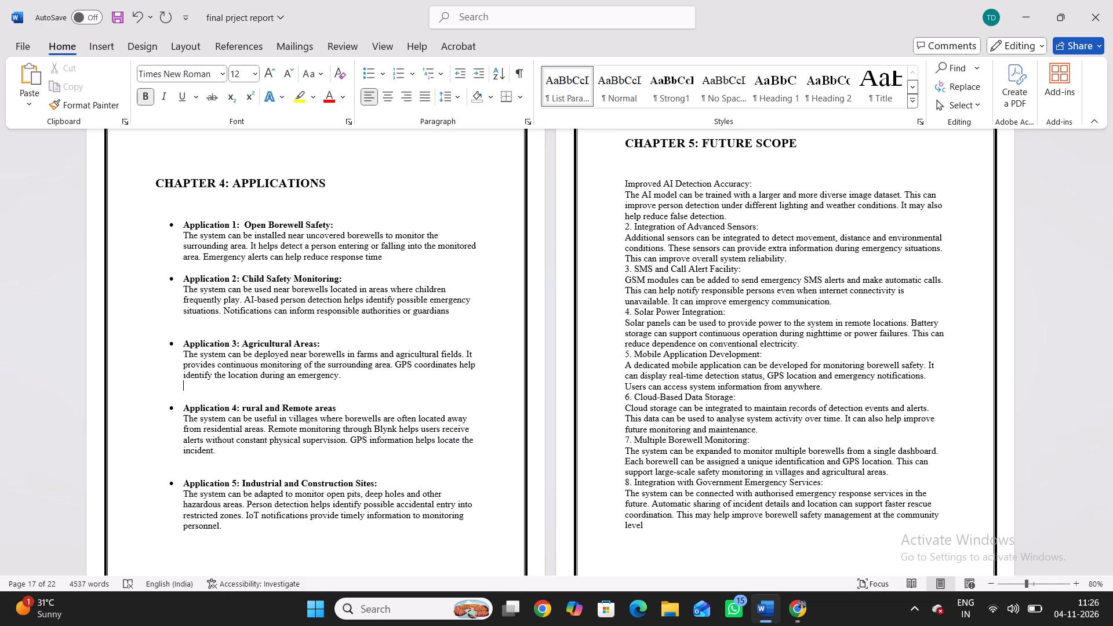
Make the Chapter 5 heading "Improved AI Detection Accuracy:" bold.
scroll(350, 389, down, 2)
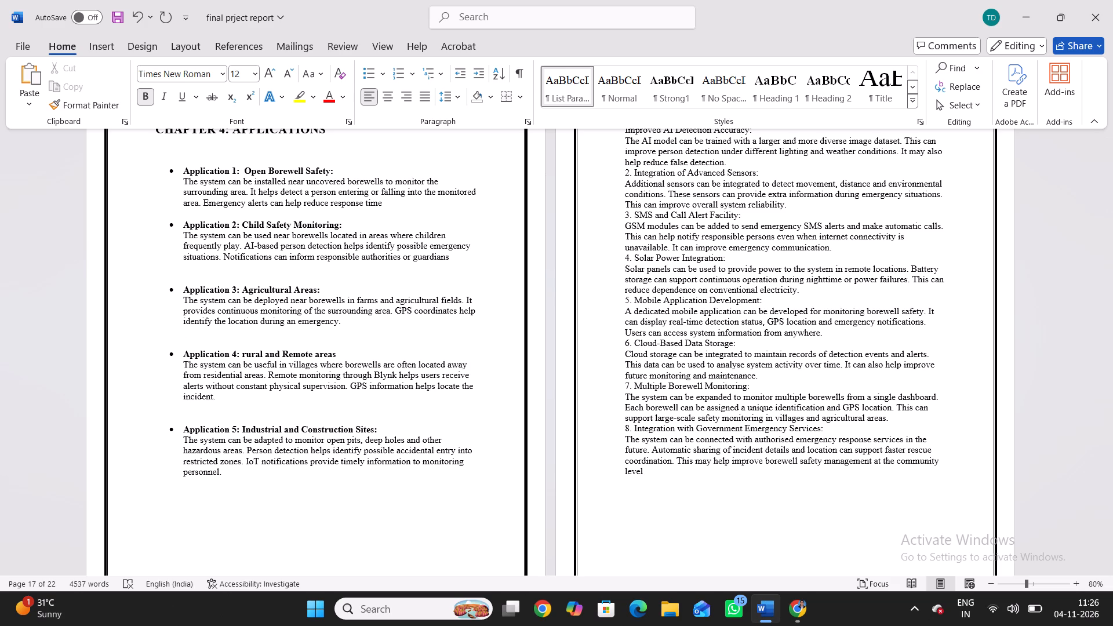
scroll(638, 300, up, 2)
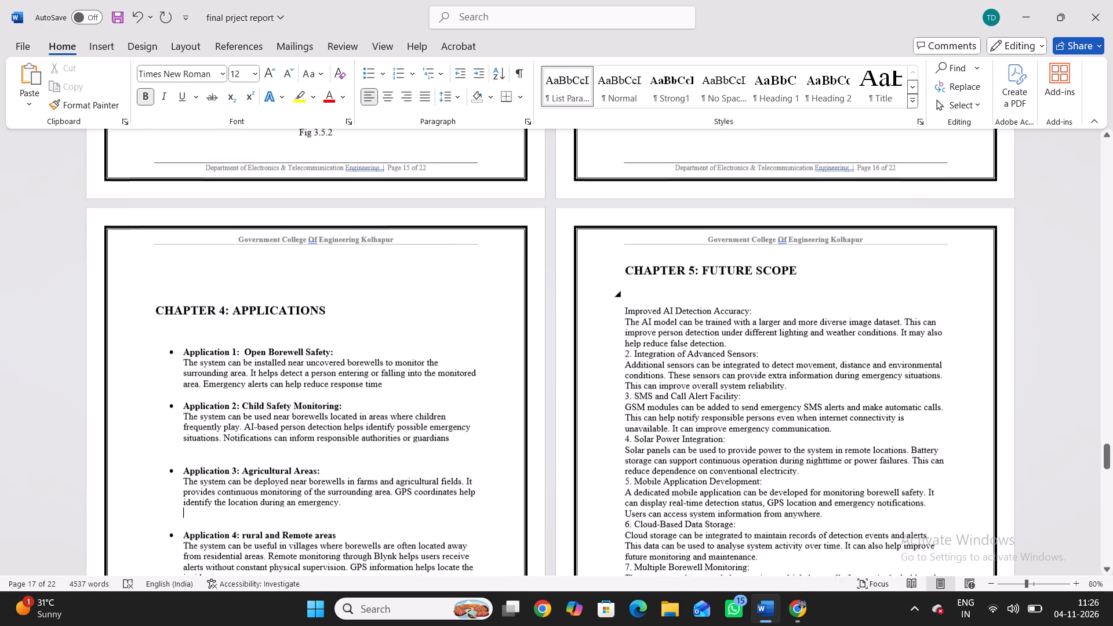
drag(625, 324, 756, 320)
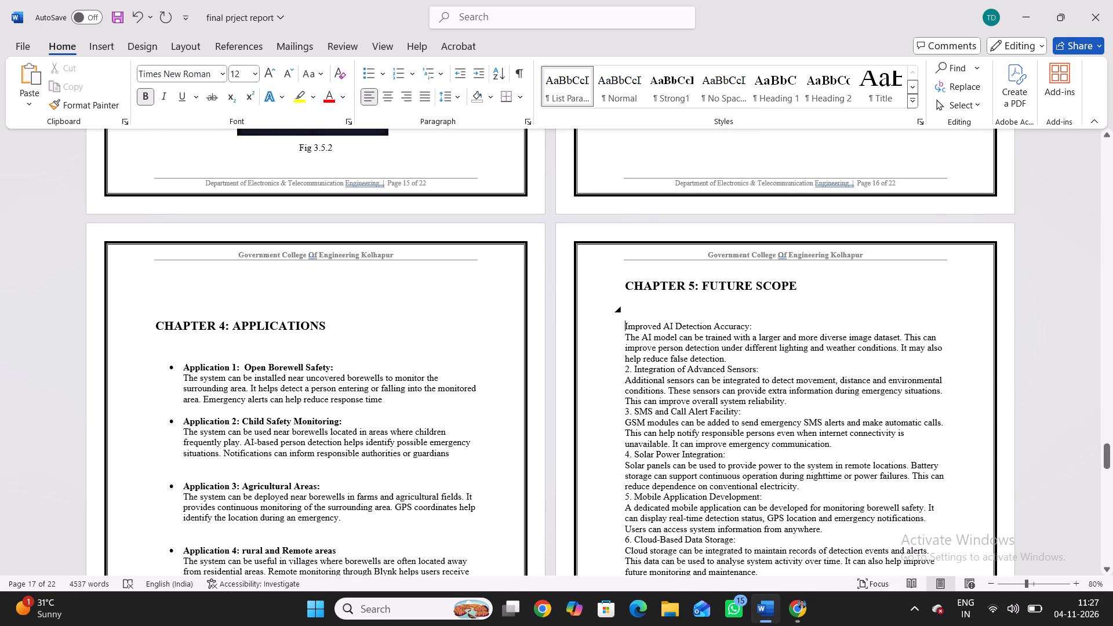
drag(756, 320, 751, 325)
click(761, 303)
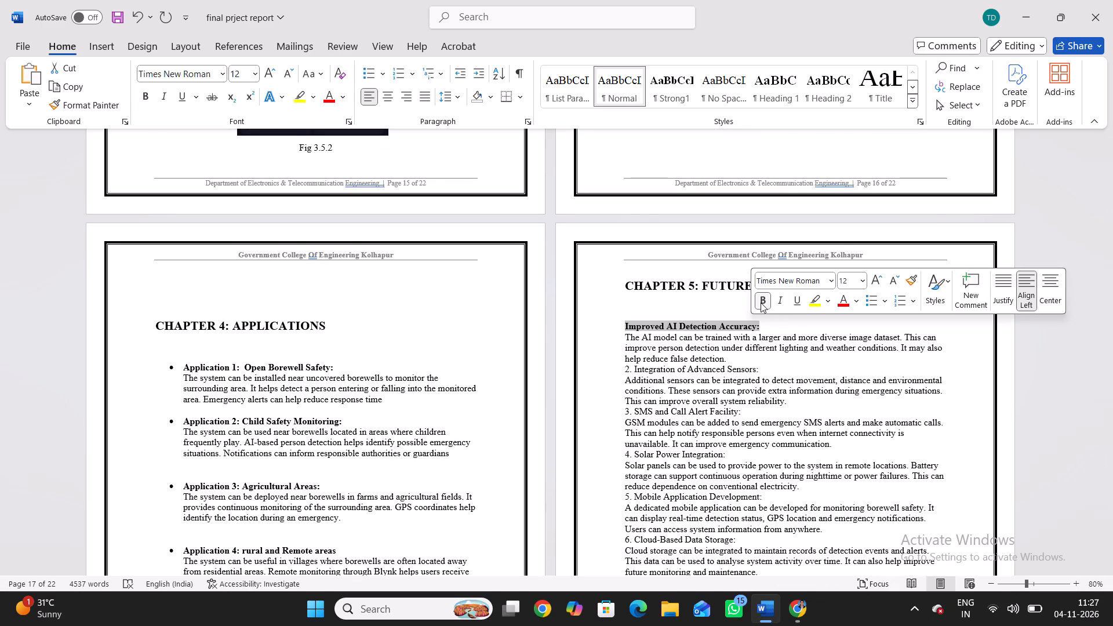
Make the heading "Integration of Advanced Sensors" bold and delete its number 2.
drag(625, 369, 749, 369)
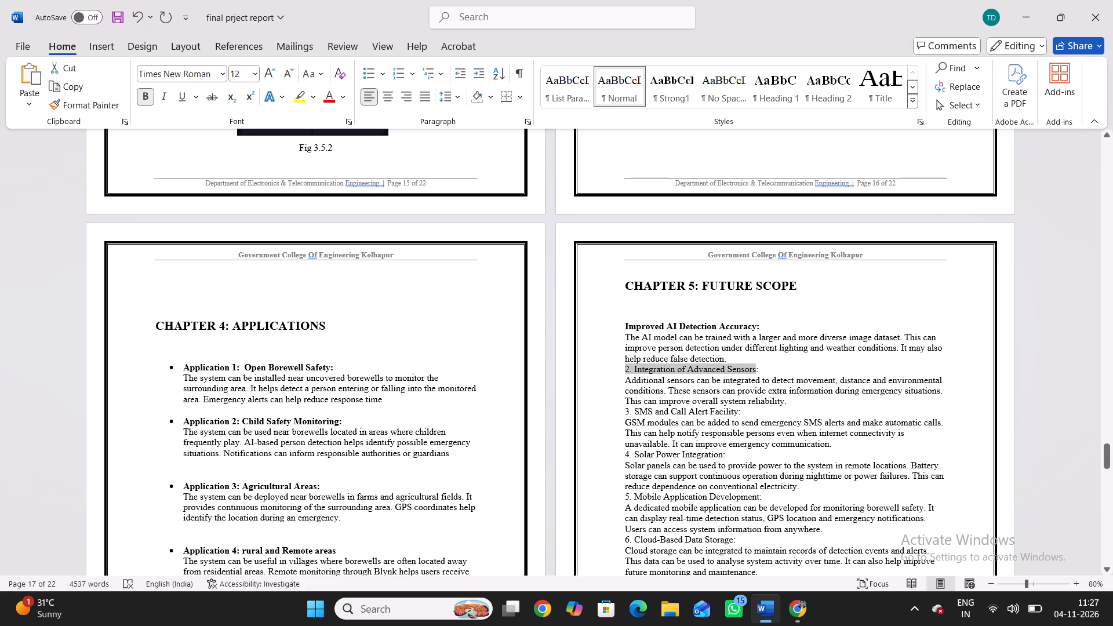
drag(749, 369, 750, 369)
click(758, 349)
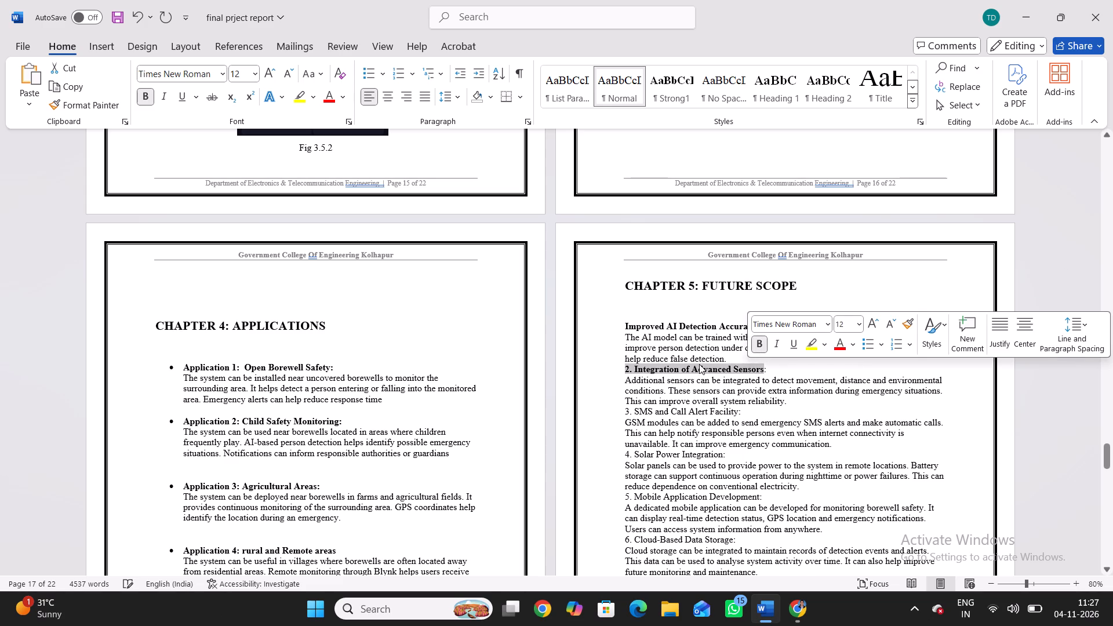
click(635, 367)
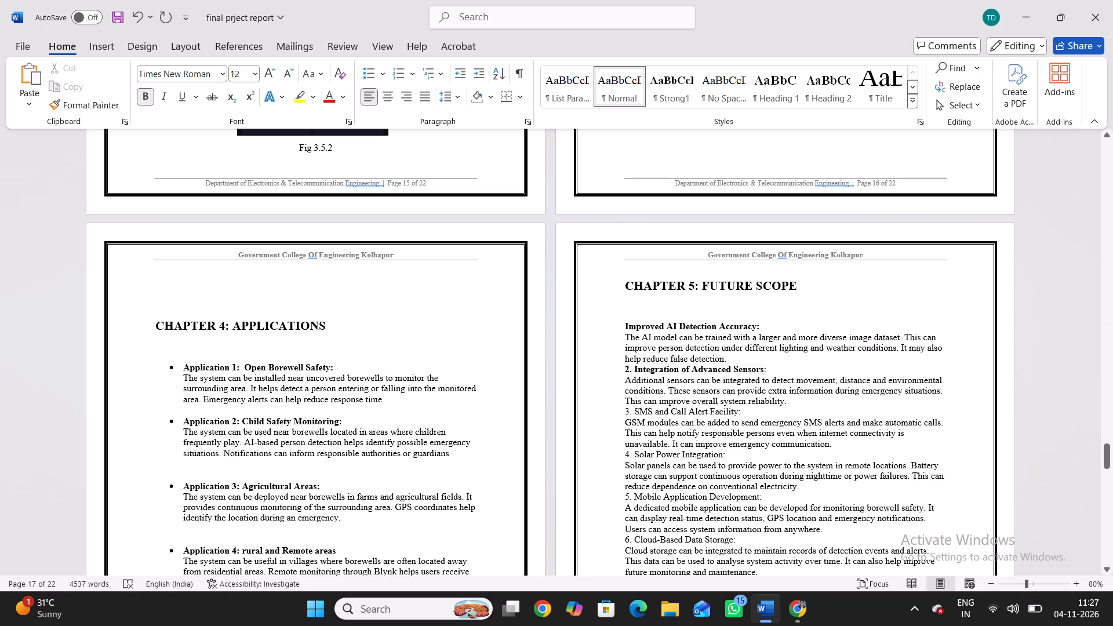
key(BackSpace)
key(BackSpace)
key(BackSpace)
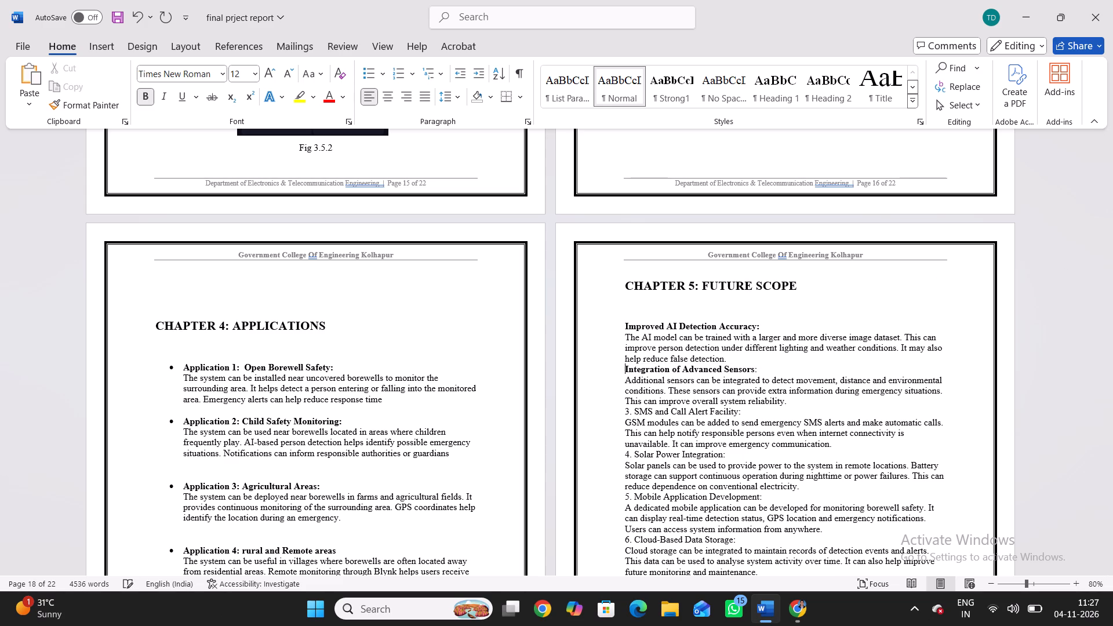
Delete the number 3 from the heading "SMS and Call Alert Facility" and make the heading bold.
click(632, 409)
key(BackSpace)
key(BackSpace)
drag(632, 409, 730, 414)
click(744, 392)
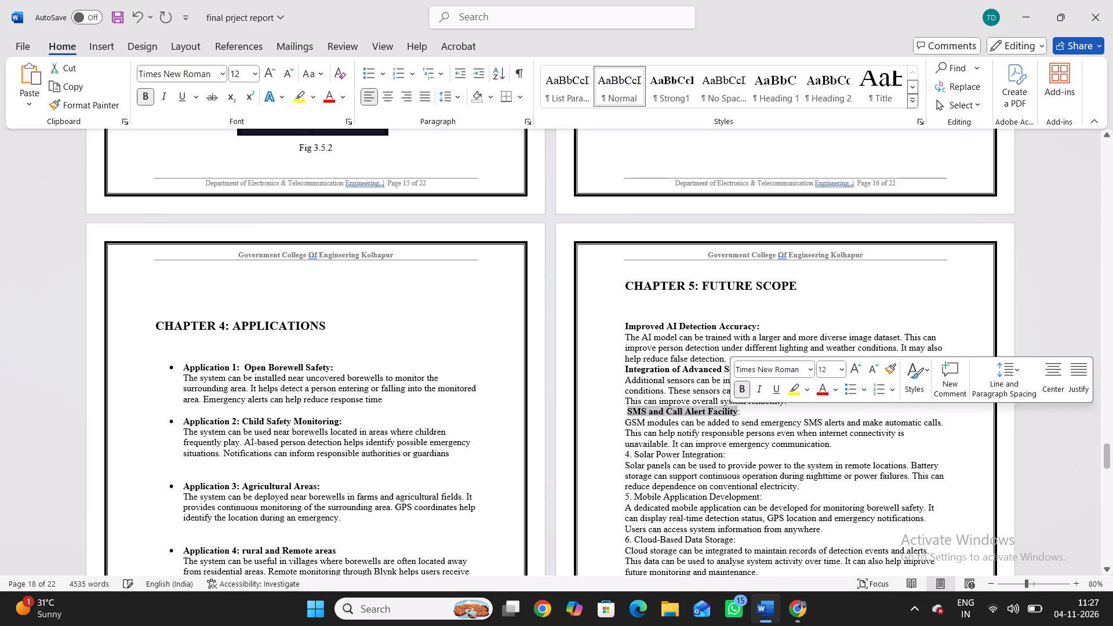
Delete the number 4 from the heading "Solar Power Integration:" and make the heading bold.
scroll(729, 458, down, 1)
click(632, 350)
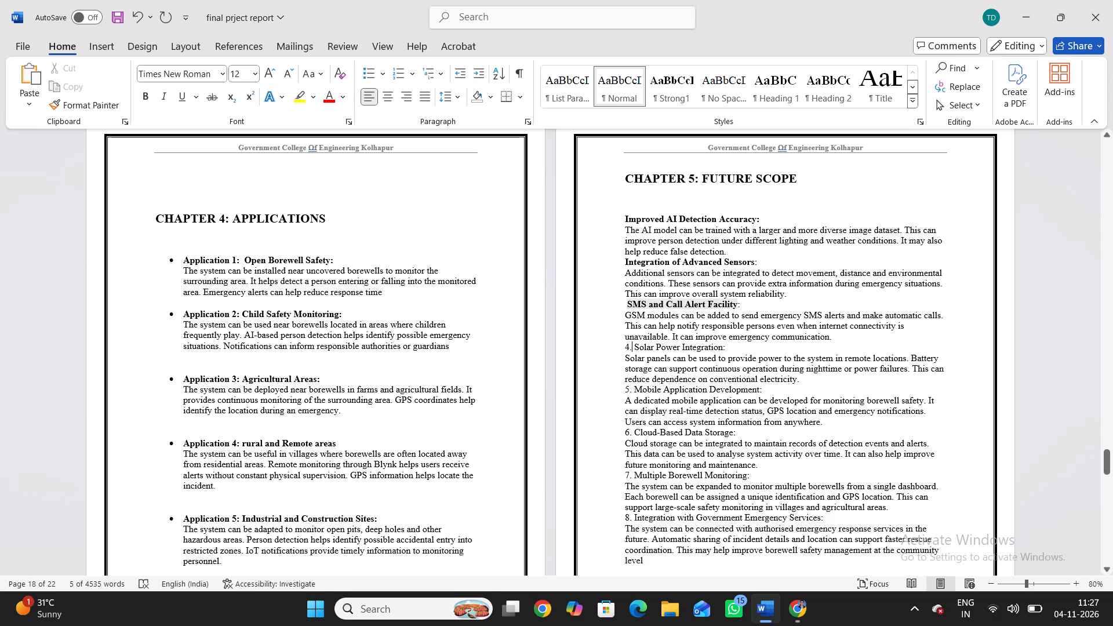
key(BackSpace)
key(BackSpace)
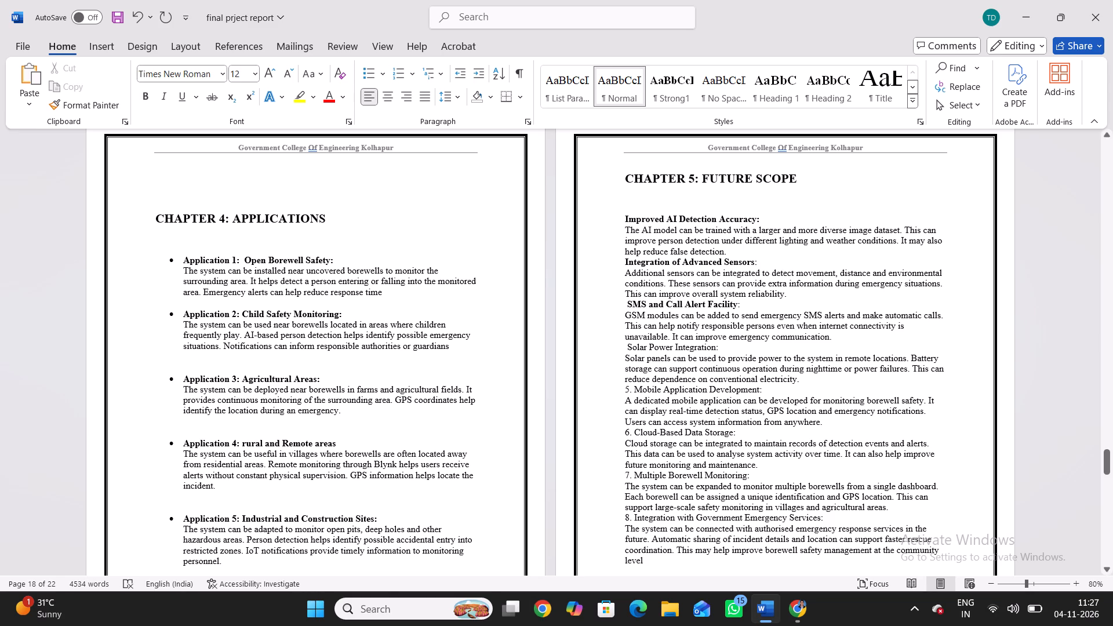
drag(628, 347, 723, 350)
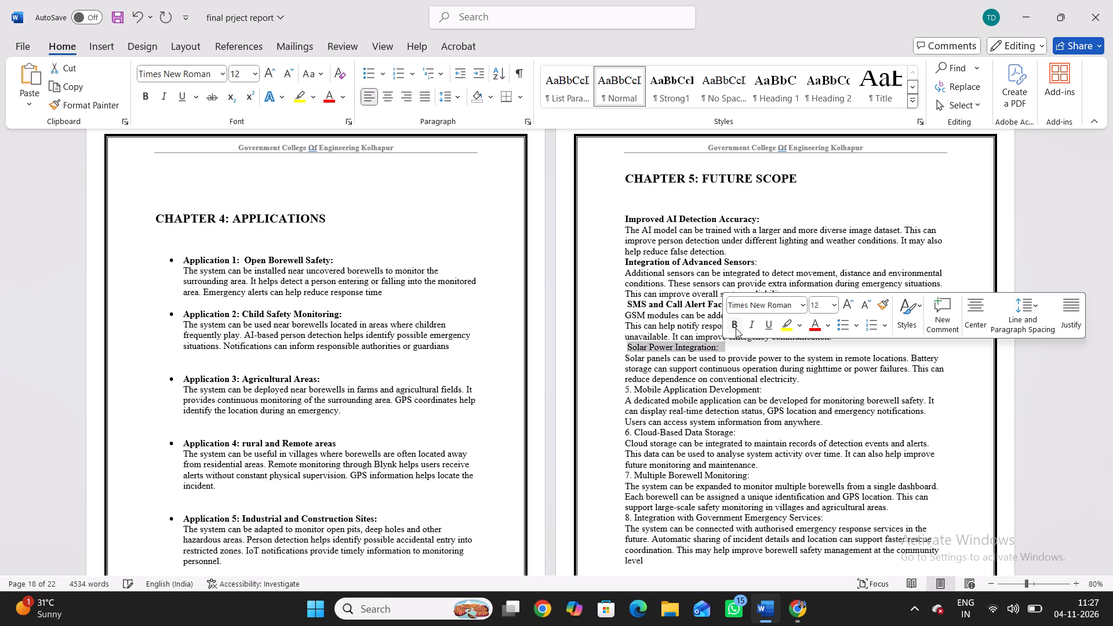
click(736, 328)
Make the heading "5. Mobile Application Development:" bold.
drag(625, 391, 756, 387)
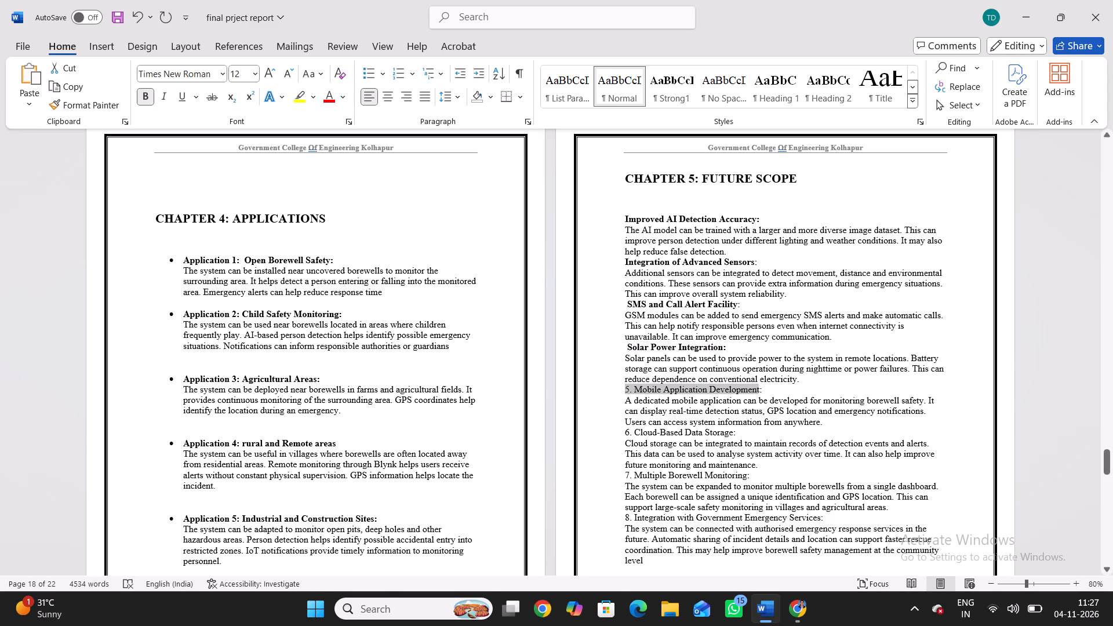
drag(756, 387, 762, 394)
click(761, 374)
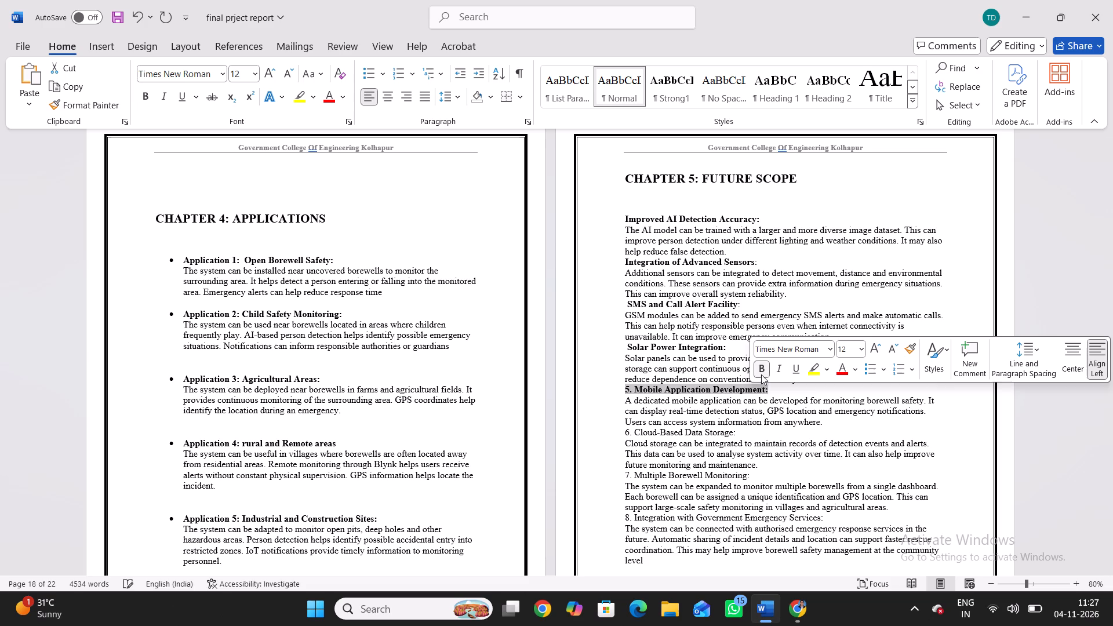
Delete the number 5 from the heading "Mobile Application Development:".
click(636, 390)
key(BackSpace)
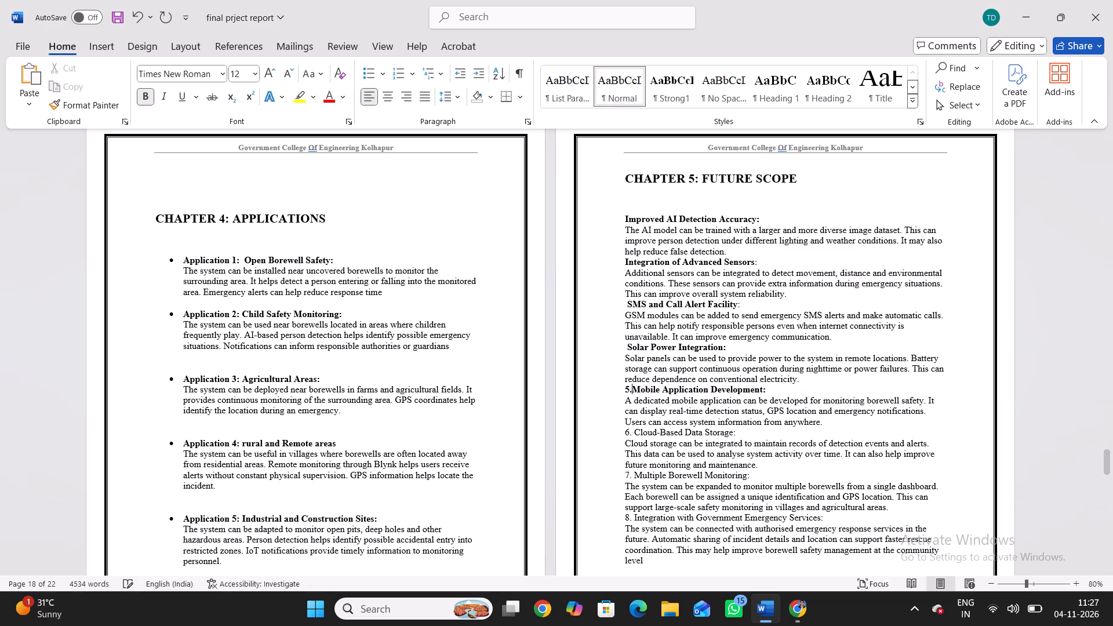
key(BackSpace)
key(BackSpace)
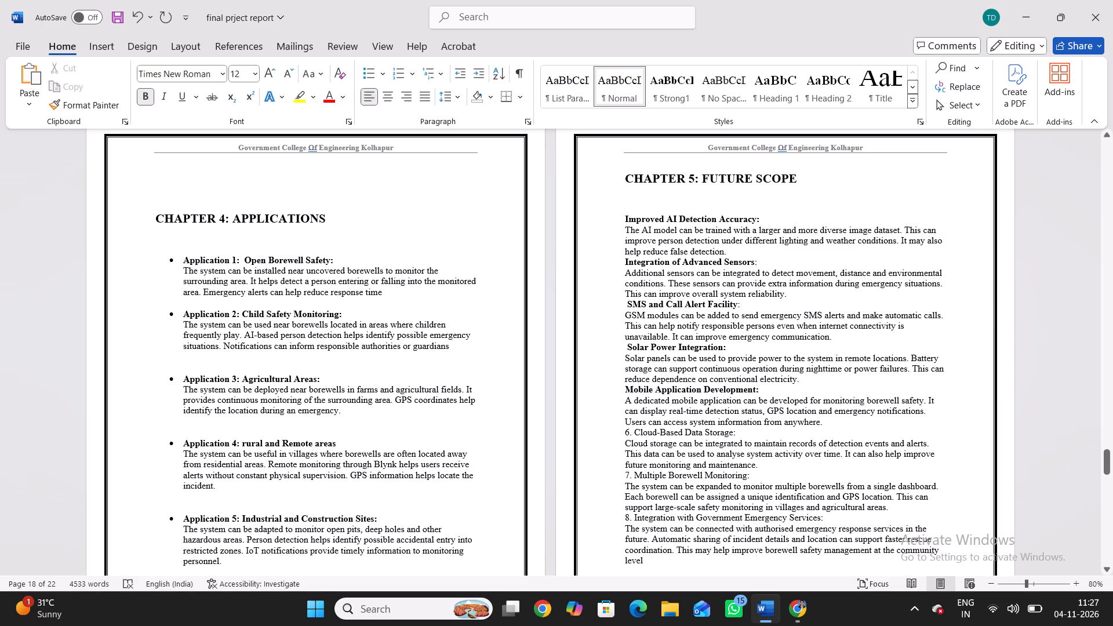
Delete the number 6 from the heading "Cloud-Based Data Storage" and make the heading bold.
click(632, 434)
key(BackSpace)
key(BackSpace)
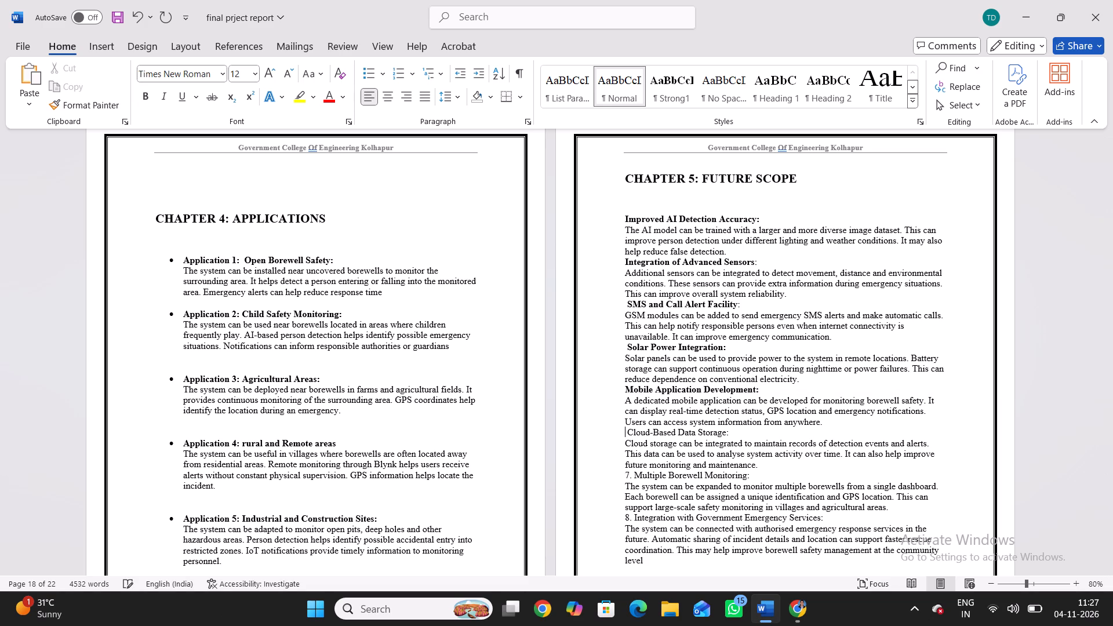
drag(628, 431, 722, 441)
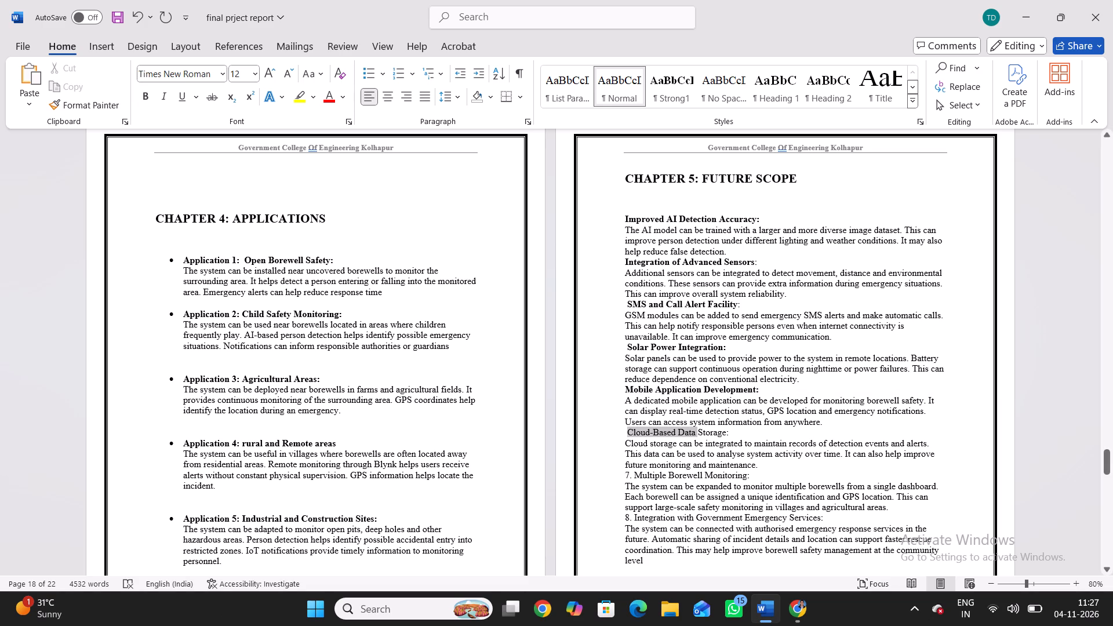
drag(722, 441, 727, 435)
click(733, 412)
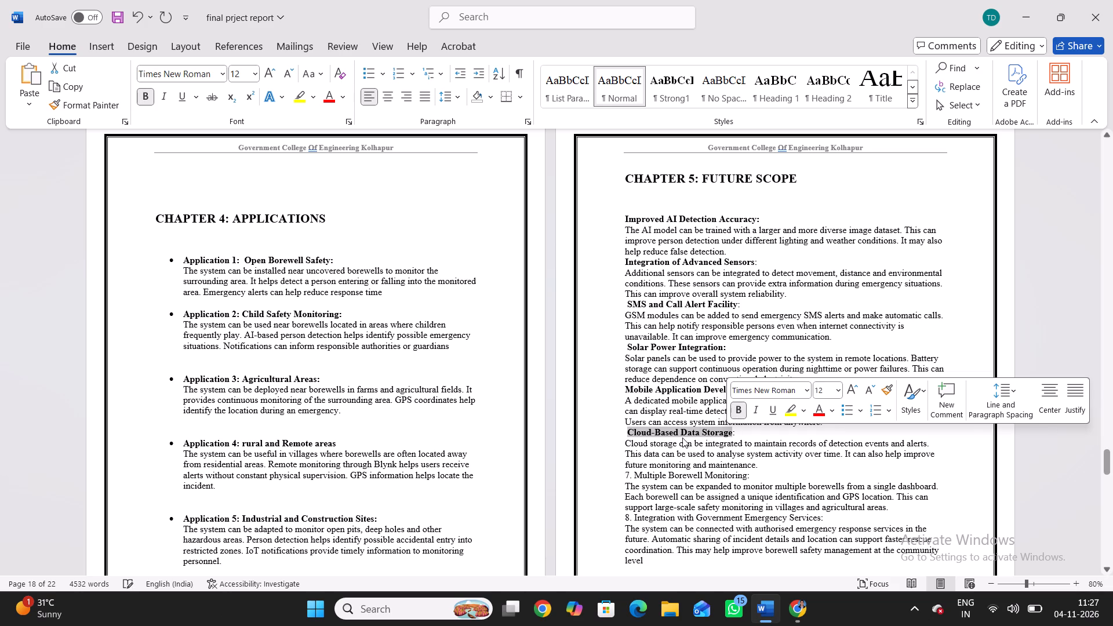
Make the heading "Multiple Borewell Monitoring:" bold and delete its number 7.
drag(621, 475, 648, 473)
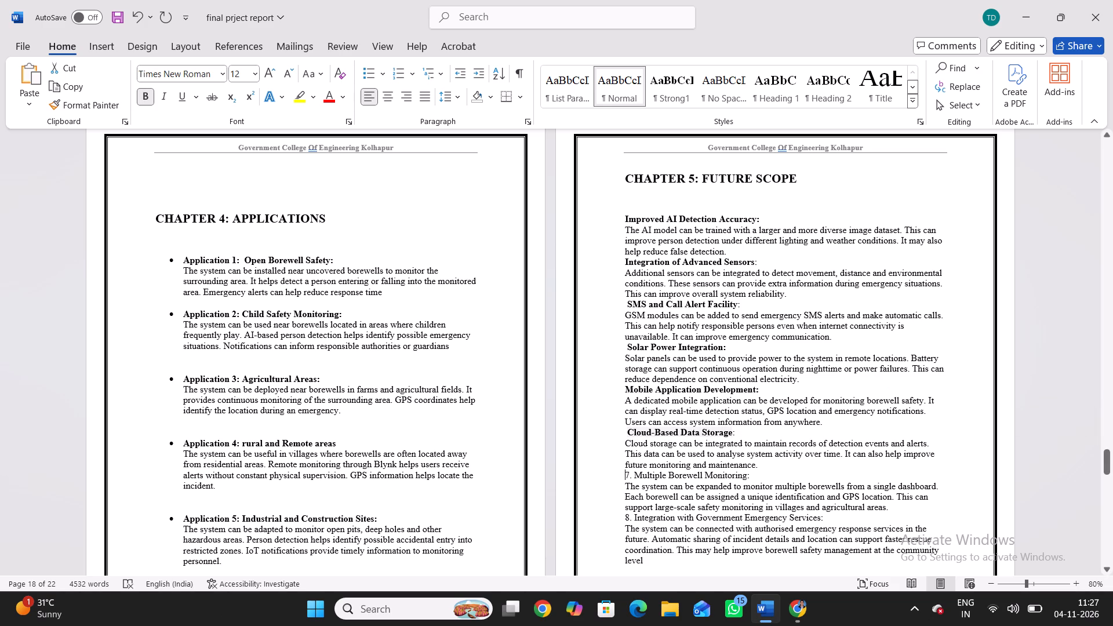
drag(648, 473, 748, 475)
click(762, 454)
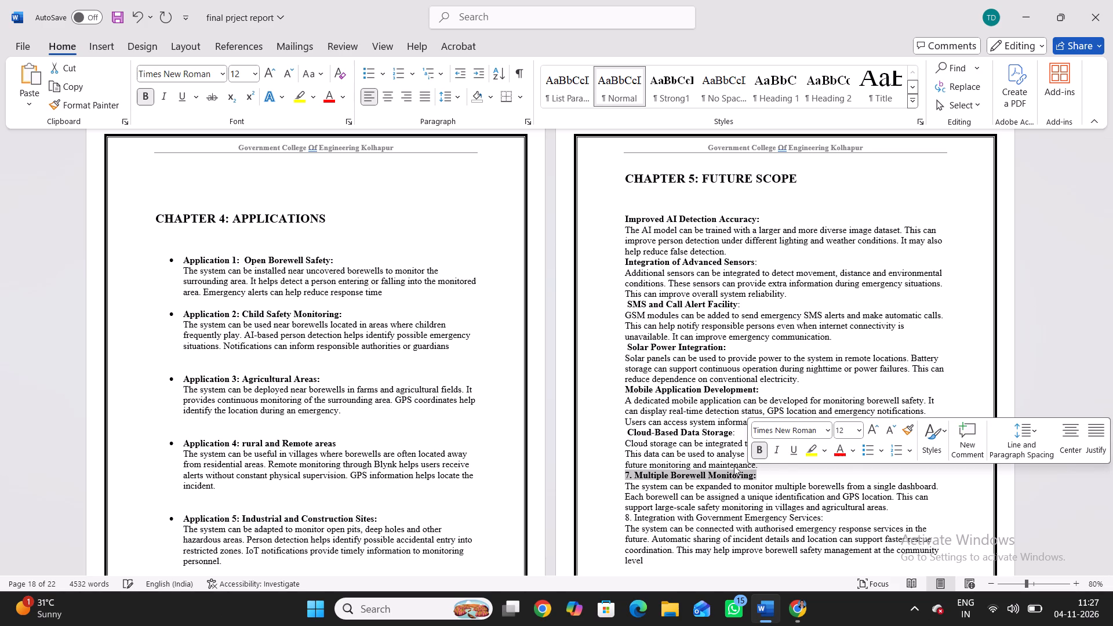
click(632, 482)
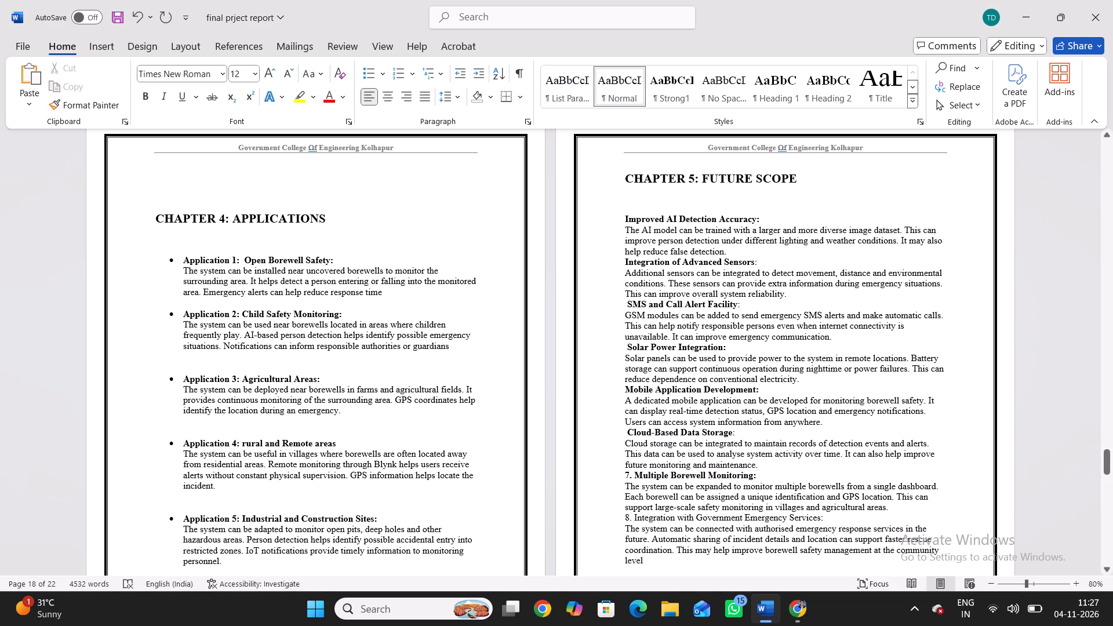
key(Up)
key(BackSpace)
key(Right)
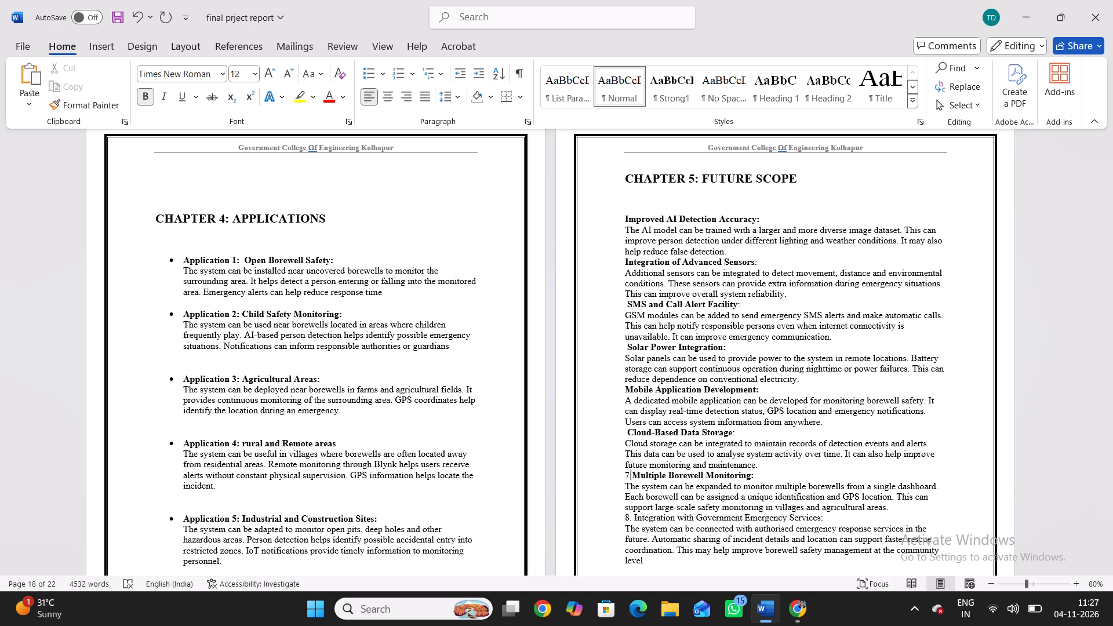
key(BackSpace)
key(BackSpace)
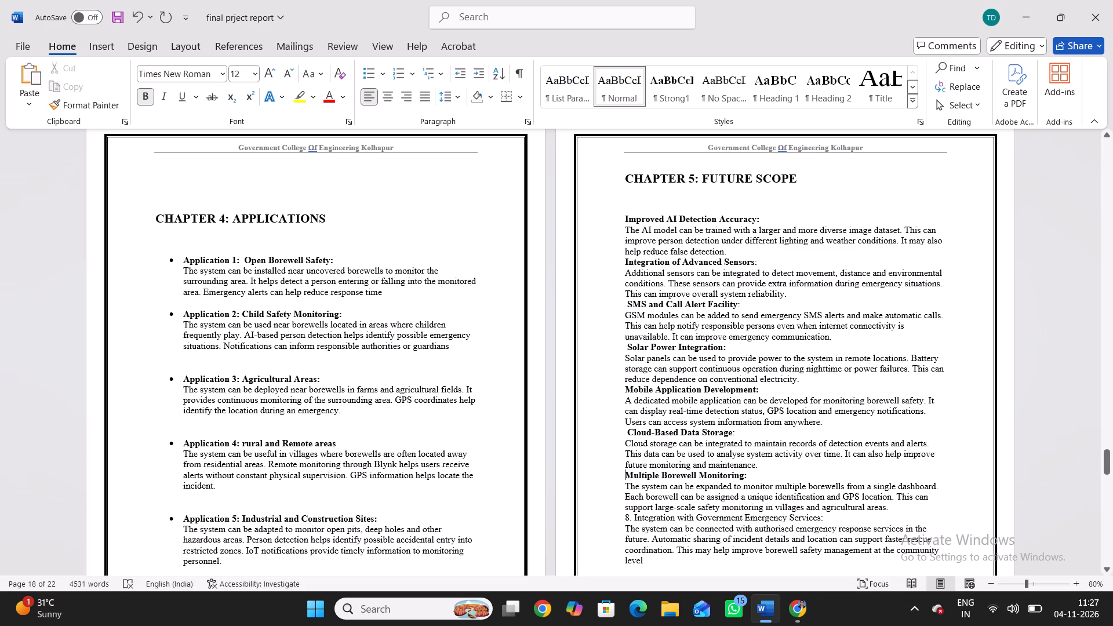
Remove the leading space before the Cloud-Based Data Storage, Solar Power Integration, and SMS and Call Alert Facility headings.
click(628, 431)
key(BackSpace)
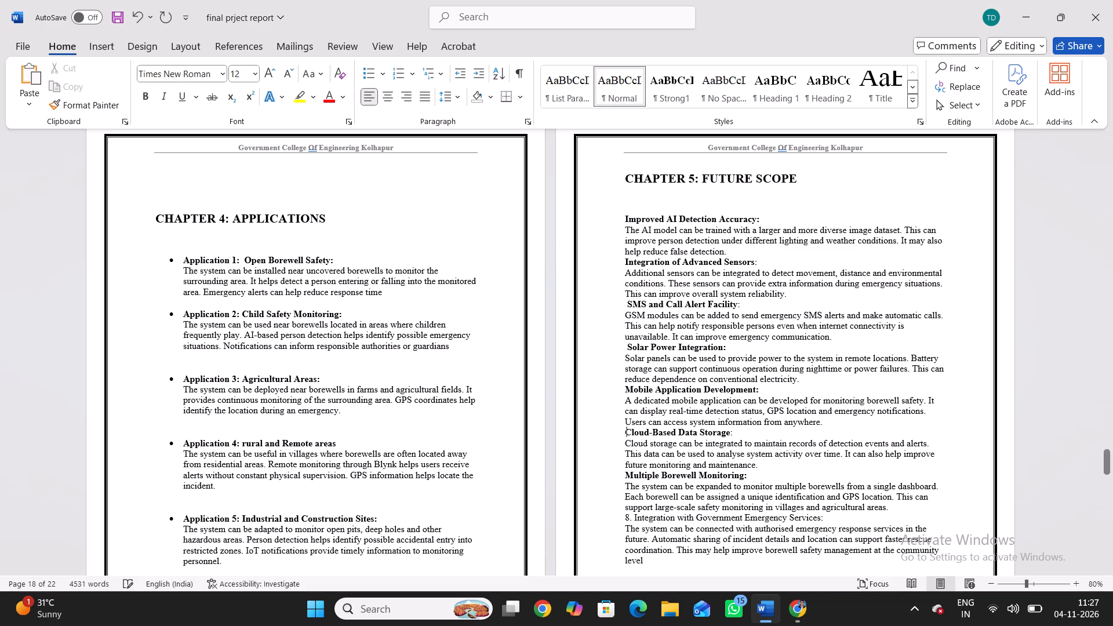
scroll(628, 431, down, 2)
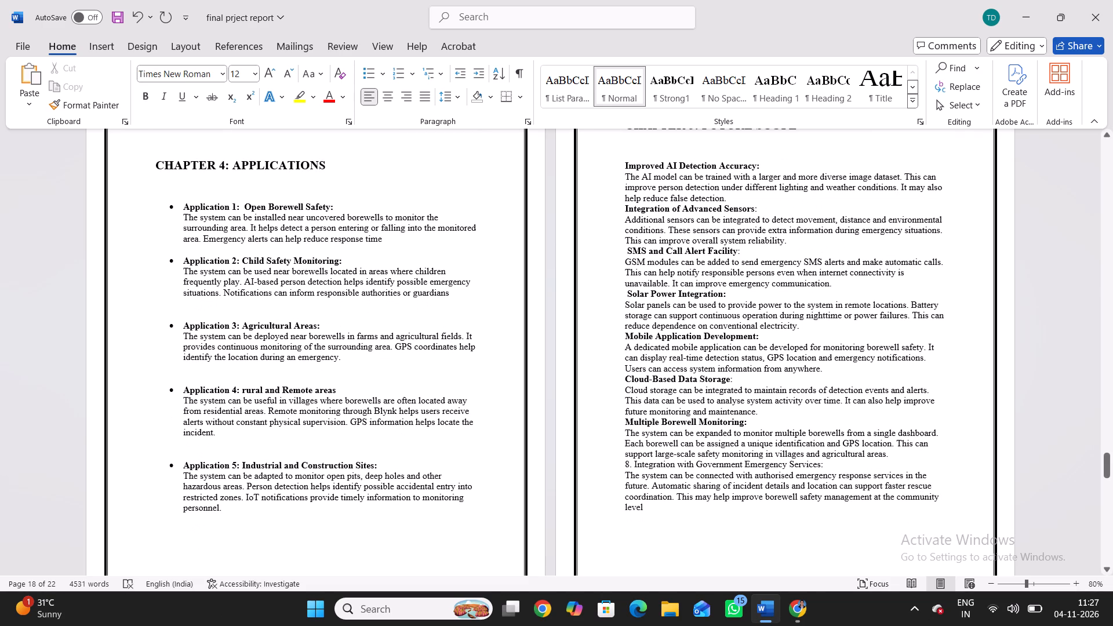
click(628, 293)
key(BackSpace)
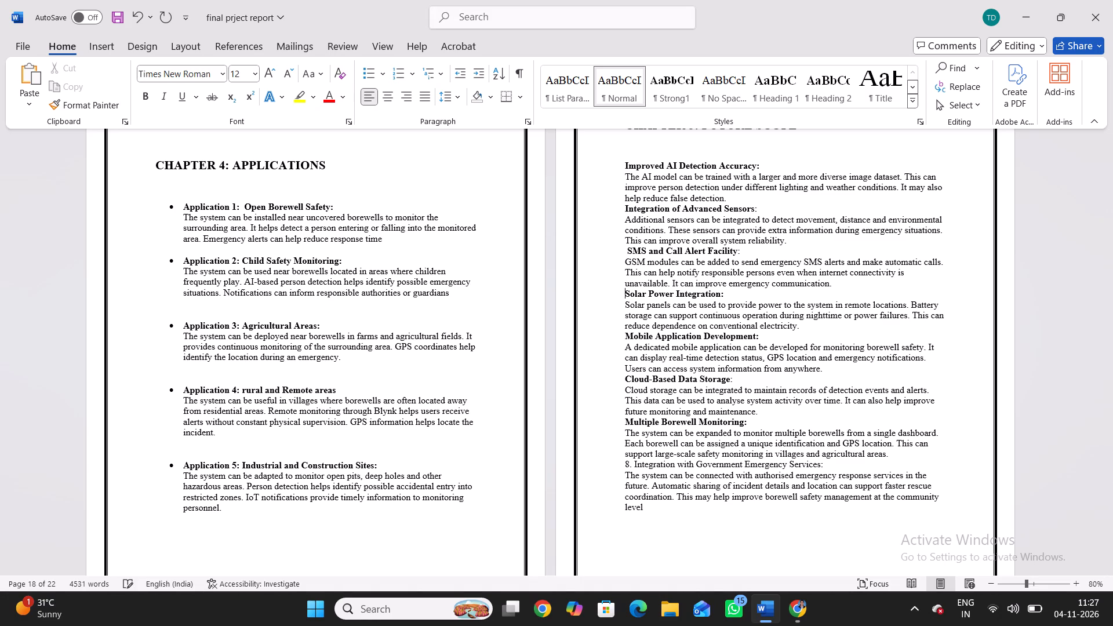
click(628, 252)
key(BackSpace)
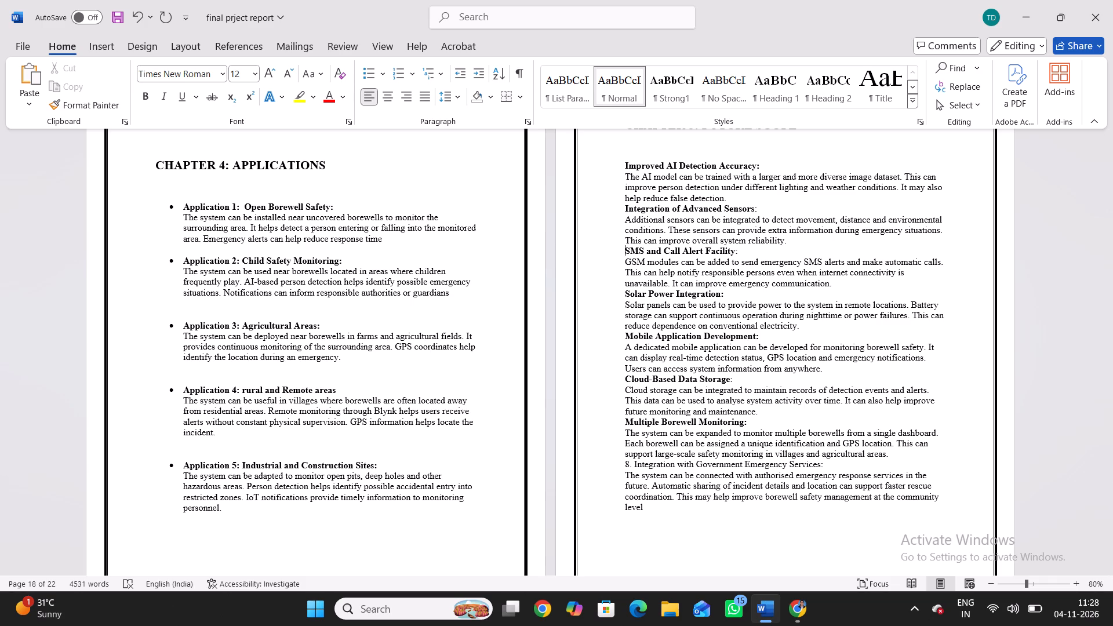
Delete the number 8 from the heading "Integration with Government Emergency Services" and make the heading bold.
click(631, 463)
key(BackSpace)
key(BackSpace)
key(Right)
key(BackSpace)
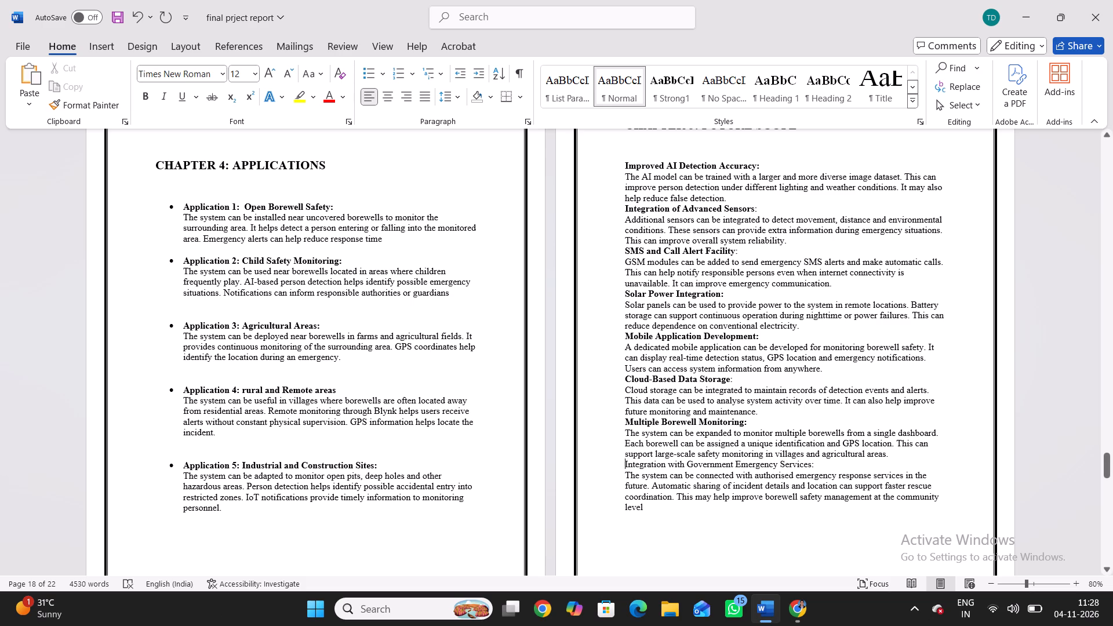
drag(623, 464, 812, 463)
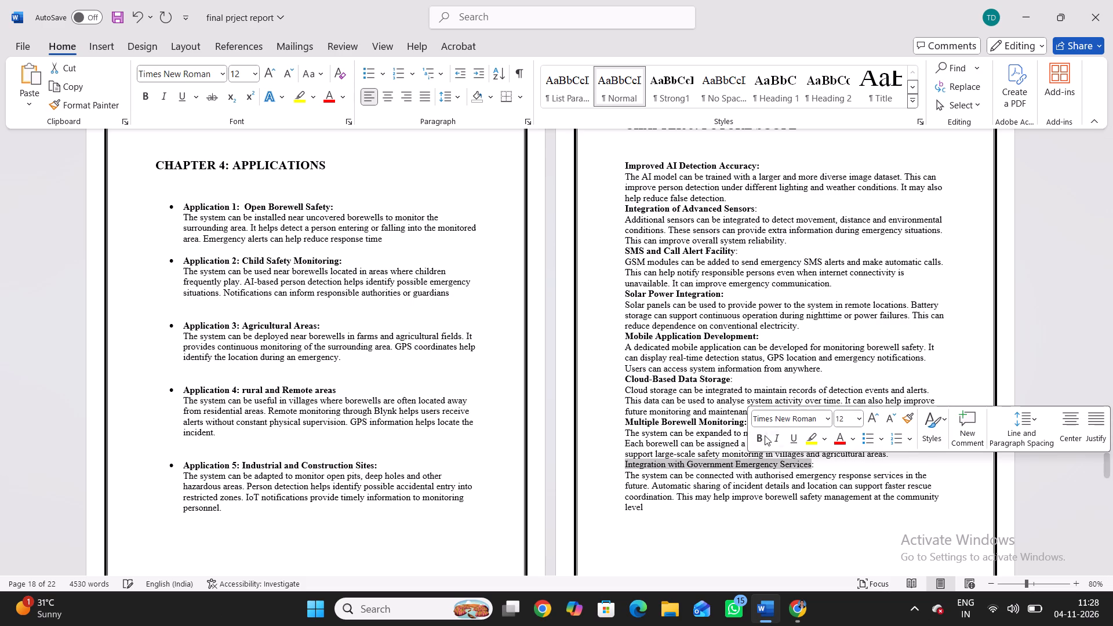
click(765, 435)
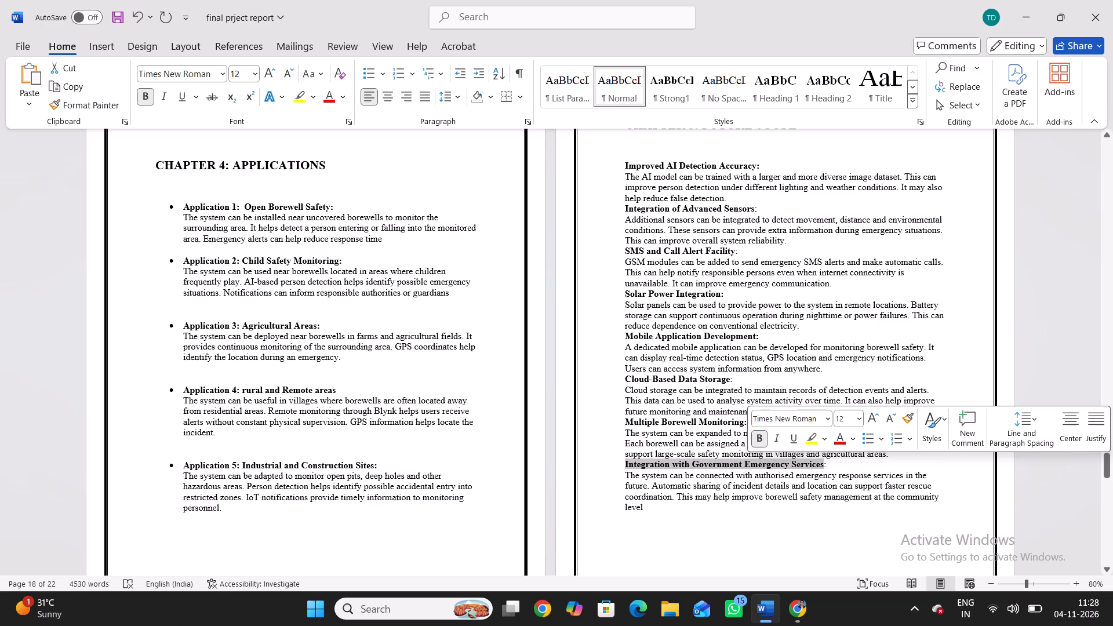
Insert a blank line after each of the first three Chapter 5 points, from Improved AI Detection Accuracy to SMS and Call Alert Facility.
click(766, 164)
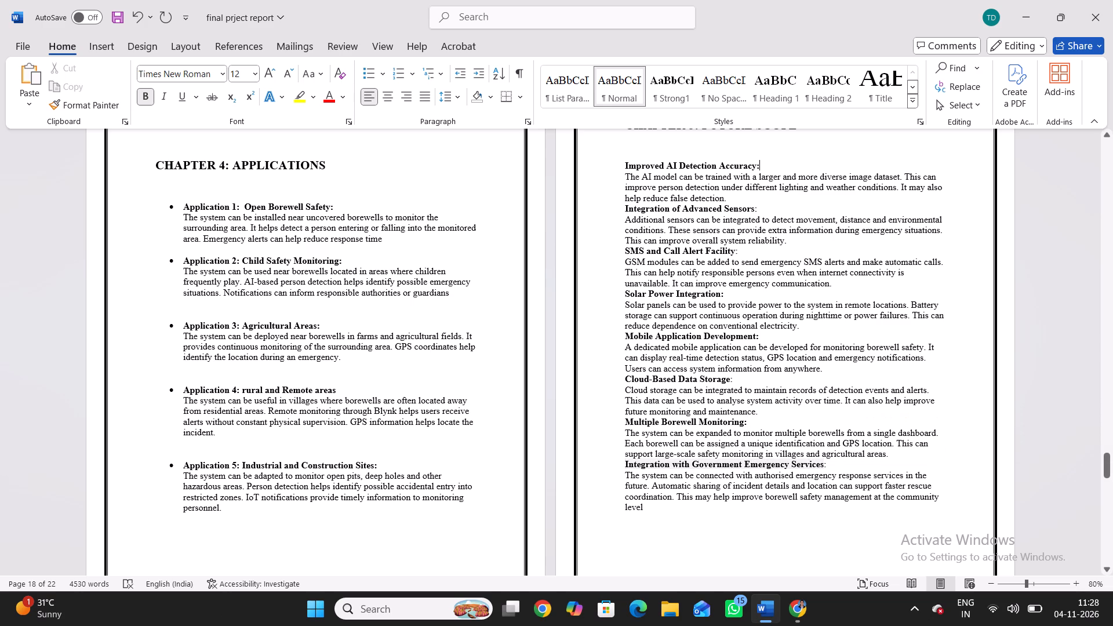
click(739, 197)
key(Return)
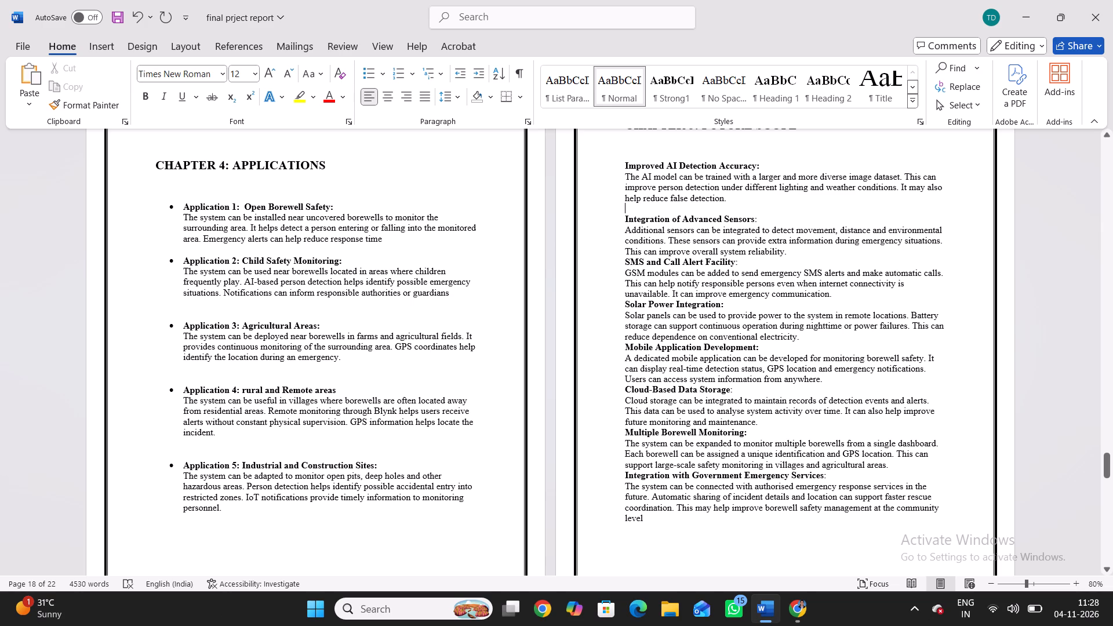
click(786, 252)
key(Return)
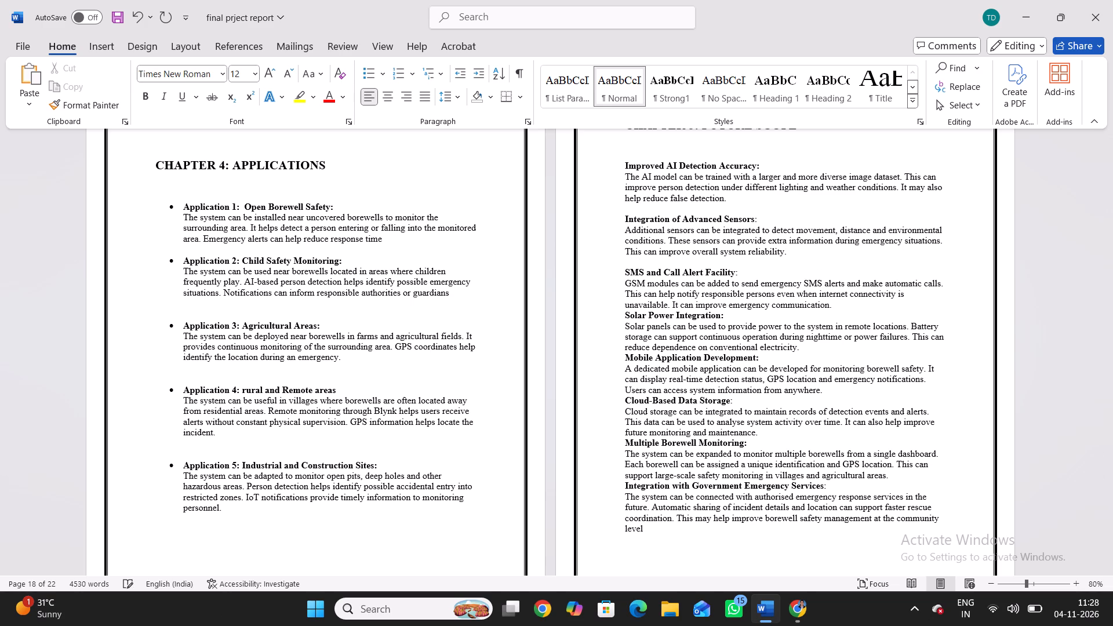
click(832, 305)
key(Return)
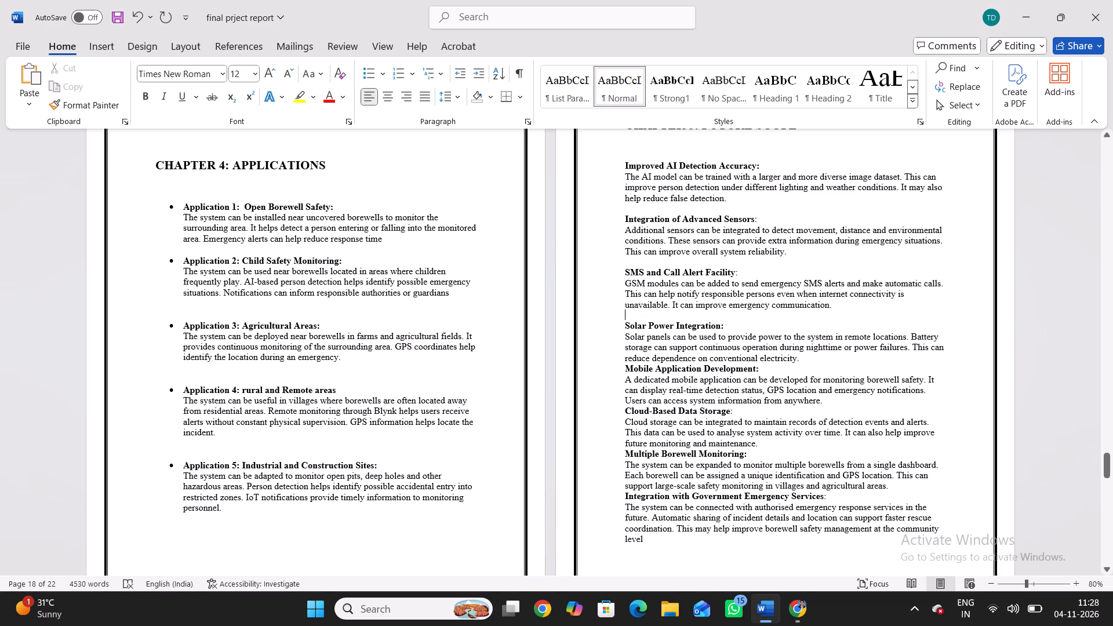
Insert a blank line after each of the Solar Power, Mobile Application, Cloud-Based Data Storage and Multiple Borewell Monitoring points.
double_click(802, 361)
key(Return)
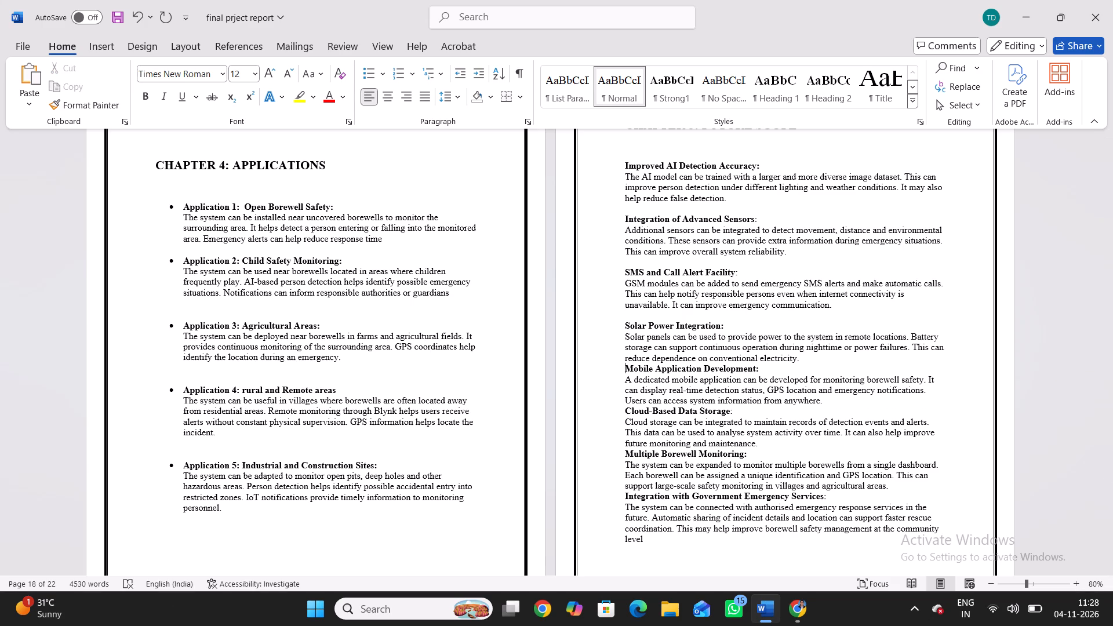
scroll(802, 361, down, 1)
click(801, 339)
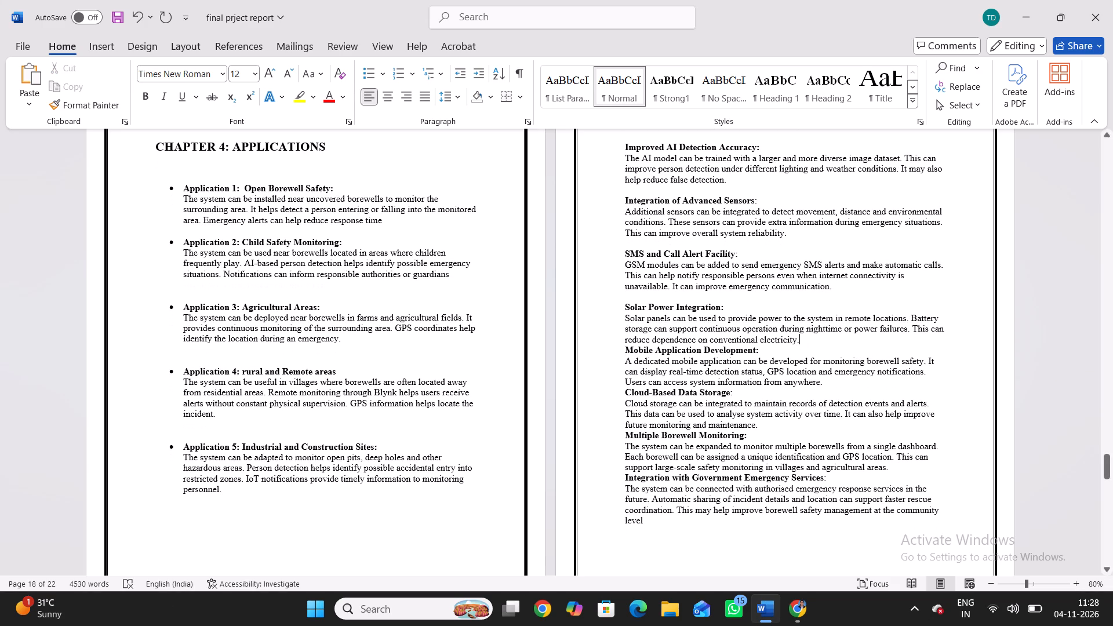
key(Return)
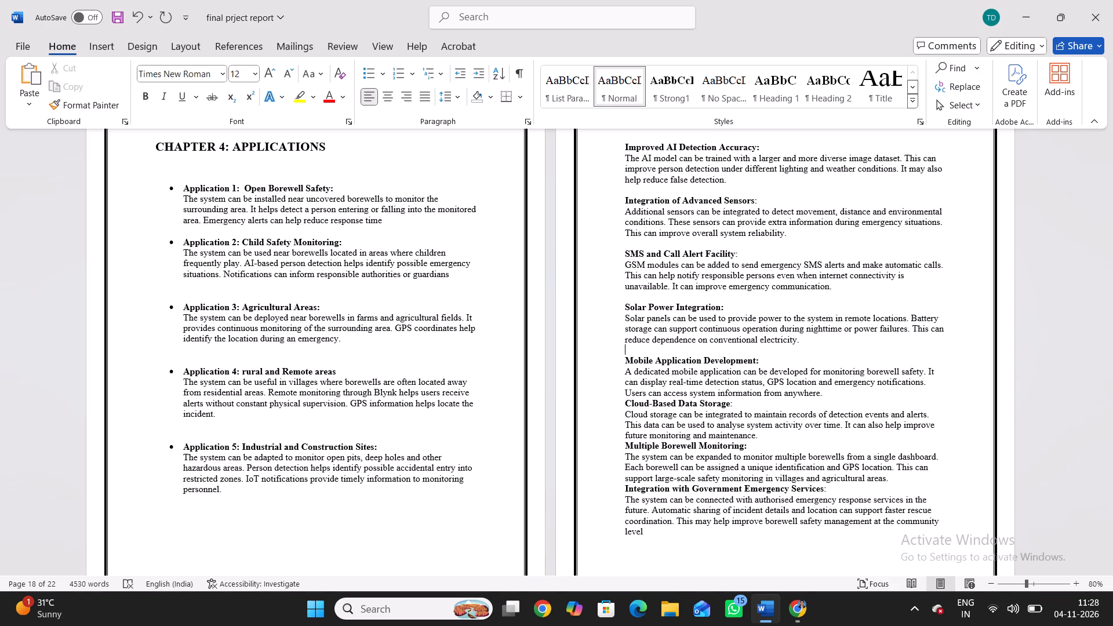
click(823, 395)
key(Return)
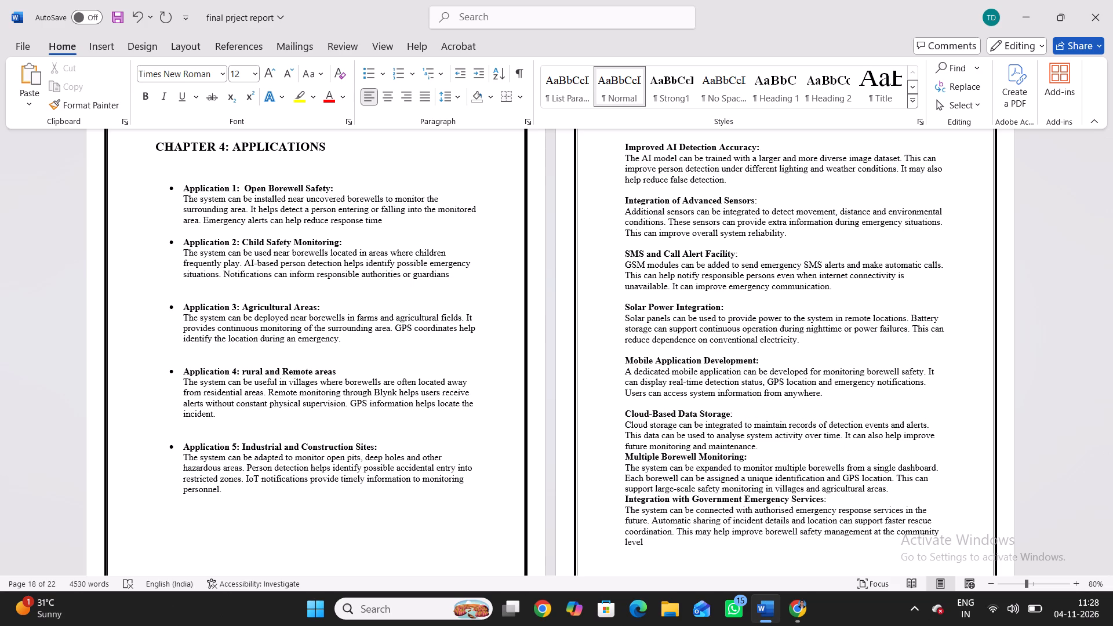
click(759, 449)
key(Return)
click(895, 501)
key(Return)
Delete one empty line above the "CHAPTER 4: APPLICATIONS" heading.
scroll(817, 453, down, 3)
scroll(817, 453, up, 6)
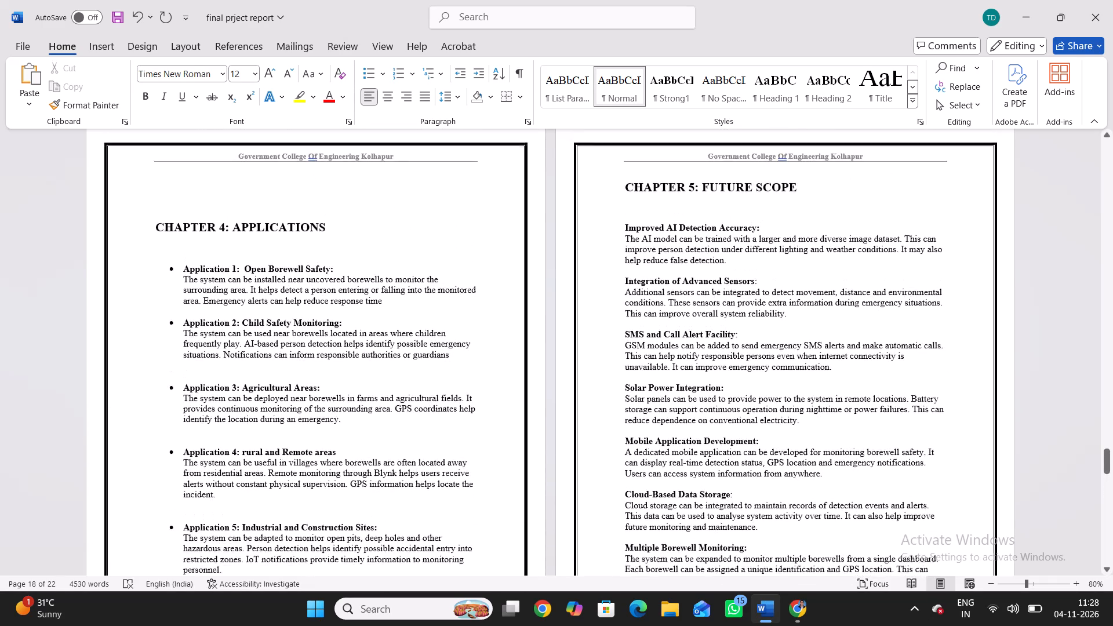
scroll(817, 453, up, 2)
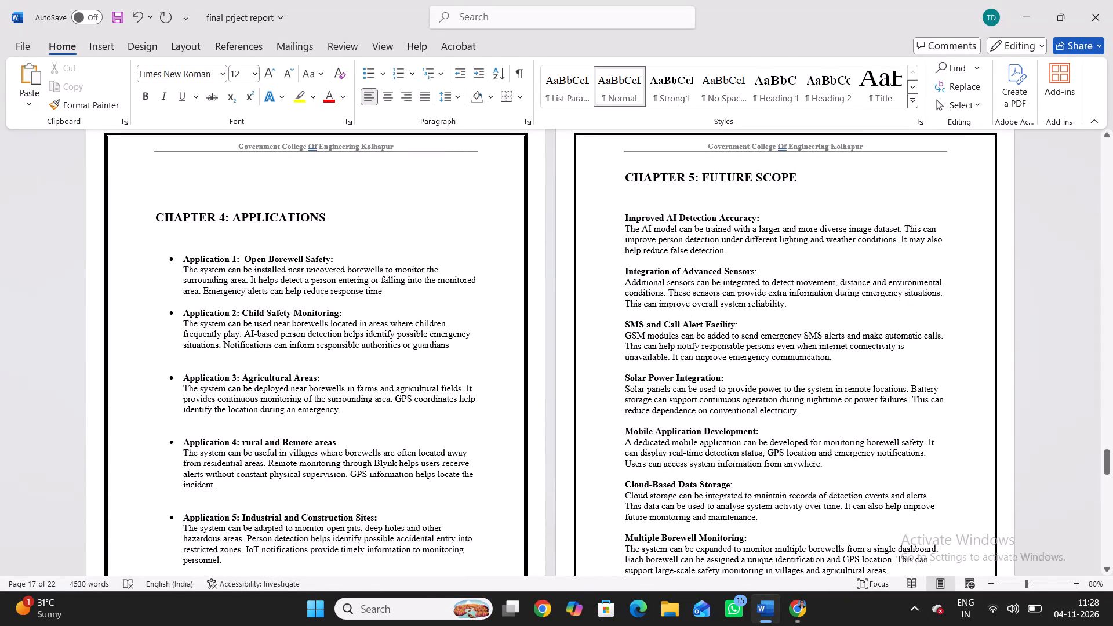
click(162, 185)
key(BackSpace)
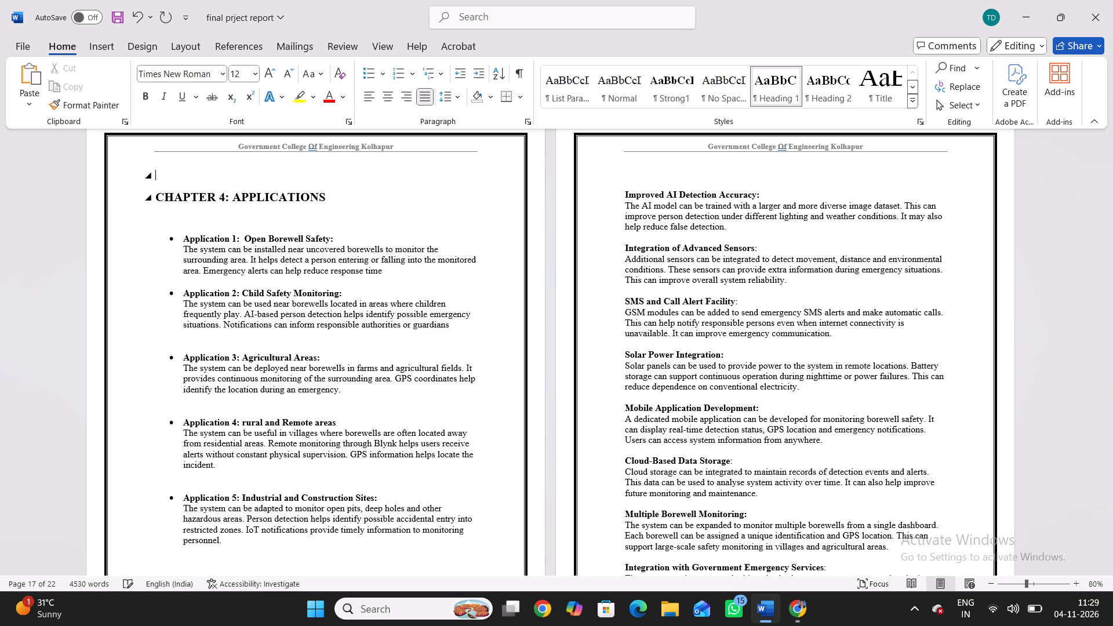
Delete the remaining empty line above the "CHAPTER 4: APPLICATIONS" heading.
key(BackSpace)
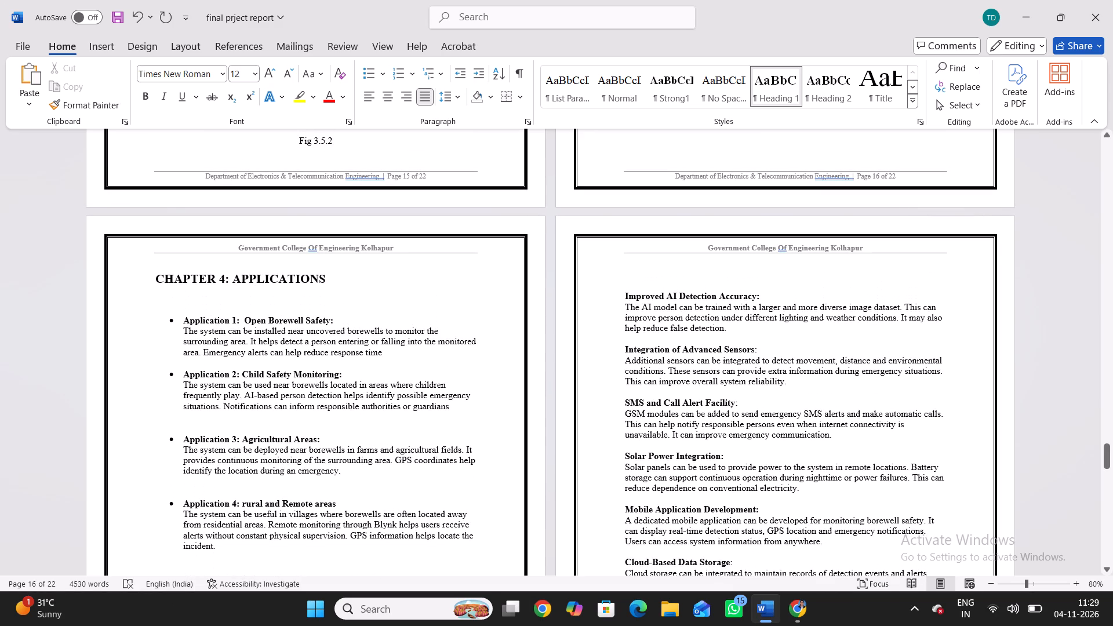
Insert a blank line above the "CHAPTER 5: FUTURE SCOPE" heading so that it starts on the next page.
scroll(30, 623, up, 2)
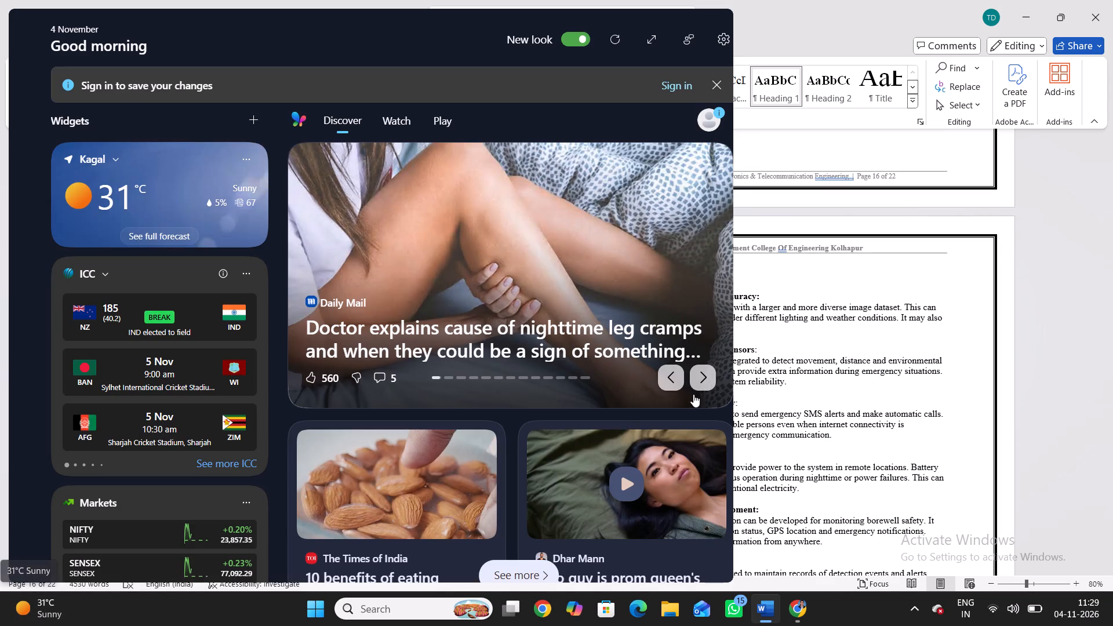
scroll(687, 348, down, 4)
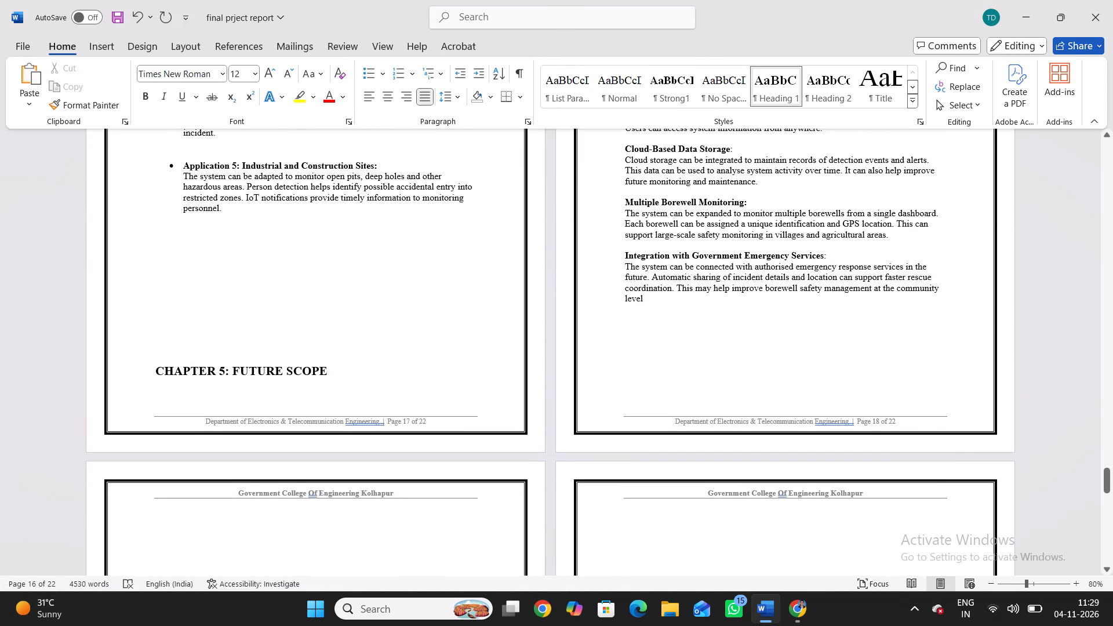
click(272, 351)
key(Return)
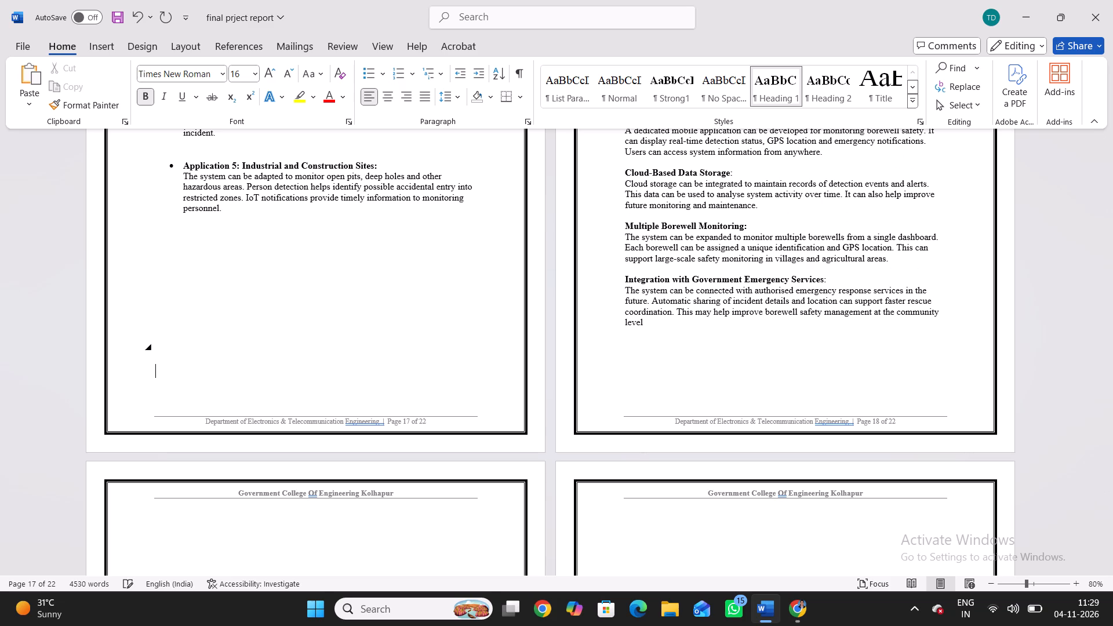
scroll(645, 326, up, 4)
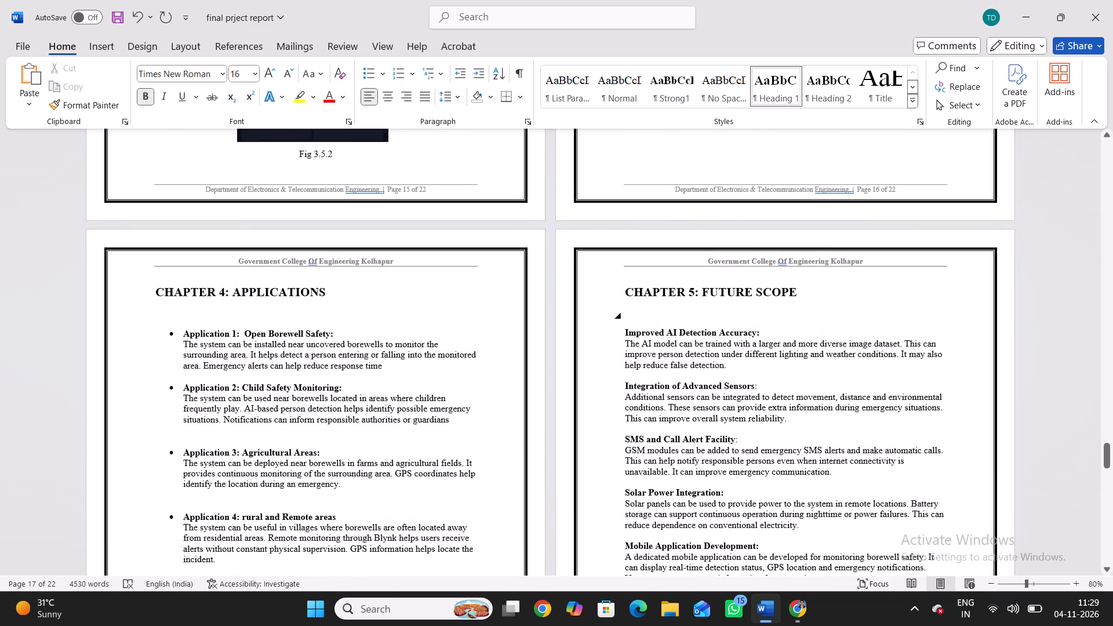
scroll(645, 326, up, 1)
scroll(645, 326, down, 3)
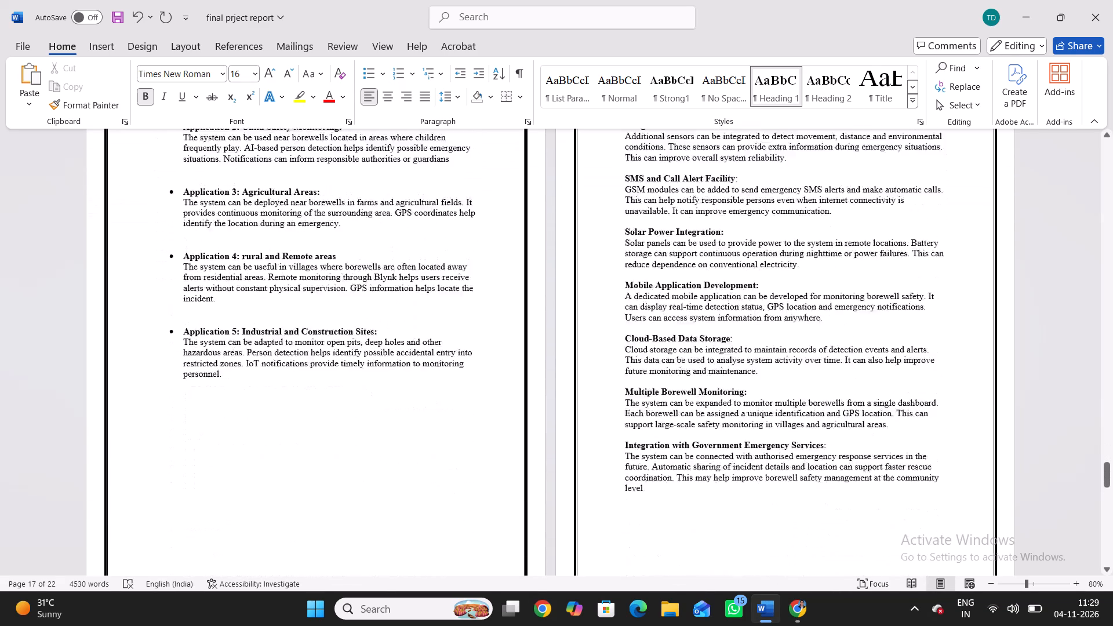
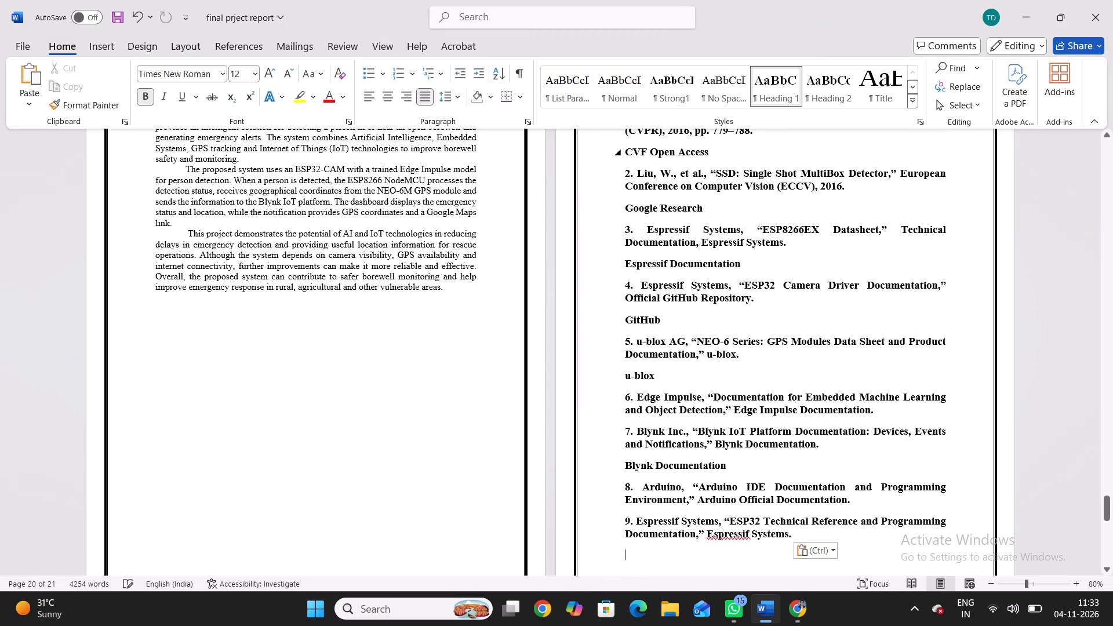
Add the missing number "1." in front of the first pasted reference, by Redmon et al.
scroll(714, 173, up, 1)
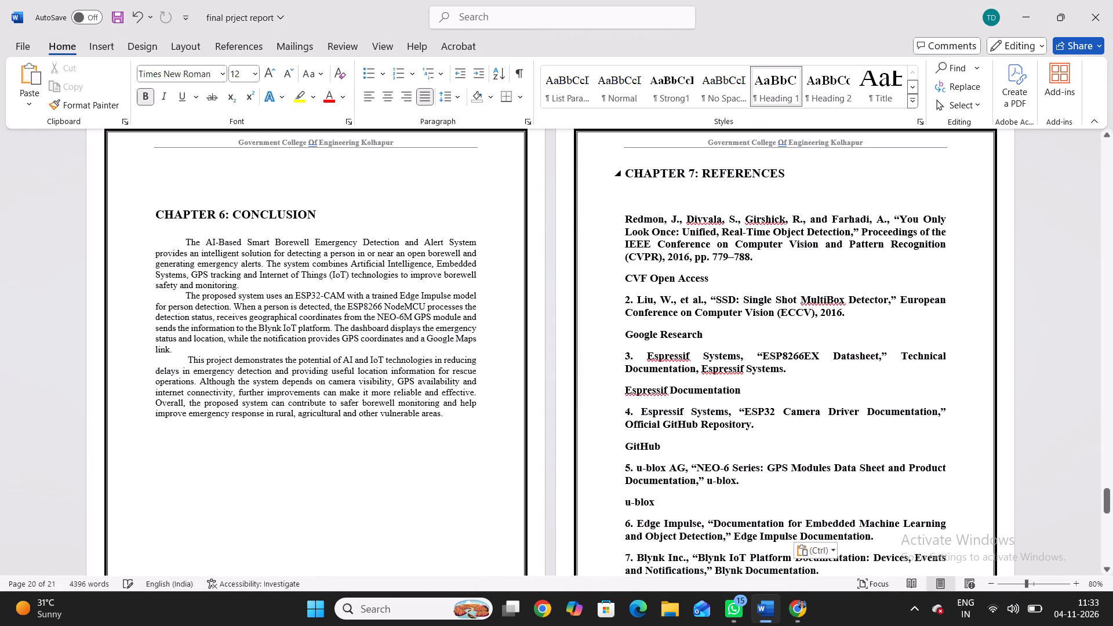
click(625, 214)
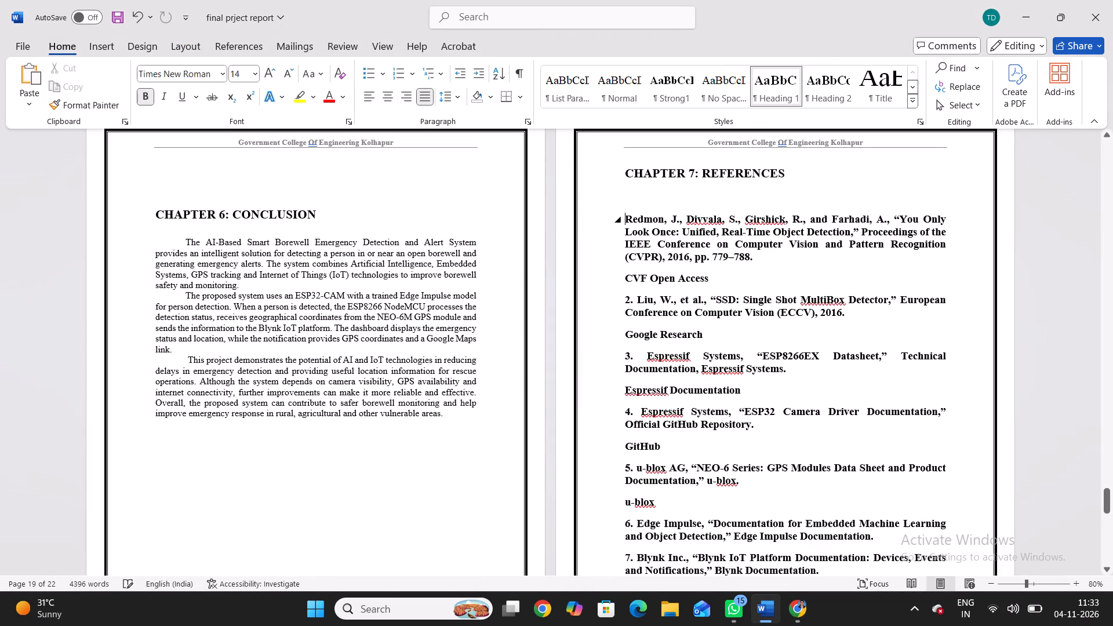
text(1.)
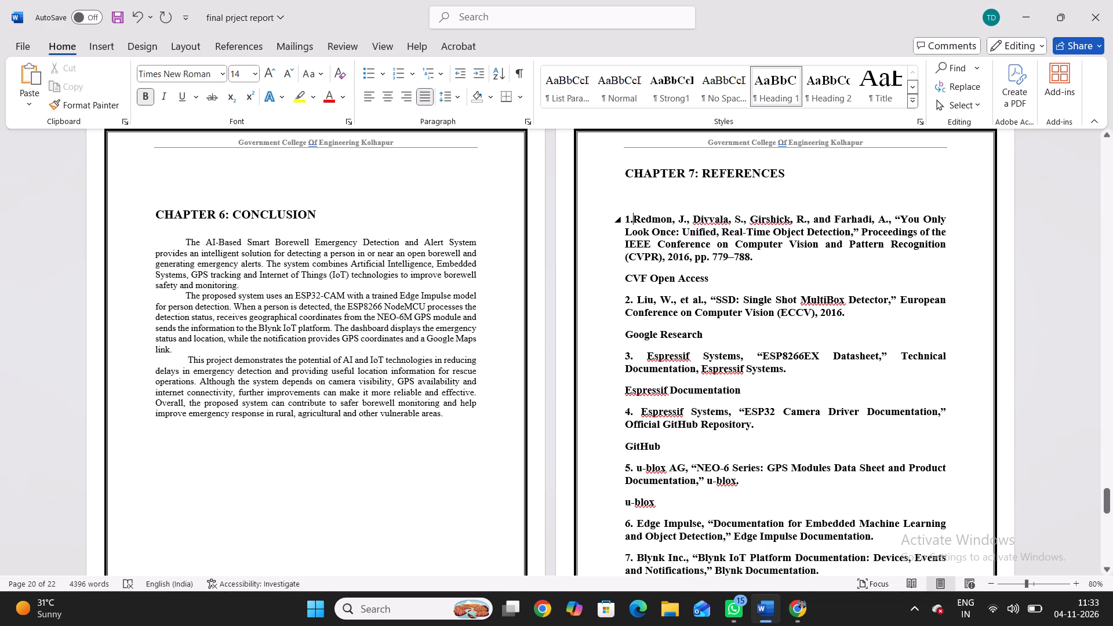
key(space)
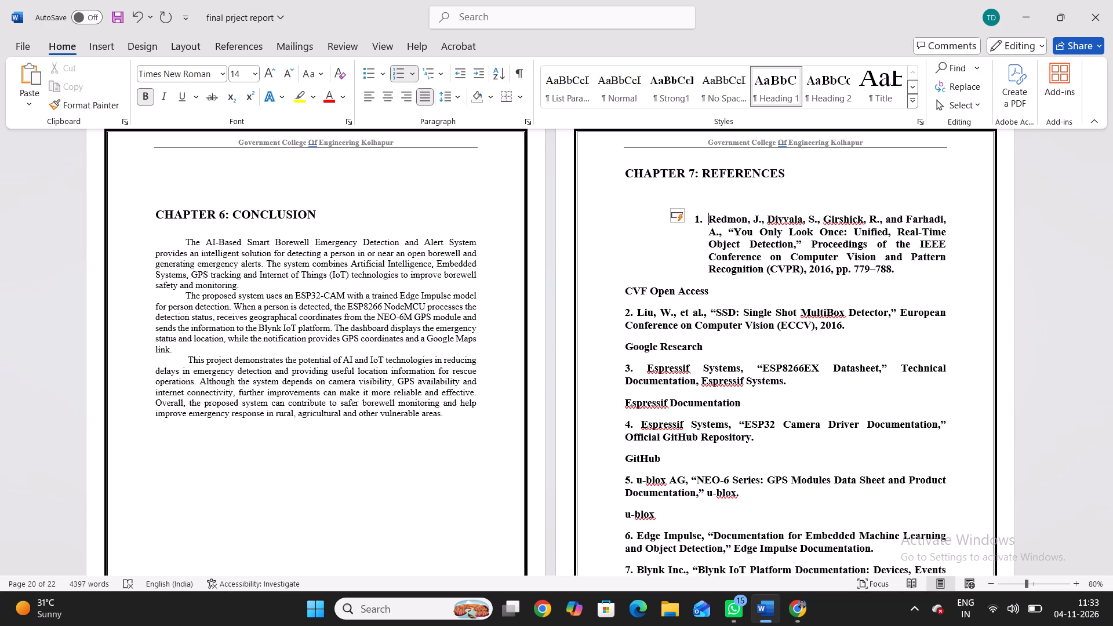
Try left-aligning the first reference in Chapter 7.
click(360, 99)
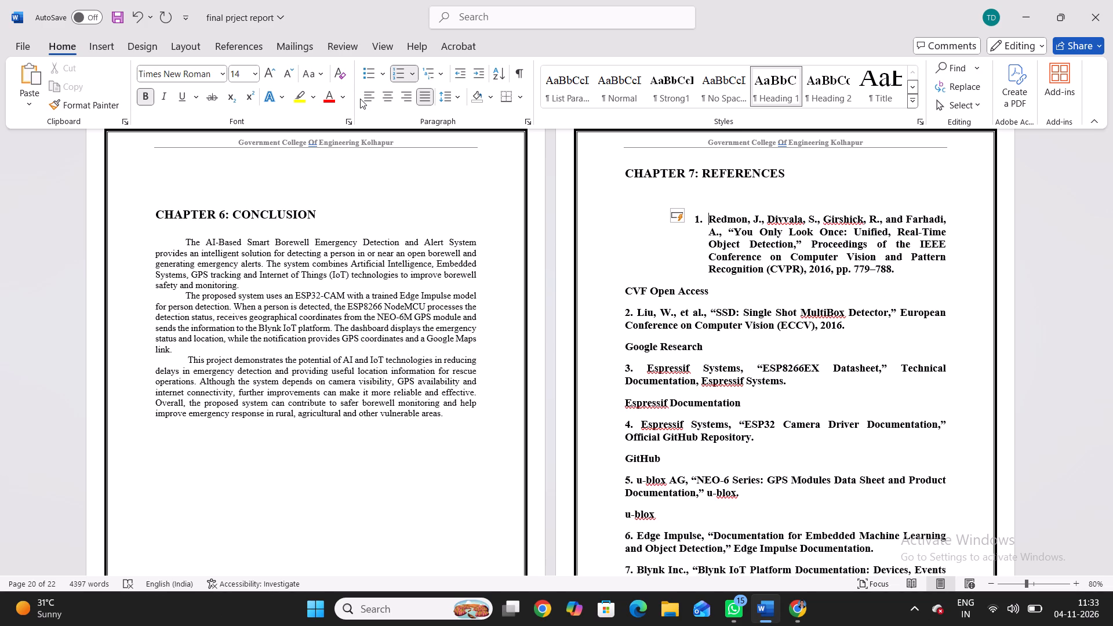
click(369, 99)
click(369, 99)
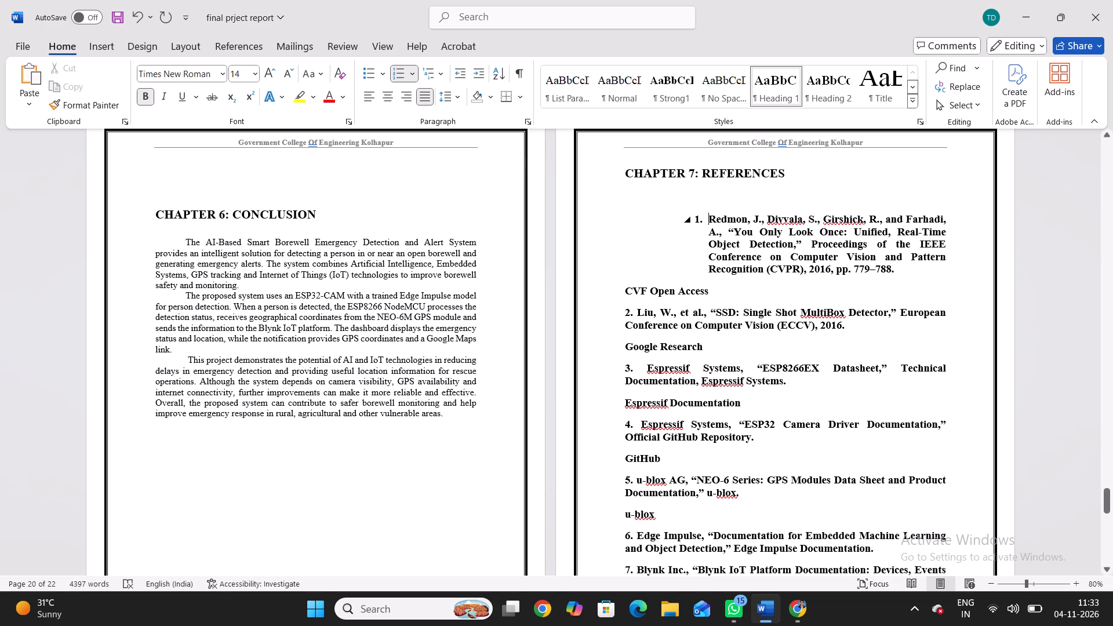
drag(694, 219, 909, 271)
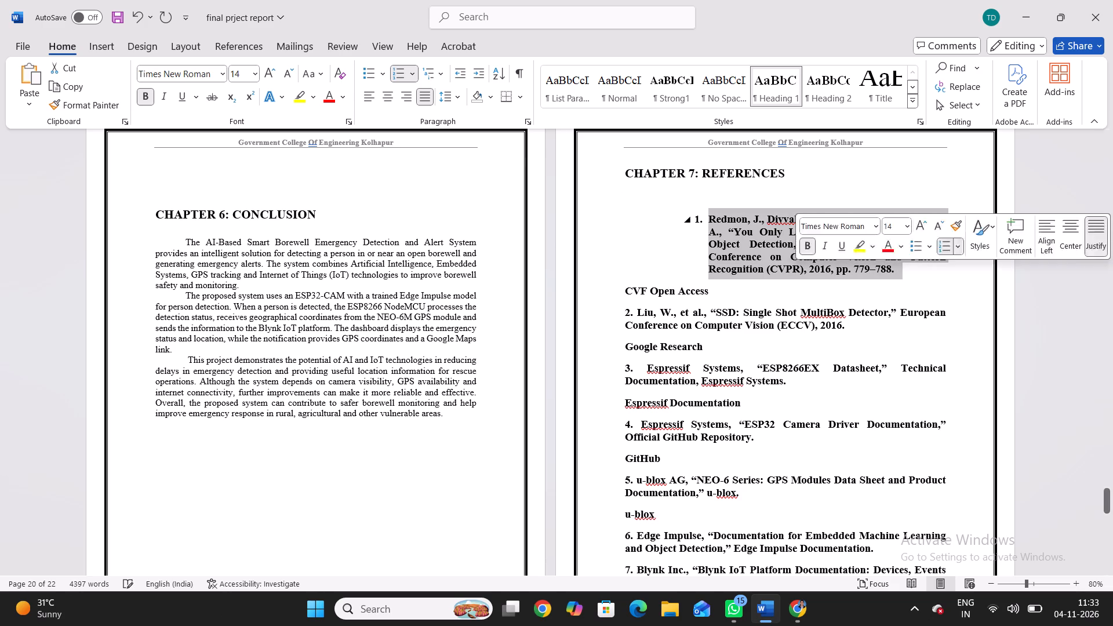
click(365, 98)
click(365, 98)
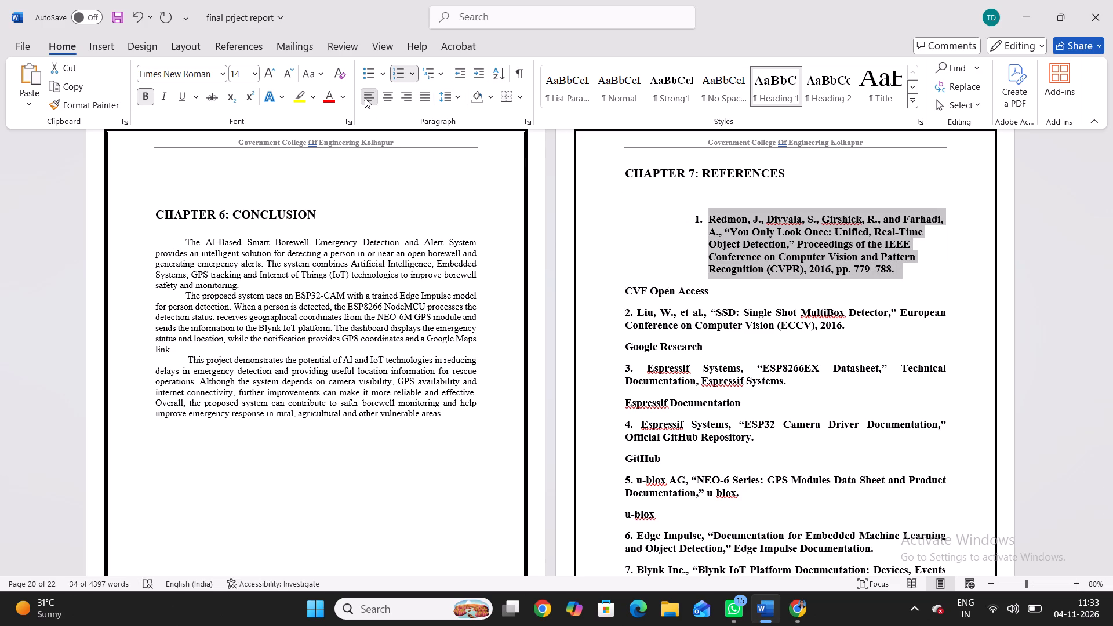
Undo the alignment changes and the automatic list formatting on the first reference, keeping its plain "1." number.
key(ctrl+z)
key(ctrl+z)
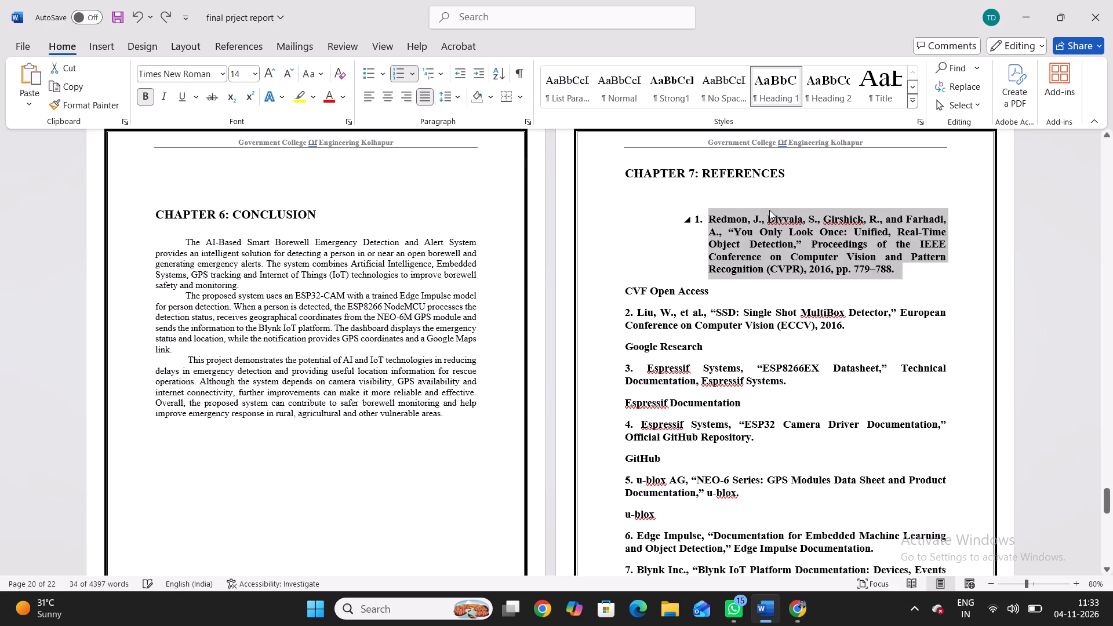
key(ctrl+z)
key(ctrl+z)
key(ctrl+z)
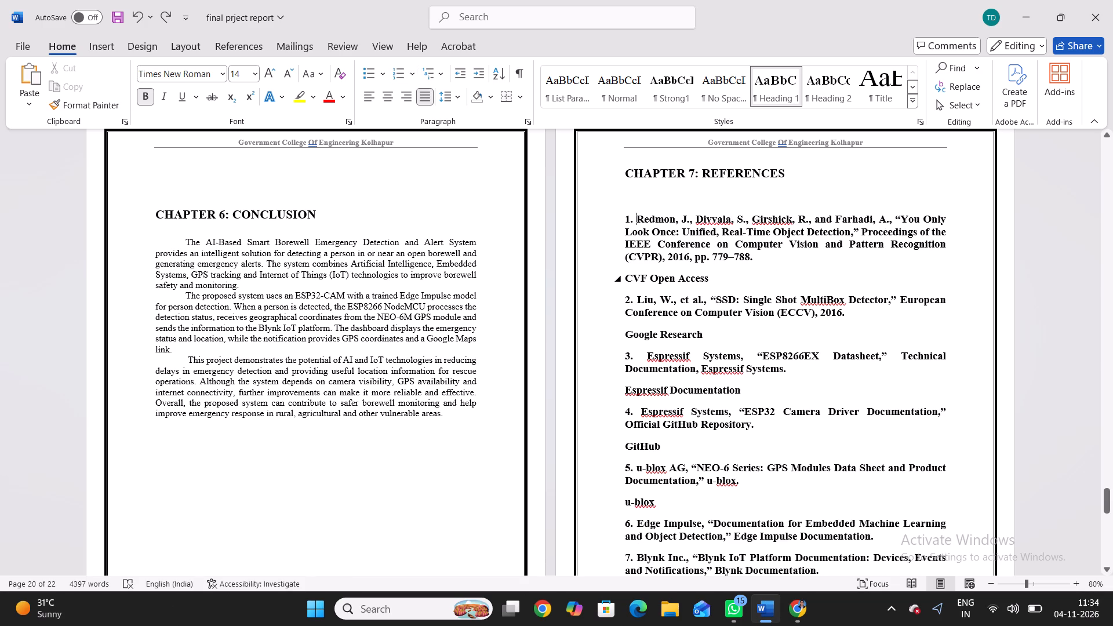
Delete the stray source labels "CVF Open Access", "Google Research" and "GitHub" between the references in Chapter 7, including their lines.
drag(710, 279, 628, 273)
key(BackSpace)
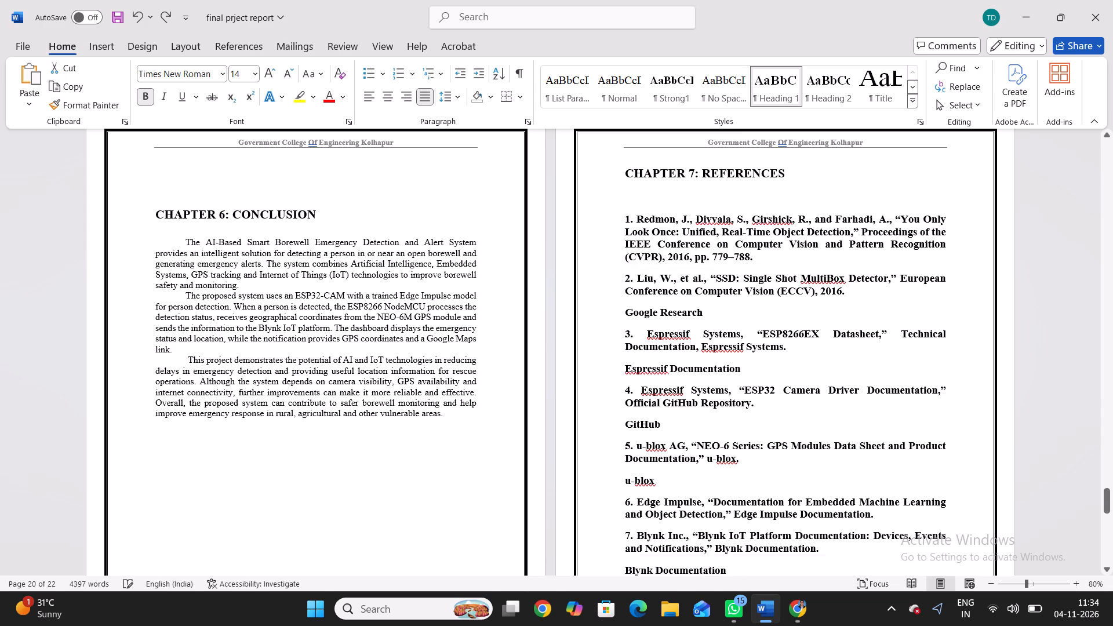
drag(703, 313, 631, 312)
key(BackSpace)
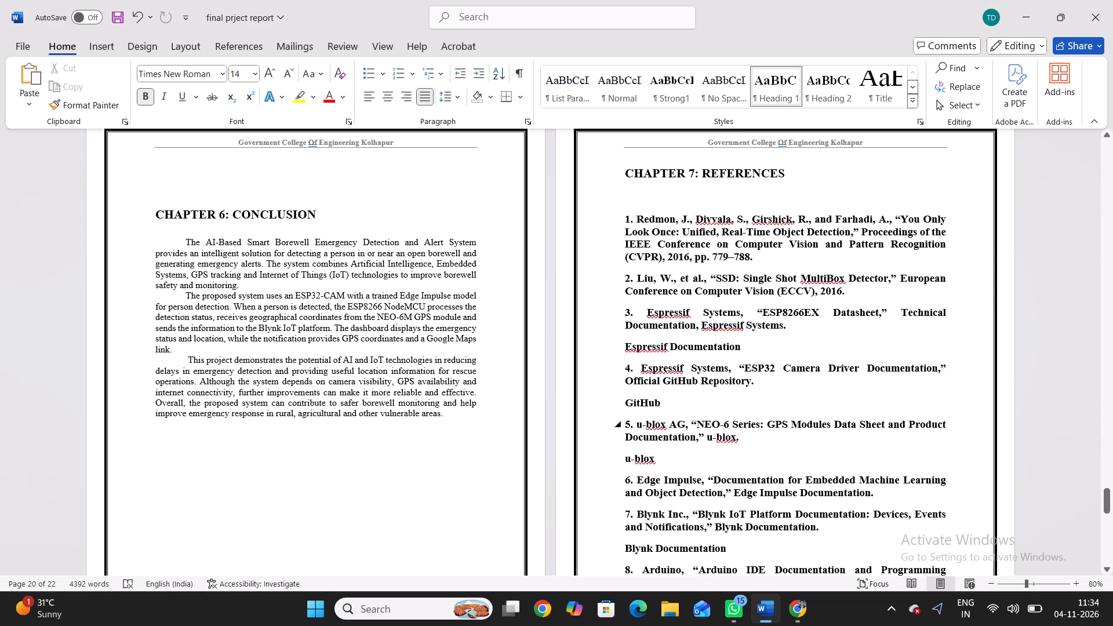
drag(657, 399, 625, 405)
key(Right)
key(Right)
key(BackSpace)
key(BackSpace)
key(BackSpace)
key(BackSpace)
key(BackSpace)
key(BackSpace)
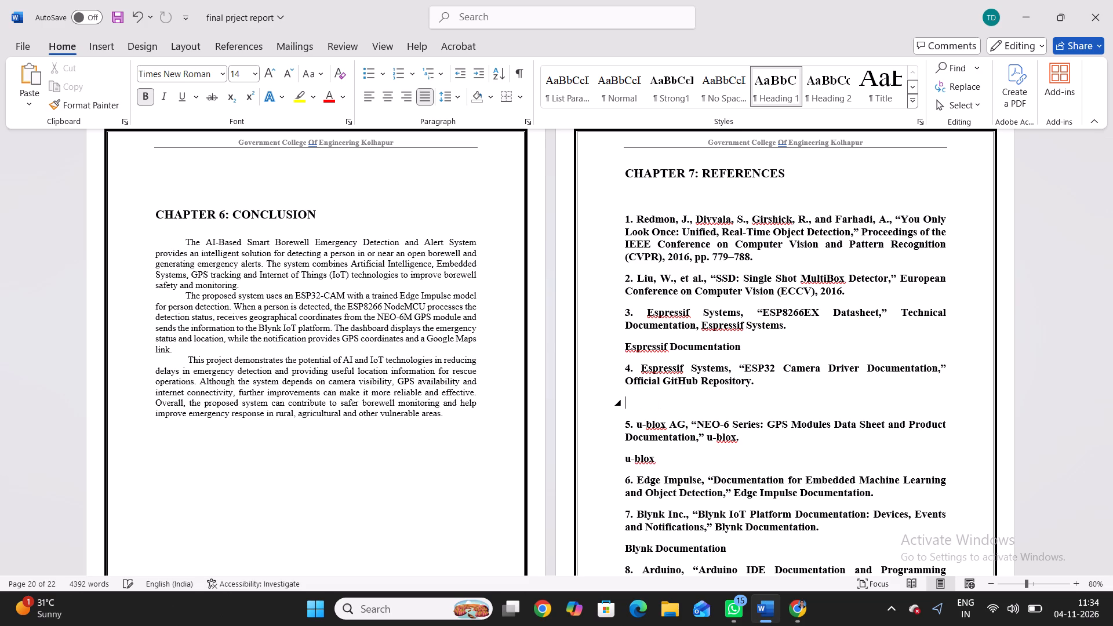
key(BackSpace)
Delete the stray source labels "u-blox" after reference 5 and "Blynk Documentation" after reference 7.
drag(654, 439, 634, 436)
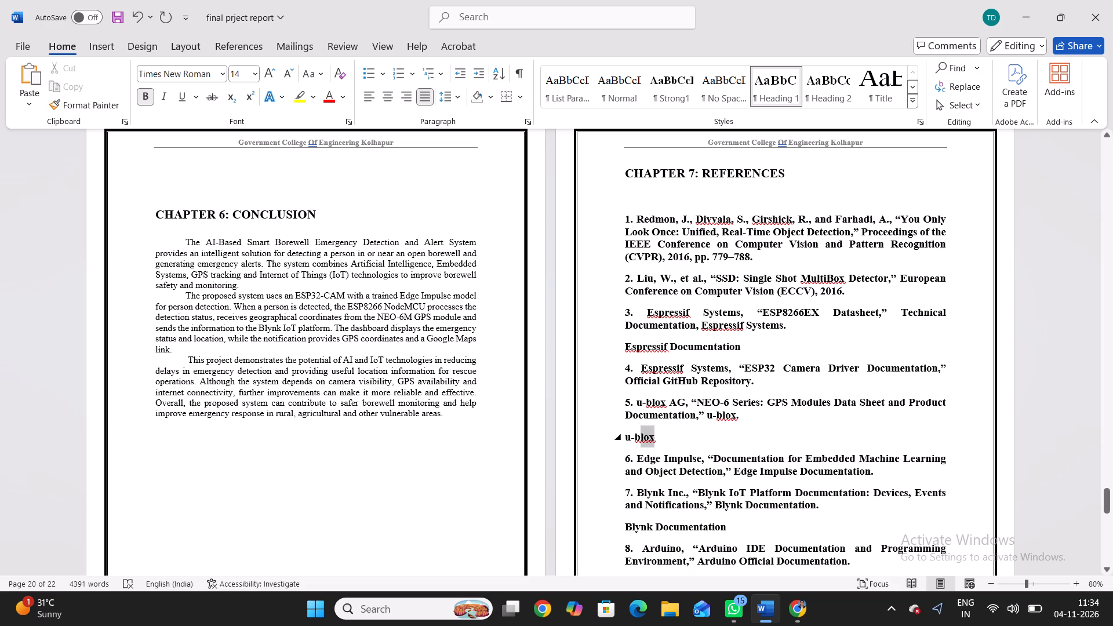
drag(634, 436, 621, 439)
key(BackSpace)
scroll(621, 439, down, 1)
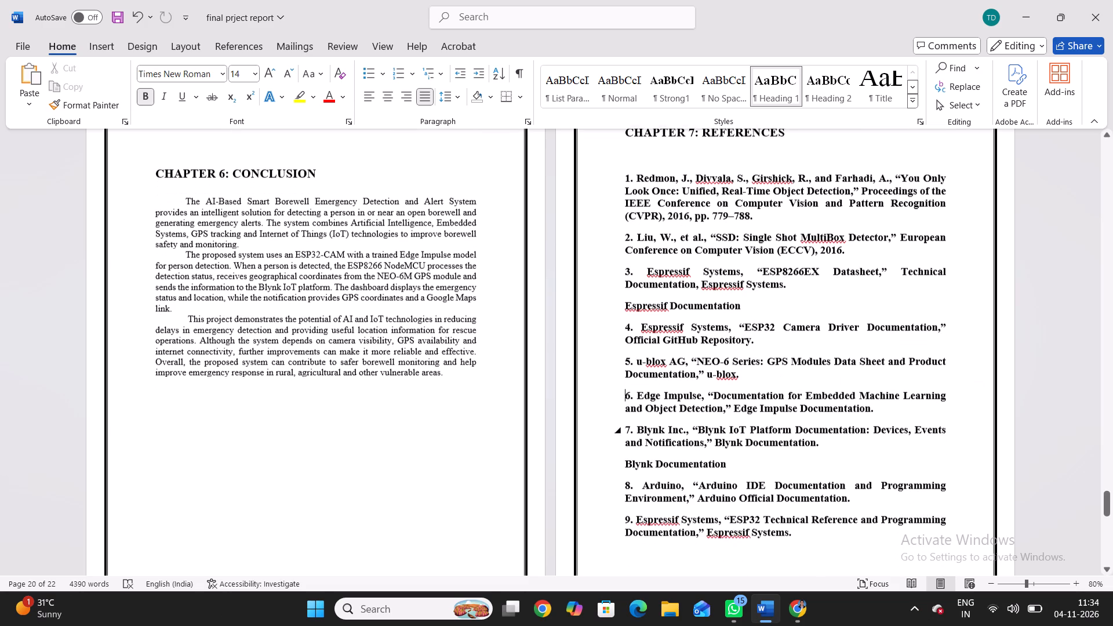
scroll(621, 439, down, 1)
drag(726, 452, 629, 453)
key(BackSpace)
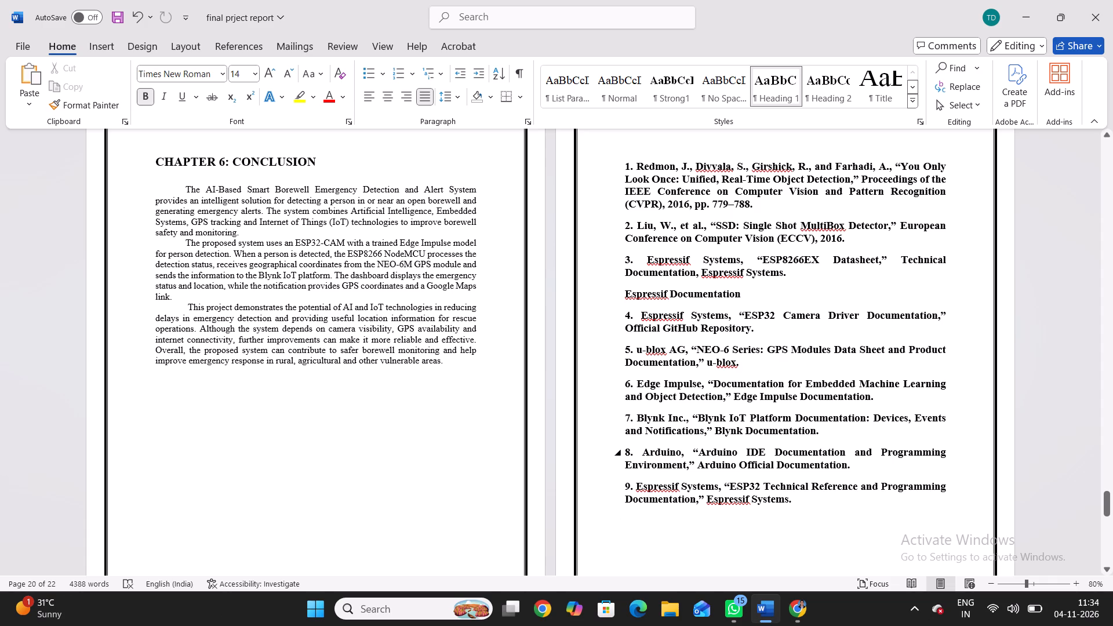
Remove the bold formatting from the whole Chapter 7 reference list and set its font size to 12.
drag(797, 503, 617, 182)
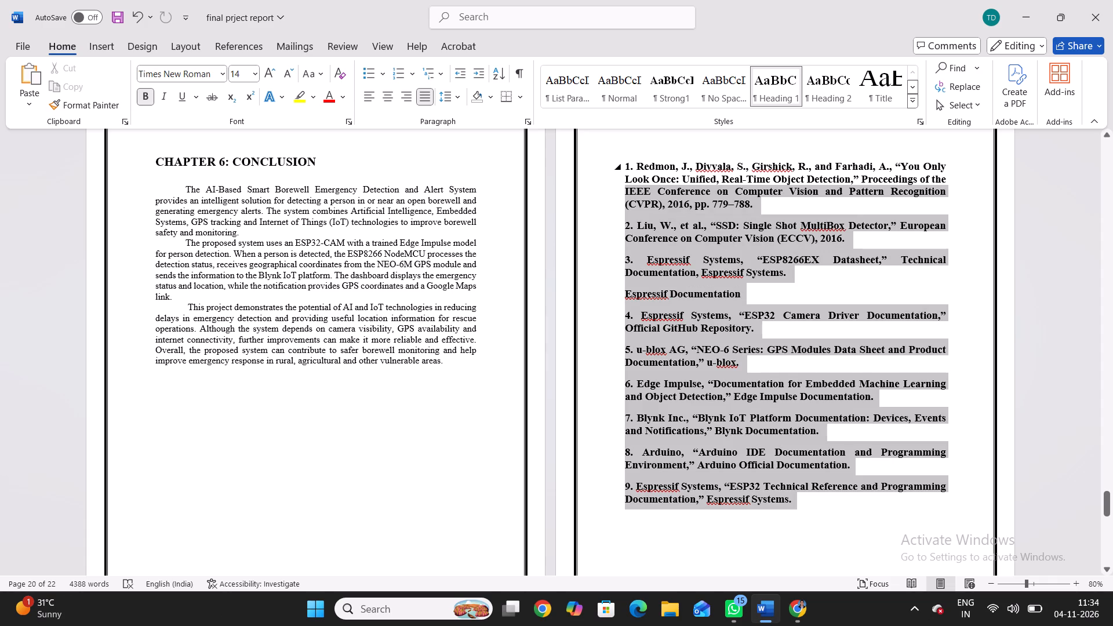
drag(617, 182, 609, 166)
click(624, 141)
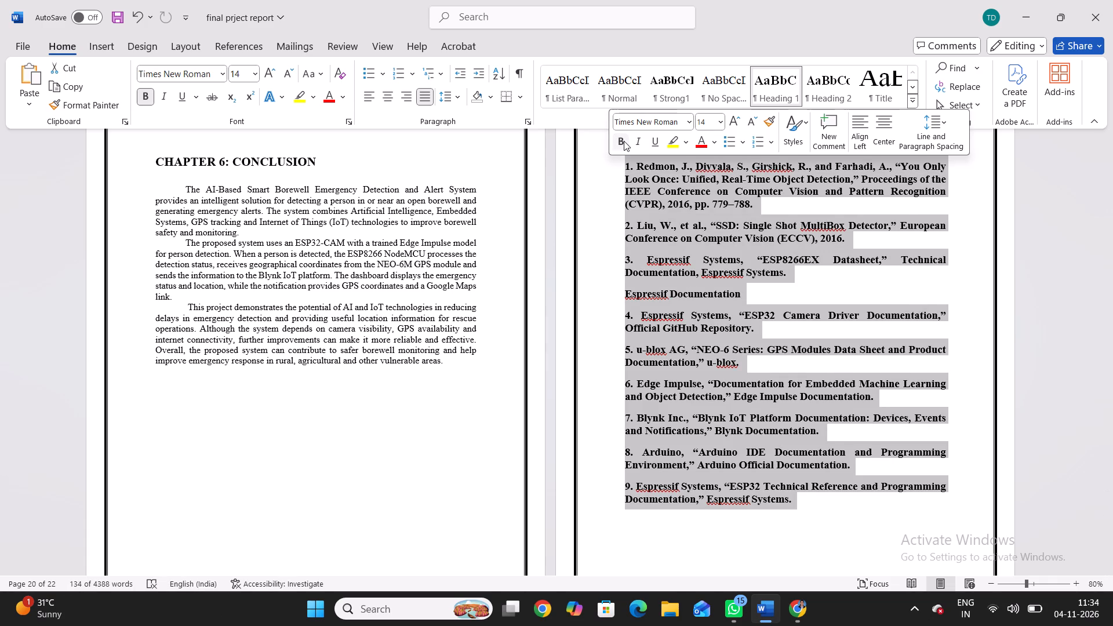
click(722, 122)
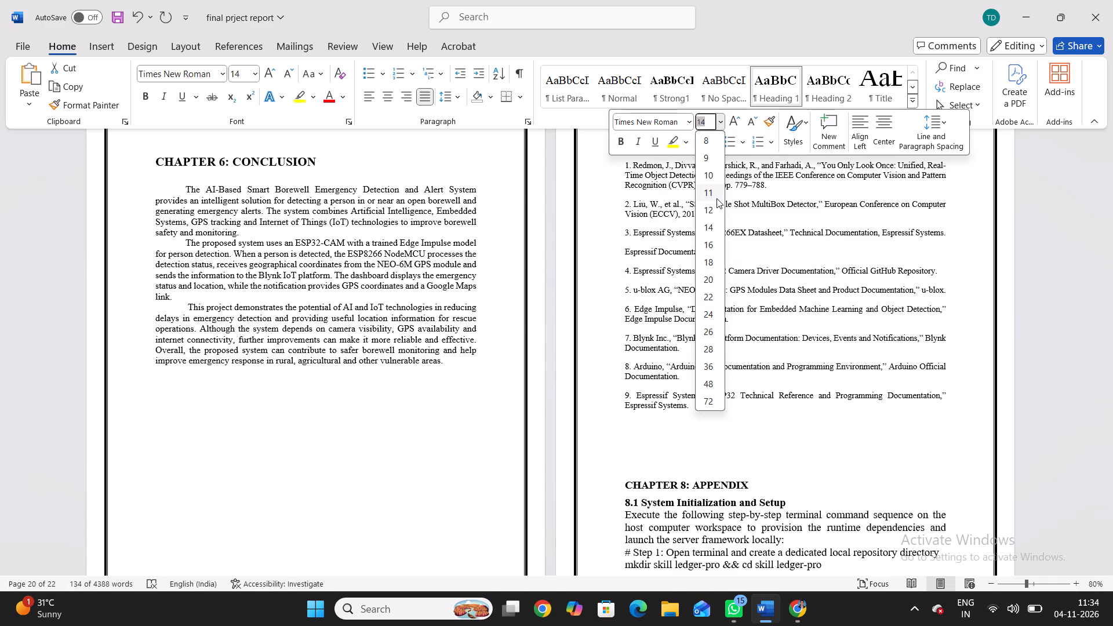
click(715, 204)
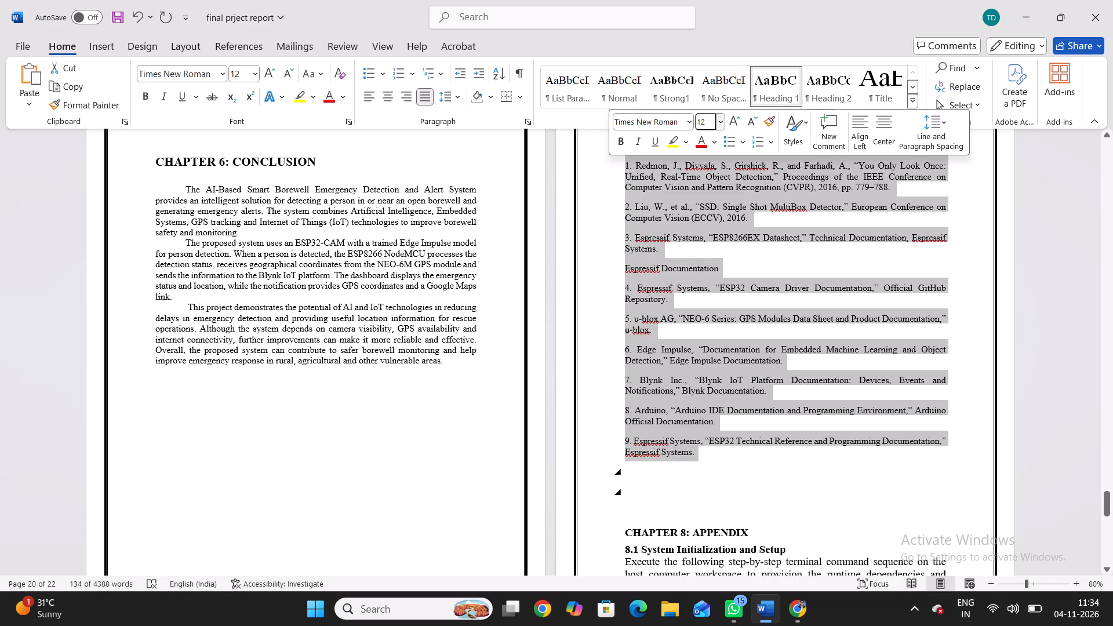
click(741, 481)
Ignore all spelling flags for "Divvala", "Girshick", "MultiBox" and "Espressif" in the references.
scroll(741, 481, up, 2)
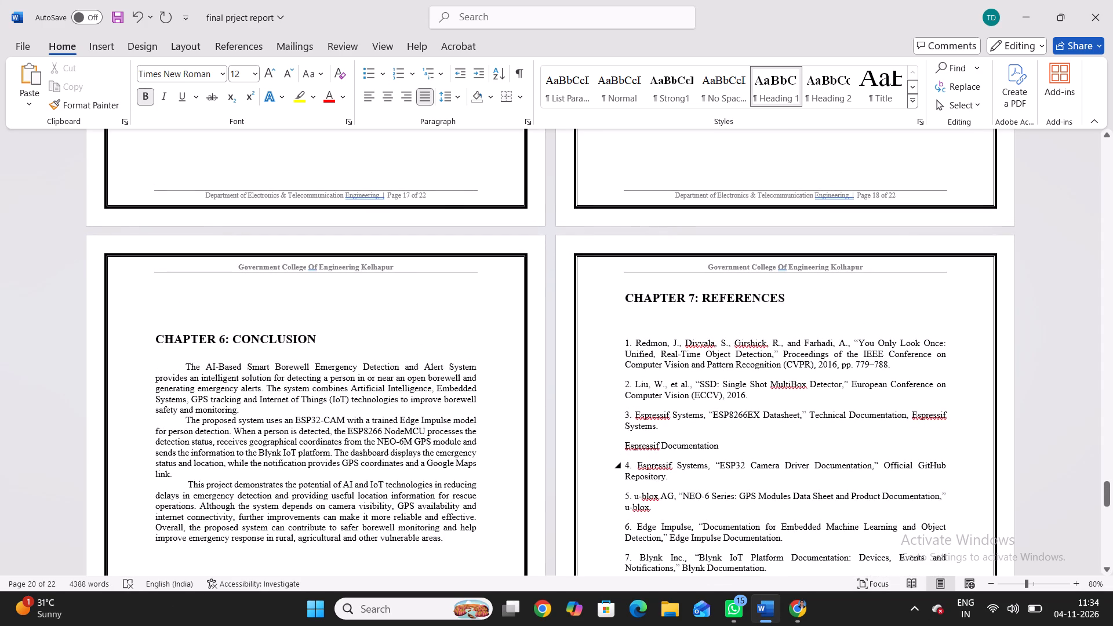
right_click(700, 345)
click(621, 345)
right_click(755, 343)
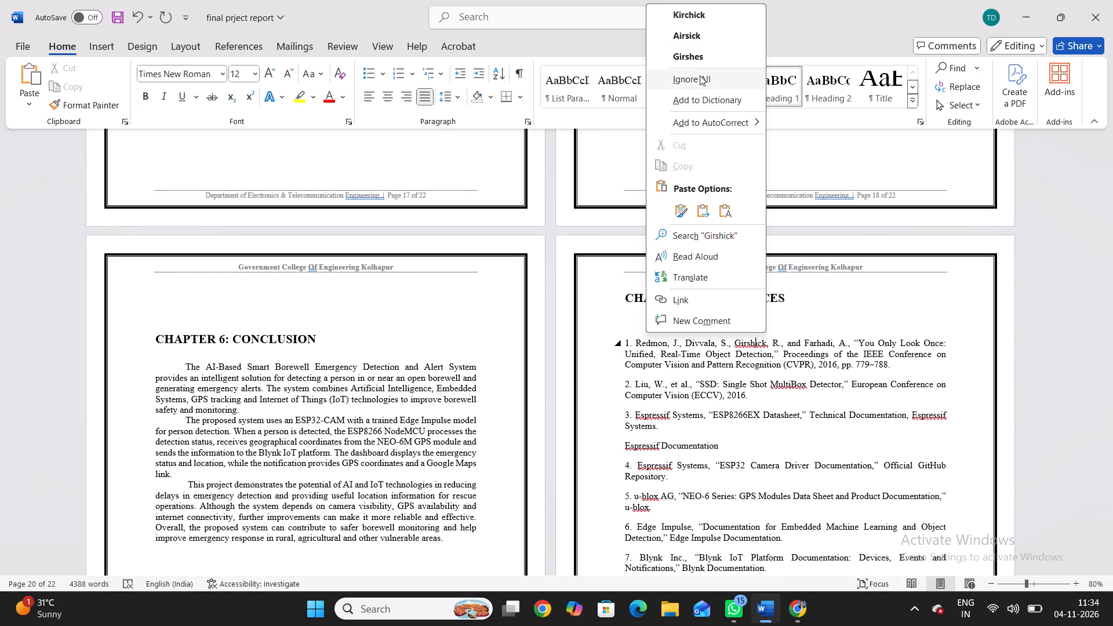
click(700, 75)
click(787, 383)
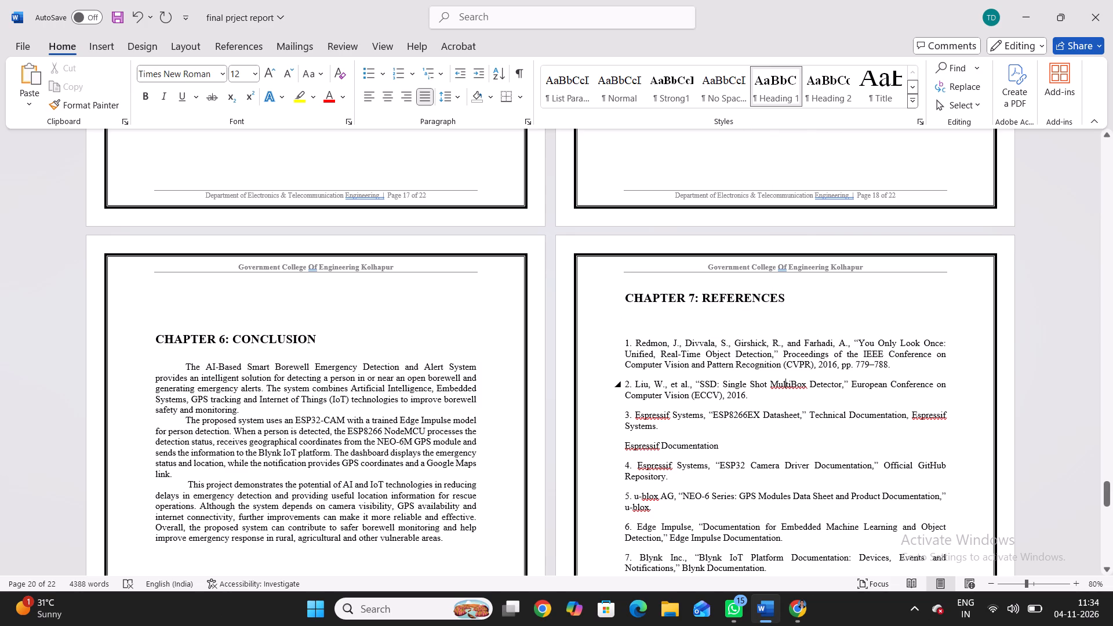
right_click(787, 383)
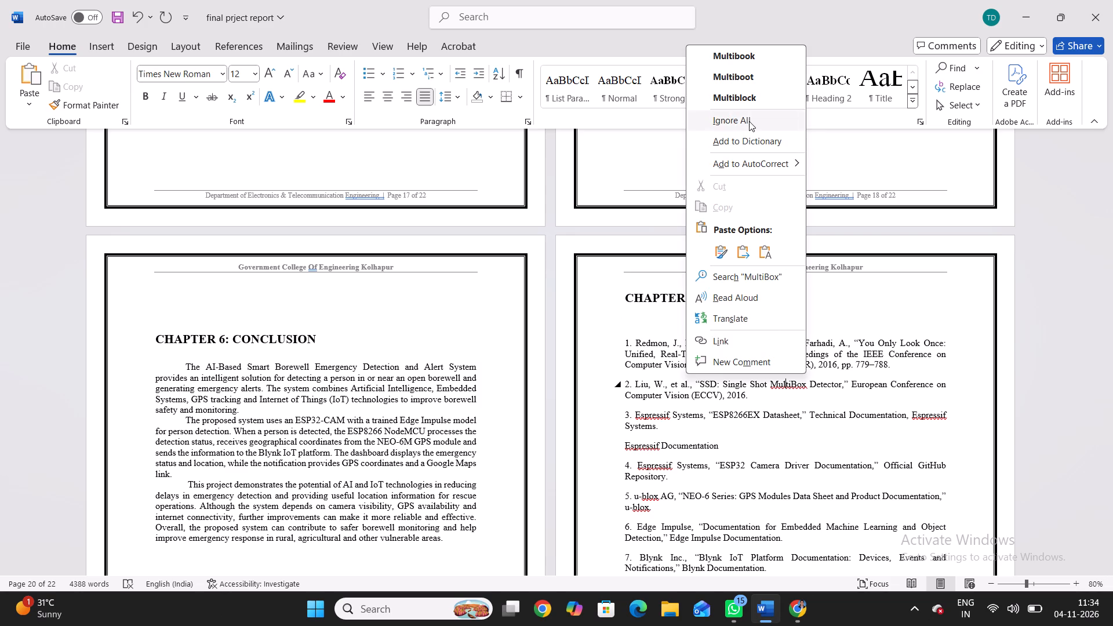
click(749, 121)
scroll(814, 351, down, 1)
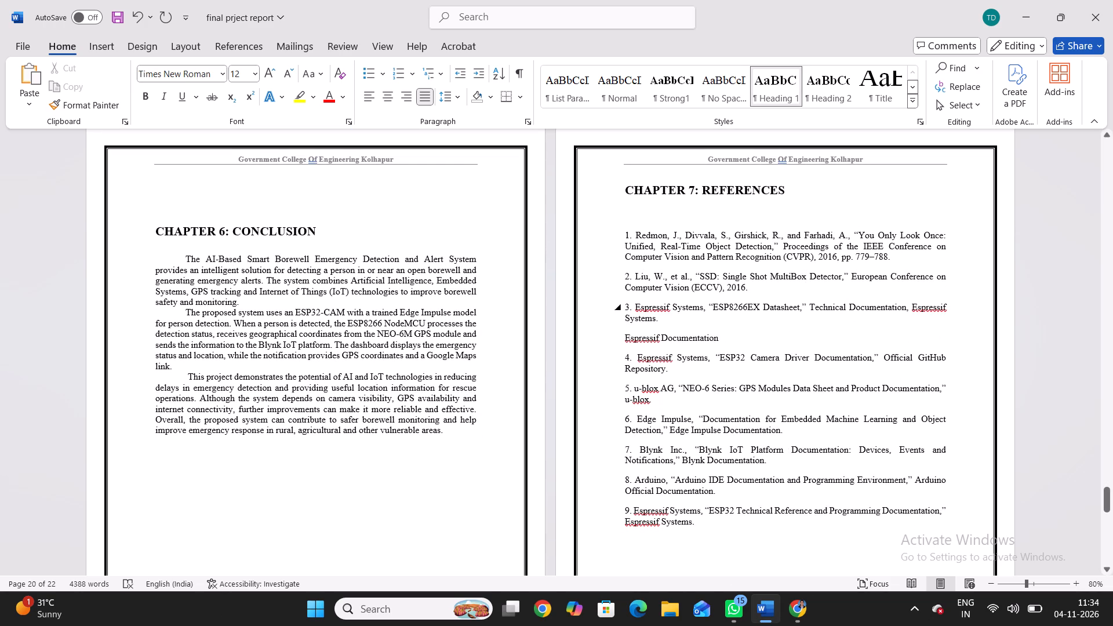
right_click(653, 311)
click(578, 343)
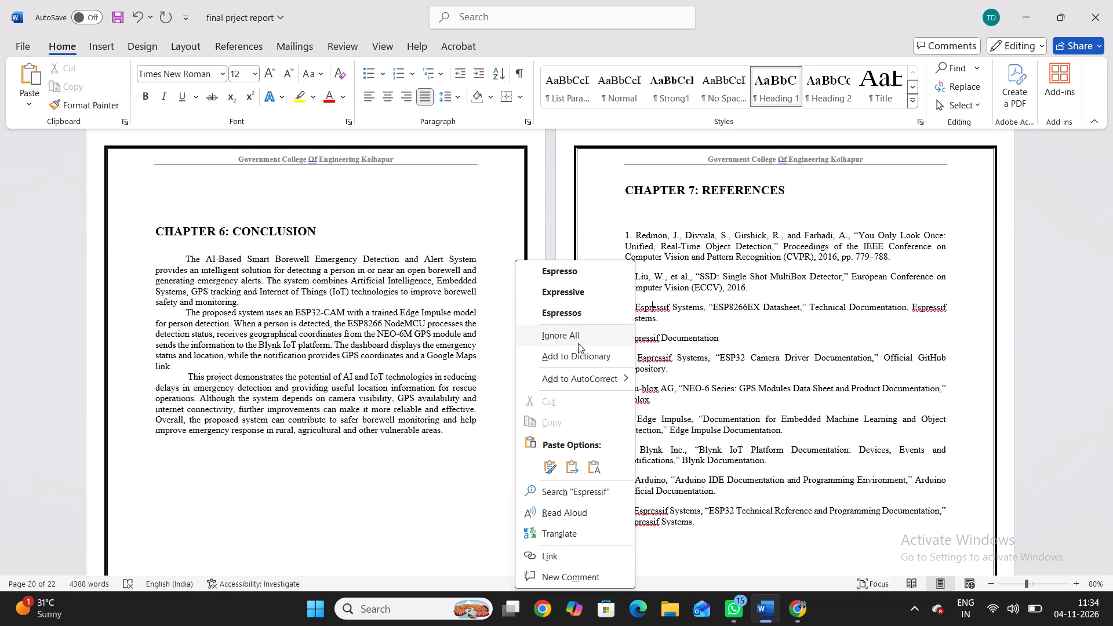
Look through the Chapter 8 appendix, sections 8.1 to 8.4, up to the end of the report.
scroll(578, 343, down, 3)
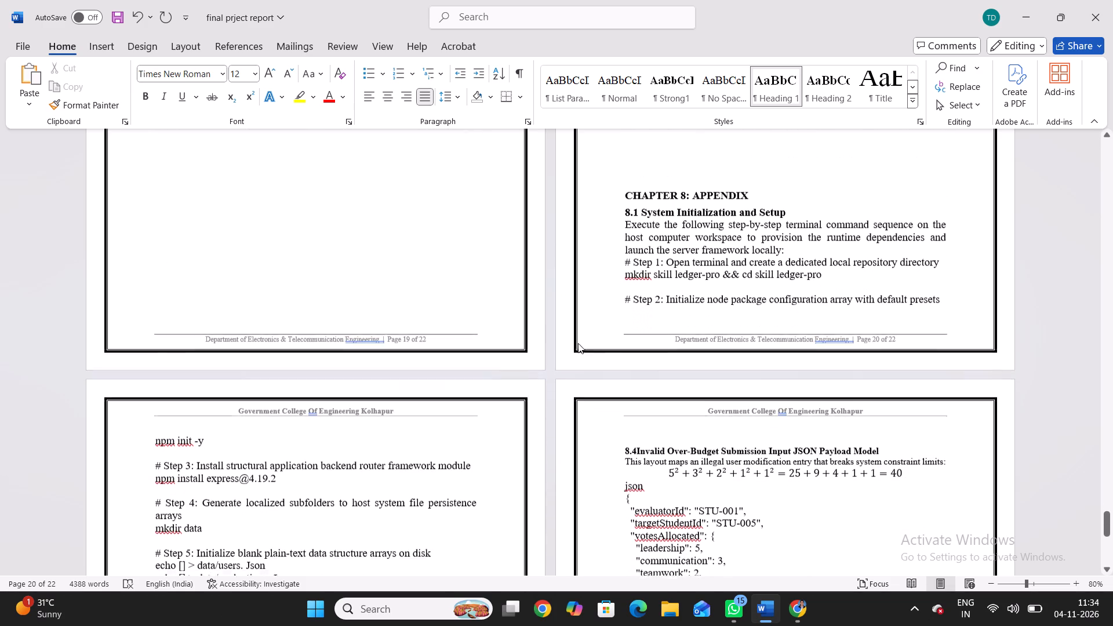
scroll(578, 343, down, 1)
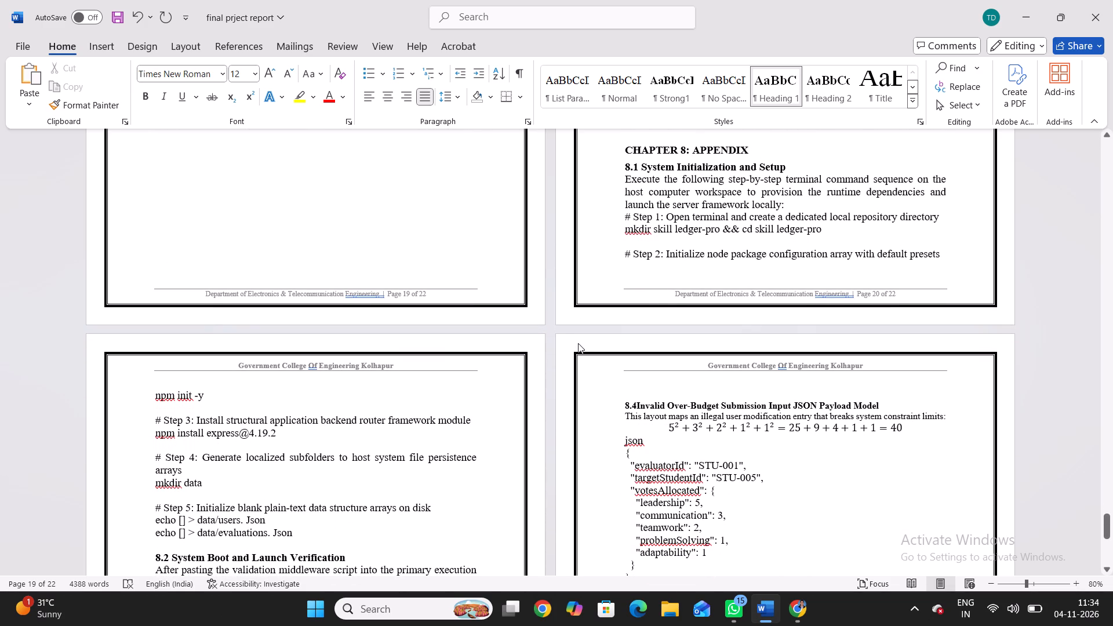
scroll(578, 343, right, 3)
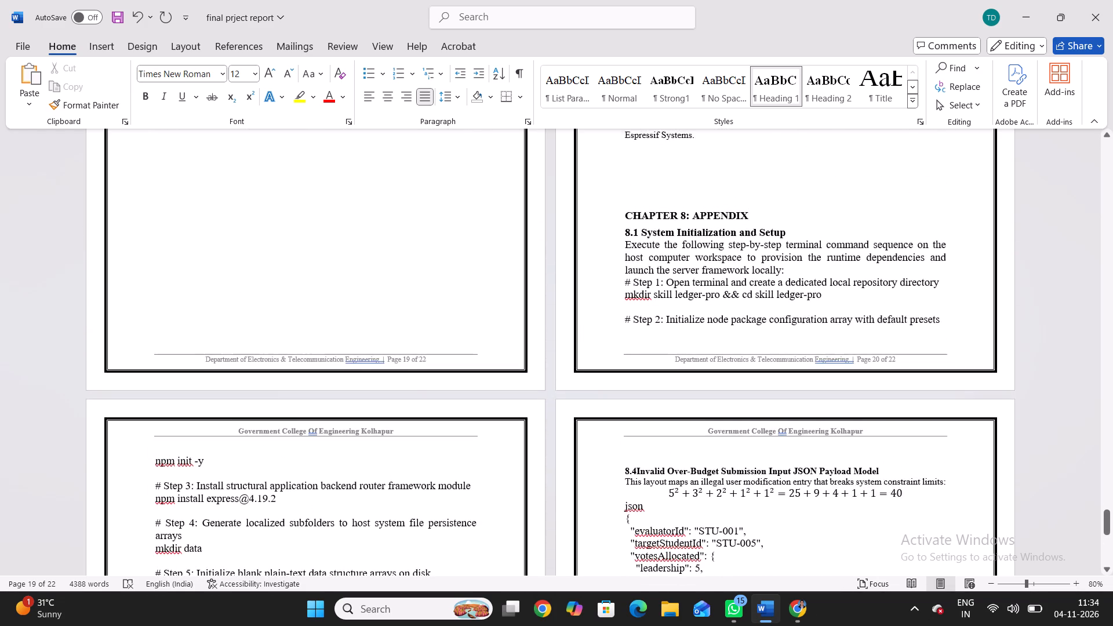
scroll(578, 343, right, 1)
scroll(578, 343, down, 3)
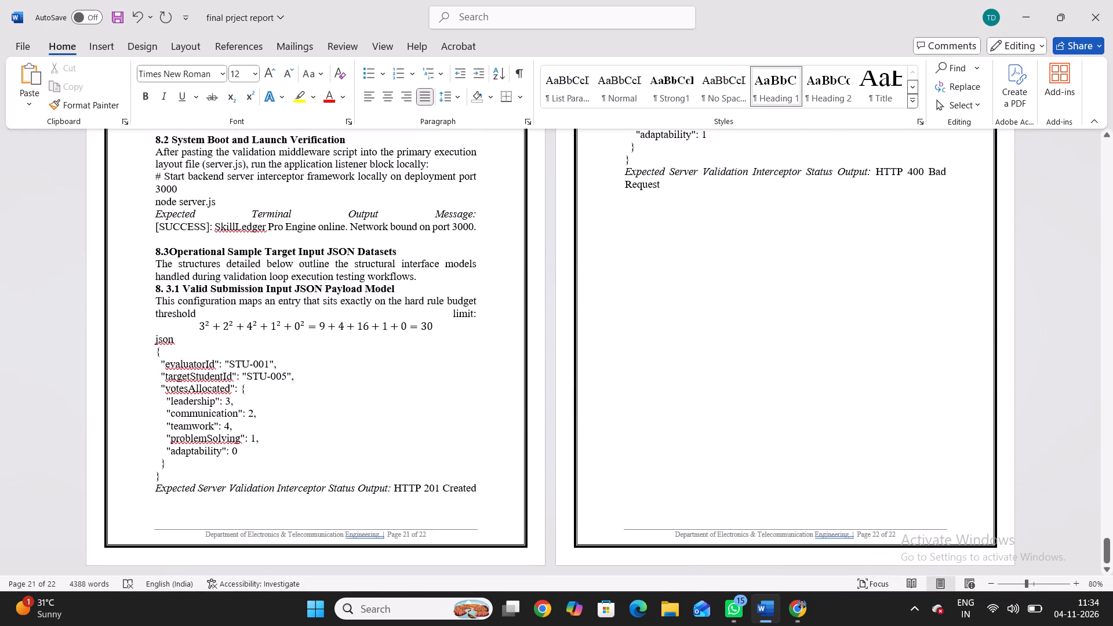
scroll(465, 358, down, 2)
scroll(465, 358, right, 1)
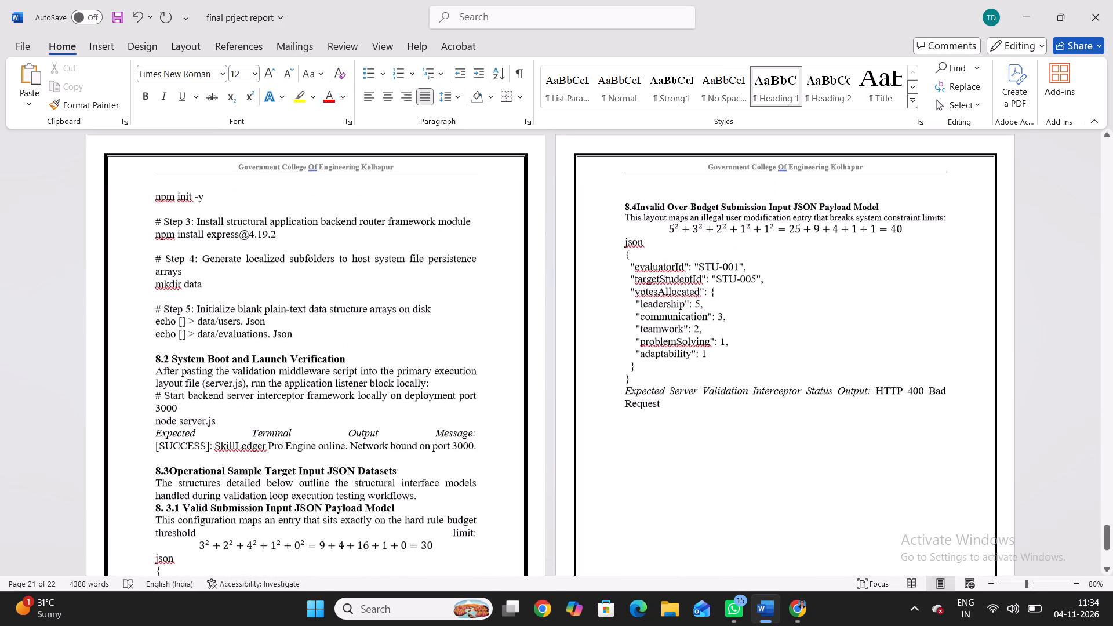
scroll(465, 358, down, 1)
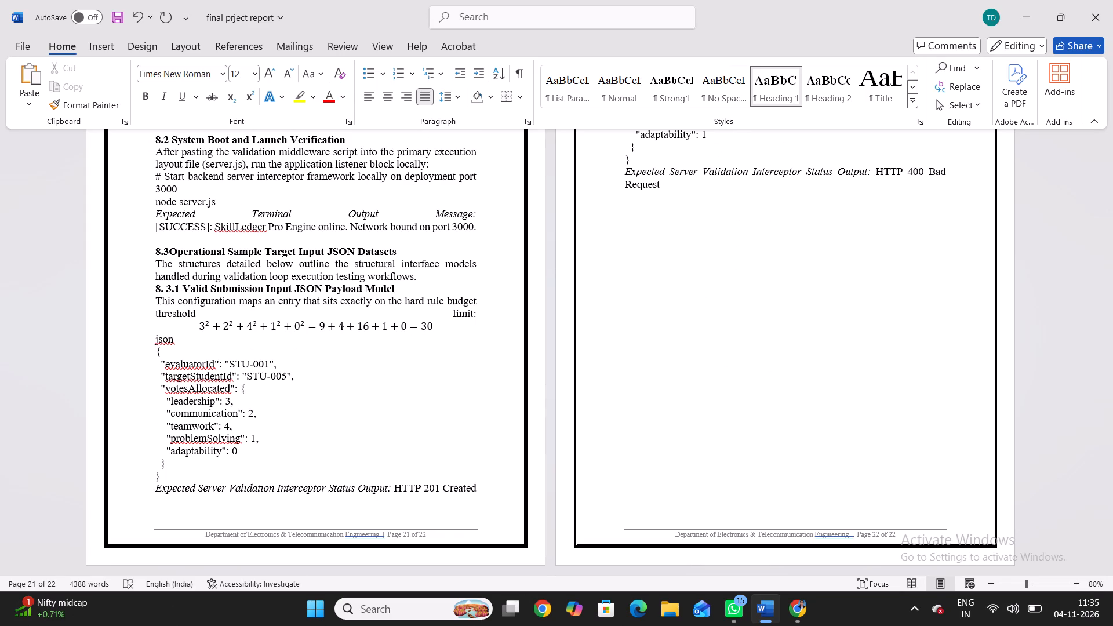
Ignore all spelling flags for "u-blox" in reference 5 of Chapter 7.
scroll(465, 358, up, 6)
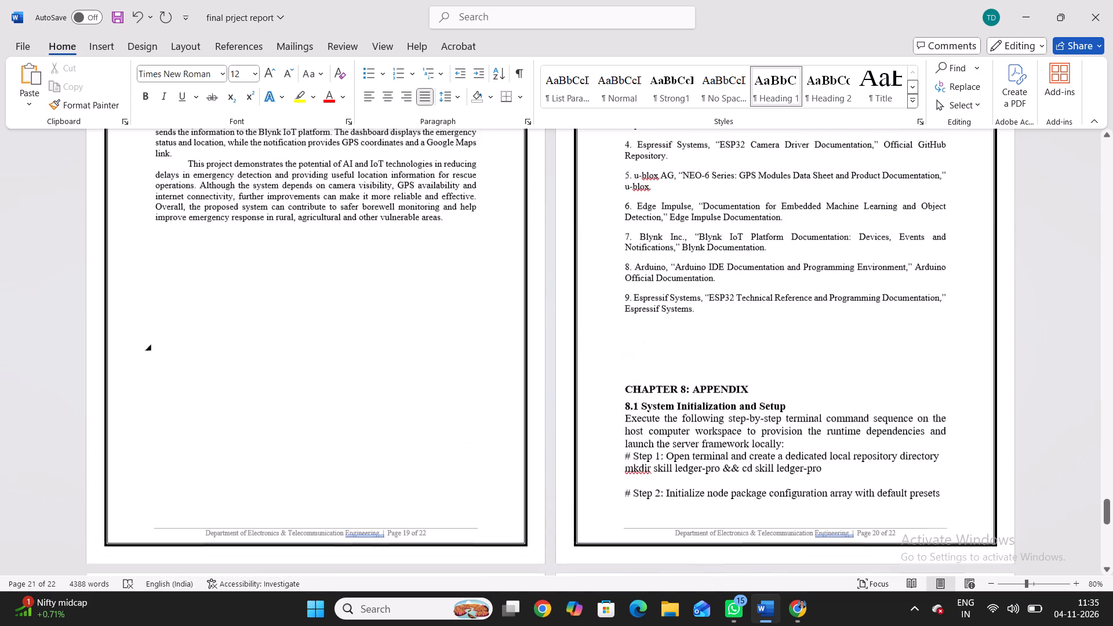
scroll(465, 358, up, 1)
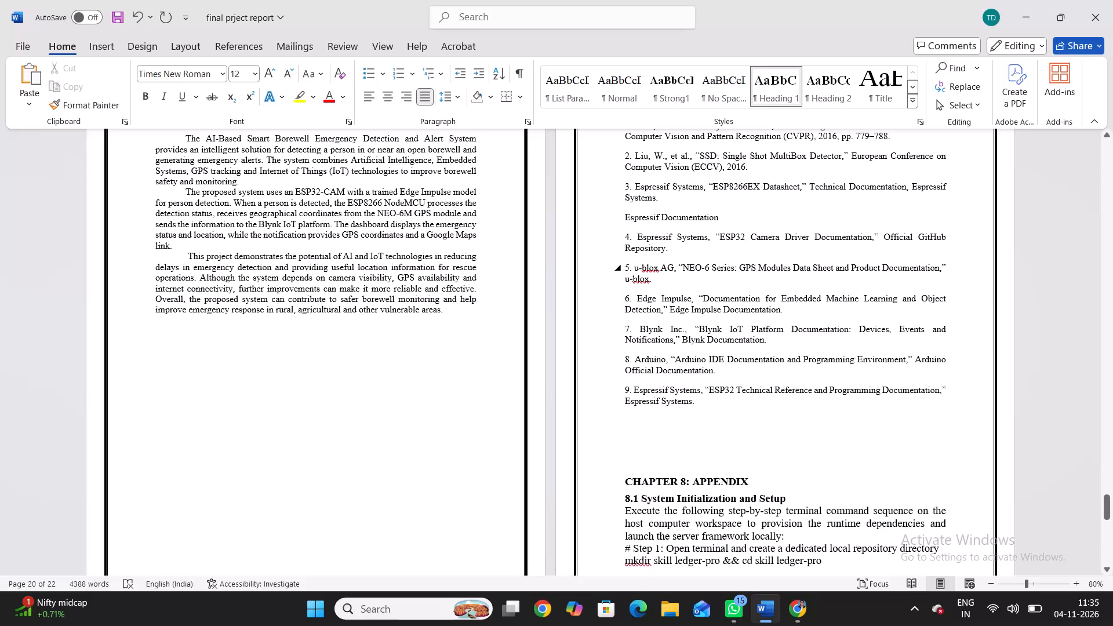
right_click(653, 267)
click(573, 341)
Insert six blank lines after the reference list to push the "CHAPTER 8: APPENDIX" heading onto the following page.
scroll(677, 384, down, 1)
click(663, 399)
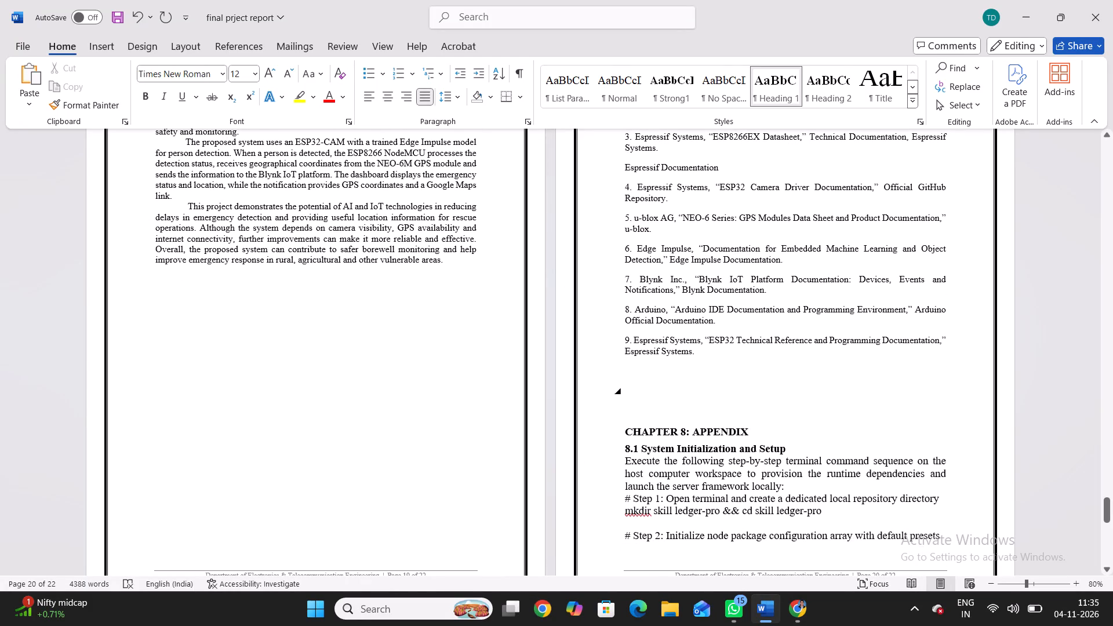
key(Return)
key(Return)
key(Return)
key(Return)
key(Return)
key(Return)
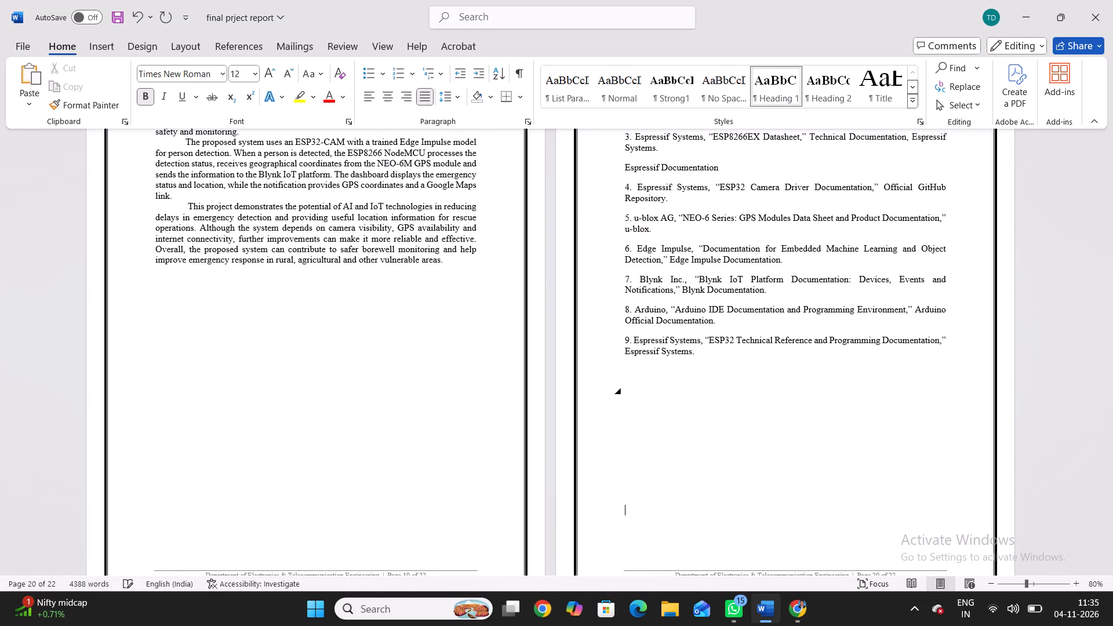
scroll(663, 399, down, 6)
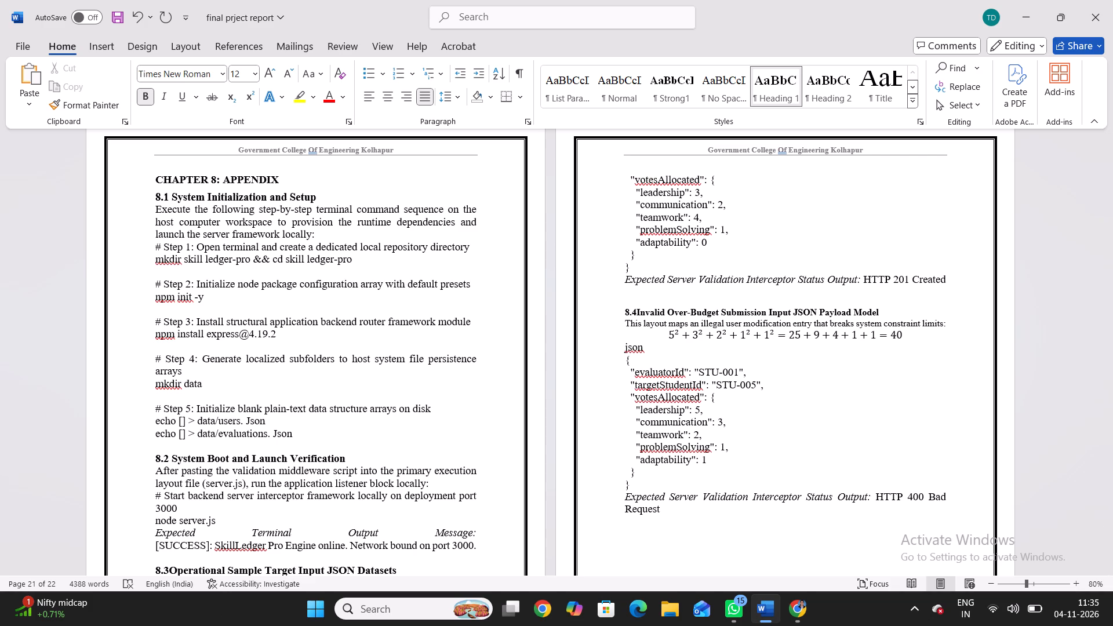
scroll(663, 399, down, 5)
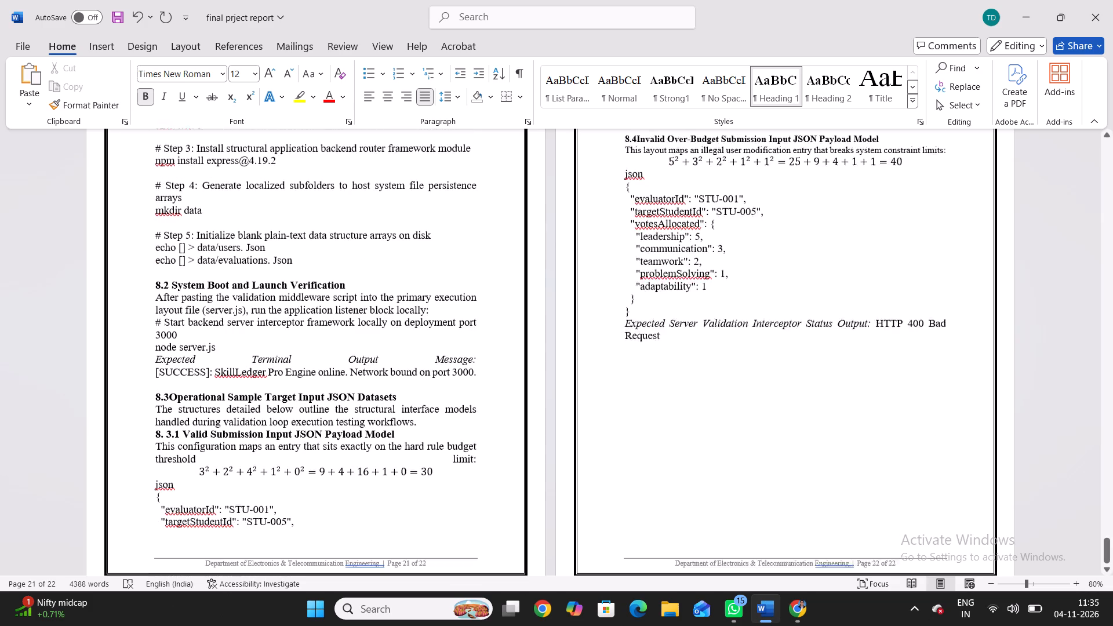
scroll(663, 399, down, 2)
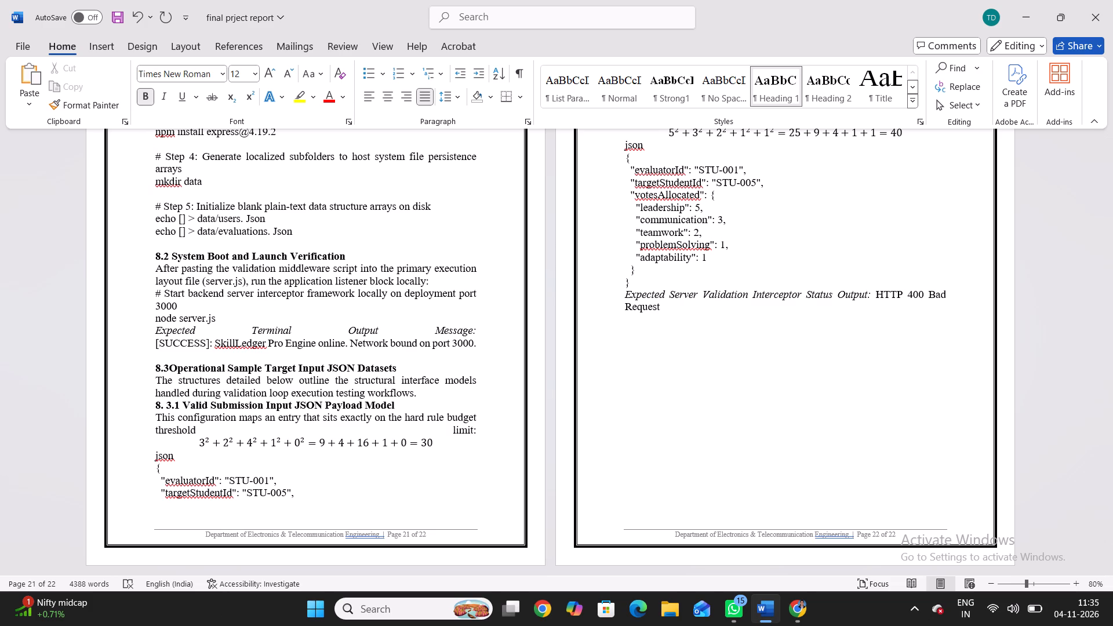
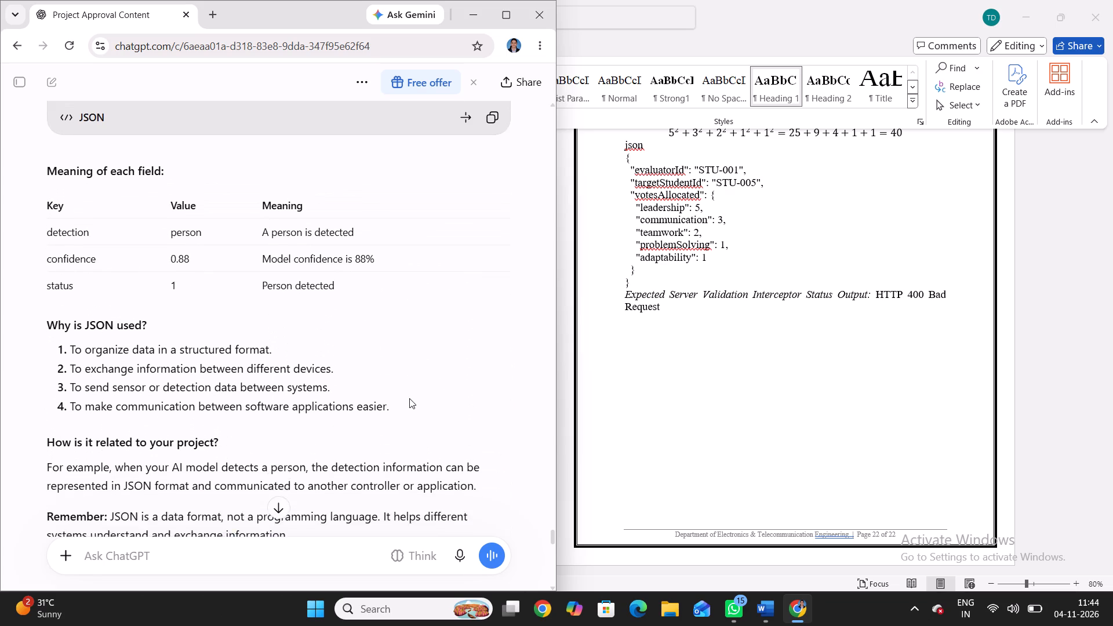
scroll(409, 398, down, 1)
scroll(409, 398, up, 11)
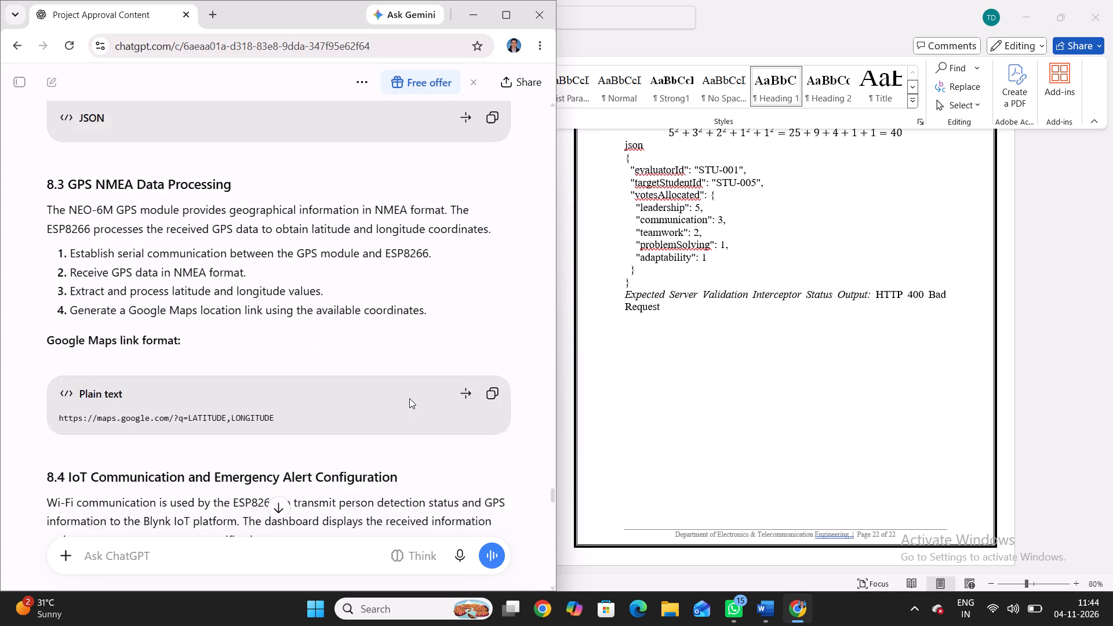
scroll(409, 398, up, 4)
scroll(409, 398, down, 1)
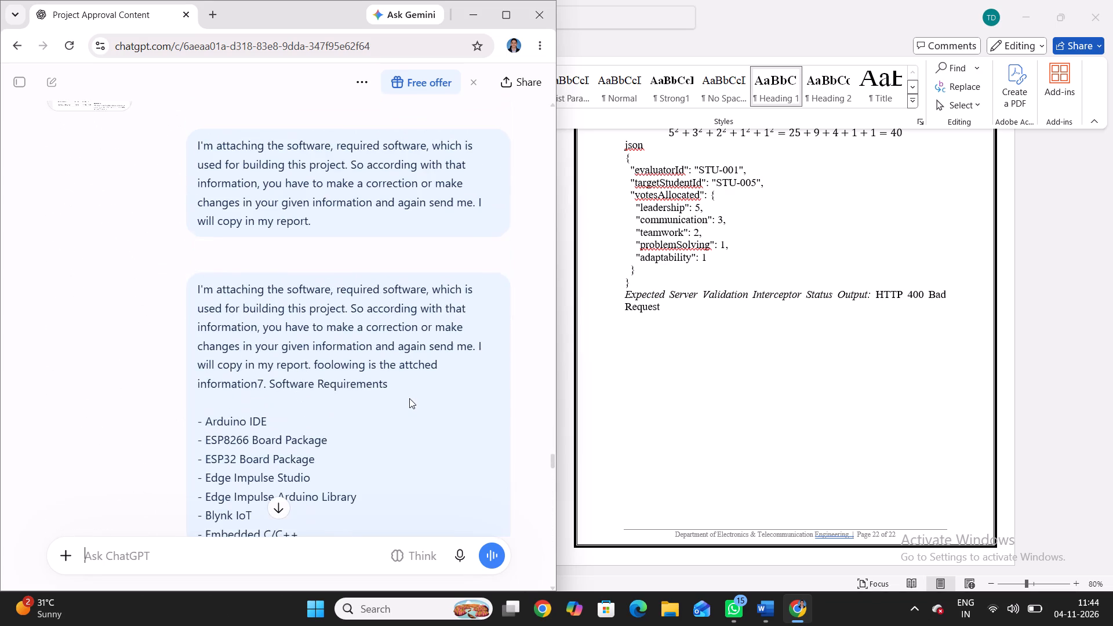
scroll(409, 398, down, 1)
scroll(409, 398, up, 3)
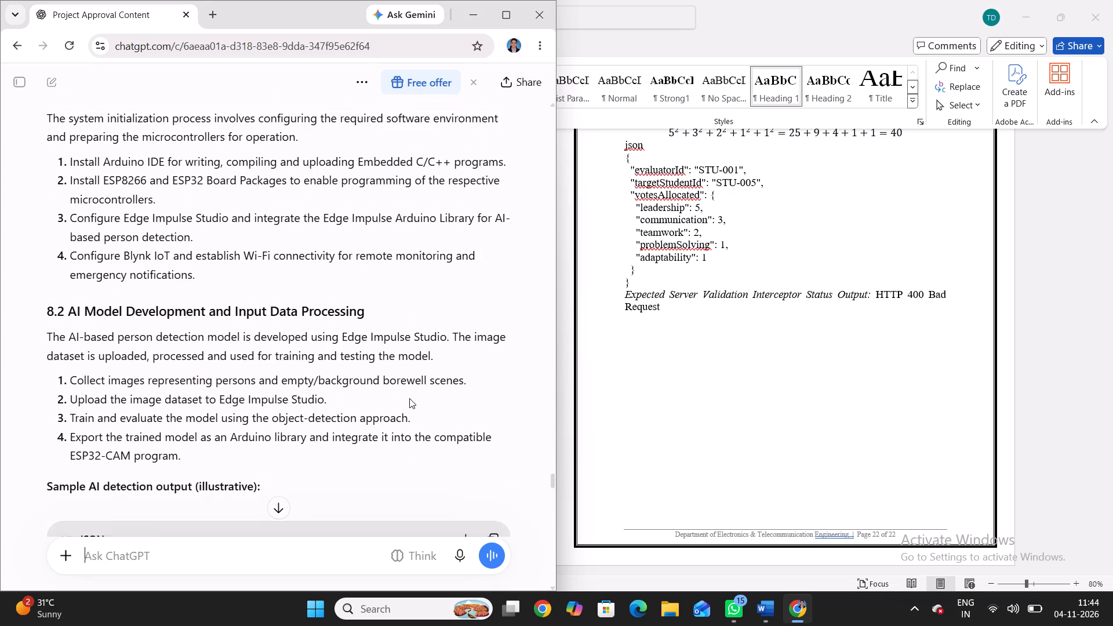
scroll(409, 398, up, 4)
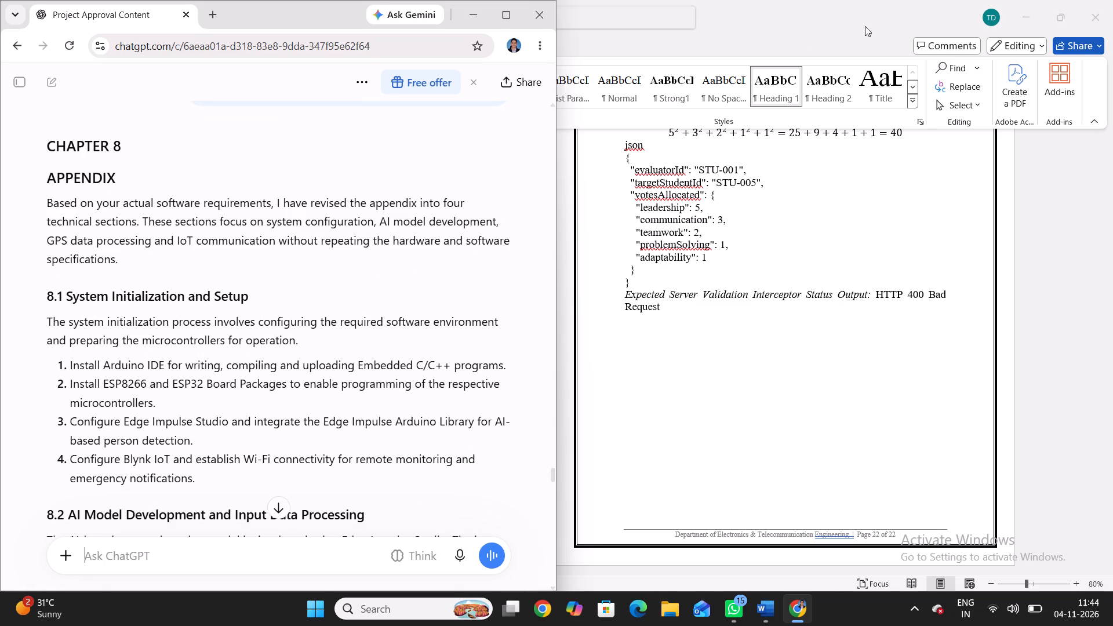
Switch to the Word report and delete the old terminal setup text under heading 8.1 System Initialization and Setup.
click(468, 9)
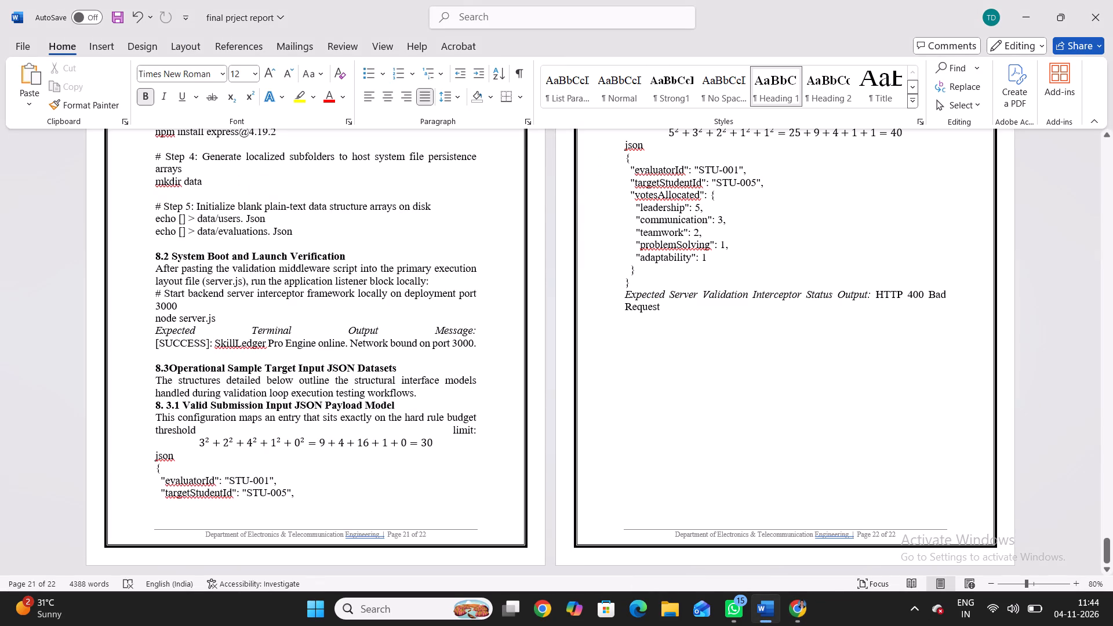
scroll(284, 216, up, 1)
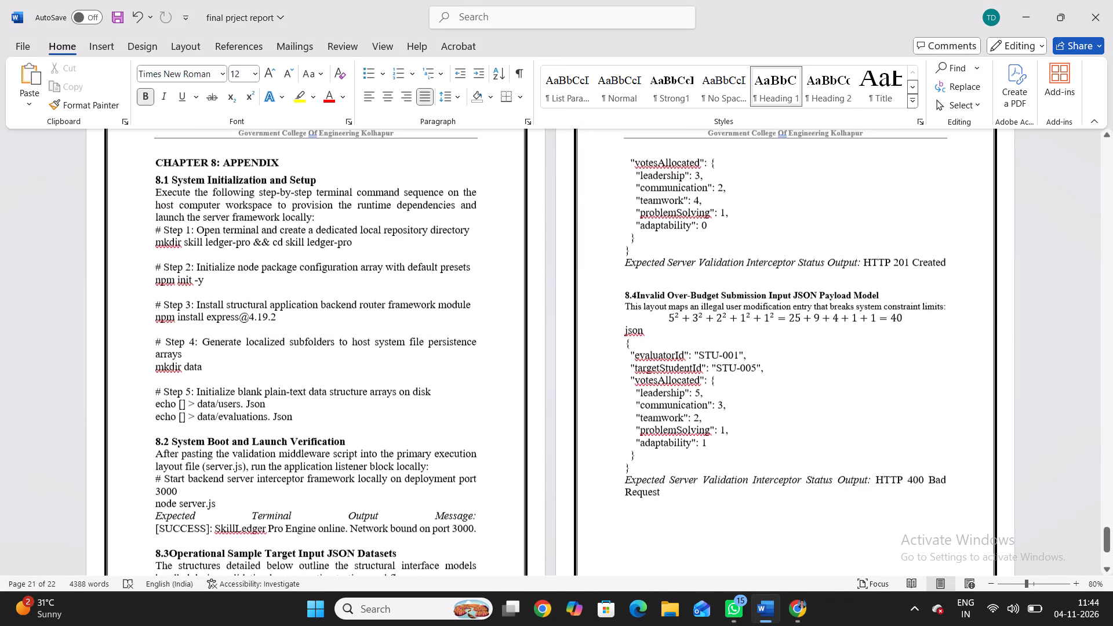
scroll(284, 216, up, 1)
drag(294, 434, 173, 202)
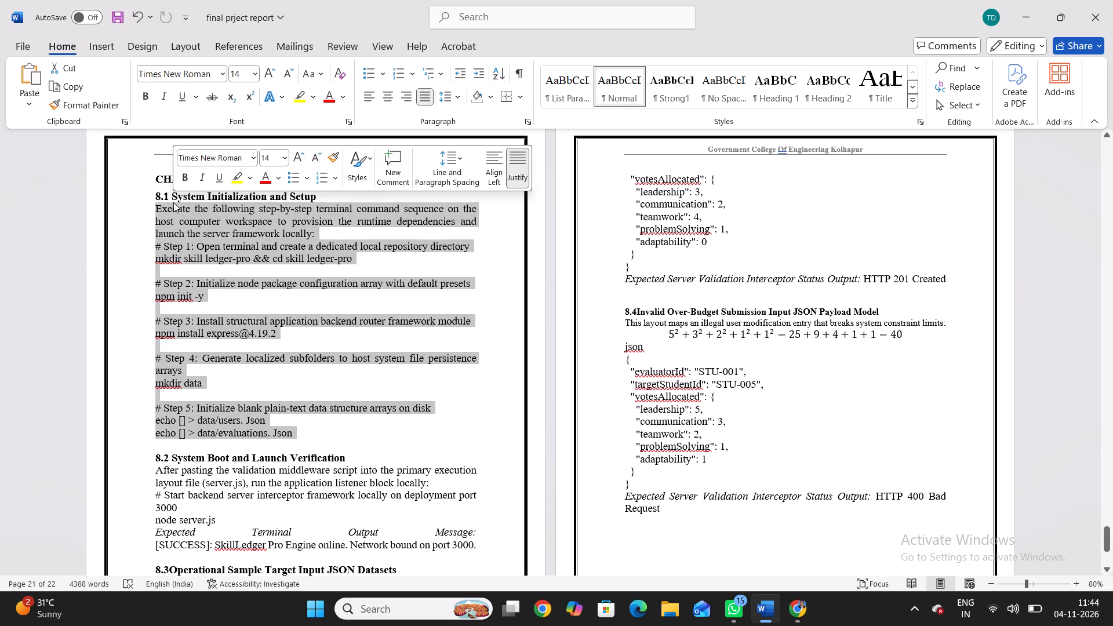
key(BackSpace)
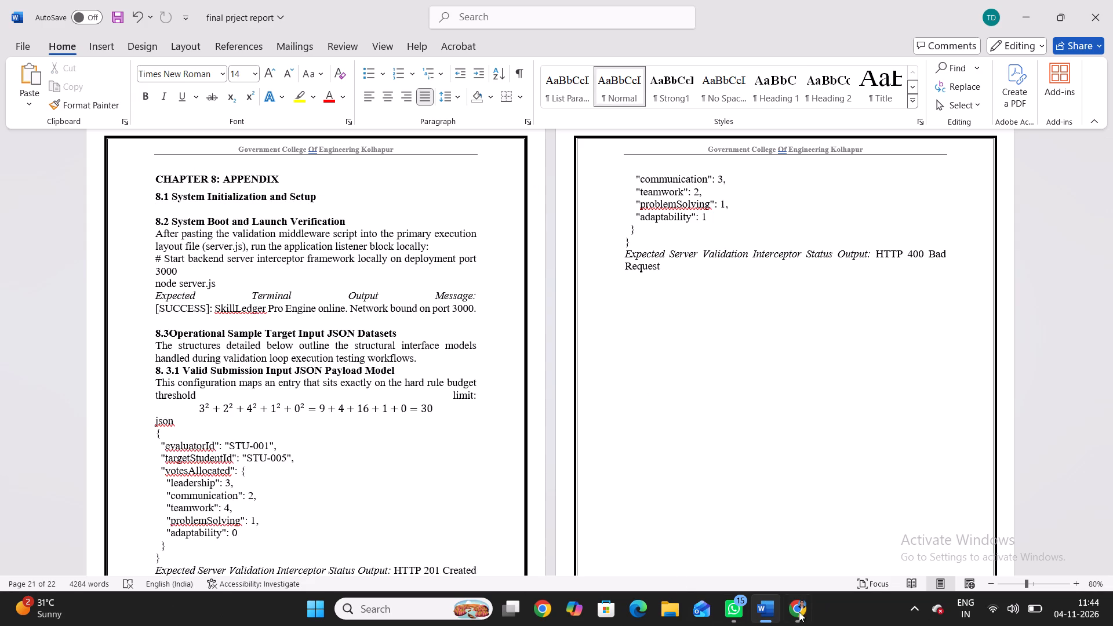
Copy ChatGPT's revised section 8.1 introduction and four setup points, and paste them under heading 8.1 in the Word report.
click(795, 613)
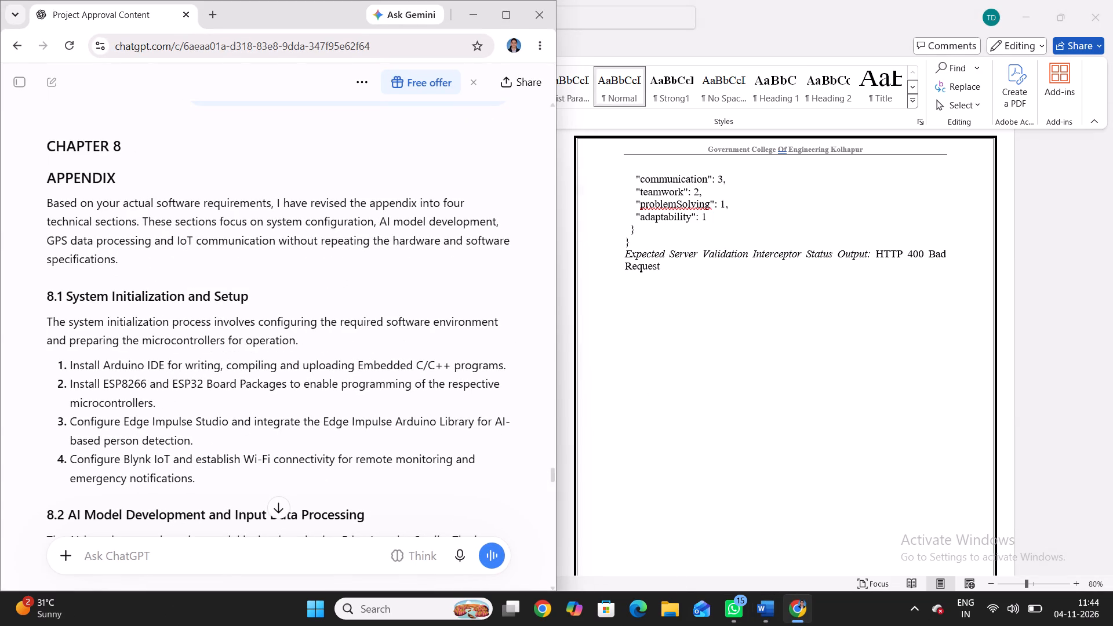
drag(47, 322, 356, 491)
key(ctrl+c)
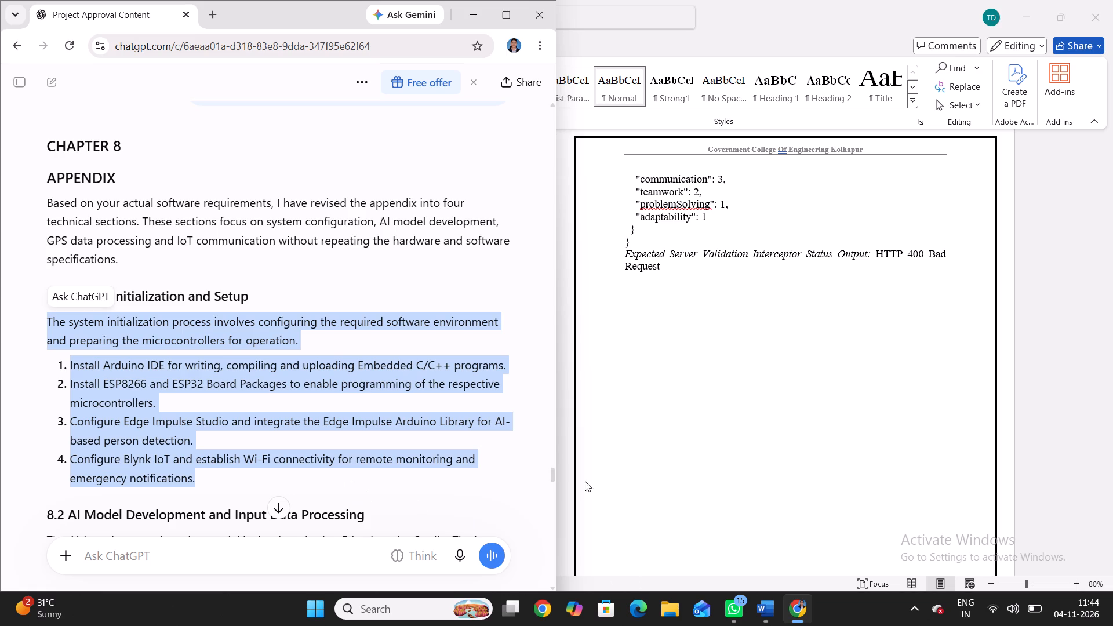
click(479, 16)
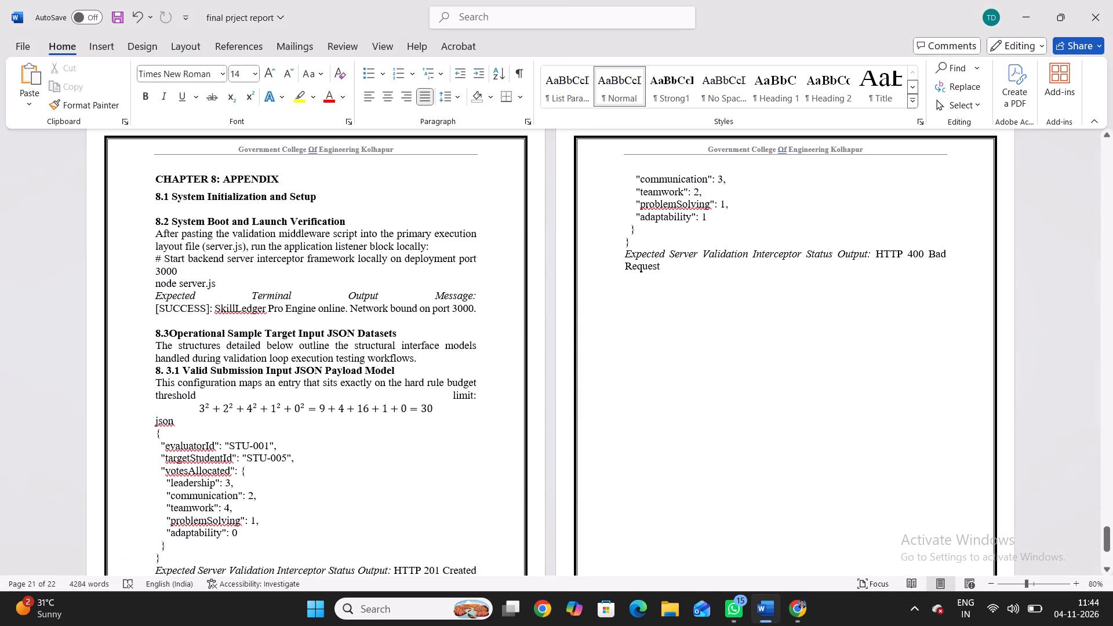
key(ctrl+v)
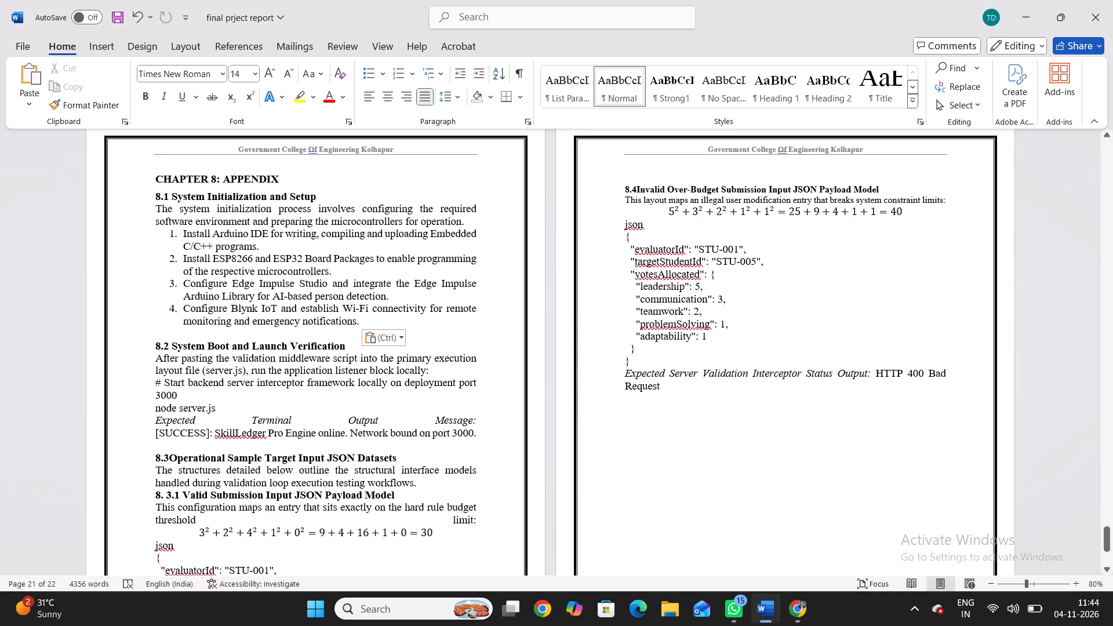
Replace the numbering of the first two setup points in section 8.1 with the labels "Step1:-" and "Step2:-".
click(177, 233)
key(BackSpace)
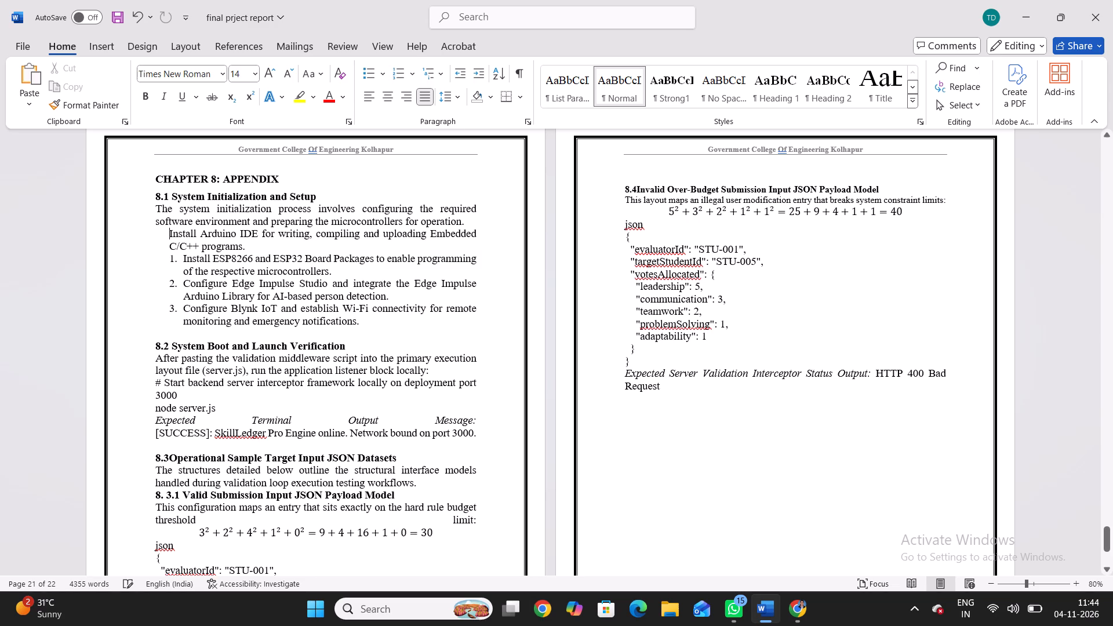
text(step1)
text(:-)
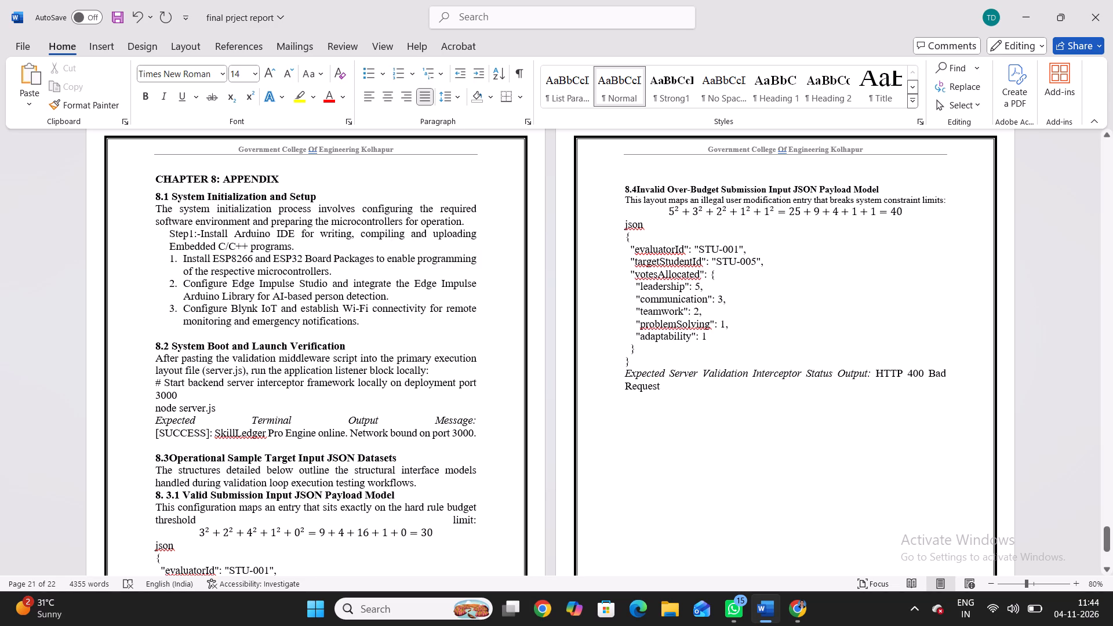
click(180, 256)
key(BackSpace)
text(Step:-)
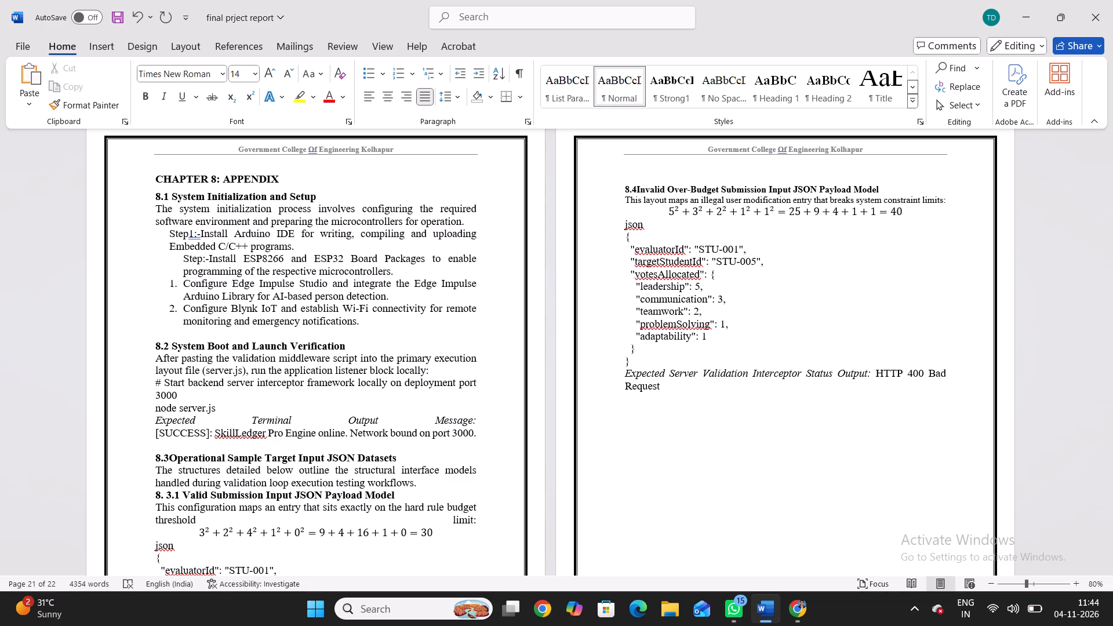
key(Left)
key(Left)
key(2)
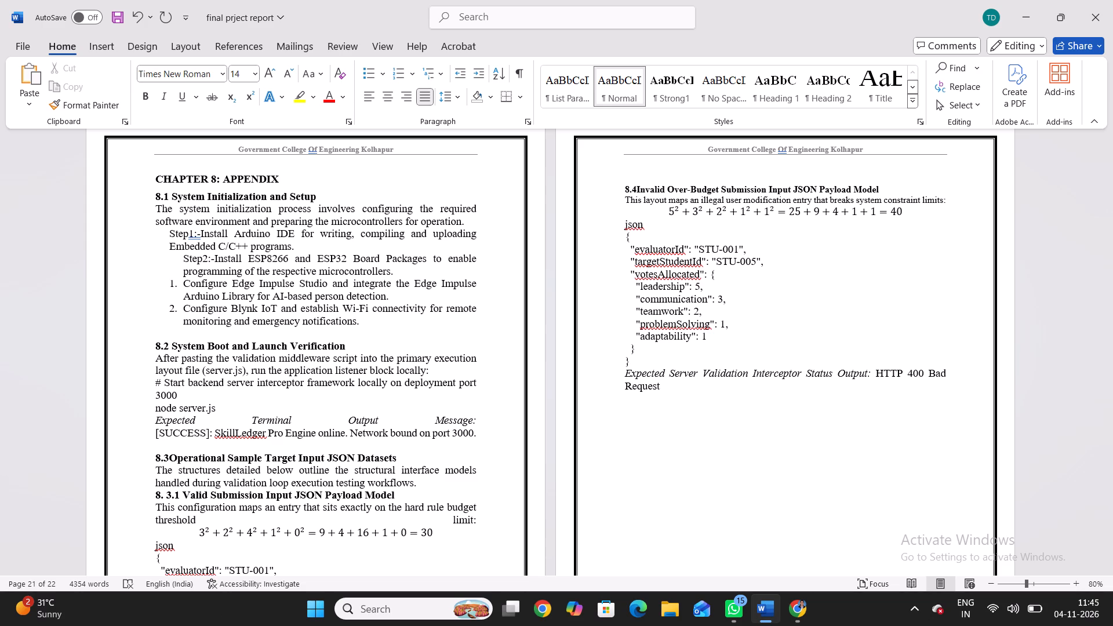
Remove the list indent from the Step2 paragraph in section 8.1 and indent its first line slightly with leading spaces.
click(184, 260)
key(BackSpace)
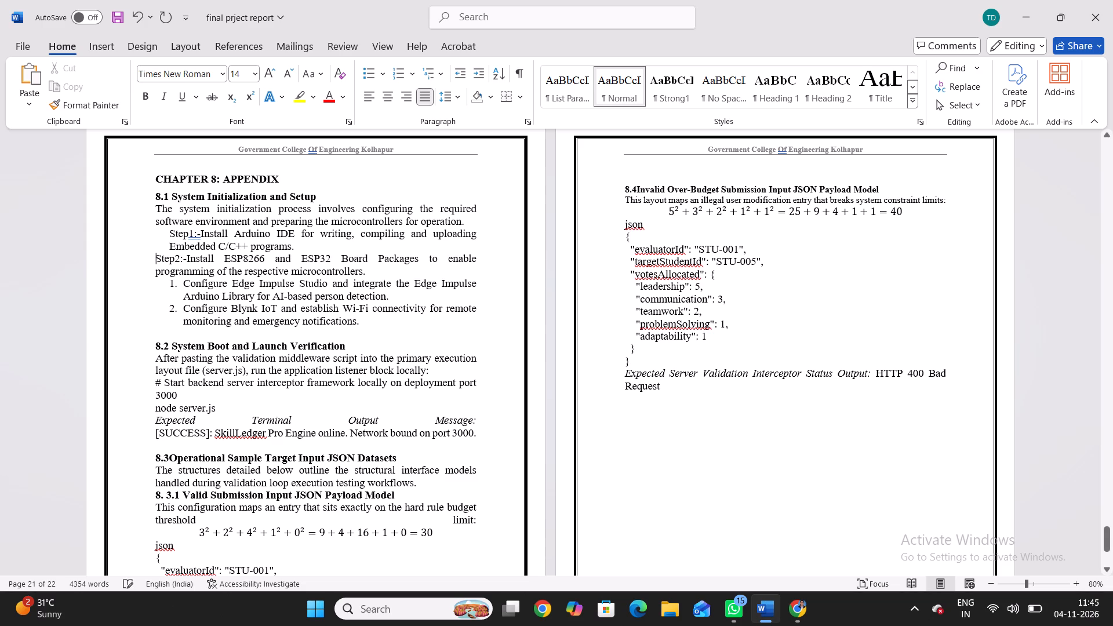
key(space)
key(space)
key(space)
key(space)
key(space)
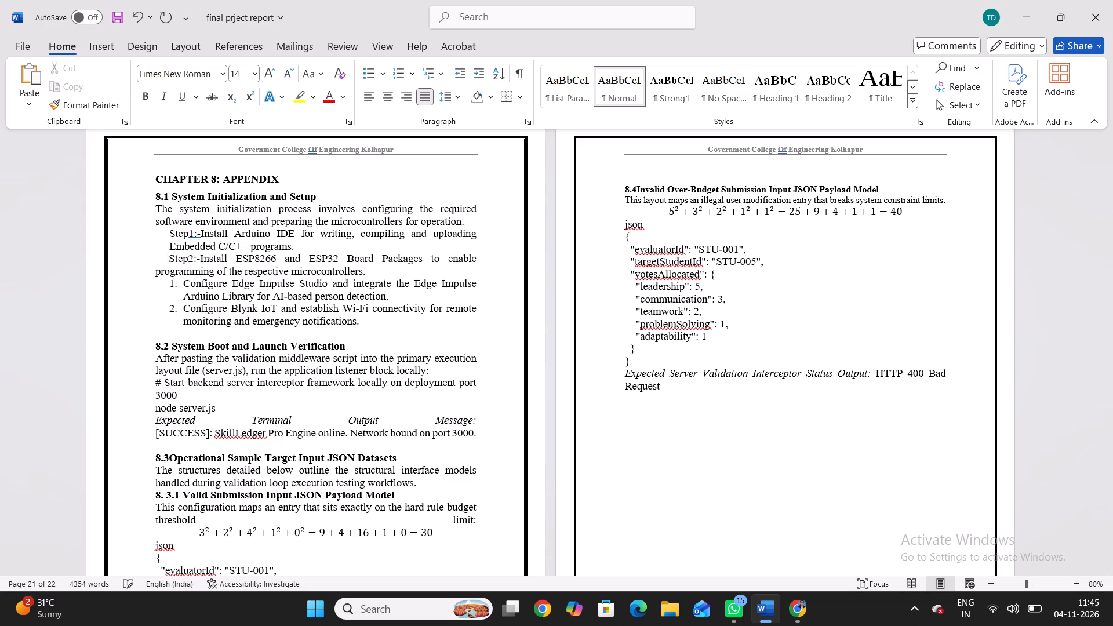
click(152, 270)
key(space)
key(space)
key(space)
key(space)
Remove the list indent from the Step1 paragraph and indent its first line slightly with leading spaces.
click(169, 233)
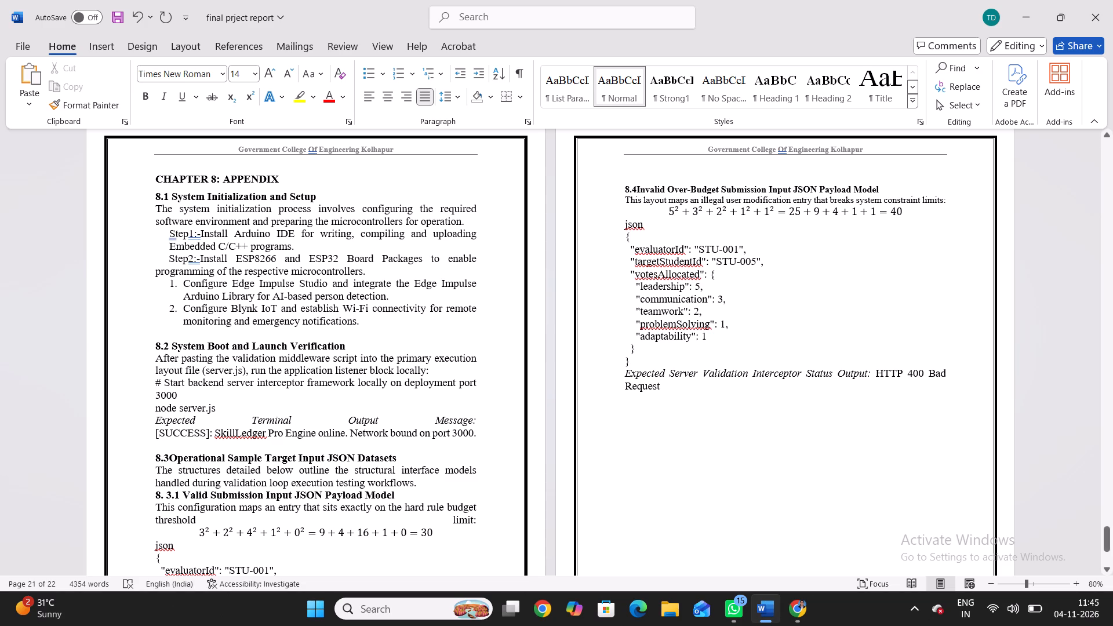
key(BackSpace)
key(space)
key(space)
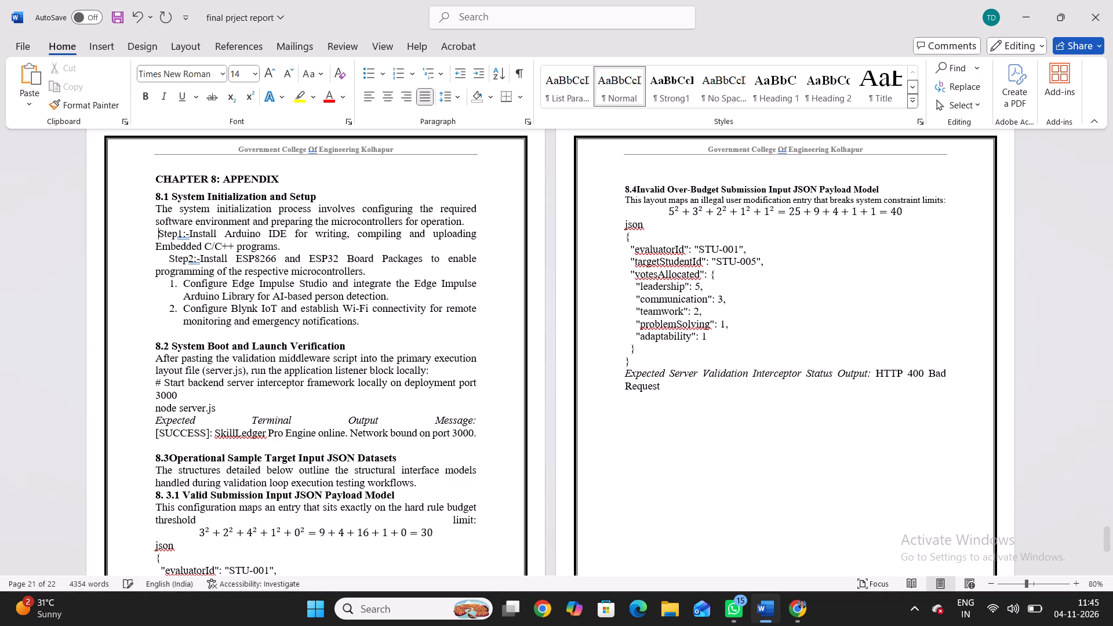
key(space)
key(space)
key(space)
key(space)
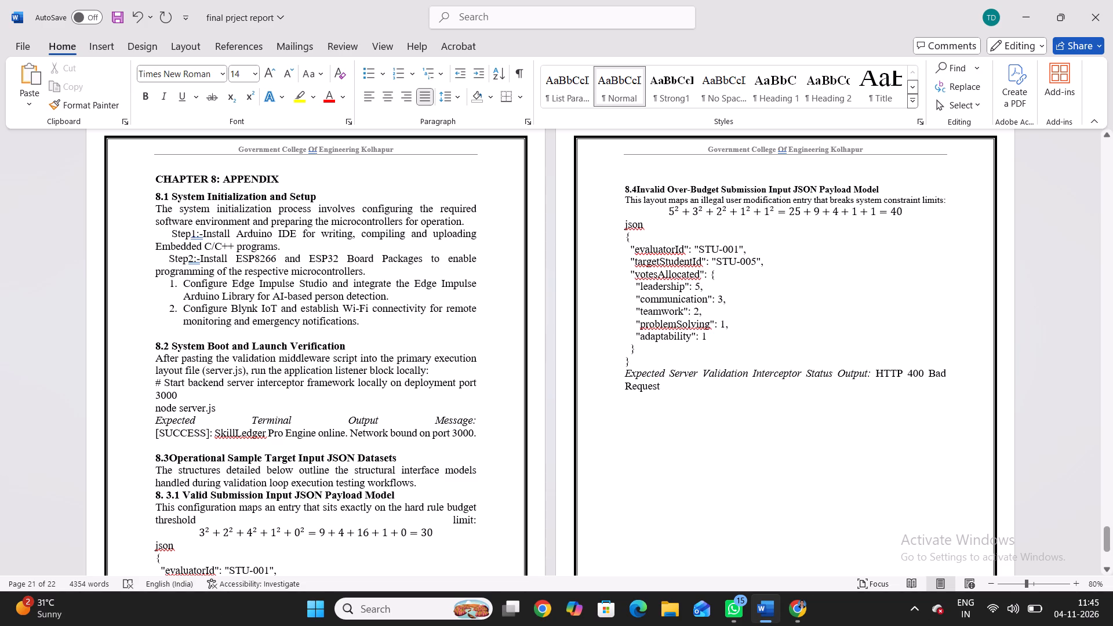
Replace the numbering of the Edge Impulse Studio setup point with the label "Step3:-".
click(180, 287)
key(BackSpace)
text(step)
key(3)
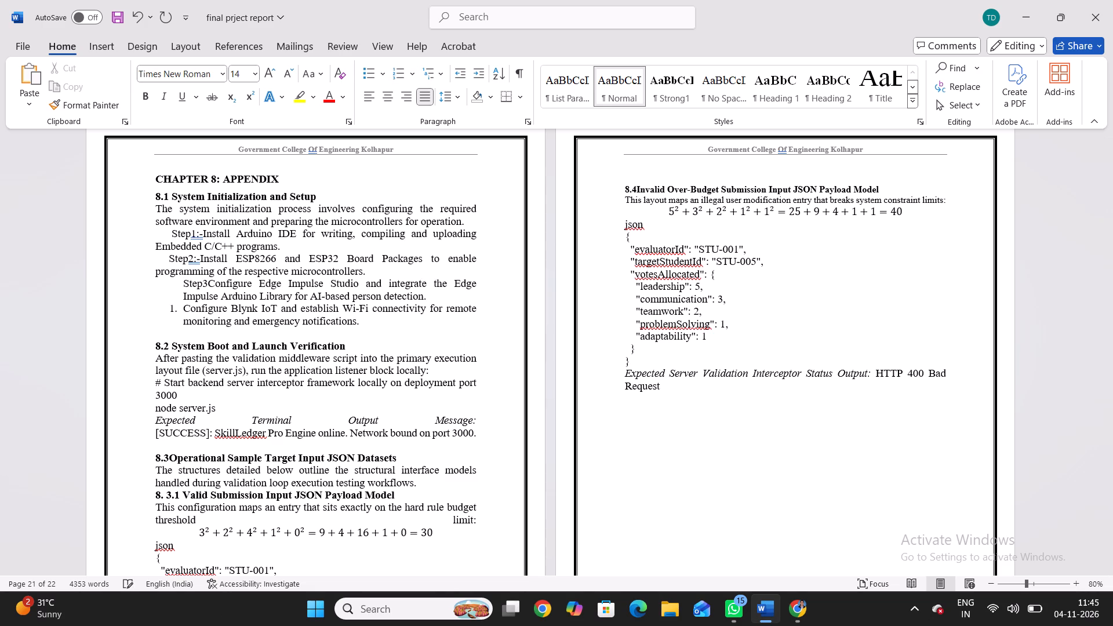
key(Left)
key(space)
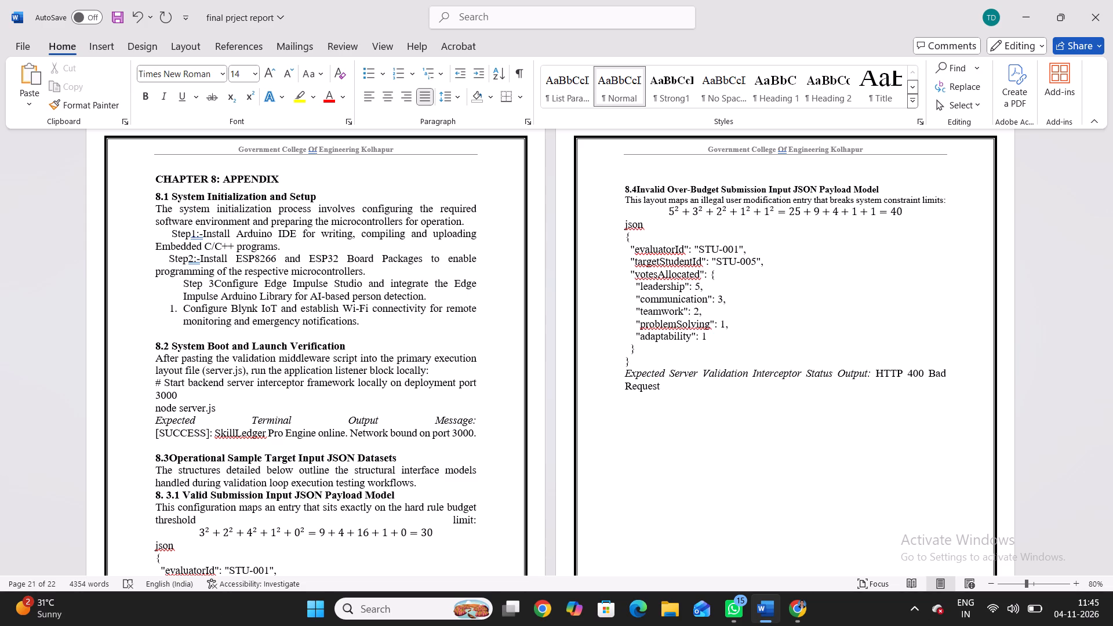
key(BackSpace)
key(space)
key(BackSpace)
key(Right)
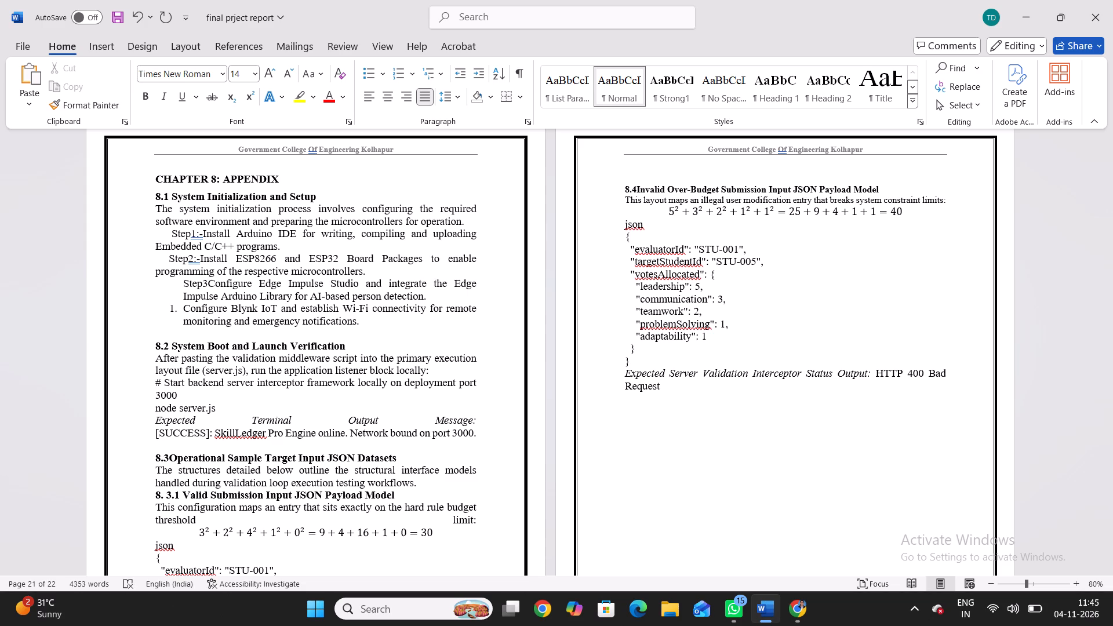
text(:-)
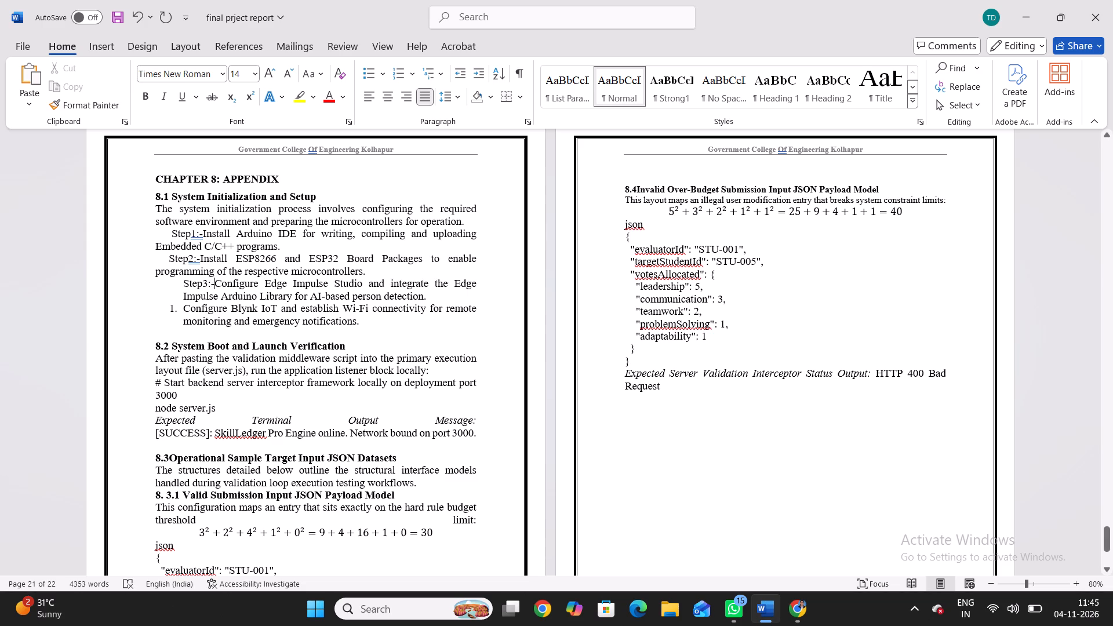
Remove the numbering and indent of the Blynk IoT setup point and label it "Step 4:-".
click(182, 306)
key(BackSpace)
key(BackSpace)
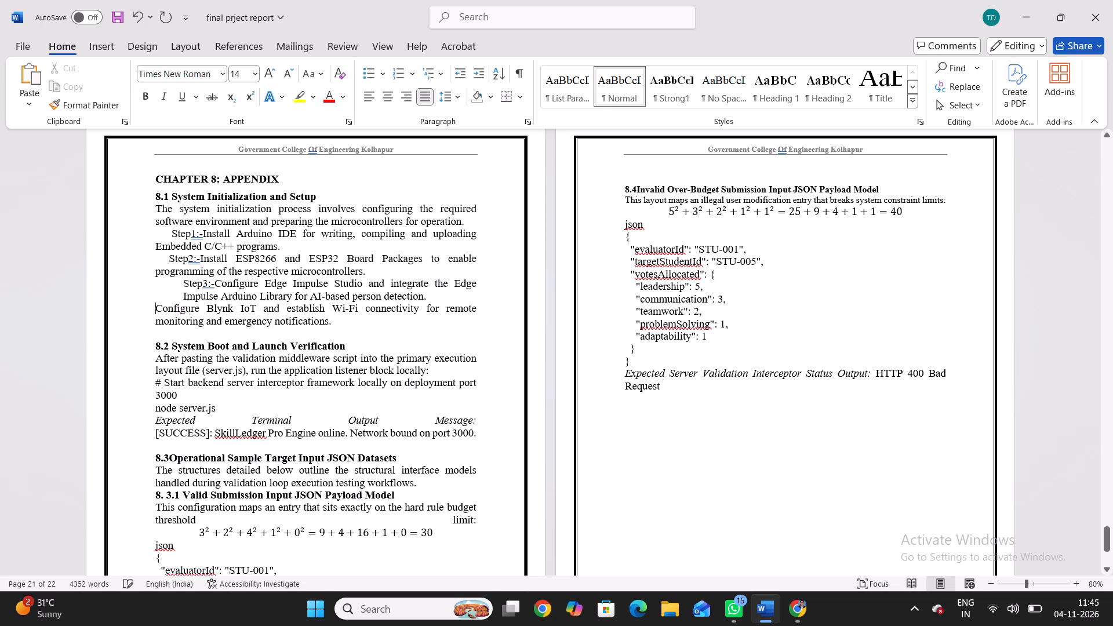
key(s)
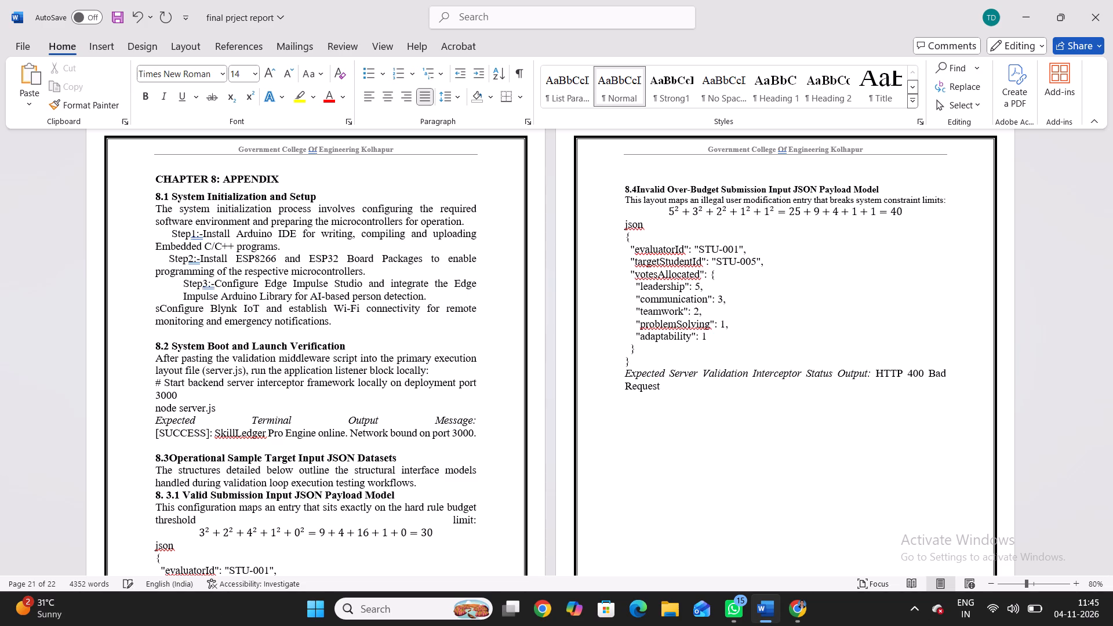
key(BackSpace)
text(Ste)
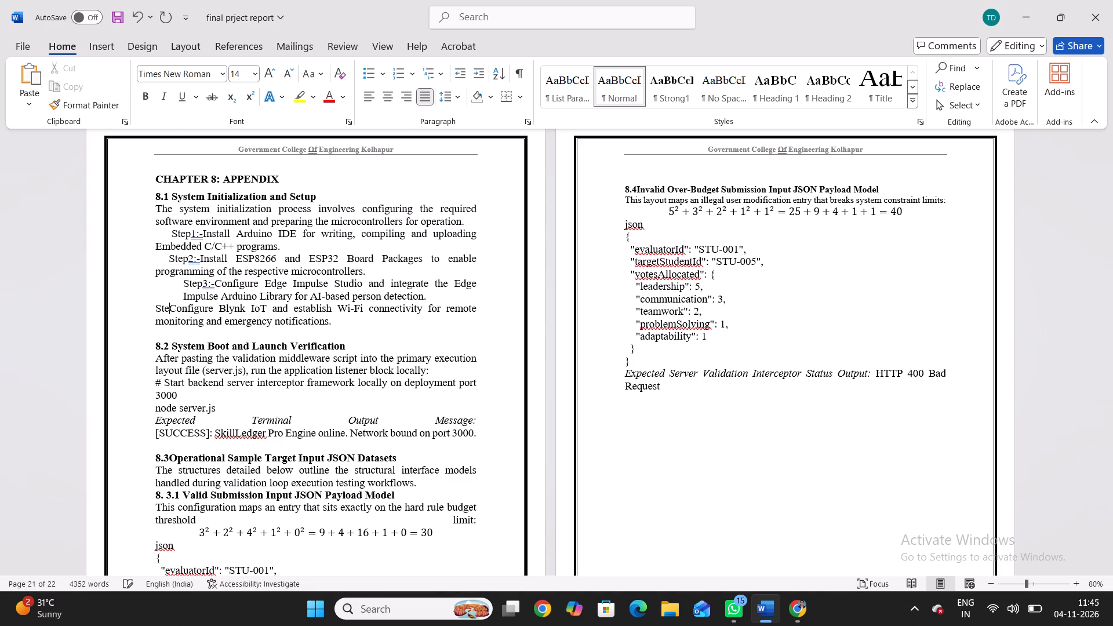
key(p)
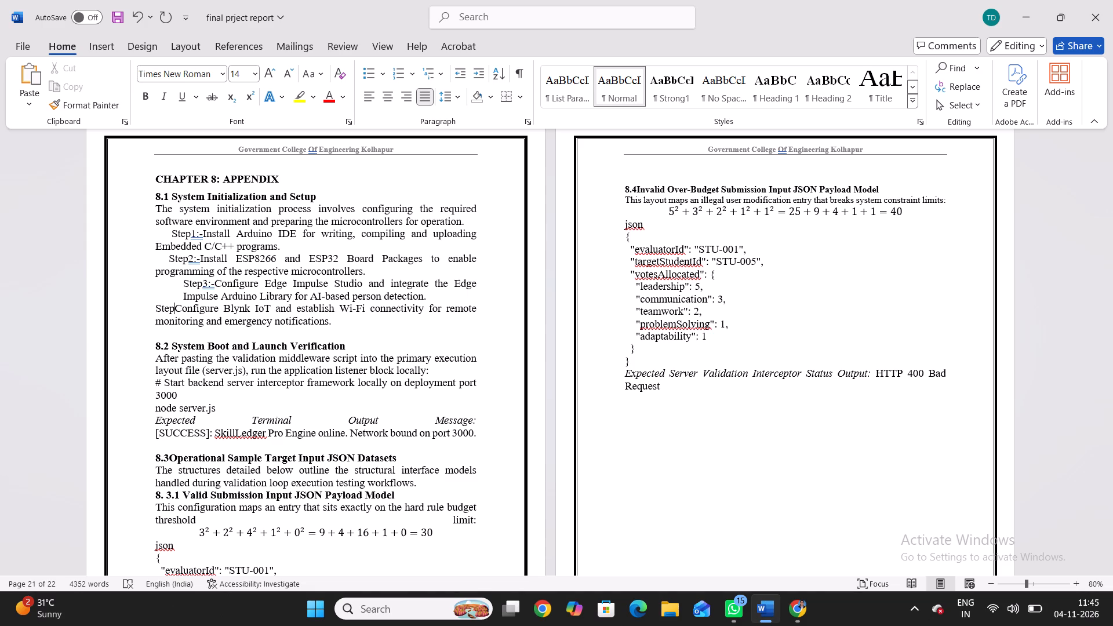
key(space)
text(4:-)
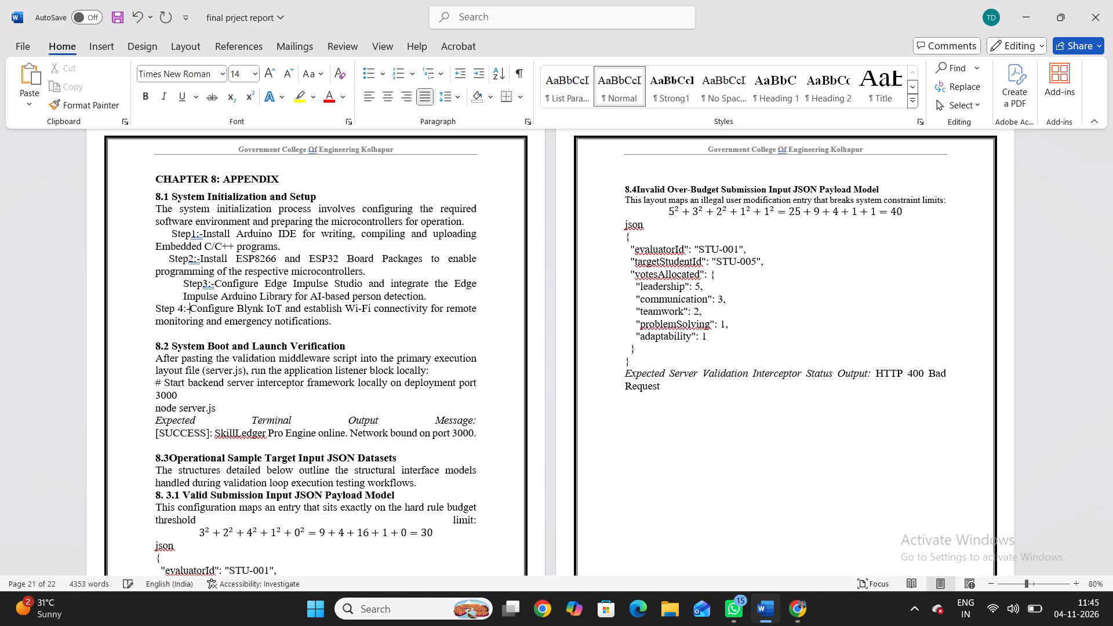
Insert a space in the third setup point's label so it reads "Step 3:-".
click(201, 282)
key(space)
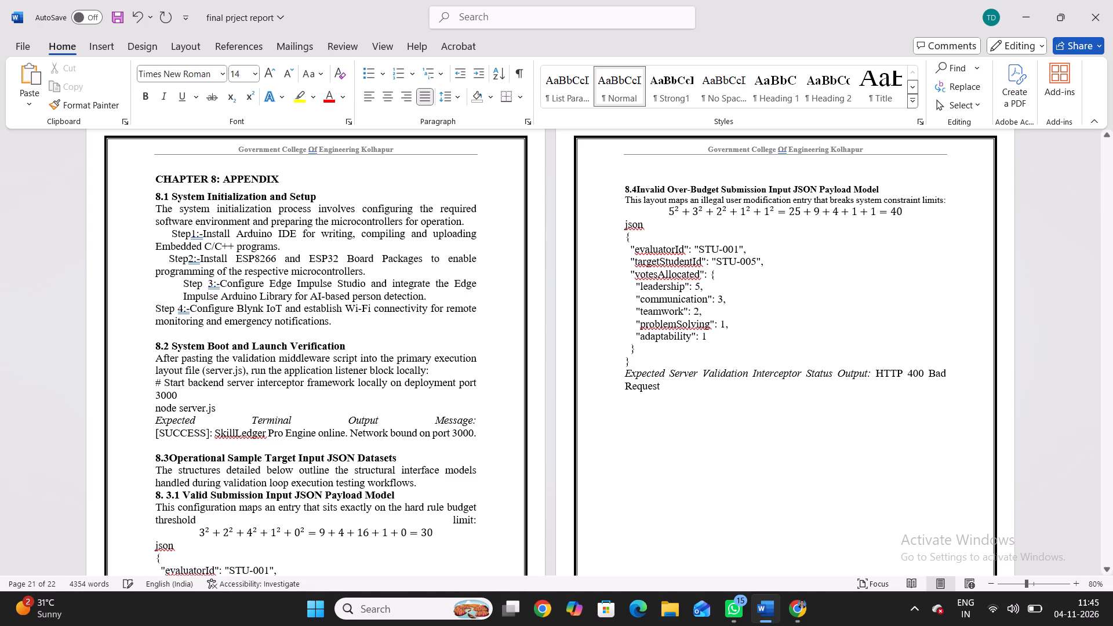
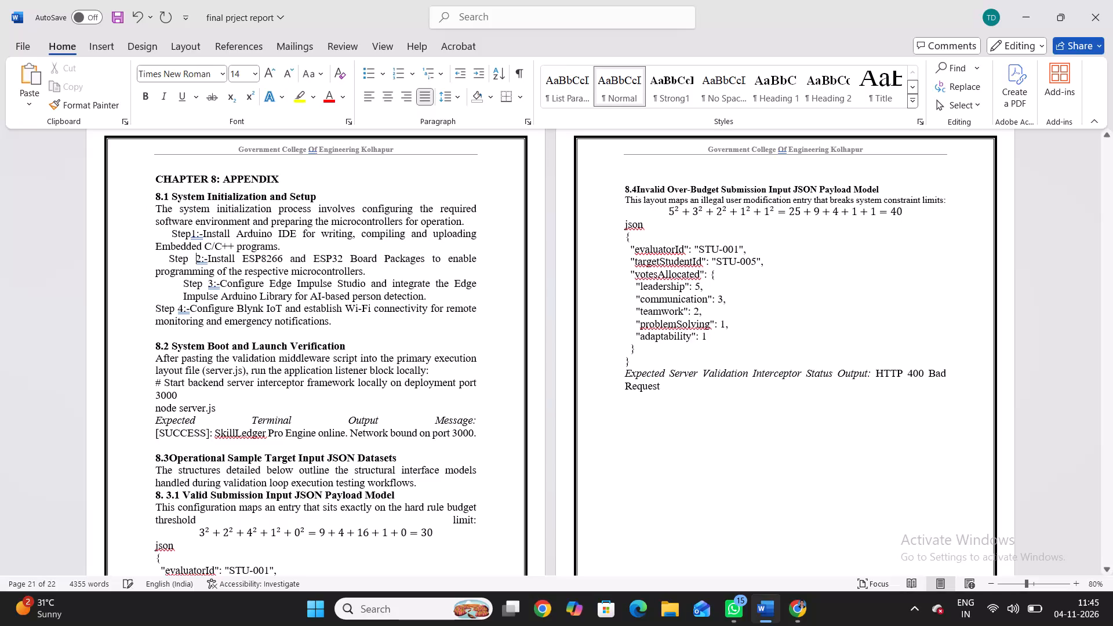
Remove the space inside the second setup point's label so it reads "Step2:-".
key(space)
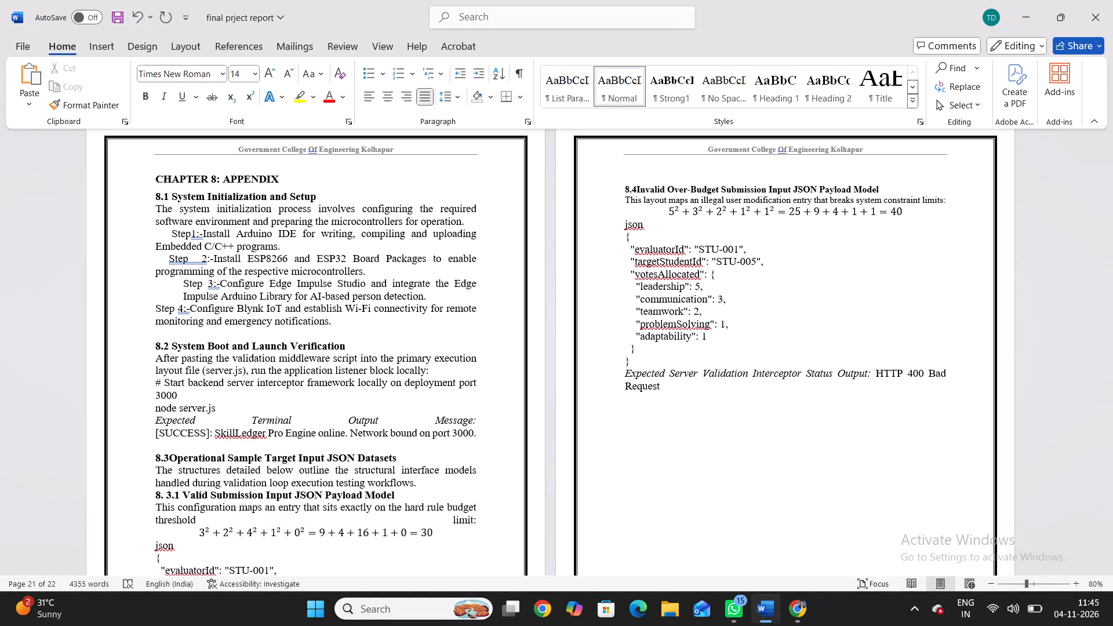
key(BackSpace)
key(BackSpace)
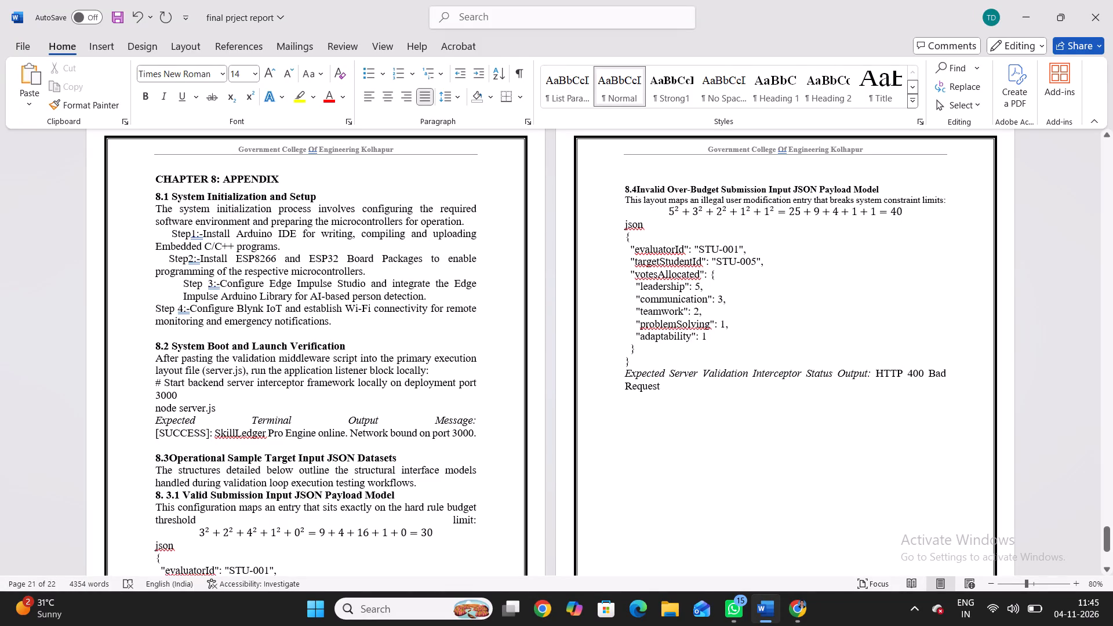
Apply the suggested ": -" punctuation to the four setup step labels and remove the space before the 3 in the third label.
right_click(197, 236)
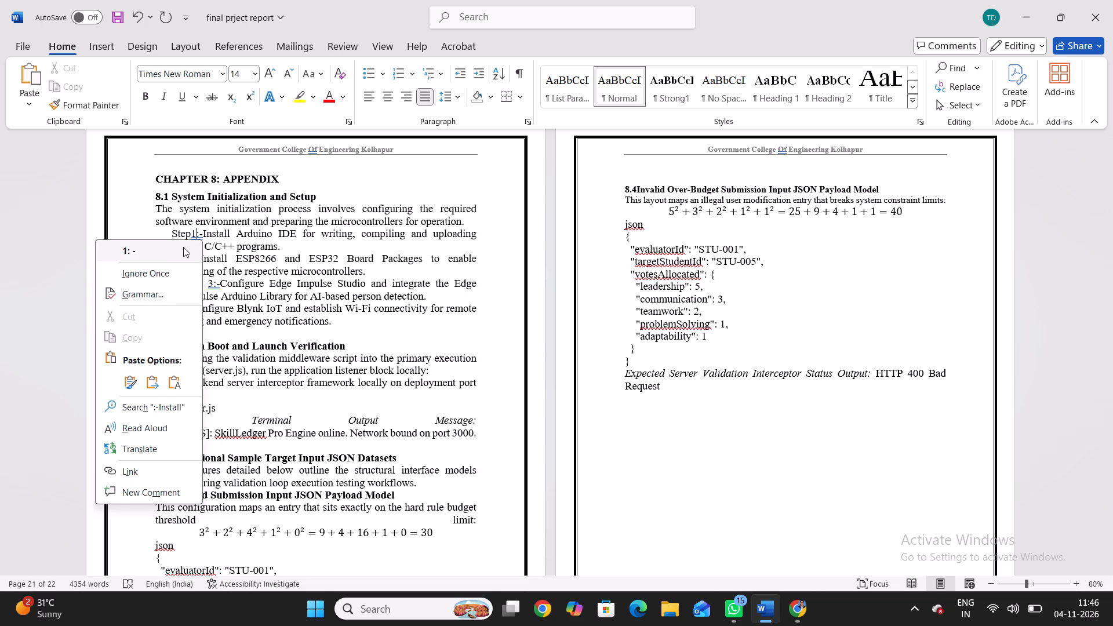
click(183, 247)
right_click(194, 257)
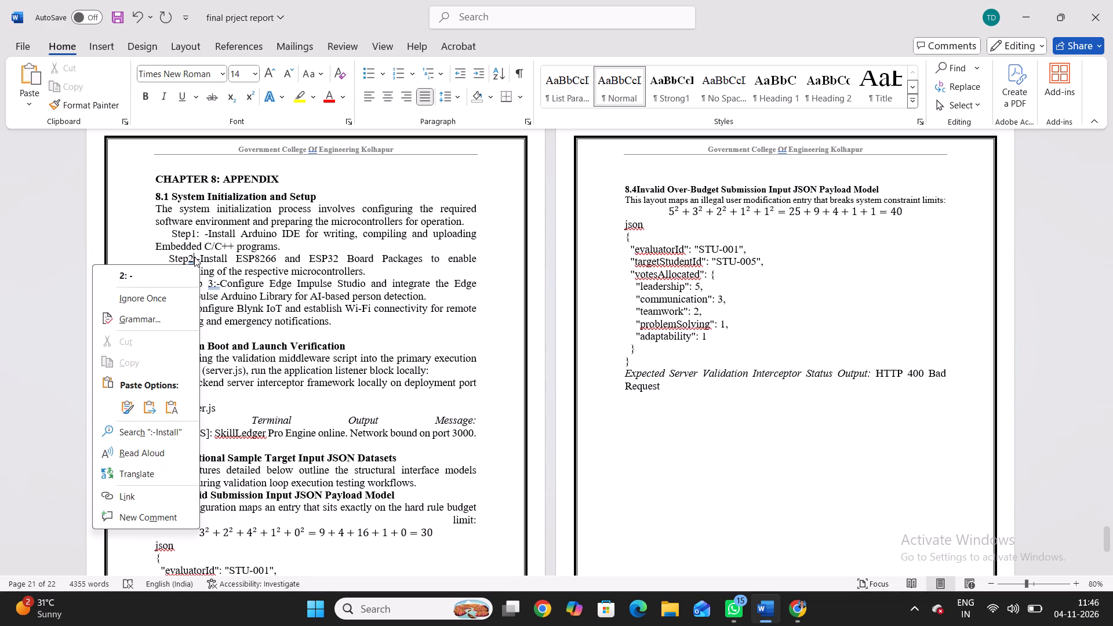
click(177, 268)
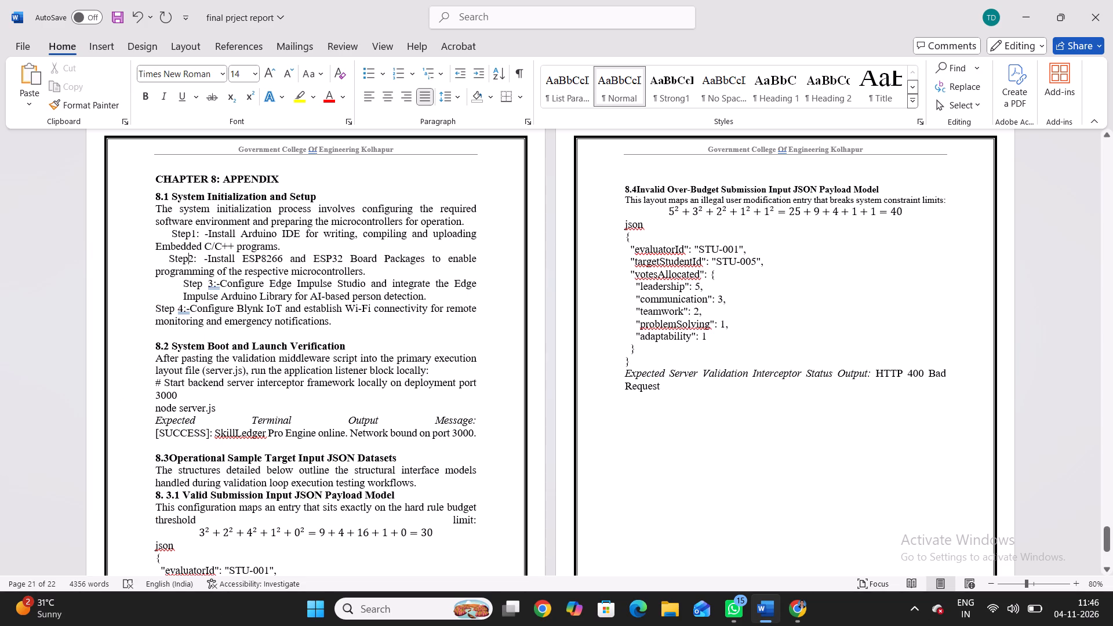
right_click(212, 285)
click(202, 290)
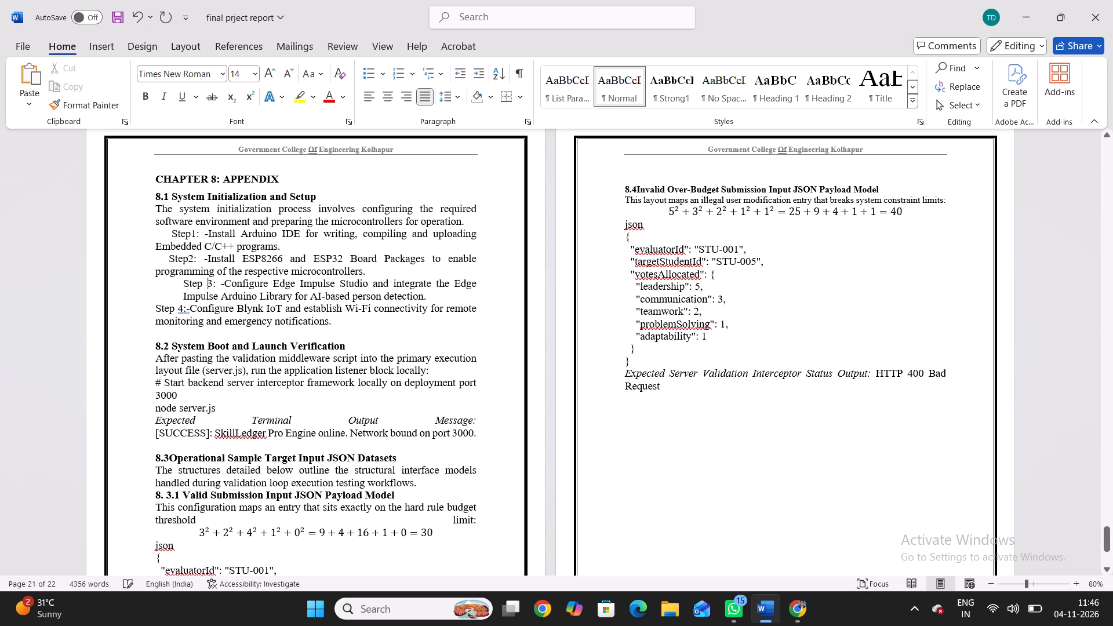
key(BackSpace)
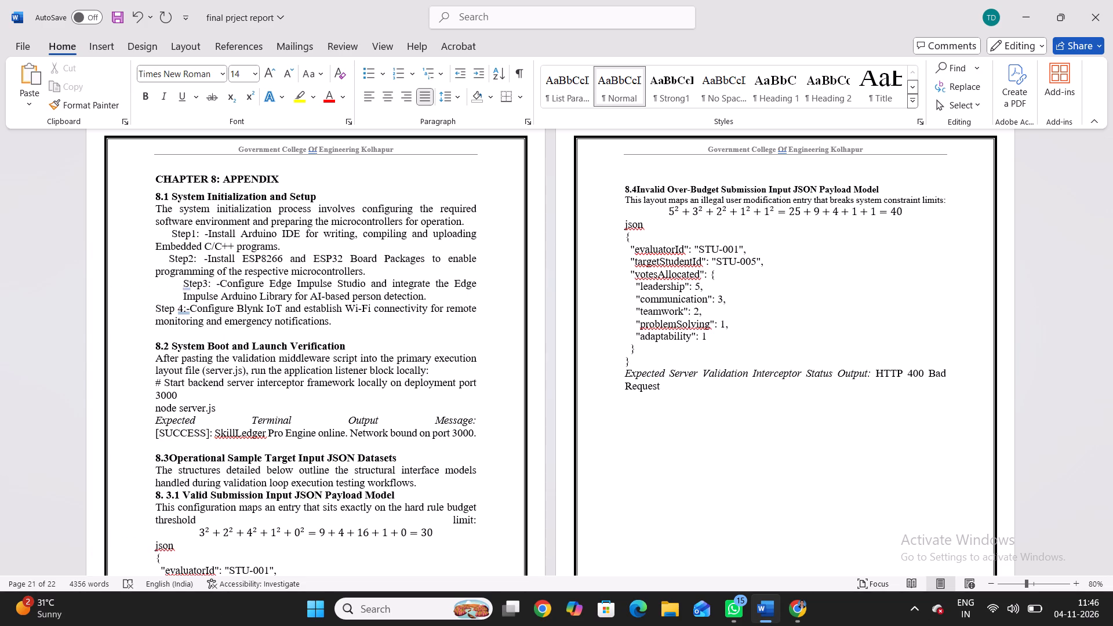
right_click(181, 308)
click(162, 321)
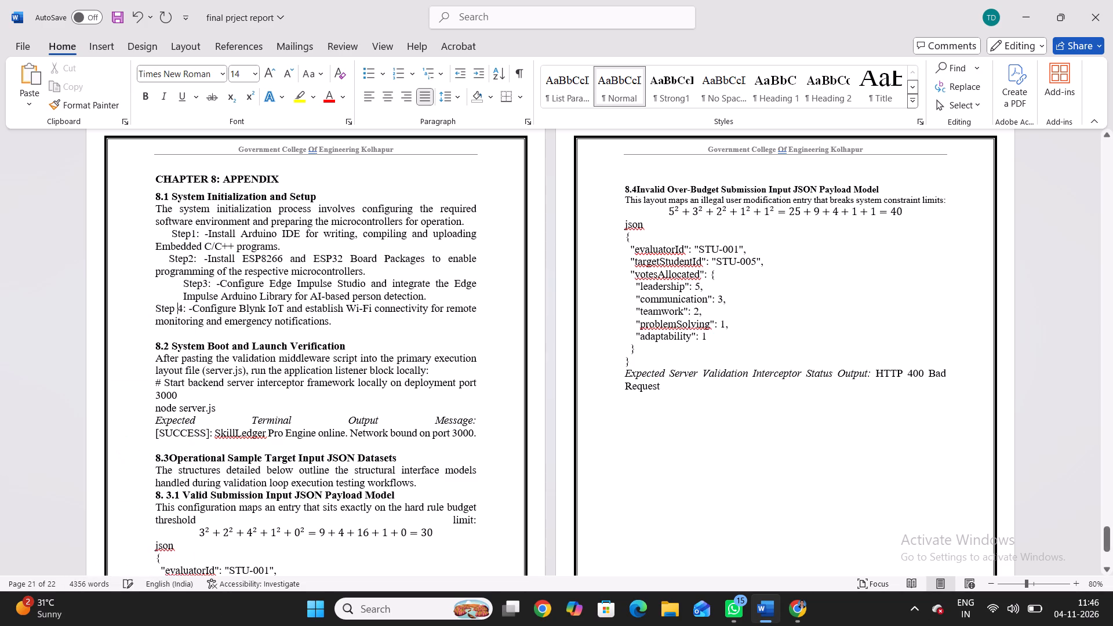
Remove the space after the colon in the third setup point's label so it reads "Step3:-".
click(216, 283)
key(BackSpace)
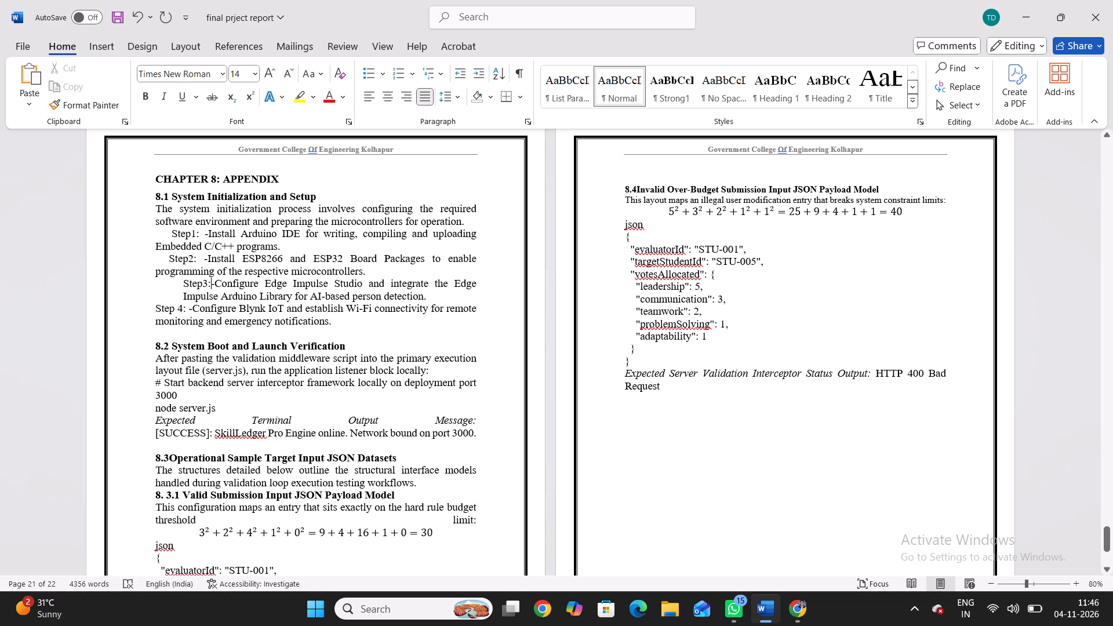
Remove the left indent of the Step3 paragraph and indent its first line with five leading spaces.
click(183, 283)
key(BackSpace)
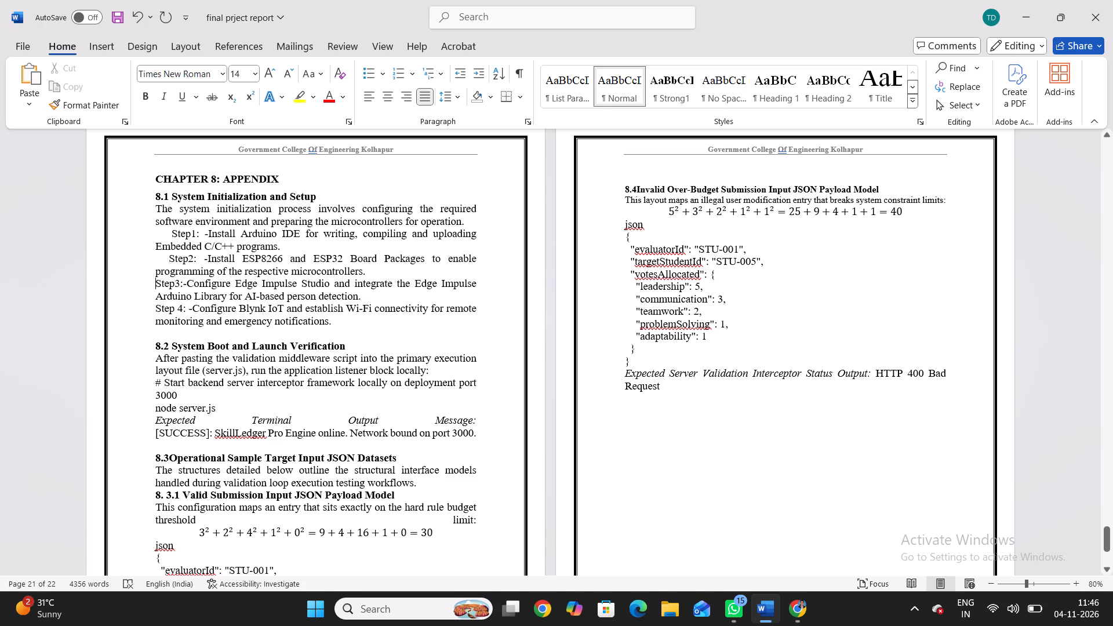
key(space)
key(space)
key(space)
key(space)
key(space)
key(space)
key(space)
key(BackSpace)
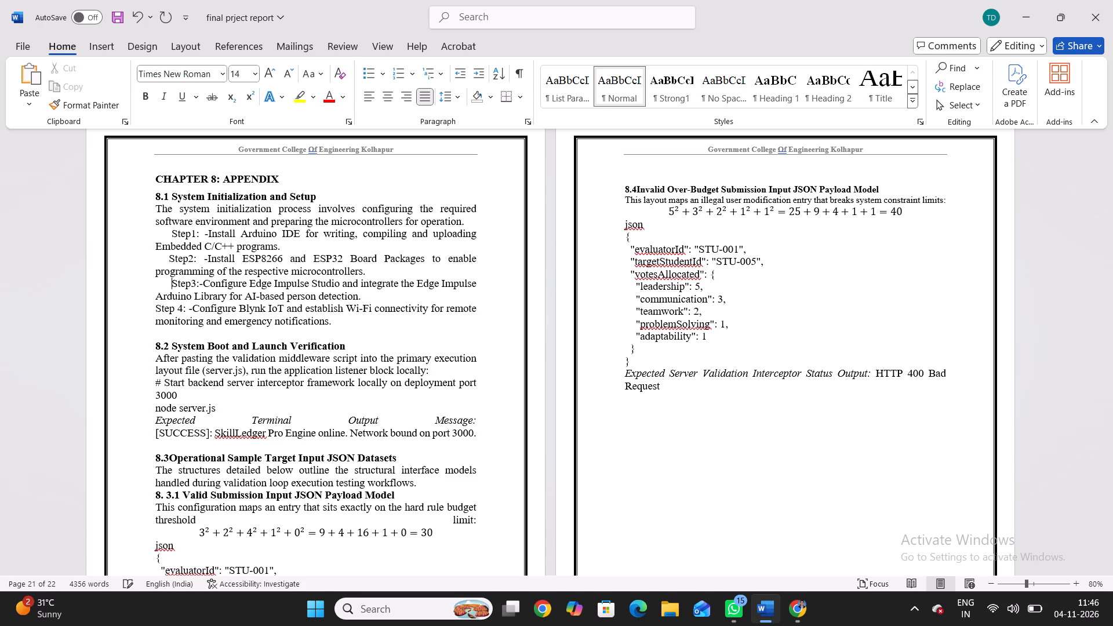
key(BackSpace)
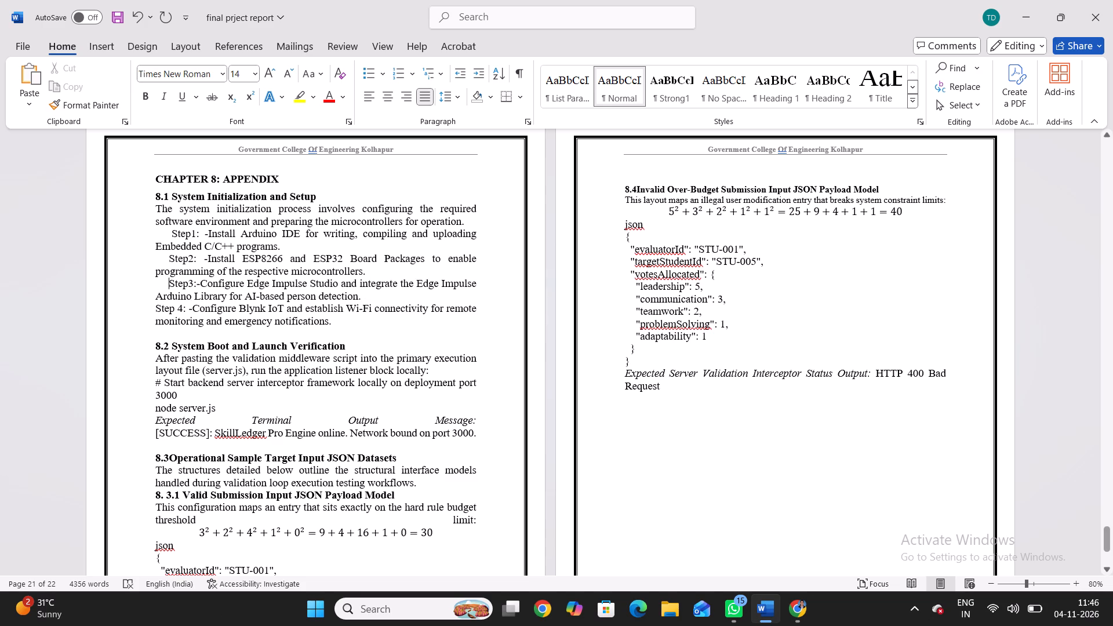
Delete one leading space before the Step1 label to align it with the Step2 line.
click(170, 234)
key(BackSpace)
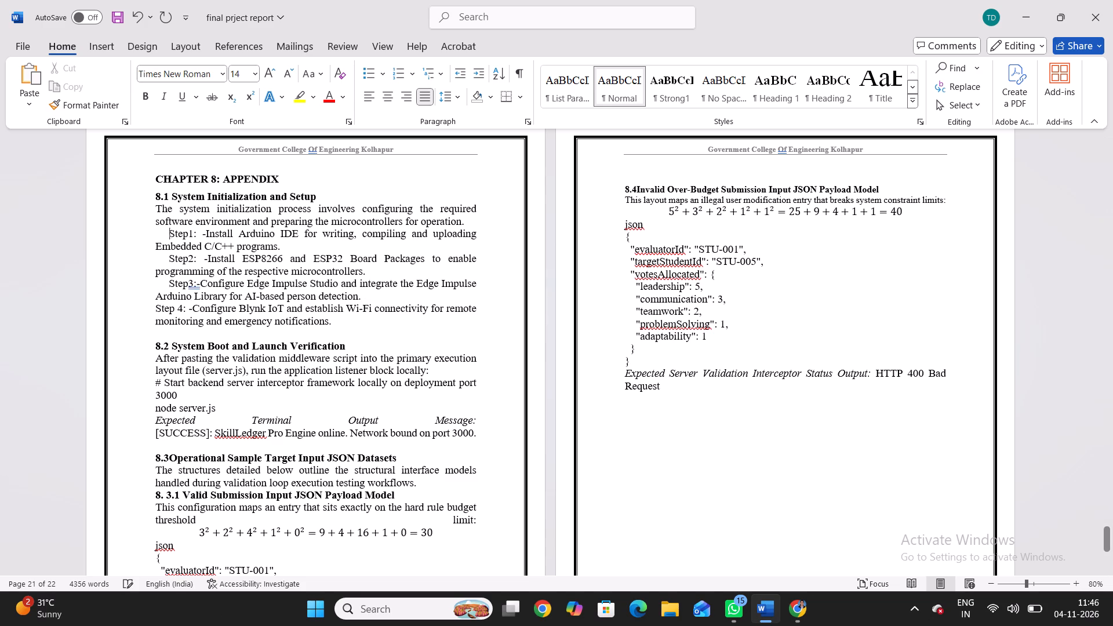
Indent the first line of the Step 4 paragraph with five leading spaces.
click(158, 301)
click(155, 308)
key(space)
key(space)
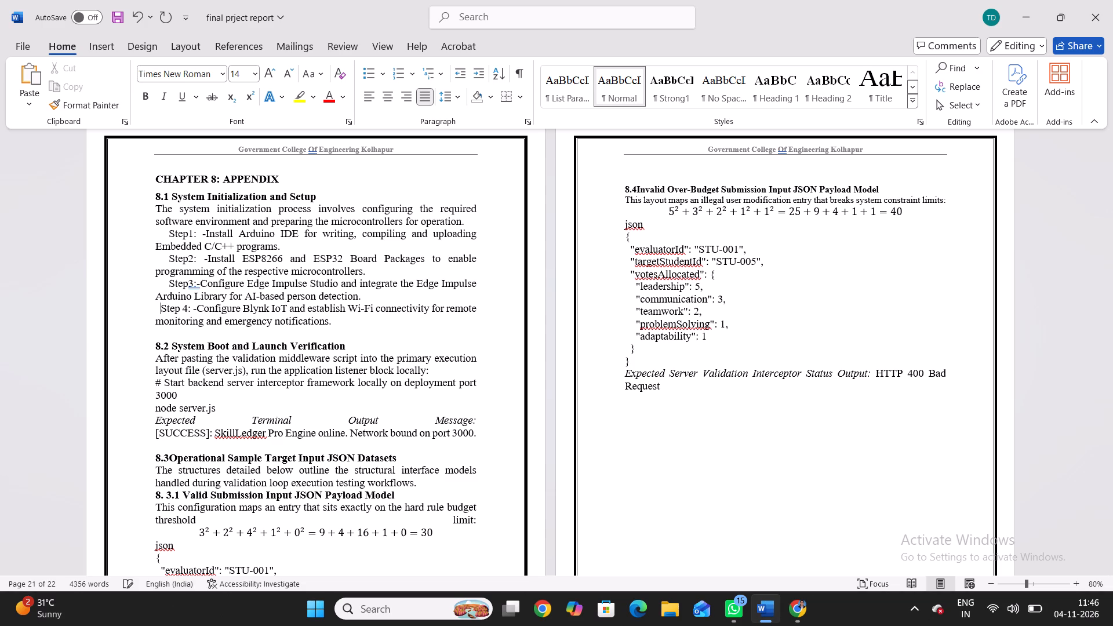
key(space)
key(space)
key(space)
key(space)
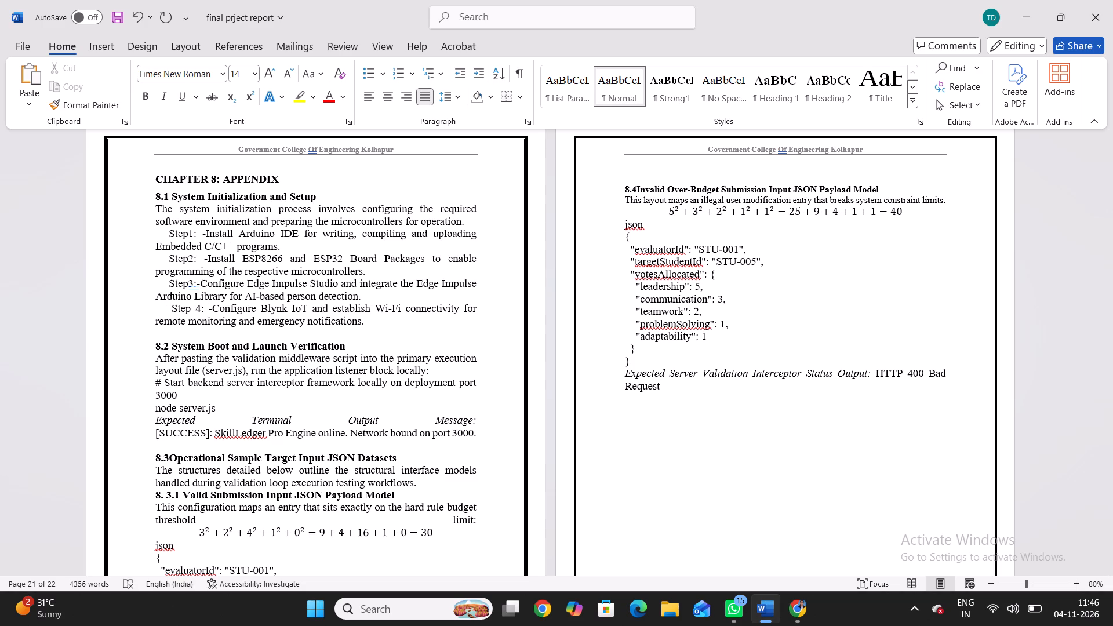
key(BackSpace)
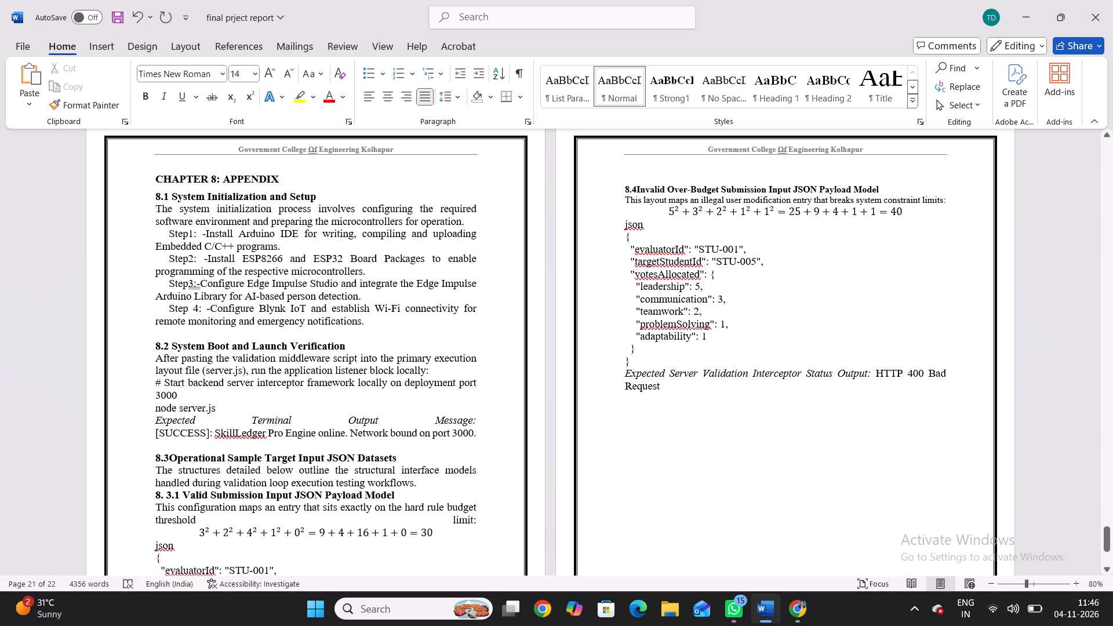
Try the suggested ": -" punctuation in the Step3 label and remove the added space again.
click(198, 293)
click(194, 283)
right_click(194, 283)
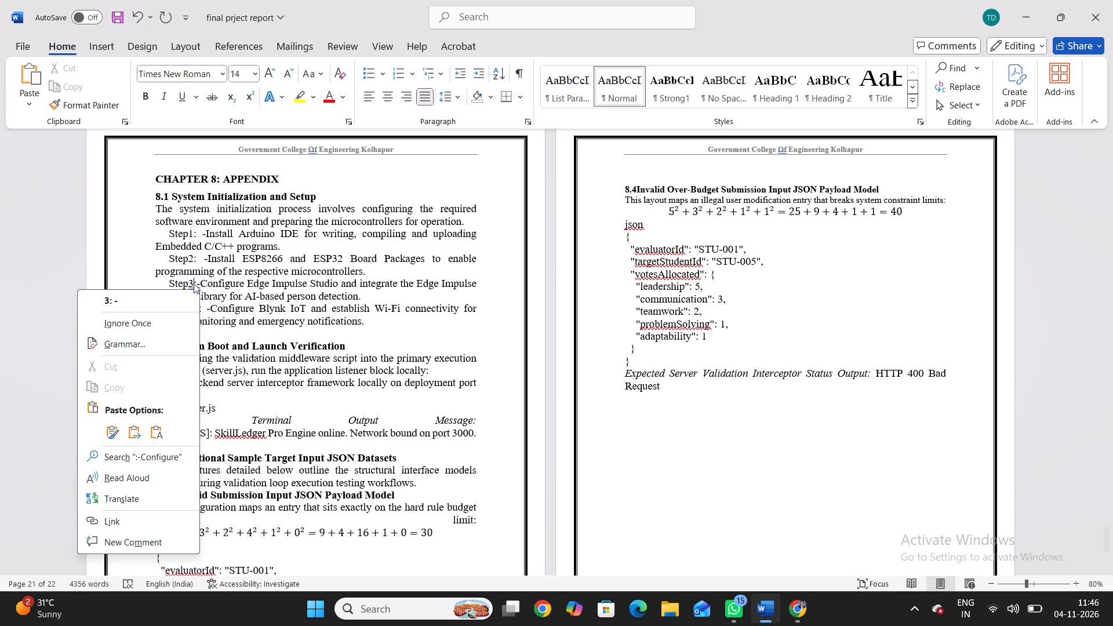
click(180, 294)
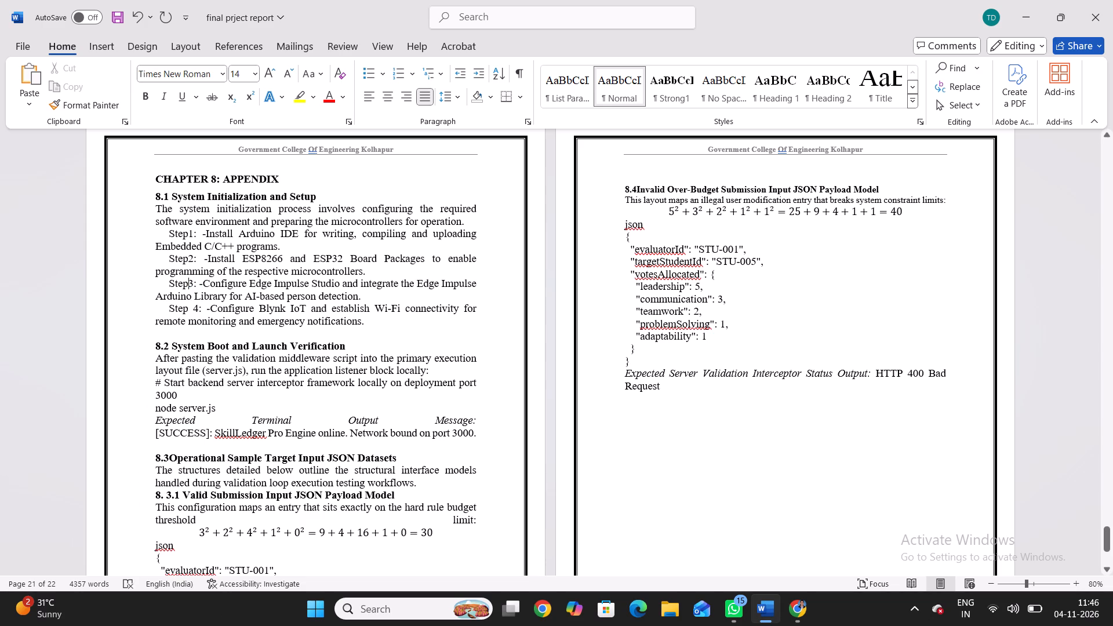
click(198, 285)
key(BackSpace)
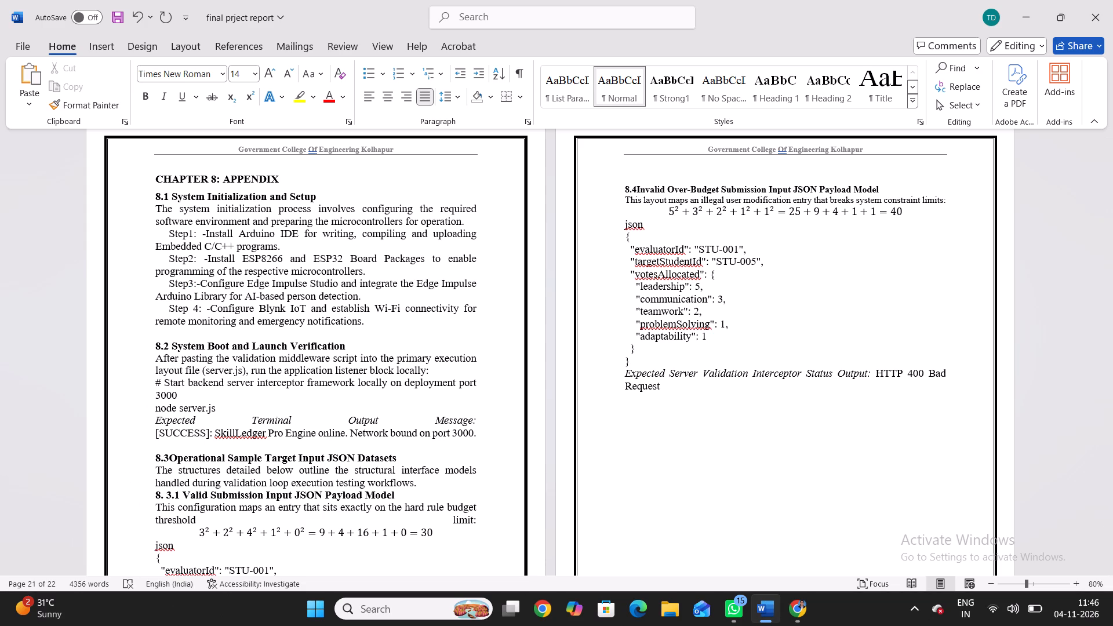
Remove the space after the colon in the first setup point's label so it reads "Step1:-".
click(201, 234)
key(BackSpace)
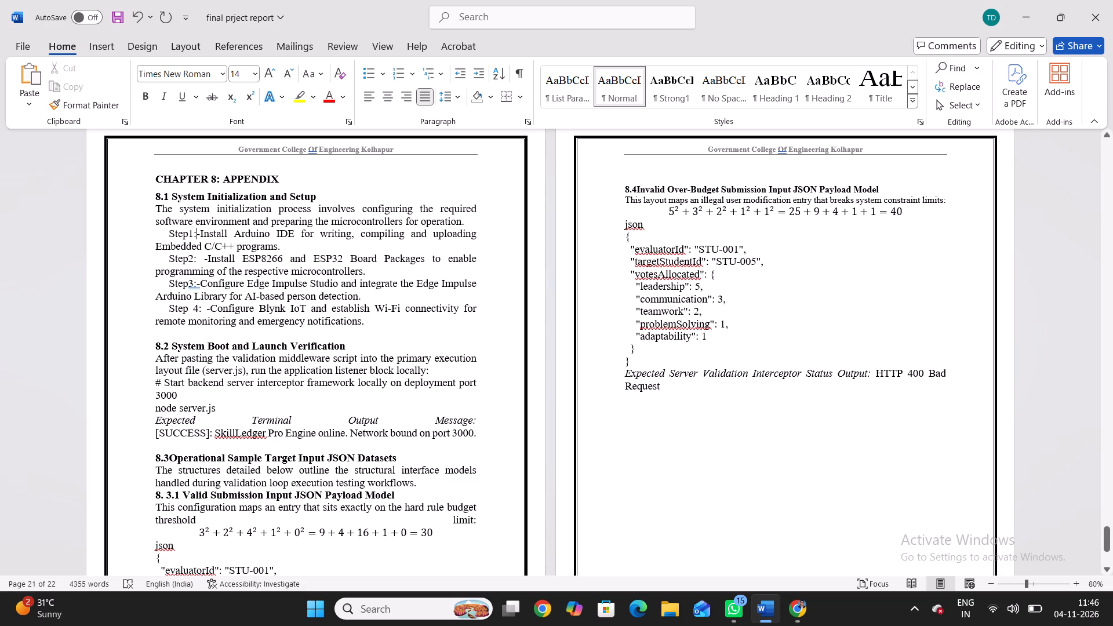
click(192, 286)
scroll(202, 358, down, 1)
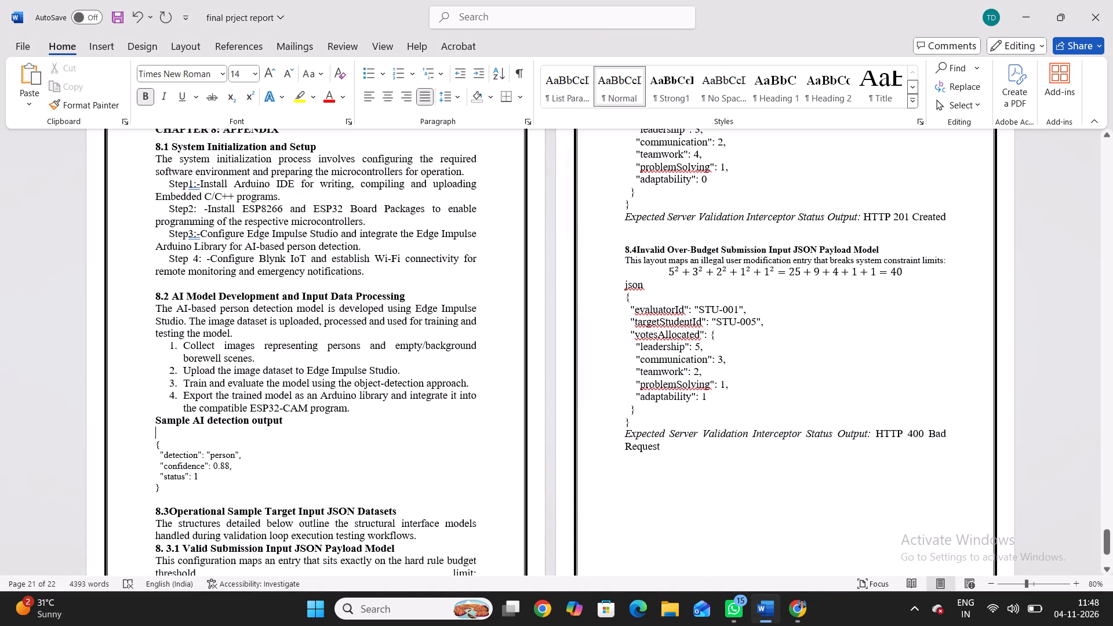
scroll(379, 518, down, 1)
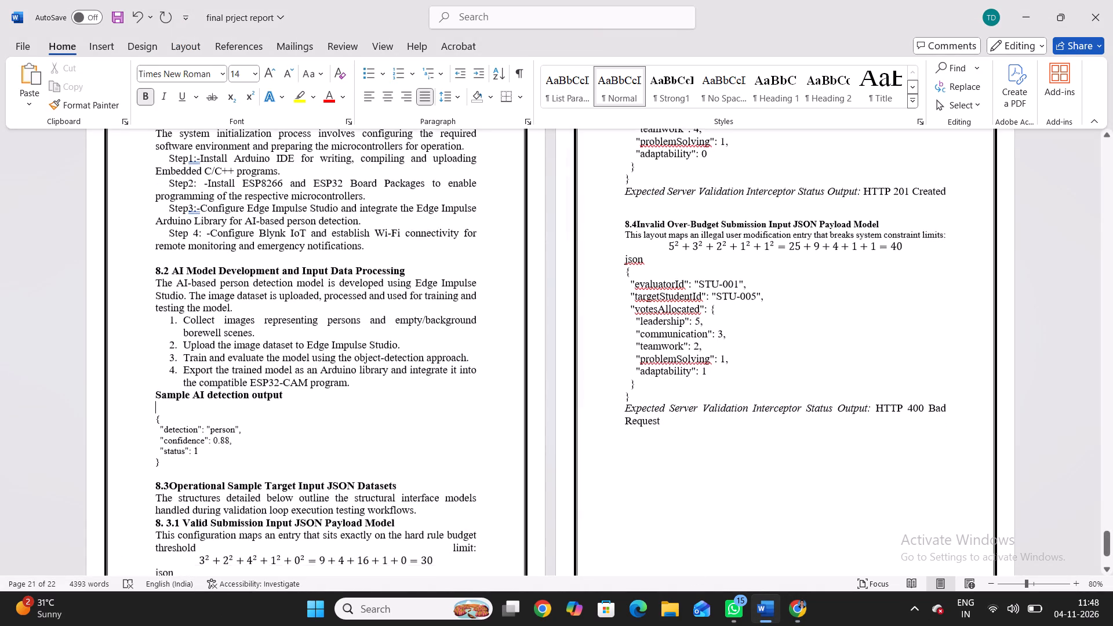
scroll(379, 518, down, 1)
click(419, 471)
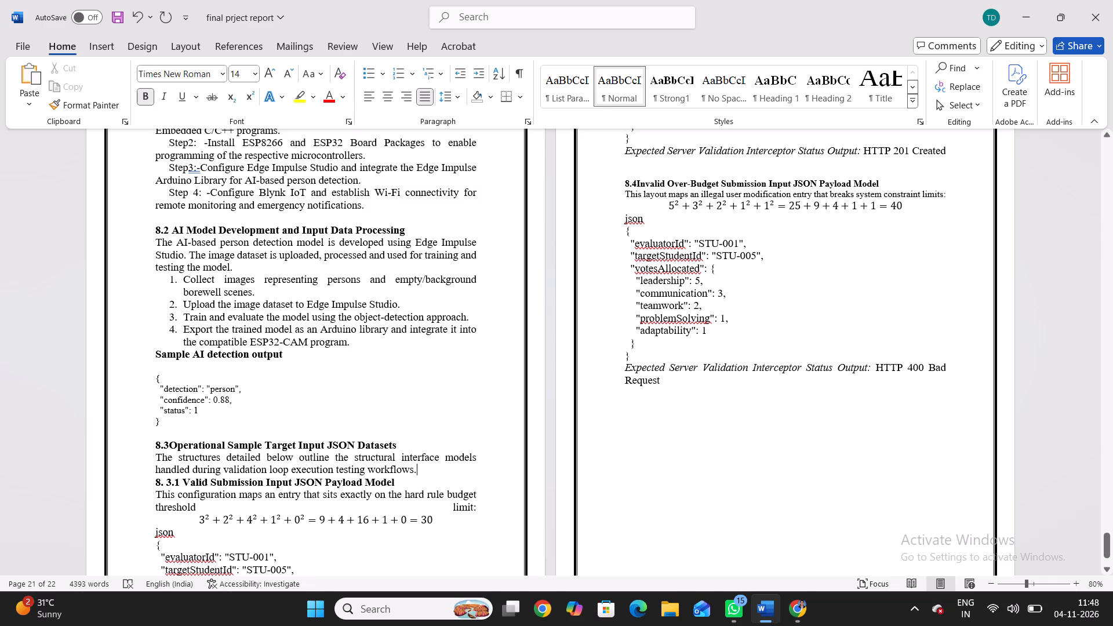
key(BackSpace)
key(BackSpace)
key(BackSpace)
key(BackSpace)
key(BackSpace)
key(BackSpace)
key(BackSpace)
key(BackSpace)
key(BackSpace)
key(BackSpace)
key(BackSpace)
key(BackSpace)
key(BackSpace)
key(BackSpace)
key(BackSpace)
key(BackSpace)
key(BackSpace)
key(BackSpace)
key(BackSpace)
key(BackSpace)
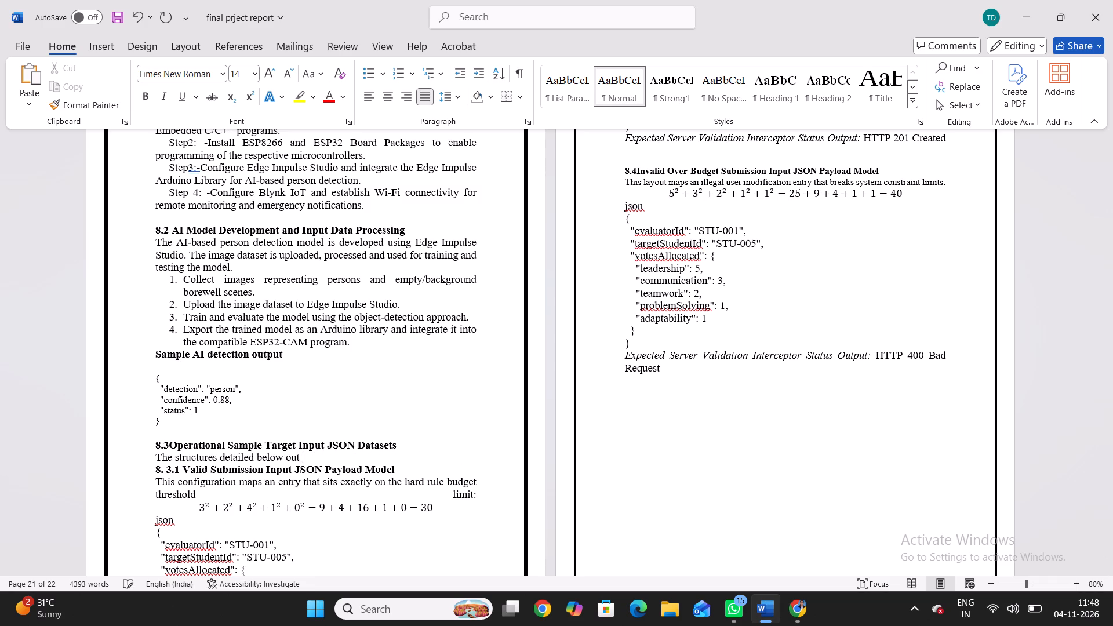
key(BackSpace)
key(BackSpace)
key(BackSpace)
key(BackSpace)
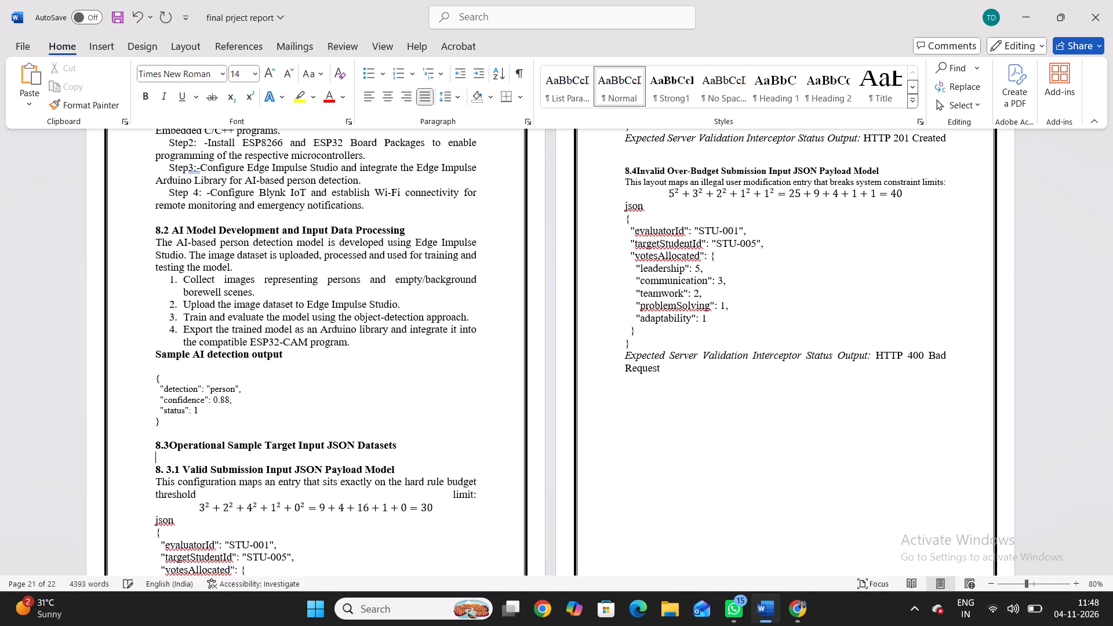
Paste the copied "GPS NMEA Data Processing" title, intro and four numbered points on the empty line under heading 8.3.
key(ctrl+v)
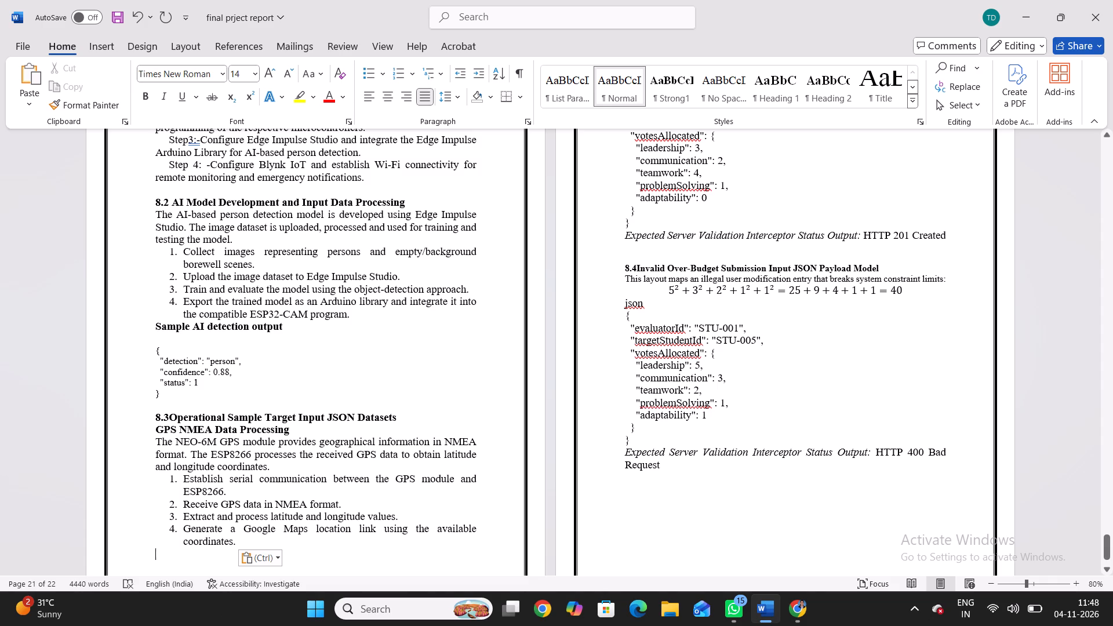
Join the pasted title to the old heading and delete "Operational Sample Target Input JSON Datasets", leaving "8.3GPS NMEA Data Processing".
click(152, 431)
key(BackSpace)
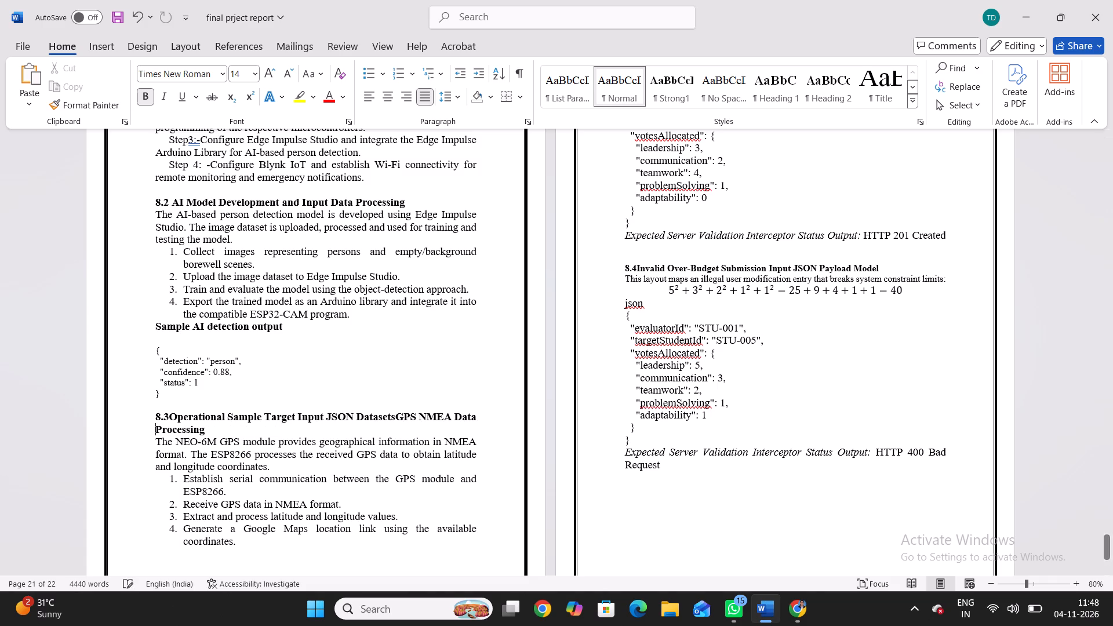
key(BackSpace)
key(BackSpace)
key(BackSpace)
key(BackSpace)
key(BackSpace)
key(BackSpace)
key(BackSpace)
key(BackSpace)
key(BackSpace)
key(BackSpace)
key(BackSpace)
key(BackSpace)
key(BackSpace)
key(BackSpace)
key(BackSpace)
key(BackSpace)
key(BackSpace)
key(BackSpace)
key(BackSpace)
key(BackSpace)
key(BackSpace)
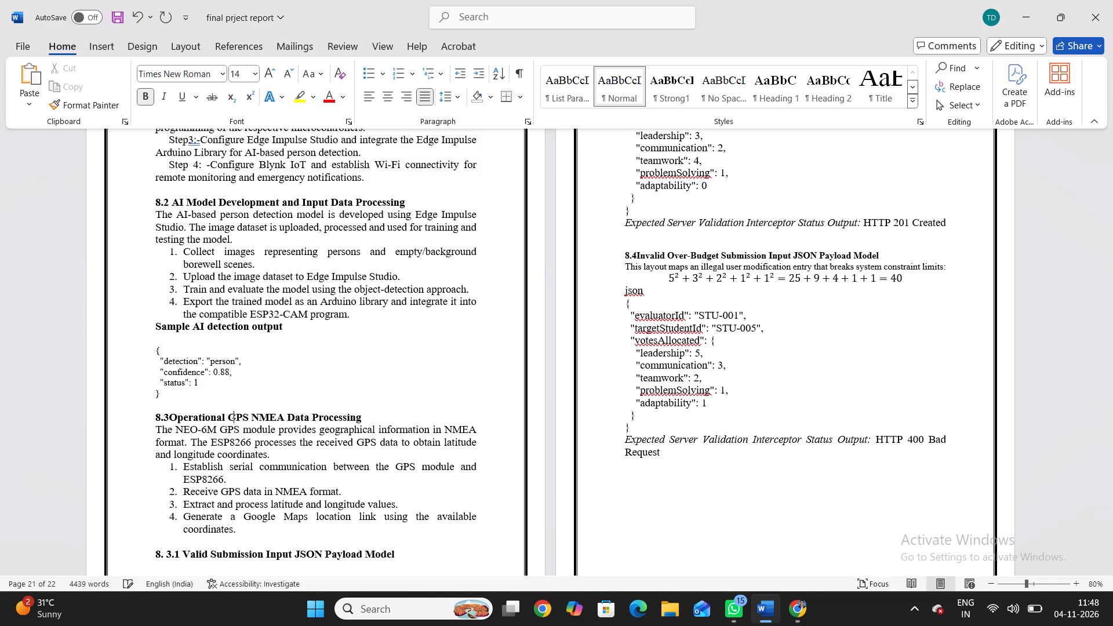
key(BackSpace)
key(BackSpace)
key(BackSpace)
key(BackSpace)
key(BackSpace)
key(BackSpace)
key(BackSpace)
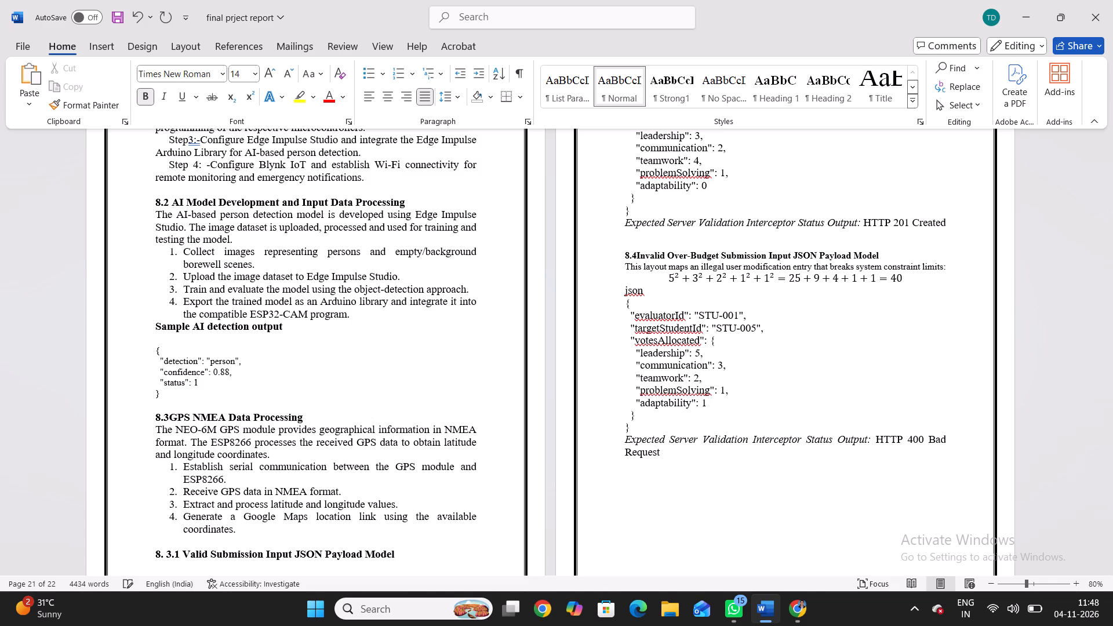
Copy the label "Google Maps link format:" from ChatGPT in Chrome and paste it in Word on a new line below the four GPS points.
scroll(152, 431, down, 2)
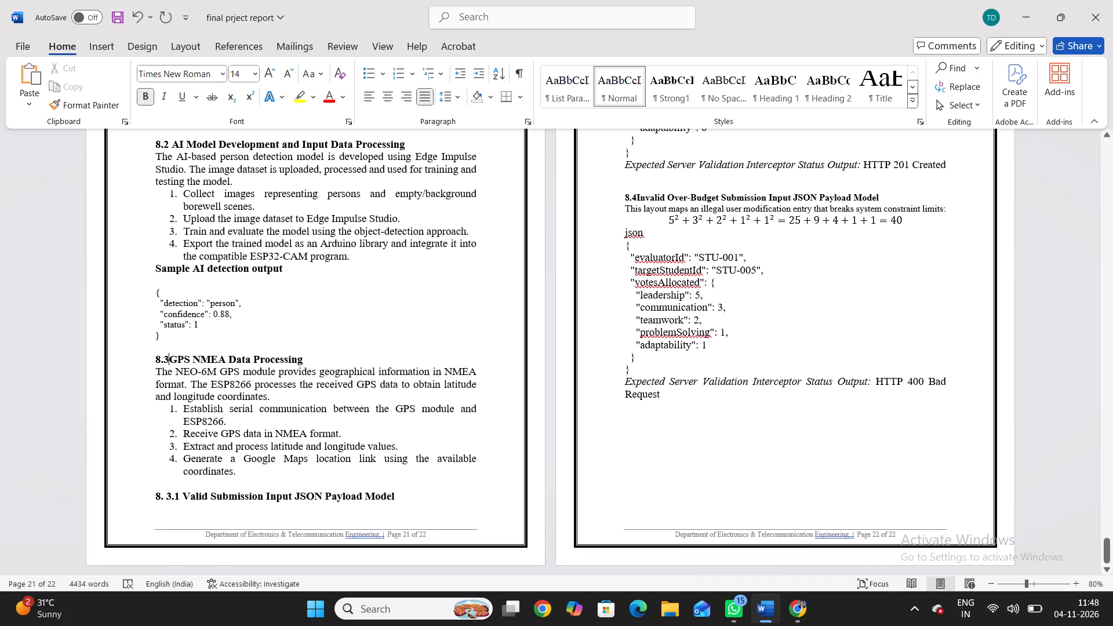
click(248, 477)
key(Return)
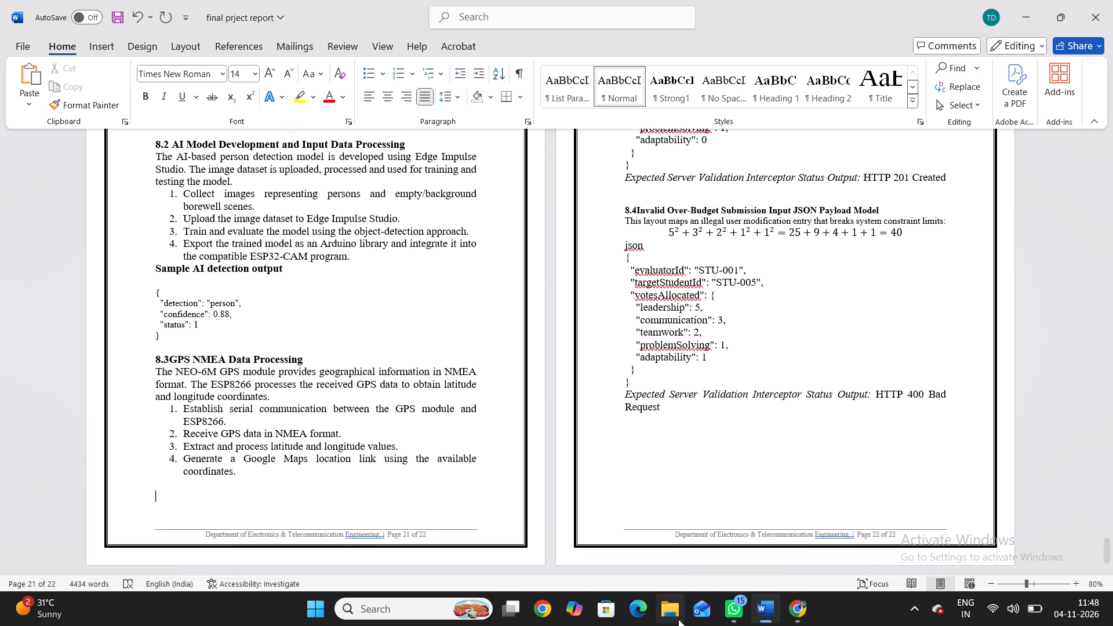
click(821, 621)
click(802, 620)
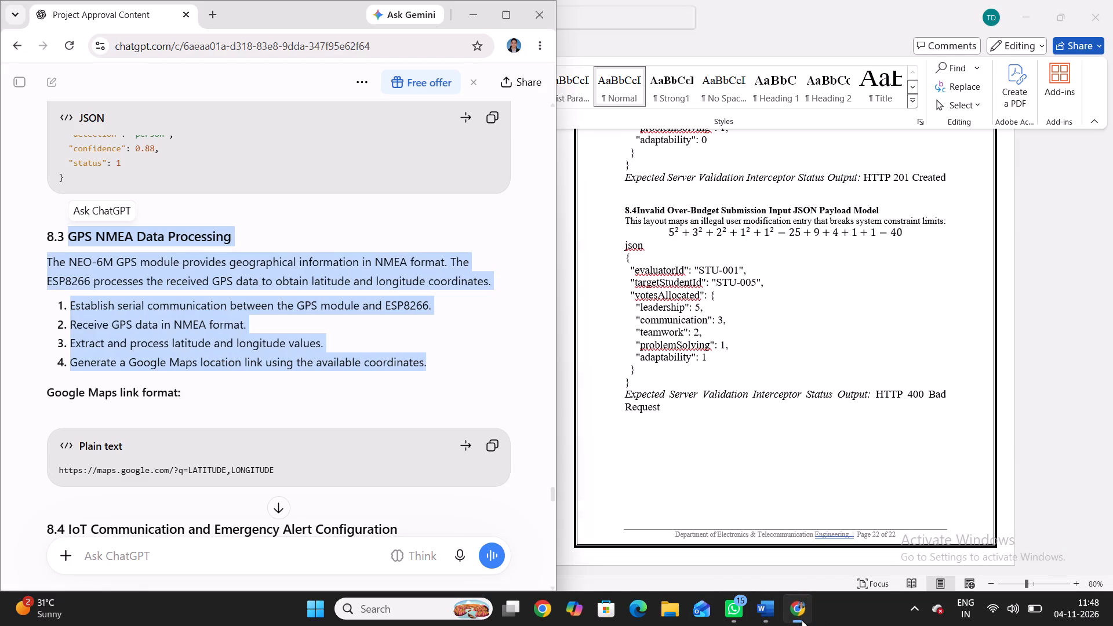
drag(46, 392, 163, 398)
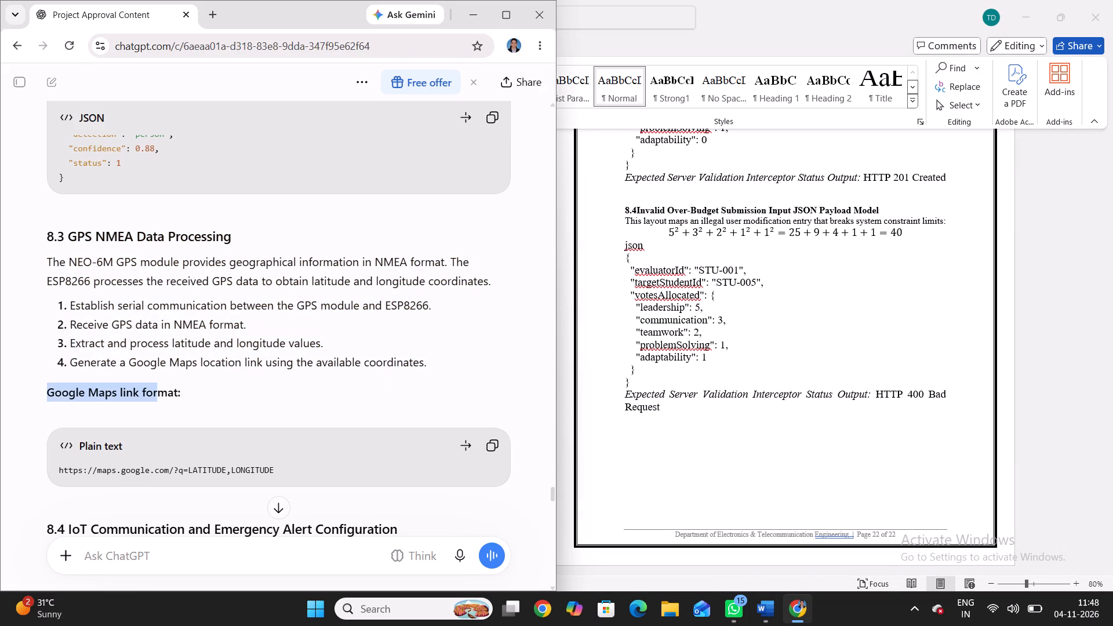
drag(163, 398, 197, 410)
key(ctrl+c)
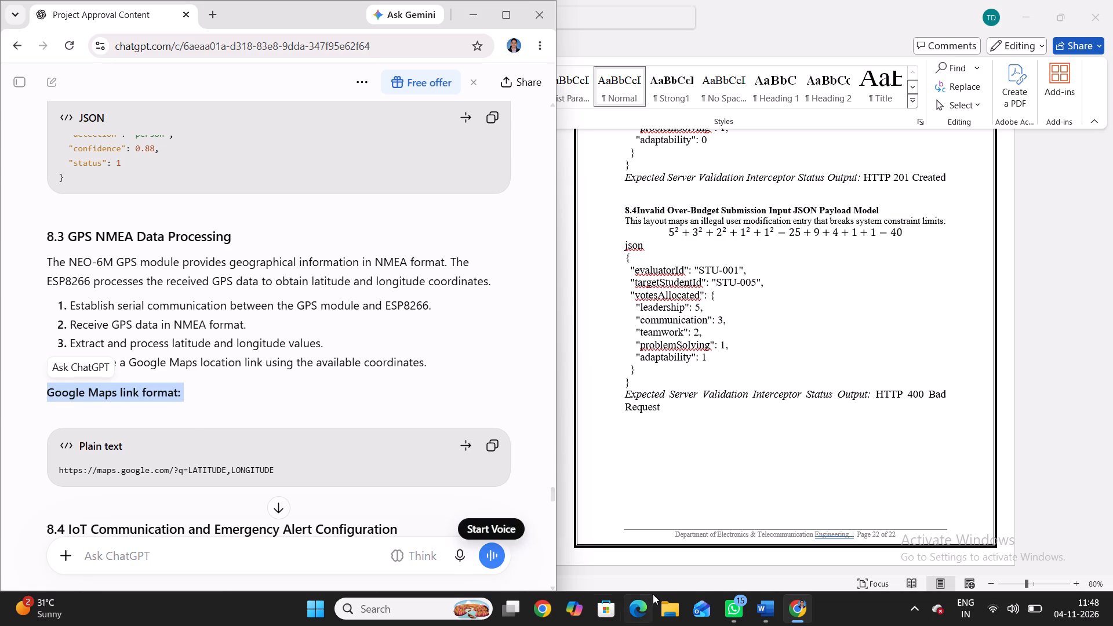
click(773, 616)
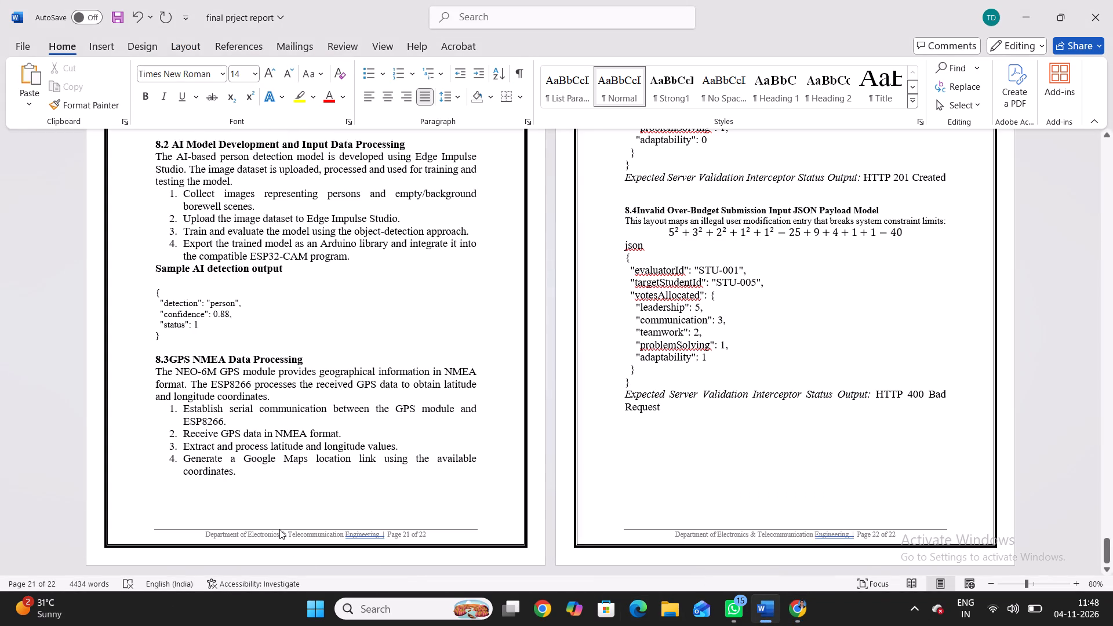
key(ctrl+v)
scroll(277, 494, down, 1)
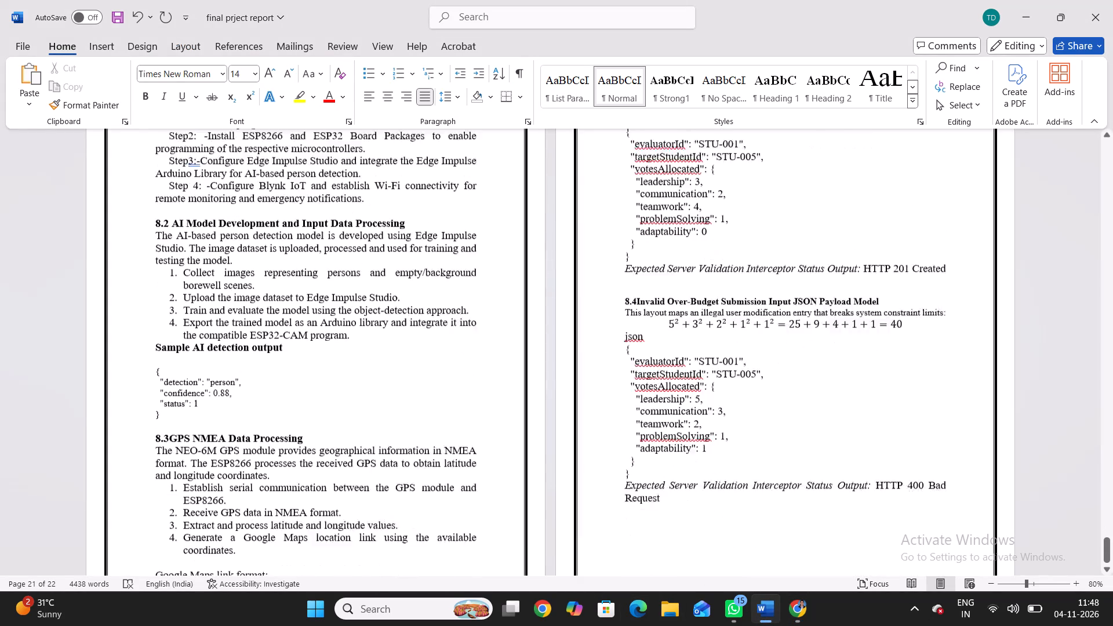
scroll(277, 494, down, 2)
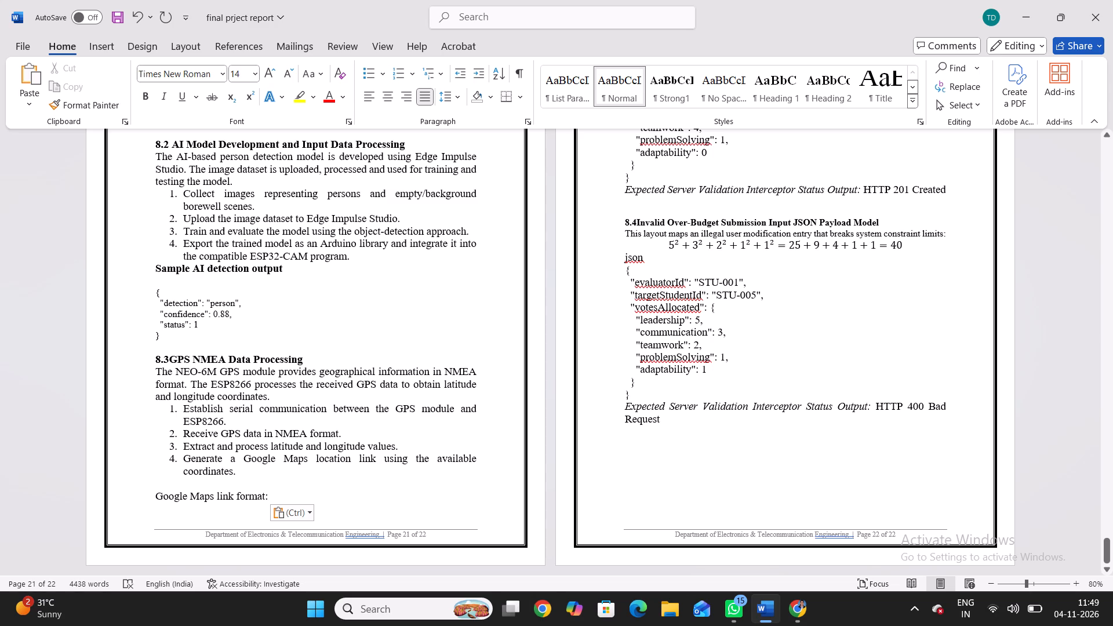
Insert an empty line above "Google Maps link format:" to move the label onto page 22.
key(Return)
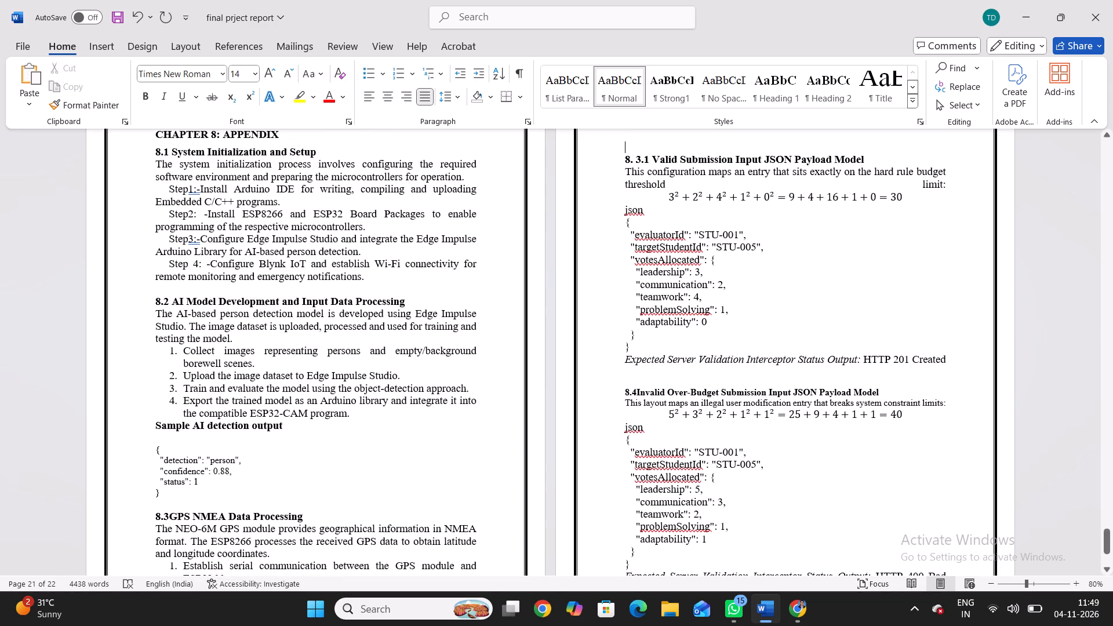
key(ctrl+z)
scroll(157, 489, down, 4)
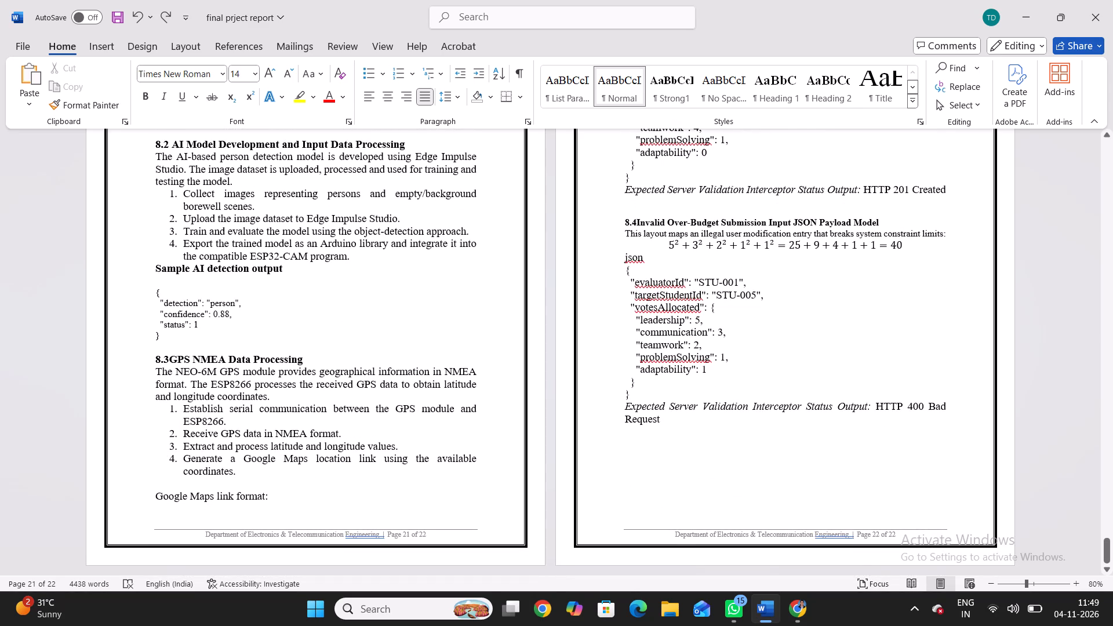
click(156, 478)
key(Return)
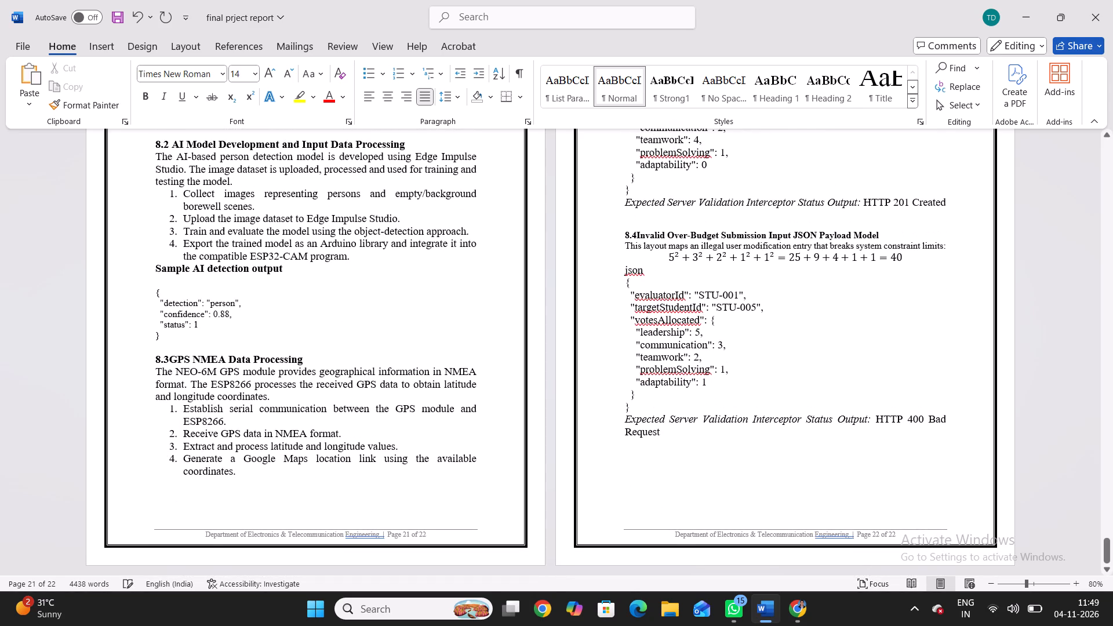
Make the "Google Maps link format:" label bold.
scroll(557, 367, up, 4)
scroll(557, 367, down, 5)
scroll(557, 367, up, 1)
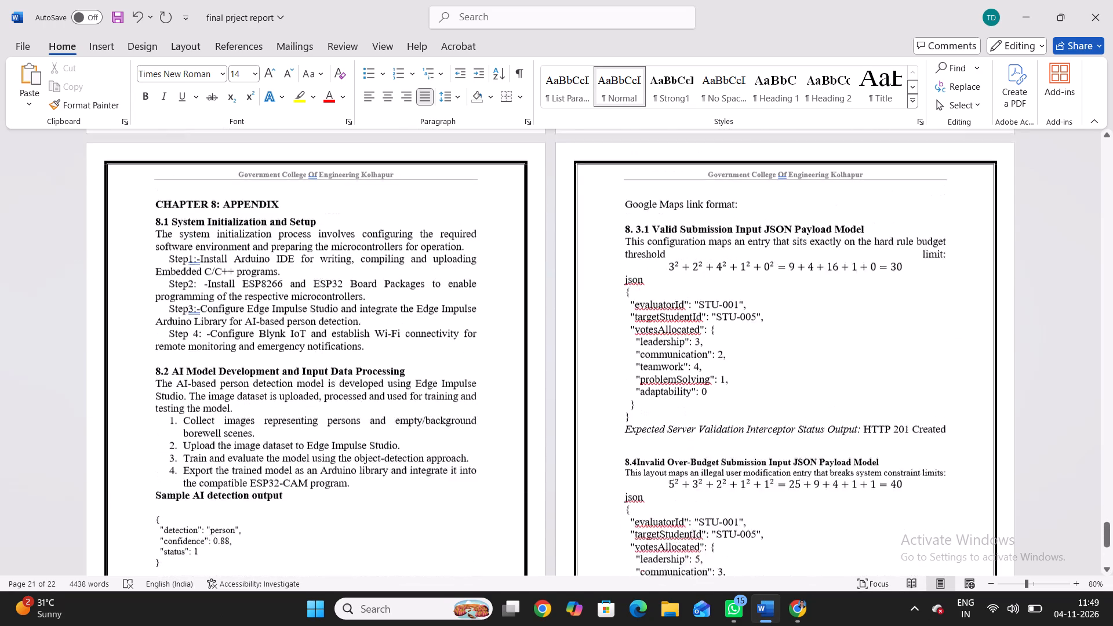
scroll(557, 367, up, 1)
drag(624, 261, 717, 261)
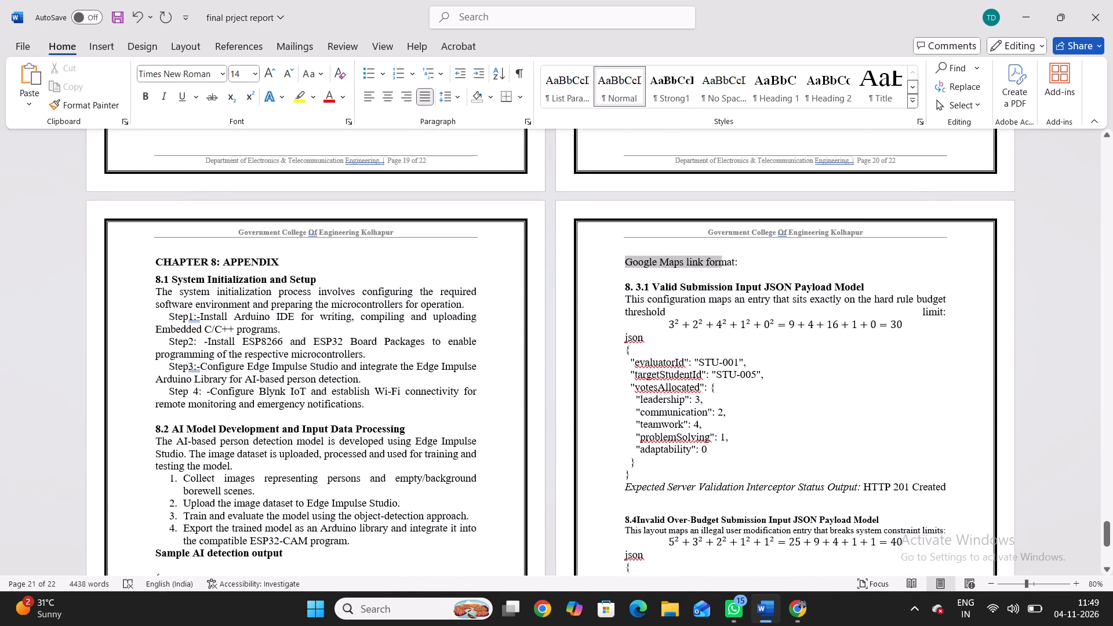
drag(717, 261, 737, 263)
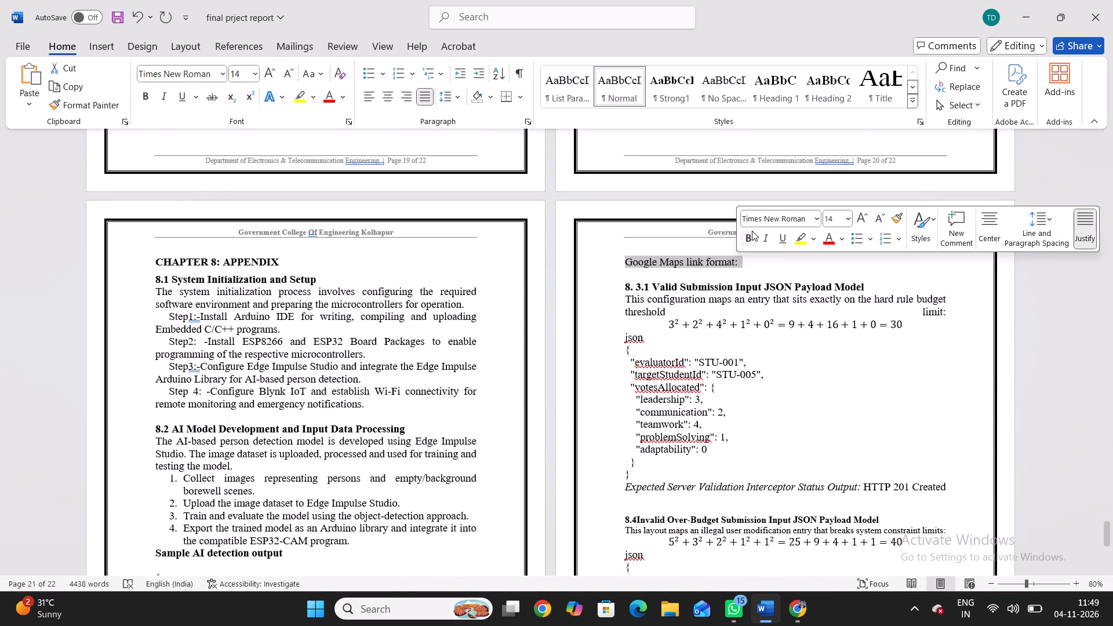
click(752, 231)
click(758, 260)
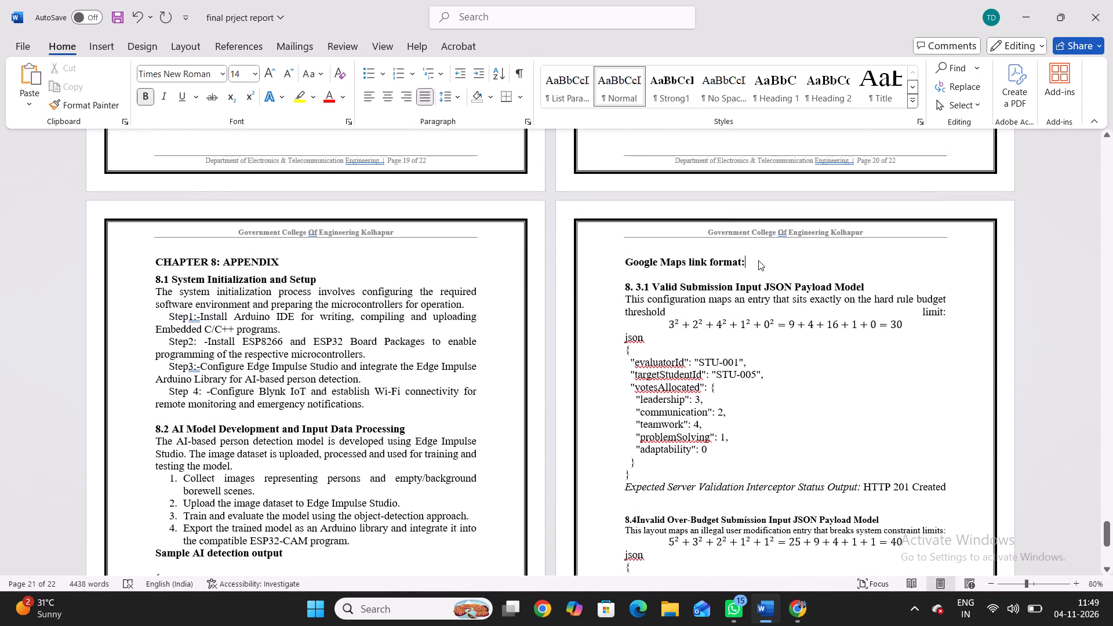
Copy the plain-text Google Maps link from ChatGPT in Chrome and paste it in Word on a new line below its label.
click(804, 560)
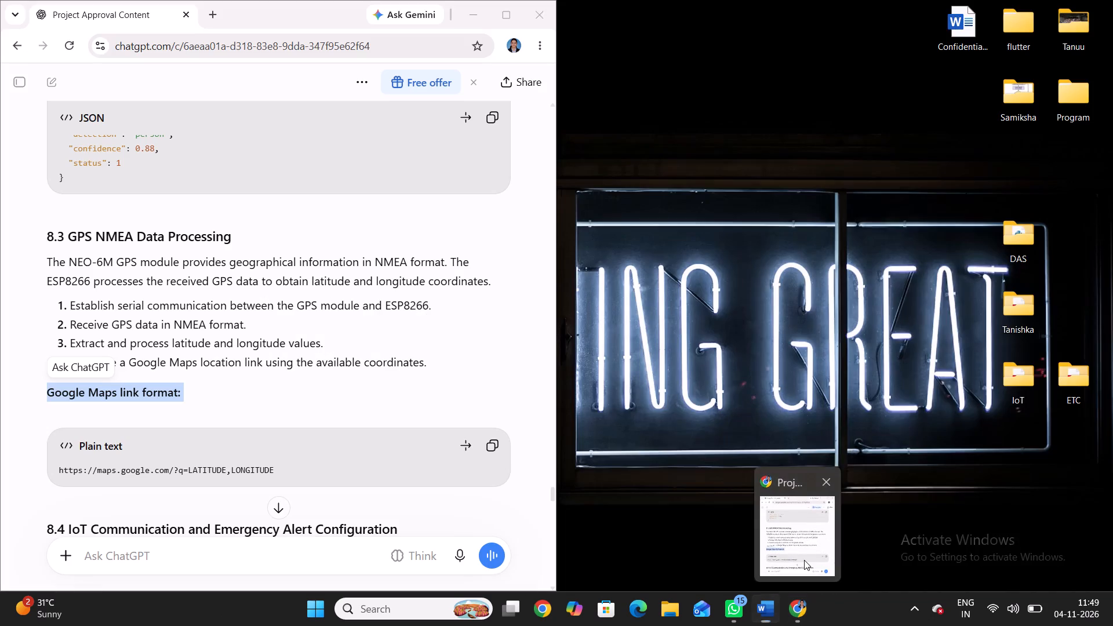
click(490, 449)
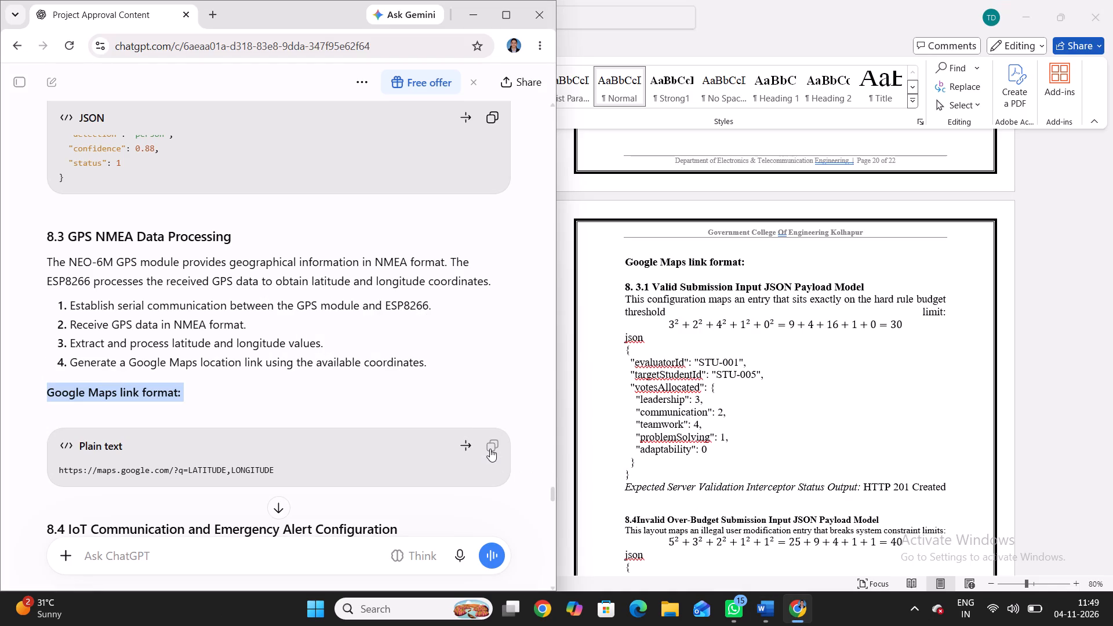
click(759, 256)
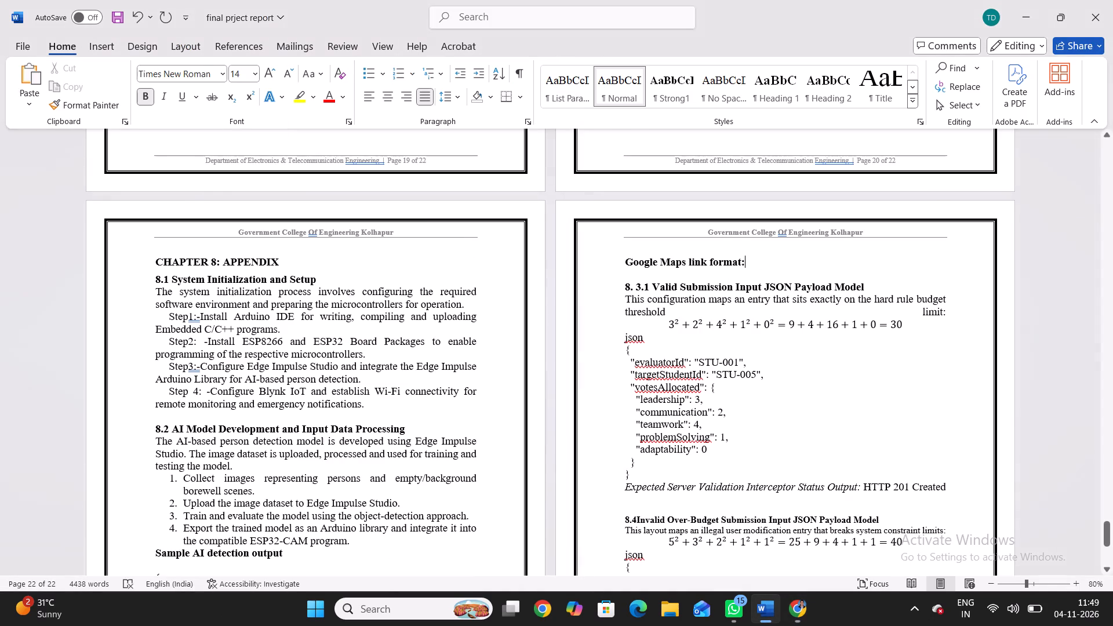
key(Return)
key(ctrl+v)
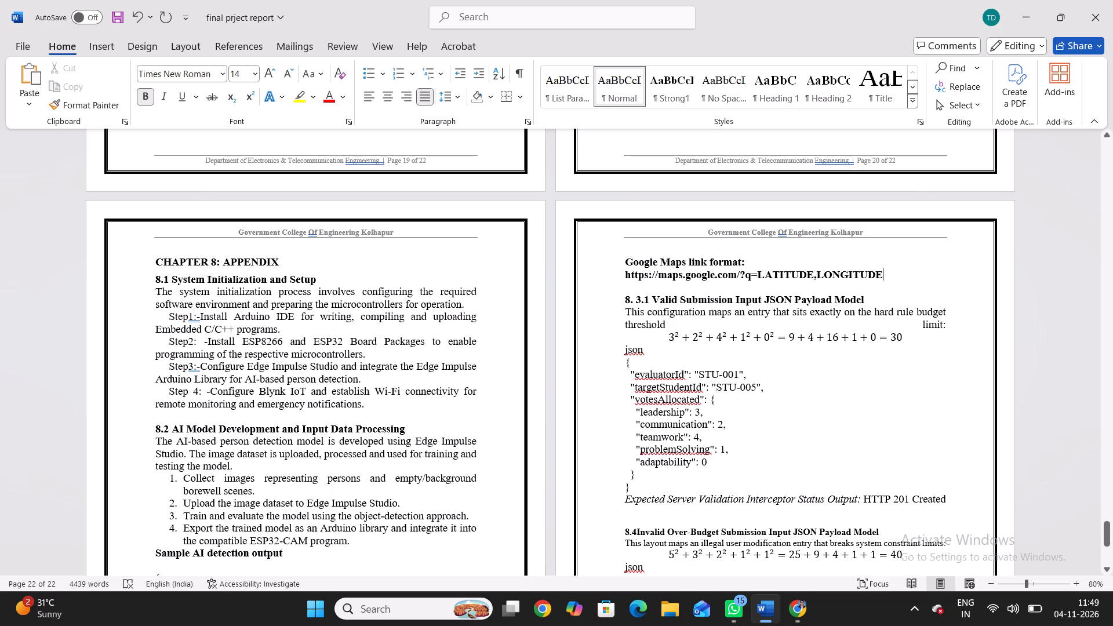
drag(623, 271, 910, 278)
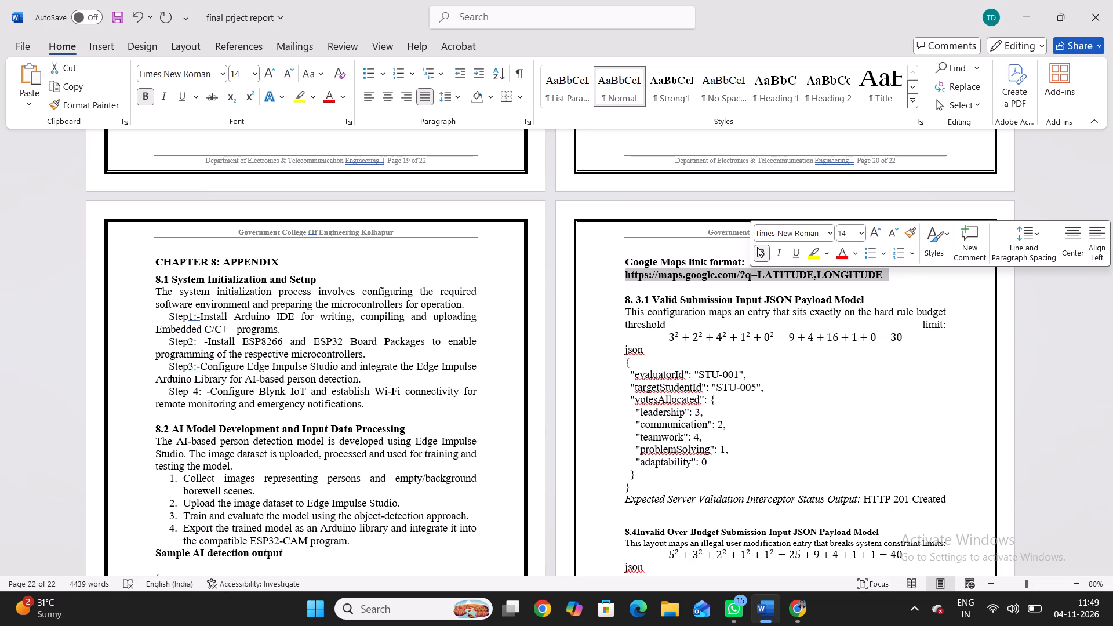
click(757, 247)
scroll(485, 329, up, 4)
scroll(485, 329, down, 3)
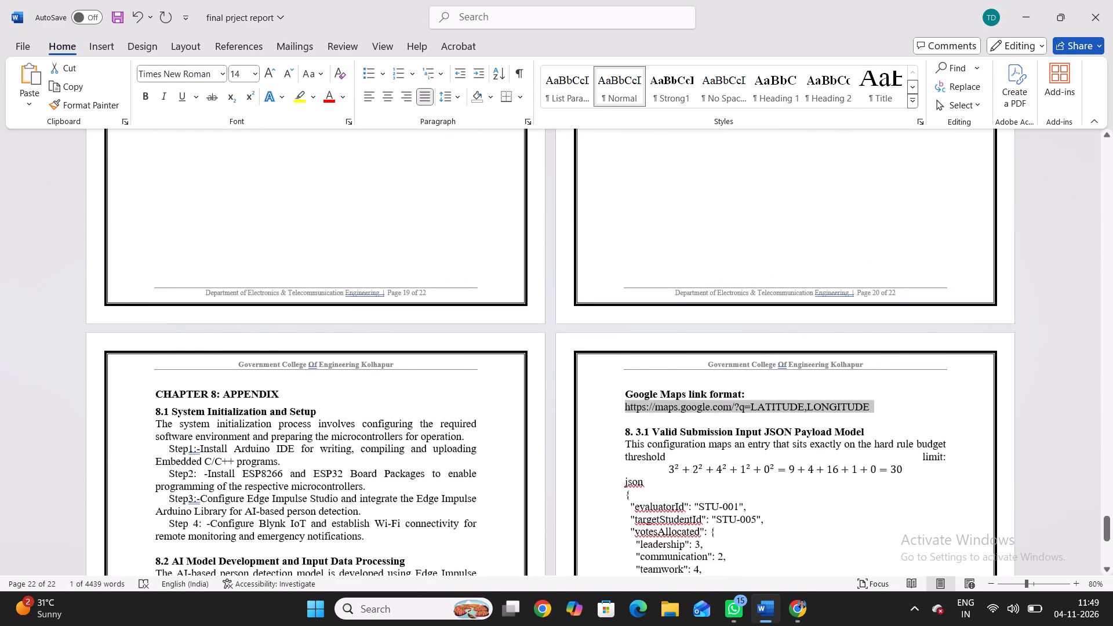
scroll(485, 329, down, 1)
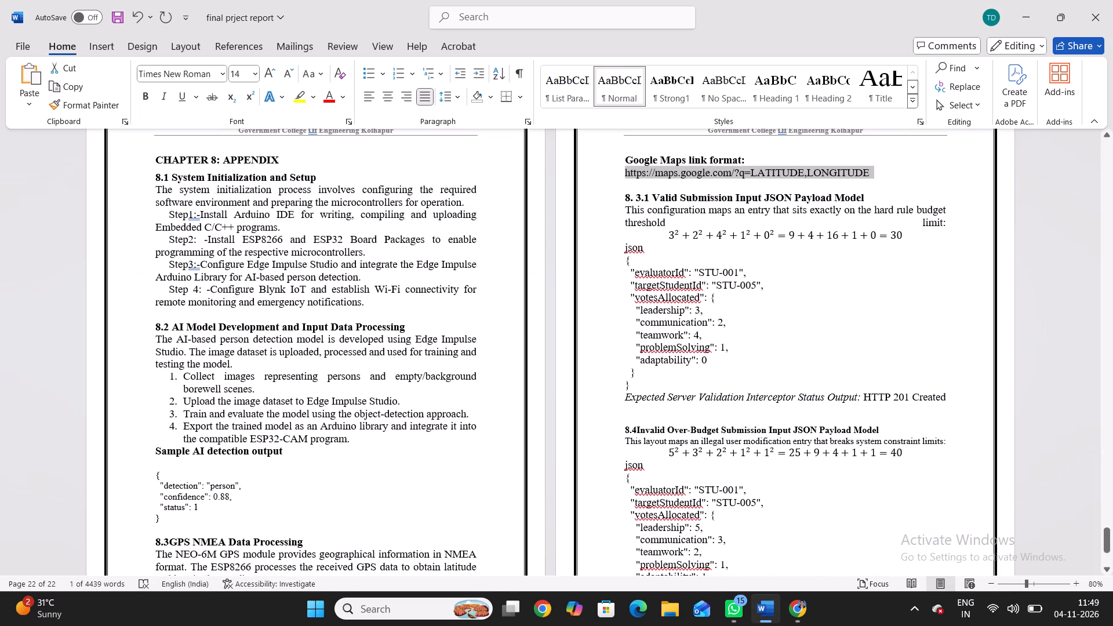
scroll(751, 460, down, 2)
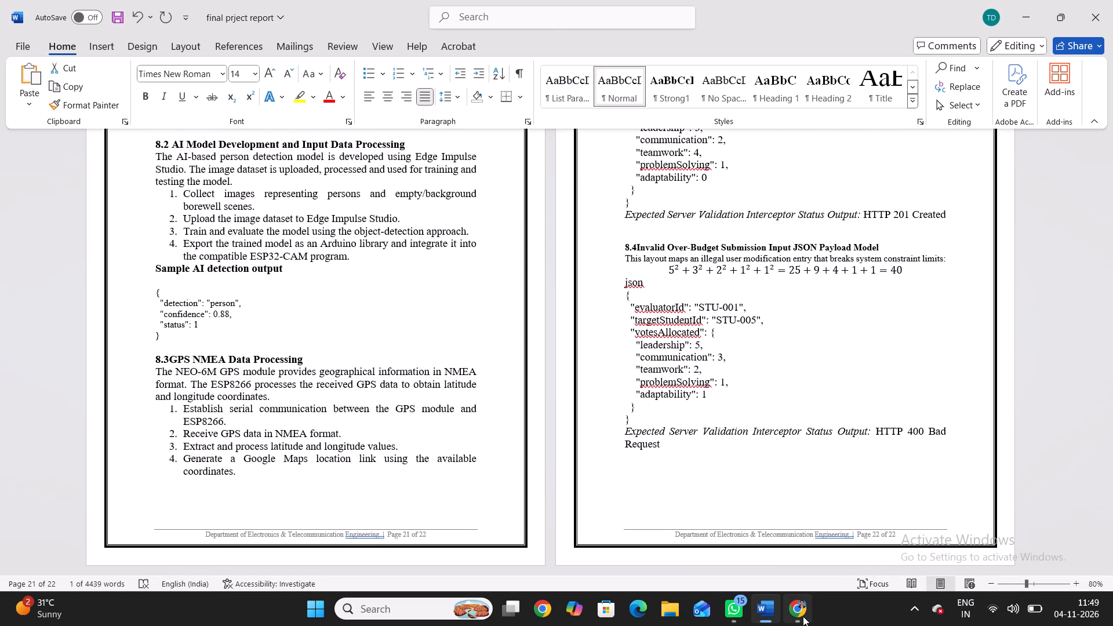
Switch to ChatGPT in Chrome and copy section "8.4 IoT Communication and Emergency Alert Configuration" from its heading through the Blynk virtual pin table.
click(803, 616)
scroll(412, 450, down, 3)
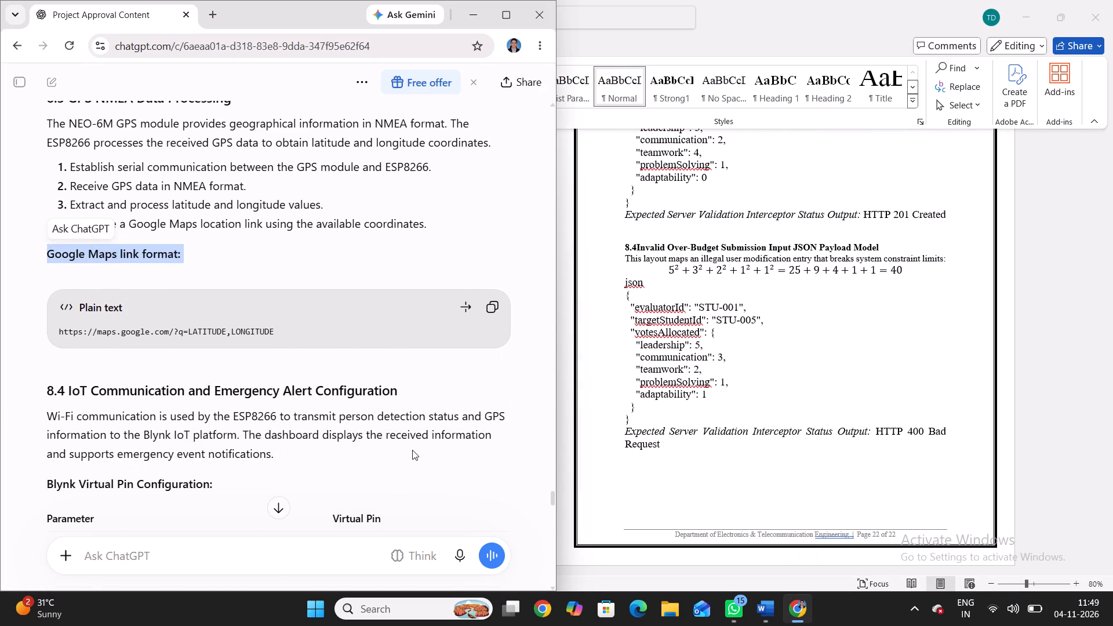
scroll(412, 450, down, 3)
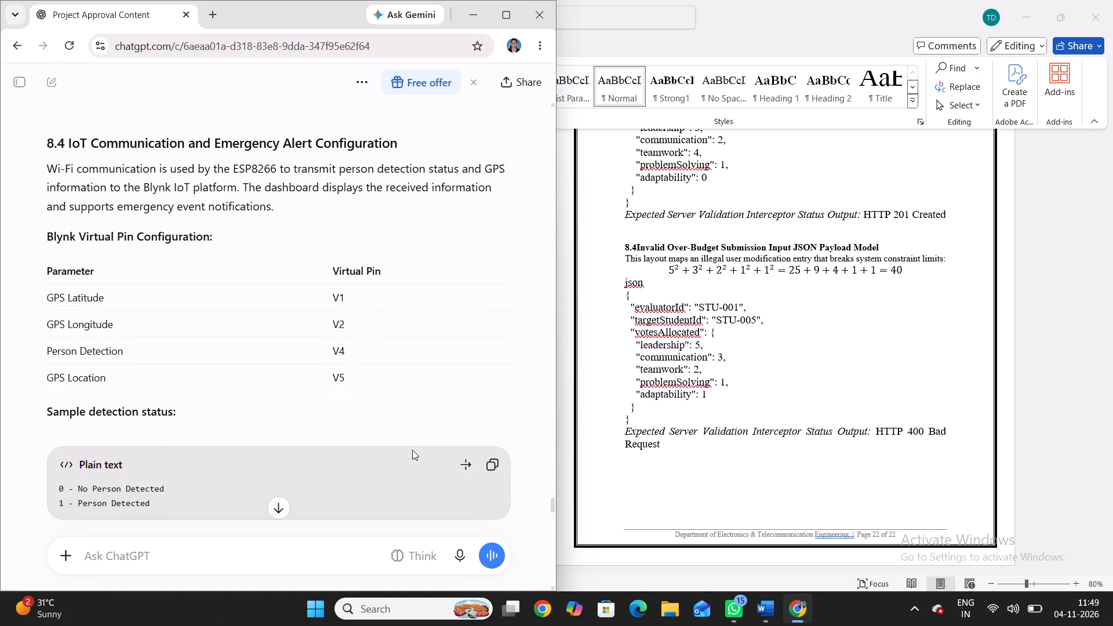
scroll(412, 450, down, 4)
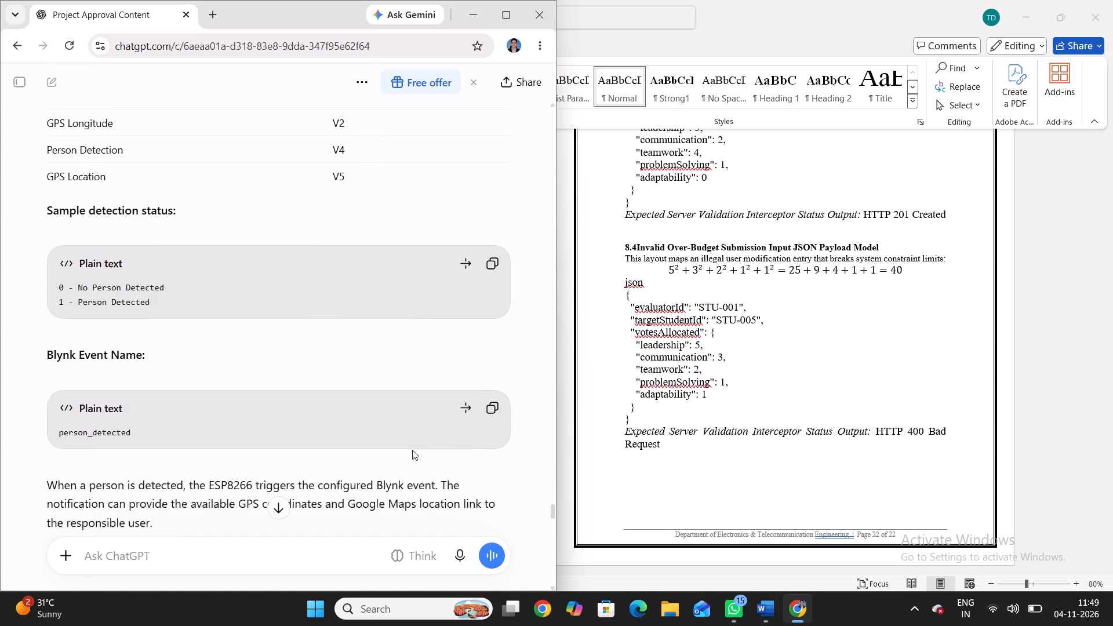
scroll(412, 450, down, 2)
scroll(412, 450, up, 3)
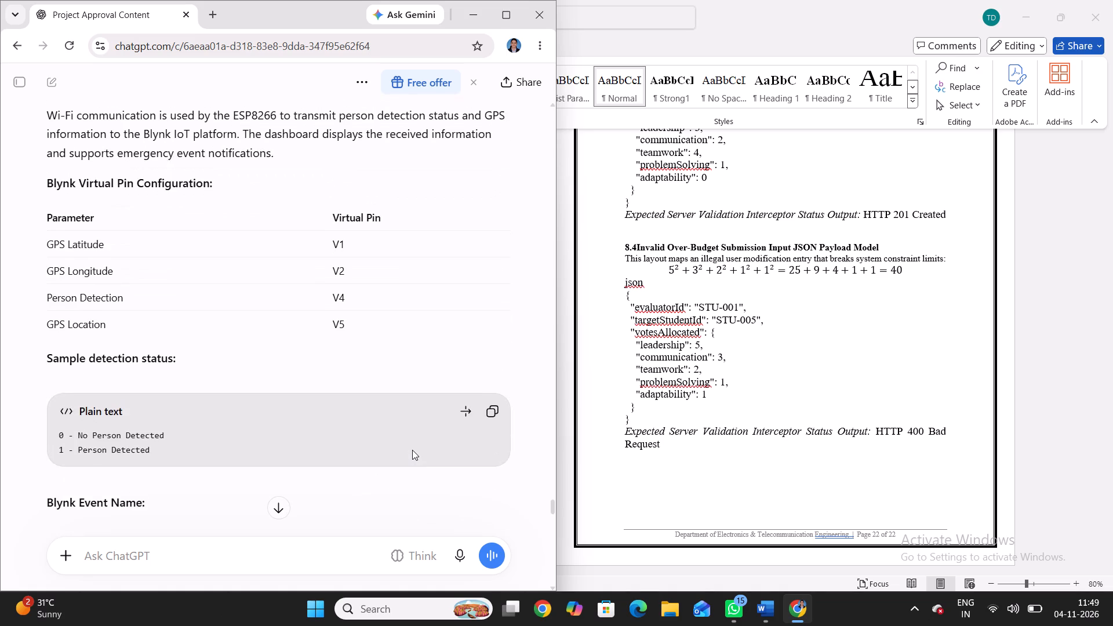
scroll(412, 450, up, 1)
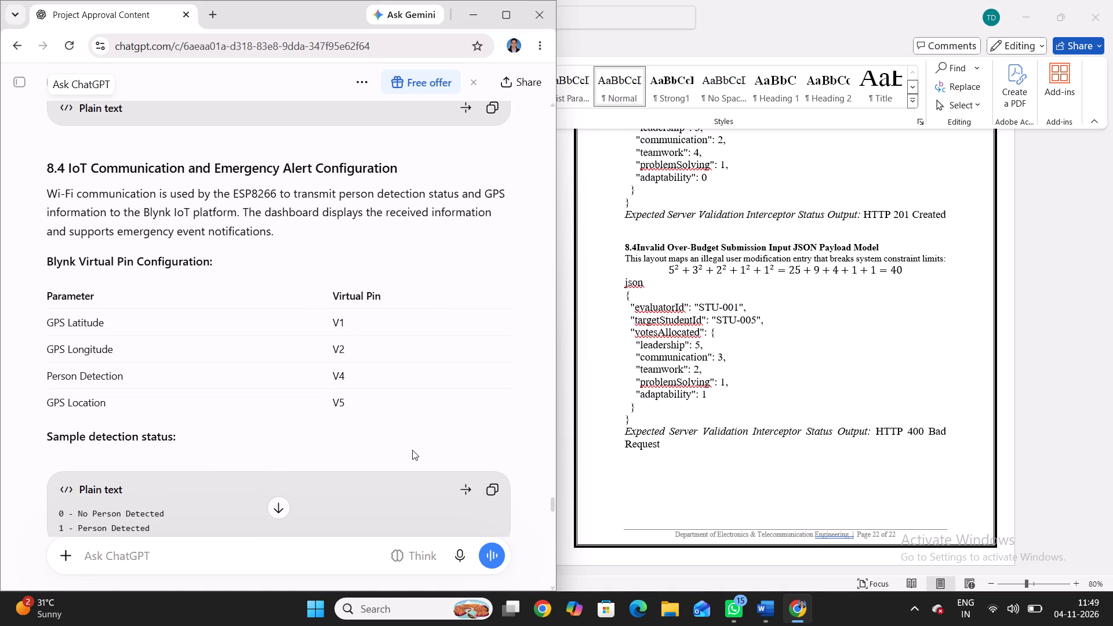
scroll(412, 450, up, 2)
drag(43, 162, 393, 396)
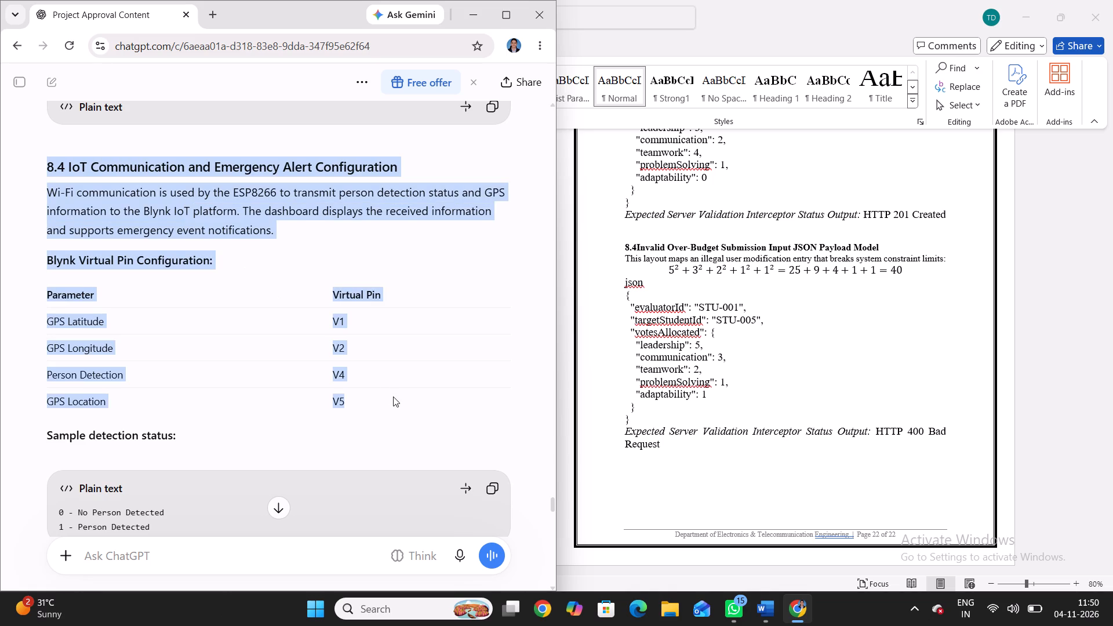
drag(393, 396, 396, 401)
key(ctrl+c)
Switch to Word and replace the old JSON payload model text after the "8. 3.1" number with the copied section 8.4 content.
click(771, 388)
drag(674, 453, 646, 261)
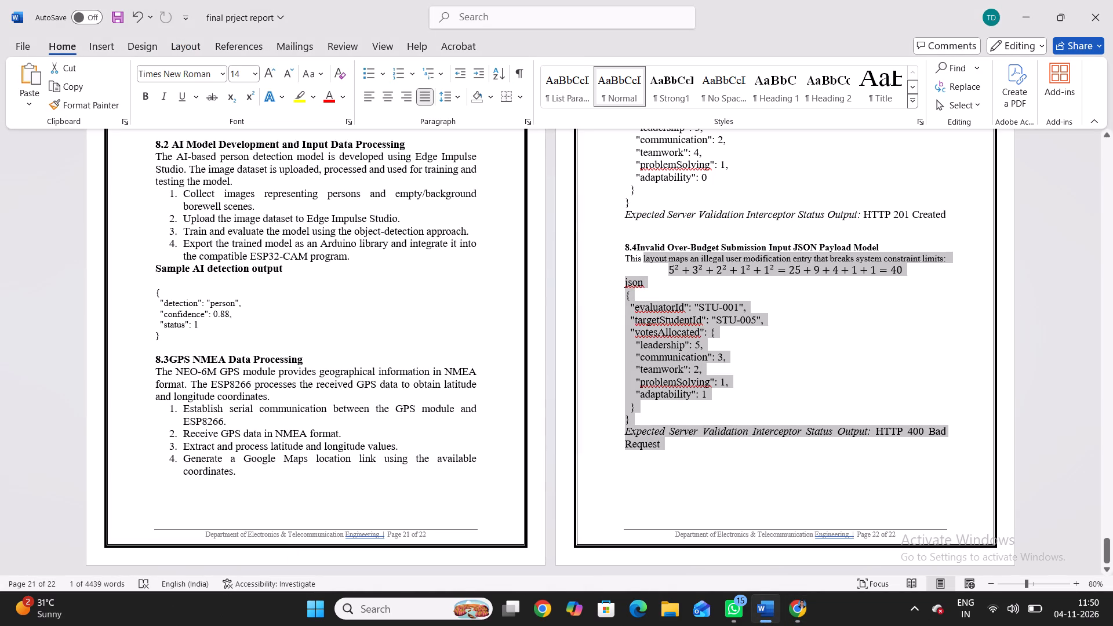
drag(646, 261, 620, 119)
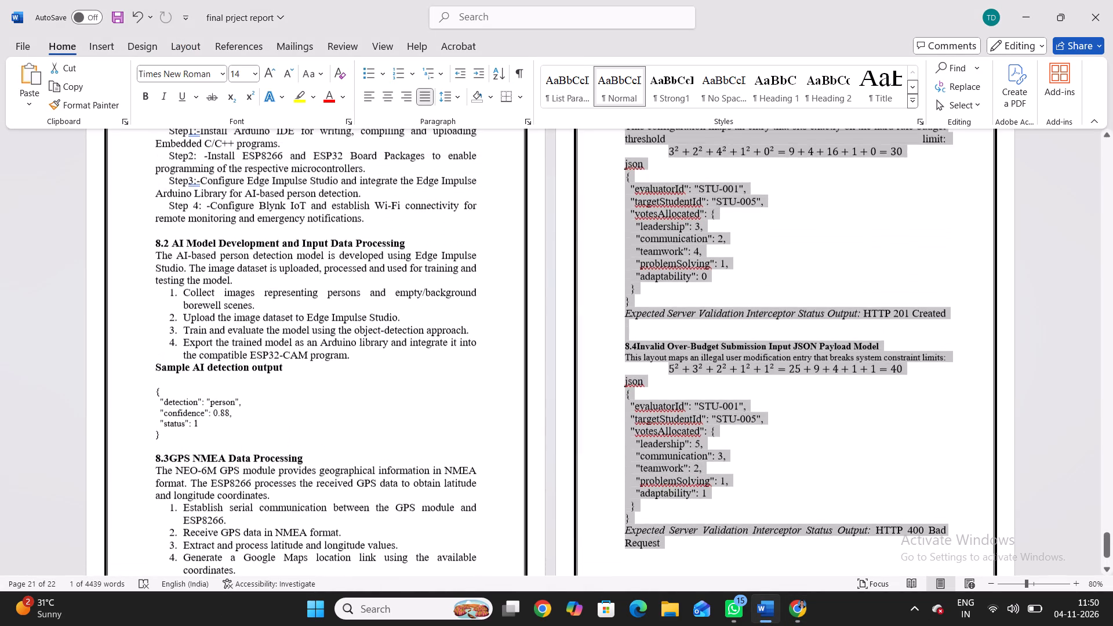
drag(620, 119, 656, 245)
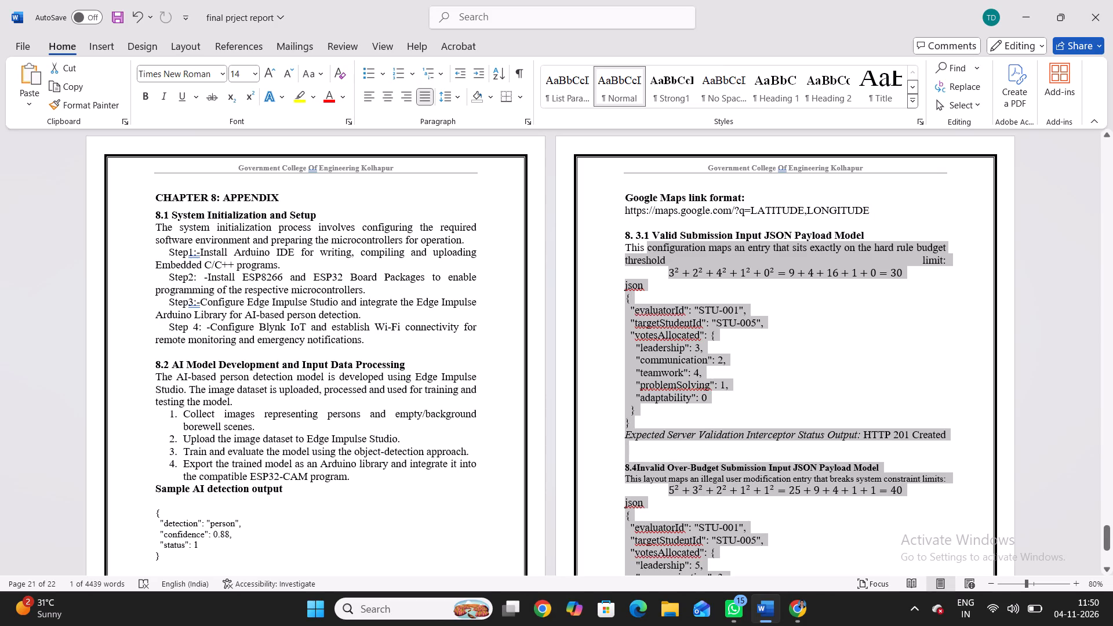
drag(656, 245, 654, 228)
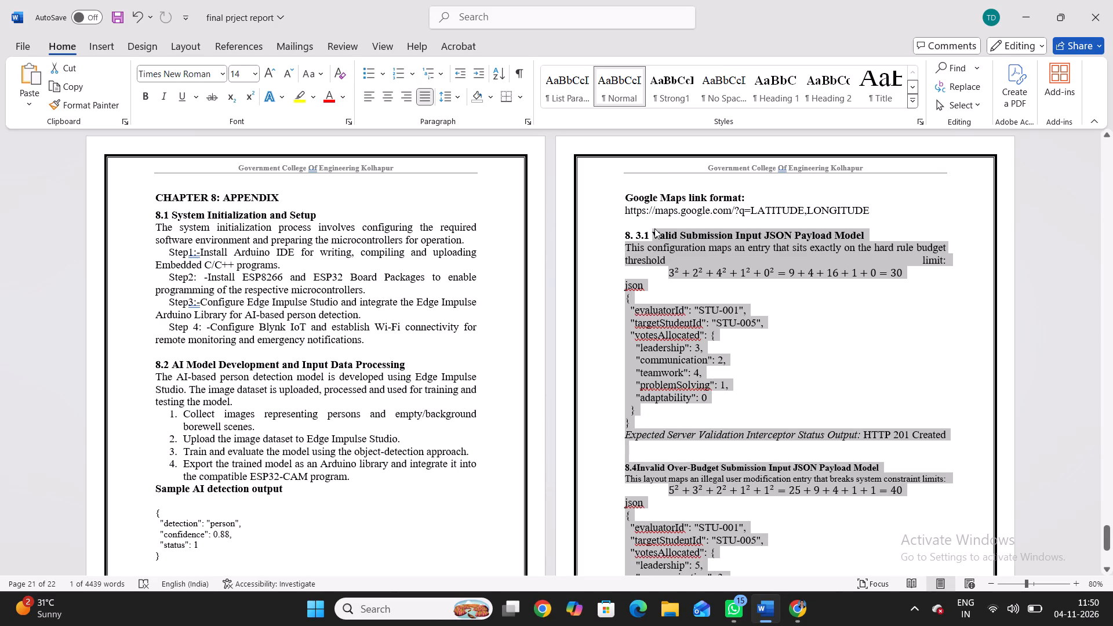
key(BackSpace)
key(ctrl+v)
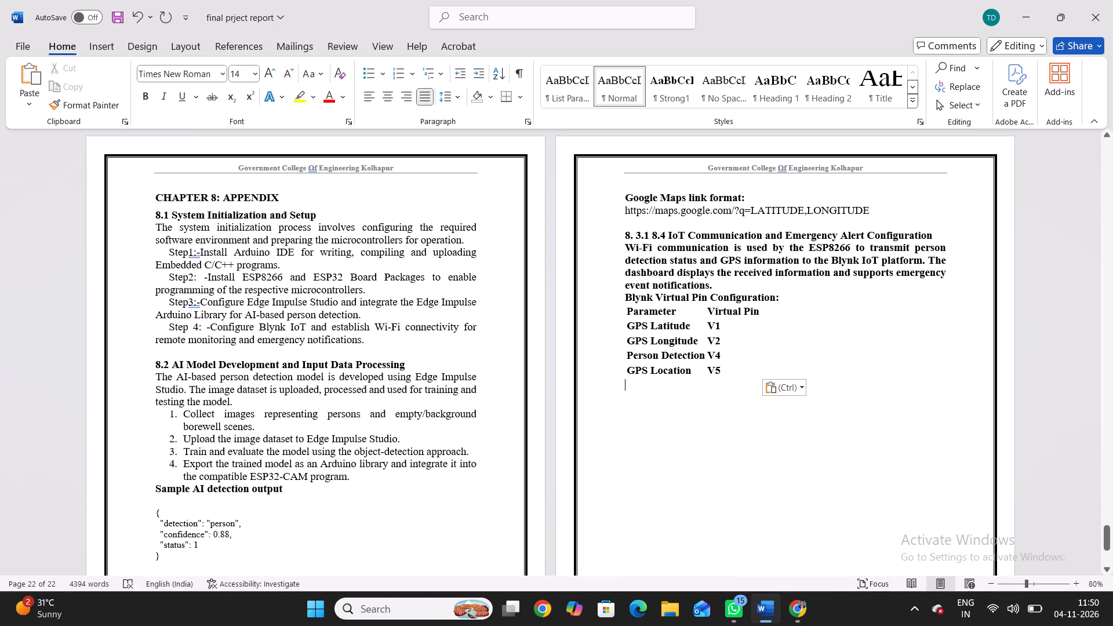
Remove the bold and set font size 12 for the text and virtual pin table below the 8.4 heading.
drag(624, 245, 783, 383)
click(763, 355)
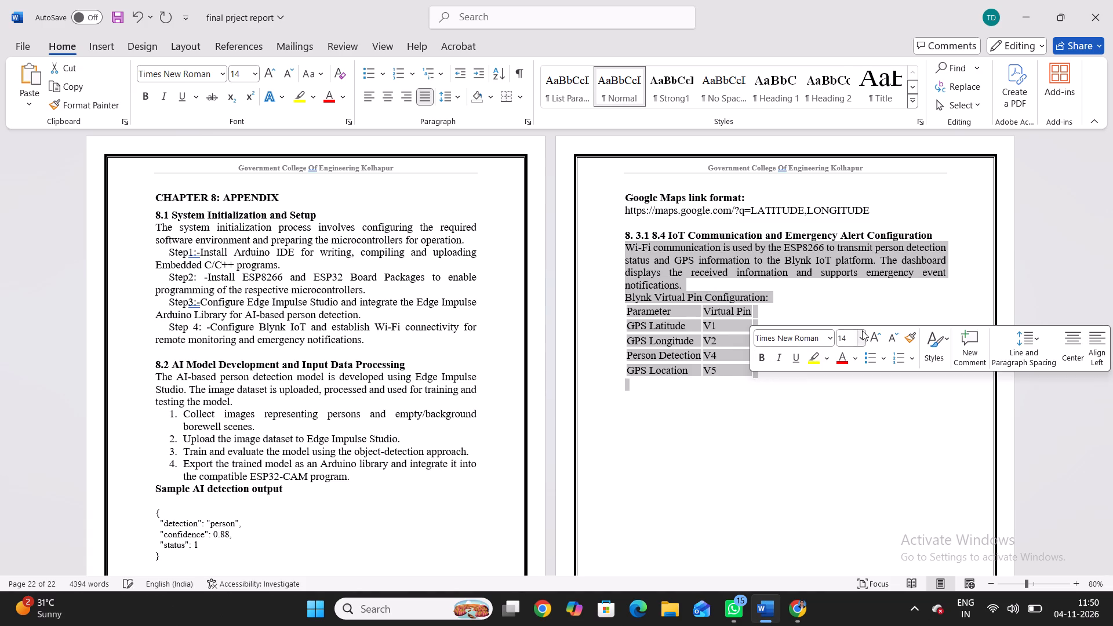
click(862, 330)
click(851, 128)
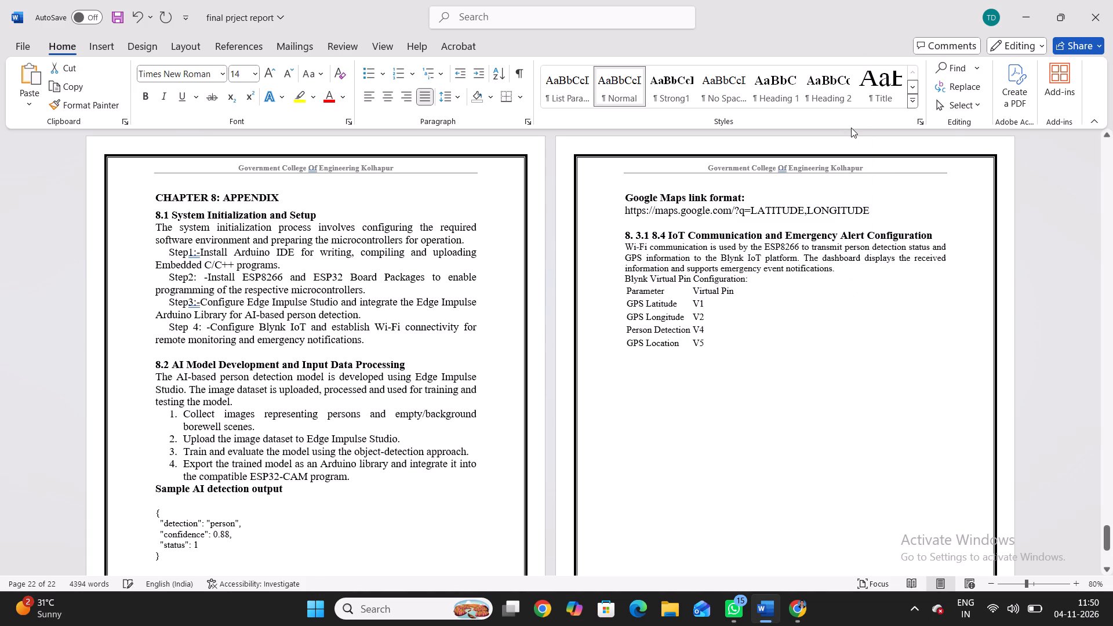
click(777, 314)
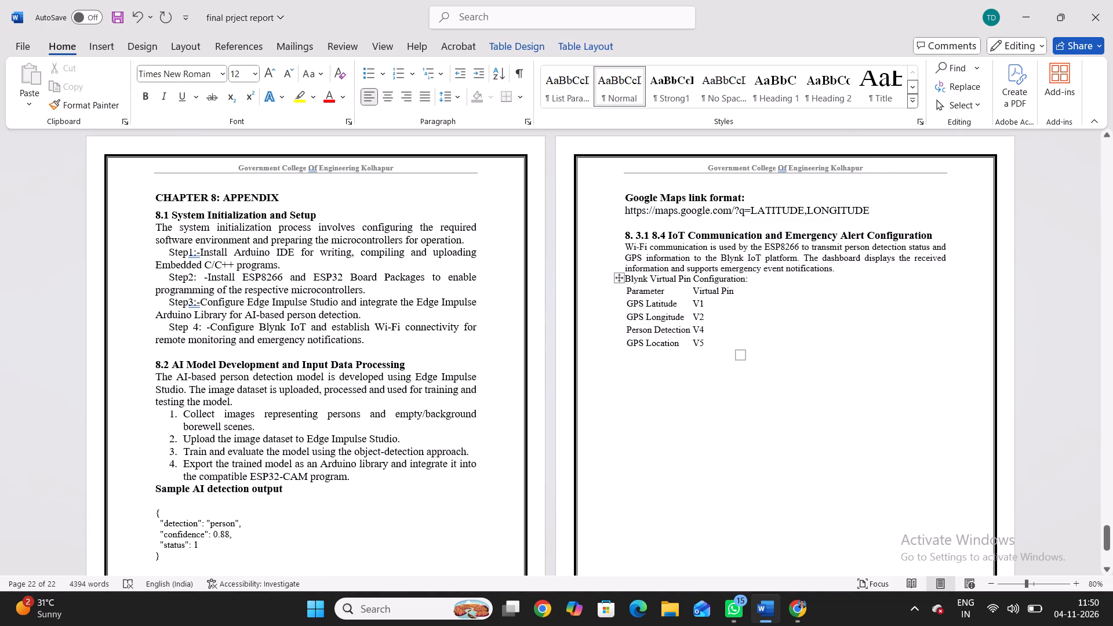
Indent the first line of the "Wi-Fi communication is used by the ESP8266" paragraph with spaces.
click(625, 242)
key(space)
key(space)
key(space)
key(space)
key(space)
key(space)
key(space)
key(space)
key(space)
key(space)
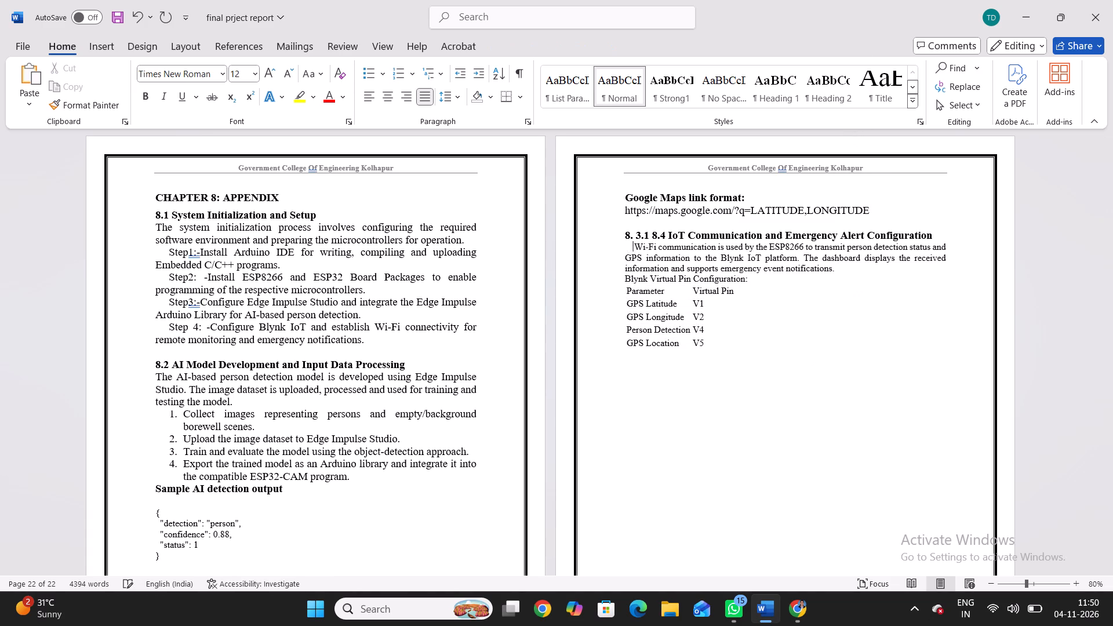
key(space)
key(space)
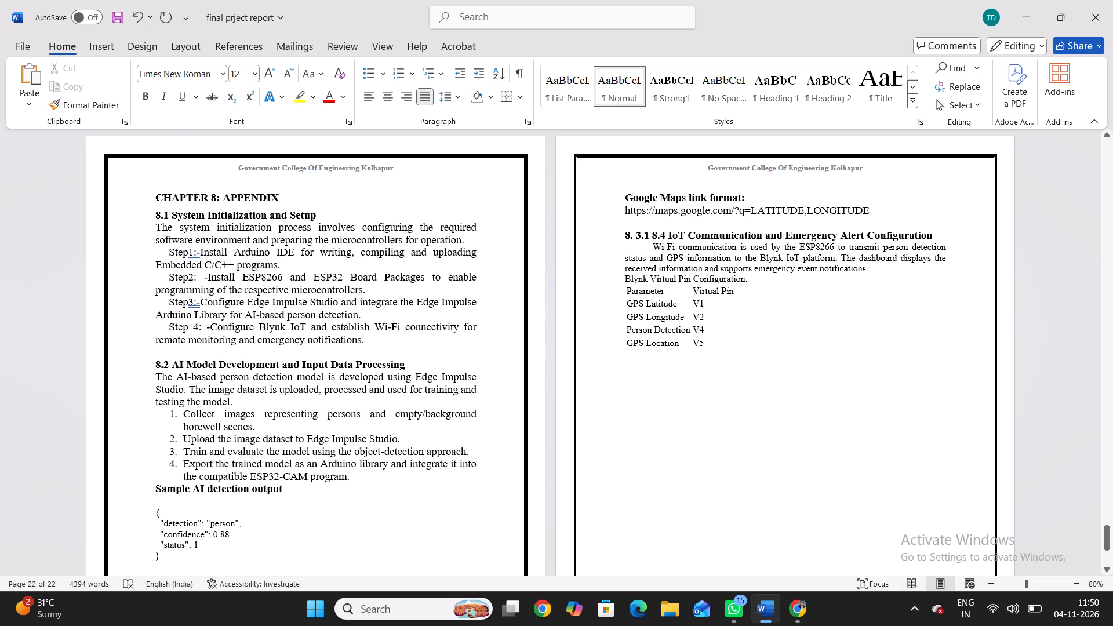
Add a blank line between "Blynk Virtual Pin Configuration:" and the table.
click(751, 279)
key(Return)
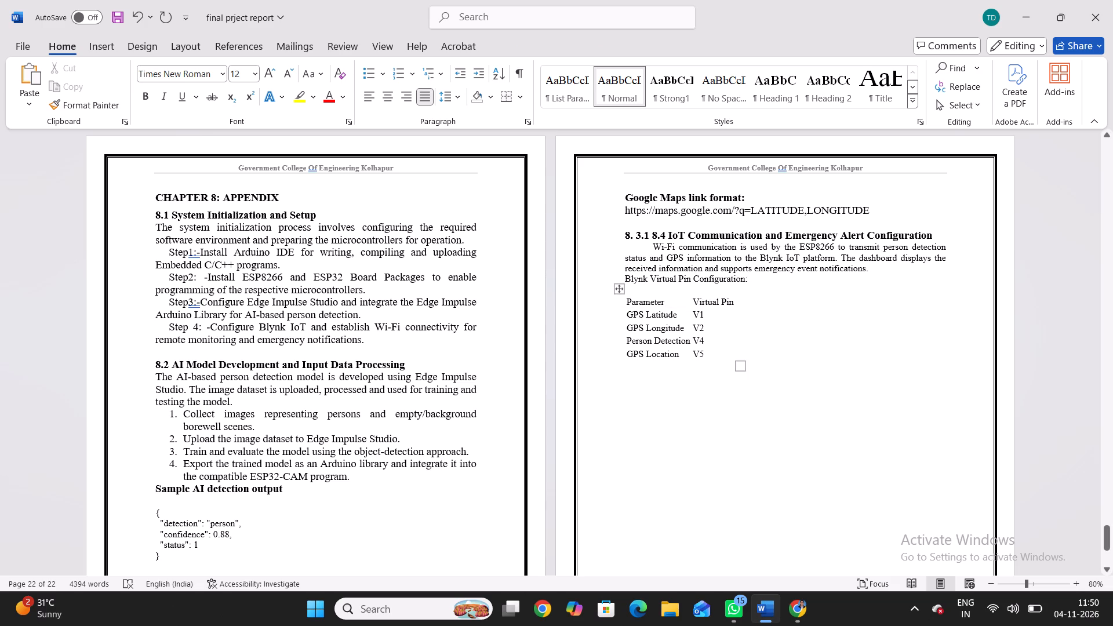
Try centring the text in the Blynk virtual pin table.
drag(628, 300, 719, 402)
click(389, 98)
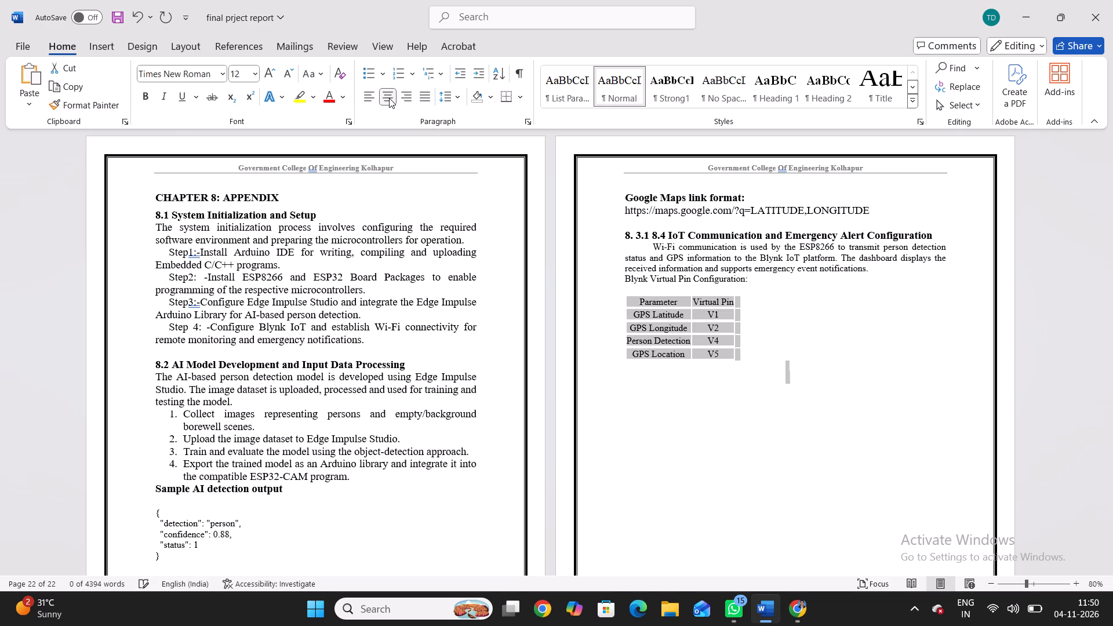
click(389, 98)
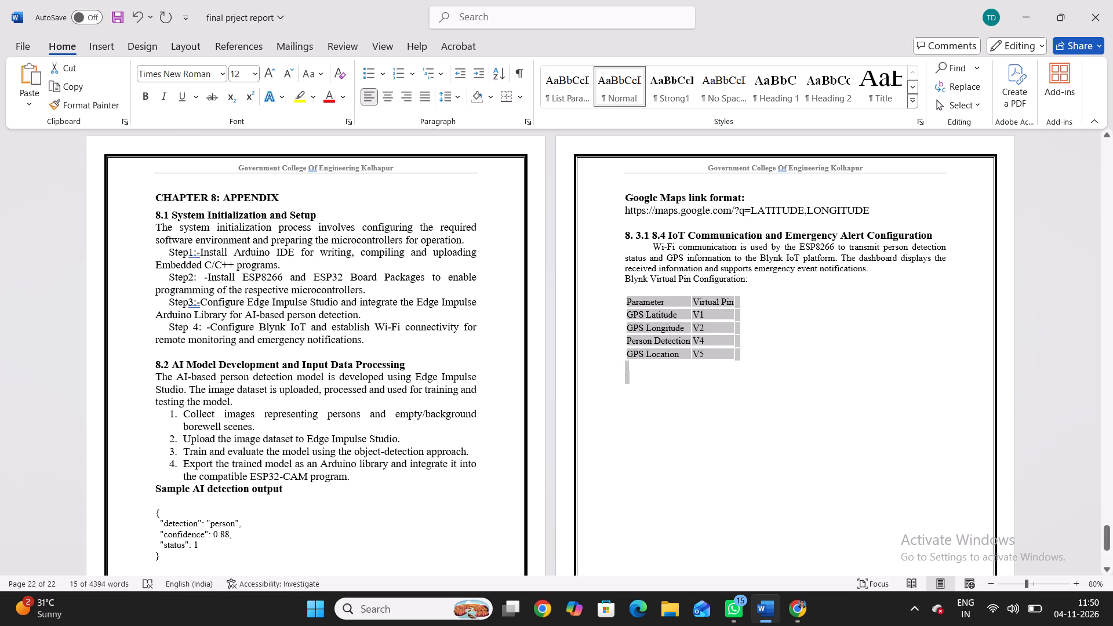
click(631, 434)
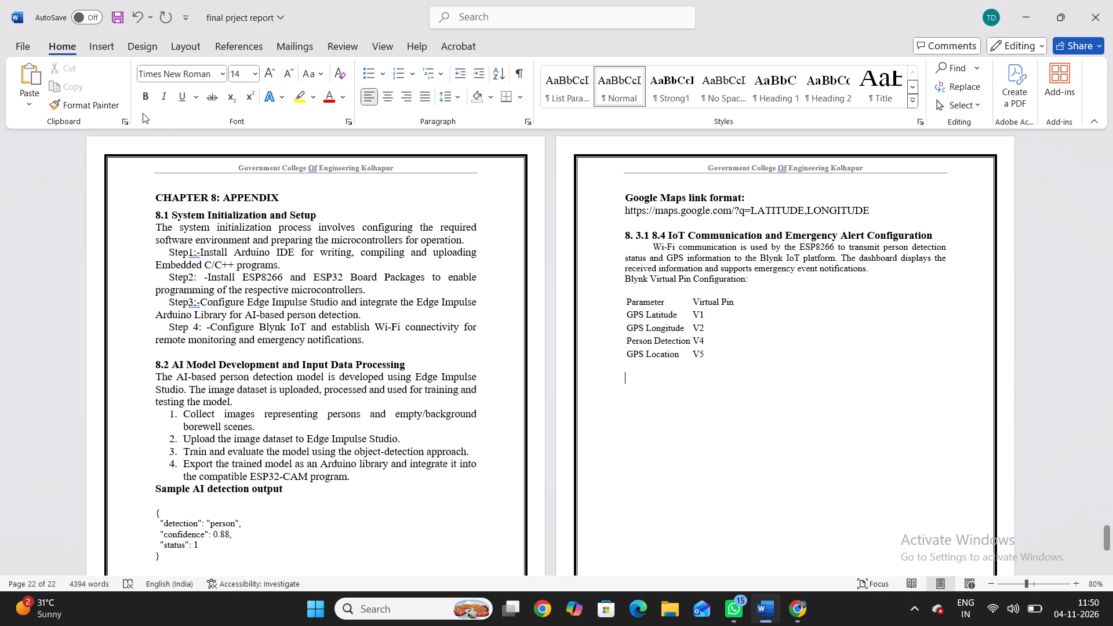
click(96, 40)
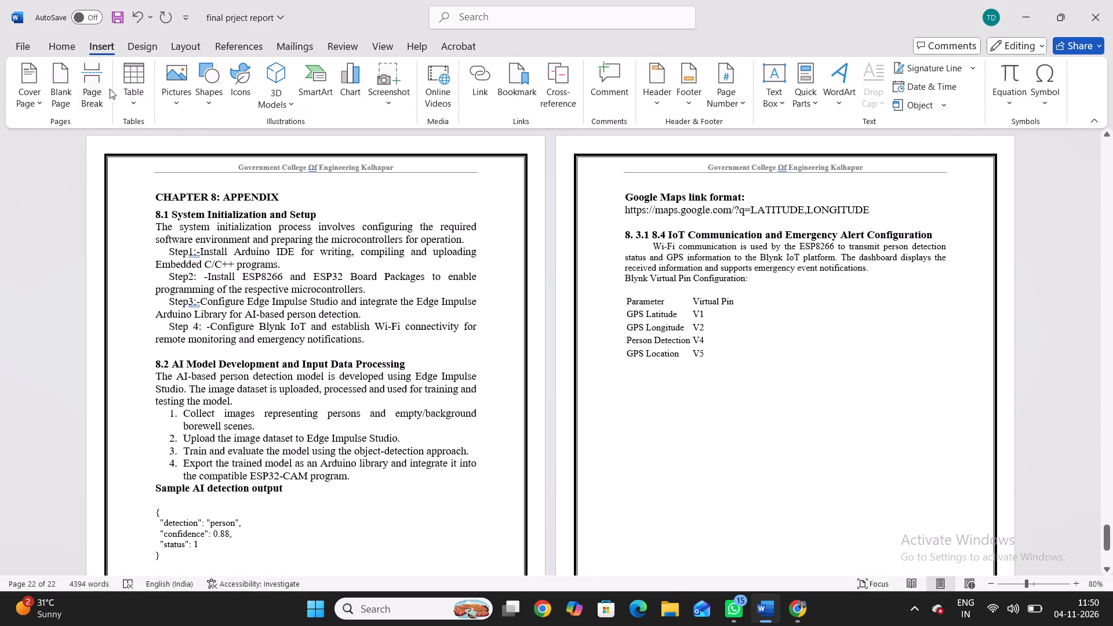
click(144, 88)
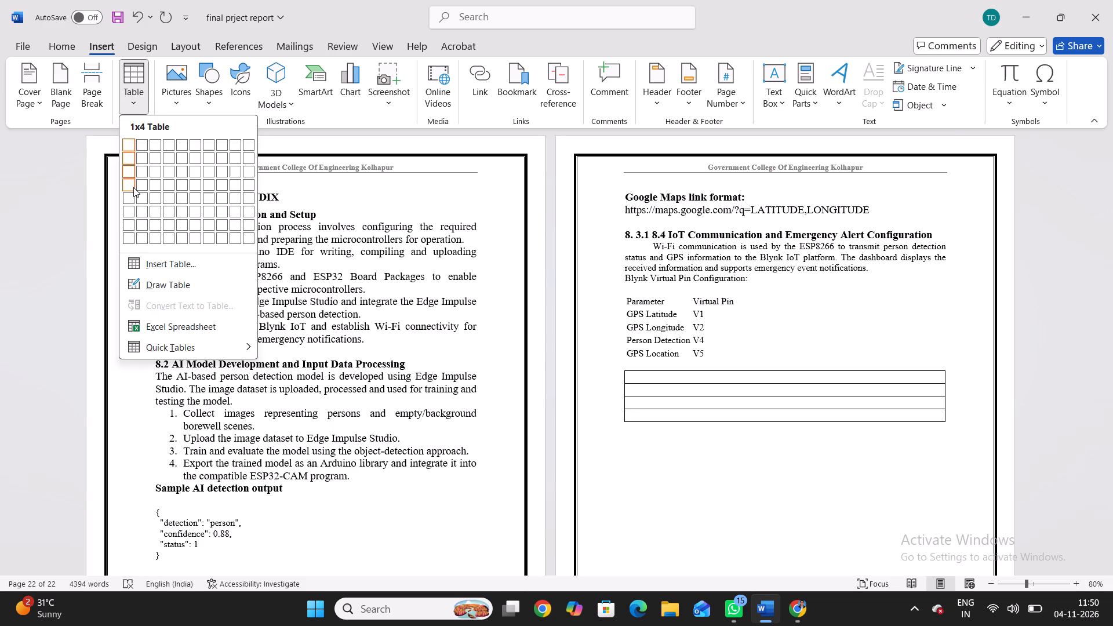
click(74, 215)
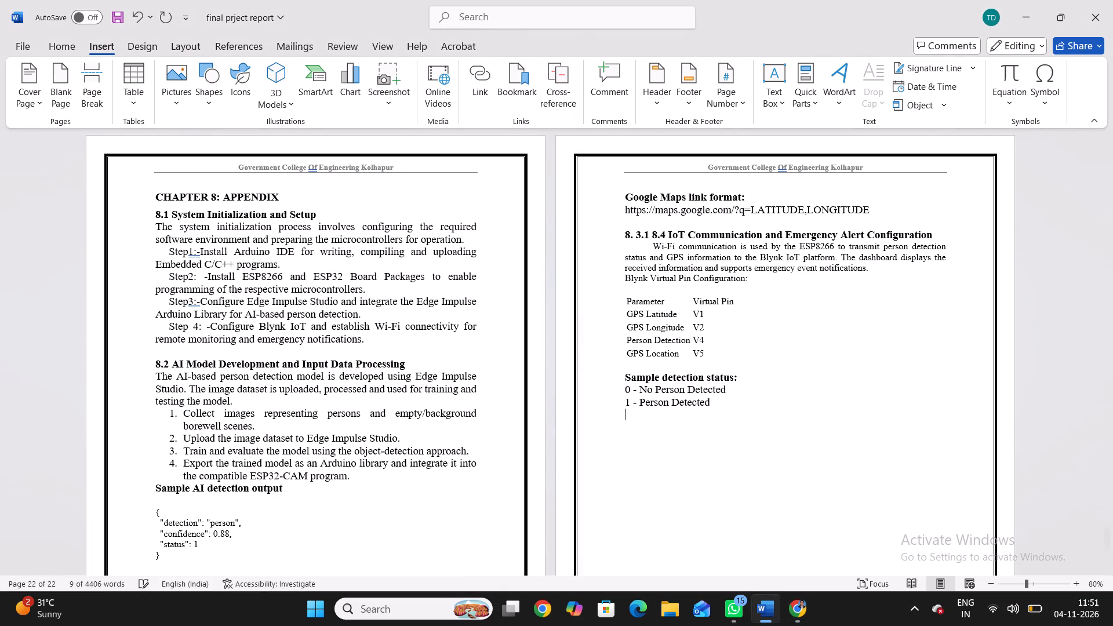
key(ctrl+v)
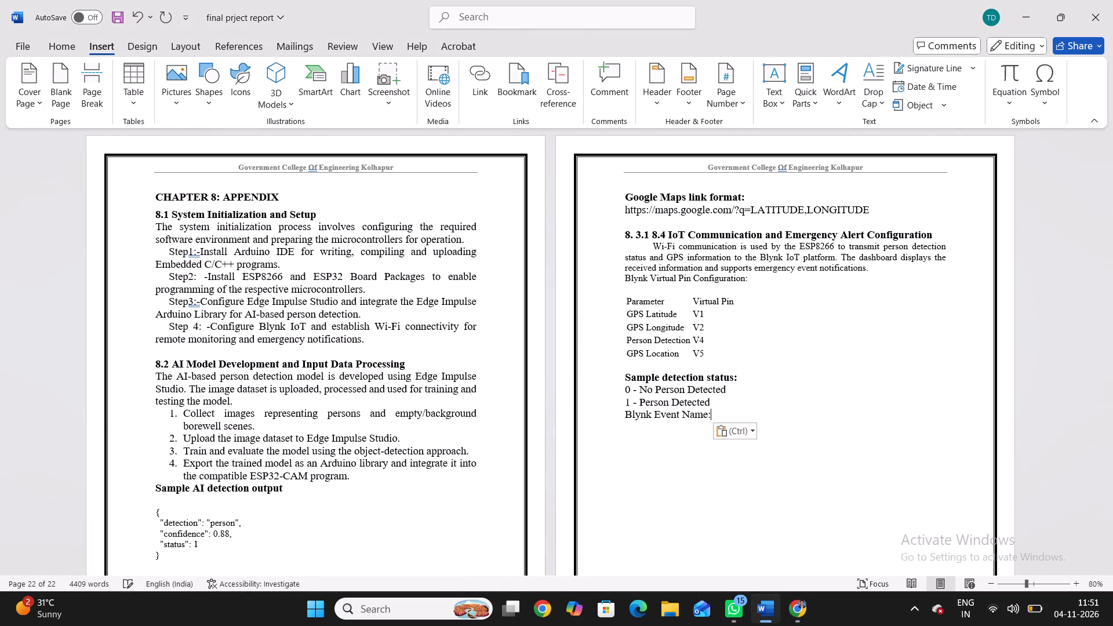
Make the whole "Blynk Event Name:" label bold, including its colon.
drag(704, 416, 627, 417)
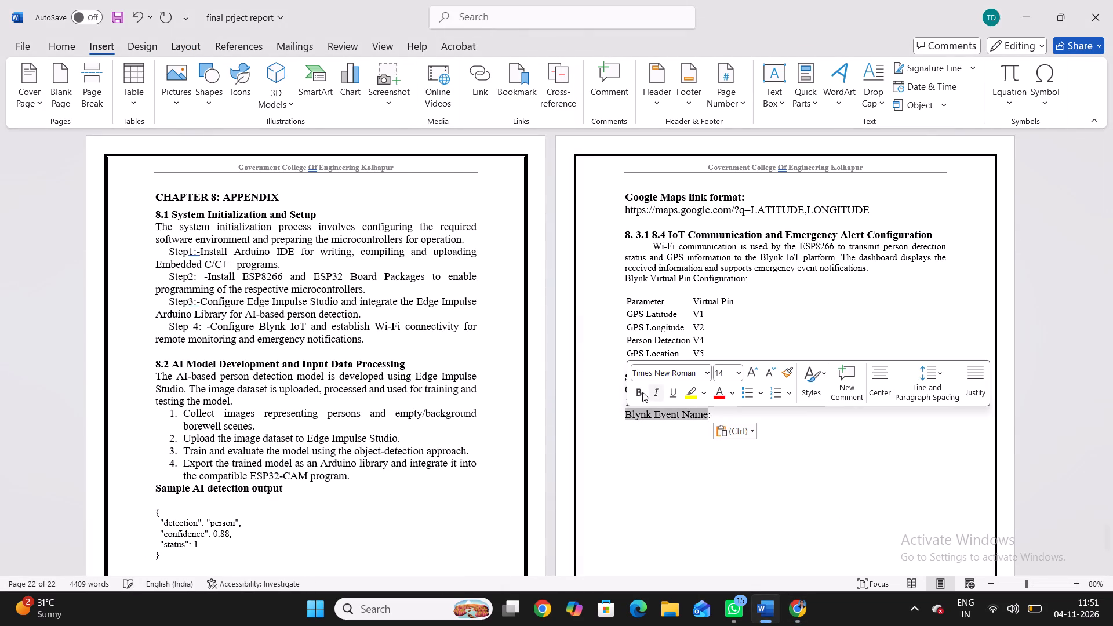
click(639, 392)
click(717, 413)
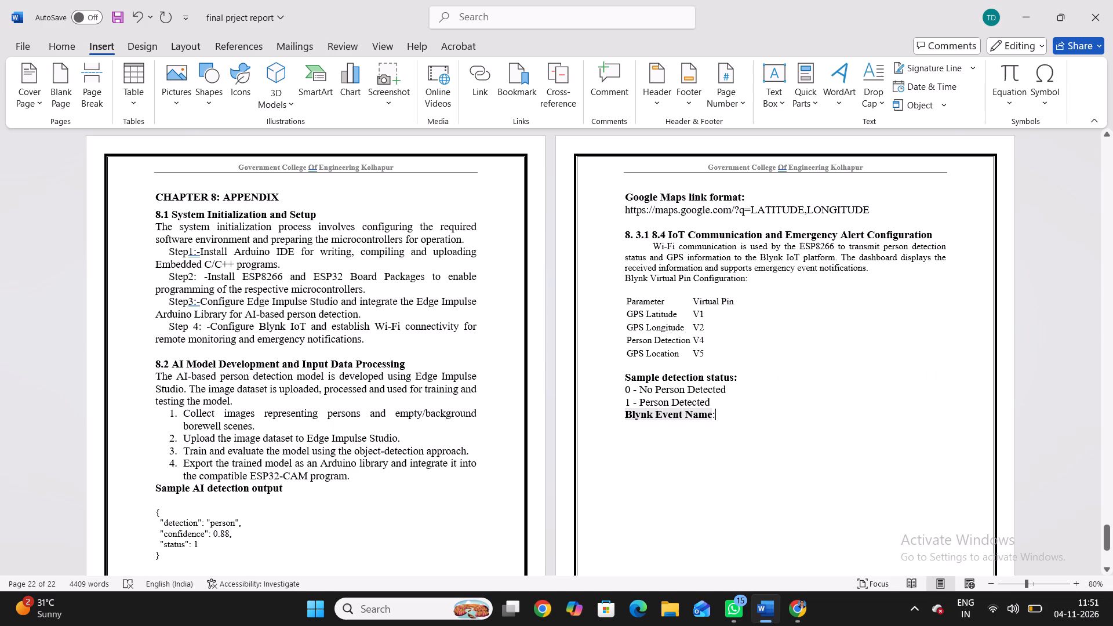
drag(717, 413, 711, 413)
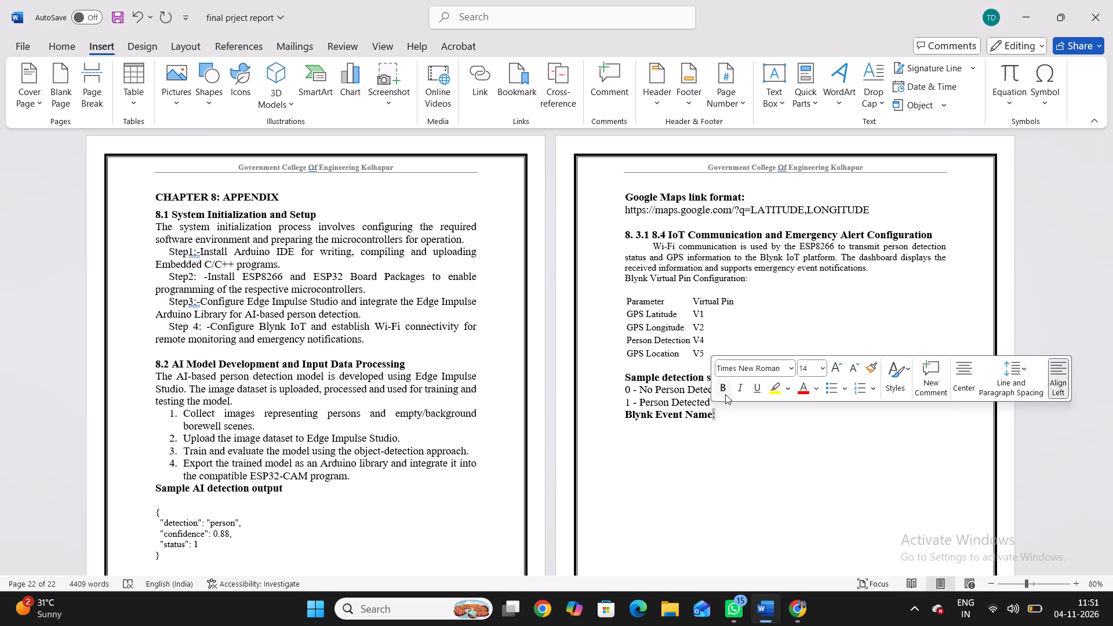
click(725, 394)
click(728, 410)
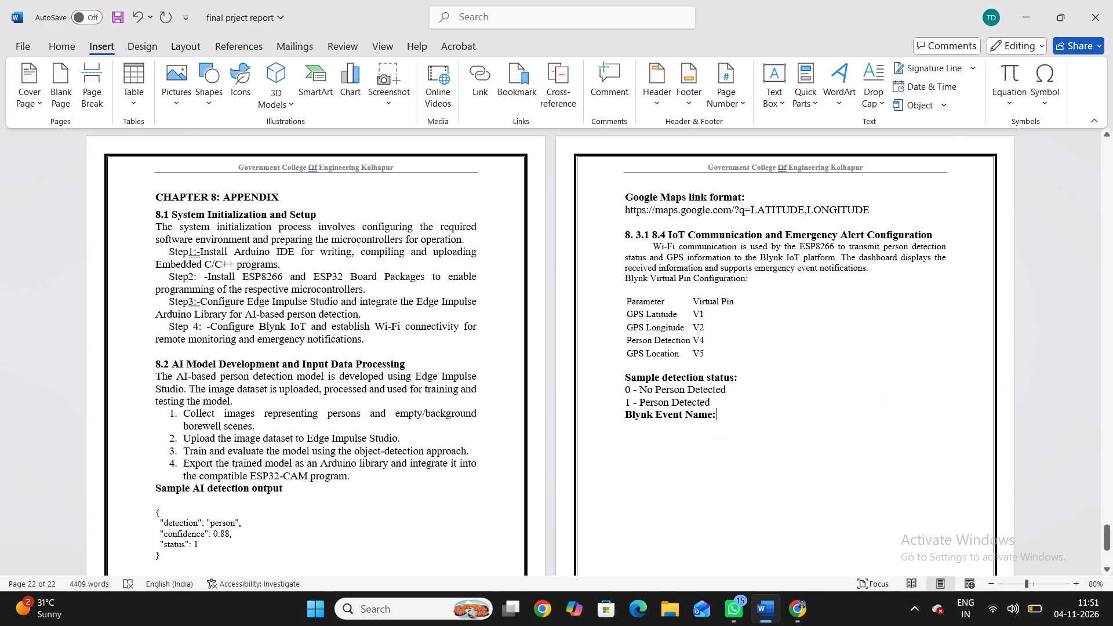
Insert a blank line between "1 - Person Detected" and the "Blynk Event Name:" label.
click(718, 401)
key(Return)
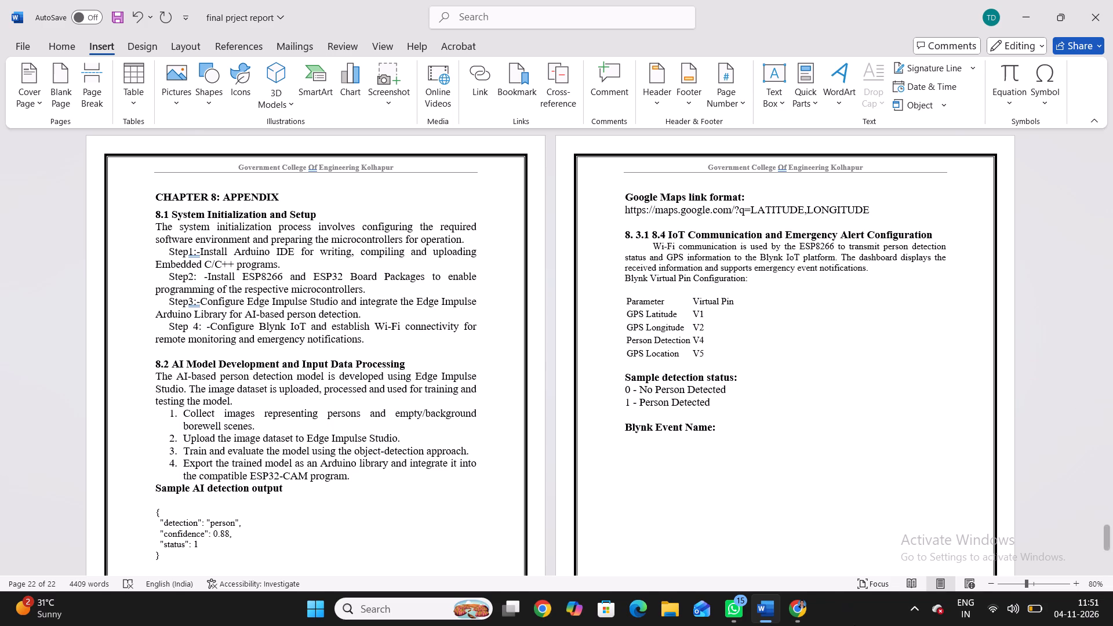
Copy the plain-text event name "person_detected" from ChatGPT in Chrome and paste it in Word on a new line below "Blynk Event Name:".
click(790, 616)
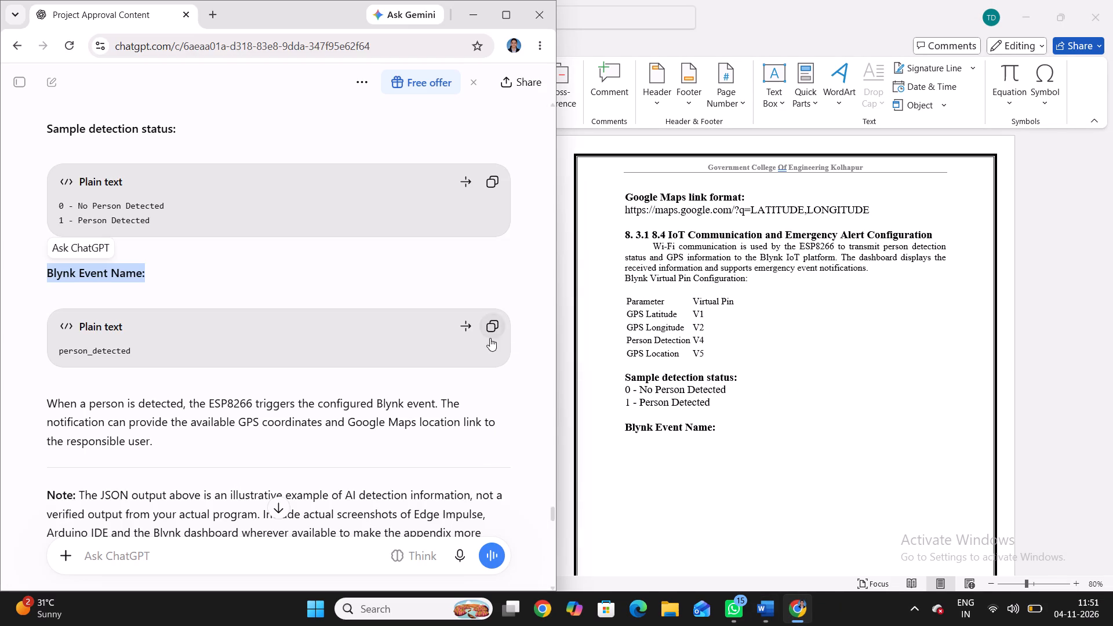
click(494, 329)
drag(721, 440, 722, 428)
click(722, 428)
key(Return)
key(ctrl+v)
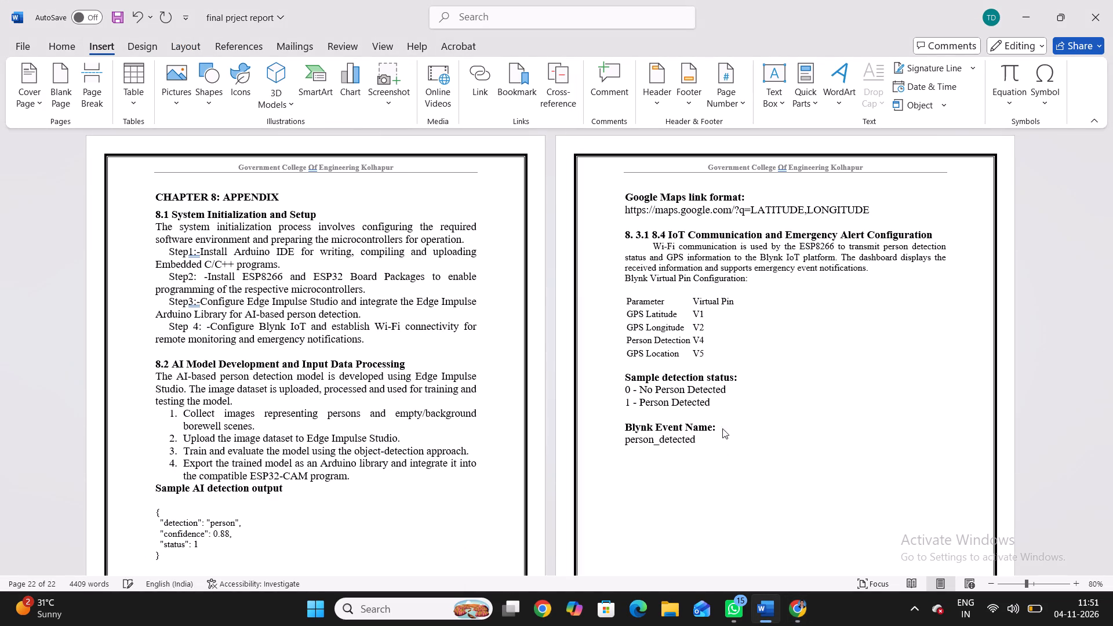
Copy the paragraph starting "When a person is detected" from ChatGPT in Chrome and paste it in Word below "person_detected", leaving a blank line between.
click(801, 608)
scroll(432, 403, down, 1)
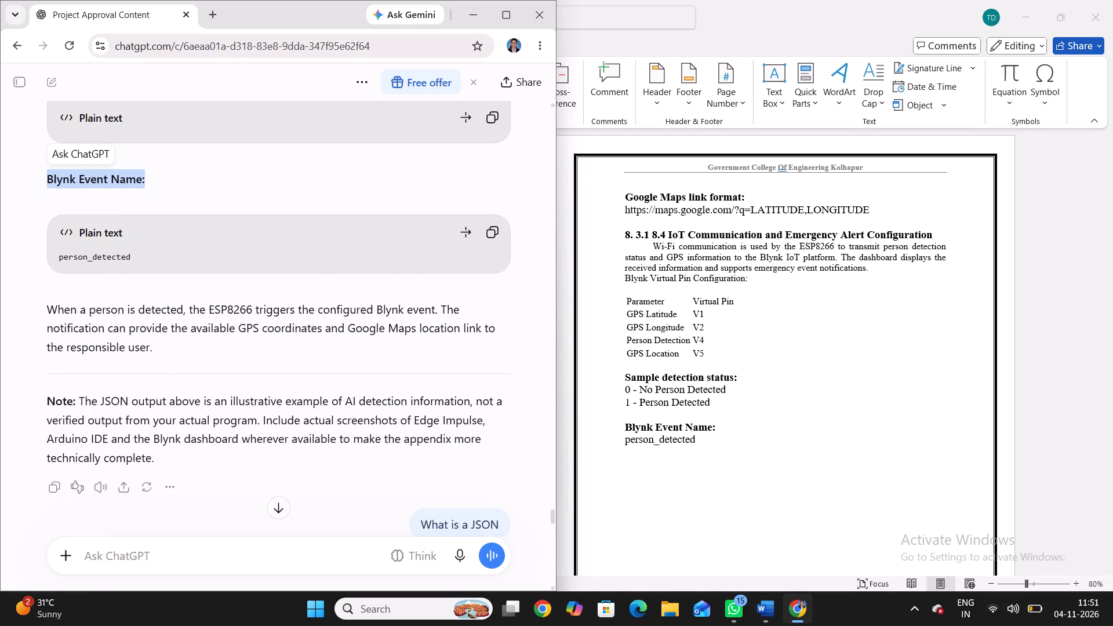
drag(45, 303, 150, 352)
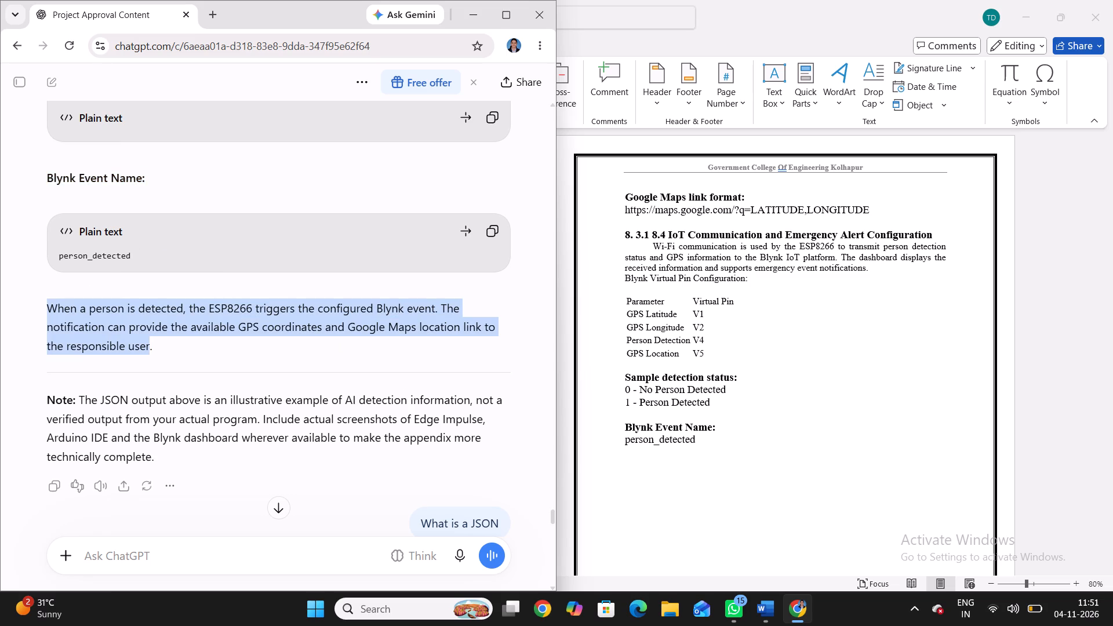
drag(150, 352, 152, 353)
key(ctrl+c)
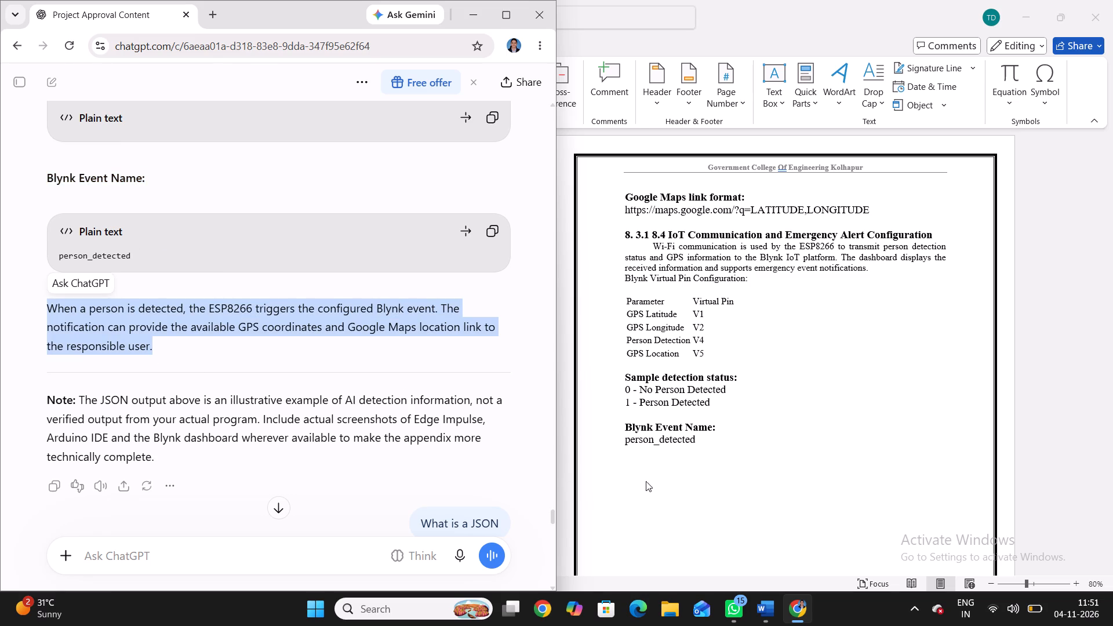
click(659, 478)
key(Return)
key(Return)
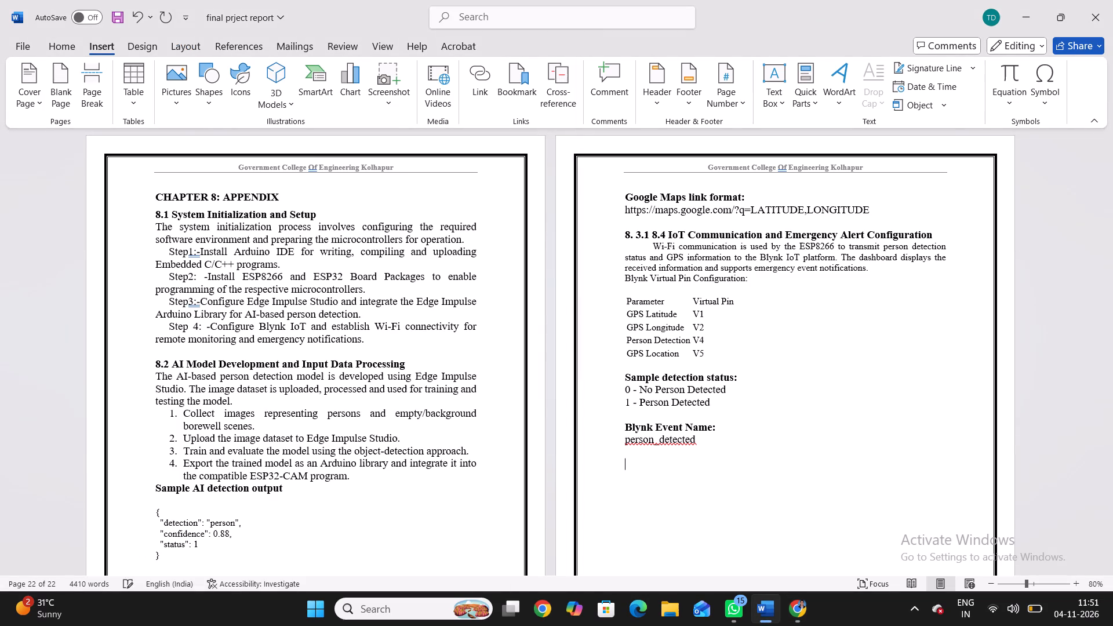
key(ctrl+v)
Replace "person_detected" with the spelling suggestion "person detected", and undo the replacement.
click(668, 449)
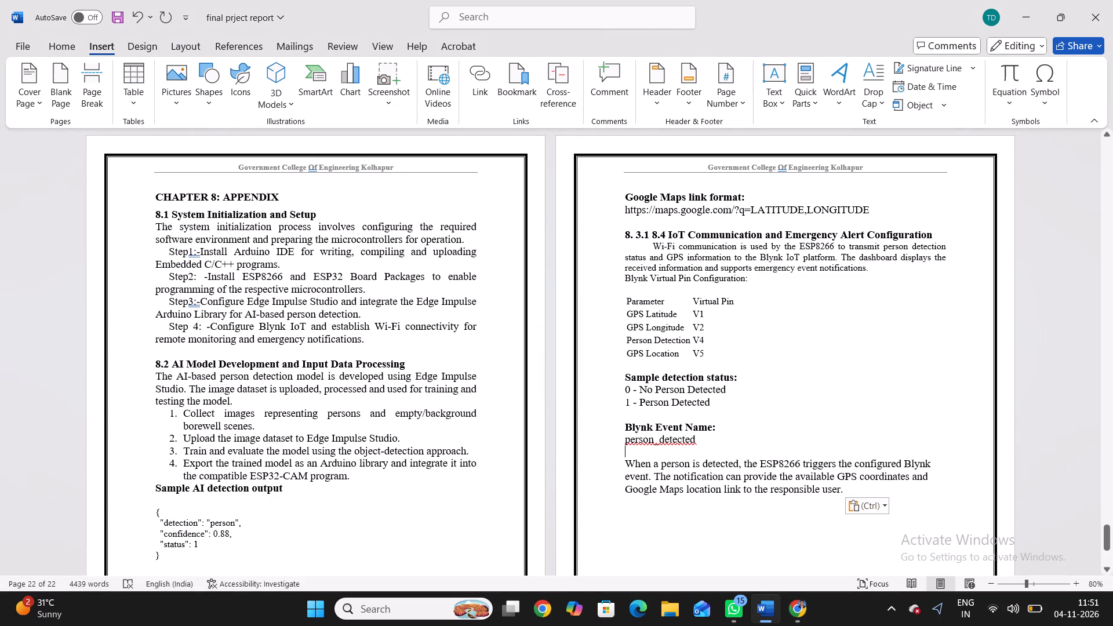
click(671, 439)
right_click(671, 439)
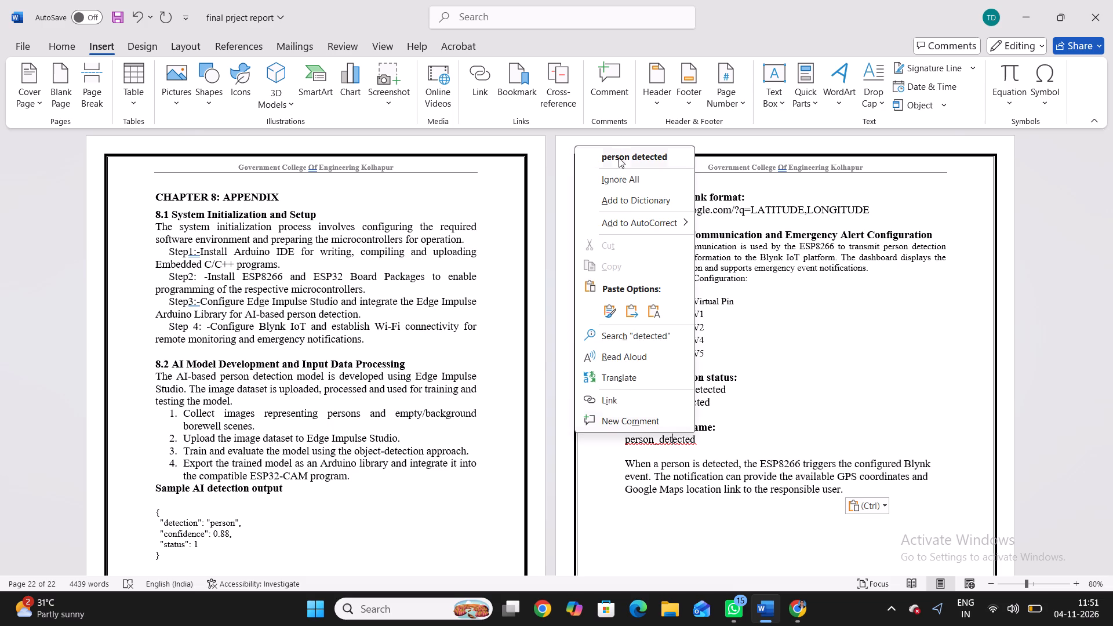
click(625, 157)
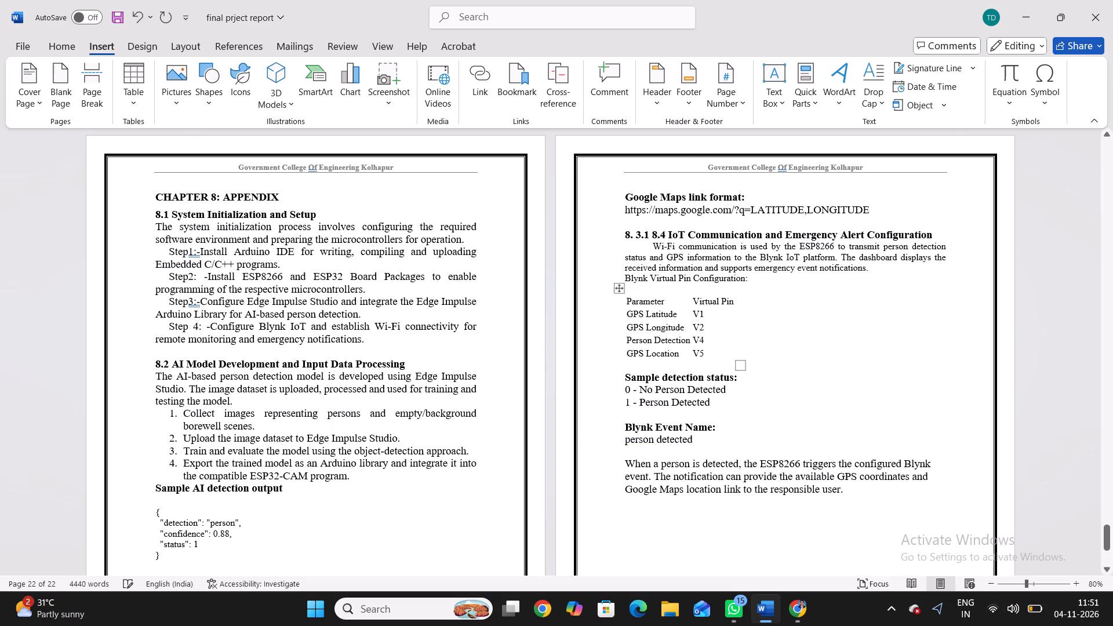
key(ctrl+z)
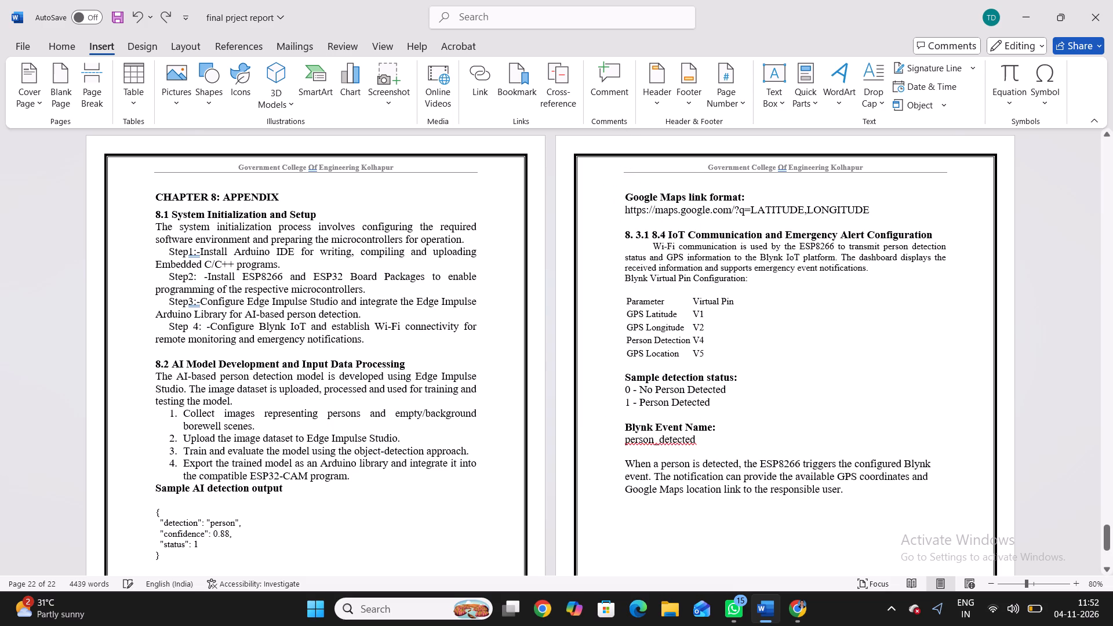
Ignore all spelling flags for "person_detected".
right_click(659, 441)
click(643, 176)
Save the project report under its existing file name.
scroll(736, 529, down, 3)
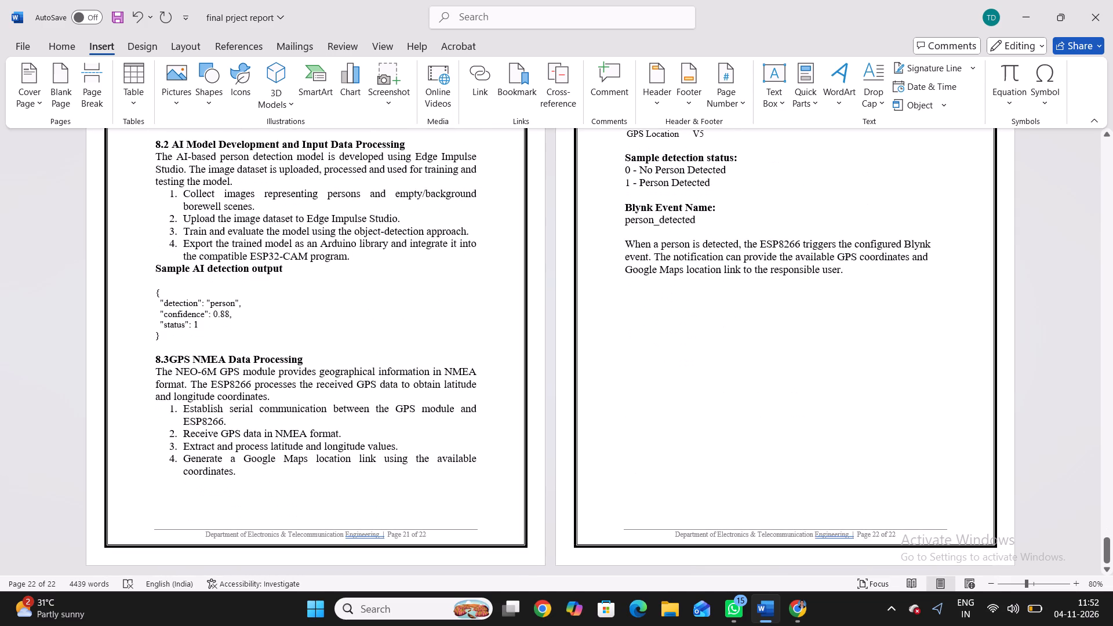
scroll(736, 529, up, 5)
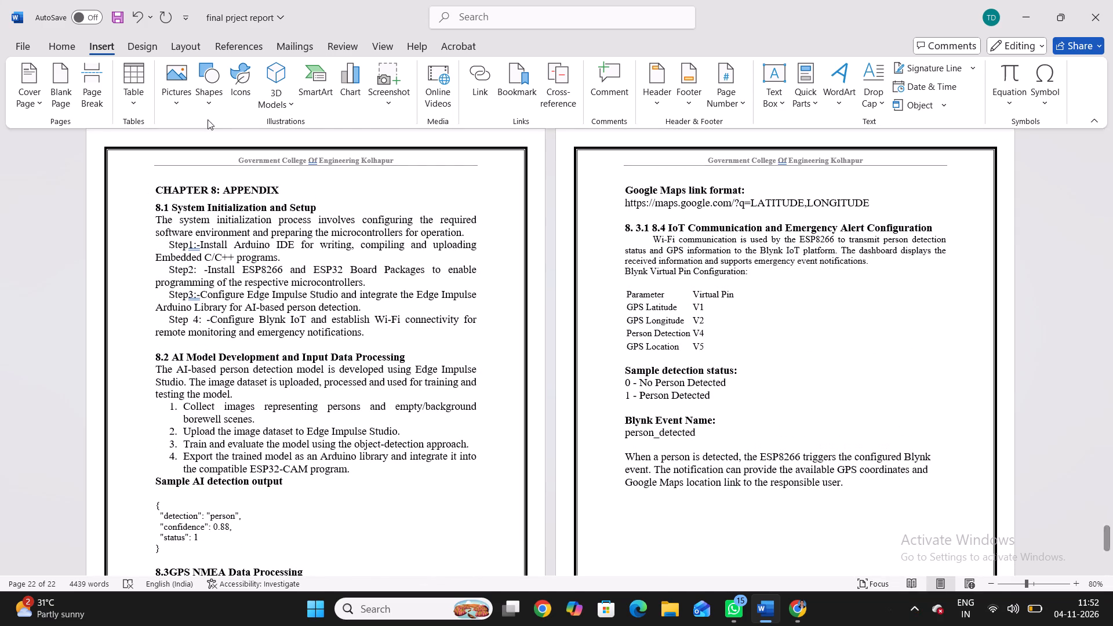
click(29, 48)
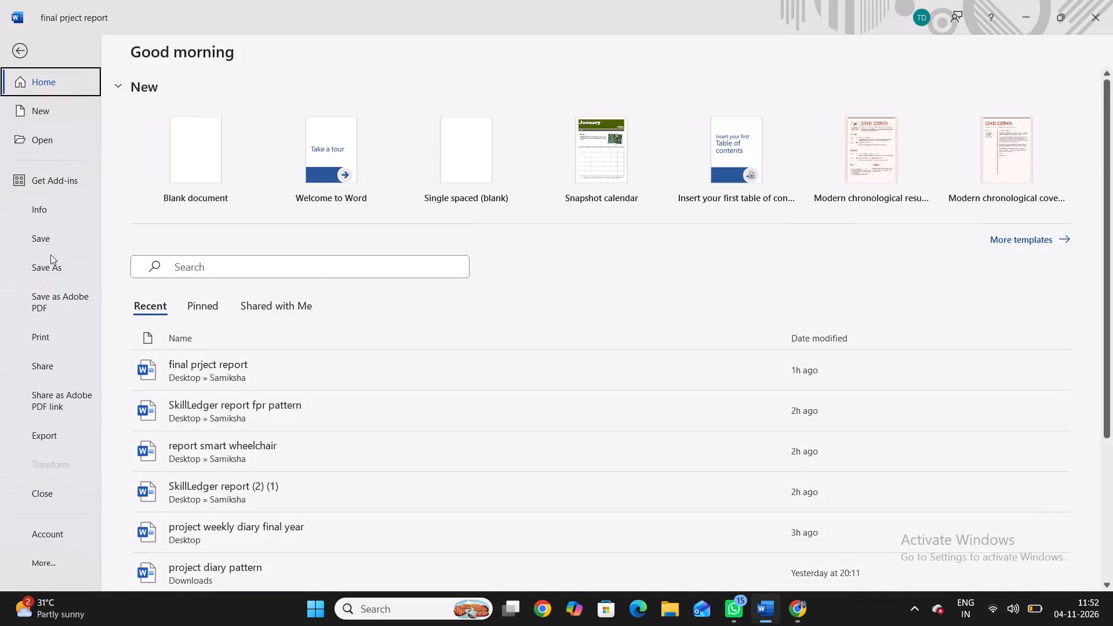
click(55, 241)
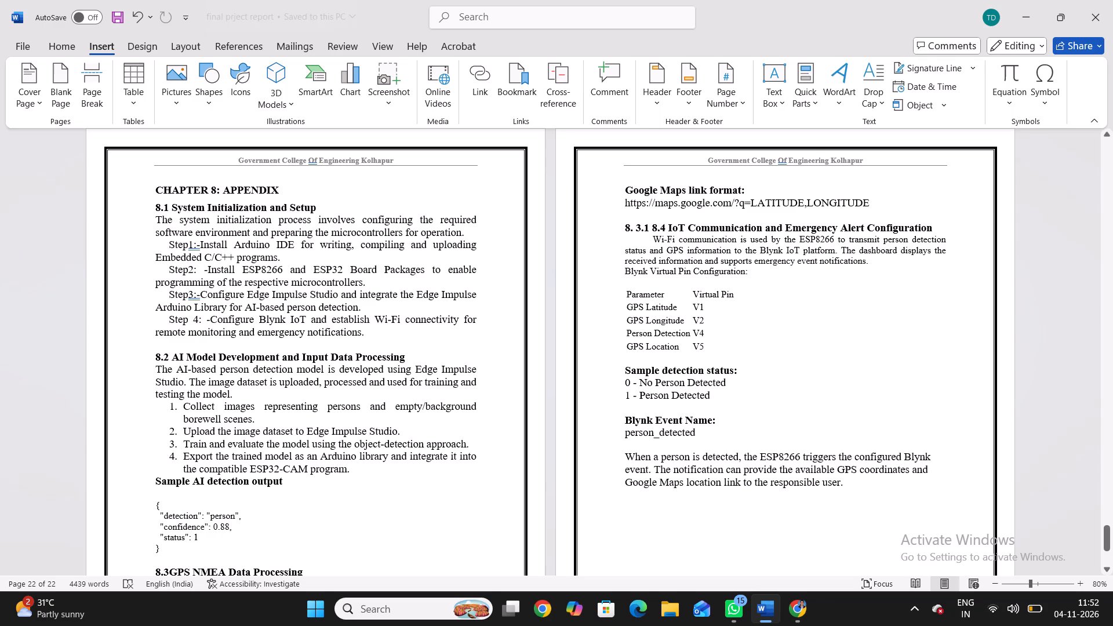
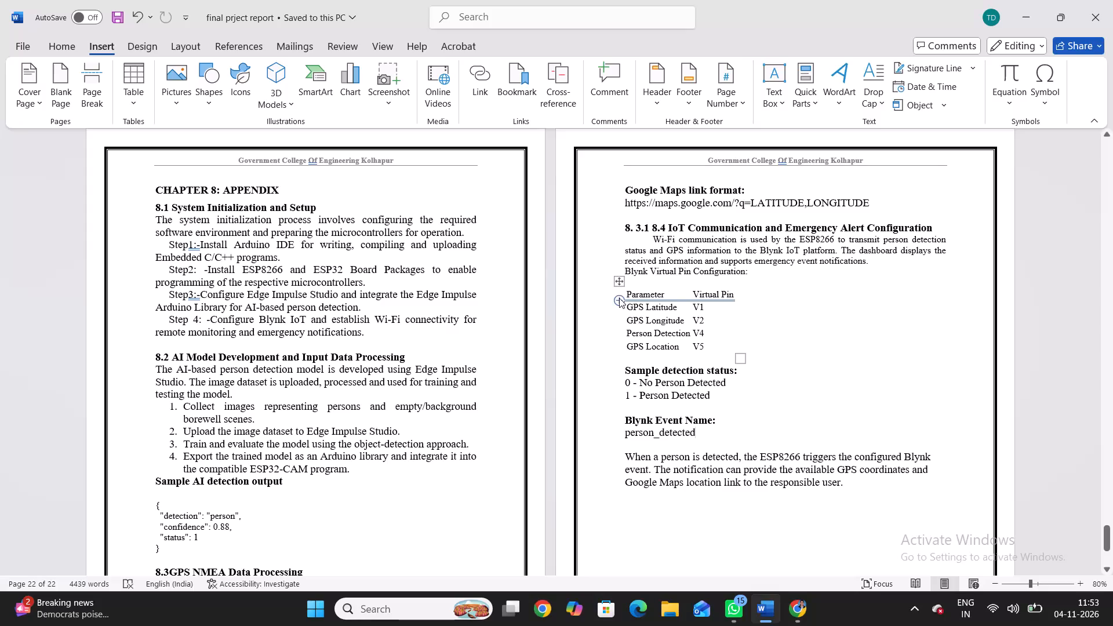
Move the virtual pin table to the middle of the page width, beneath "Blynk Virtual Pin Configuration:".
click(619, 298)
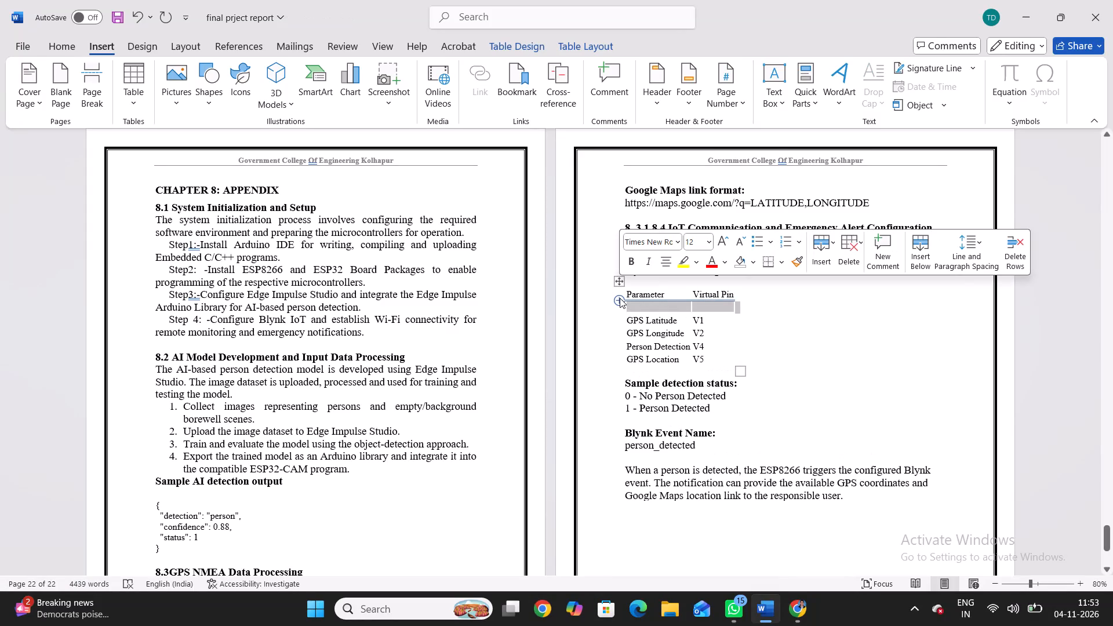
key(ctrl+z)
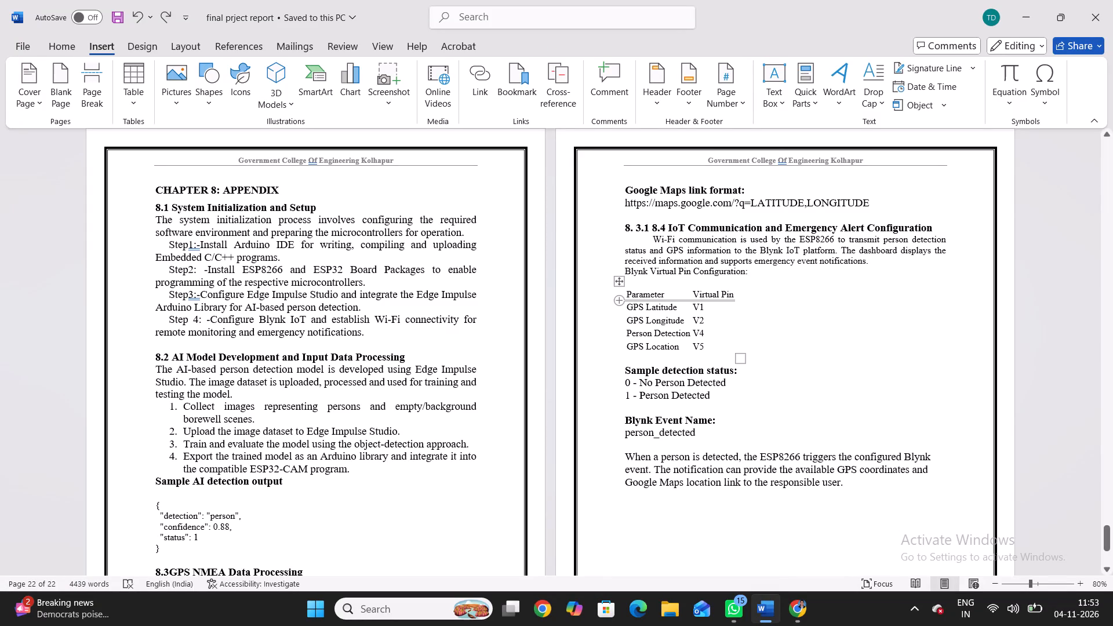
click(619, 286)
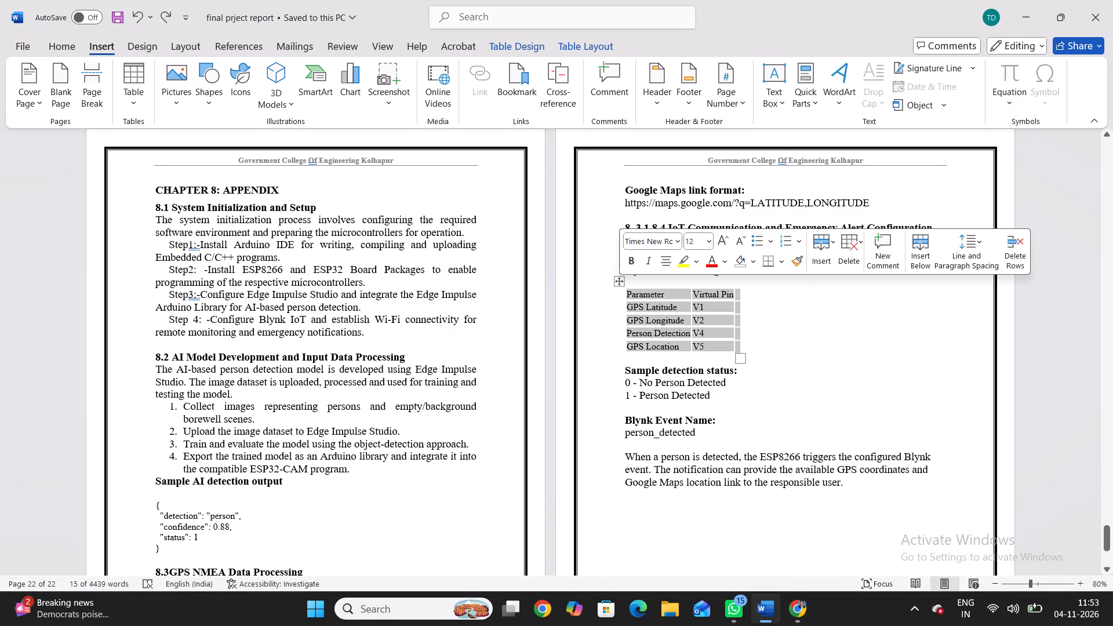
drag(619, 286, 699, 284)
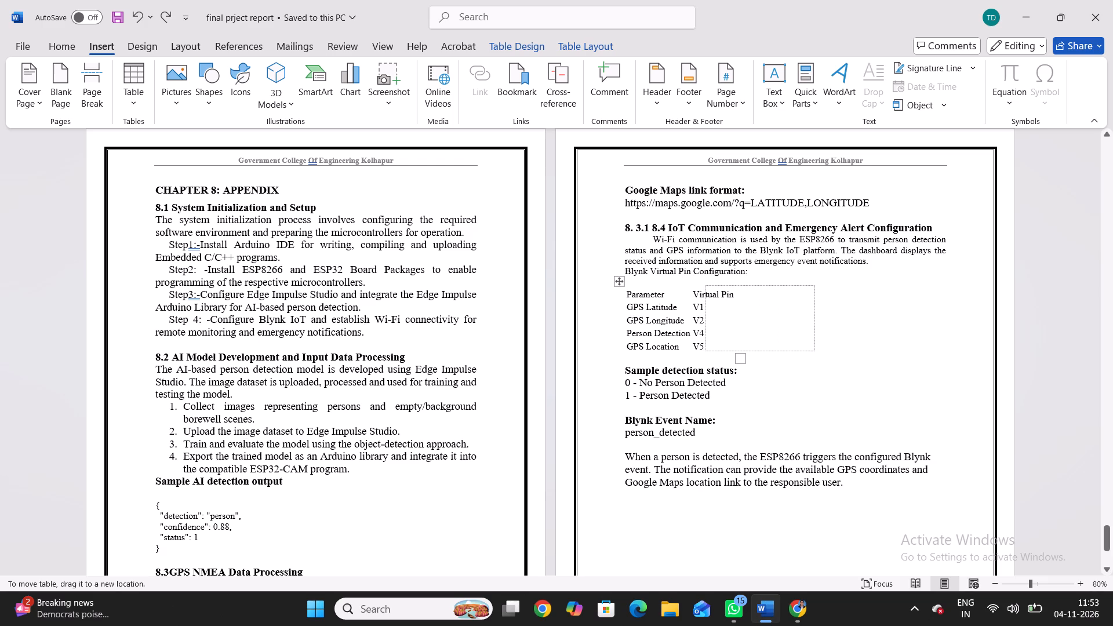
drag(699, 284, 714, 283)
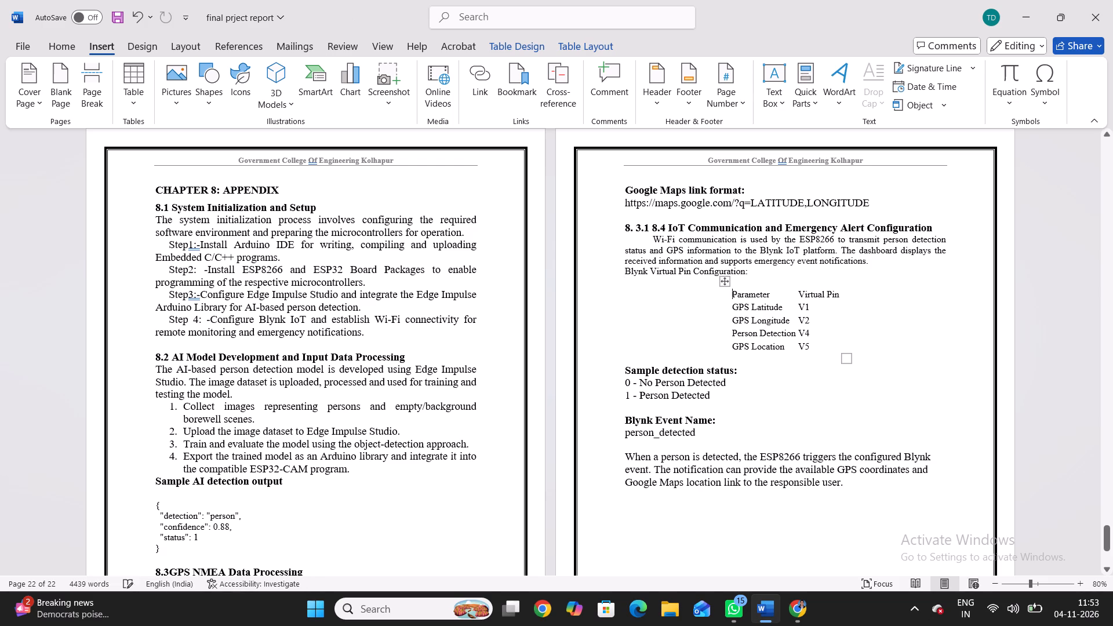
Enlarge the virtual pin table slightly in width and height, giving its rows more spacing.
click(670, 346)
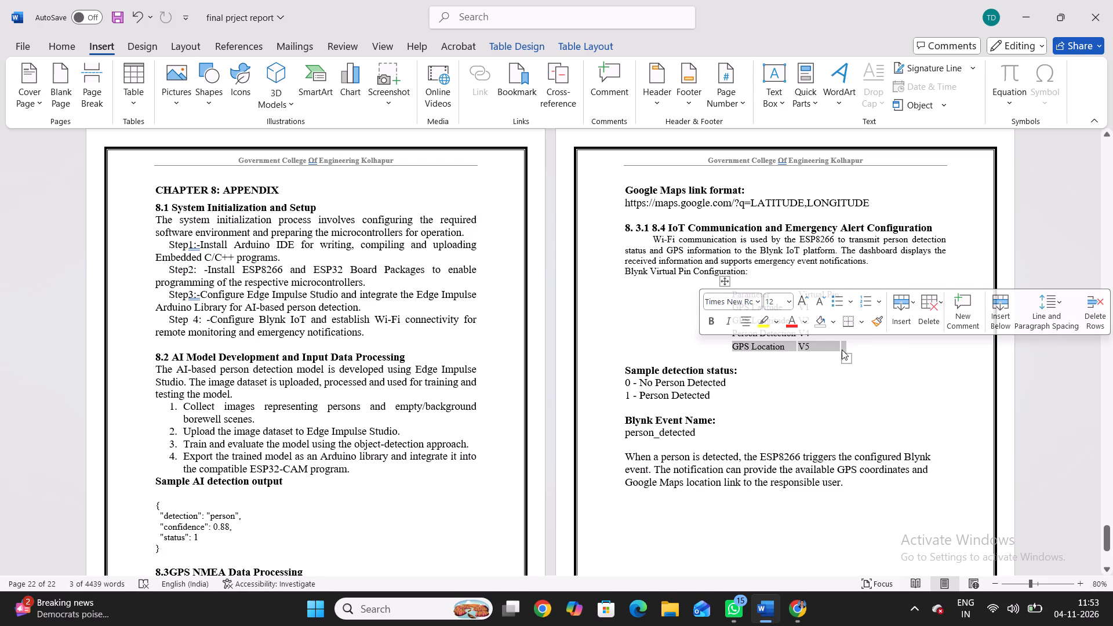
drag(851, 362, 872, 378)
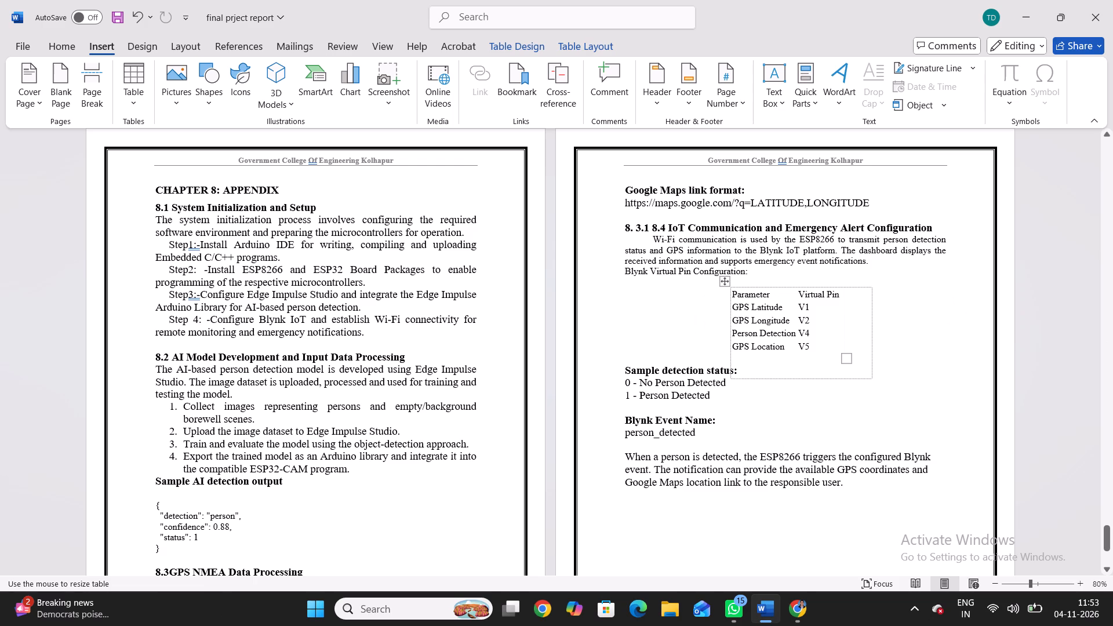
drag(872, 378, 860, 381)
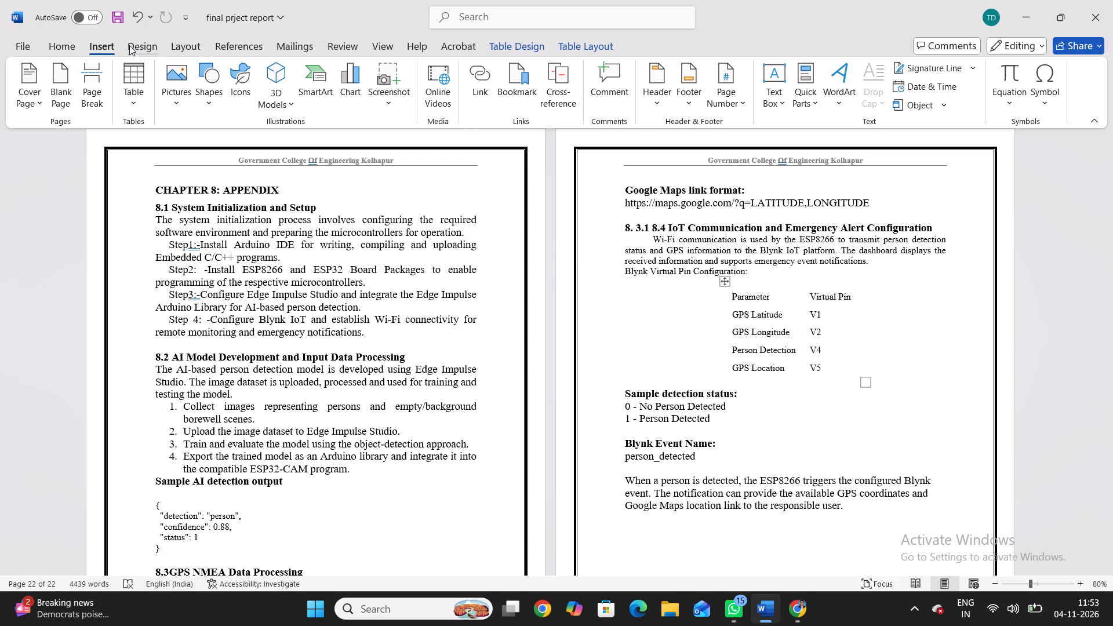
Draw a solid border along the left edge of the virtual pin table with the Draw Table tool.
click(144, 100)
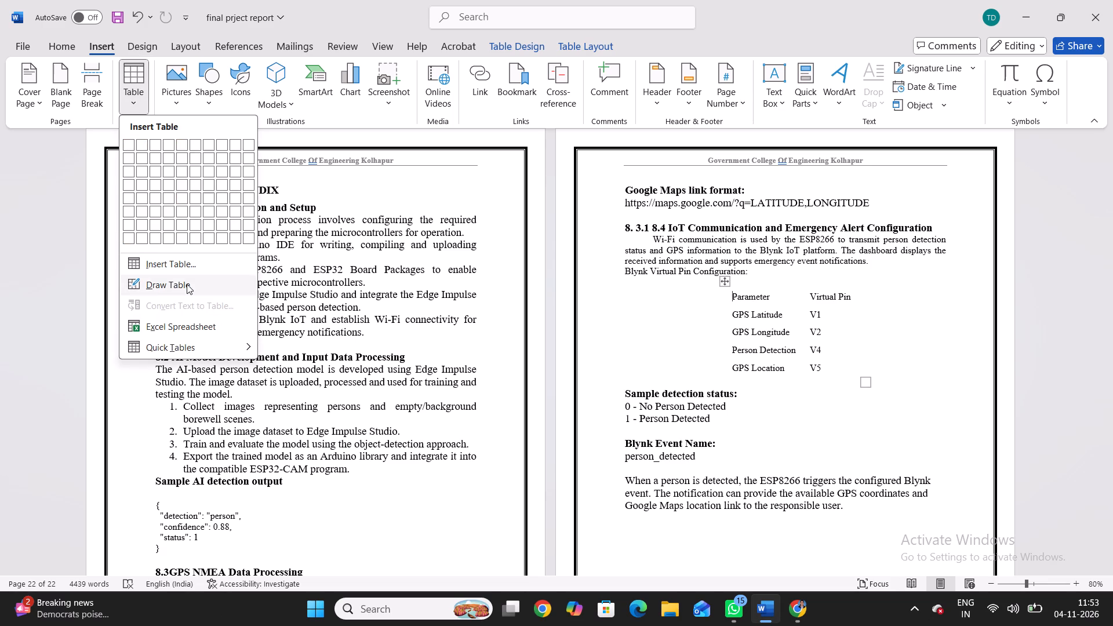
click(187, 284)
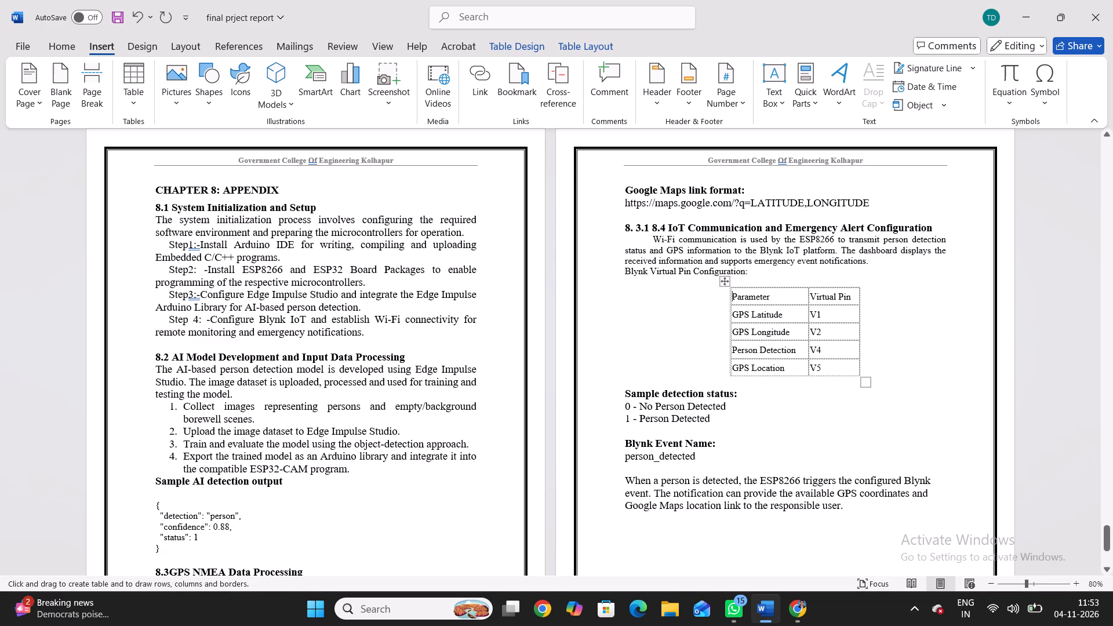
drag(729, 287, 729, 315)
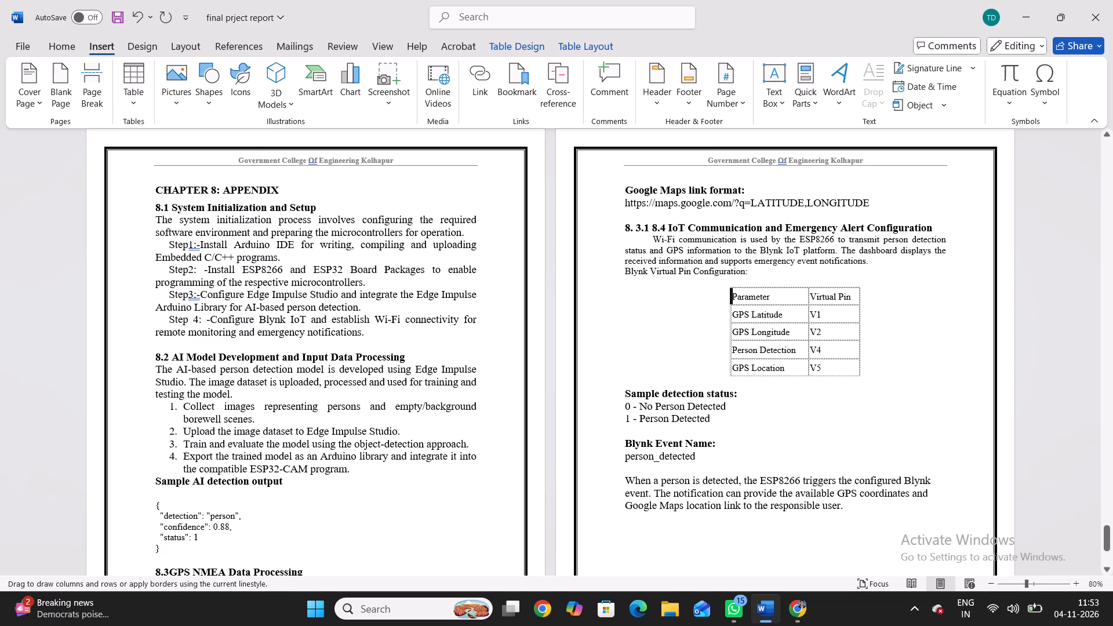
drag(729, 315, 729, 366)
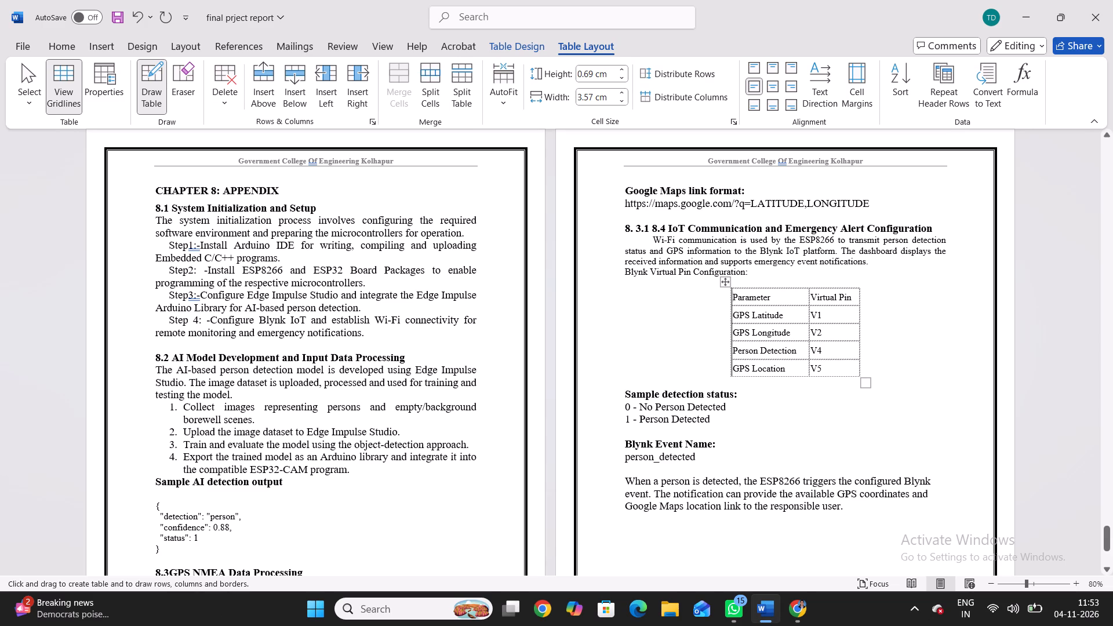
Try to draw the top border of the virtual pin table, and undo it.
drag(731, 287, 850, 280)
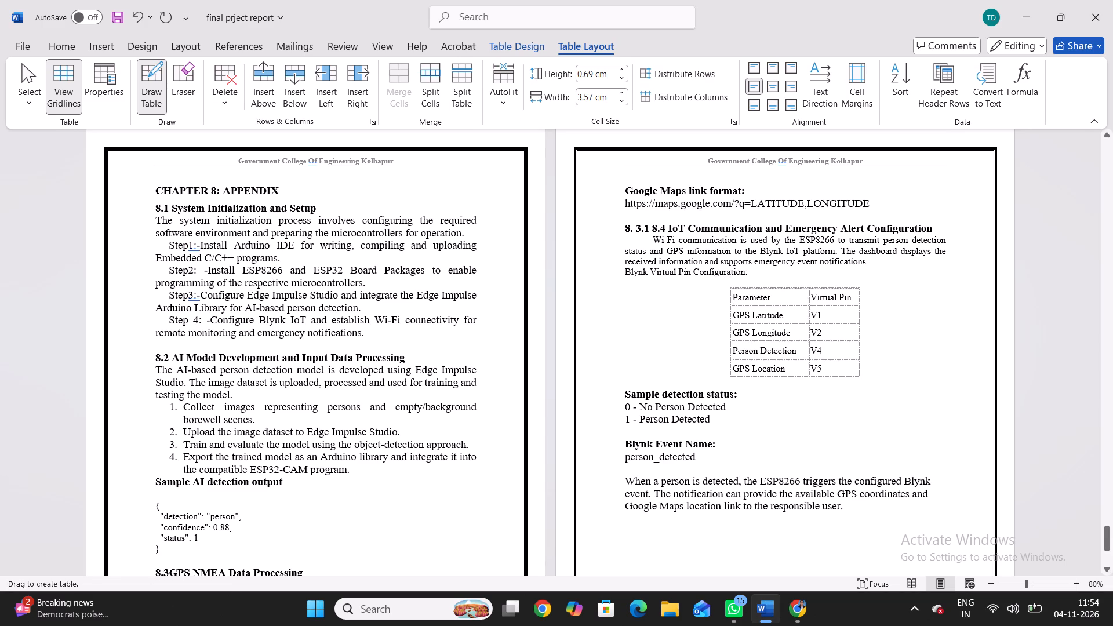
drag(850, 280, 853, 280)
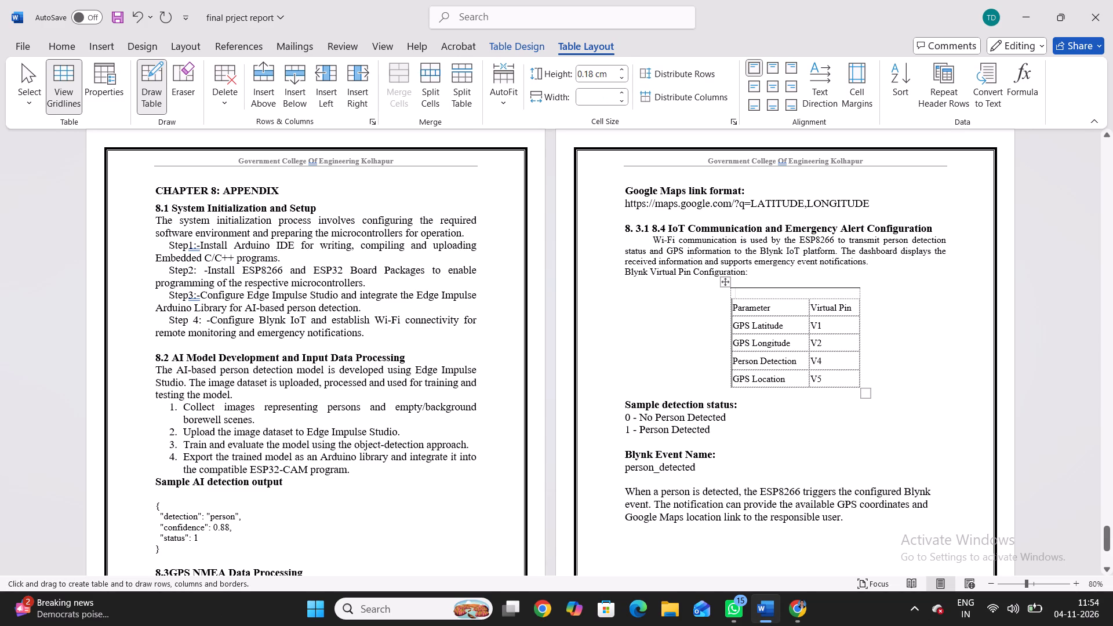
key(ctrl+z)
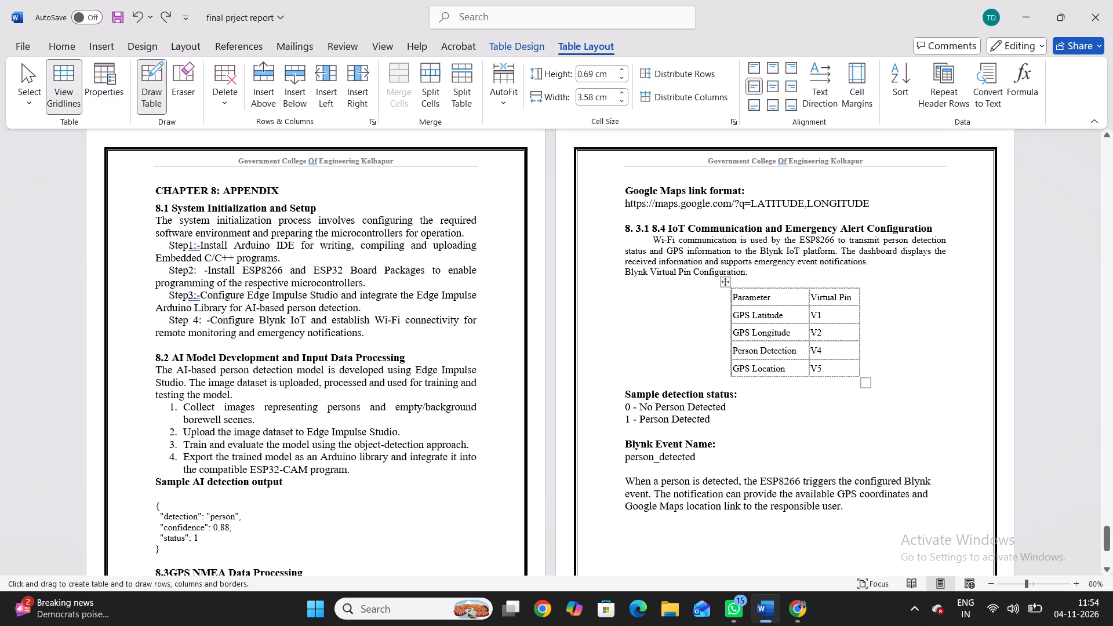
Draw solid vertical borders along the table's right edge and between the Parameter and Virtual Pin columns.
drag(860, 289, 859, 323)
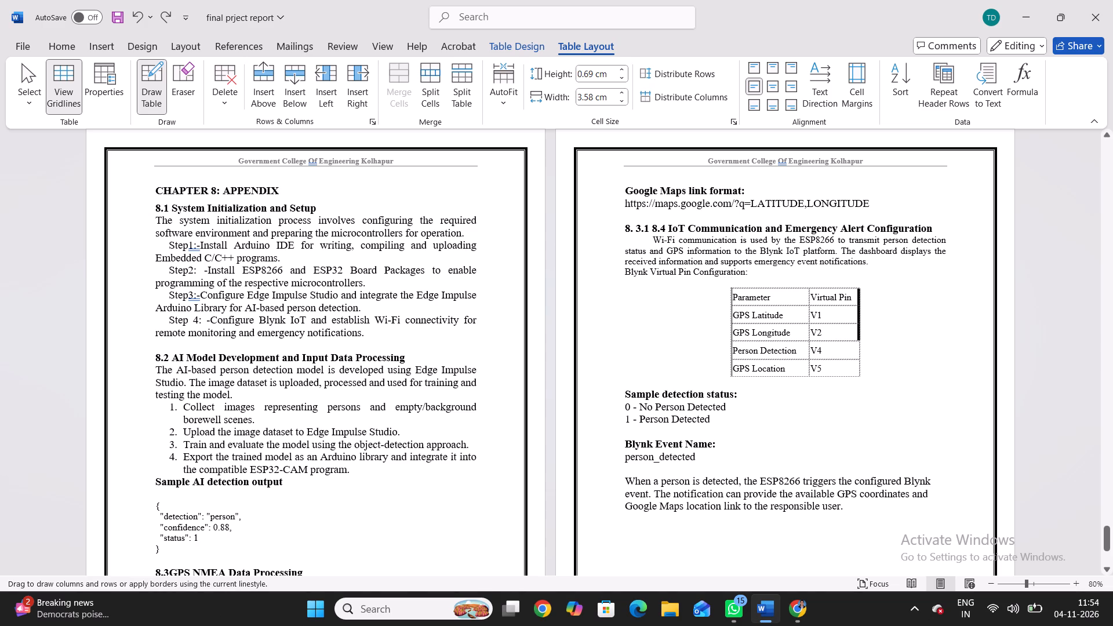
drag(859, 323, 858, 367)
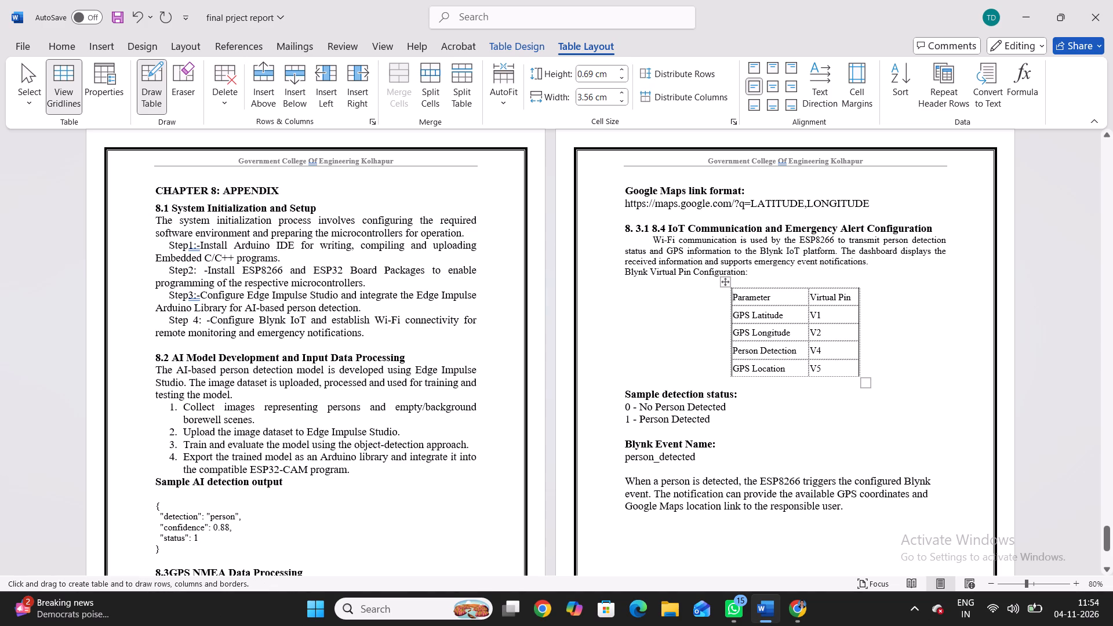
drag(808, 290, 807, 296)
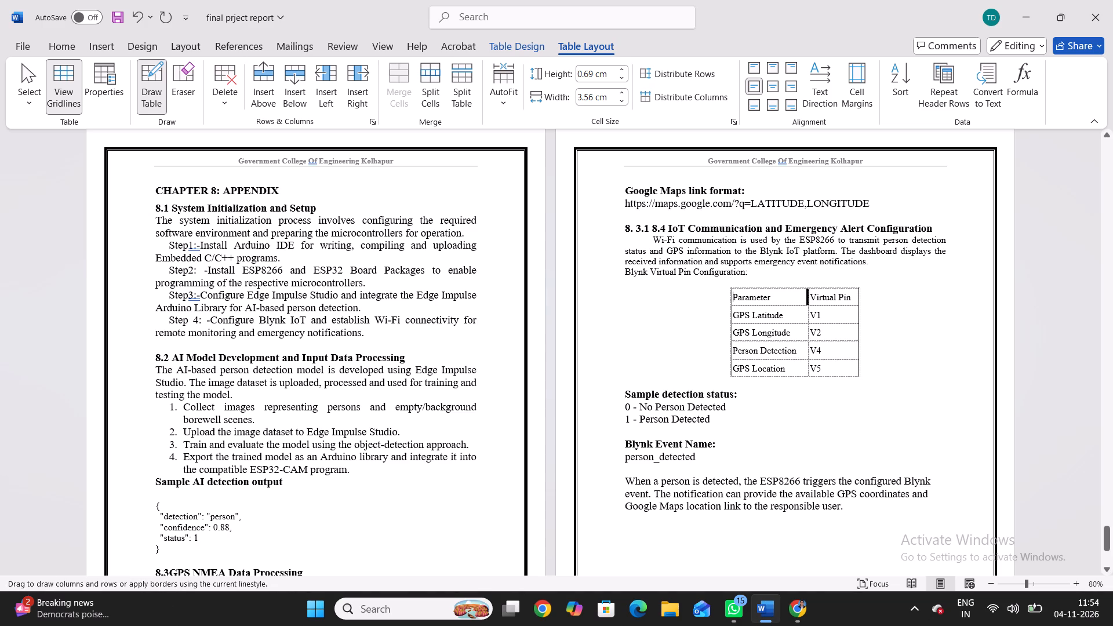
drag(807, 296, 808, 367)
Draw solid horizontal borders along the table's bottom edge, between all its rows and along its top edge.
drag(730, 376, 822, 372)
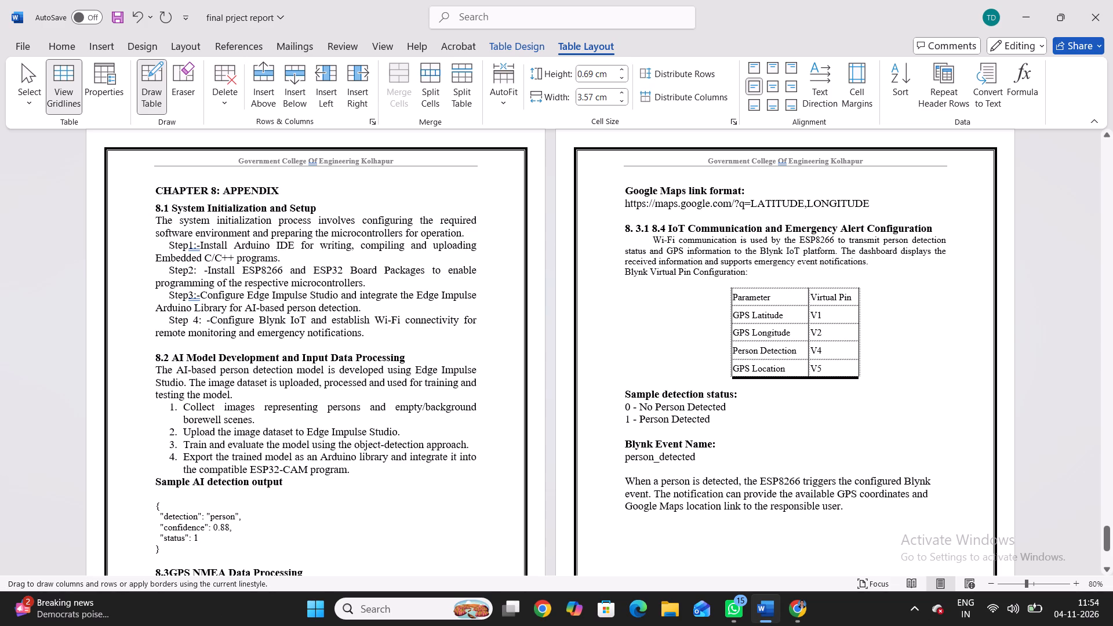
drag(822, 372, 852, 373)
drag(732, 359, 782, 360)
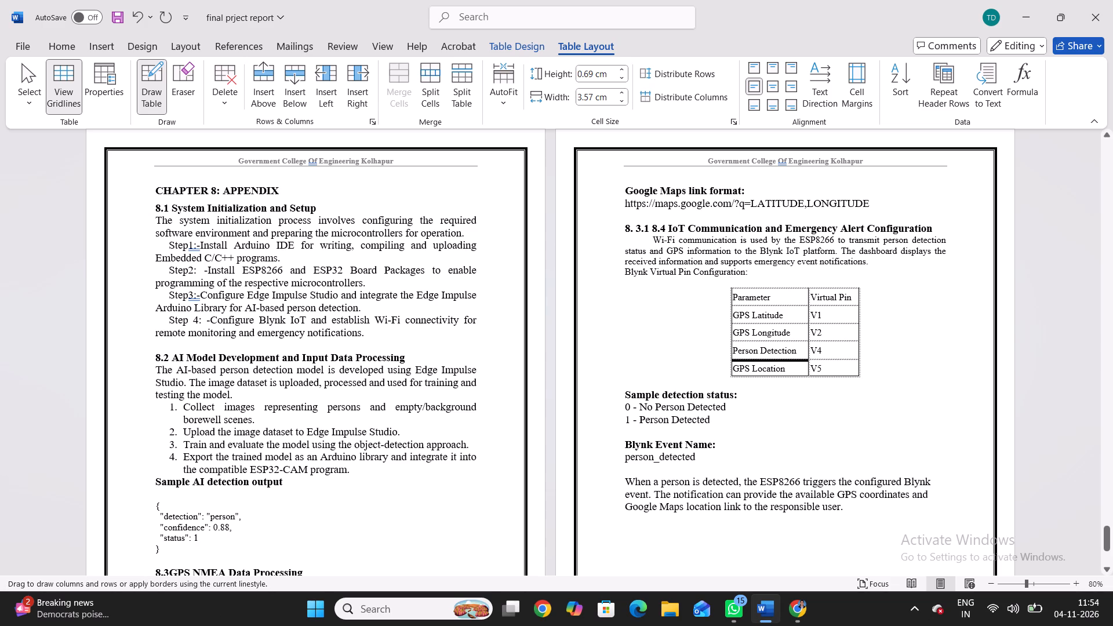
drag(782, 360, 845, 351)
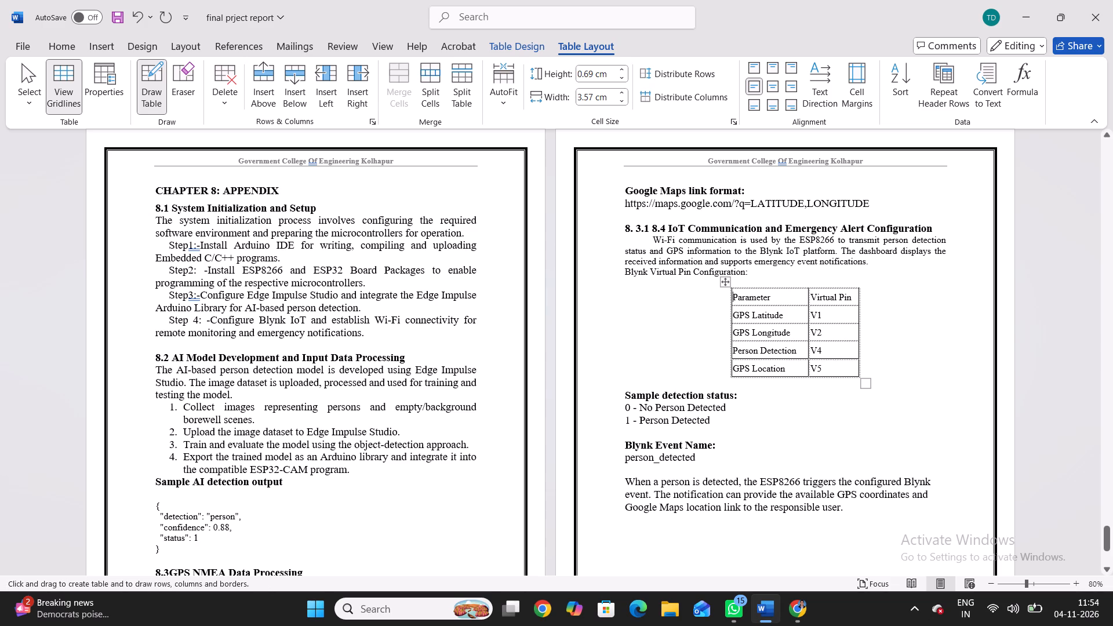
drag(854, 343, 778, 342)
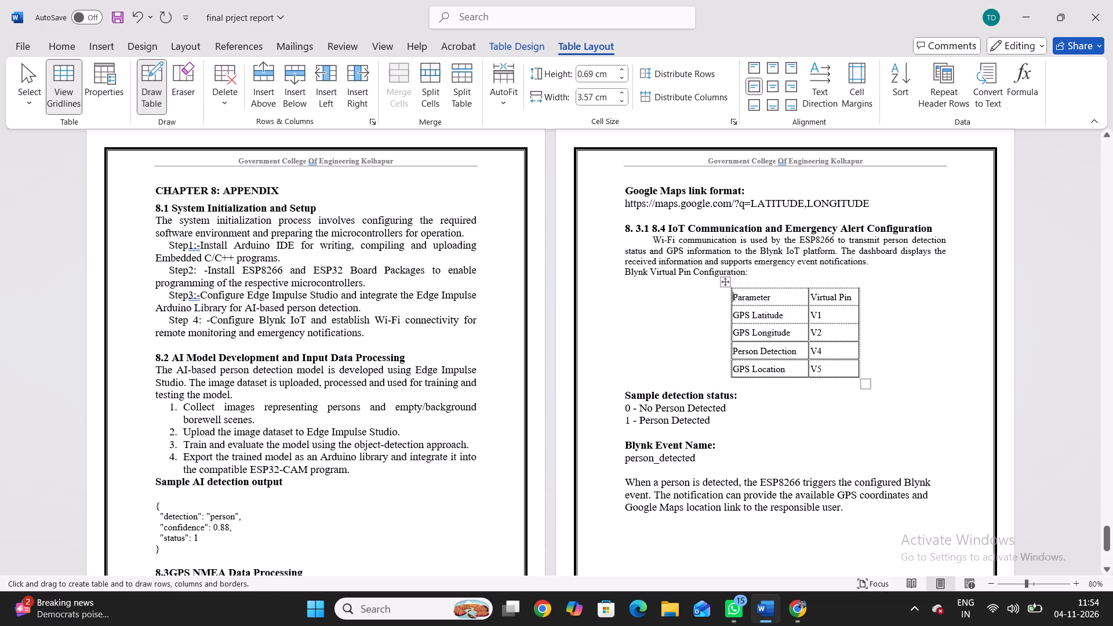
drag(785, 326, 836, 321)
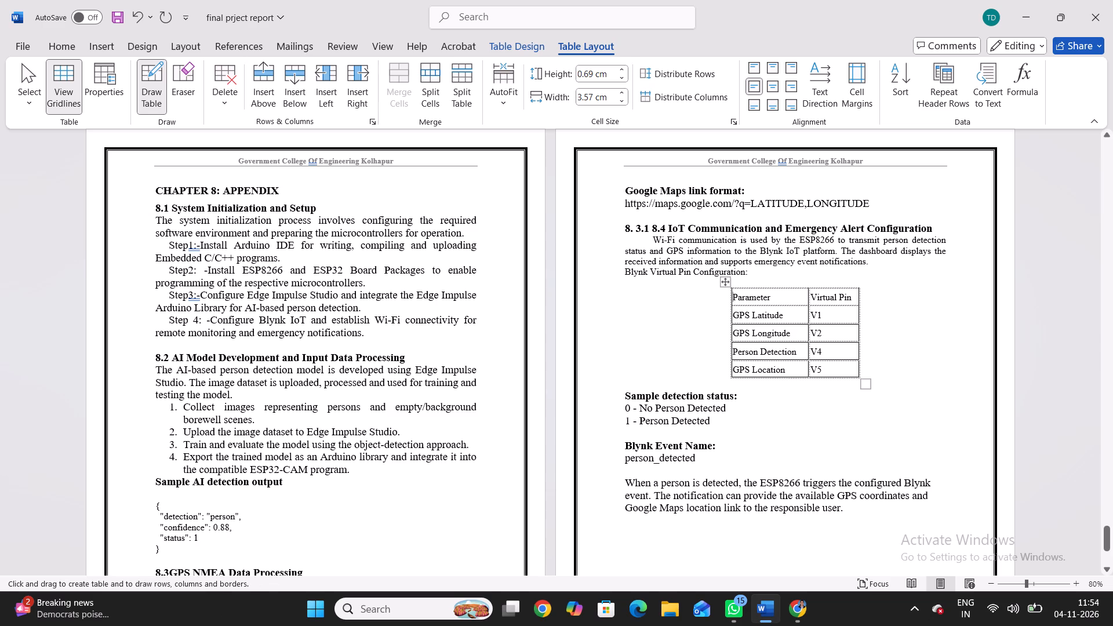
drag(850, 304, 770, 305)
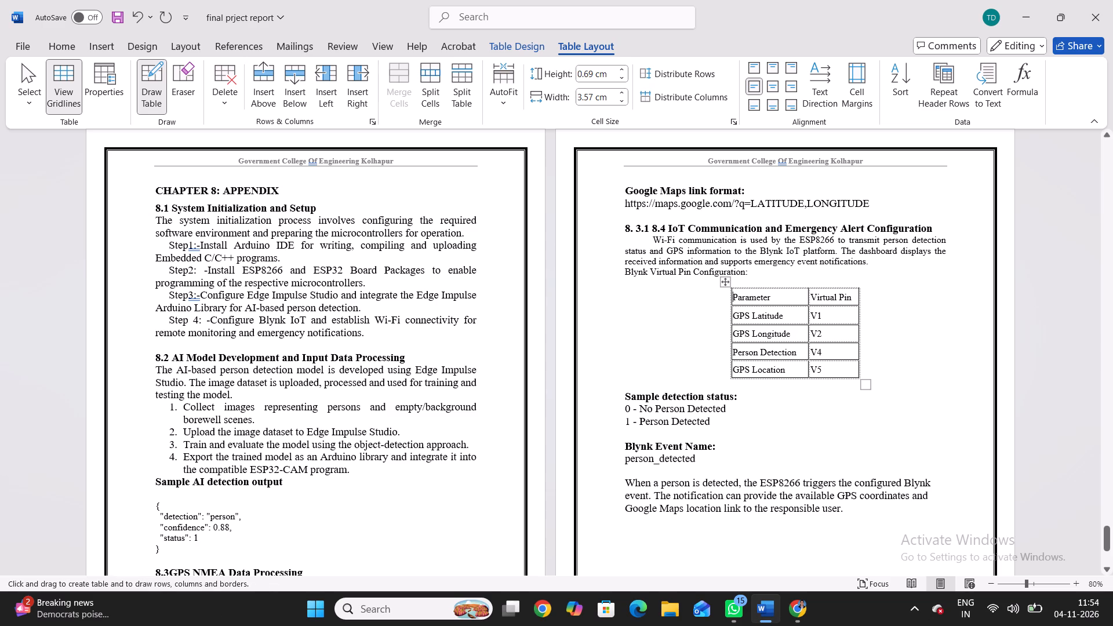
drag(732, 287, 842, 282)
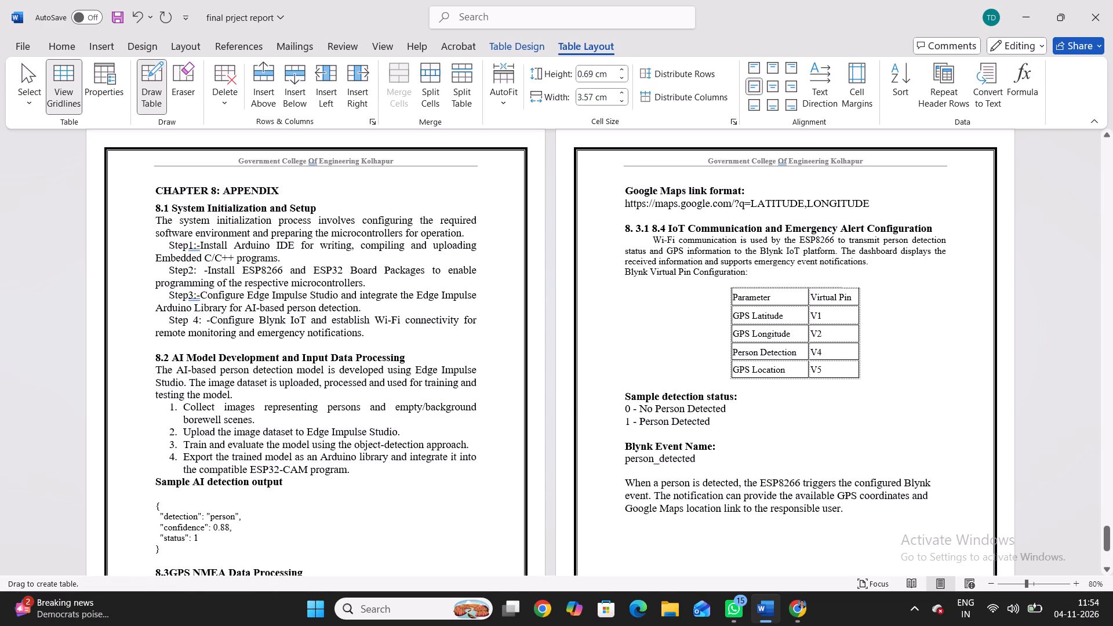
key(ctrl+z)
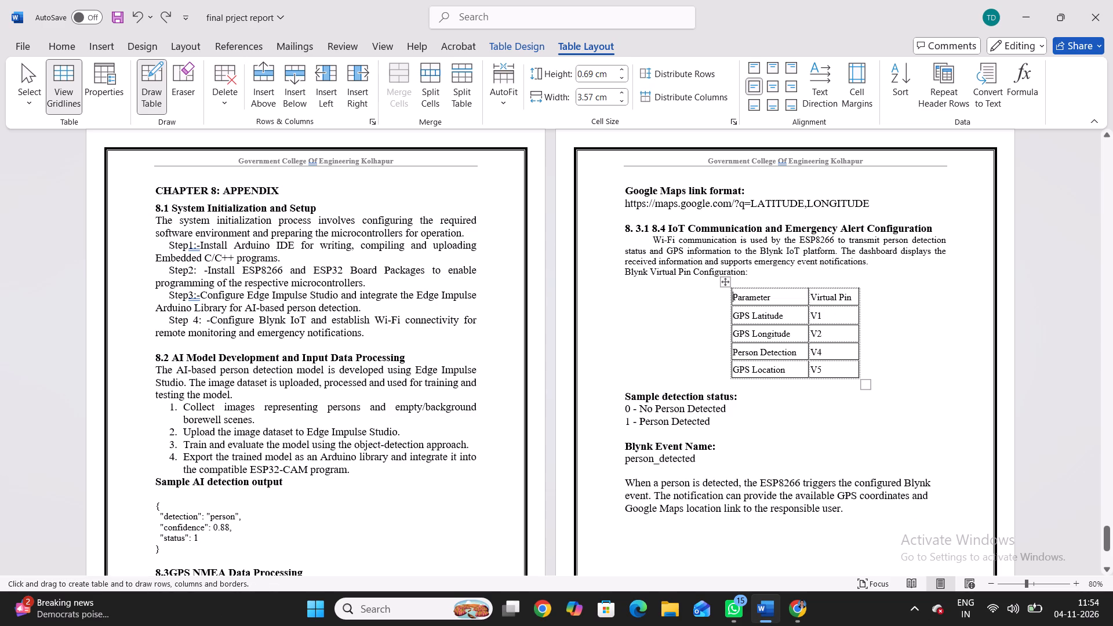
drag(733, 289, 853, 289)
click(909, 350)
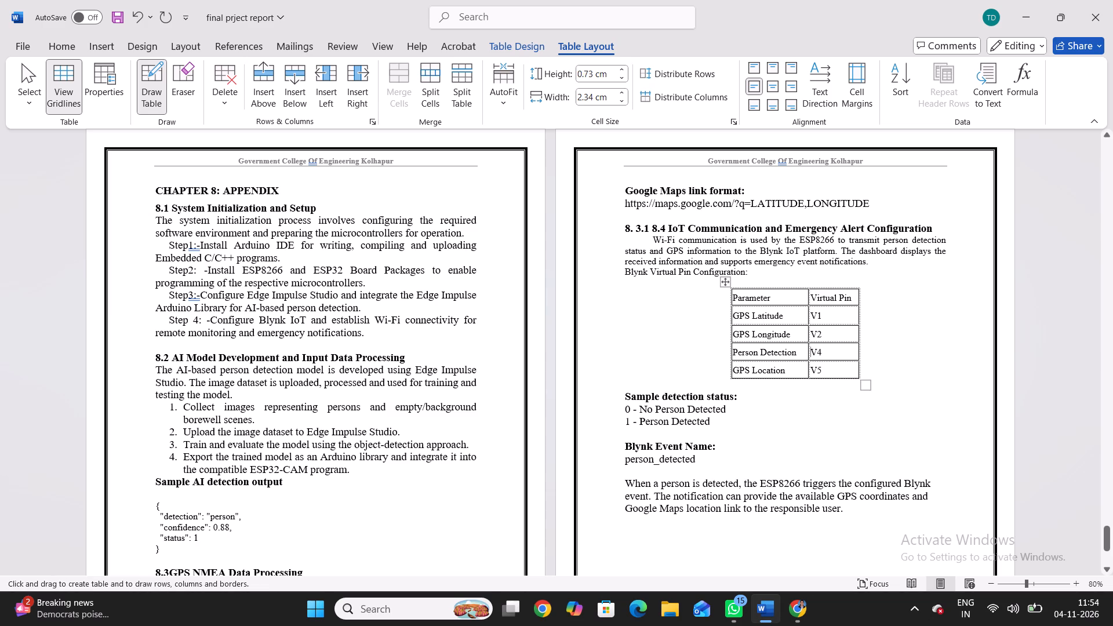
click(909, 350)
click(28, 49)
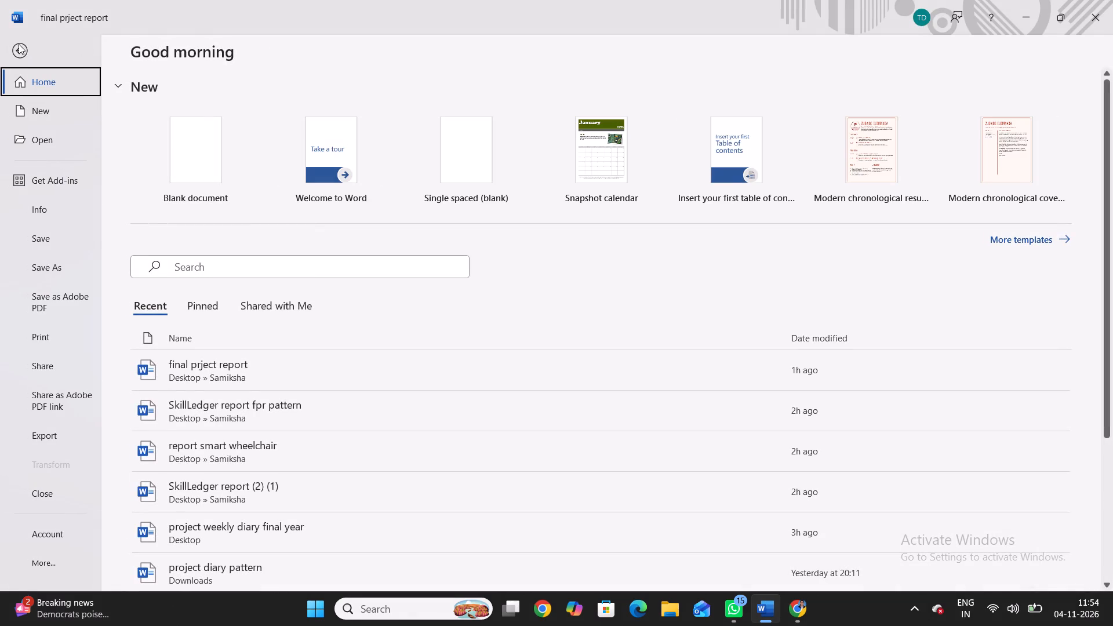
click(19, 44)
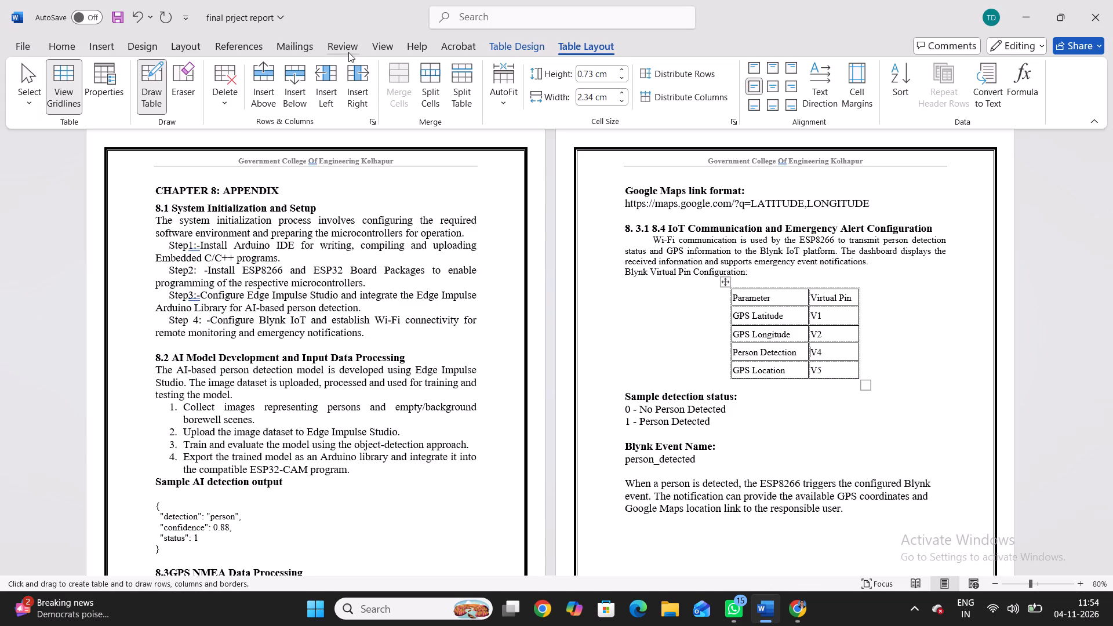
click(319, 46)
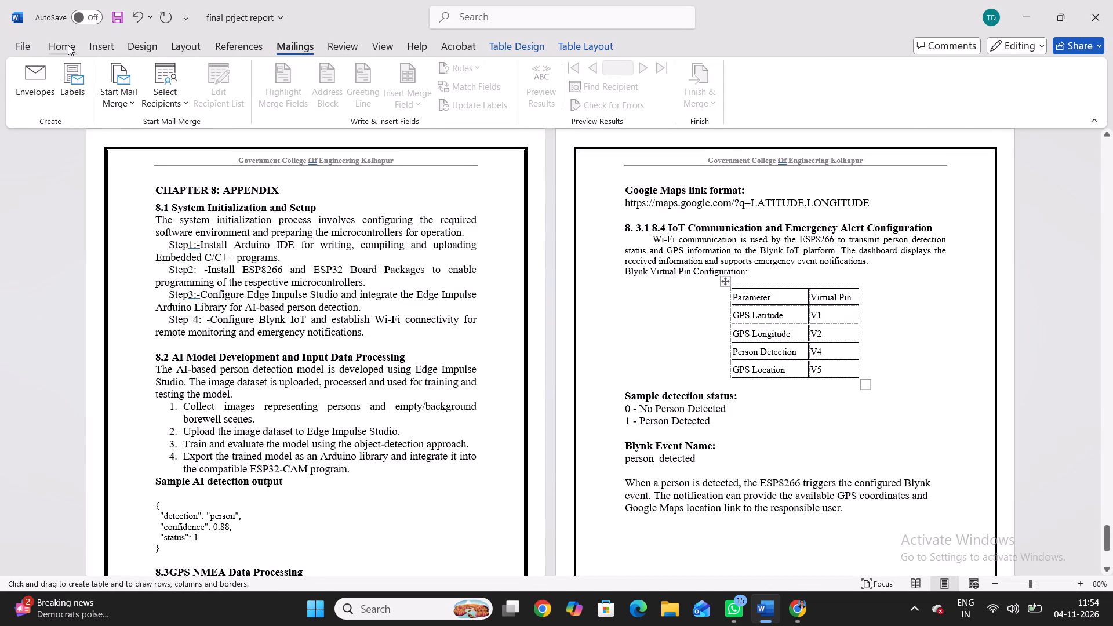
click(68, 45)
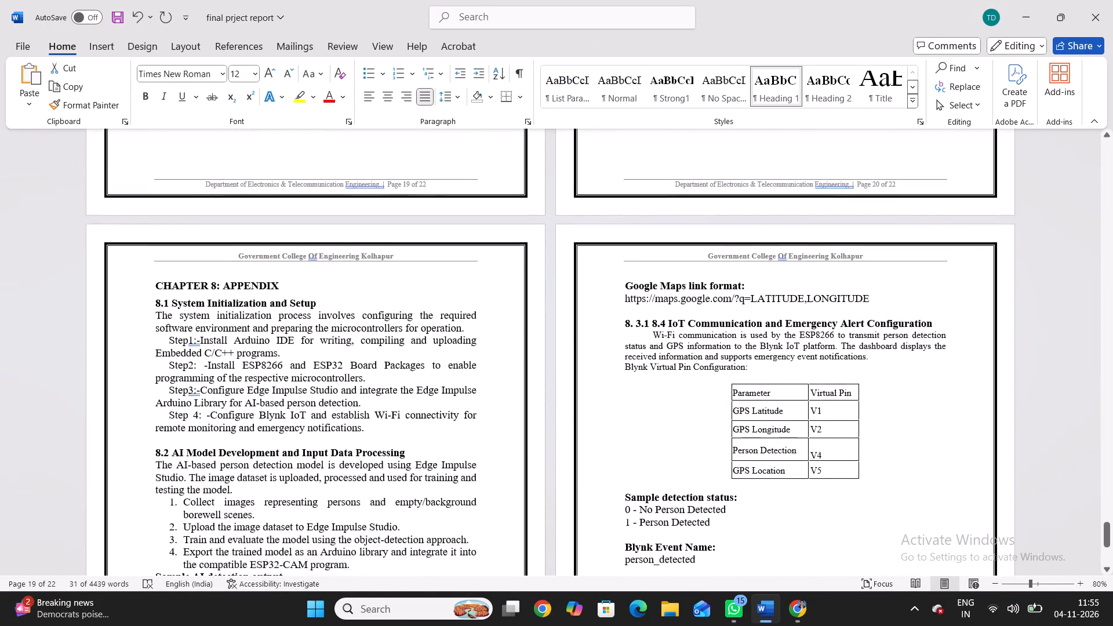
scroll(667, 440, down, 5)
scroll(667, 440, up, 4)
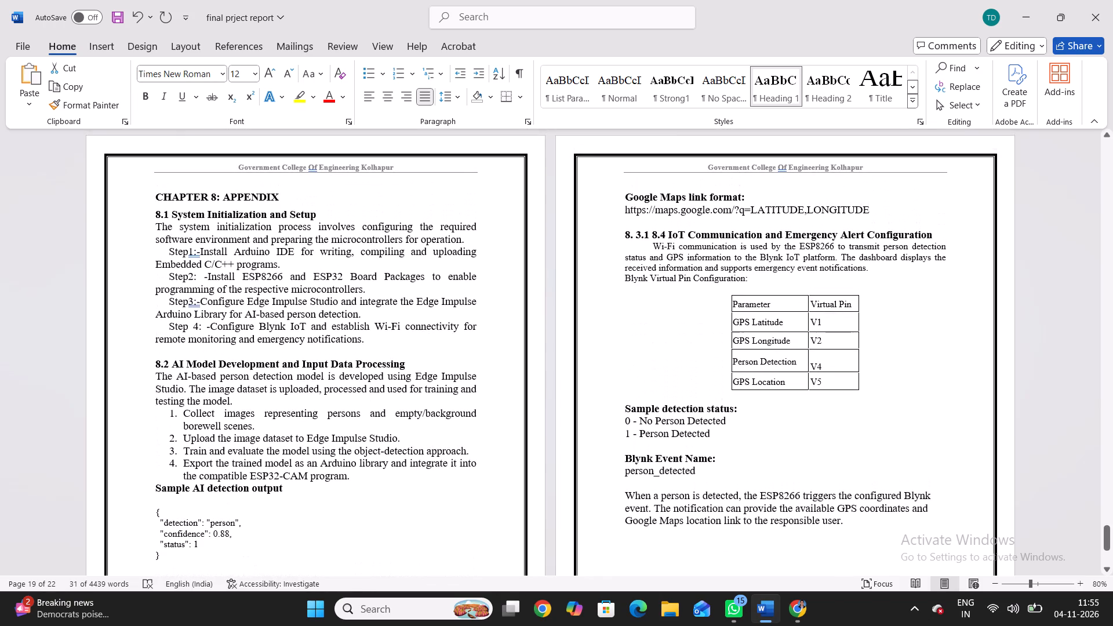
scroll(667, 440, up, 20)
scroll(667, 440, up, 15)
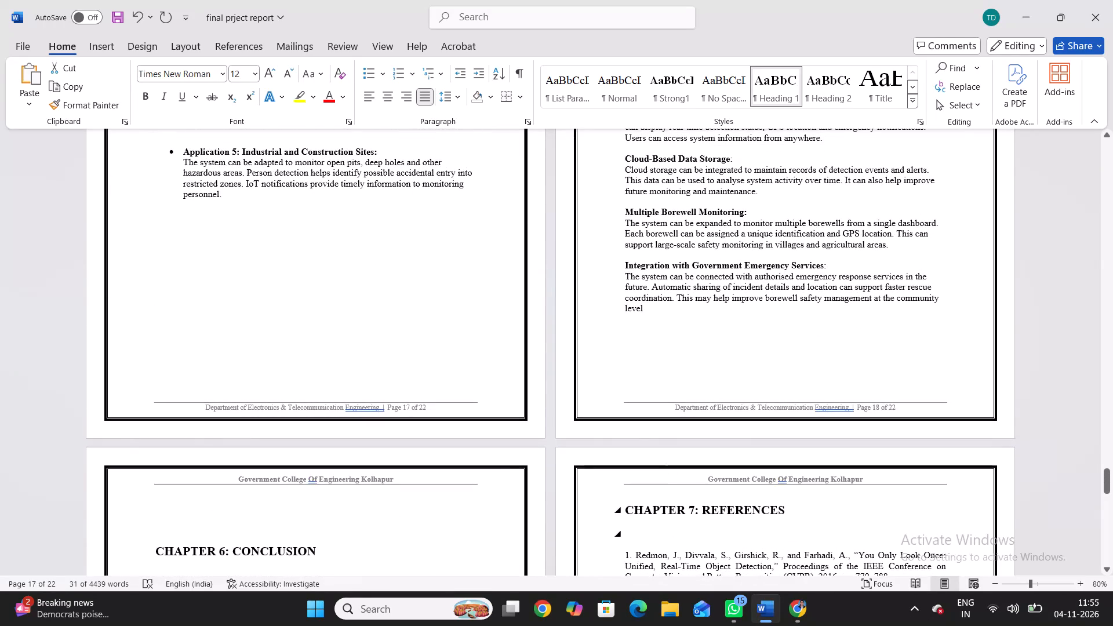
Insert an empty line above the "CHAPTER 7: REFERENCES" heading.
drag(656, 510, 740, 527)
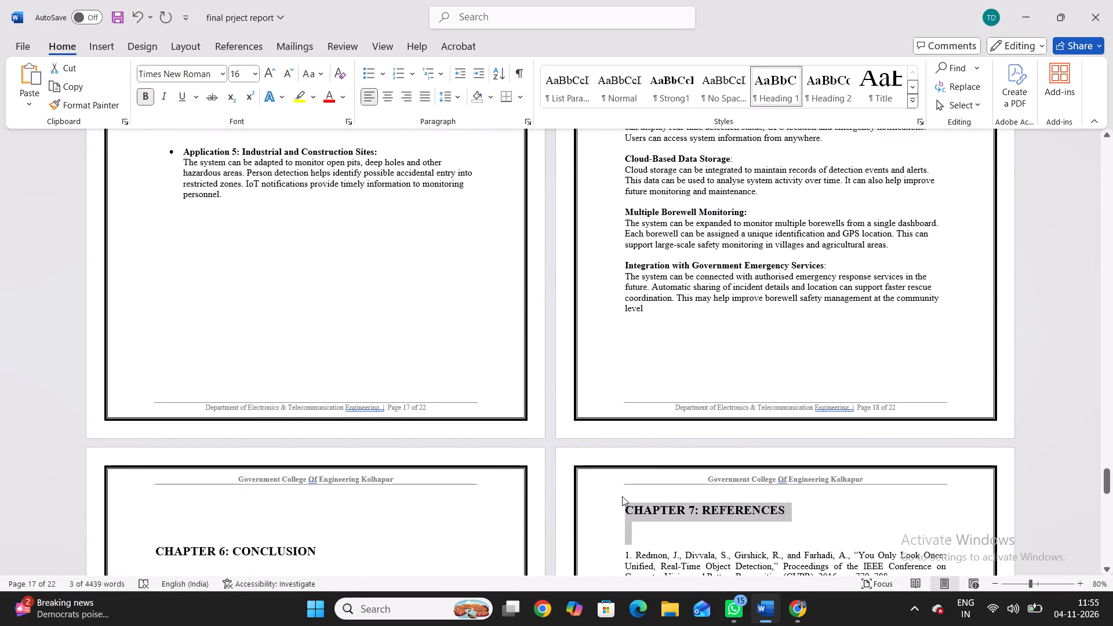
click(622, 496)
key(Return)
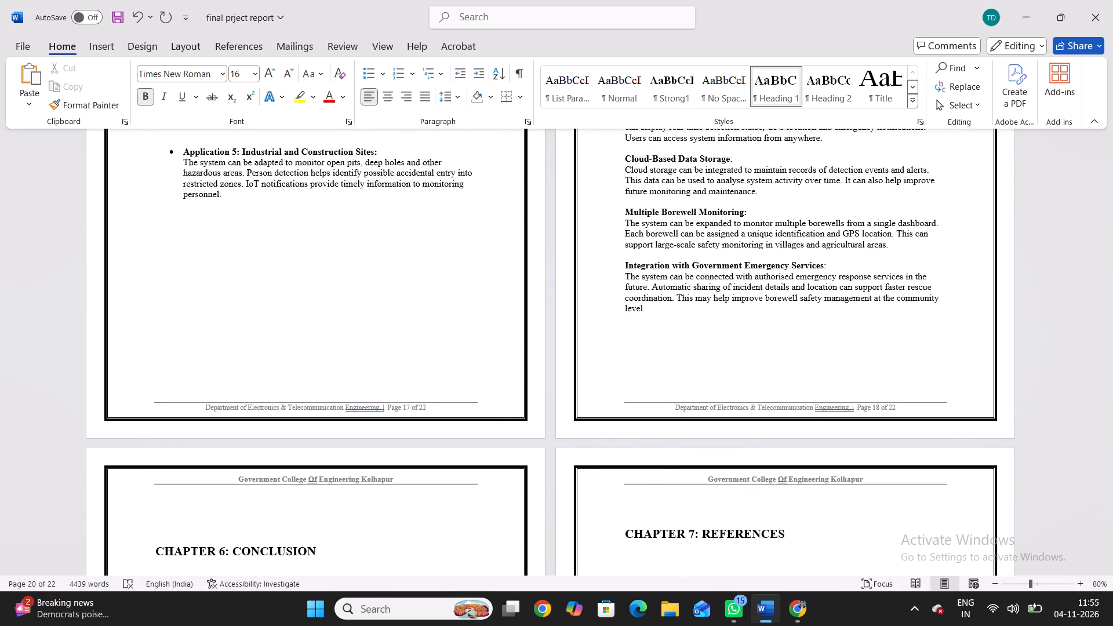
Delete one empty line above the "CHAPTER 6: CONCLUSION" heading.
scroll(622, 496, down, 2)
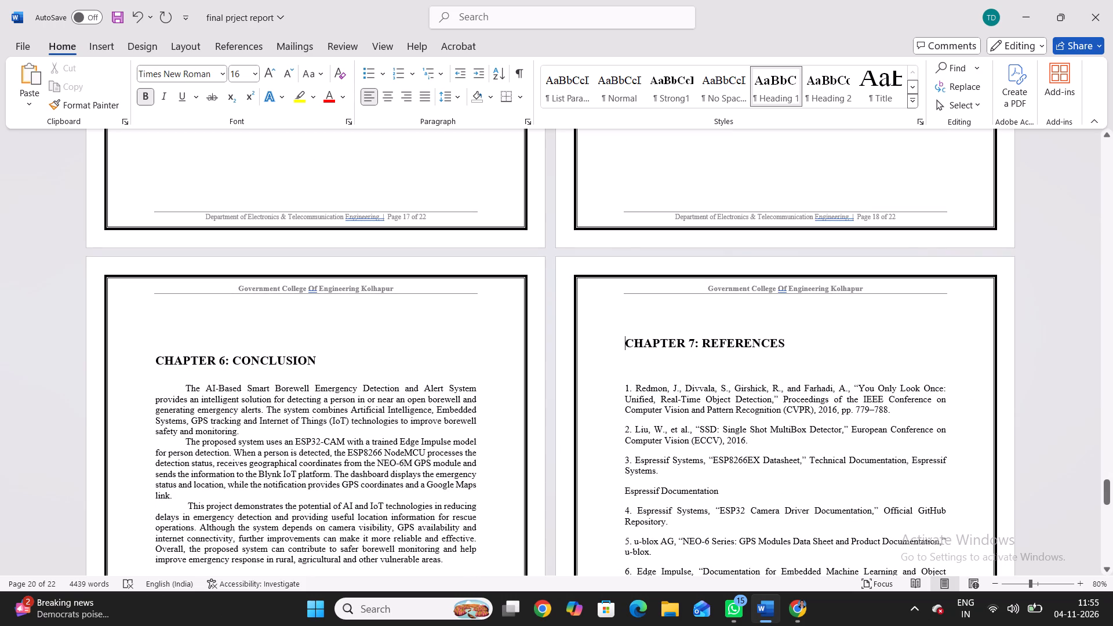
click(240, 327)
key(BackSpace)
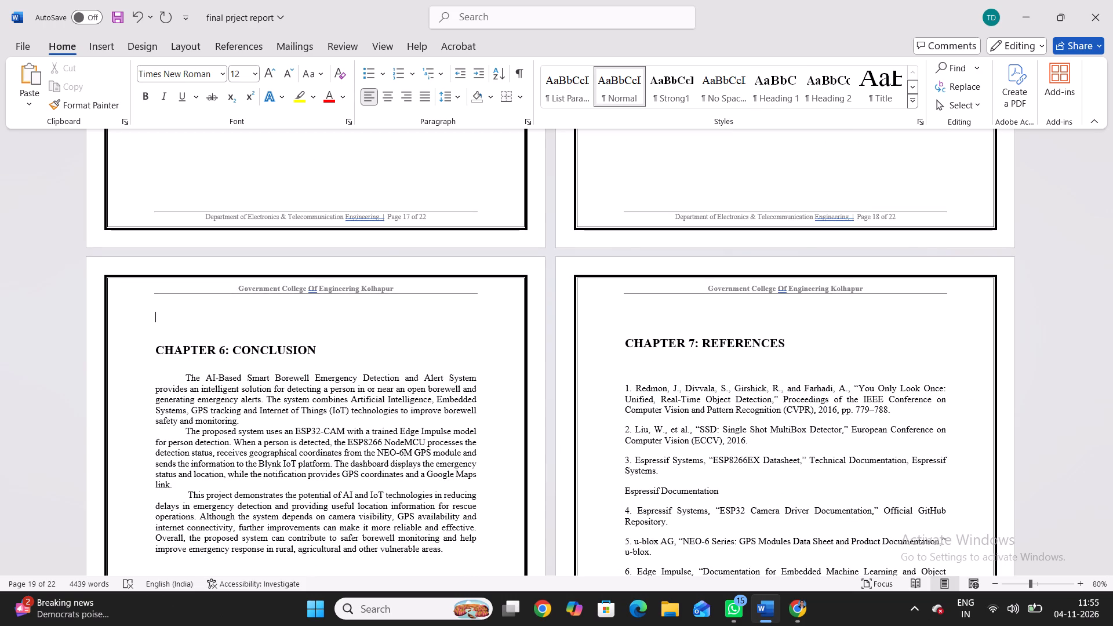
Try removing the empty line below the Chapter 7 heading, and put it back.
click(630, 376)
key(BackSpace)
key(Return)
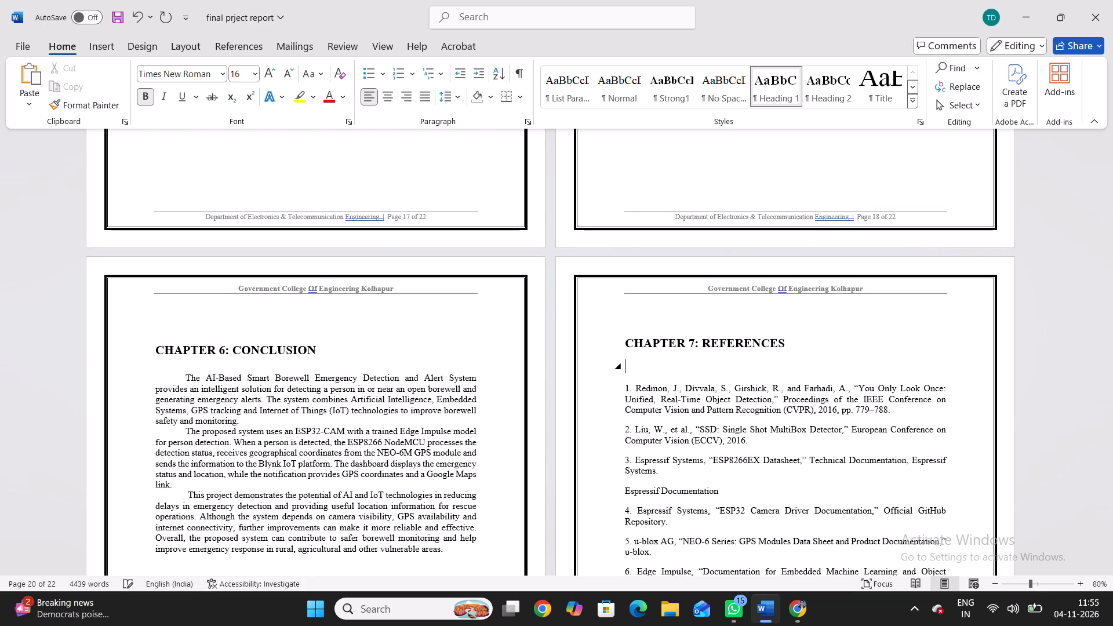
Delete the empty line between the "CHAPTER 7: REFERENCES" heading and the first reference.
scroll(630, 376, down, 1)
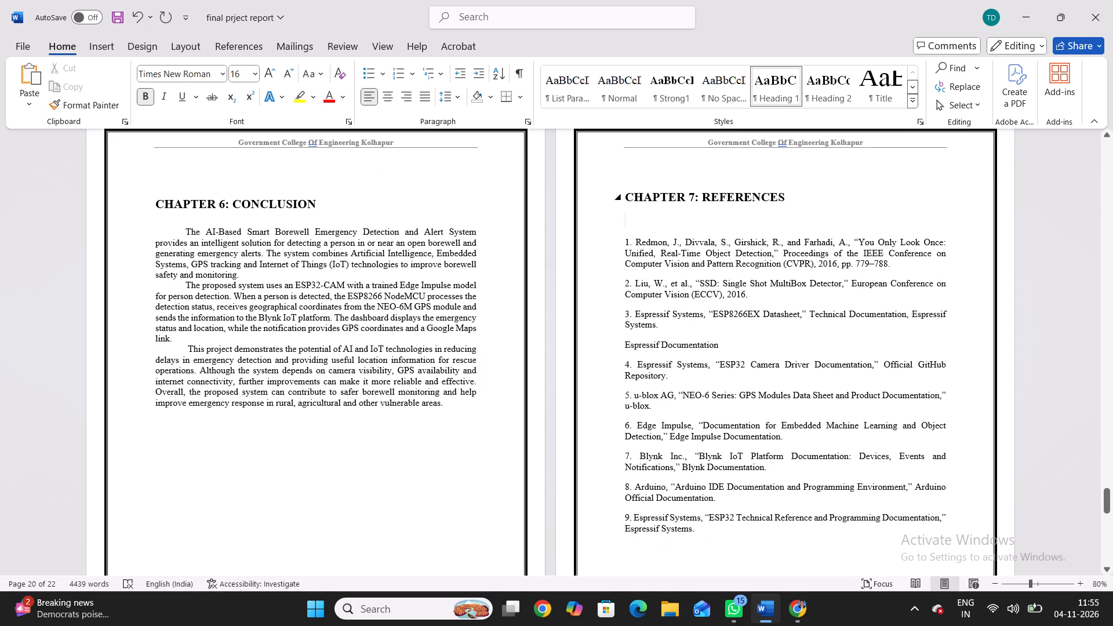
drag(702, 199, 752, 203)
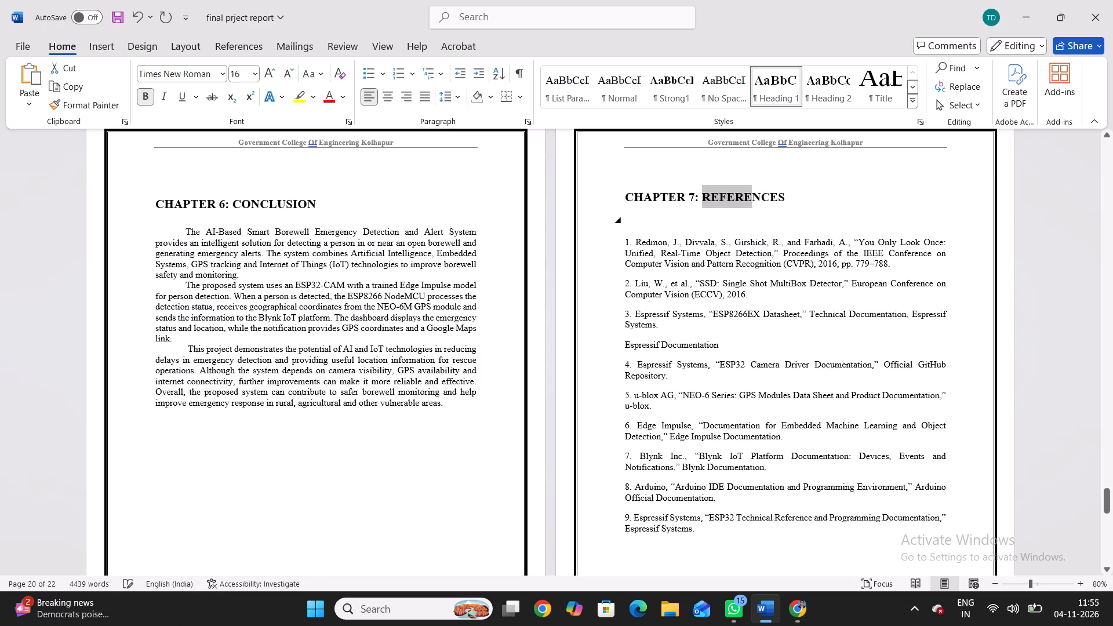
click(625, 238)
click(642, 224)
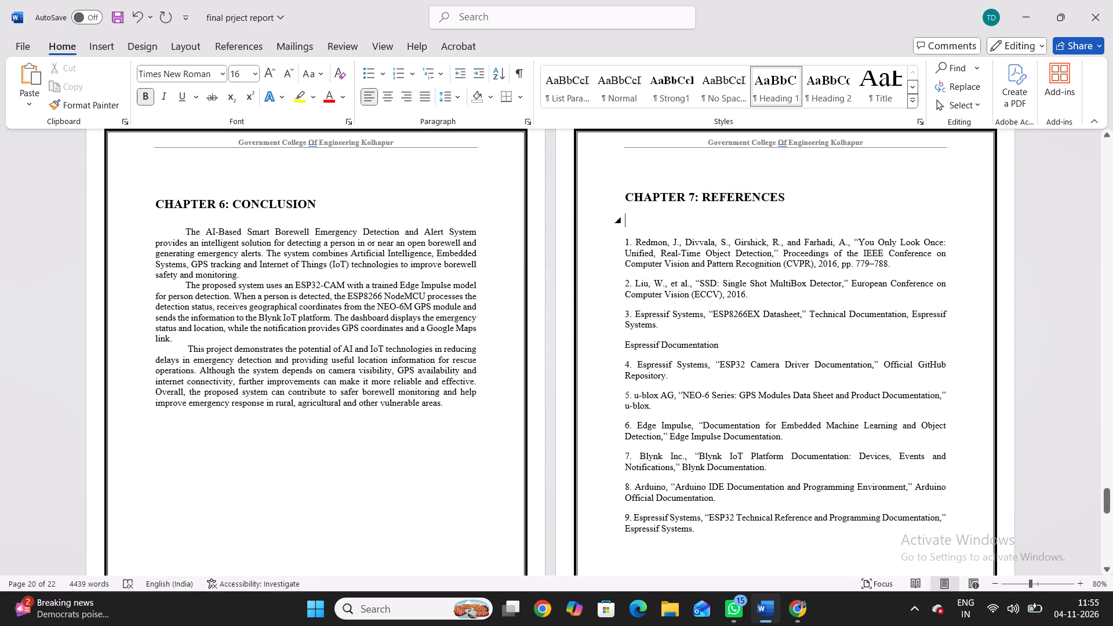
key(BackSpace)
Set the body text of section 8.1 System Initialization and Setup, including Steps 1 to 4, to 12 pt.
scroll(595, 336, down, 2)
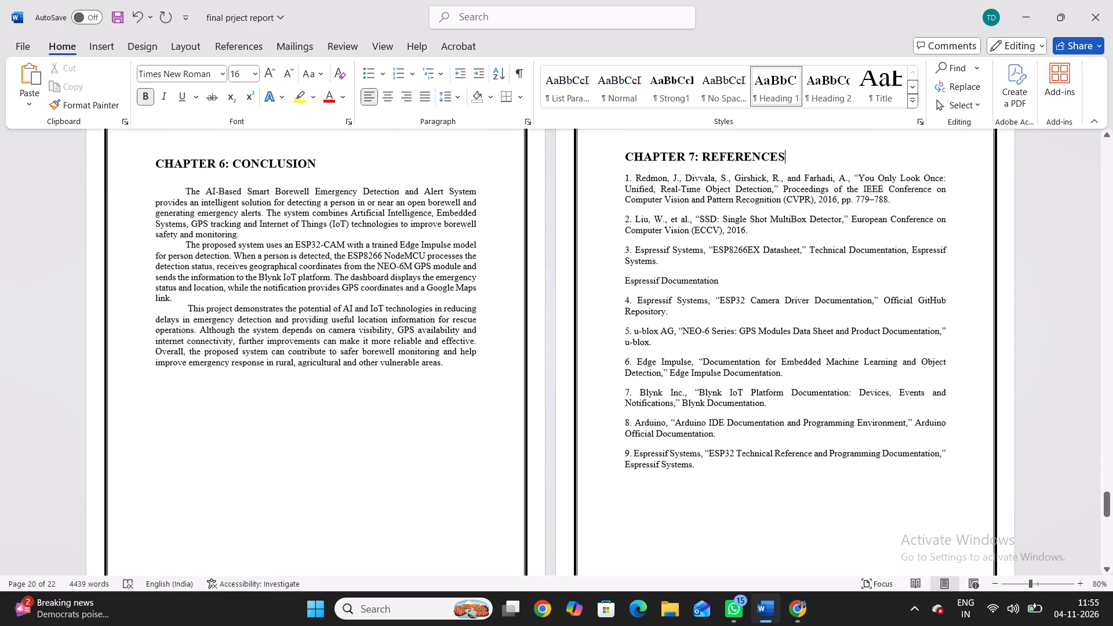
scroll(595, 336, down, 3)
scroll(595, 336, up, 3)
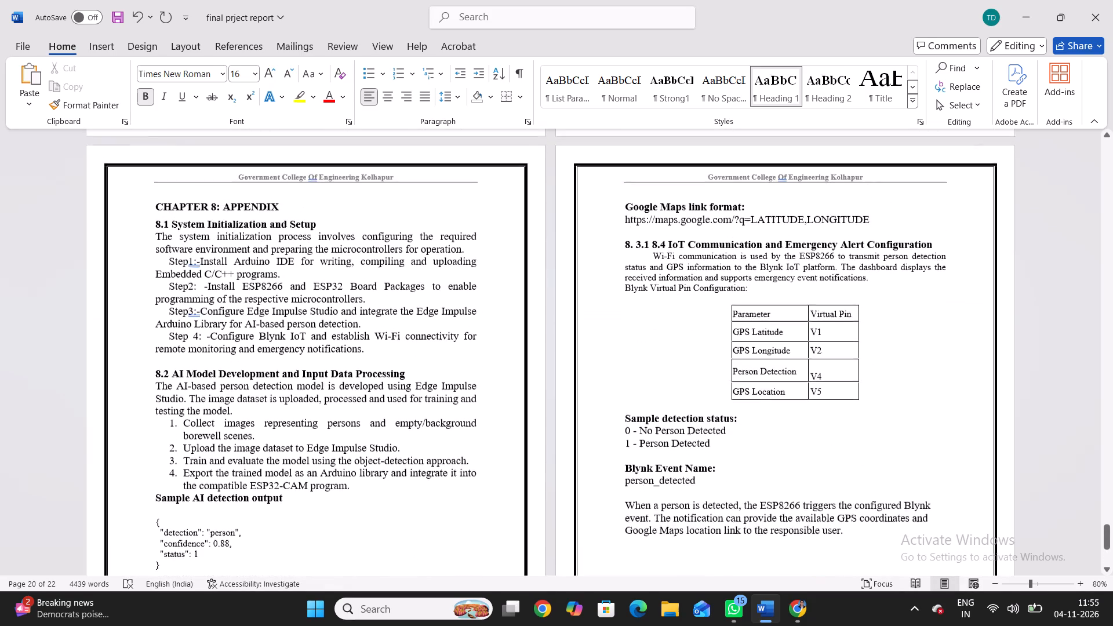
drag(154, 239, 184, 261)
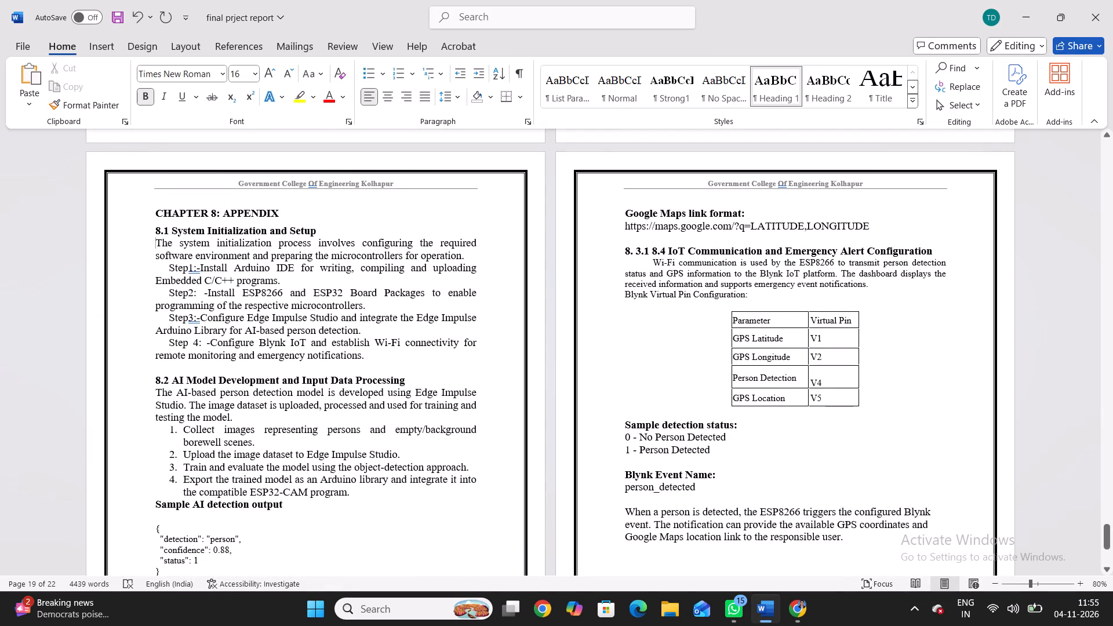
drag(184, 261, 382, 359)
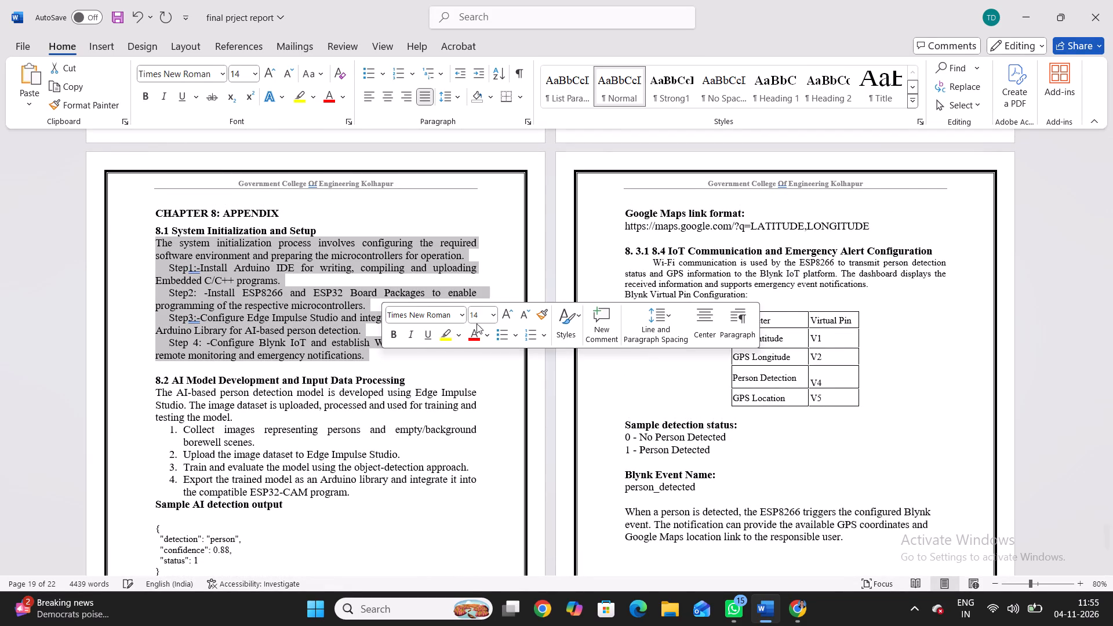
click(492, 316)
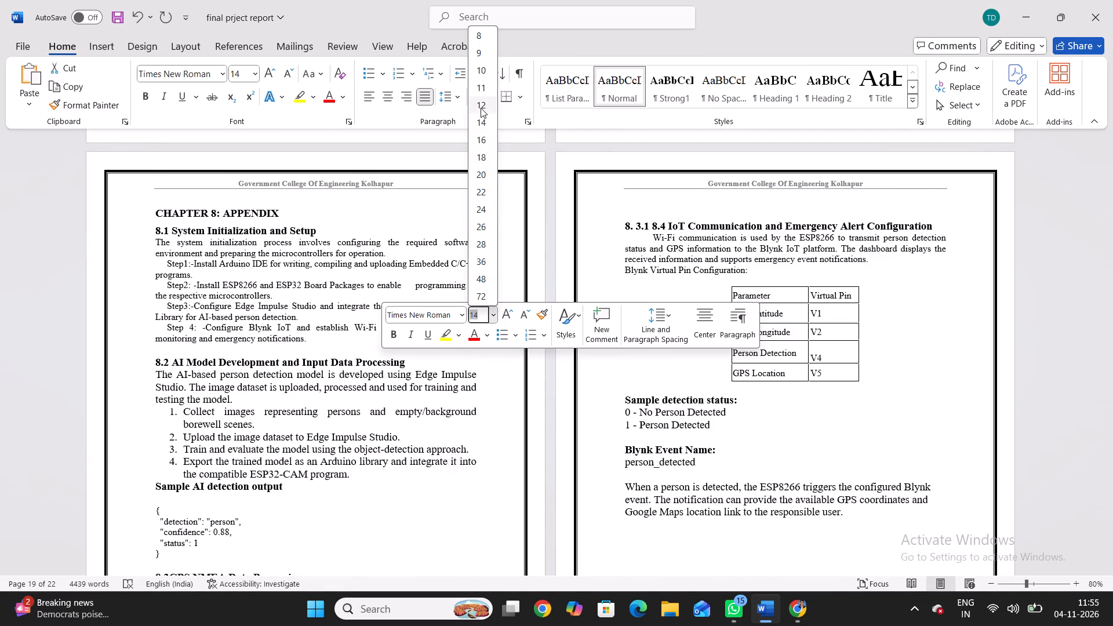
click(481, 108)
Set the introductory paragraph and numbered list of section 8.2 AI Model Development and Input Data Processing to 12 pt.
drag(319, 231, 159, 229)
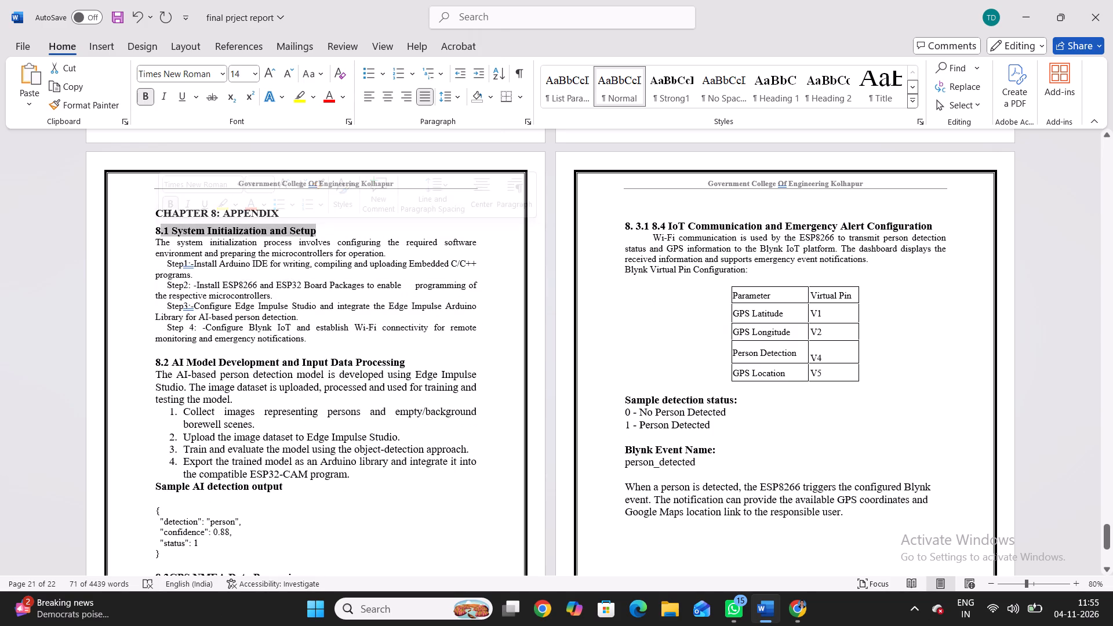
click(135, 268)
drag(154, 357, 405, 352)
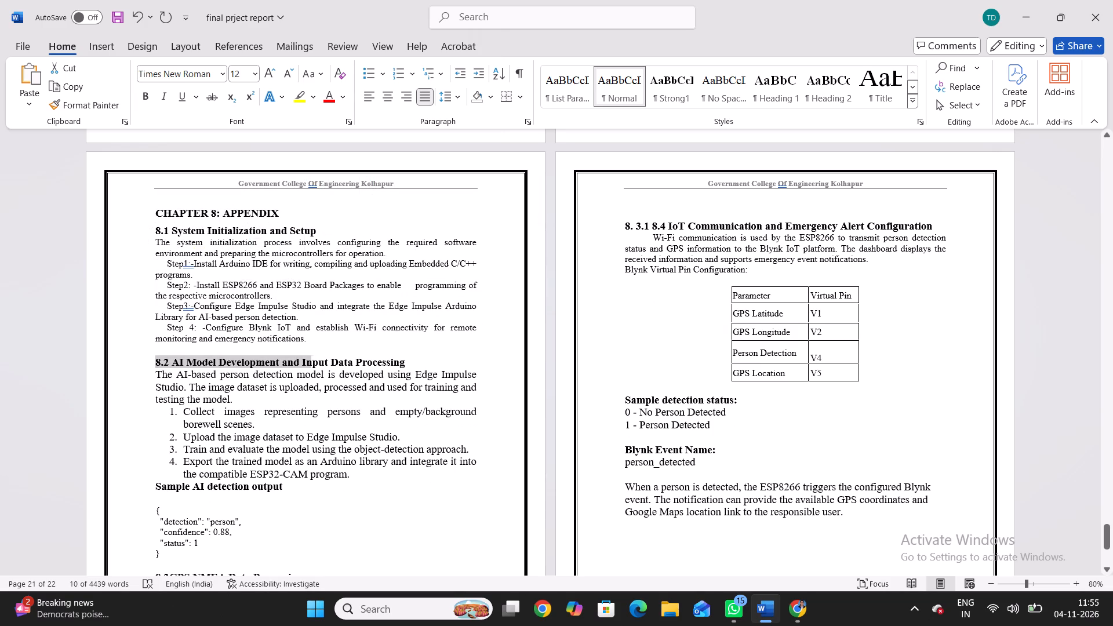
drag(405, 352, 411, 360)
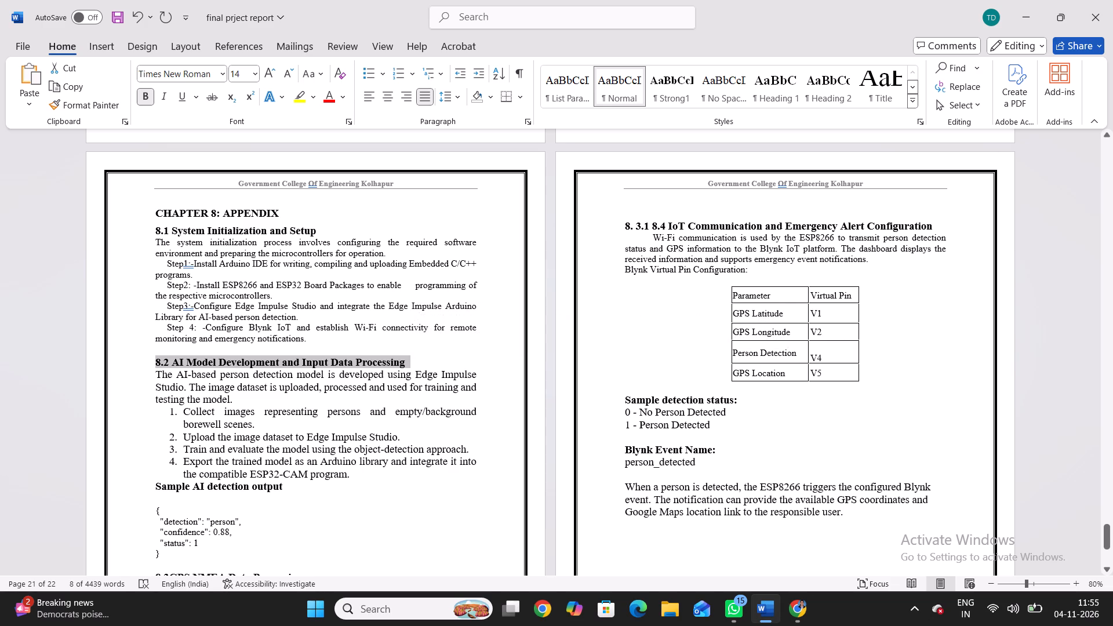
drag(152, 376, 351, 475)
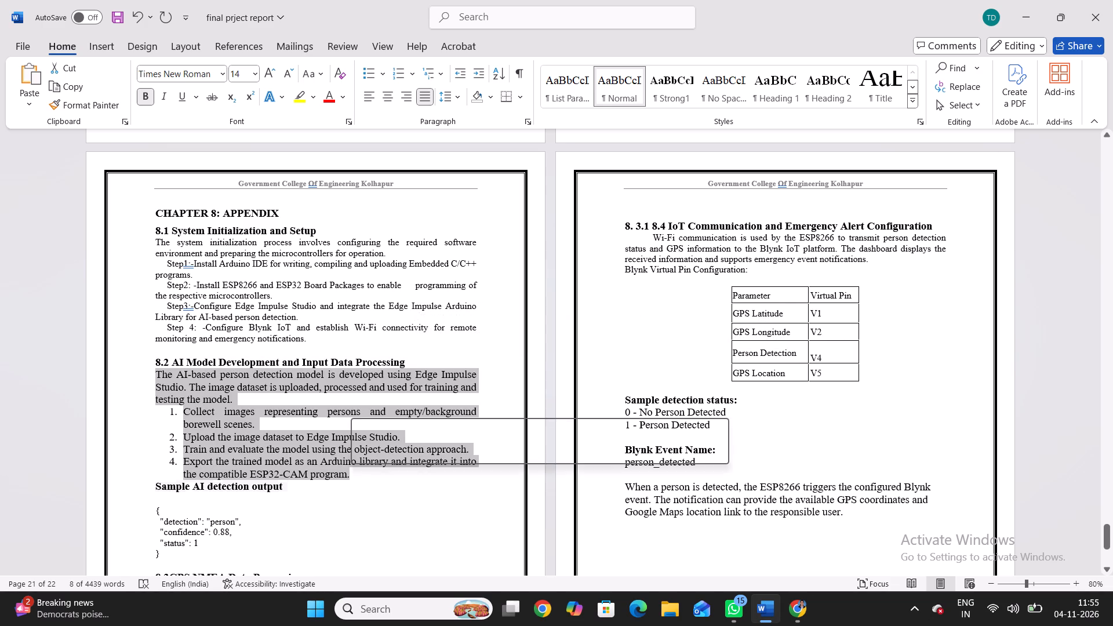
click(458, 430)
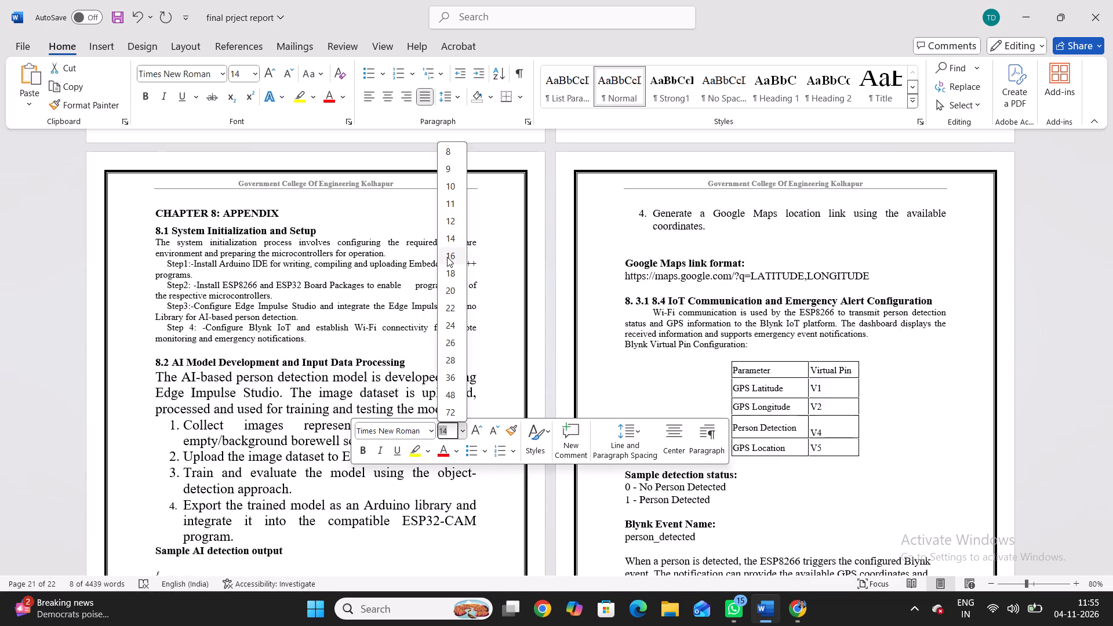
click(451, 224)
Add an unnumbered empty line between the section 8.2 list and the "Sample AI detection output" subheading.
scroll(344, 439, up, 1)
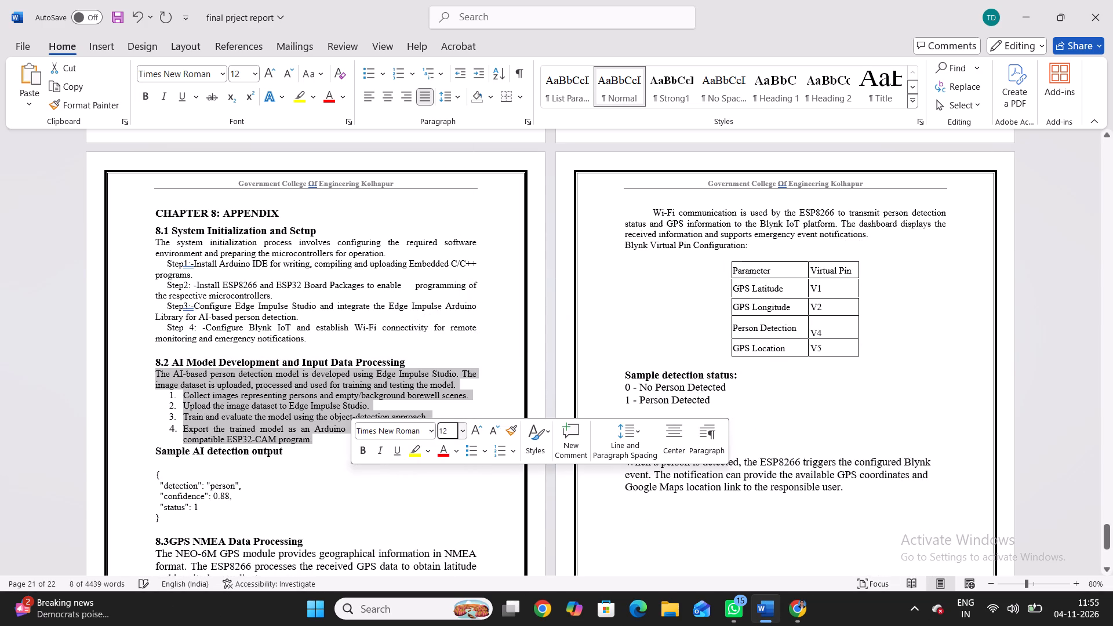
scroll(291, 454, up, 1)
click(290, 456)
click(321, 443)
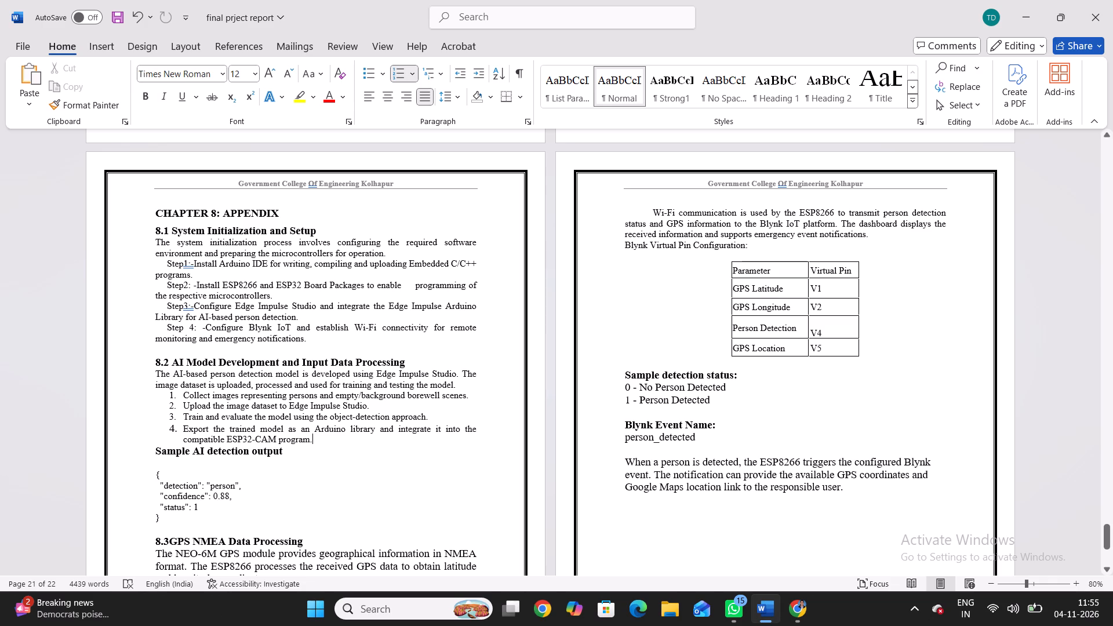
key(Return)
key(BackSpace)
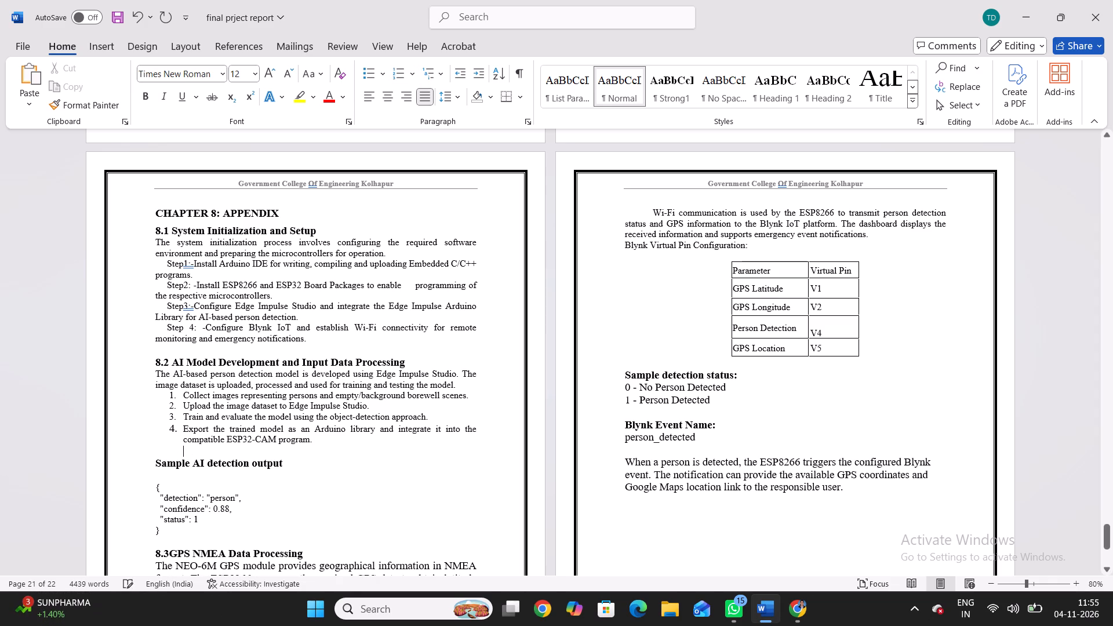
drag(283, 463, 134, 454)
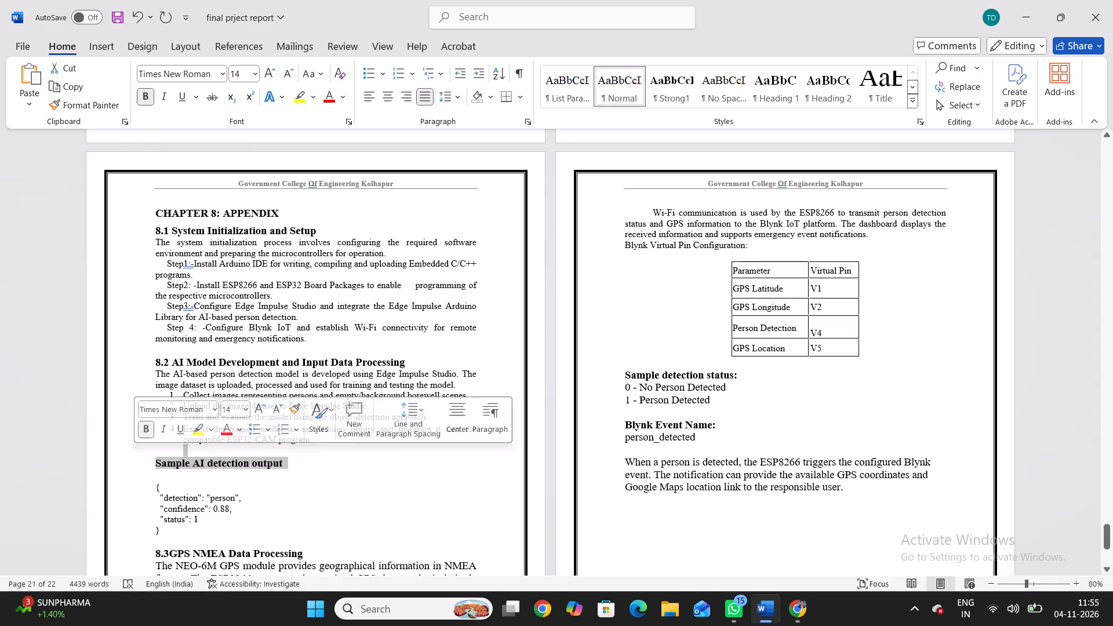
drag(272, 467, 244, 462)
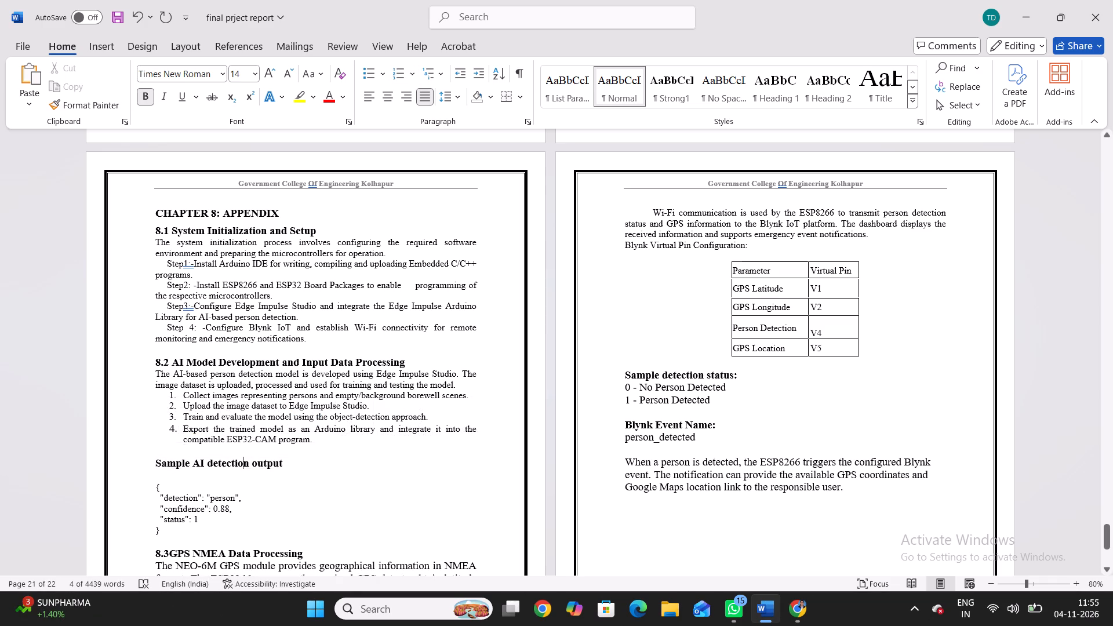
drag(252, 461, 268, 464)
Insert an empty line below the "8.3GPS NMEA Data Processing" heading.
scroll(324, 504, down, 5)
drag(153, 413, 240, 418)
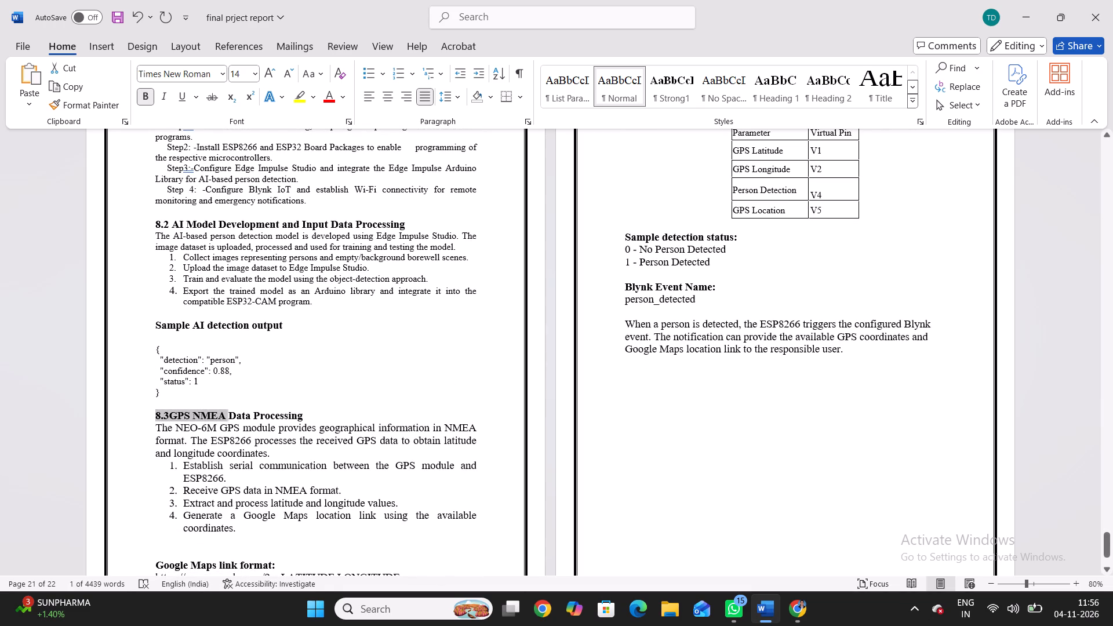
drag(240, 418, 314, 424)
click(319, 418)
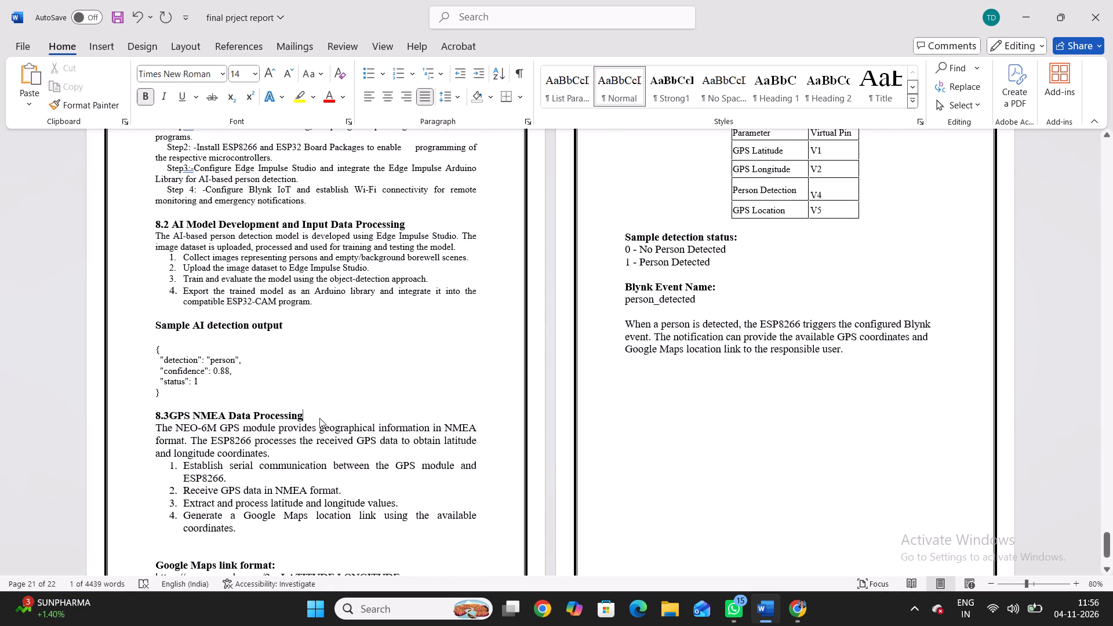
key(Return)
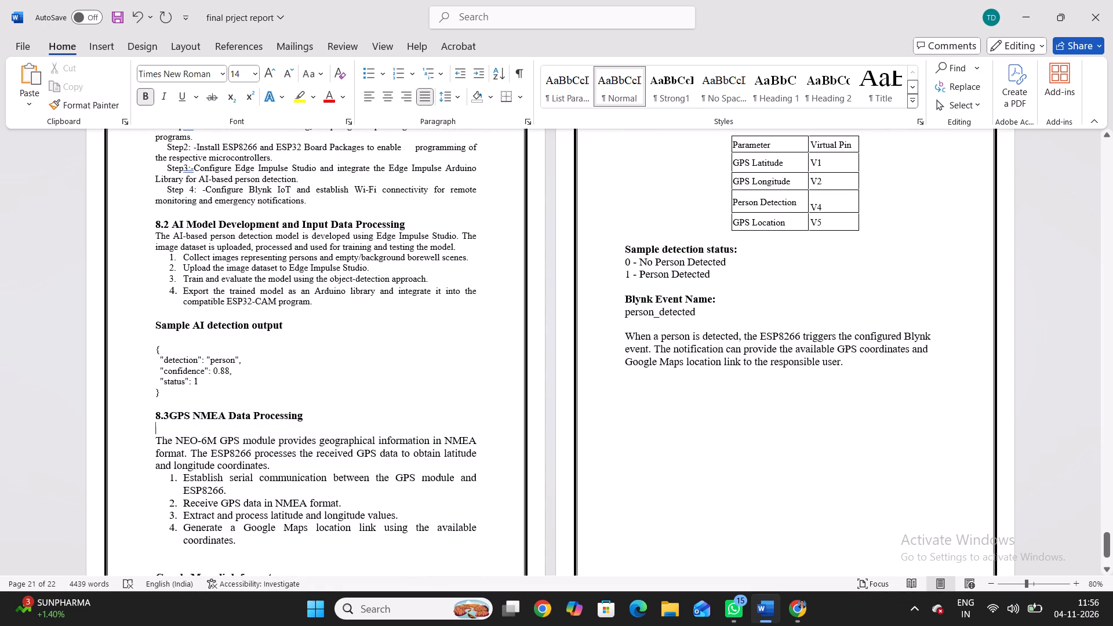
Set the introductory paragraph and numbered list of section 8.3 GPS NMEA Data Processing to 12 pt.
drag(157, 437, 366, 587)
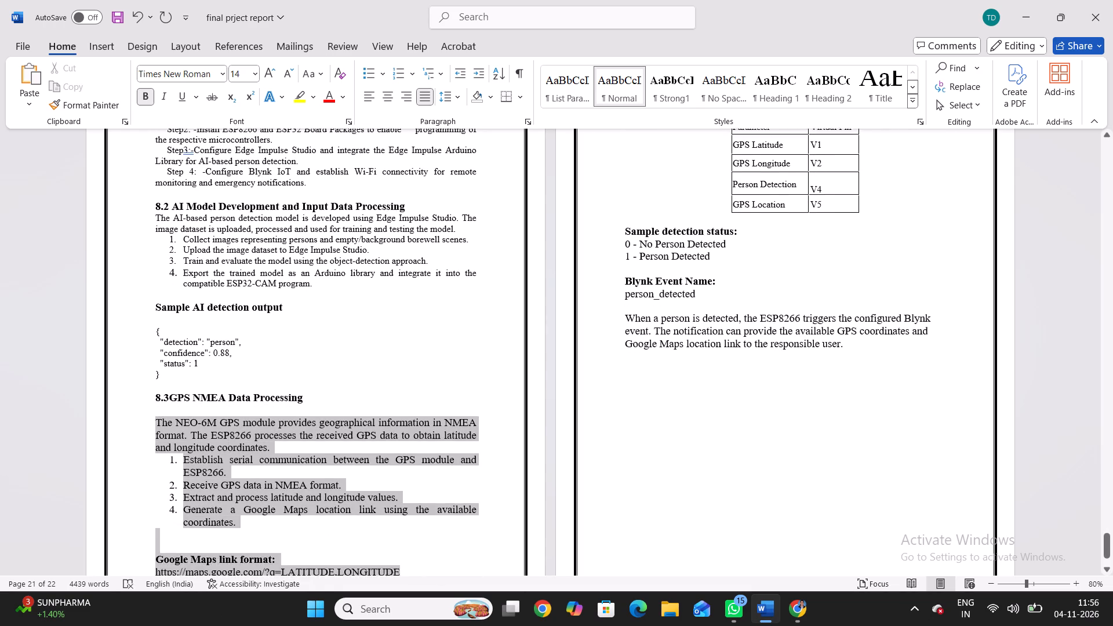
drag(366, 587, 307, 471)
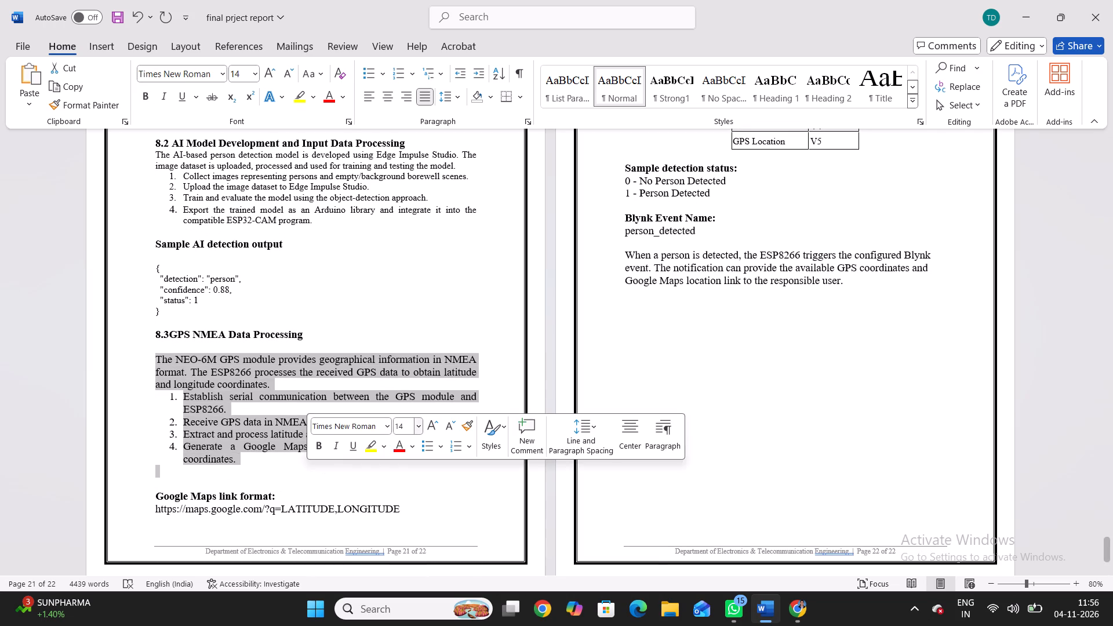
click(416, 430)
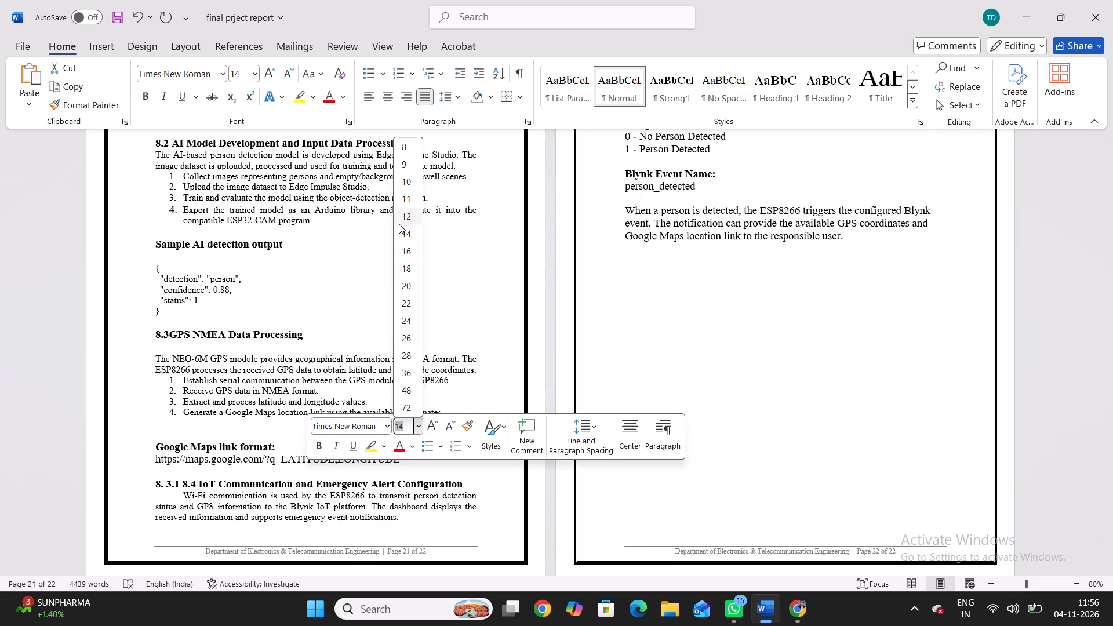
click(408, 215)
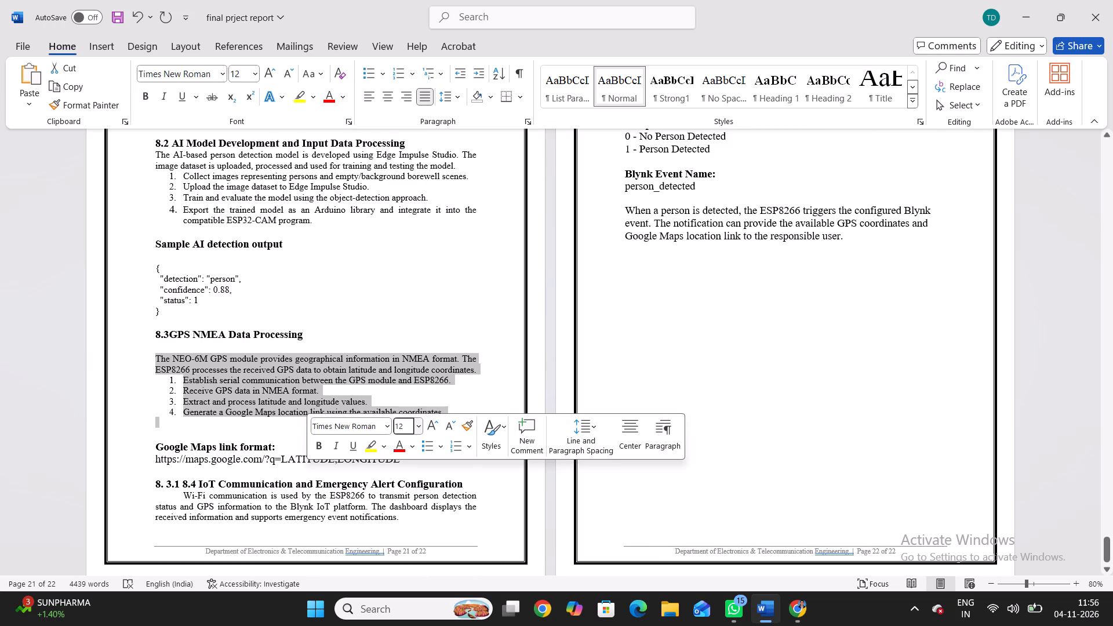
Set the URL line under the "Google Maps link format:" subheading to 12 pt.
right_drag(156, 461, 401, 461)
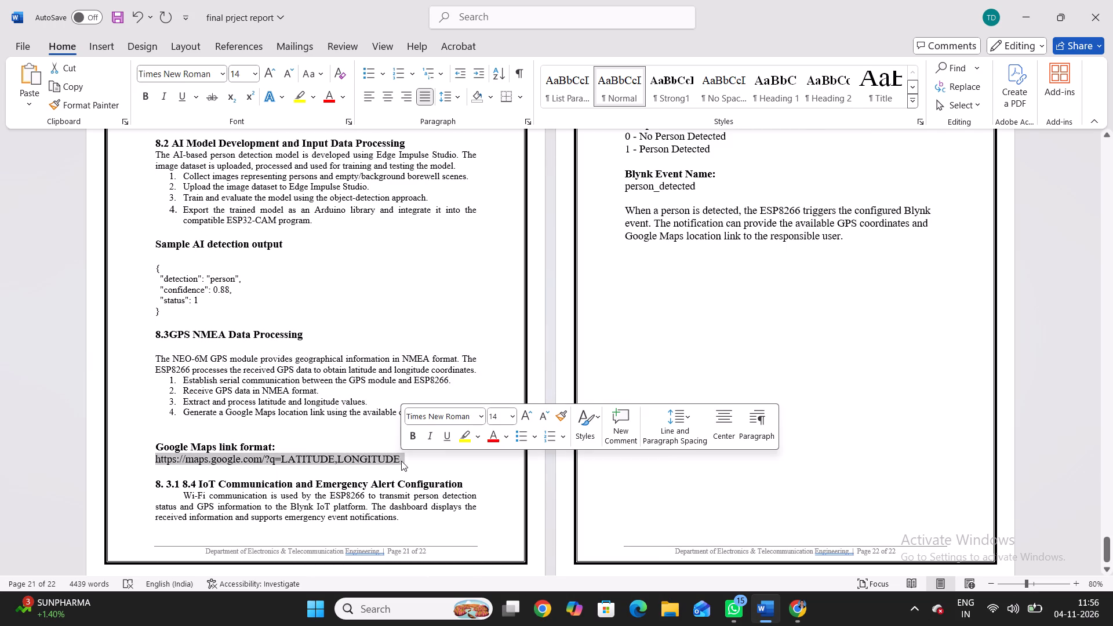
click(507, 418)
click(511, 418)
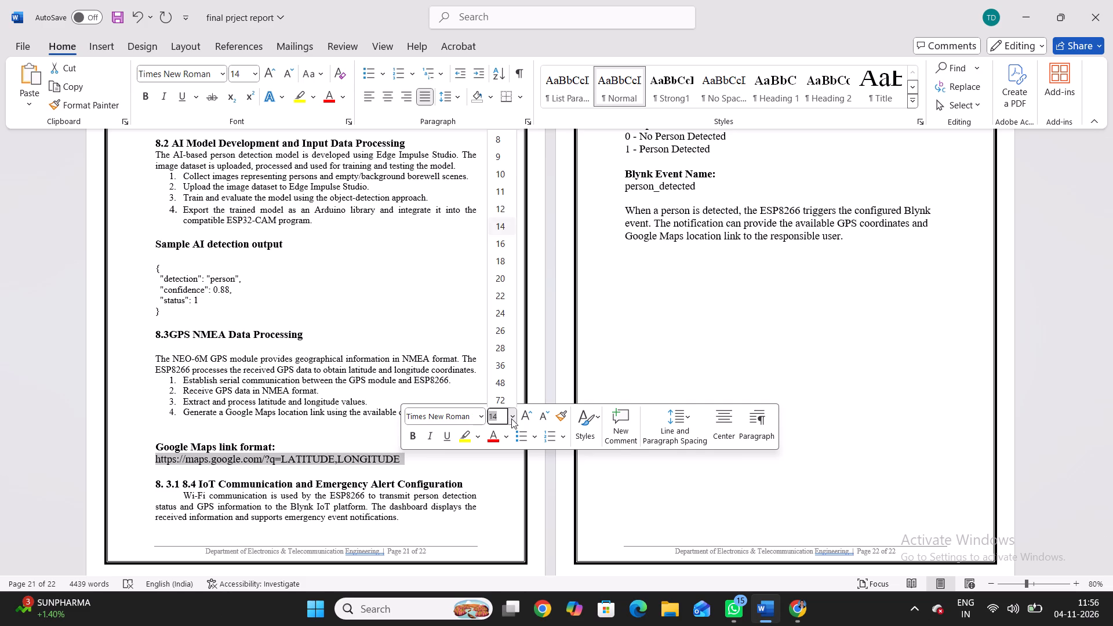
click(502, 210)
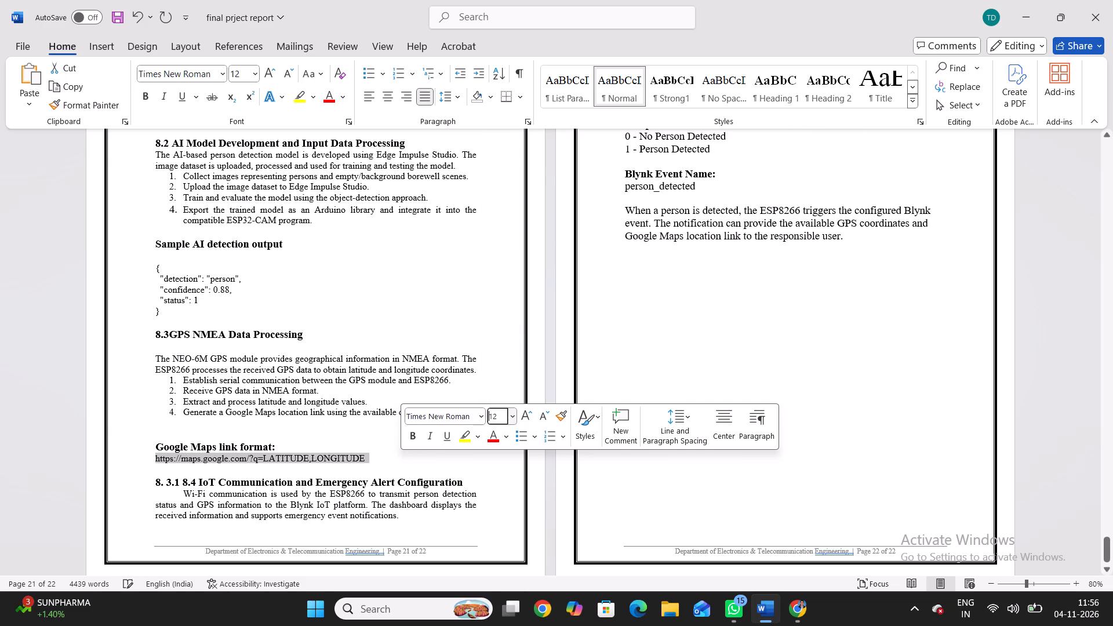
Check the font size of the 8.4 IoT Communication heading and the Blynk Virtual Pin Configuration table.
scroll(136, 497, left, 1)
drag(180, 490, 403, 522)
click(429, 443)
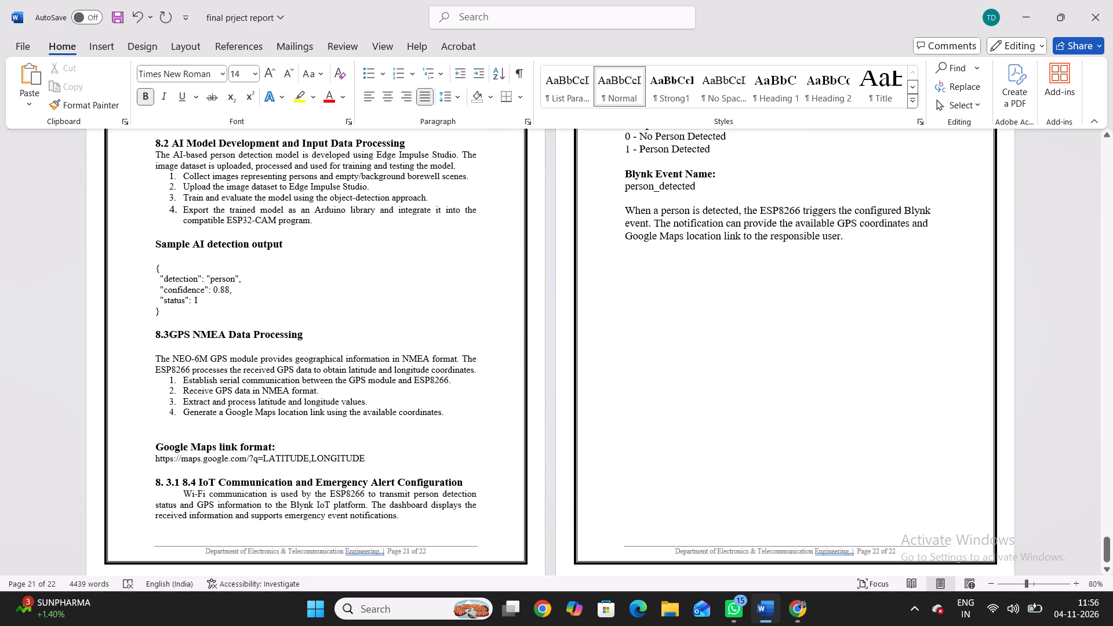
drag(435, 477, 368, 485)
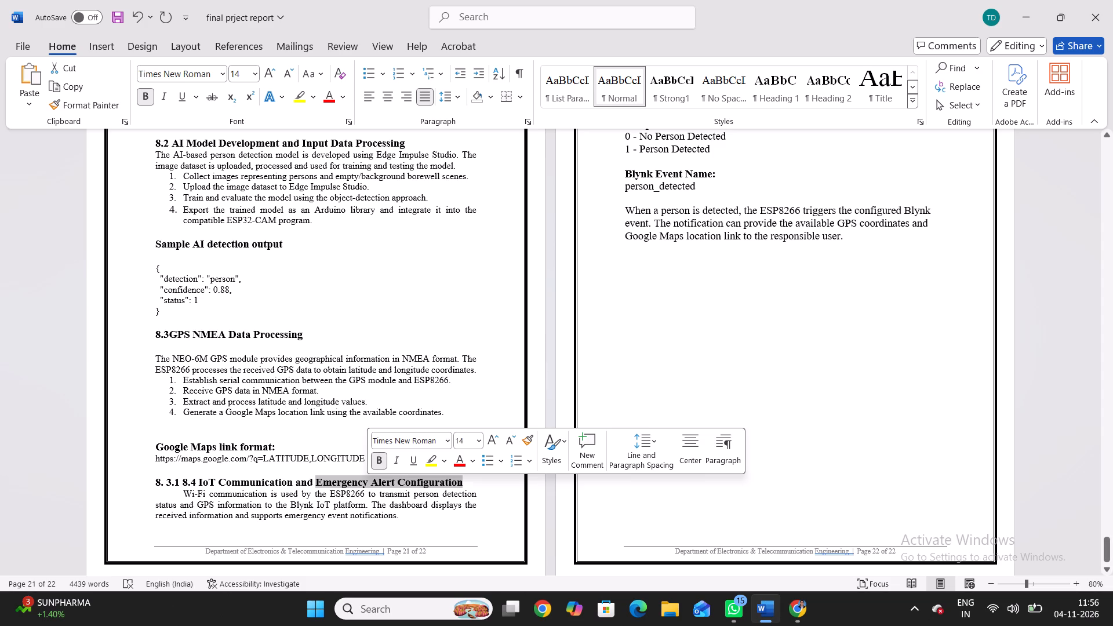
click(472, 410)
scroll(739, 340, up, 3)
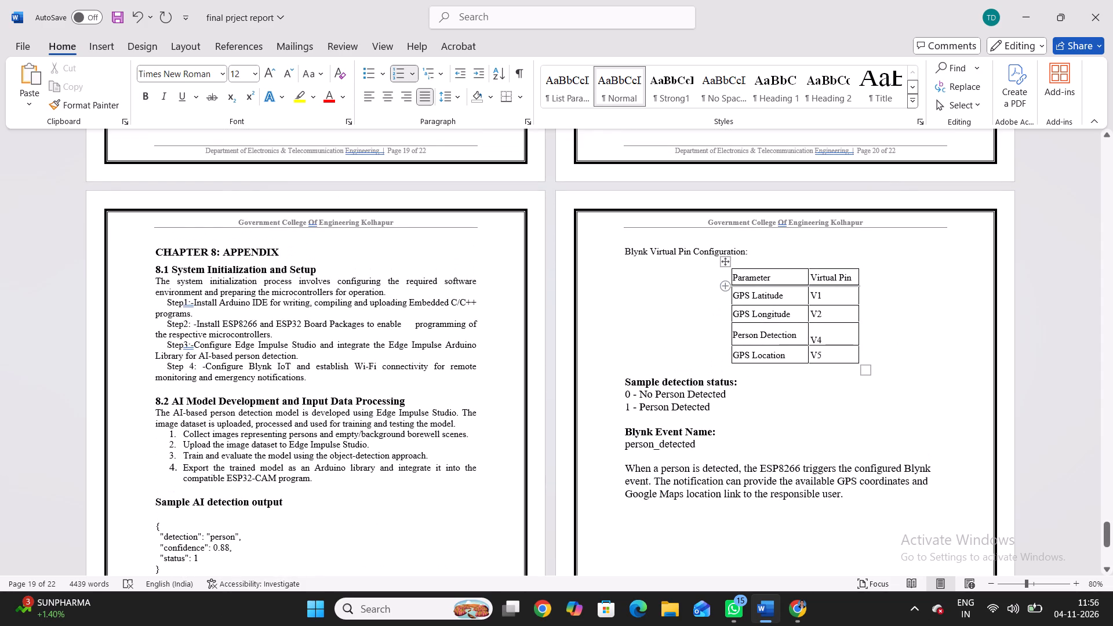
drag(736, 277, 831, 367)
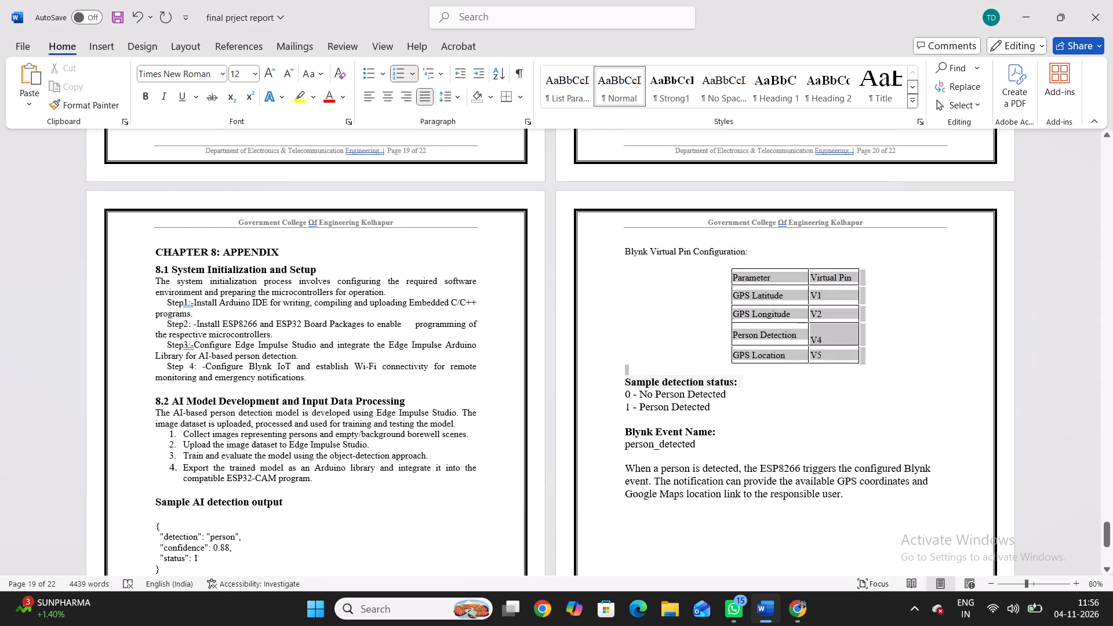
drag(831, 367, 835, 362)
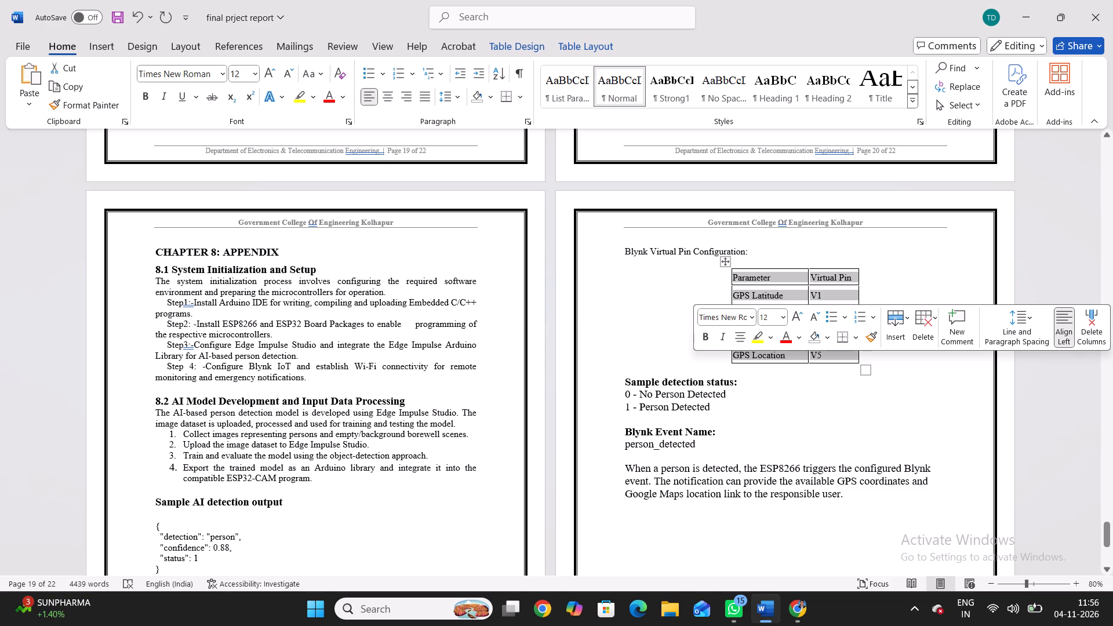
Set the two status lines under "Sample detection status:" to 12 pt.
drag(622, 397, 708, 411)
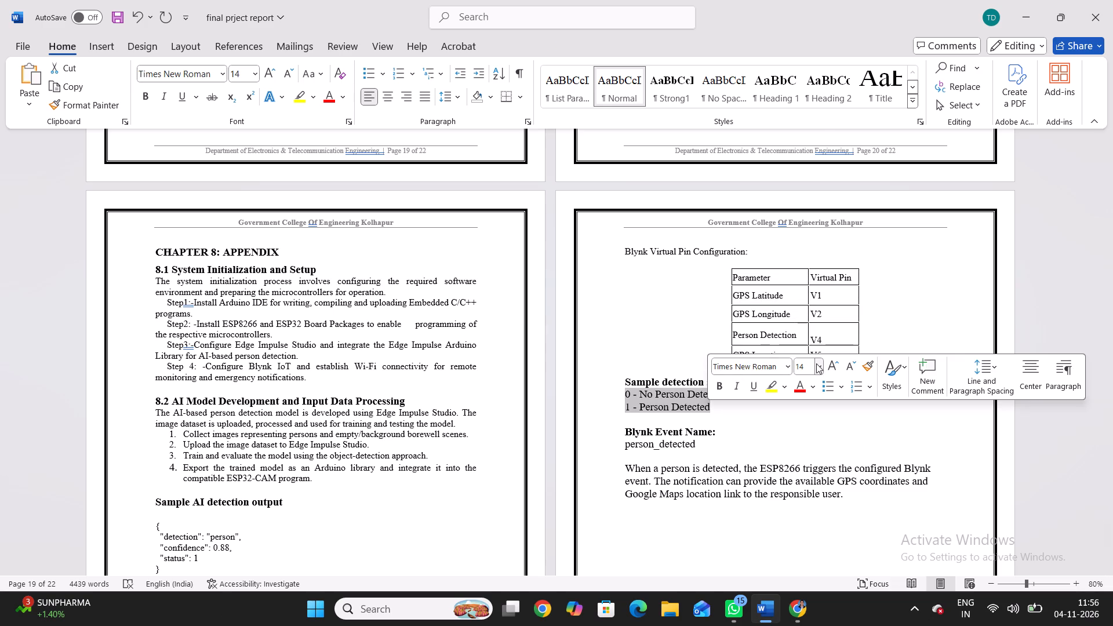
click(816, 363)
click(809, 158)
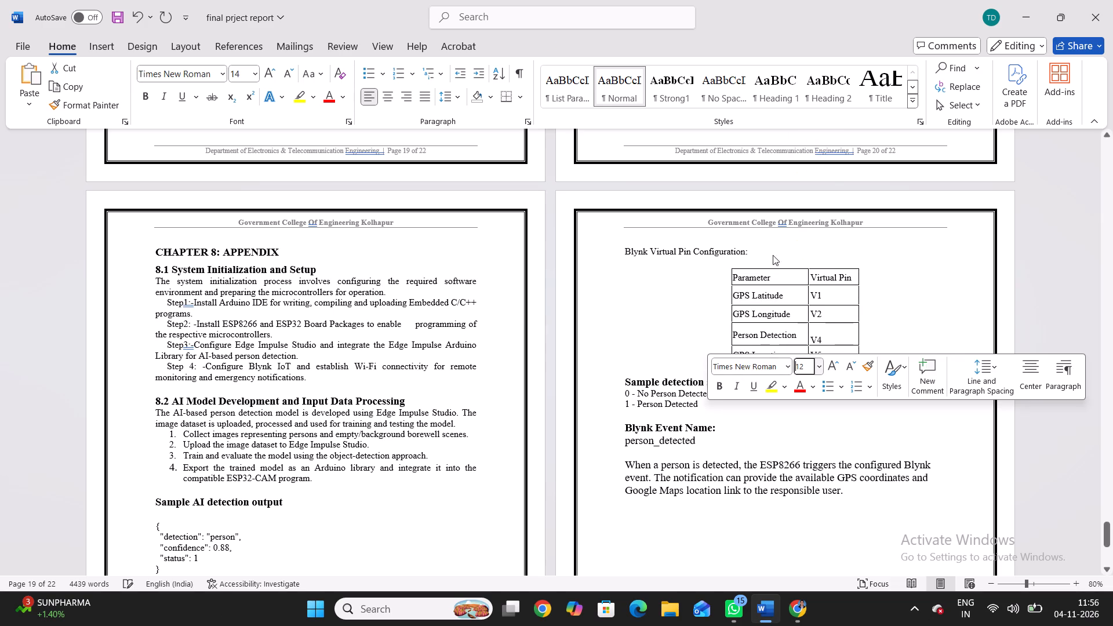
scroll(715, 469, up, 1)
Set the person_detected line under "Blynk Event Name:" and the closing paragraph about the Blynk event to 12 pt.
drag(624, 441, 849, 500)
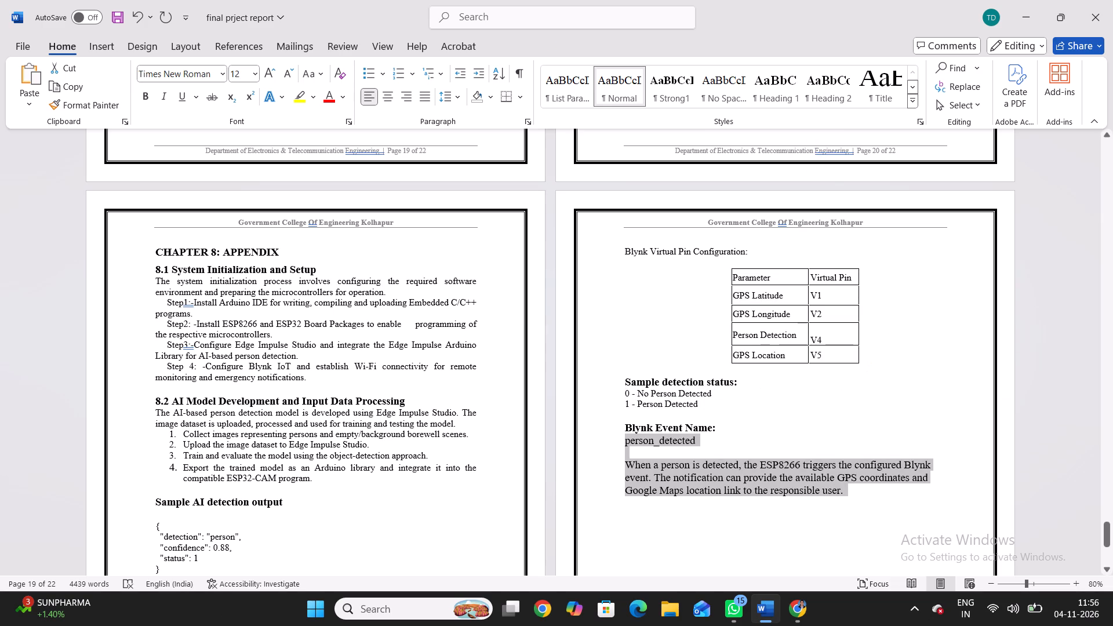
drag(849, 500, 850, 500)
click(865, 454)
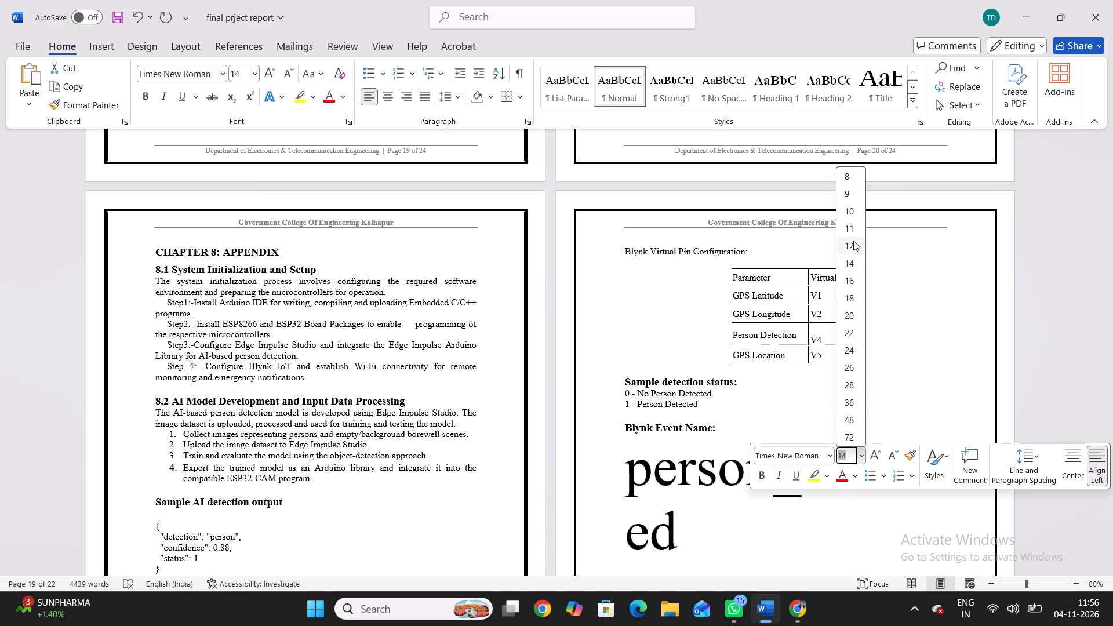
click(853, 241)
Review the Chapter 8 formatting and the content and figures of section 3.5 Results and Observations.
scroll(738, 432, up, 1)
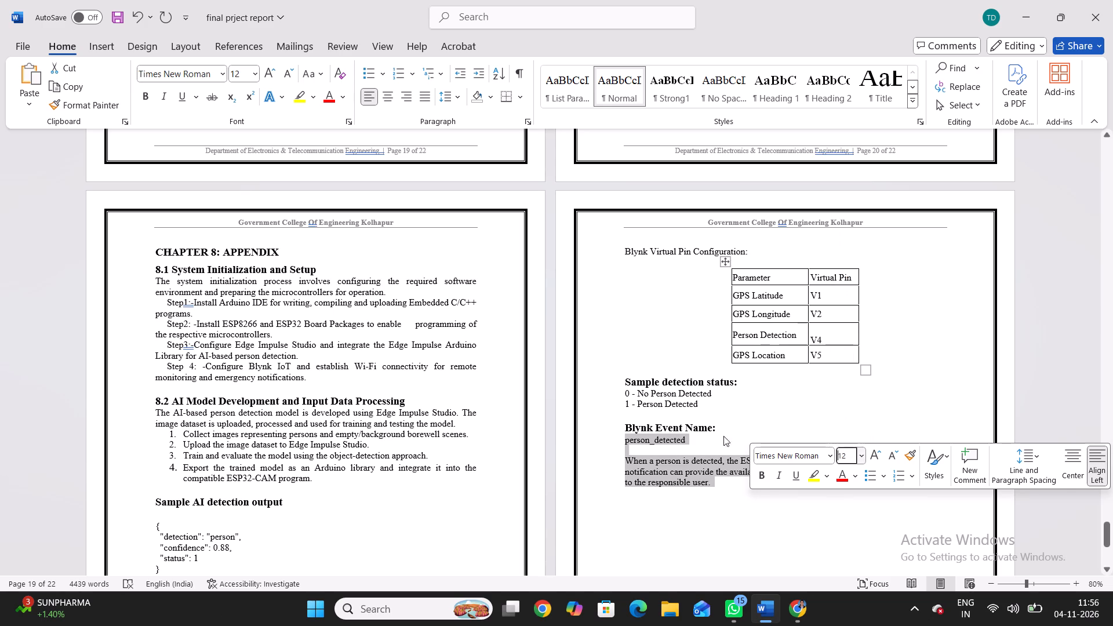
scroll(723, 436, up, 1)
drag(719, 422, 681, 422)
click(751, 436)
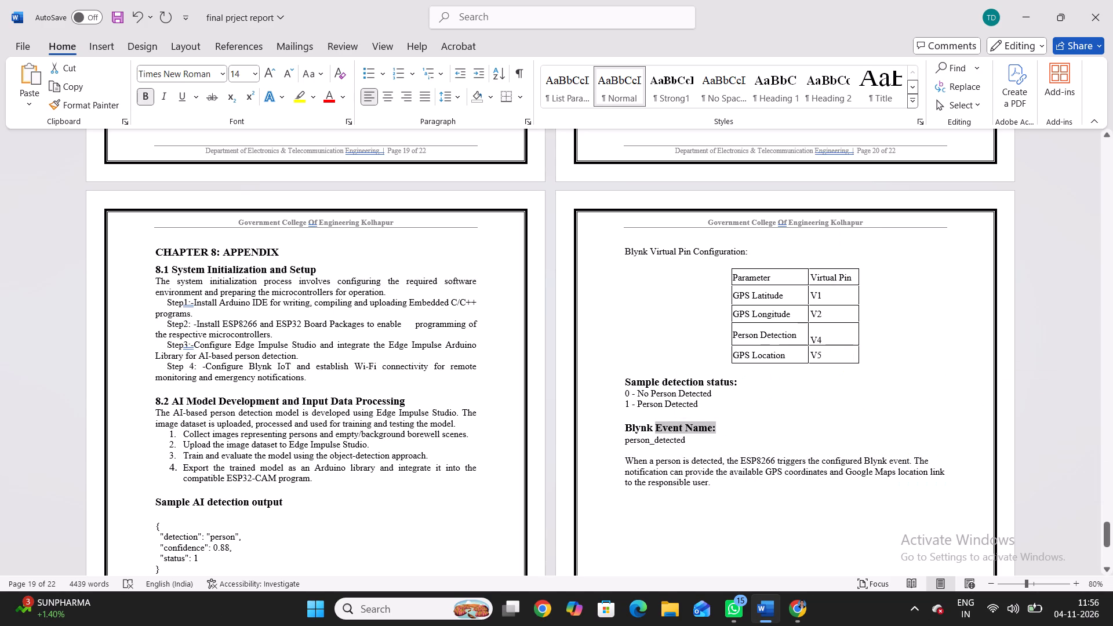
scroll(751, 436, down, 8)
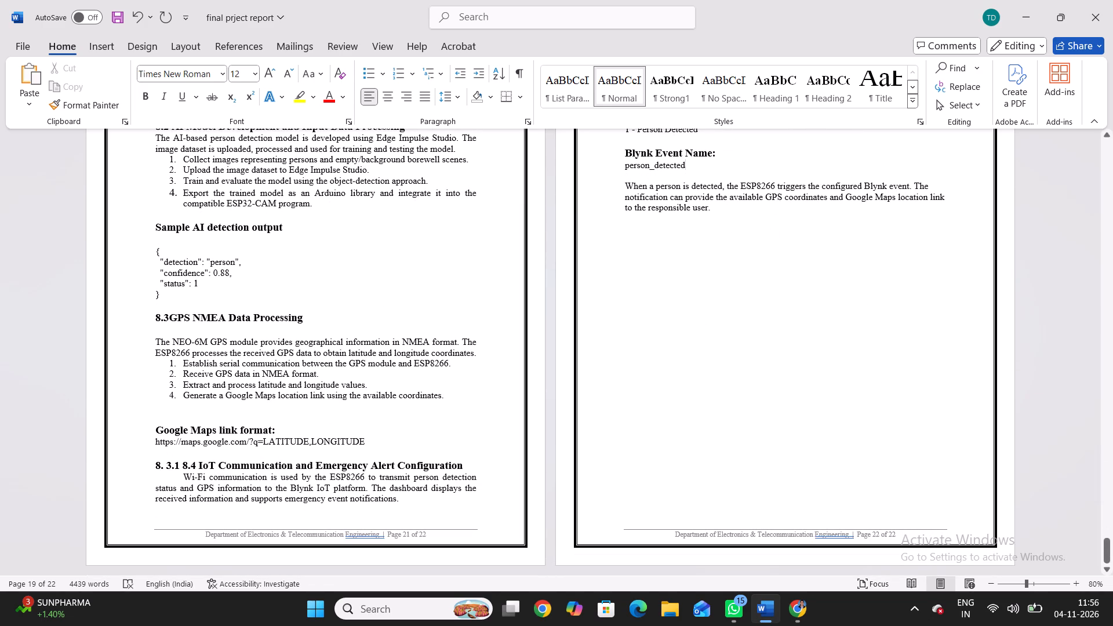
scroll(751, 436, down, 2)
scroll(751, 436, up, 5)
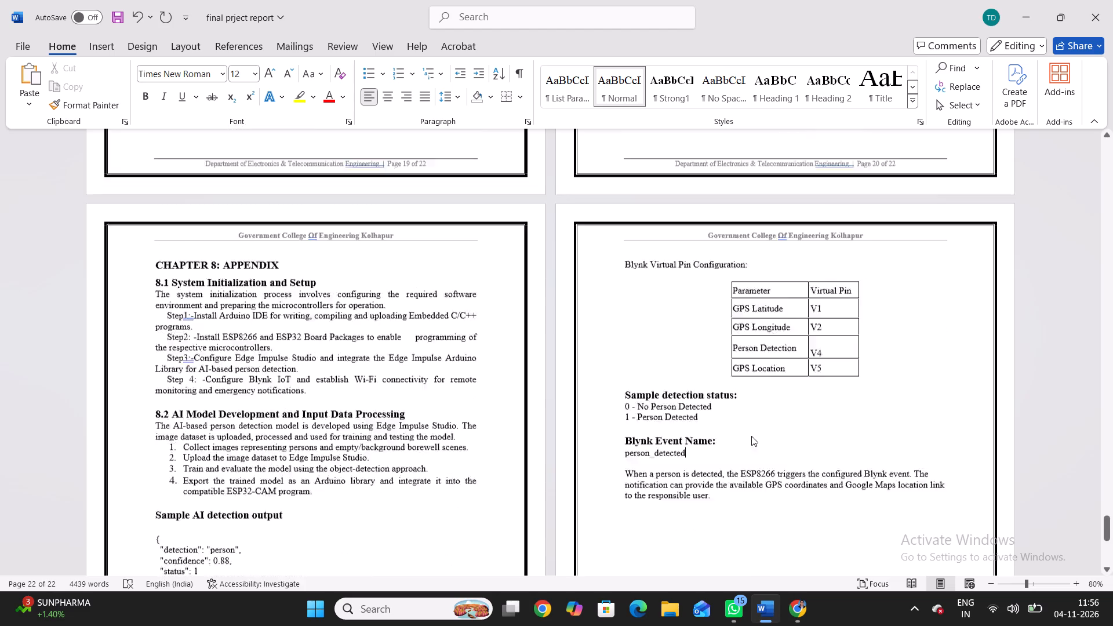
scroll(751, 436, up, 10)
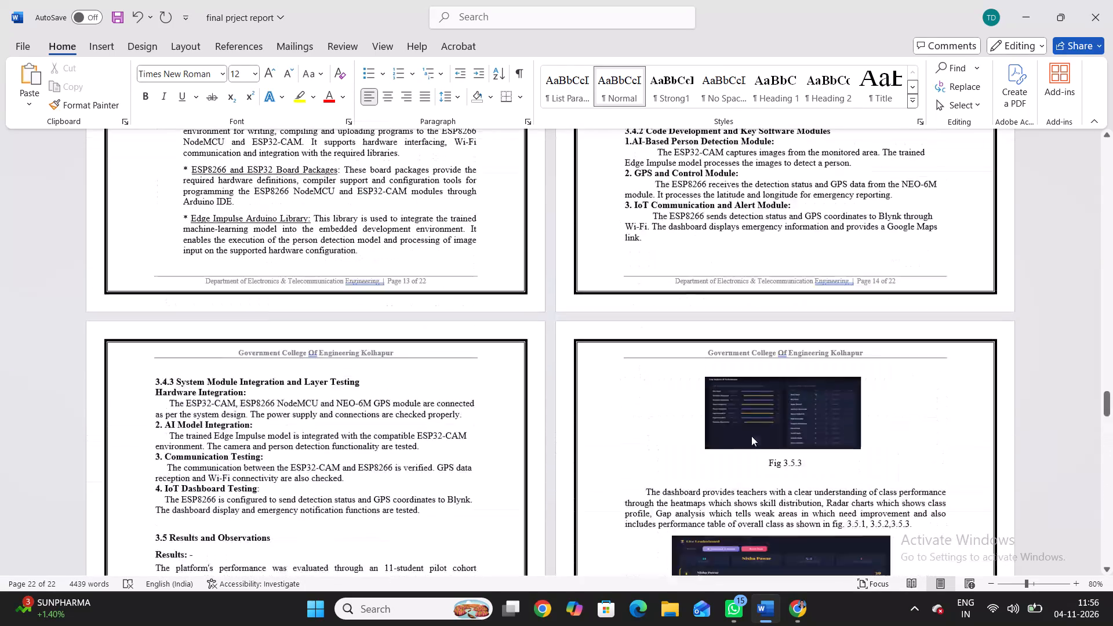
scroll(751, 436, down, 2)
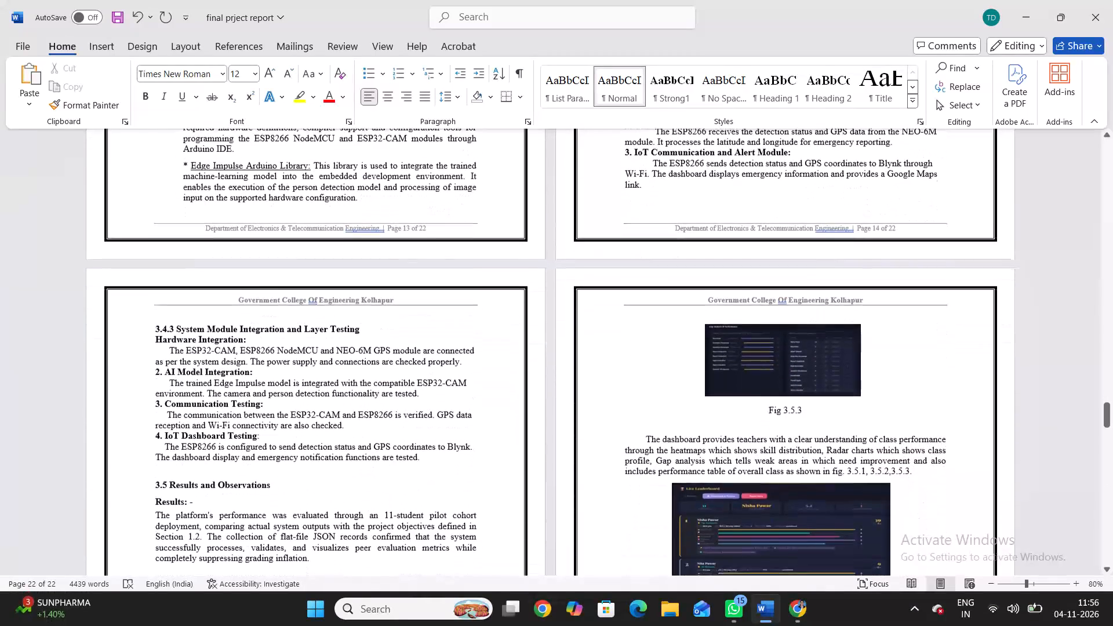
scroll(751, 436, down, 3)
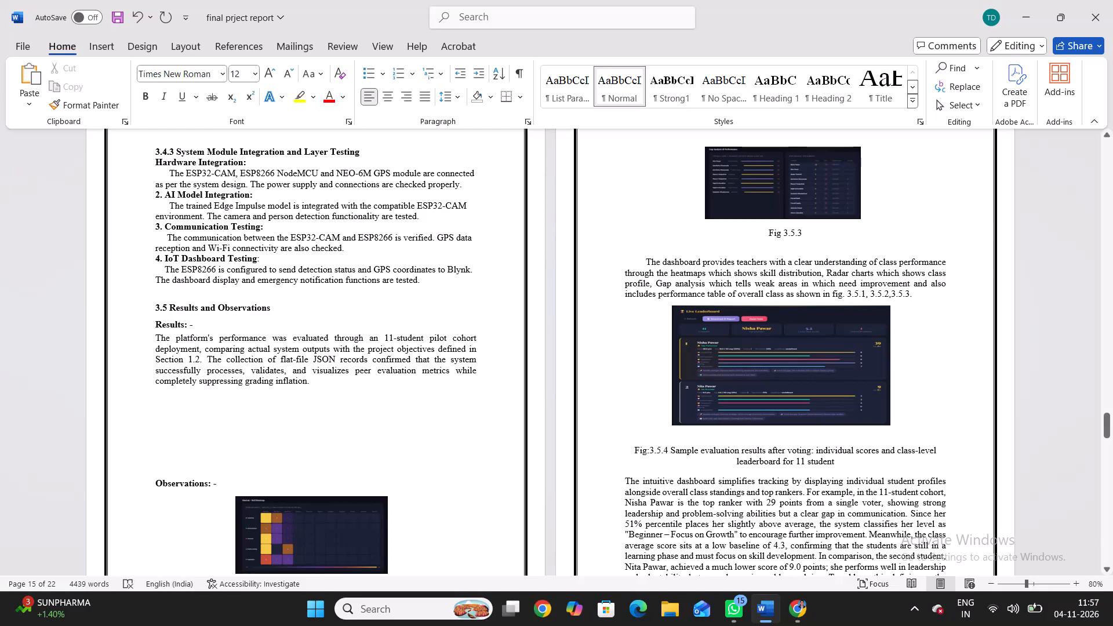
scroll(751, 436, down, 2)
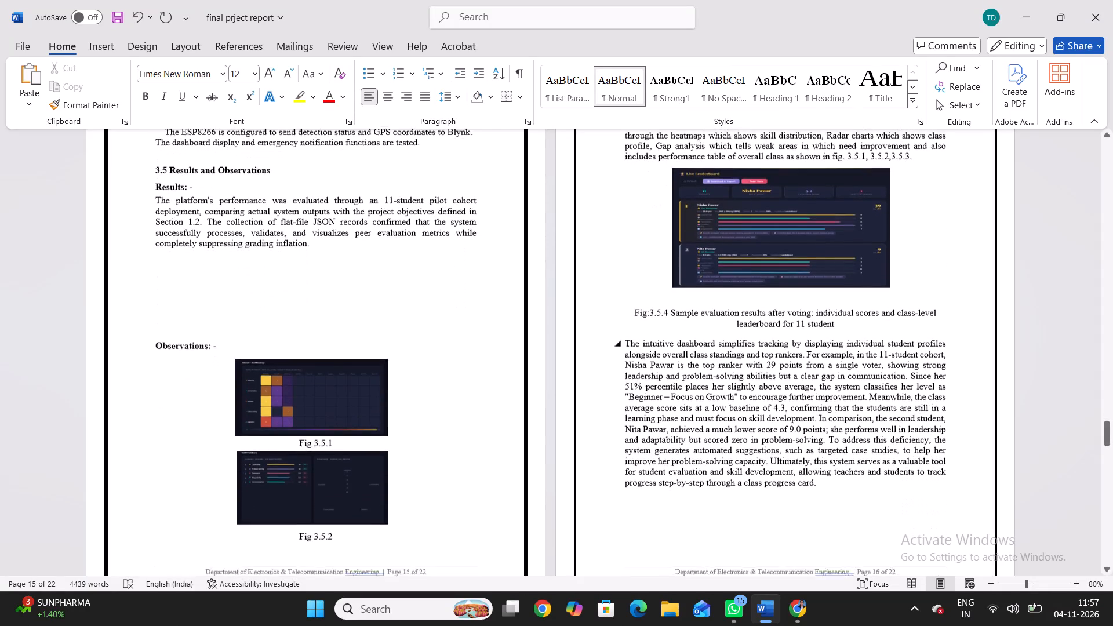
scroll(751, 436, down, 1)
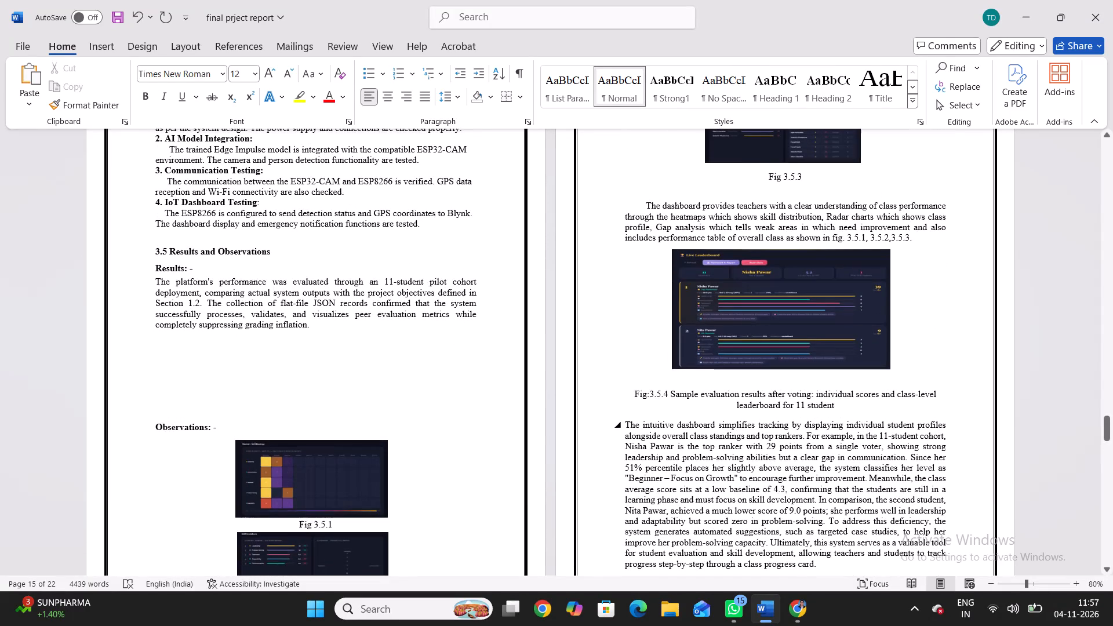
scroll(751, 436, down, 2)
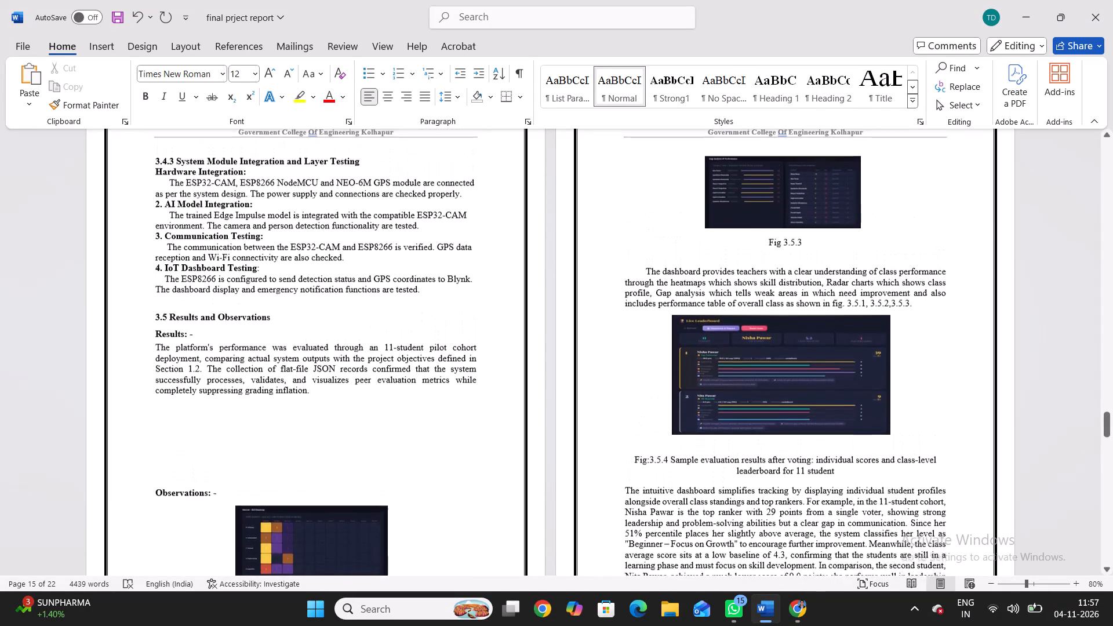
scroll(751, 436, down, 1)
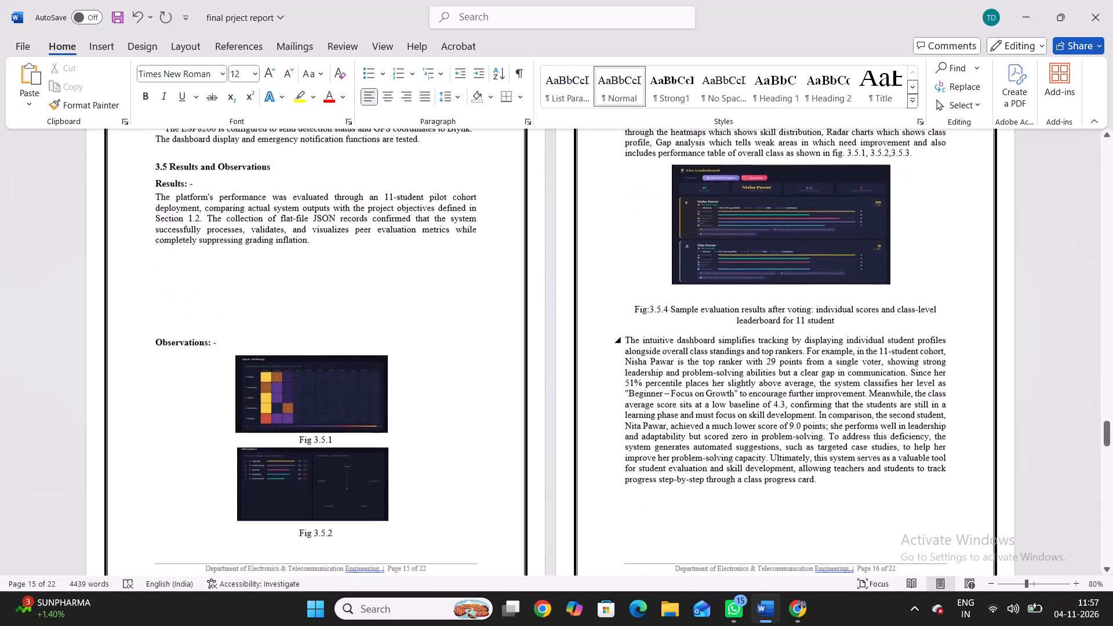
scroll(751, 436, down, 3)
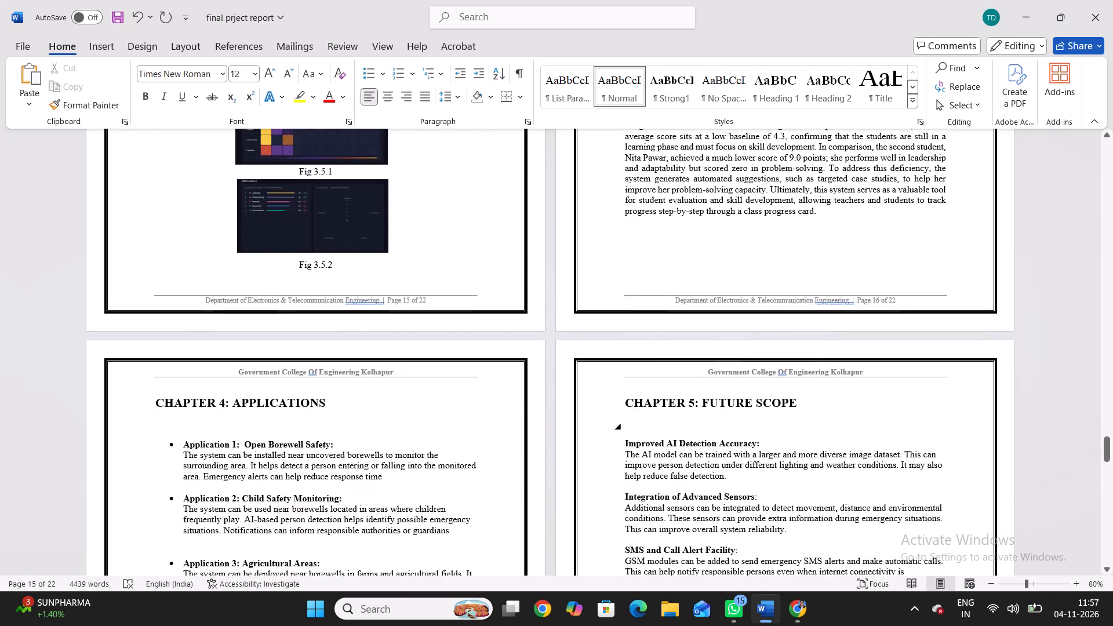
Delete four empty lines between the Results paragraph and the "Observations: -" subheading in section 3.5.
scroll(751, 436, up, 3)
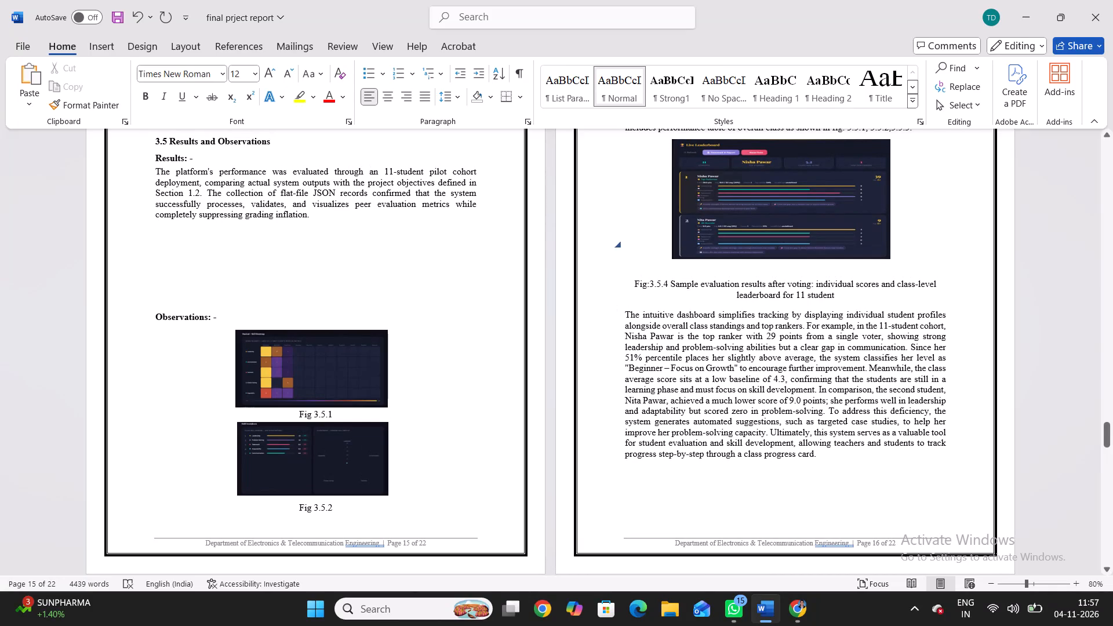
click(445, 285)
key(BackSpace)
key(BackSpace)
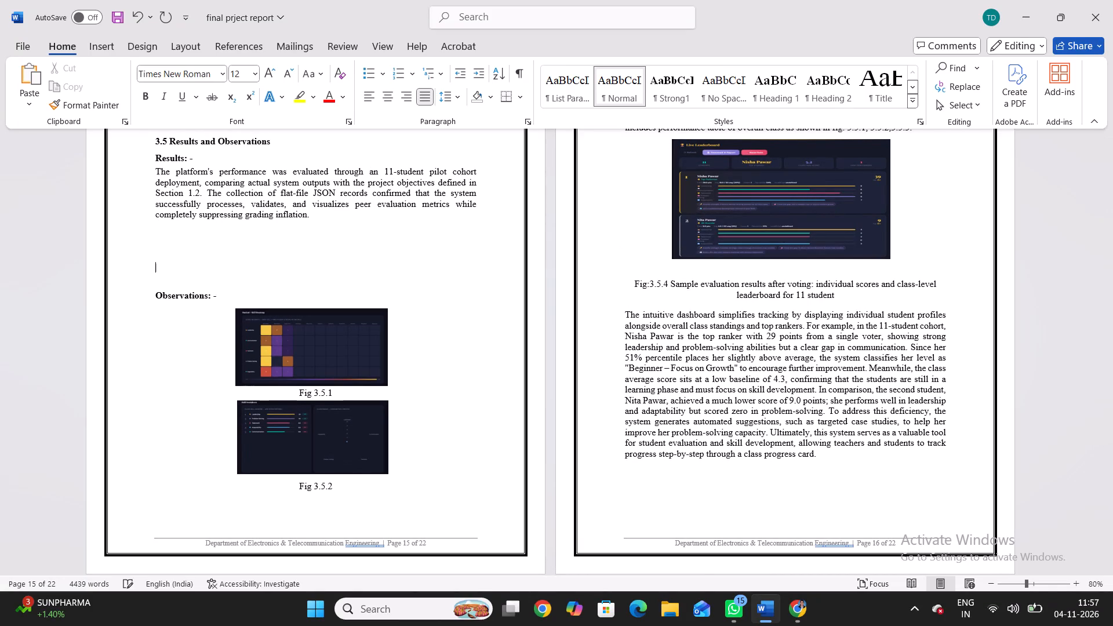
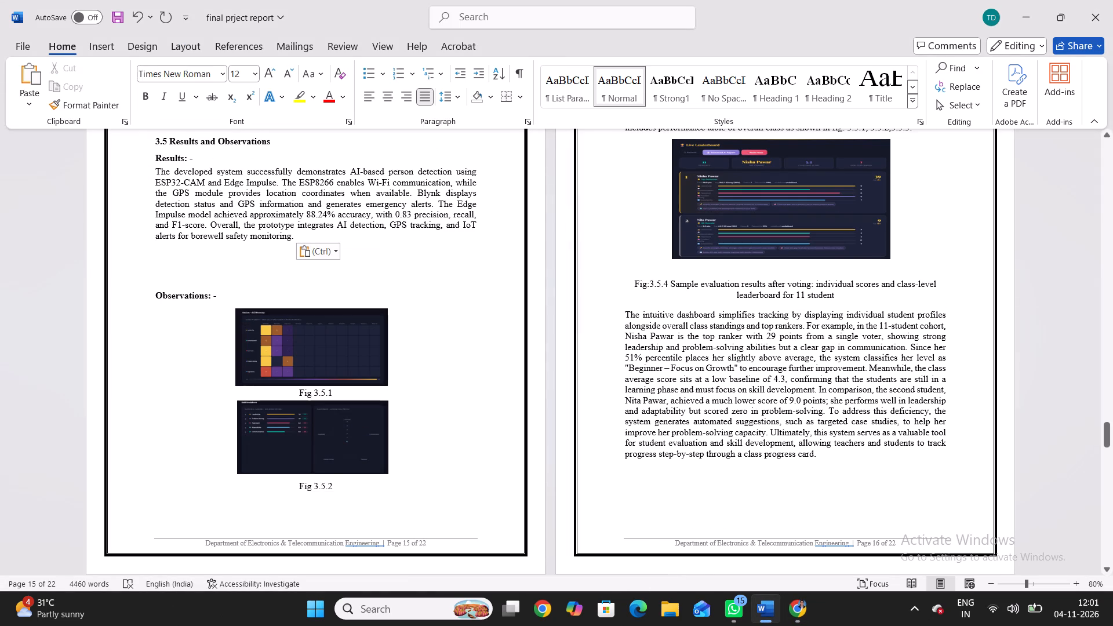
Delete the extra blank lines between the new results paragraph and the "Observations" heading.
drag(154, 171, 288, 263)
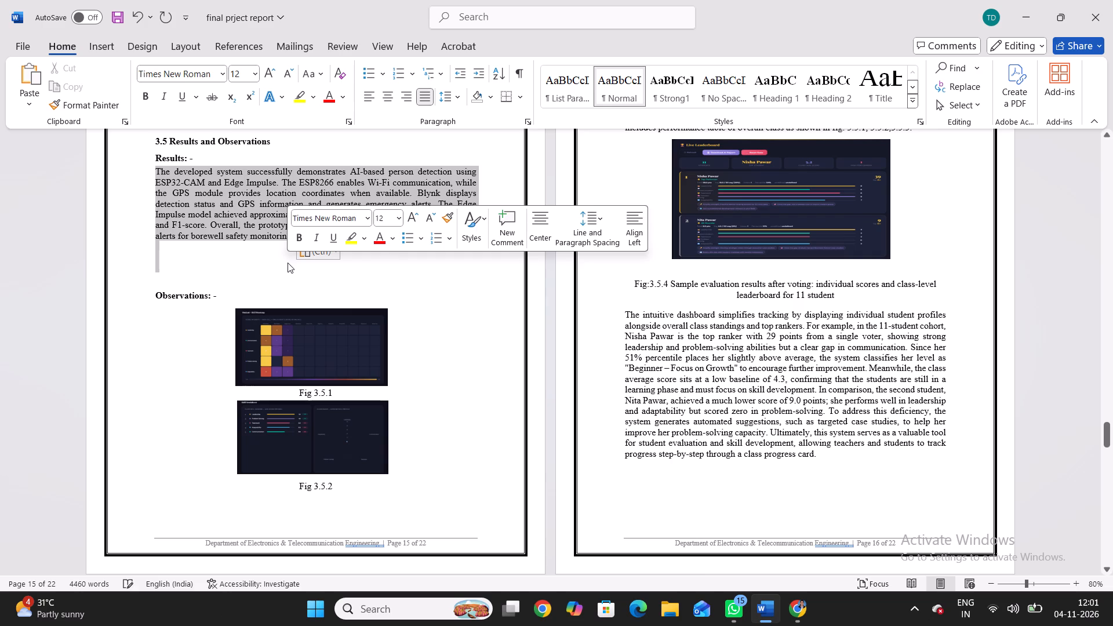
click(366, 264)
click(194, 275)
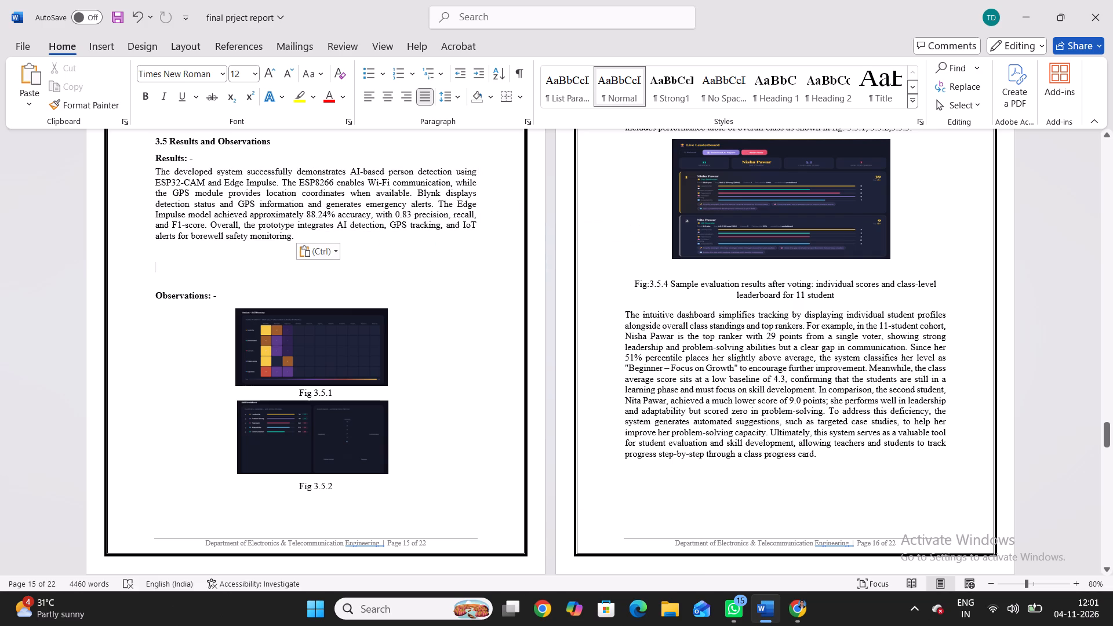
key(BackSpace)
key(BackSpace)
key(BackSpace)
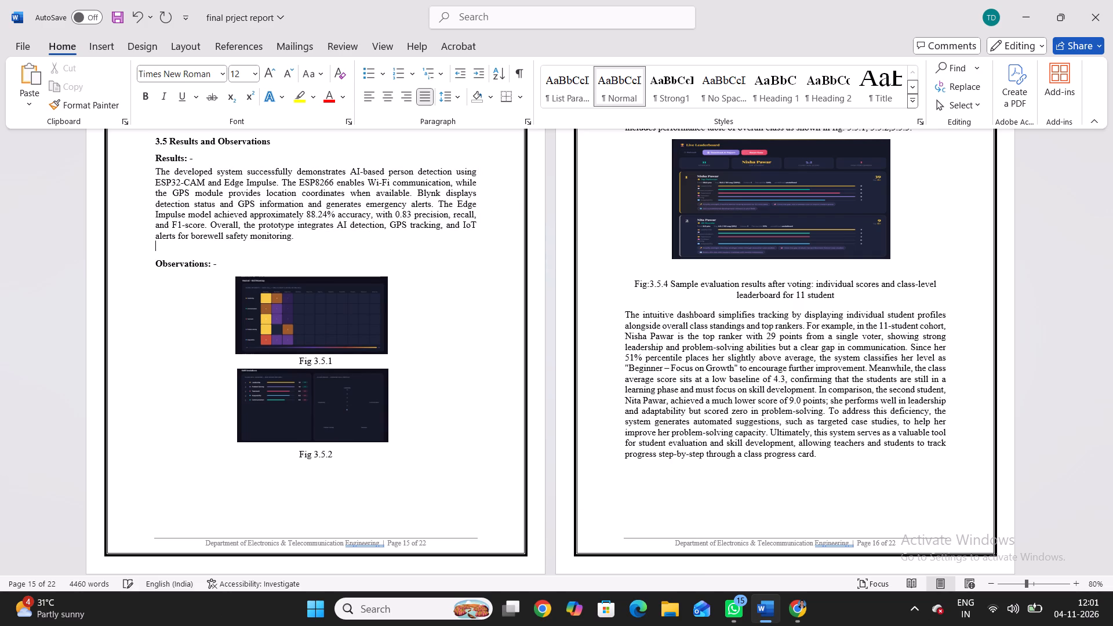
Review the pages around section 3.5, its observation figures, and the Applications and Future Scope chapters that follow.
scroll(433, 395, up, 10)
scroll(433, 395, down, 1)
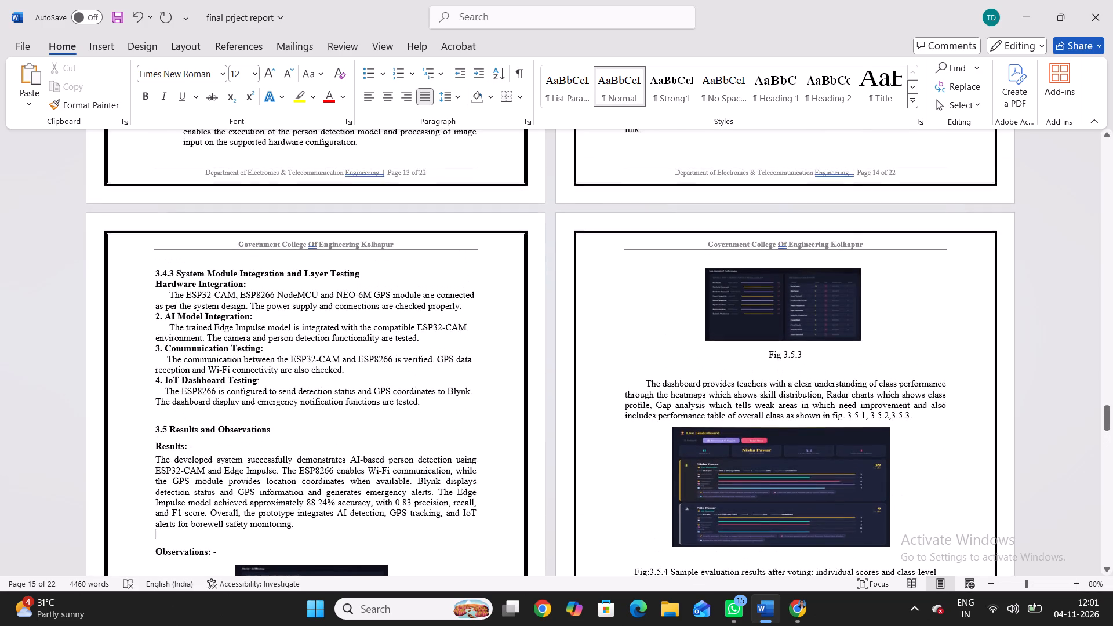
scroll(433, 395, down, 14)
scroll(433, 395, up, 12)
scroll(433, 395, down, 4)
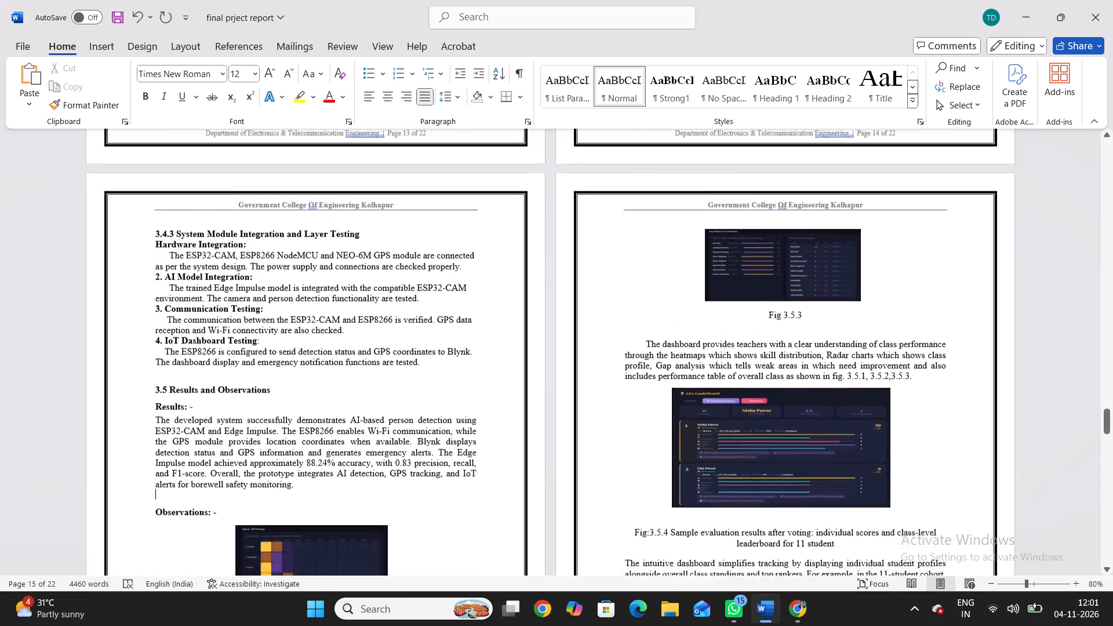
scroll(433, 395, down, 6)
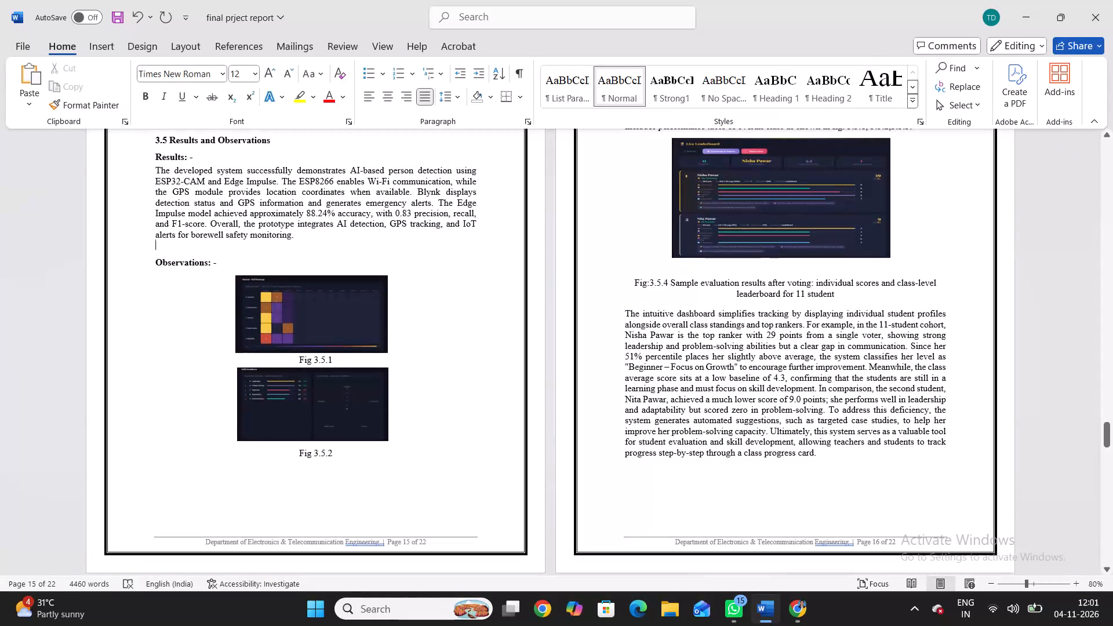
scroll(433, 395, down, 9)
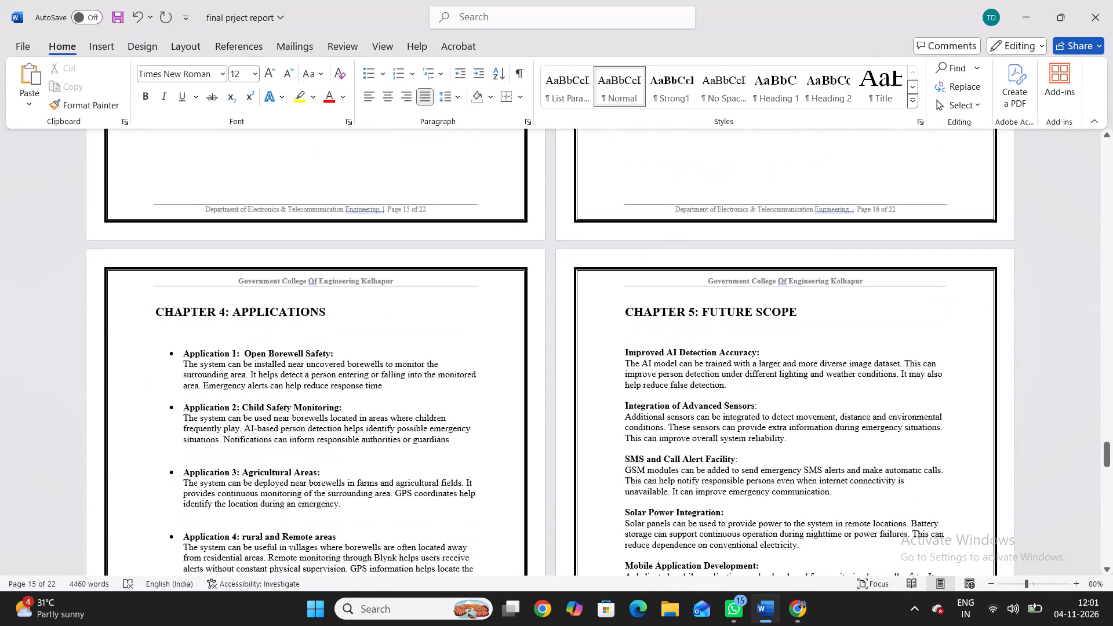
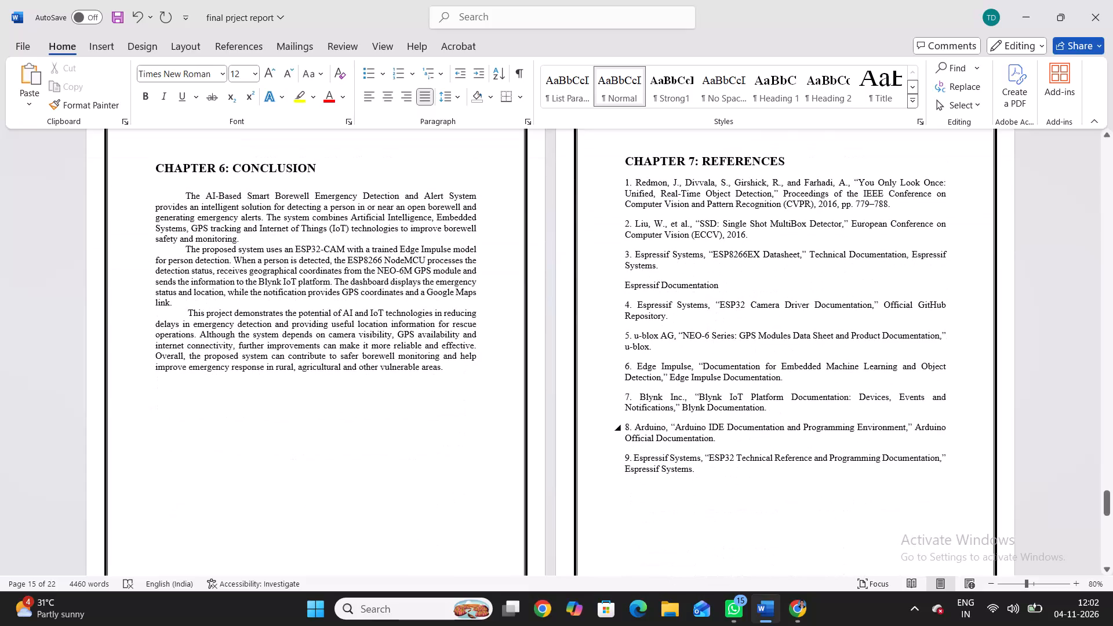
Examine the Observations part of section 3.5, including its figures, captions and the dashboard text on the facing page.
scroll(786, 437, up, 6)
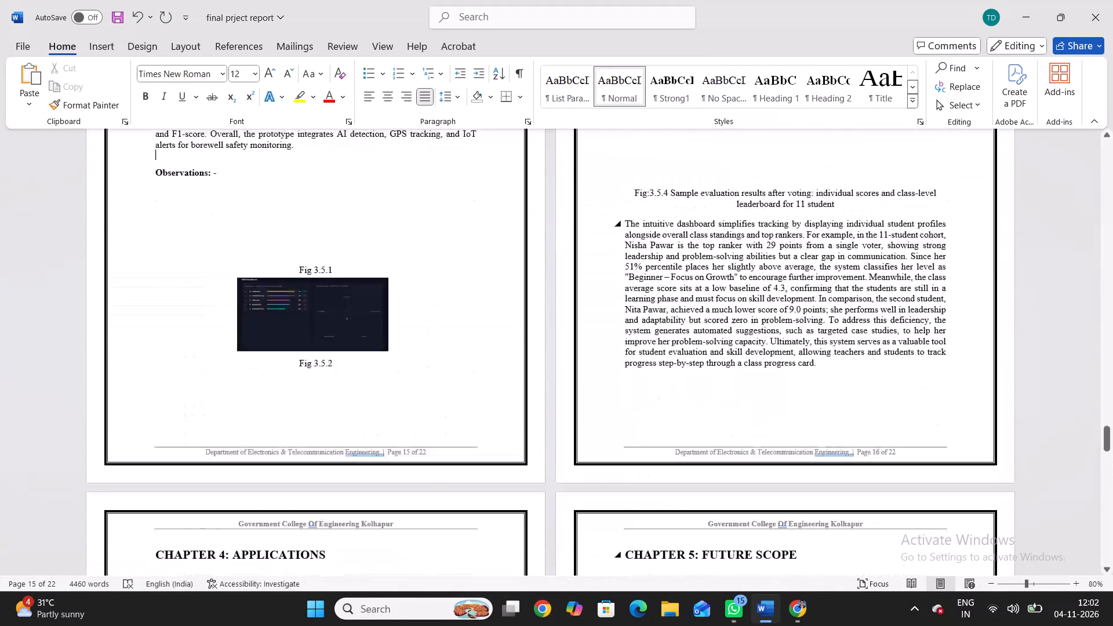
scroll(786, 437, up, 1)
scroll(786, 437, down, 6)
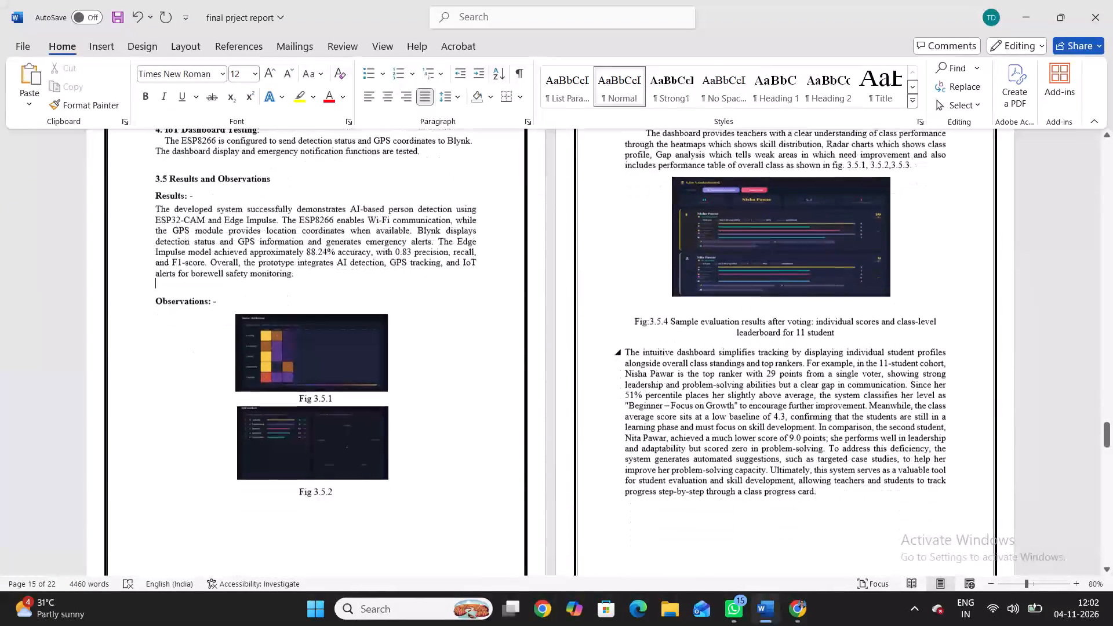
scroll(786, 437, down, 2)
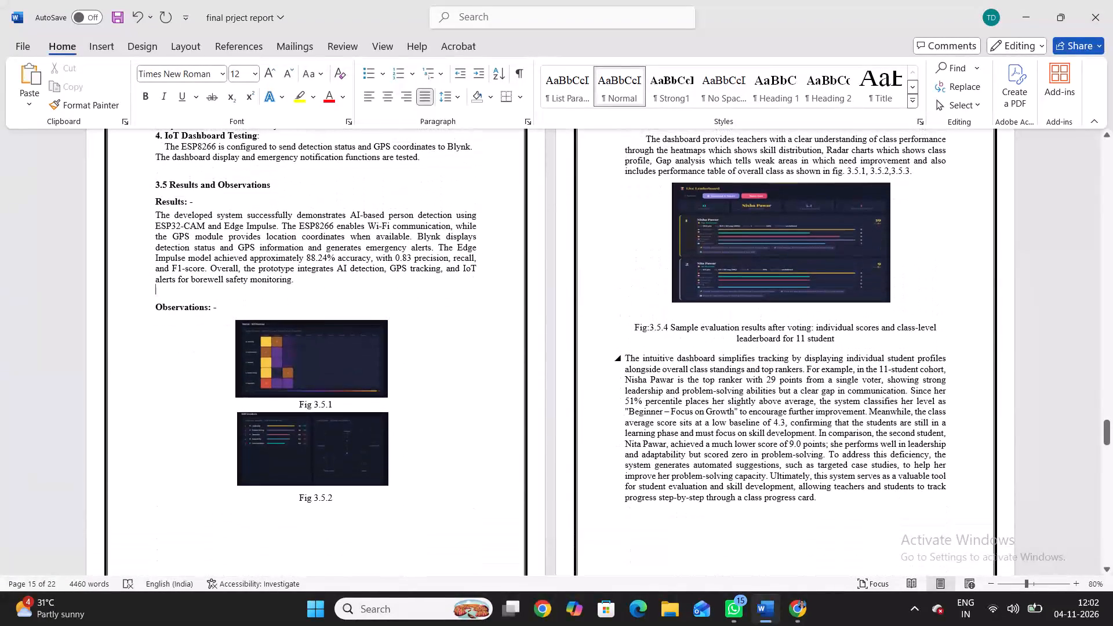
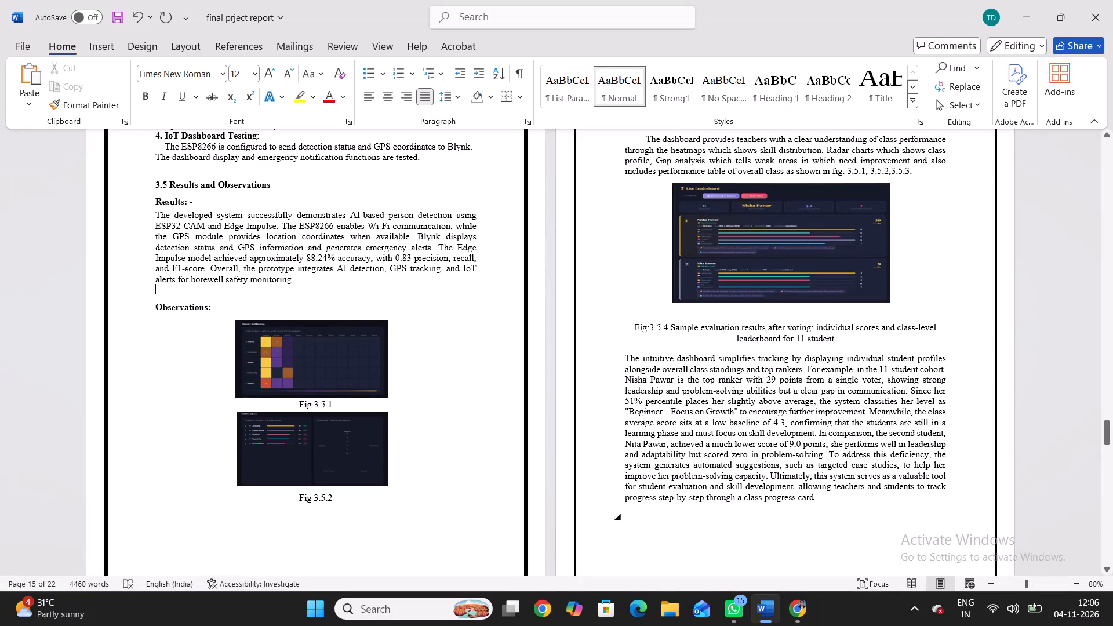
Review sections 3.4.3 and 3.5 together with the old dashboard figures, captions and description on the facing page.
scroll(698, 416, down, 3)
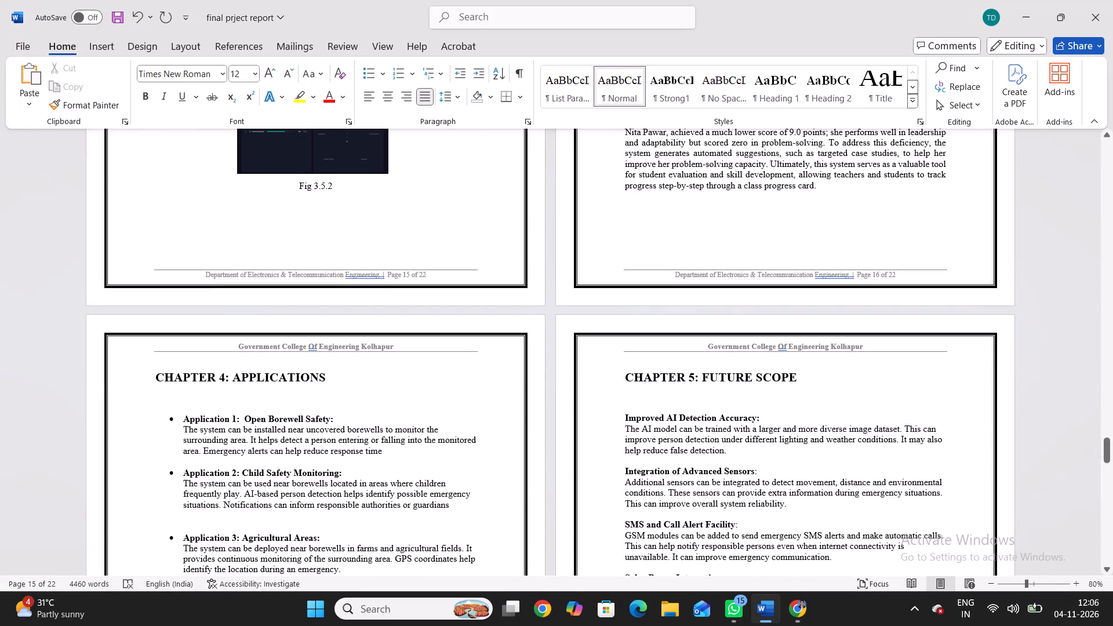
scroll(698, 416, up, 4)
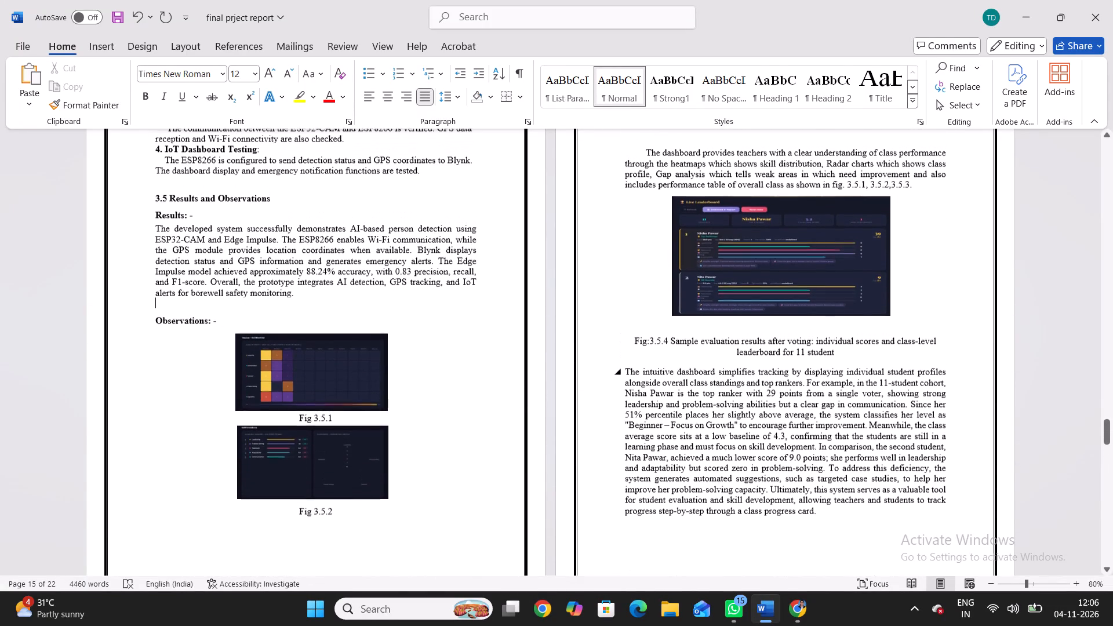
scroll(698, 416, up, 1)
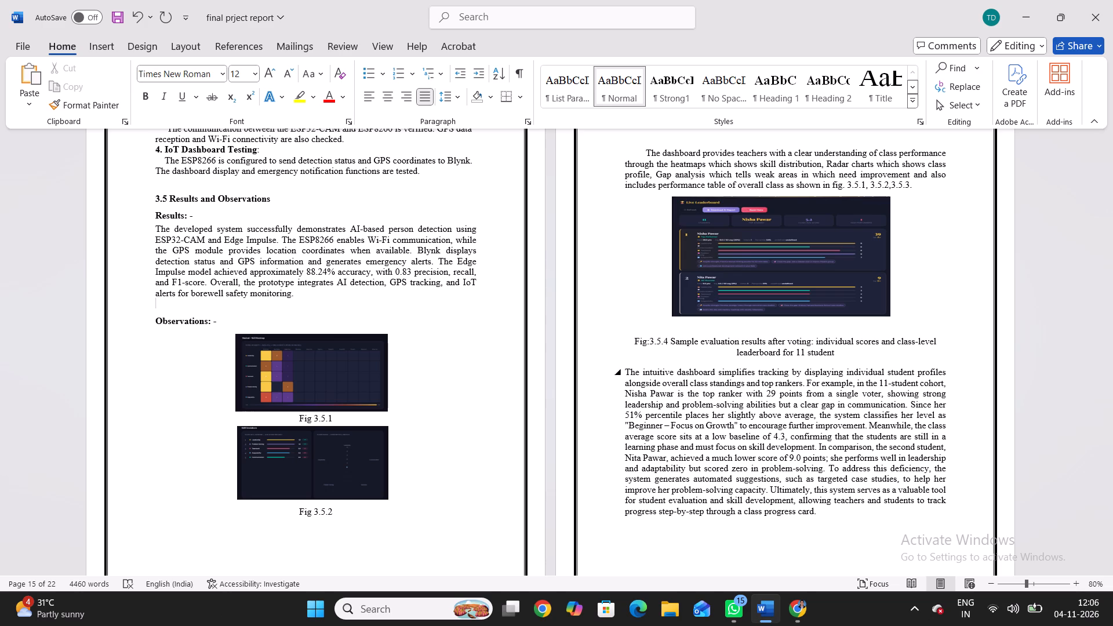
scroll(628, 371, right, 1)
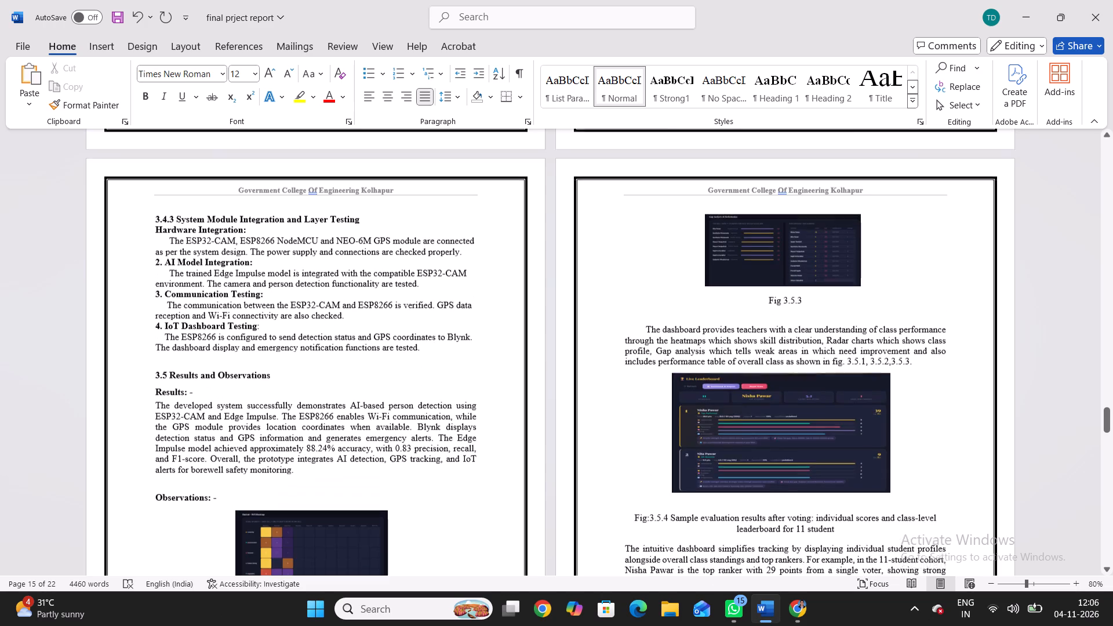
scroll(628, 371, right, 4)
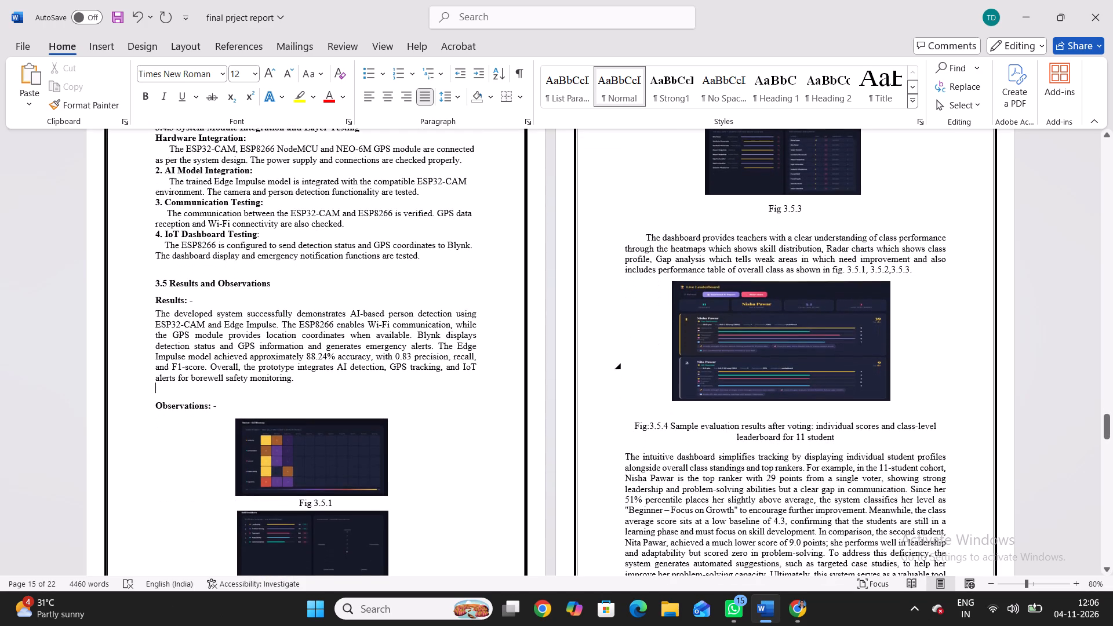
scroll(628, 371, down, 1)
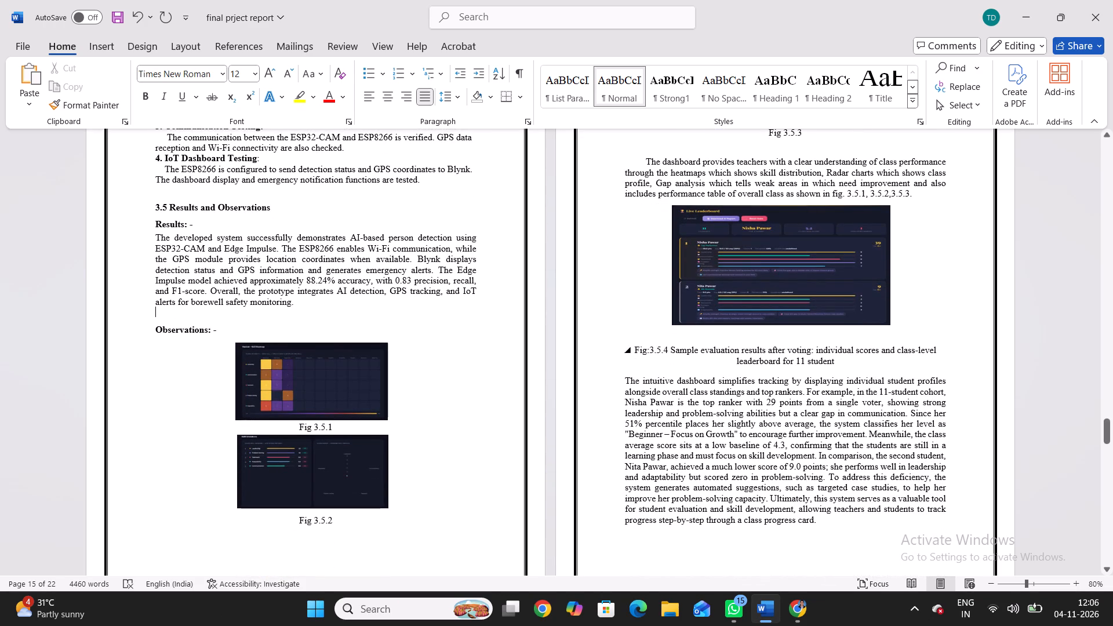
Select the old Fig:3.5.4 caption about sample evaluation results after voting, below the leaderboard image.
drag(842, 364, 715, 140)
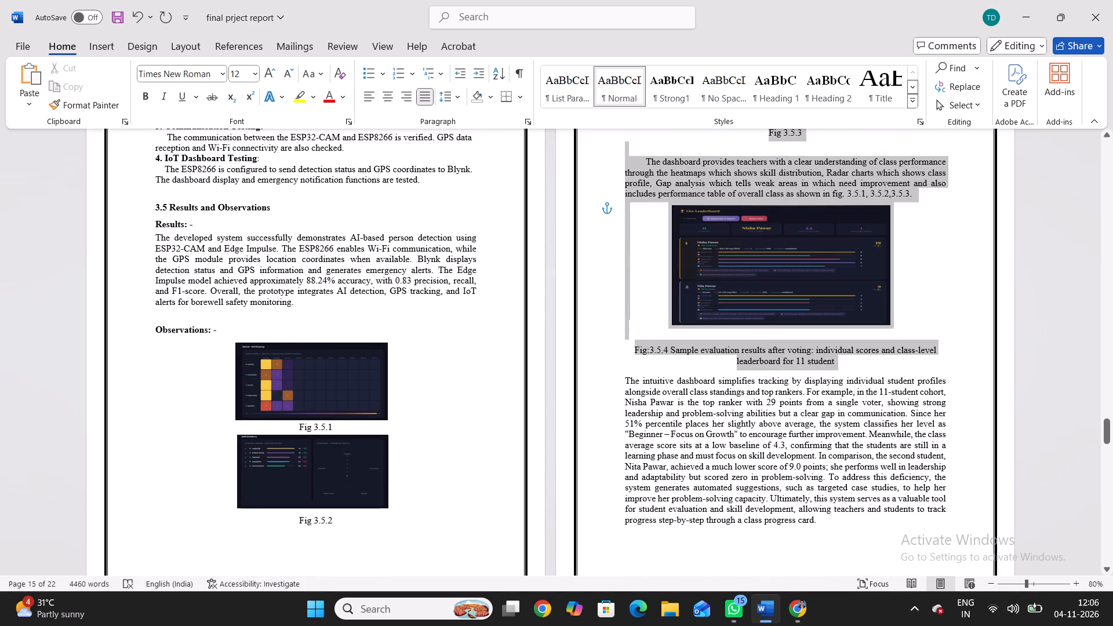
drag(715, 140, 740, 232)
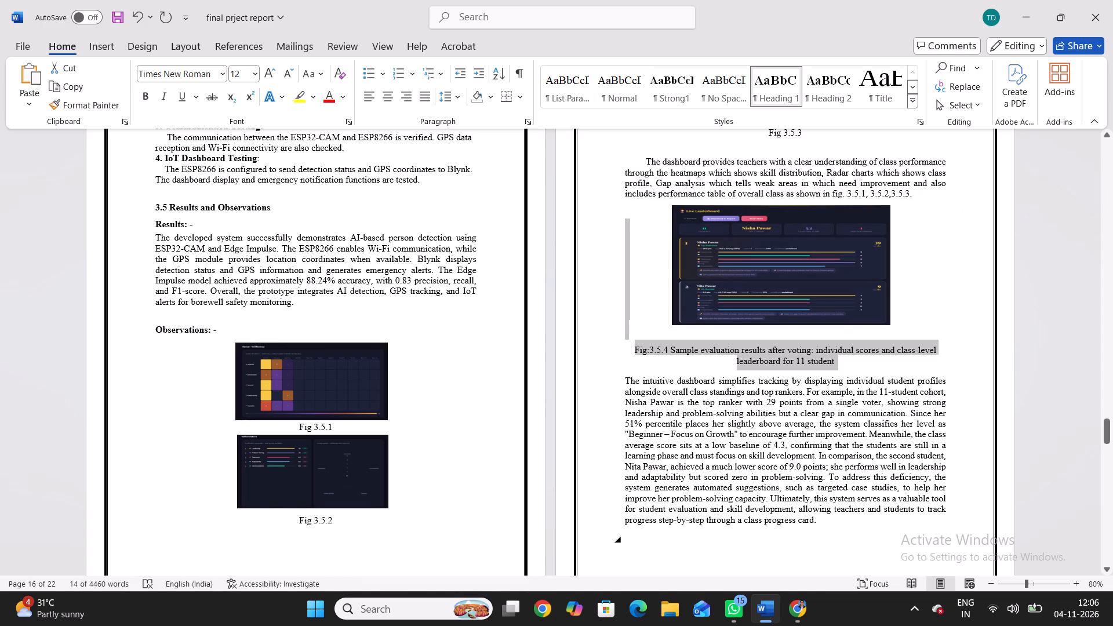
Delete the old dashboard description below Fig 3.5.3 after "The dashboard", including the leaderboard image, its Fig:3.5.4 caption and the following paragraph.
drag(823, 526, 665, 116)
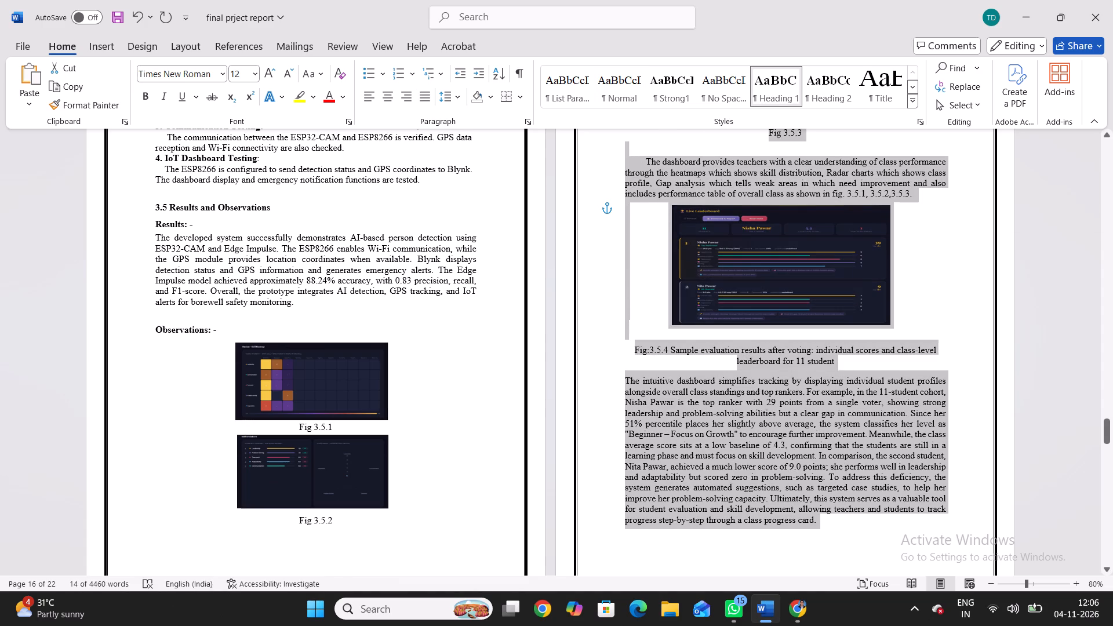
drag(665, 116, 713, 325)
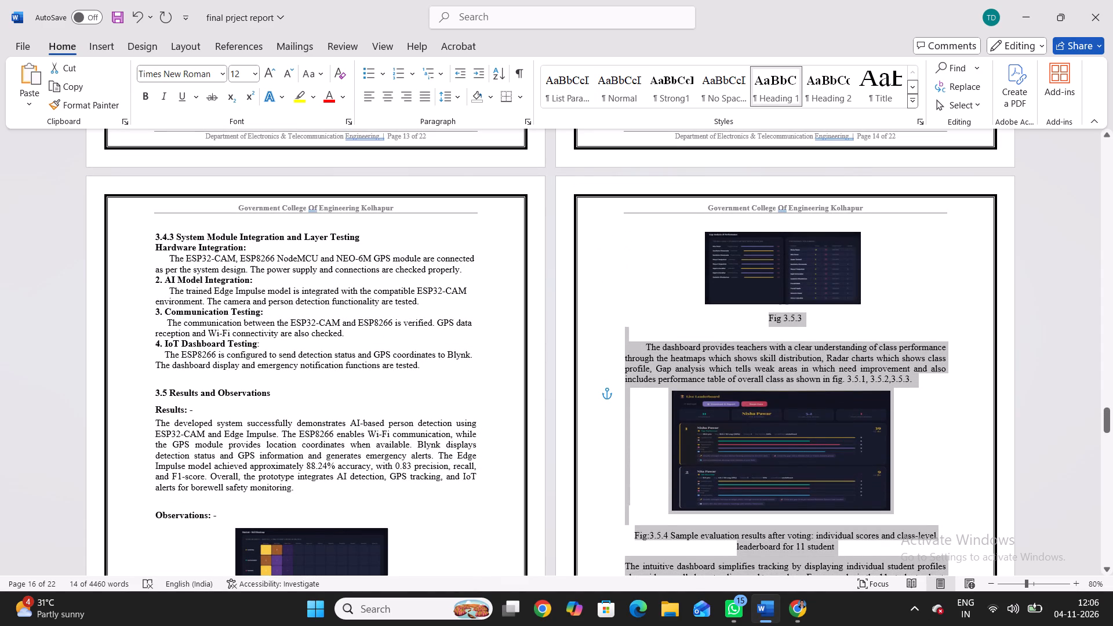
drag(713, 325, 714, 345)
key(BackSpace)
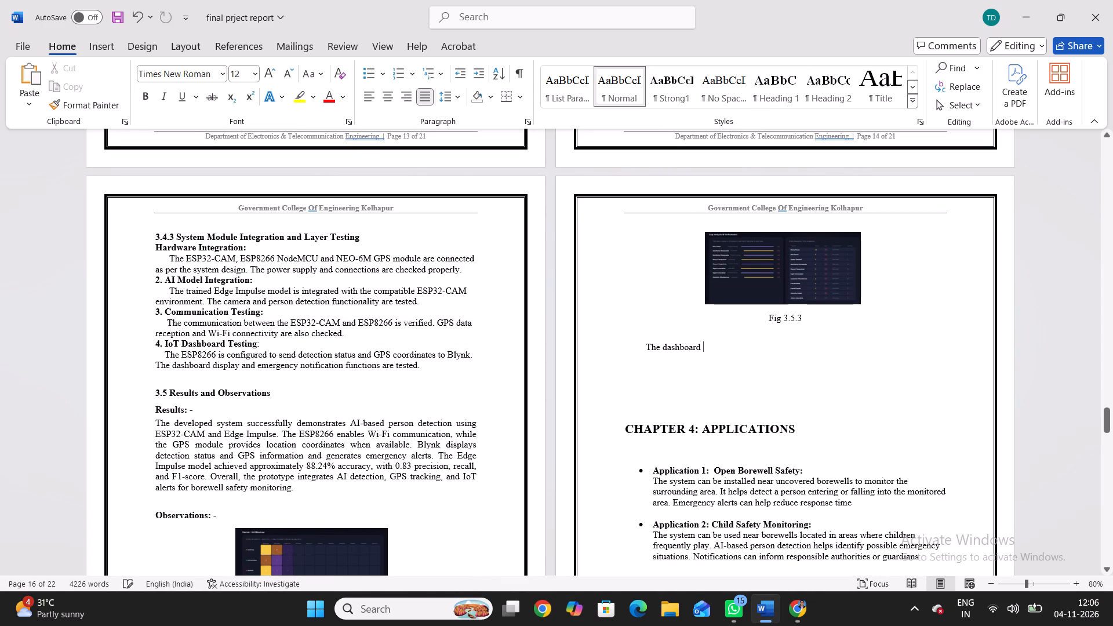
Delete the two old dashboard images above the Fig 3.5.1 and Fig 3.5.2 captions under Observations.
scroll(530, 492, down, 3)
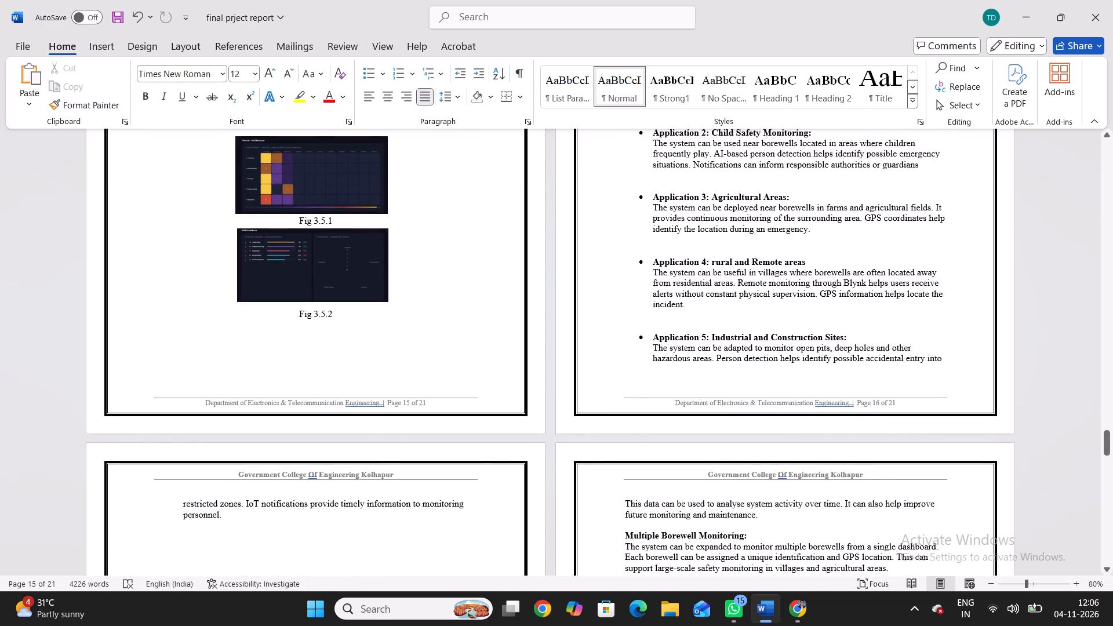
scroll(477, 326, up, 1)
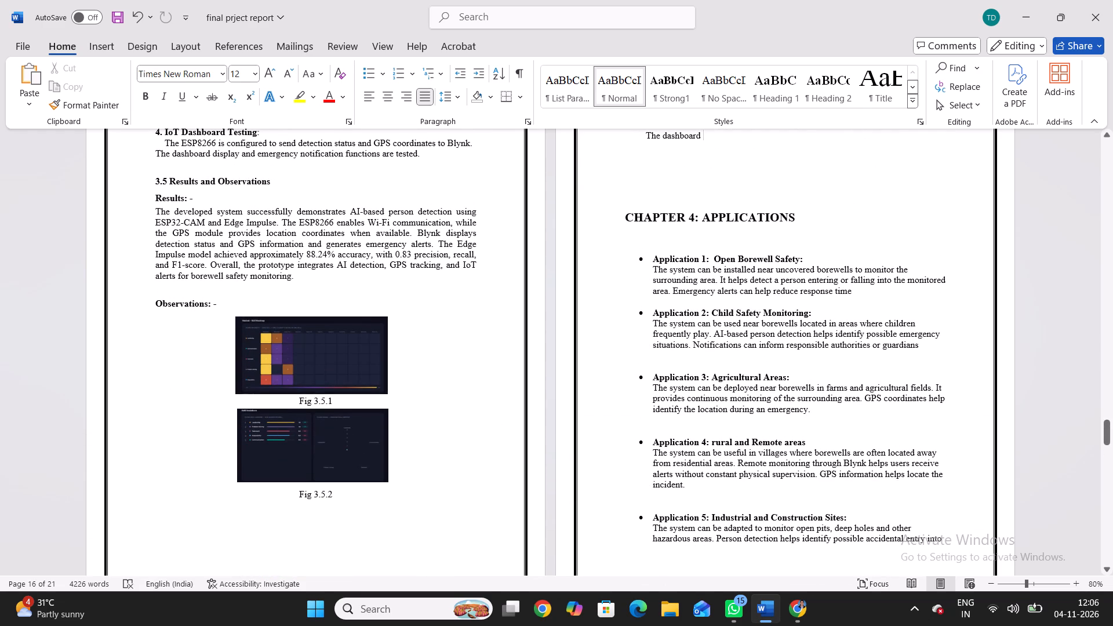
click(372, 460)
key(BackSpace)
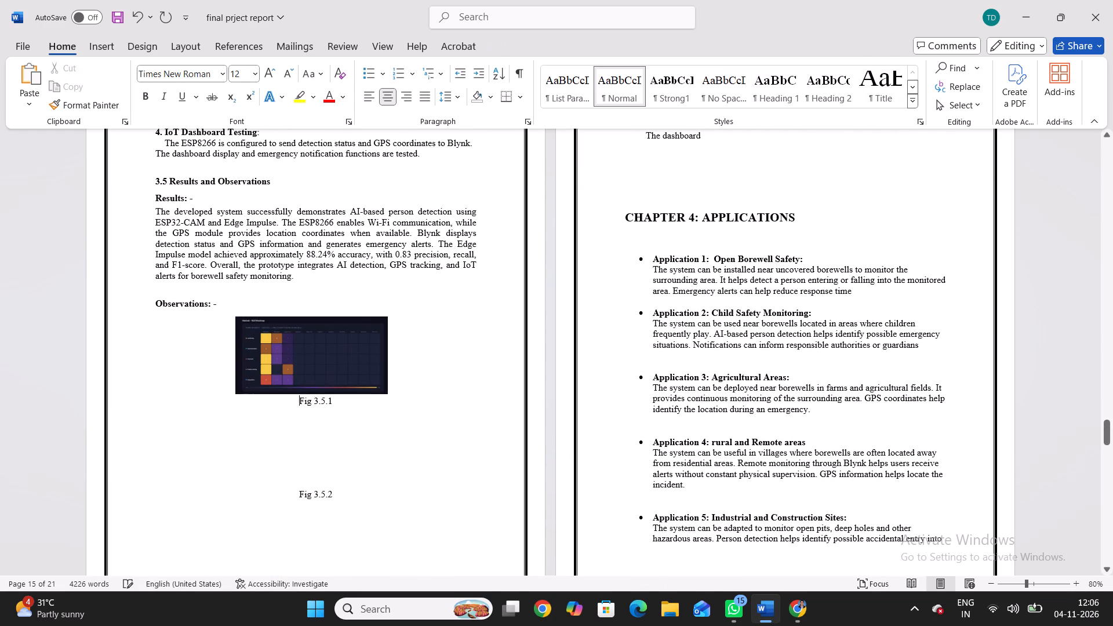
click(361, 383)
key(BackSpace)
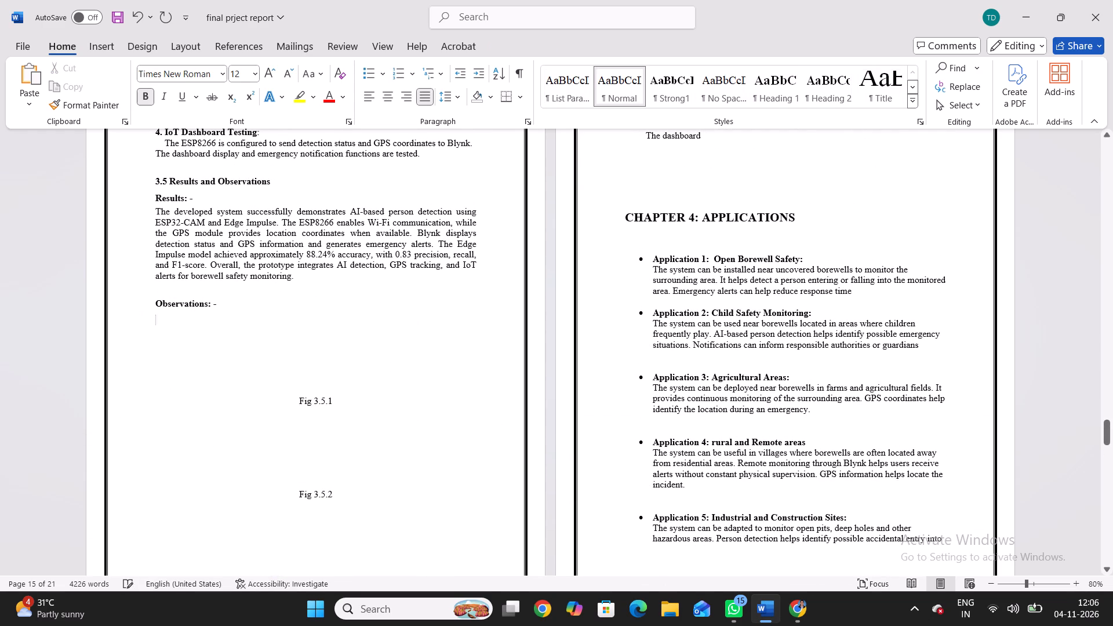
Delete the Fig 3.5.2 caption under Observations in section 3.5.
drag(337, 492, 289, 492)
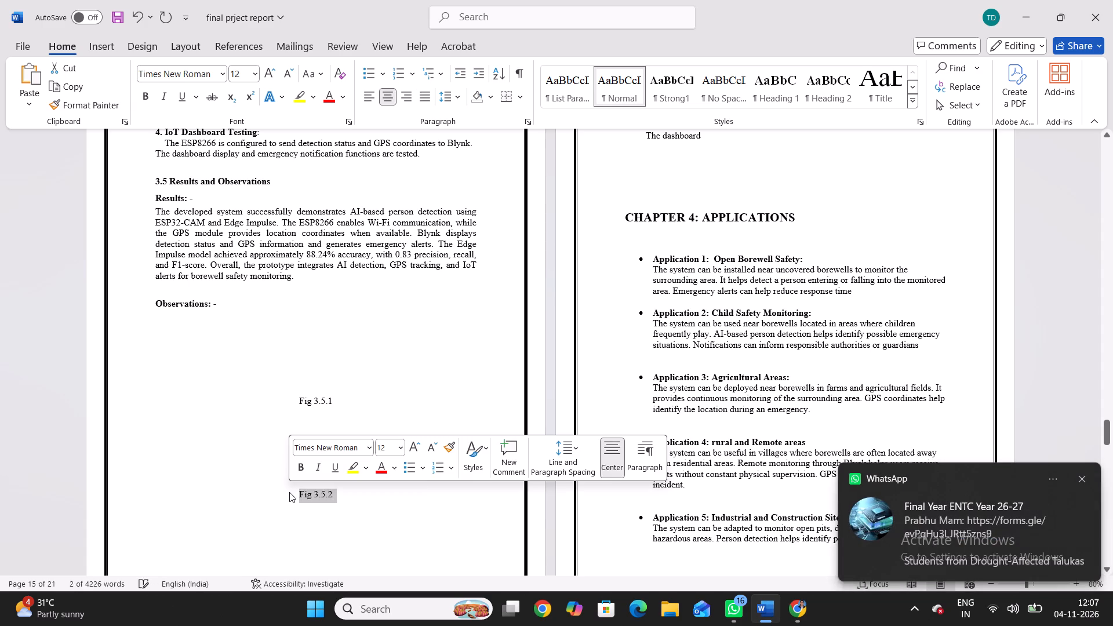
key(BackSpace)
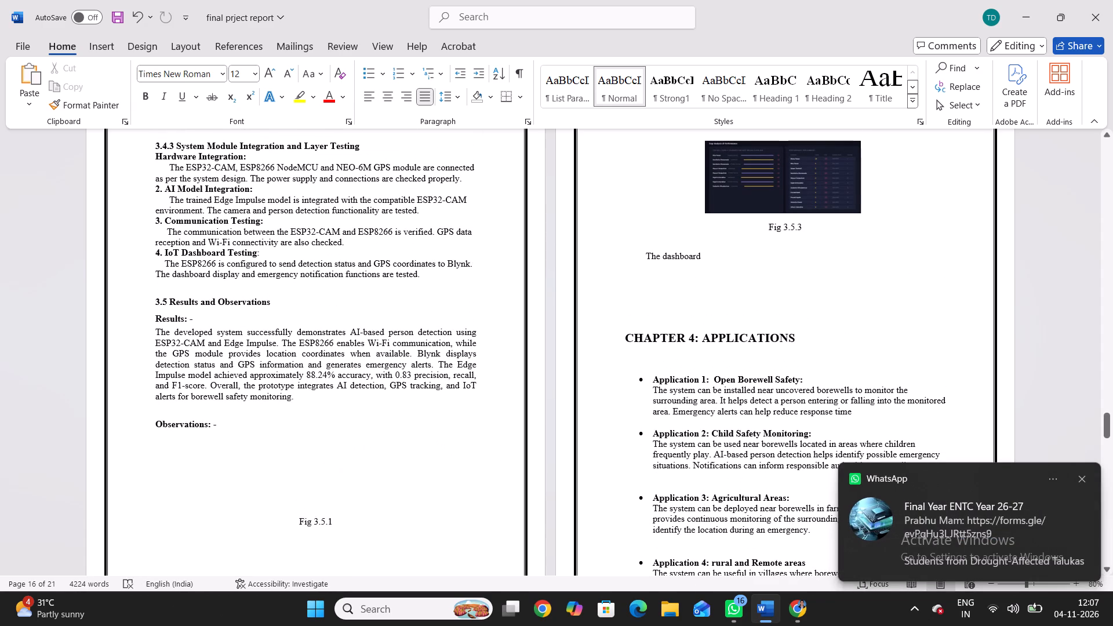
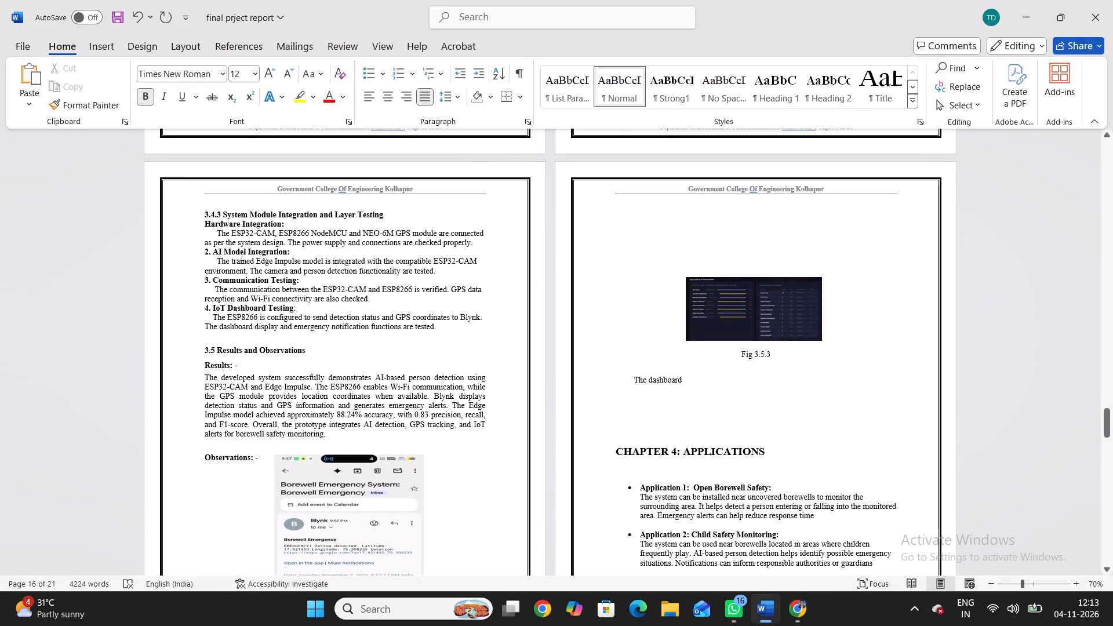
key(ctrl+v)
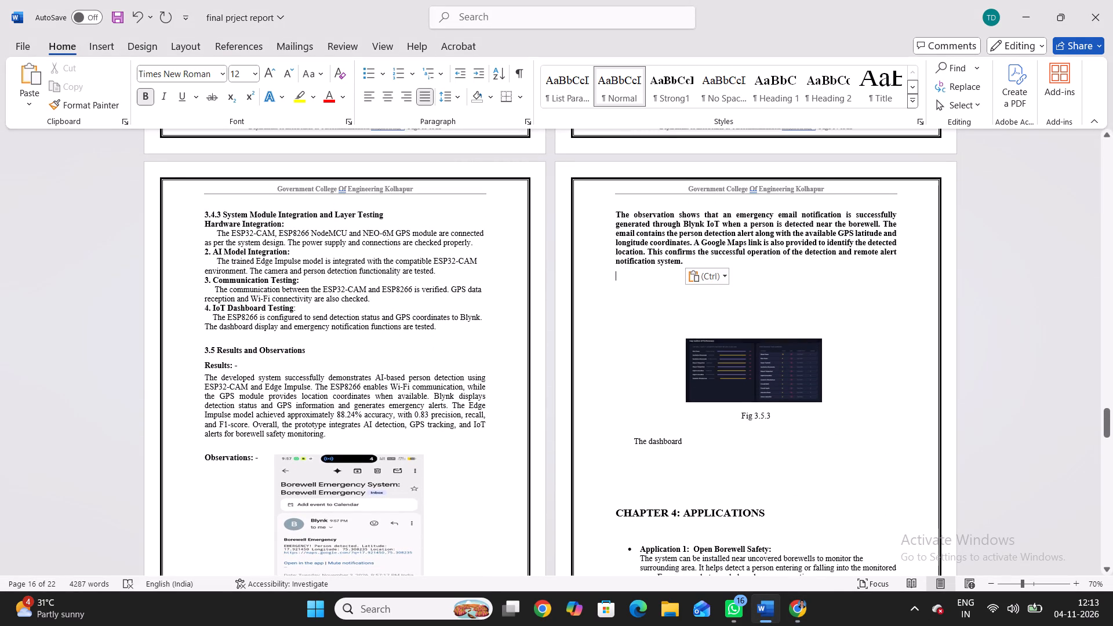
drag(616, 214, 719, 274)
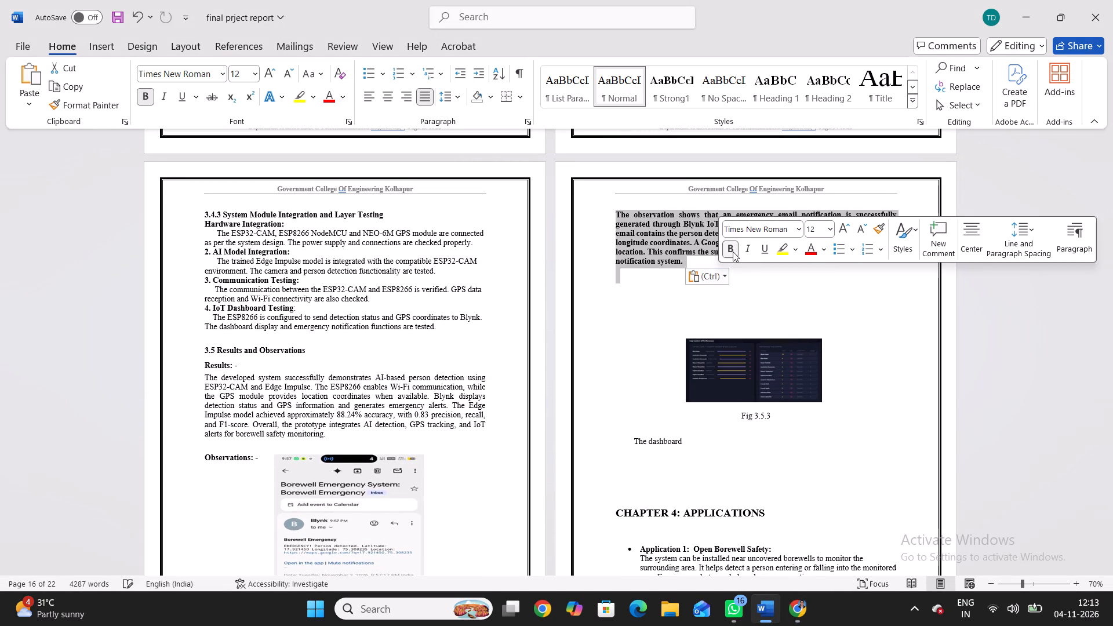
click(733, 252)
click(632, 206)
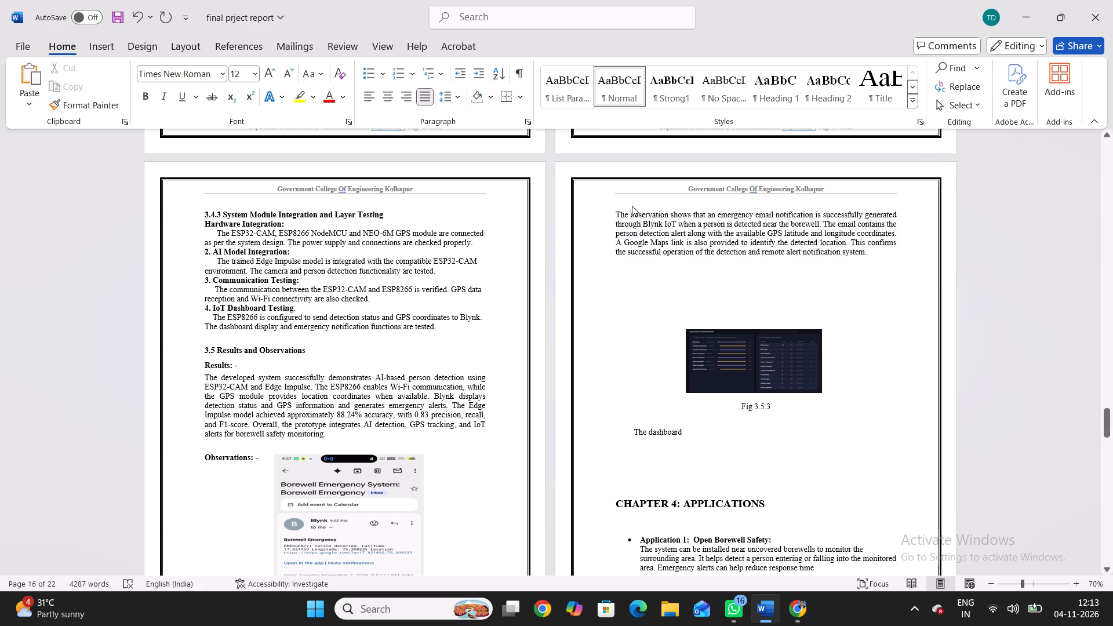
Replace the word "observation" with "fig" in the pasted description's first sentence.
click(667, 214)
key(BackSpace)
key(BackSpace)
key(BackSpace)
key(BackSpace)
key(BackSpace)
key(BackSpace)
key(BackSpace)
key(BackSpace)
key(BackSpace)
key(BackSpace)
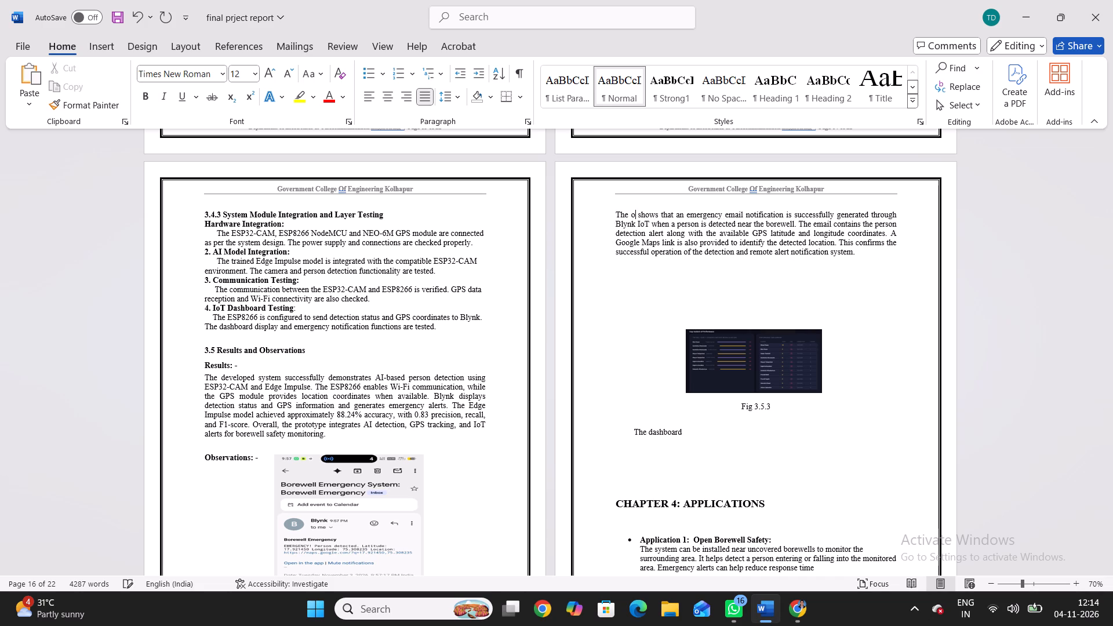
key(BackSpace)
text(fig)
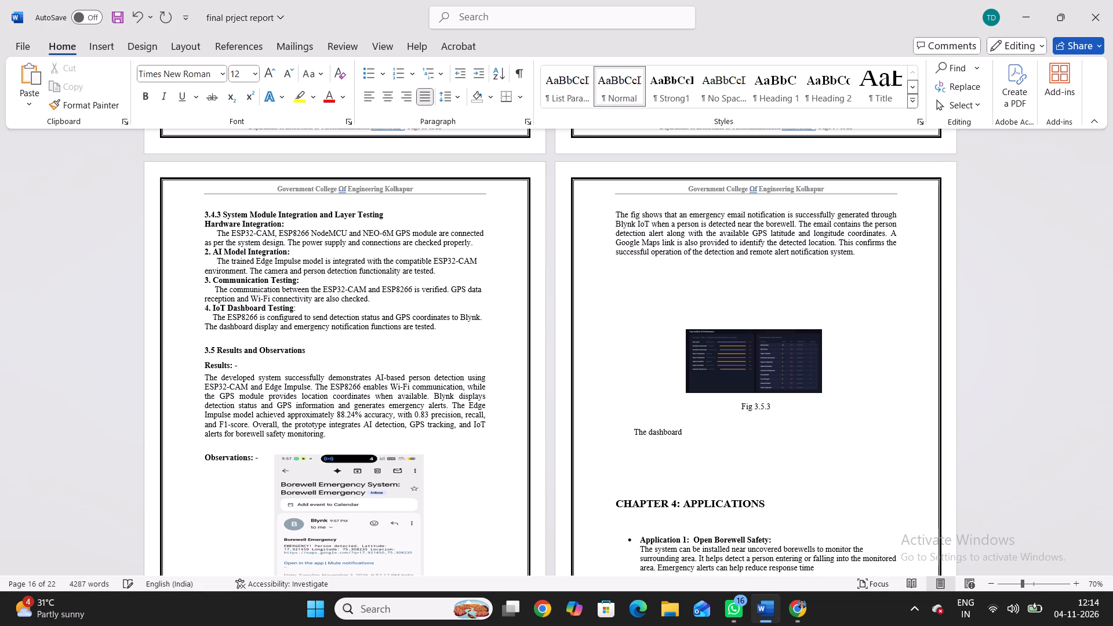
scroll(377, 401, right, 1)
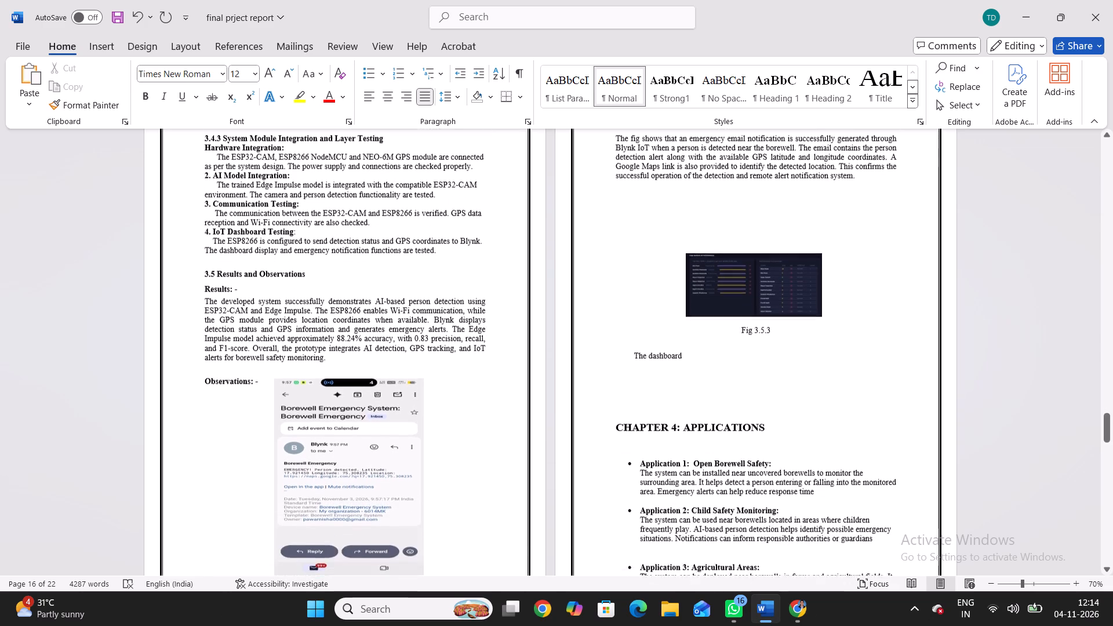
Add the figure number ":3.5.1" after the word "fig" in the first sentence of the email notification description.
scroll(377, 401, right, 3)
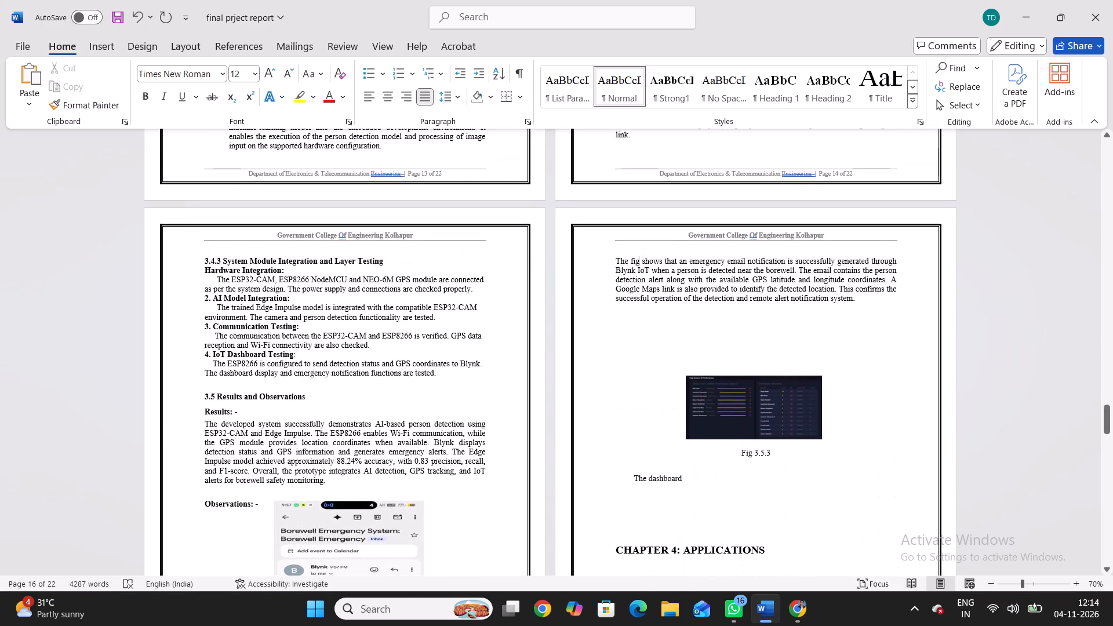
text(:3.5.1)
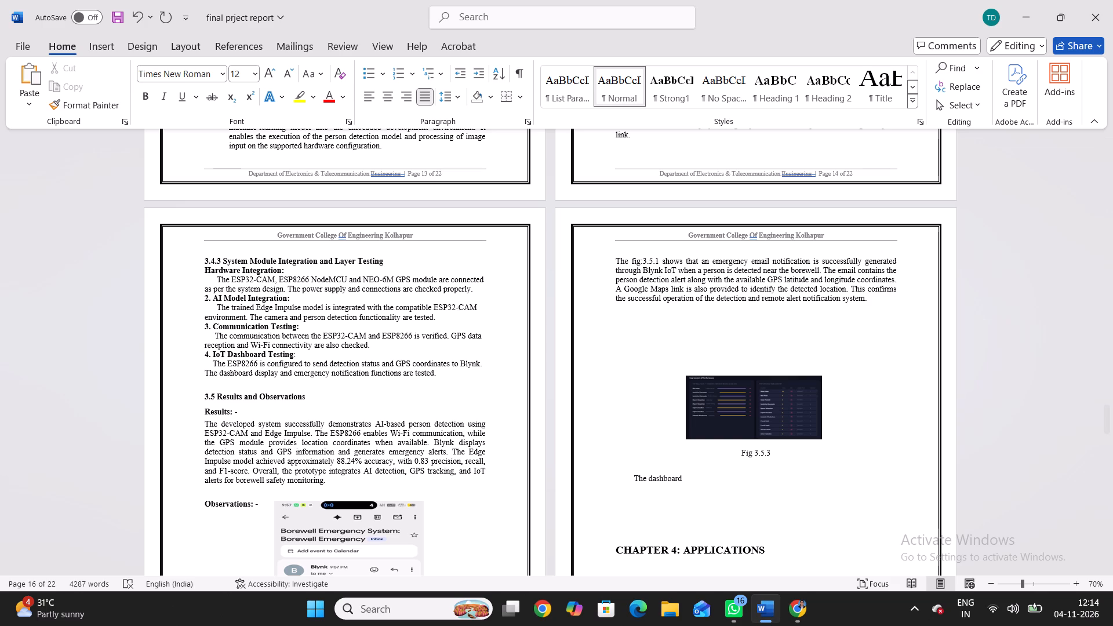
Delete the old dashboard picture above the Fig 3.5.3 caption and the leftover text "The dashboard" below it.
click(755, 409)
key(BackSpace)
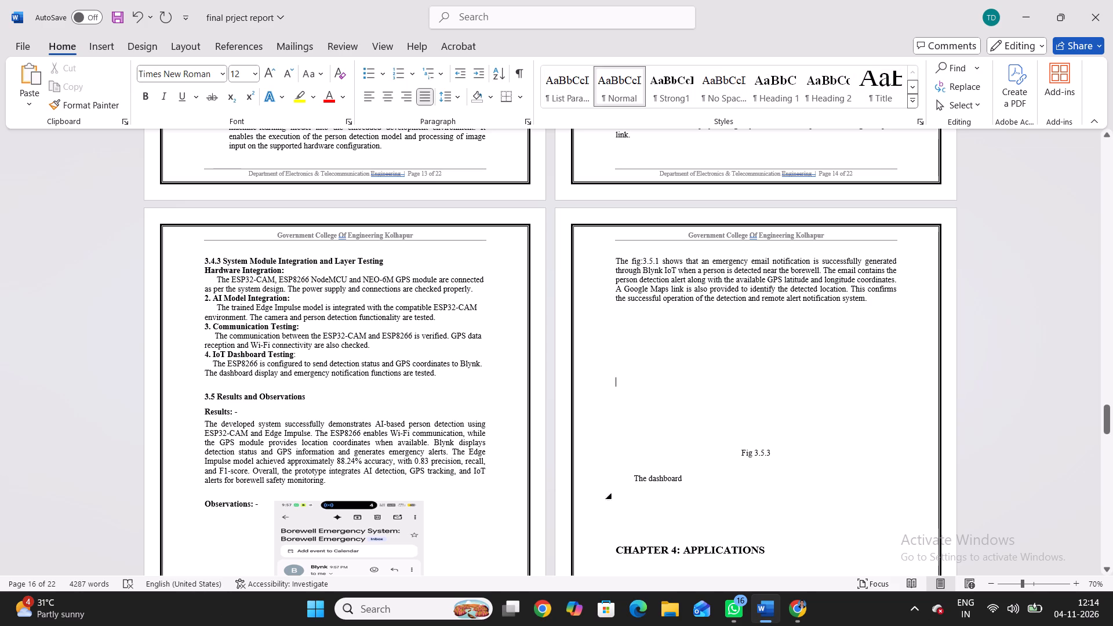
drag(681, 481, 624, 481)
key(BackSpace)
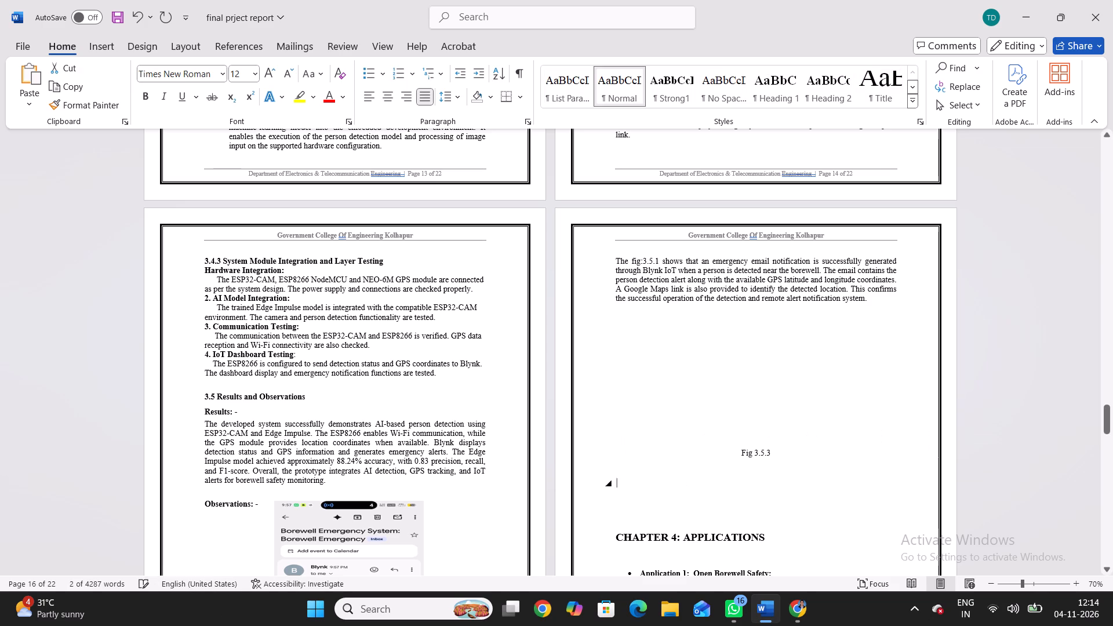
click(732, 420)
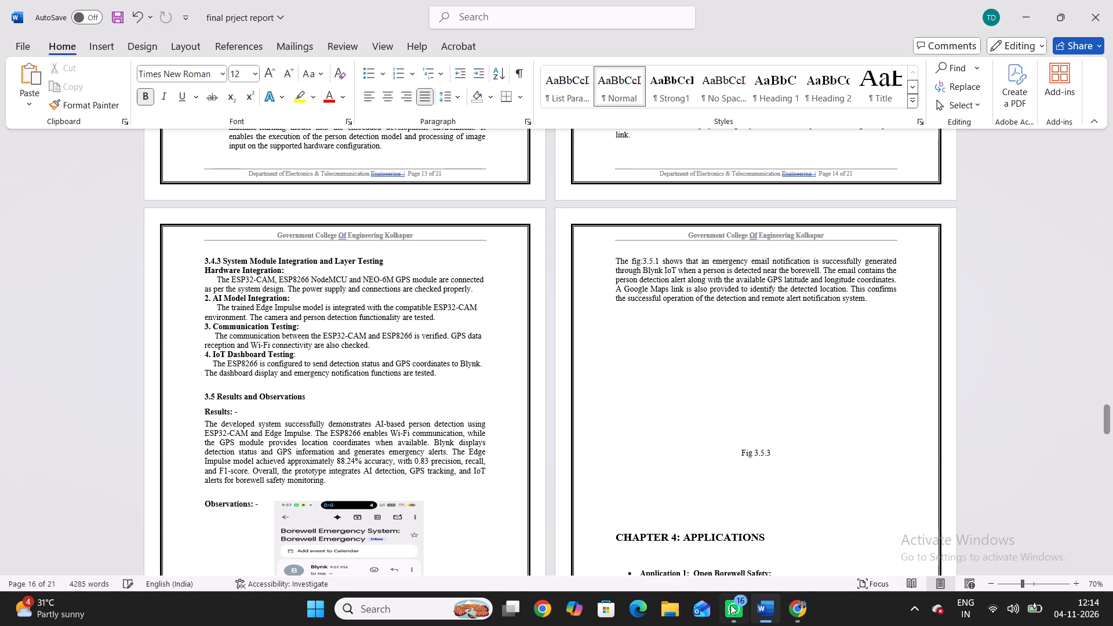
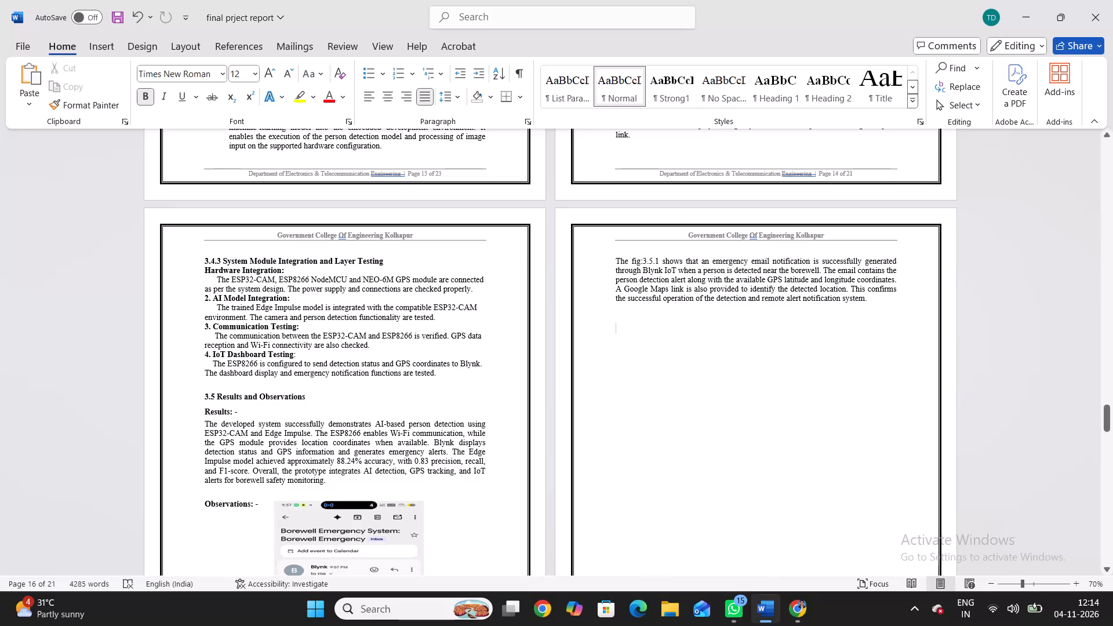
Shrink the height of the Blynk Notifications screenshot above Fig 3.5.3 until it fits beneath the fig:3.5.1 description on the same page.
click(365, 442)
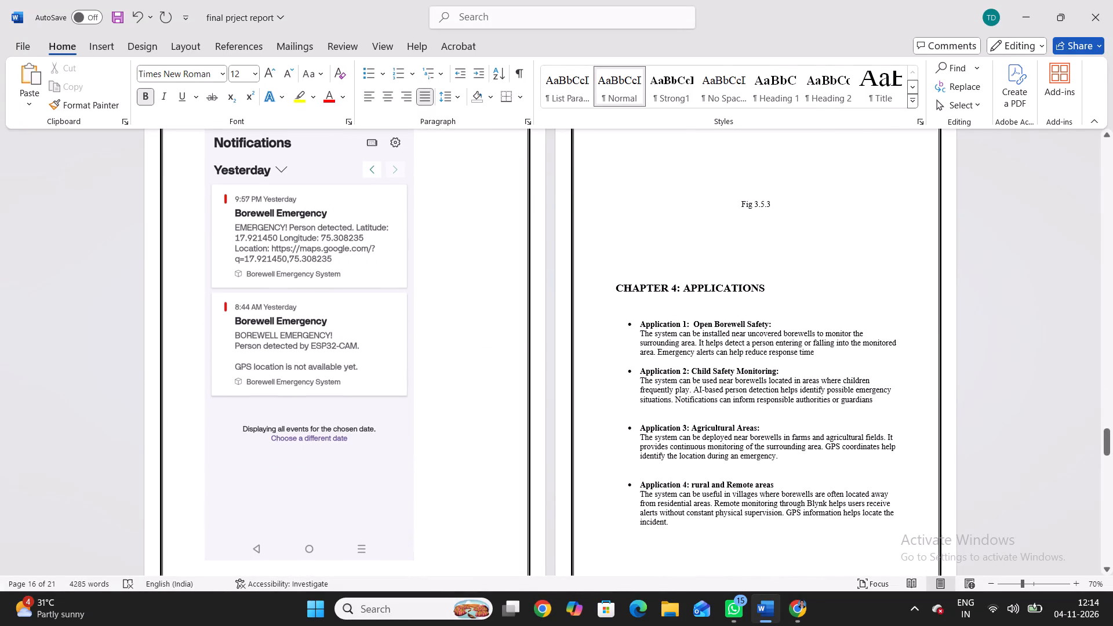
drag(310, 562, 337, 350)
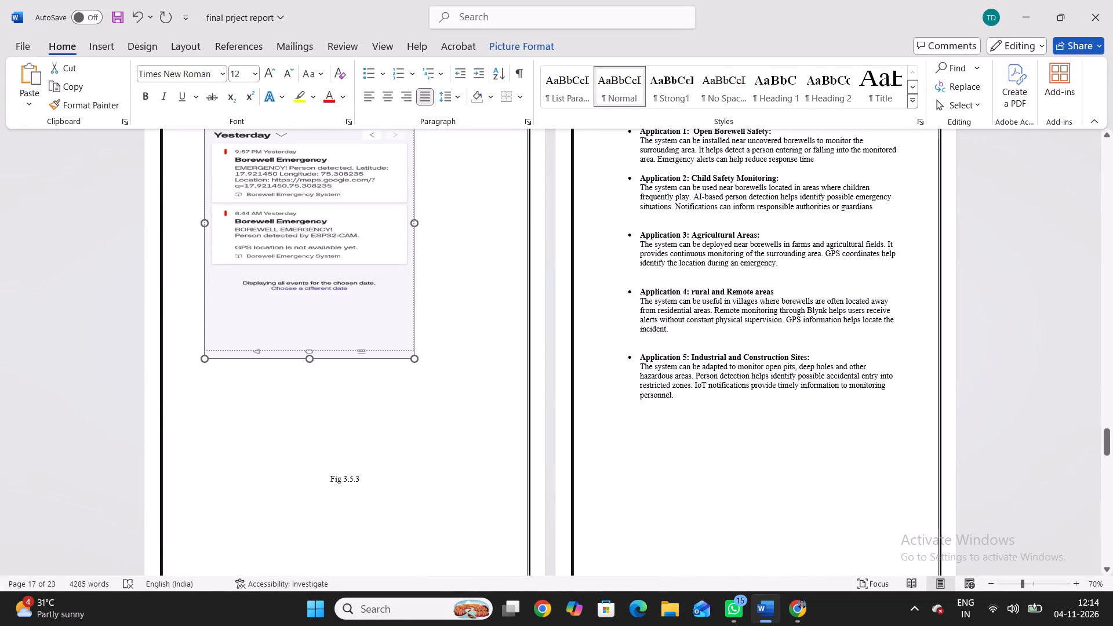
drag(337, 350, 354, 232)
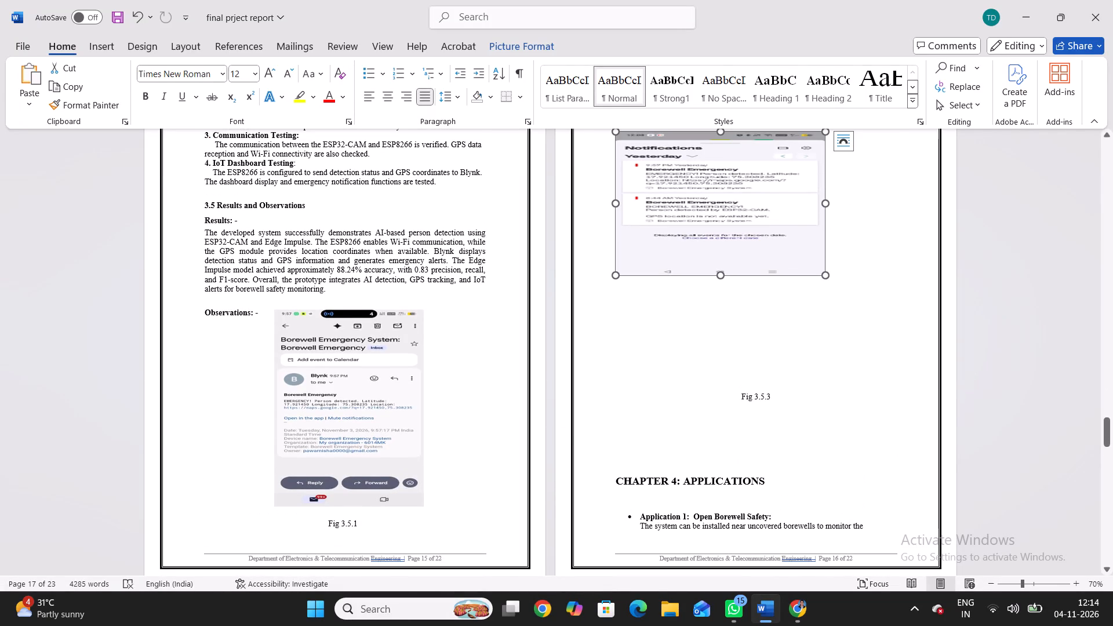
Try to shift the shortened Notifications picture towards the centre of the page beneath the fig:3.5.1 description.
drag(708, 203, 729, 208)
scroll(723, 343, up, 1)
drag(729, 319, 777, 301)
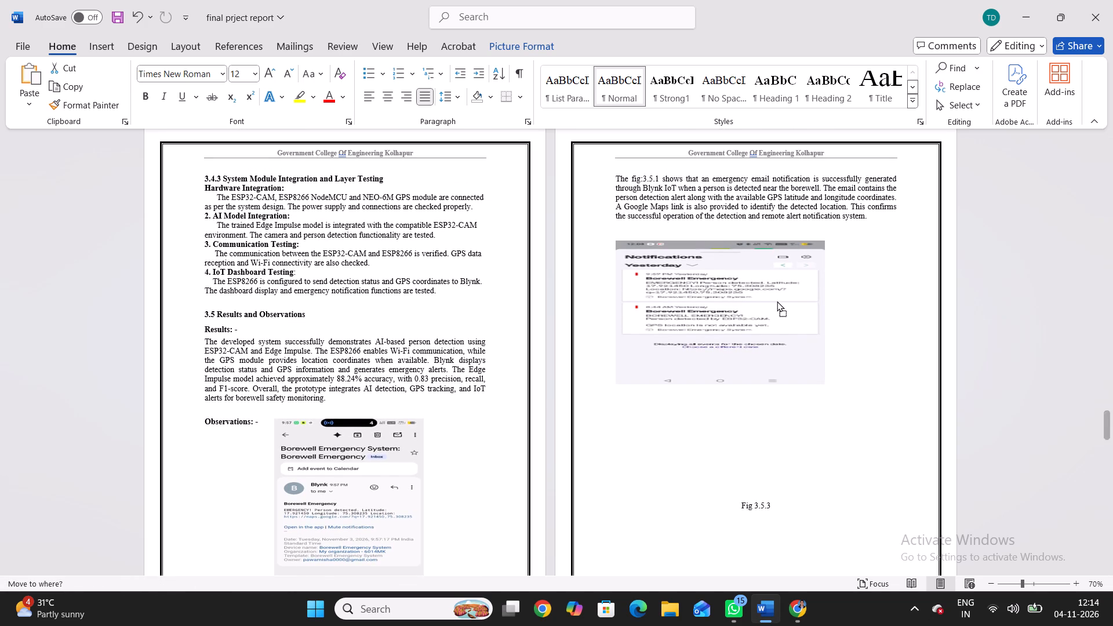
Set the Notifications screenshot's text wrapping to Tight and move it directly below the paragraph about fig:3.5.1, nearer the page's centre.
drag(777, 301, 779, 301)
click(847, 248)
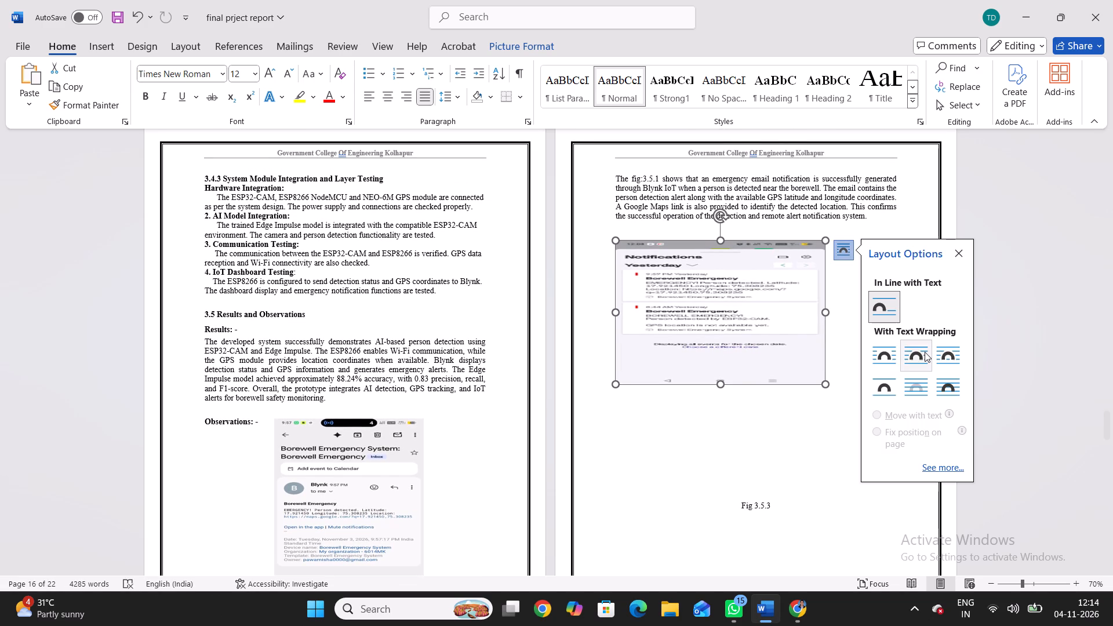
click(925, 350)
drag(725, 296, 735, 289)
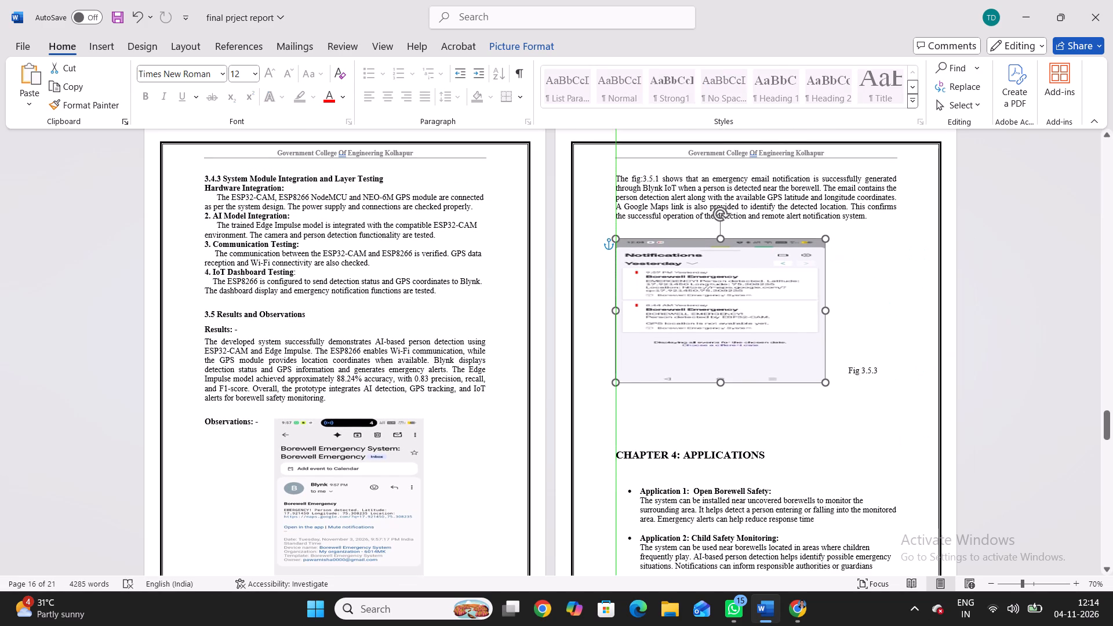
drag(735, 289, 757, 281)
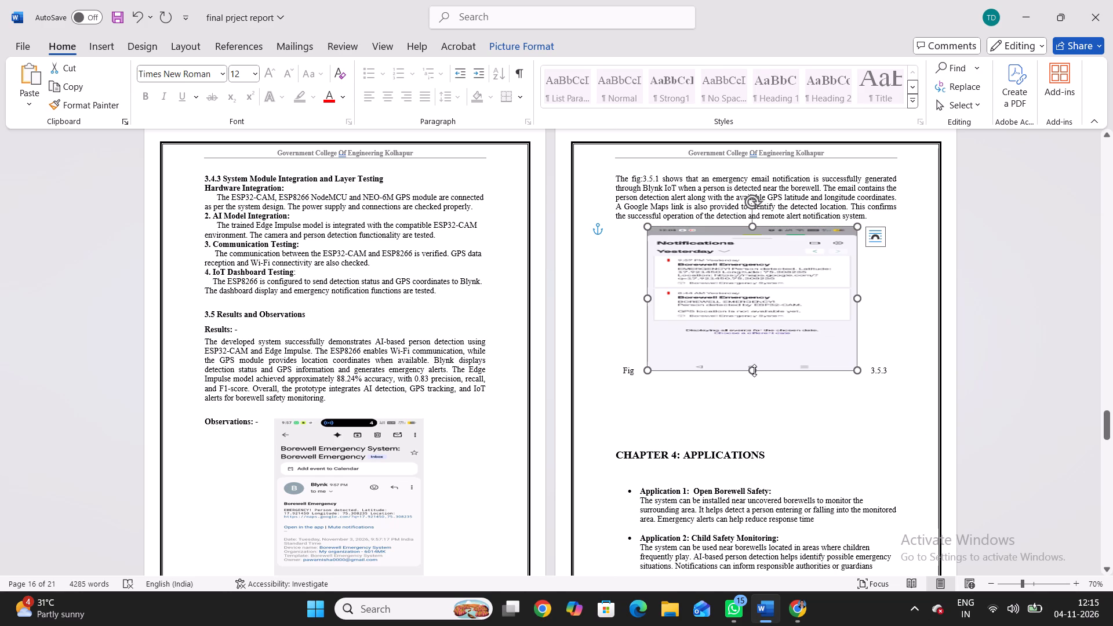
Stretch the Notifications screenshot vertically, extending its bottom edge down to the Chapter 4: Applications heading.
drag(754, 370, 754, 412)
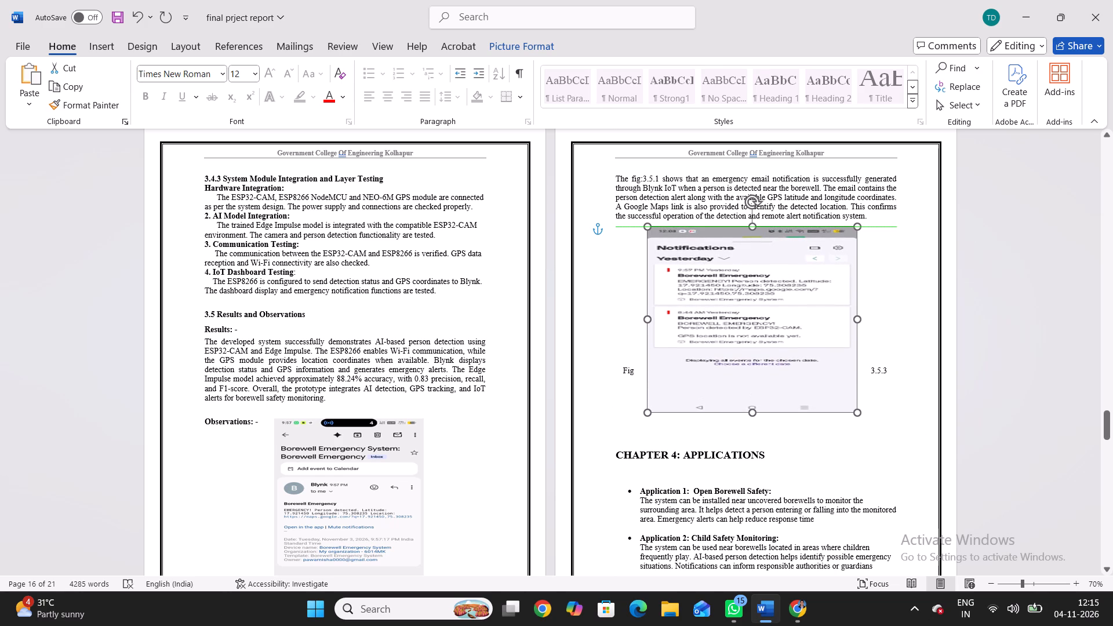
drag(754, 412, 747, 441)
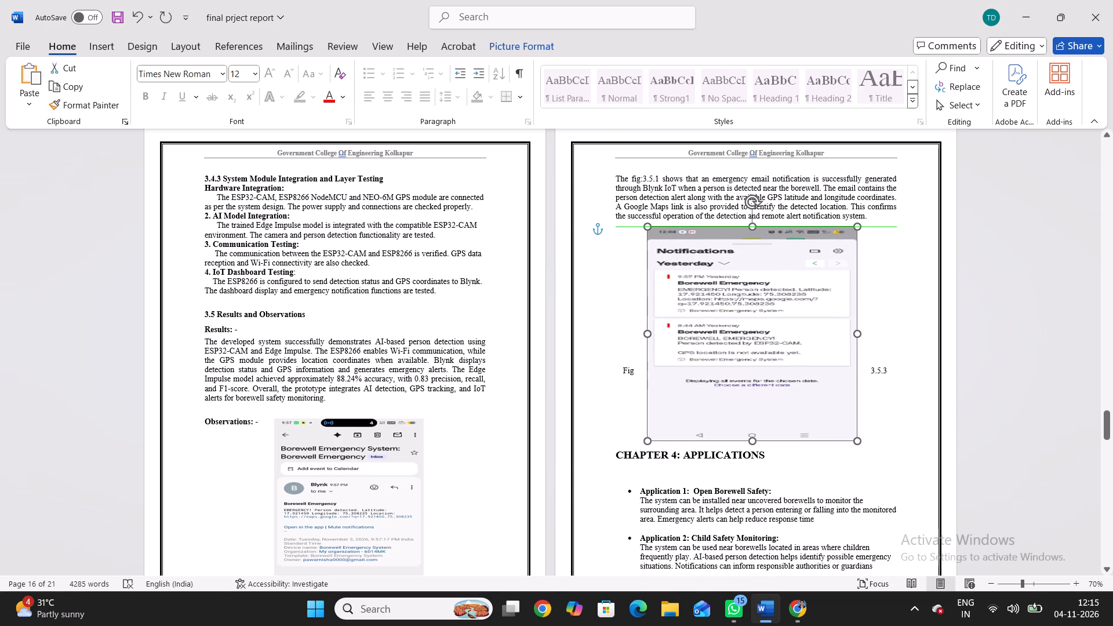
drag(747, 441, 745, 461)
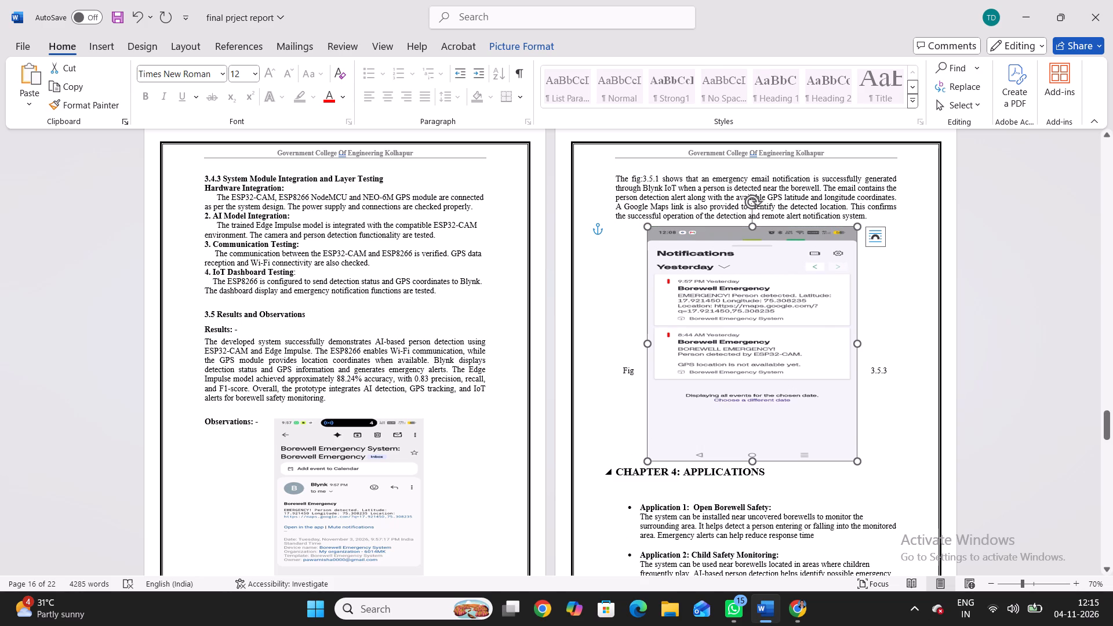
Delete the Notifications screenshot above the Fig 3.5.3 caption.
key(BackSpace)
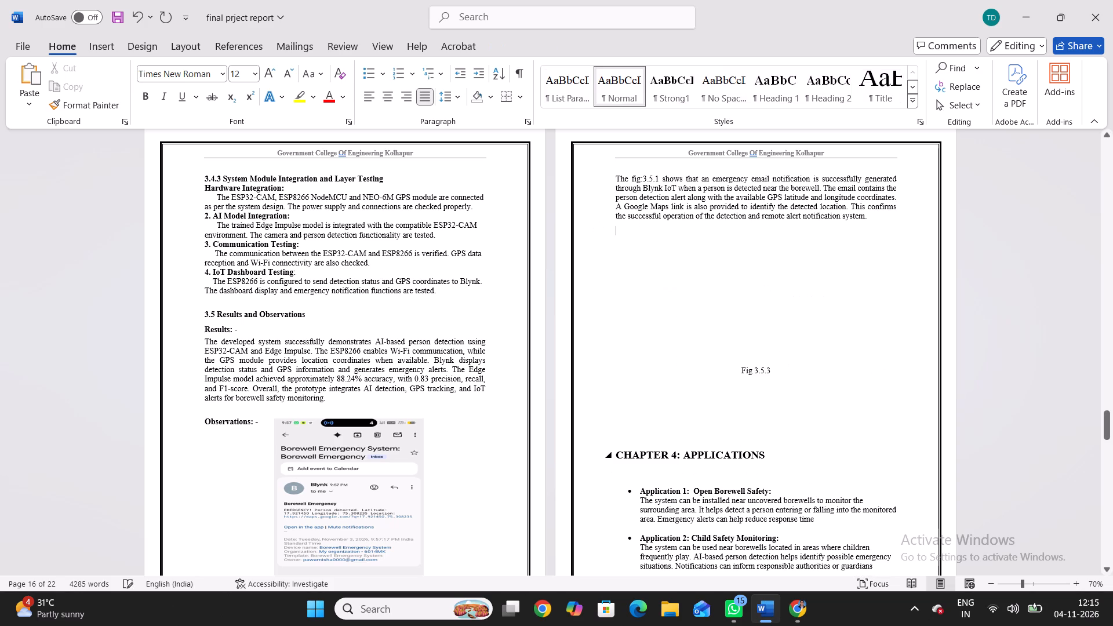
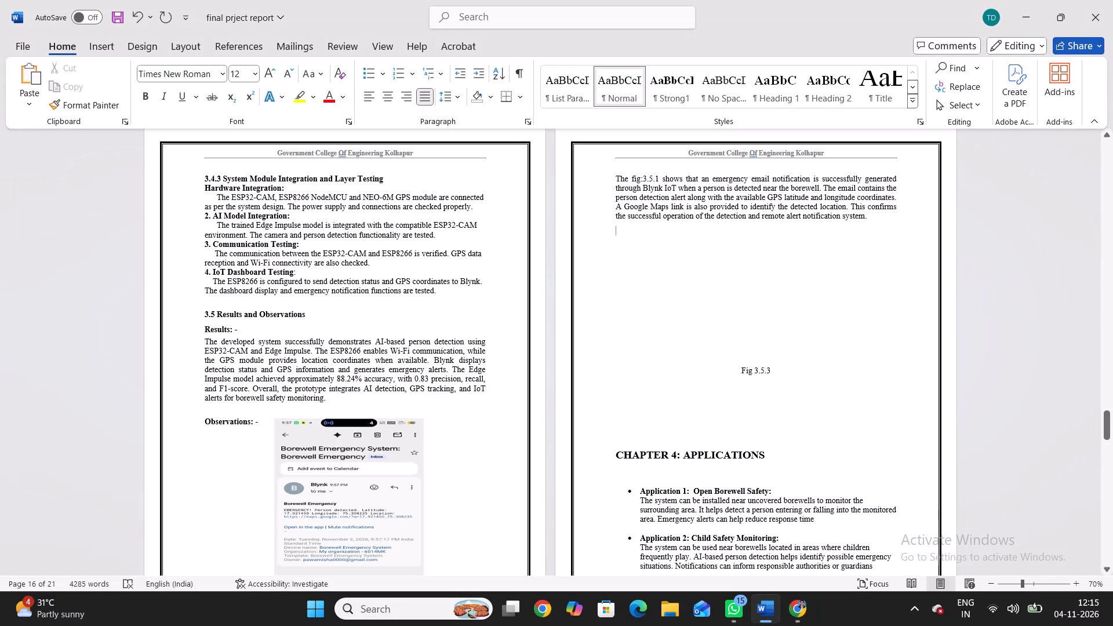
Paste the Notifications screenshot below the paragraph about fig:3.5.1.
key(ctrl+v)
Shrink the Notifications screenshot in height and slightly in width so it fits on the page between the fig:3.5.1 paragraph and the Fig 3.5.3 caption.
click(359, 398)
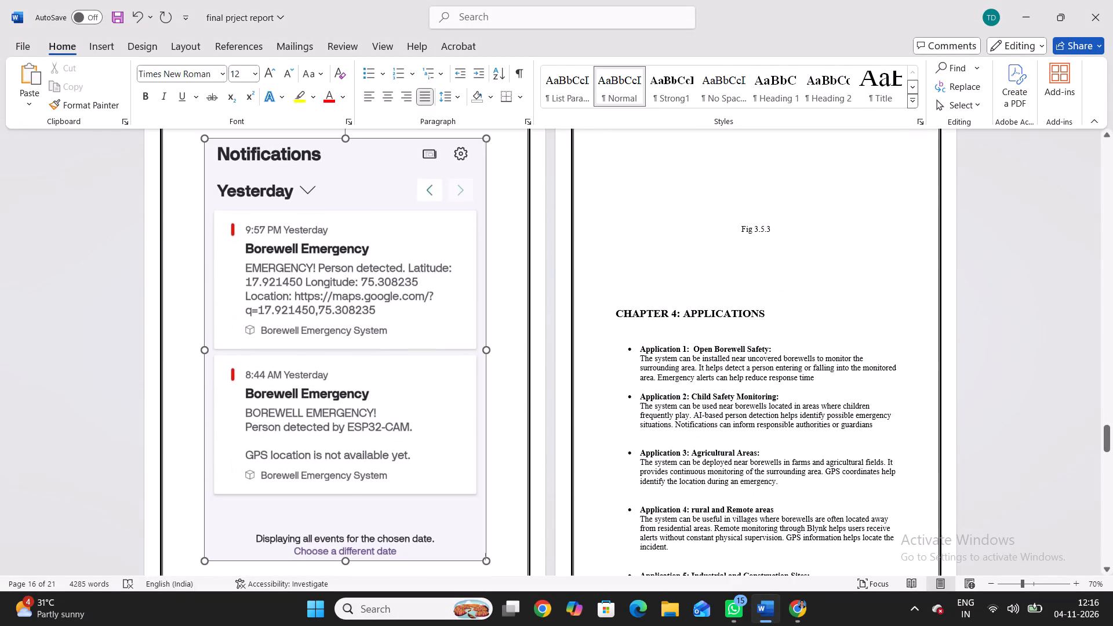
scroll(359, 398, down, 1)
drag(346, 458, 376, 278)
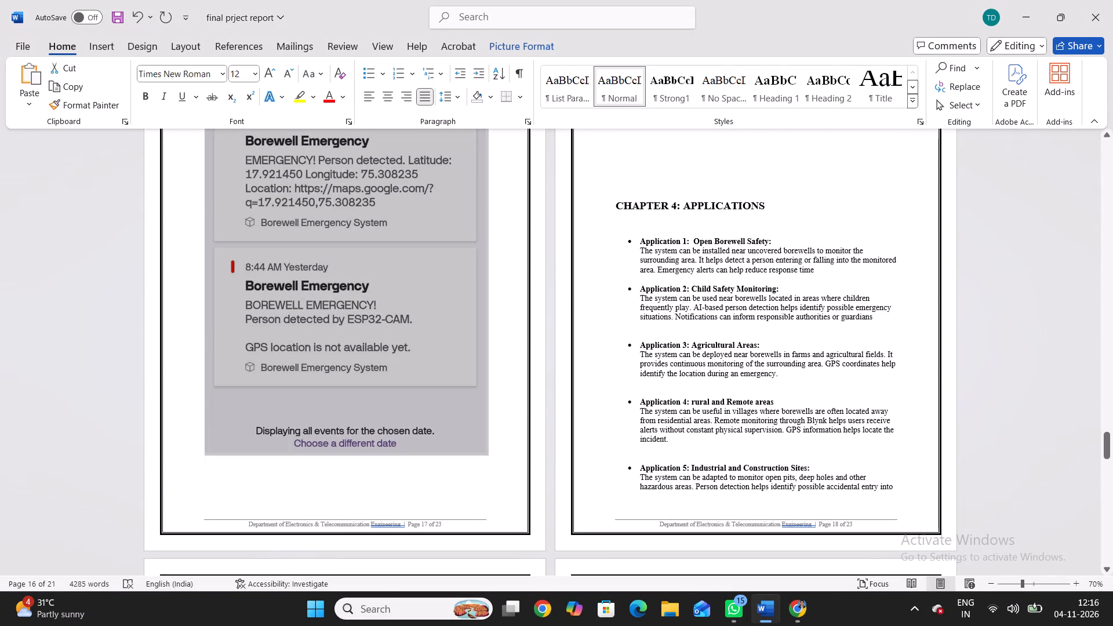
drag(376, 278, 380, 273)
click(334, 425)
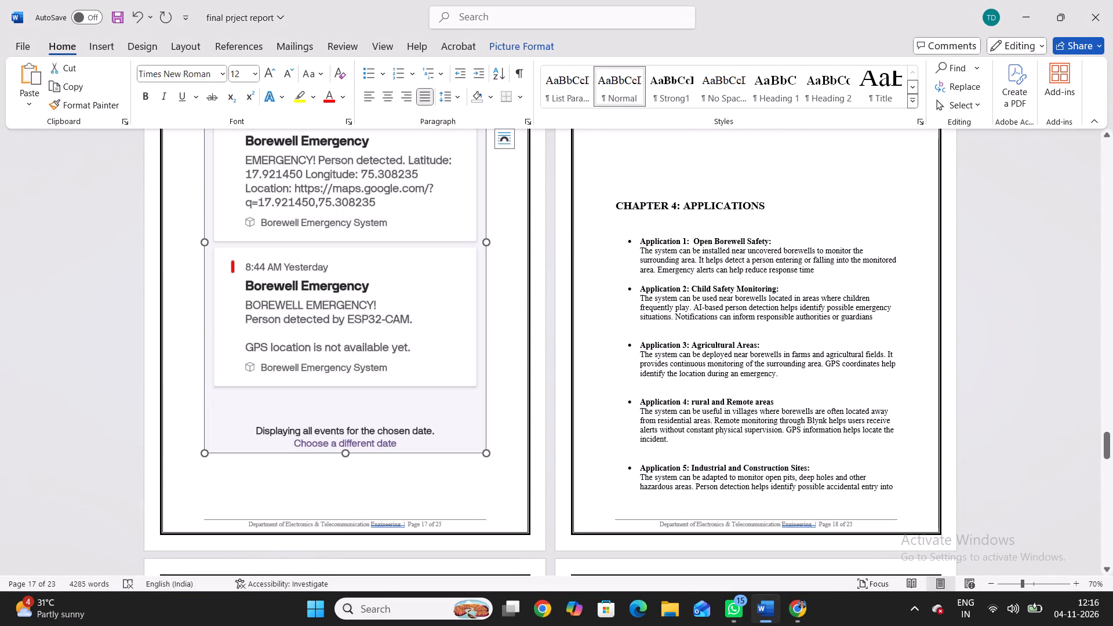
drag(347, 458, 364, 361)
click(329, 449)
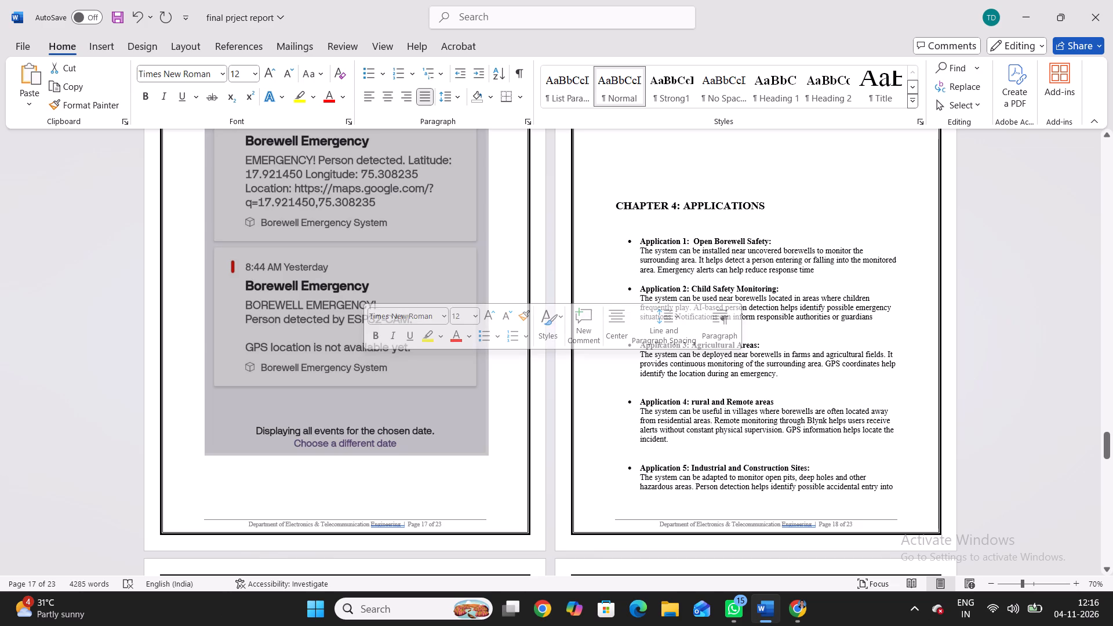
drag(346, 453, 362, 293)
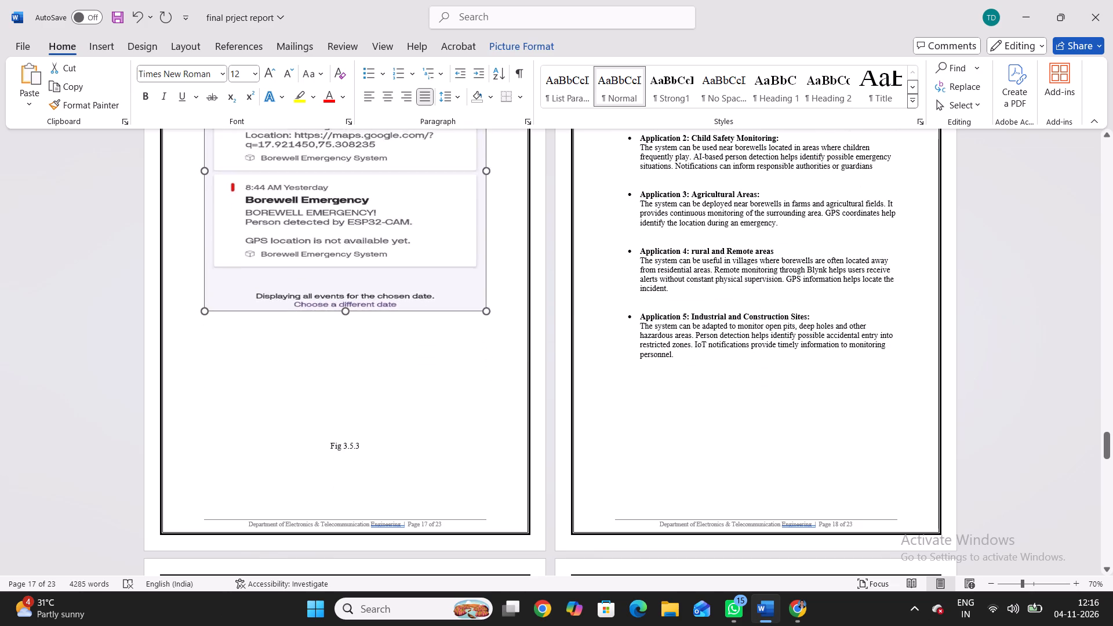
drag(362, 293, 357, 210)
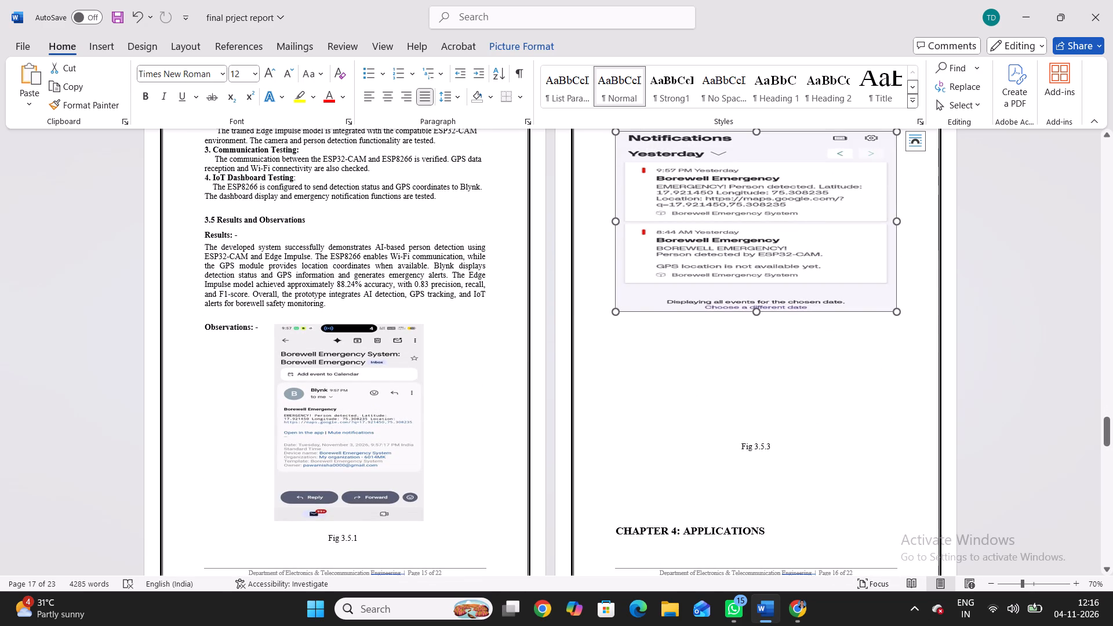
drag(756, 309, 758, 412)
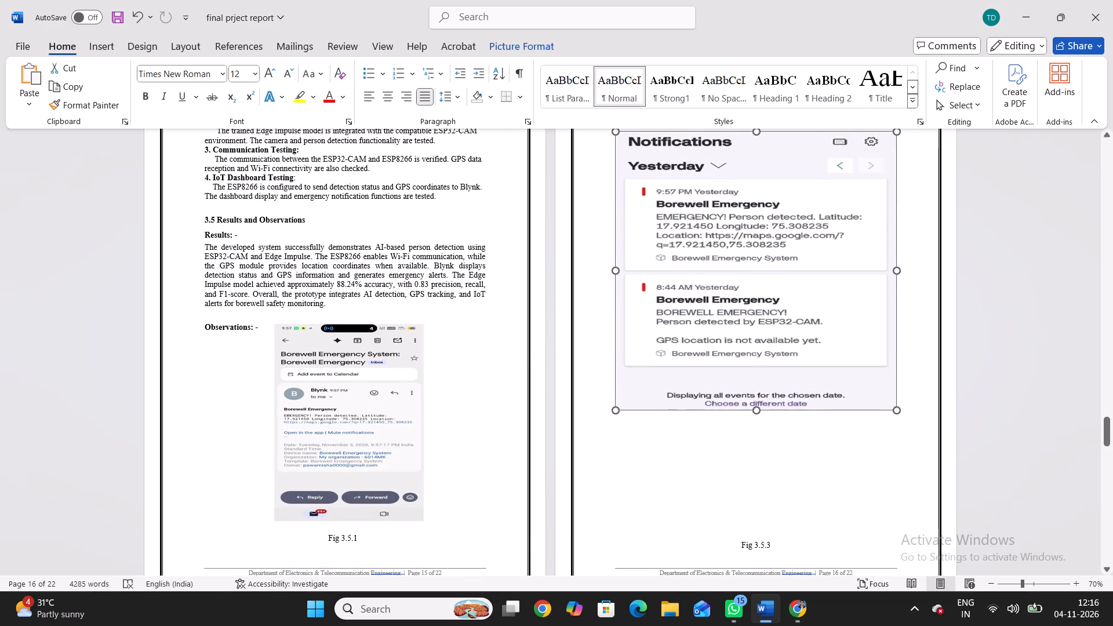
drag(758, 412, 754, 423)
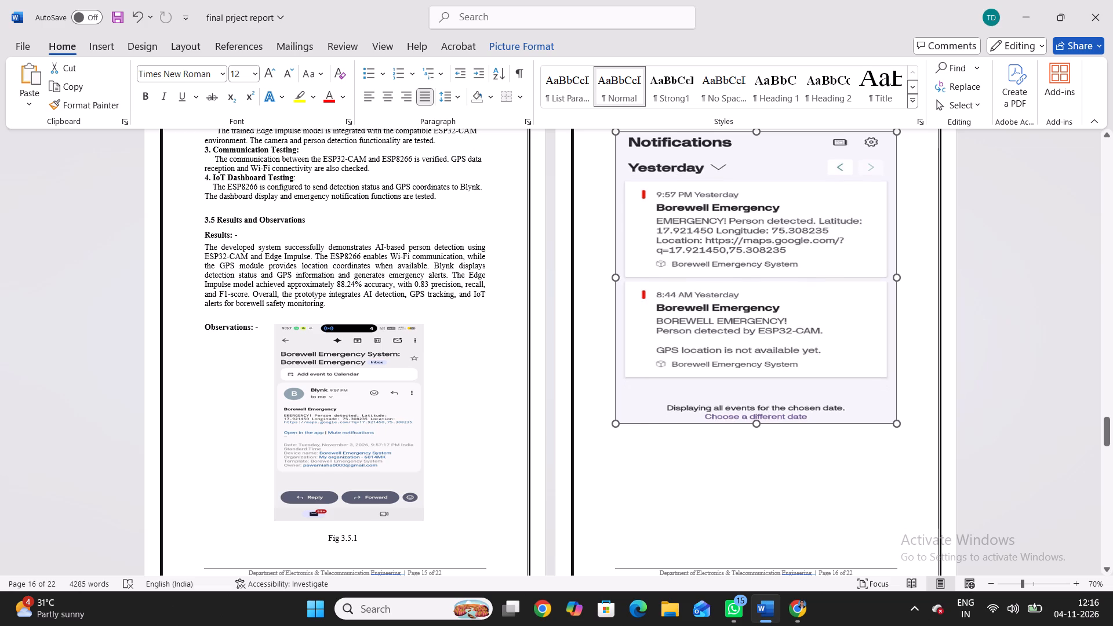
drag(754, 423, 750, 403)
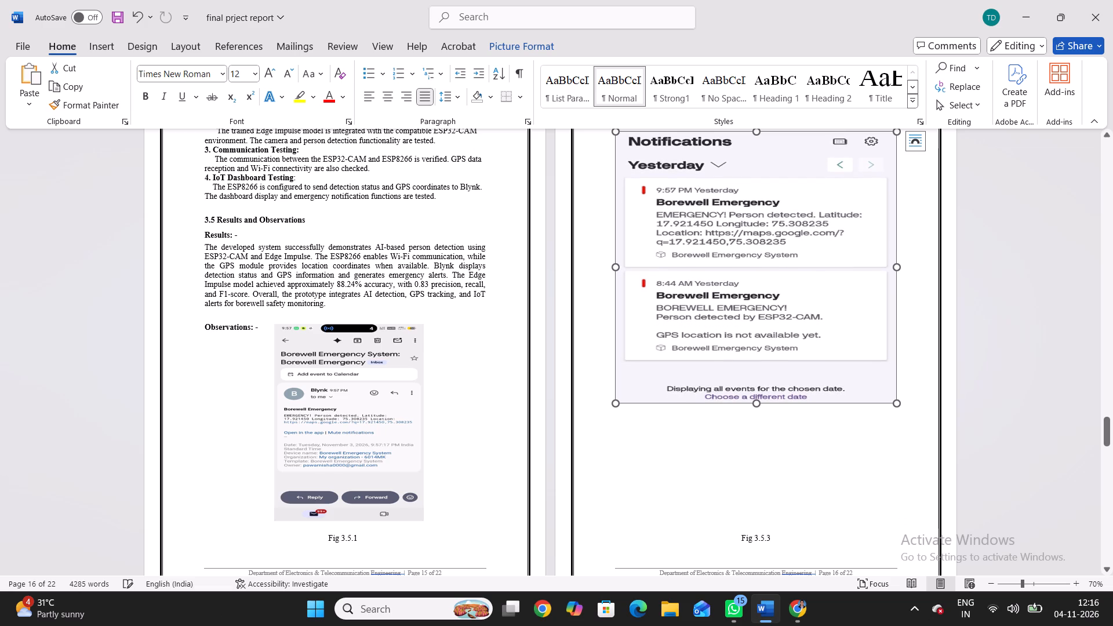
drag(898, 265, 856, 289)
Set the Notifications screenshot's text wrapping to Tight and centre it horizontally below the fig:3.5.1 paragraph.
click(881, 147)
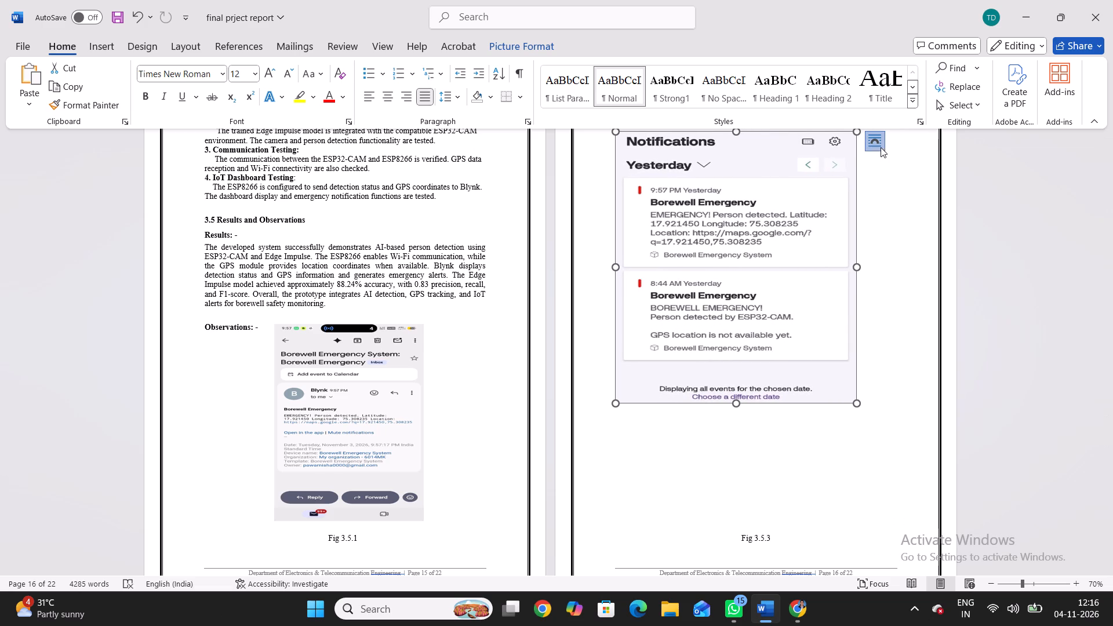
click(937, 242)
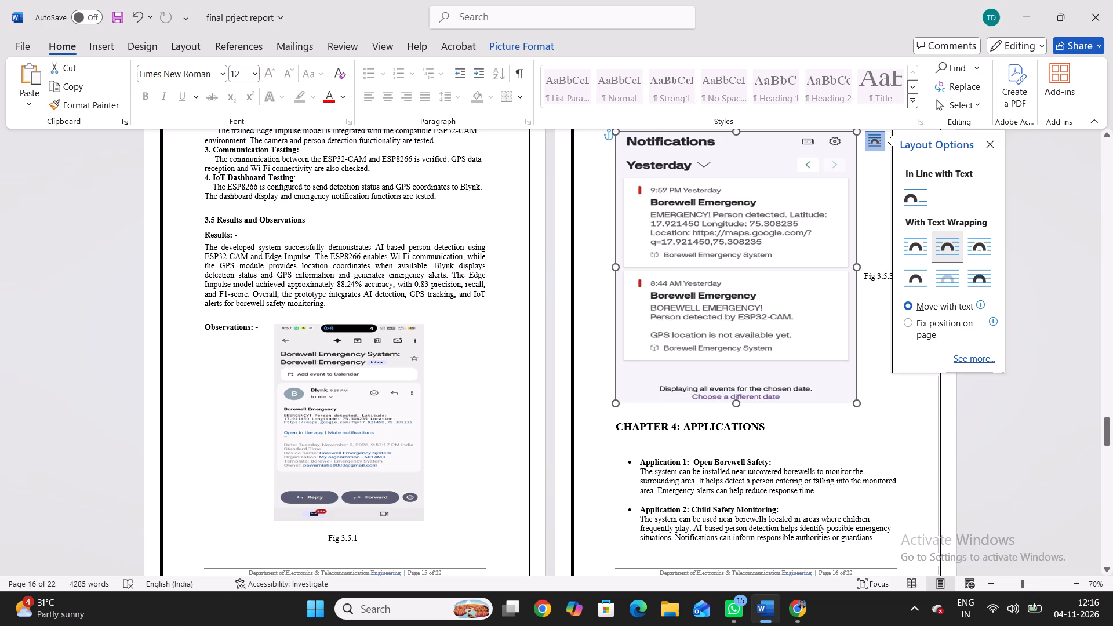
drag(759, 270, 779, 271)
Widen the email screenshot beside Observations and extend its bottom edge slightly towards the Fig 3.5.1 caption.
scroll(779, 271, down, 1)
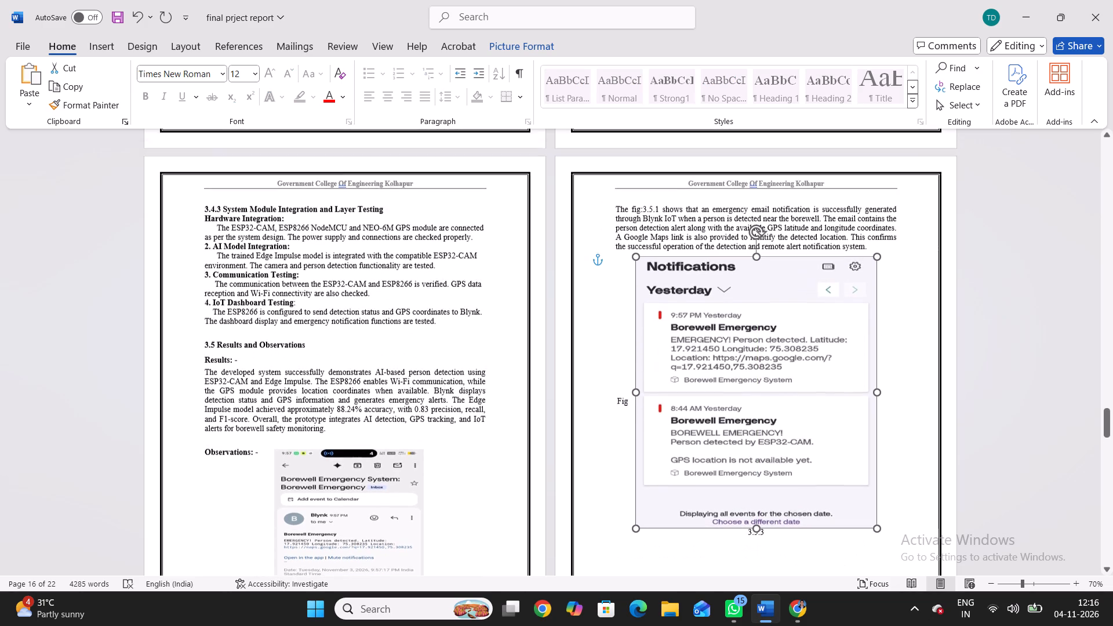
scroll(779, 271, down, 1)
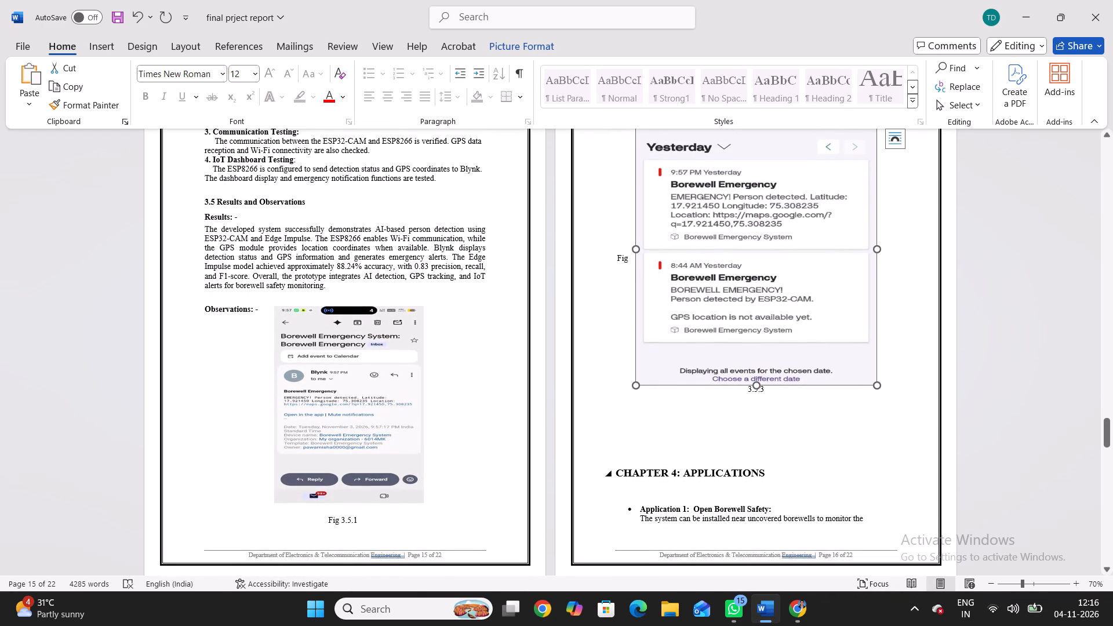
click(378, 448)
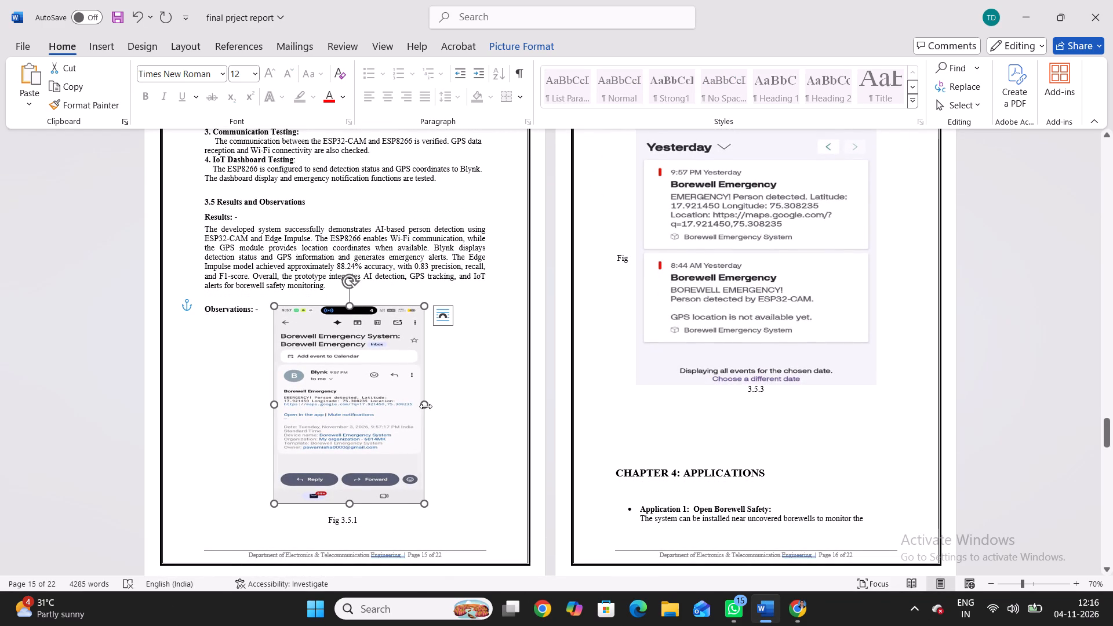
drag(425, 406, 453, 418)
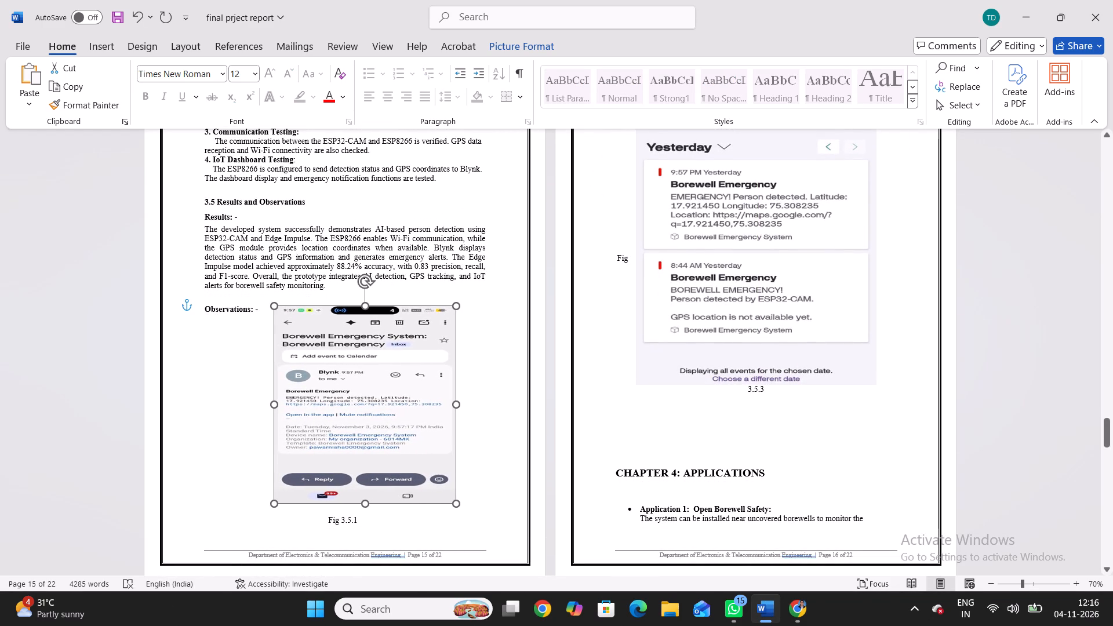
drag(453, 418, 453, 419)
drag(366, 504, 366, 509)
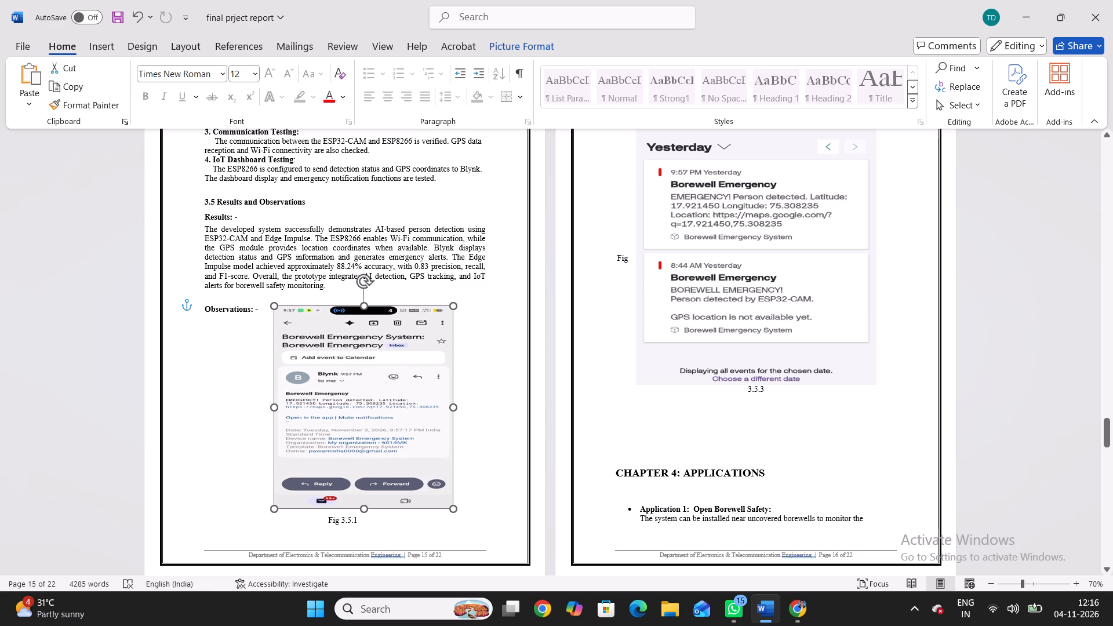
drag(366, 509, 366, 509)
click(273, 411)
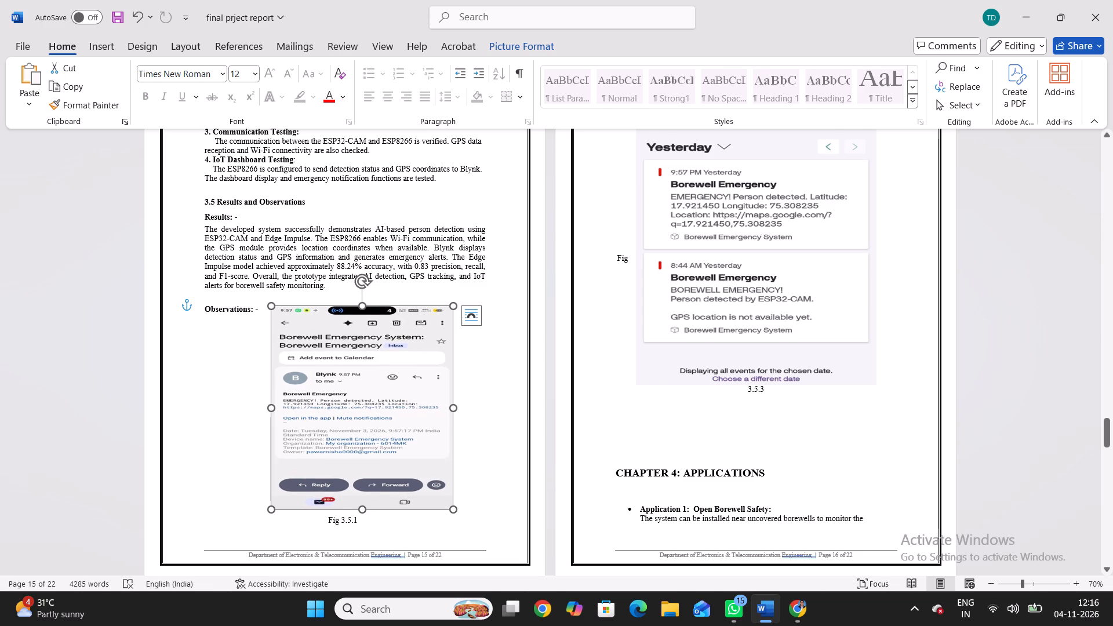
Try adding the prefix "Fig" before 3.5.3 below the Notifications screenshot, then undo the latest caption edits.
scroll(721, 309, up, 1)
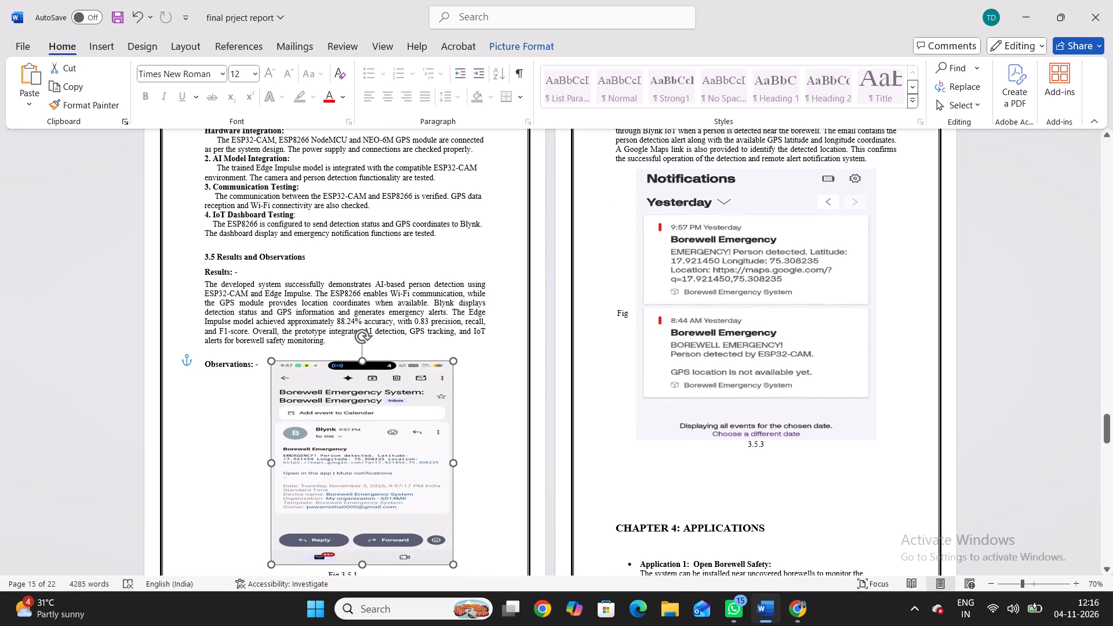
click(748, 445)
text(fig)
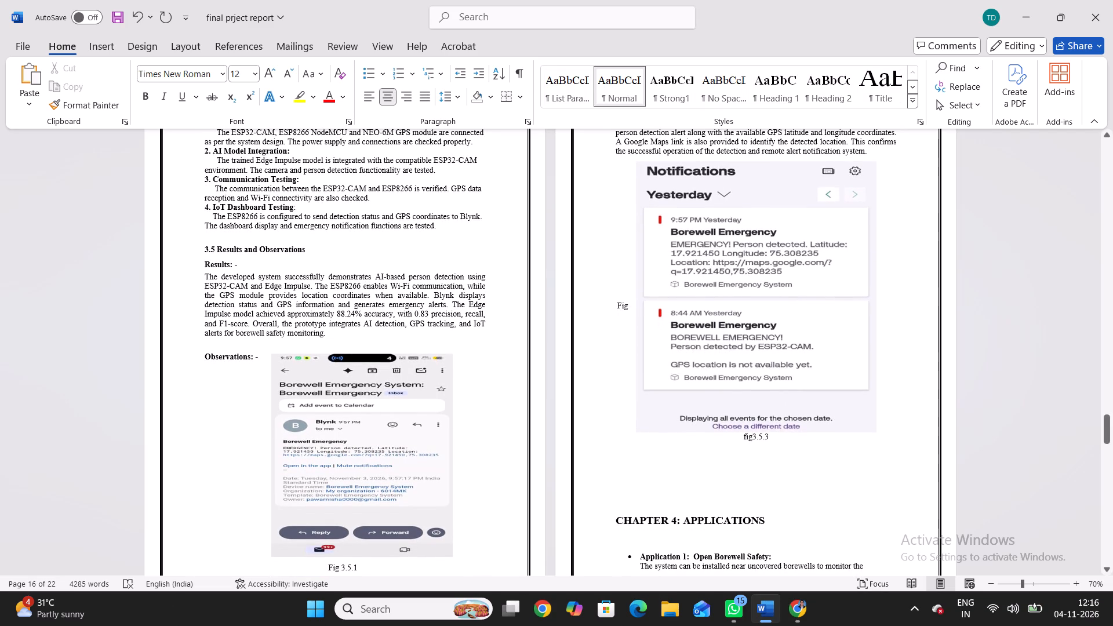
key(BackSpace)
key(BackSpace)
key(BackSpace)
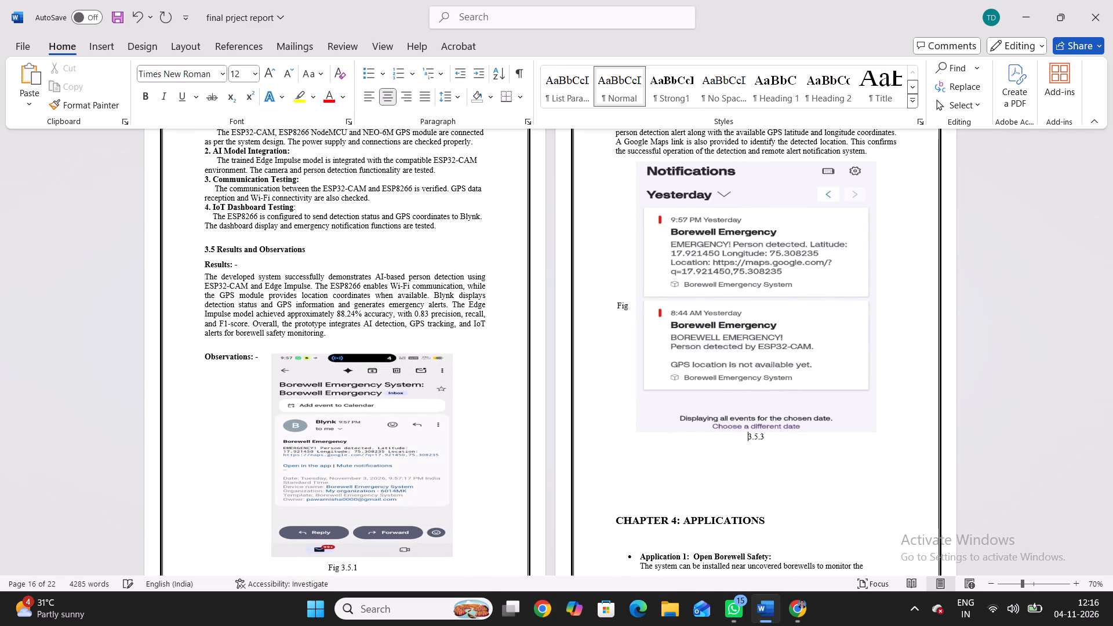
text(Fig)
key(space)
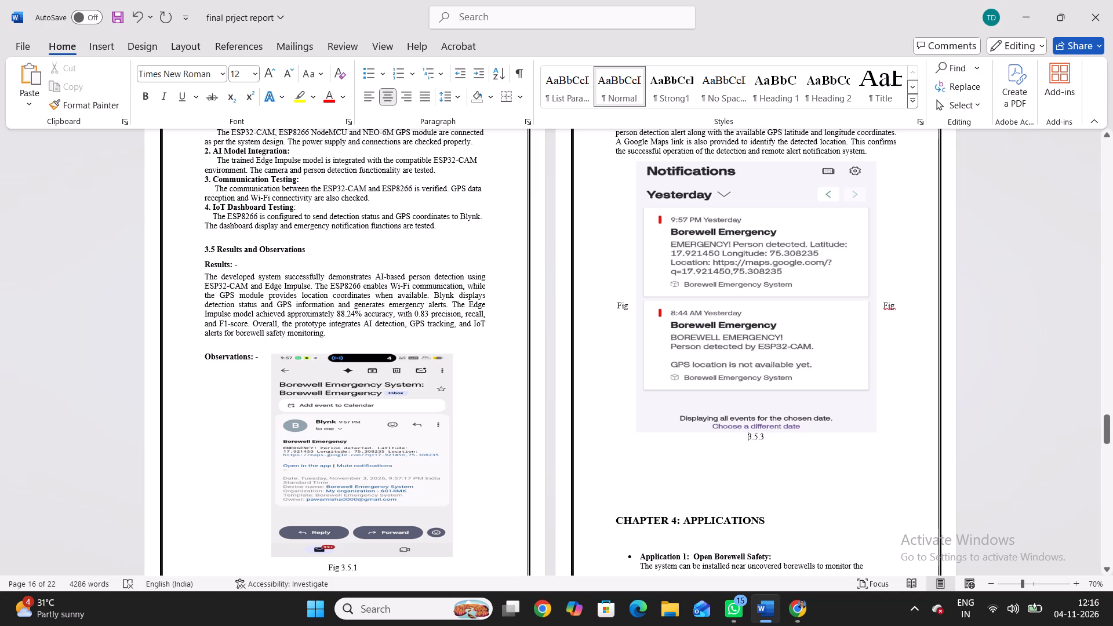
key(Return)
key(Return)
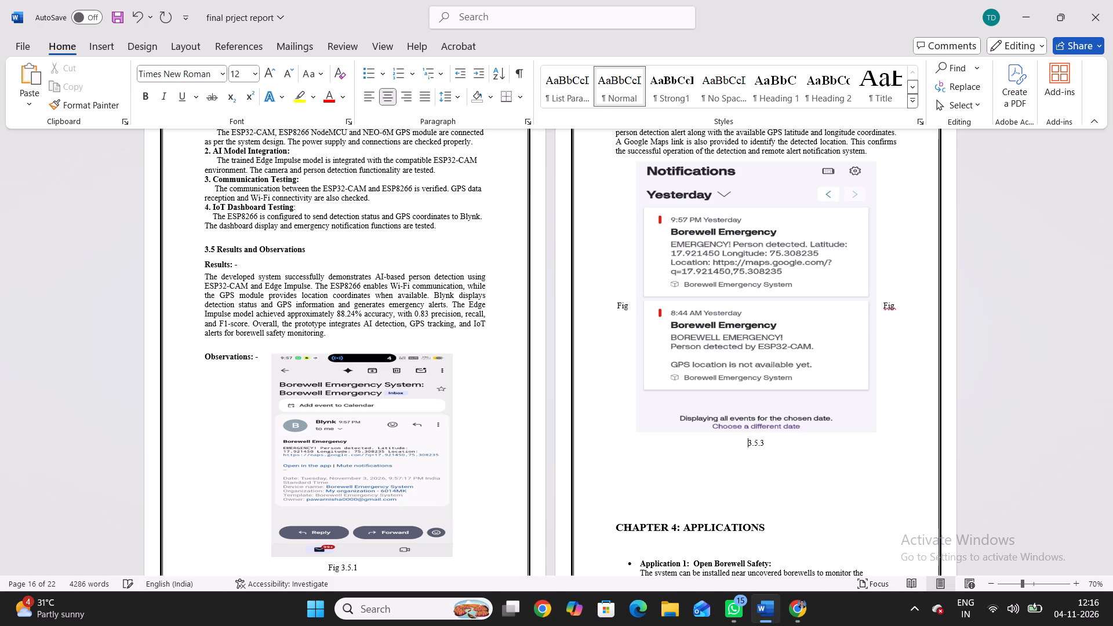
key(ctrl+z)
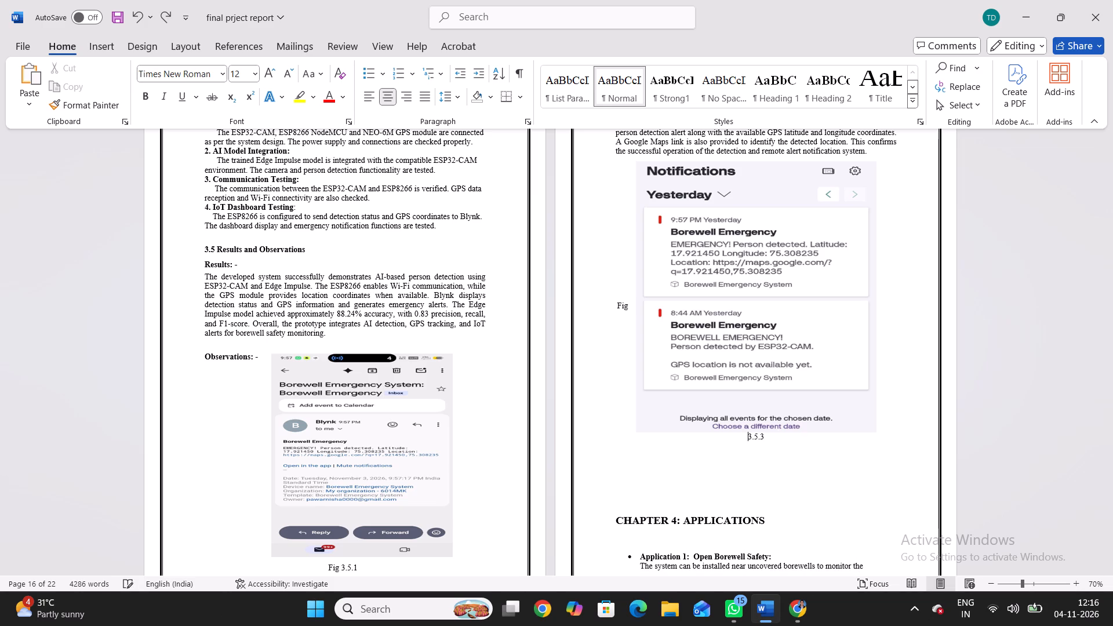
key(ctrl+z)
Bring the split Fig 3.5.3 caption together beneath the Notifications screenshot, using blank lines above it and leading spaces to centre it.
click(613, 307)
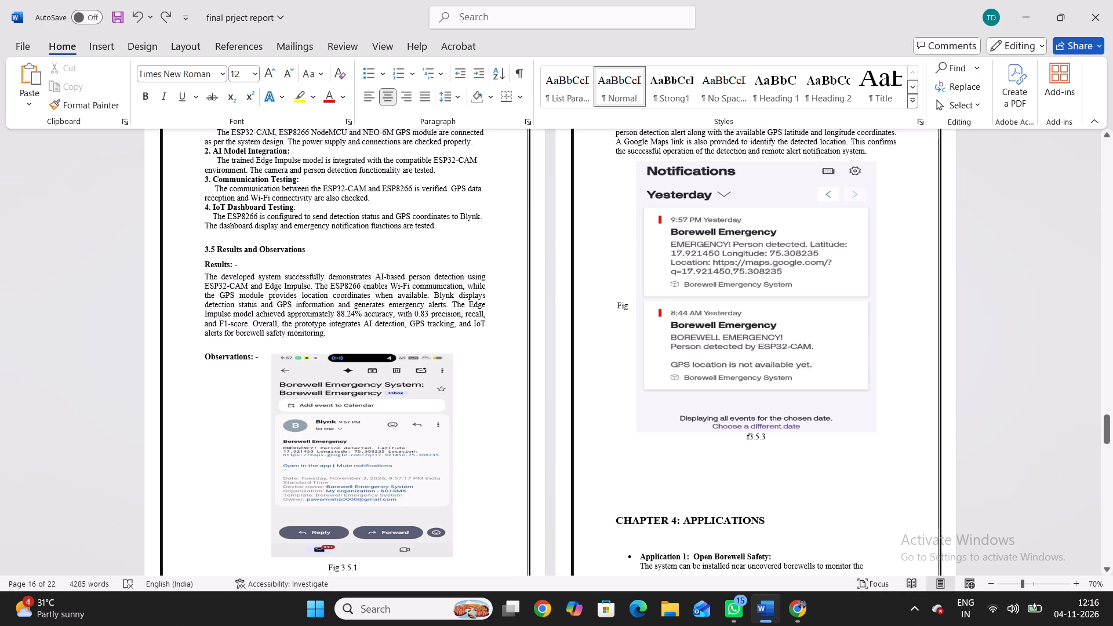
key(BackSpace)
key(BackSpace)
key(BackSpace)
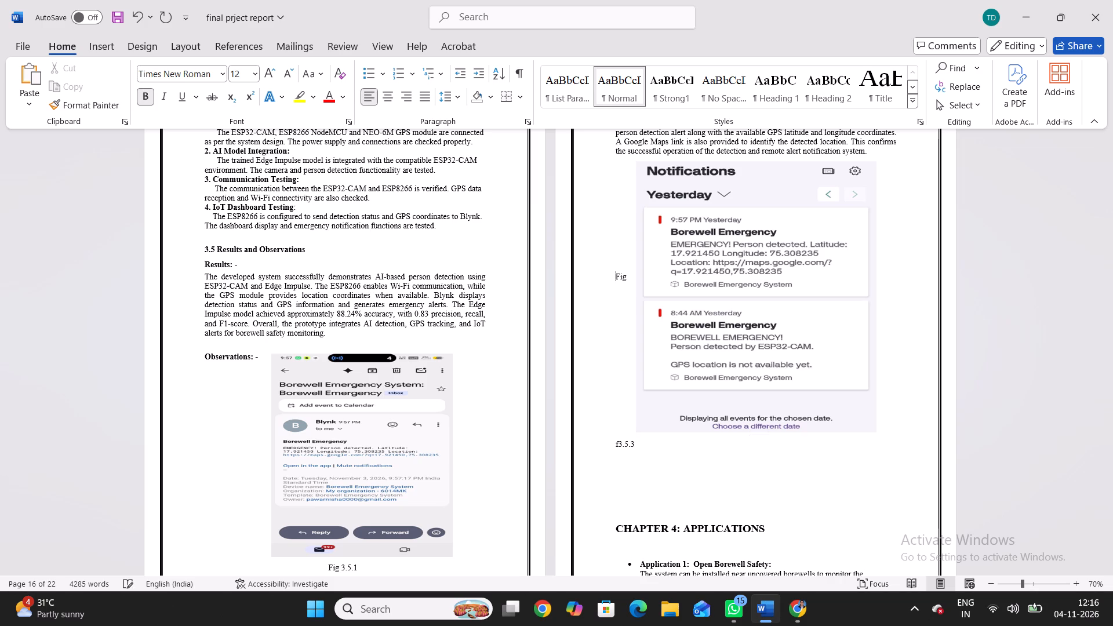
key(Return)
key(Return)
key(Return)
key(Return)
key(Return)
key(Return)
key(Return)
key(Return)
key(Return)
key(Return)
key(Return)
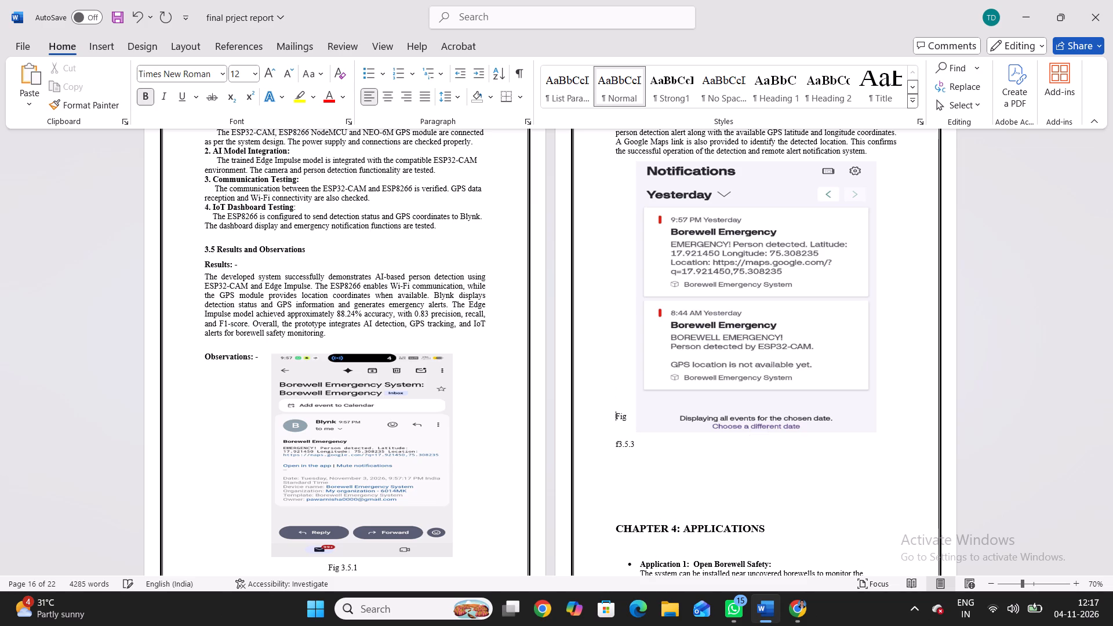
key(Return)
key(Return)
key(space)
key(space)
key(space)
key(space)
key(space)
key(space)
key(space)
key(space)
key(space)
key(space)
key(space)
key(space)
key(space)
key(space)
key(space)
key(space)
key(space)
key(space)
key(space)
key(space)
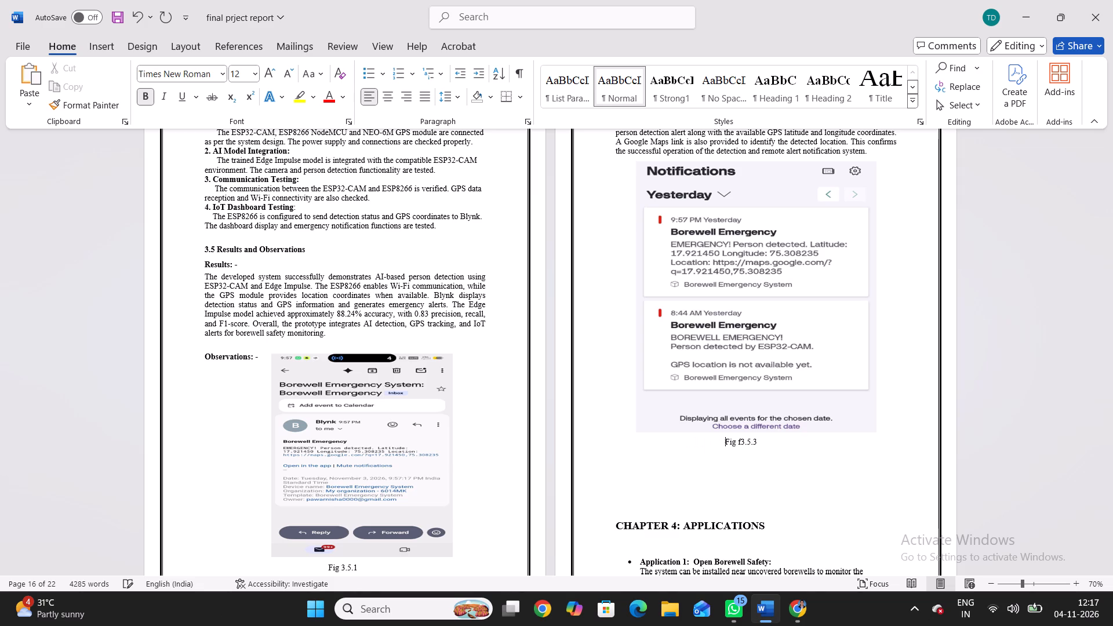
Remove the stray "f" from the caption below the Notifications screenshot and renumber it as Fig 3.5.2.
click(741, 445)
key(BackSpace)
key(Right)
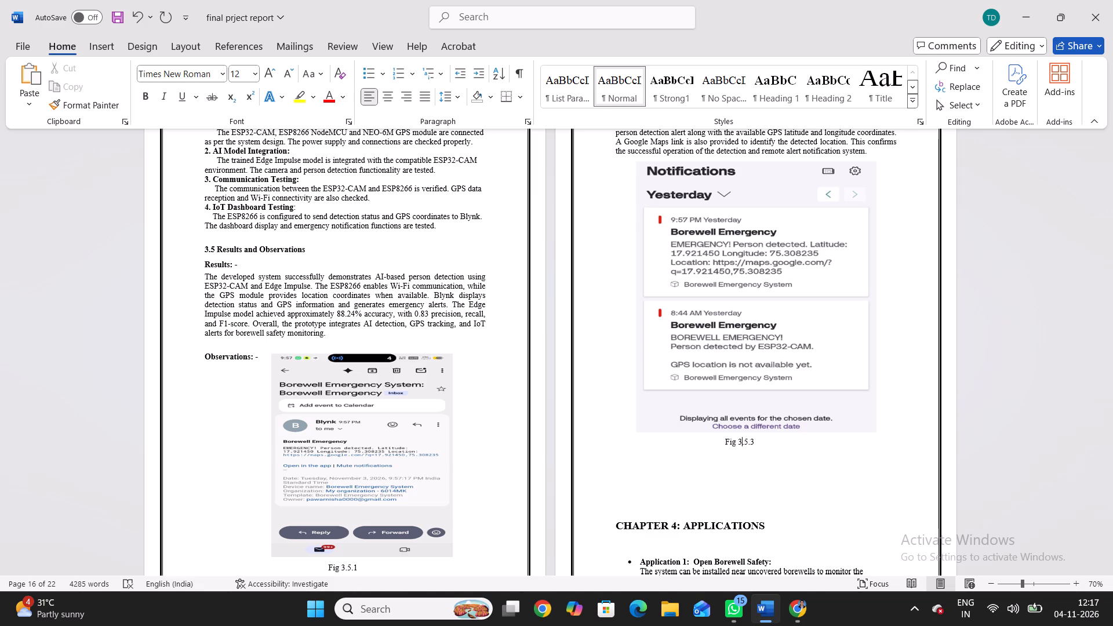
key(Right)
key(Right)
key(Right)
key(Right)
key(BackSpace)
key(2)
scroll(759, 341, down, 1)
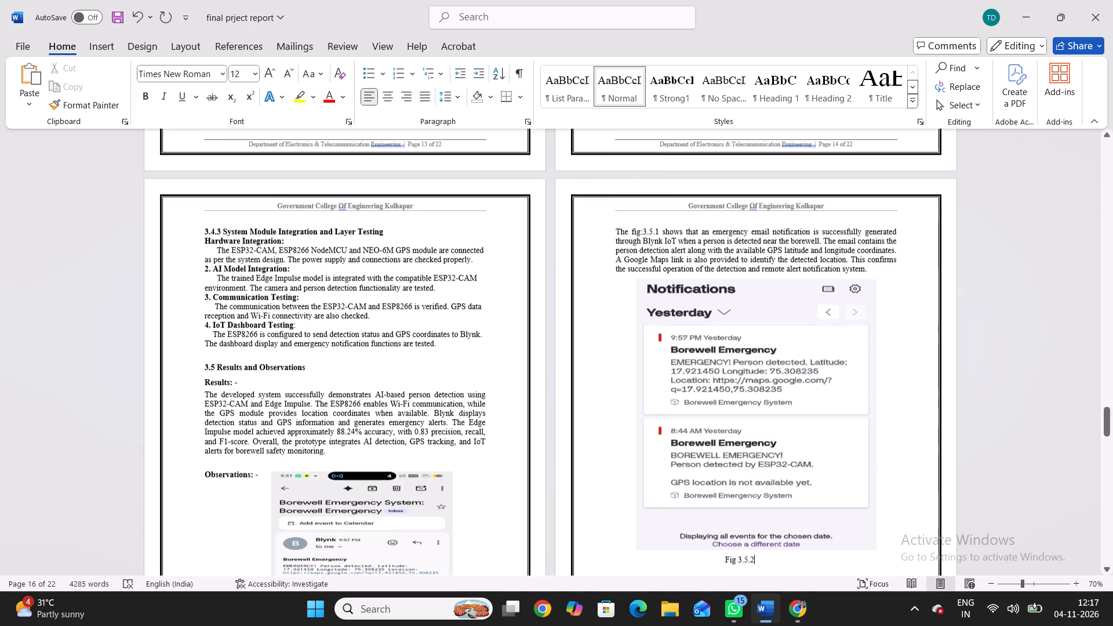
scroll(759, 341, down, 1)
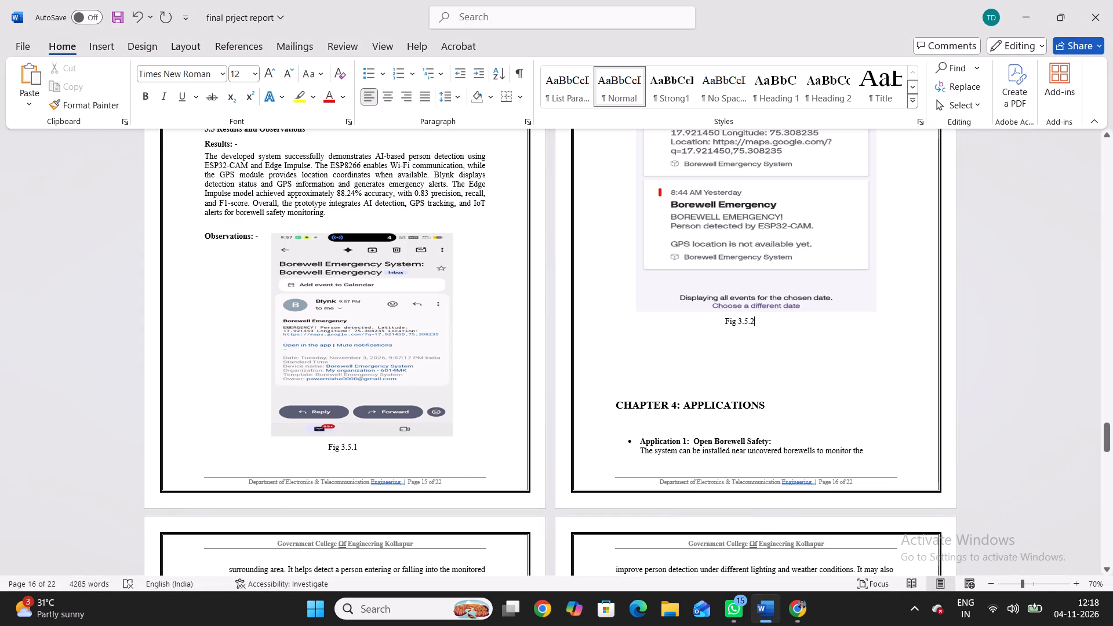
key(Return)
key(ctrl+v)
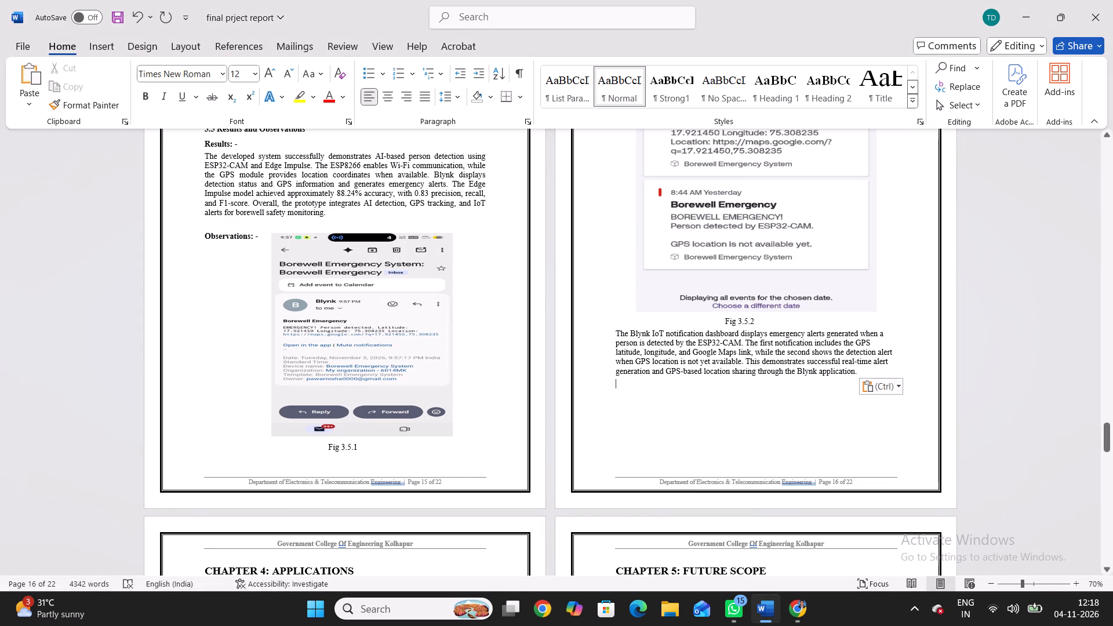
Insert "in the above figure3.5.2" after "ESP32-CAM" in the first sentence of the pasted Blynk description.
drag(614, 330, 752, 392)
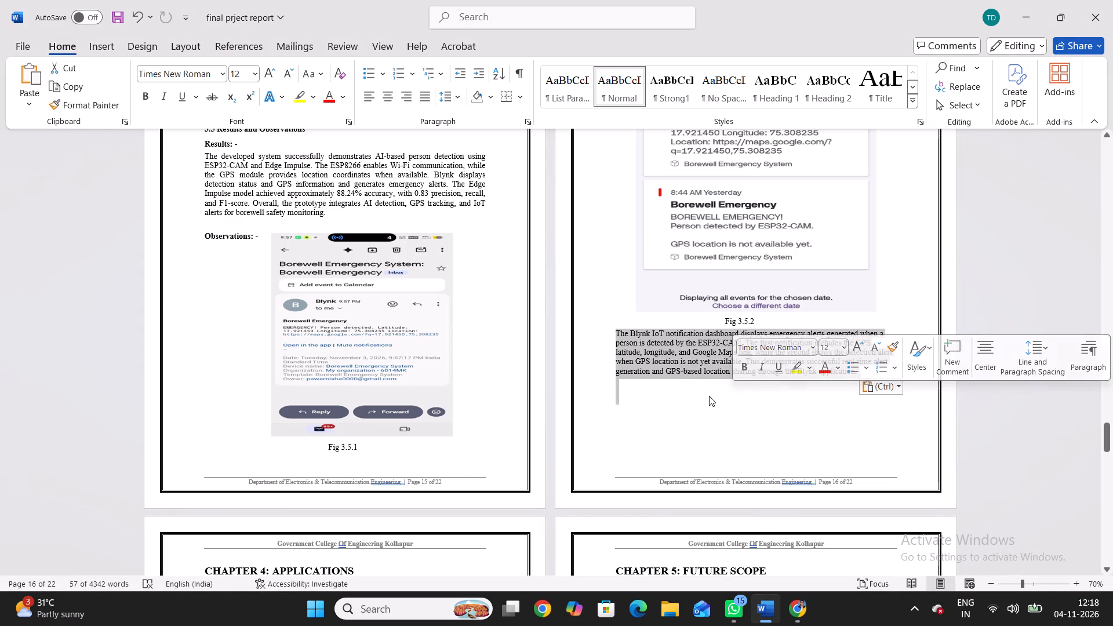
click(709, 396)
click(616, 328)
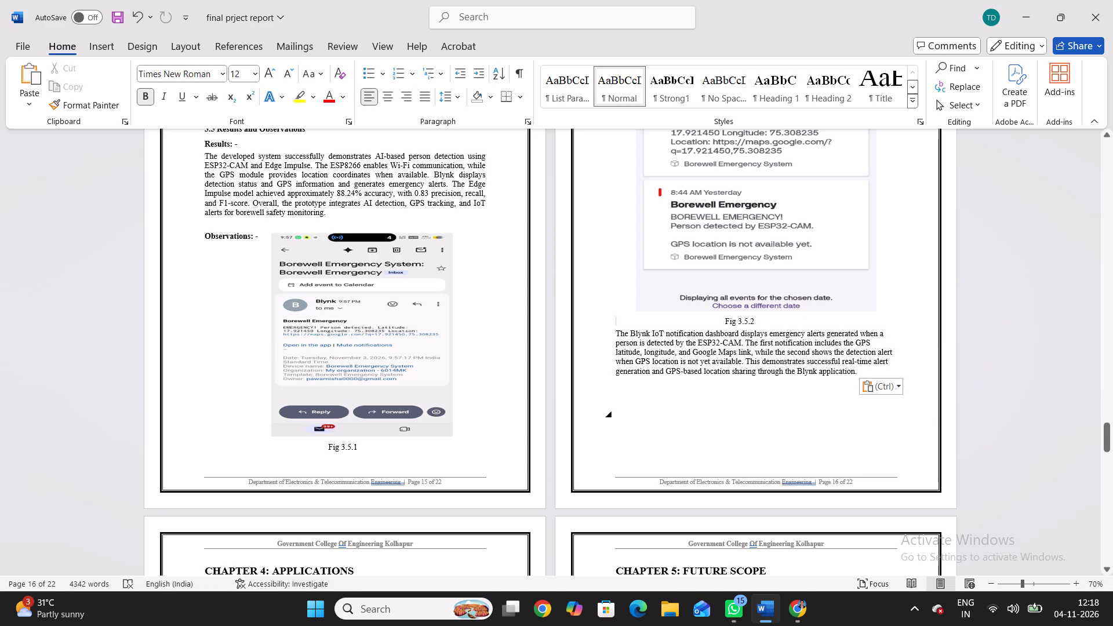
click(741, 343)
key(space)
text(in the above figure)
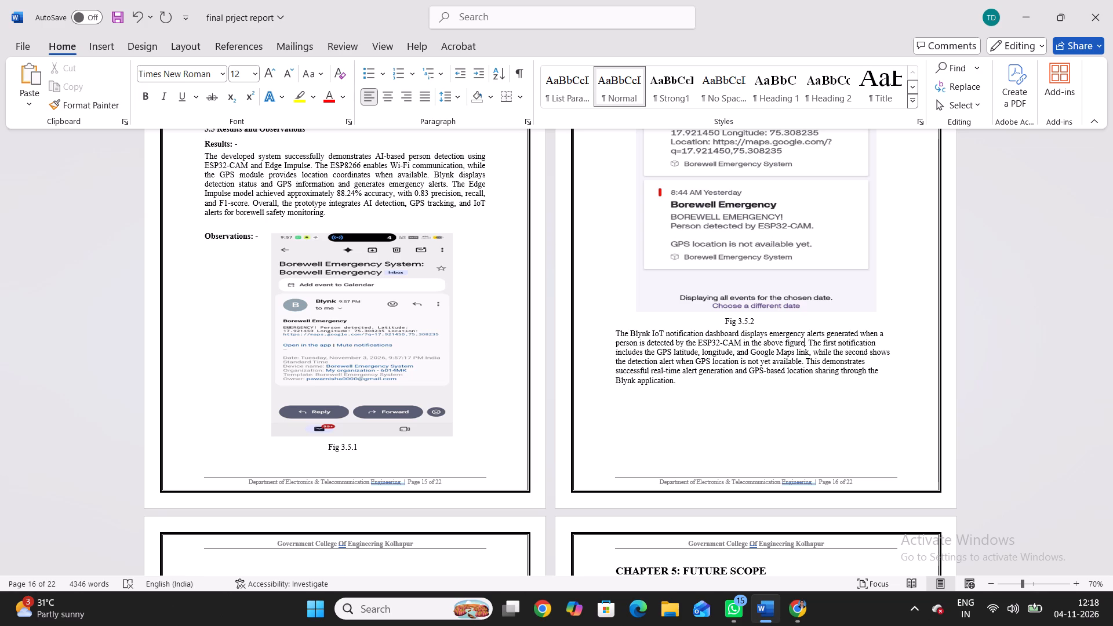
text(3.5.2)
Skim through the report's remaining chapters and back to the title page, and save the document.
scroll(741, 343, down, 2)
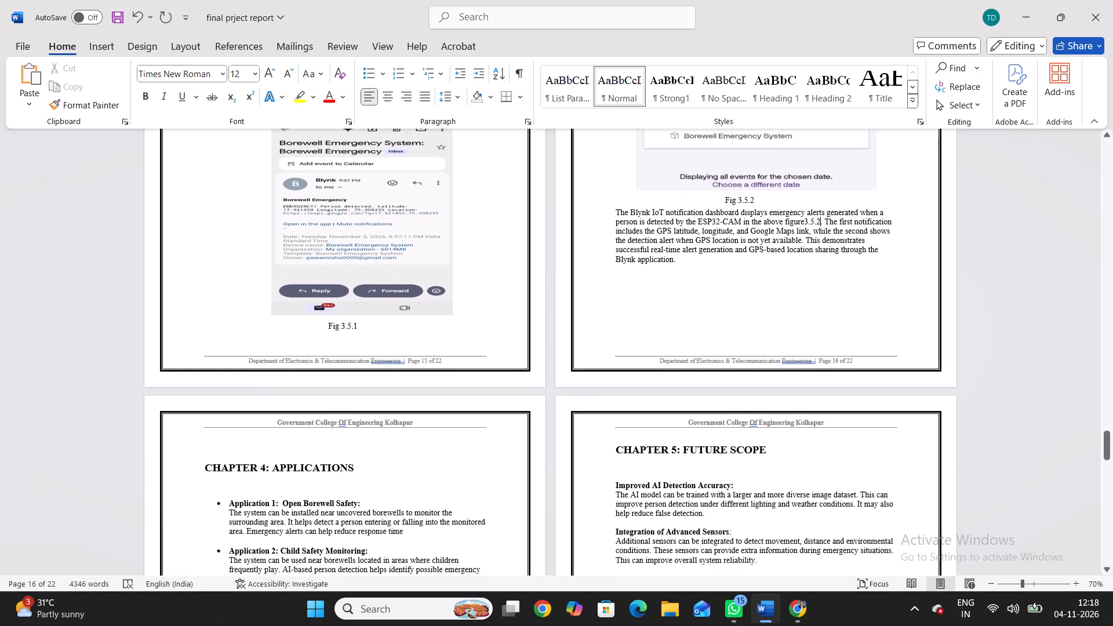
scroll(741, 343, down, 6)
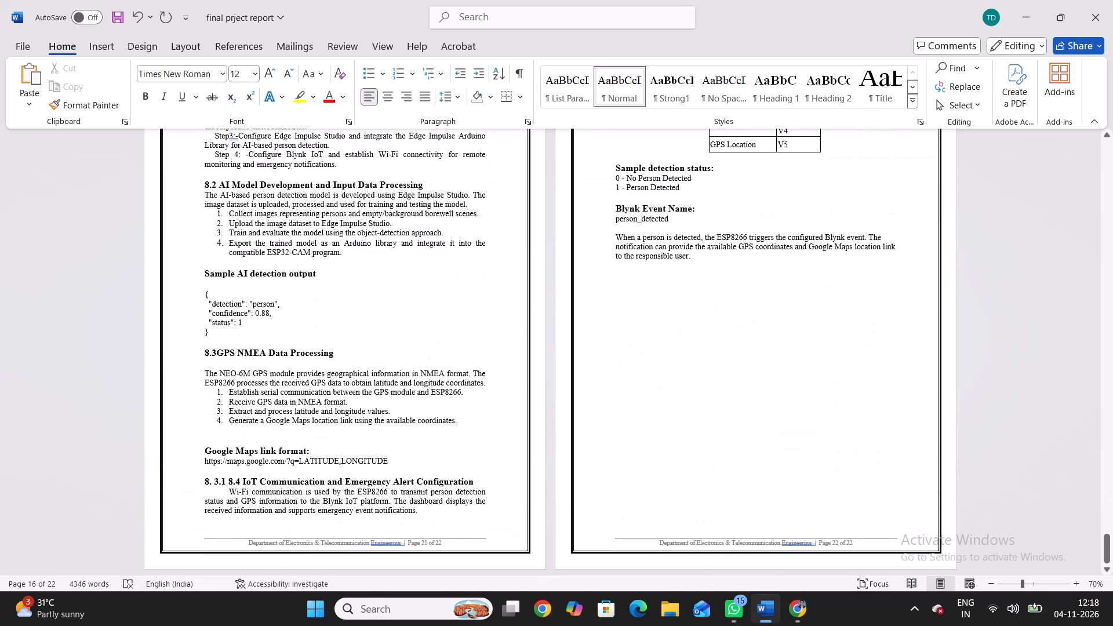
scroll(741, 343, up, 20)
scroll(741, 343, up, 2)
scroll(741, 343, up, 20)
scroll(741, 343, up, 3)
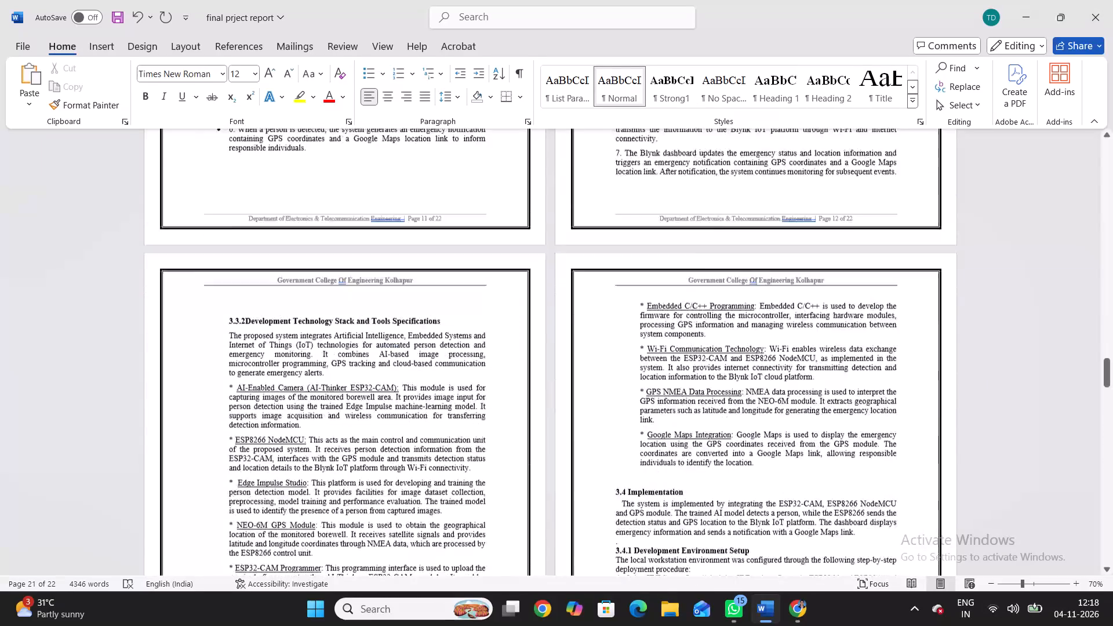
scroll(741, 343, up, 20)
scroll(741, 343, up, 16)
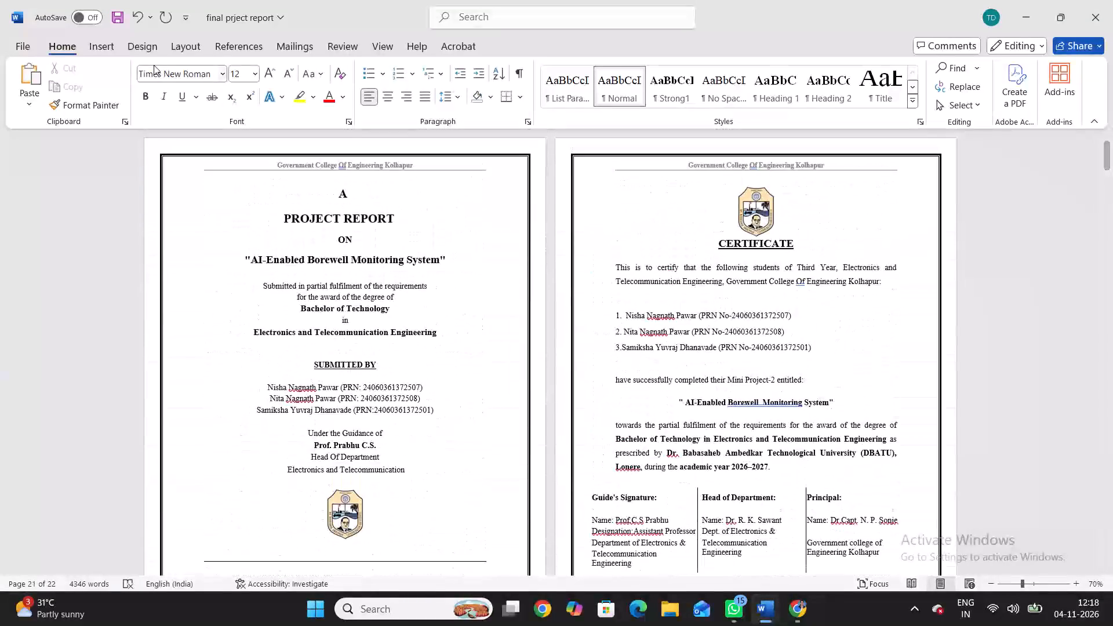
click(19, 53)
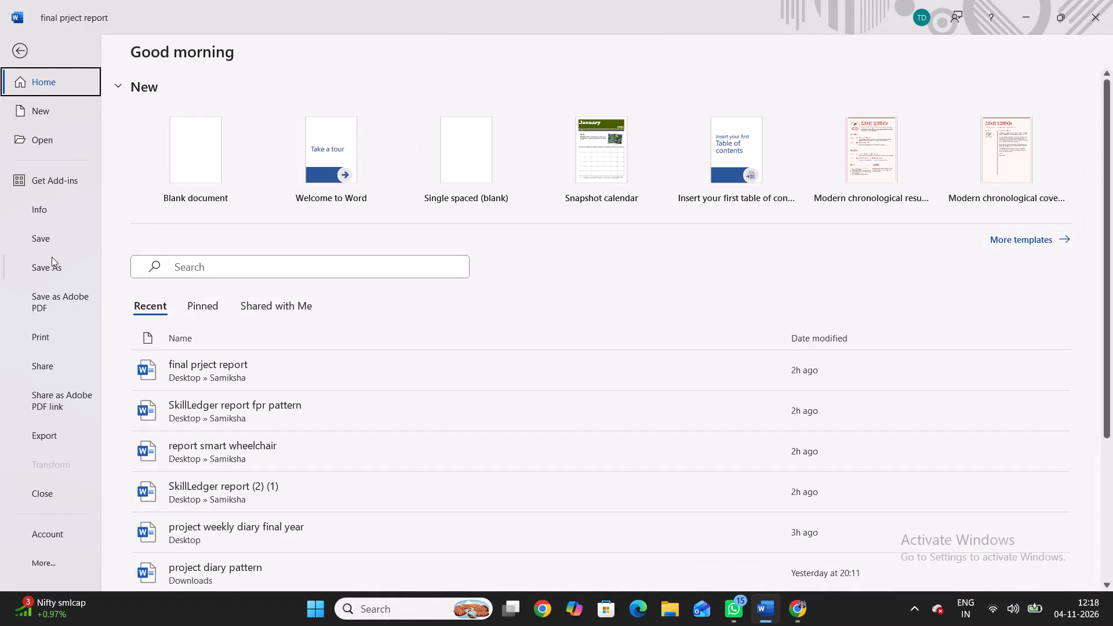
click(52, 240)
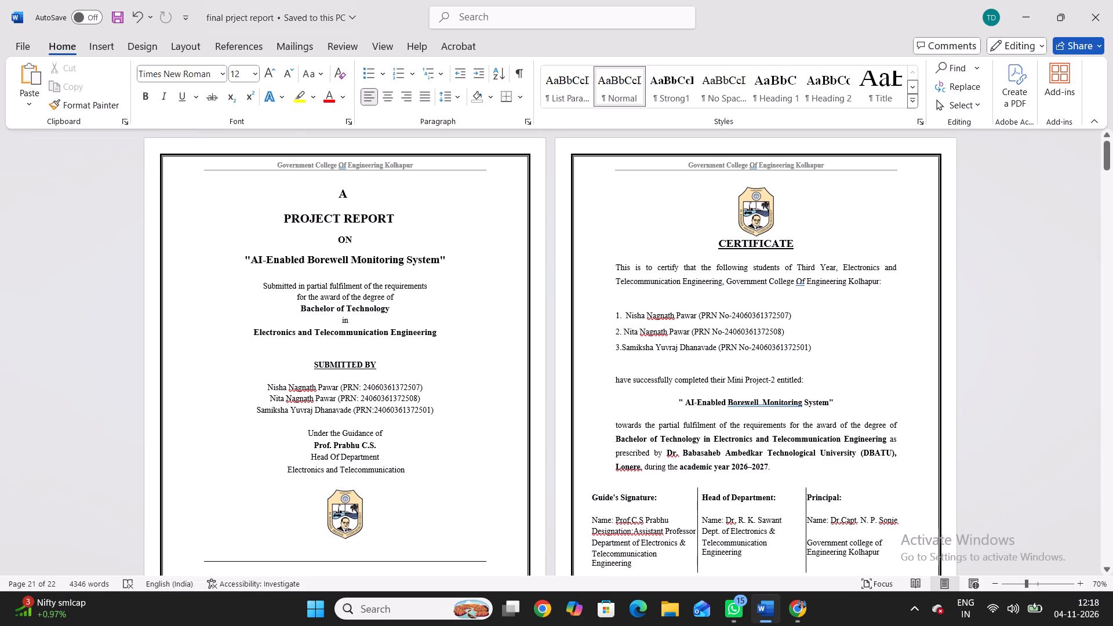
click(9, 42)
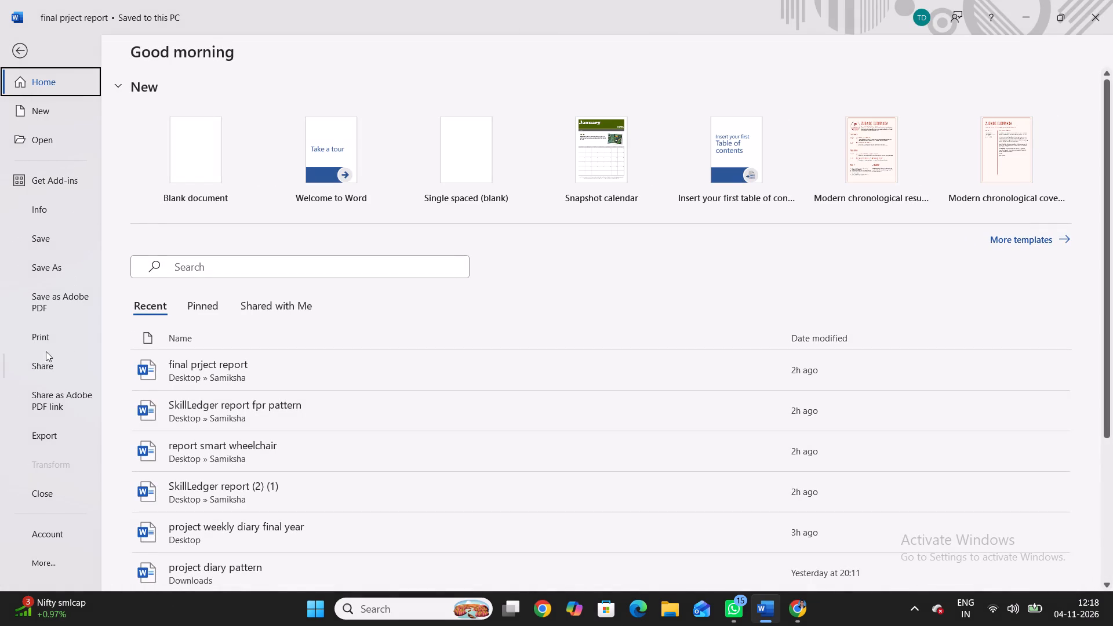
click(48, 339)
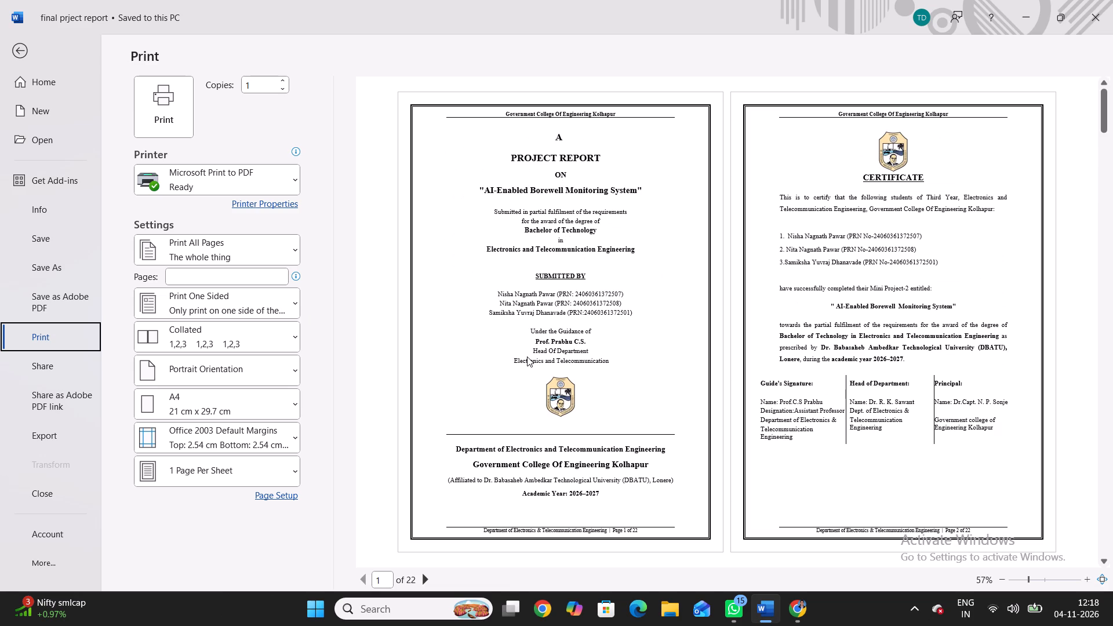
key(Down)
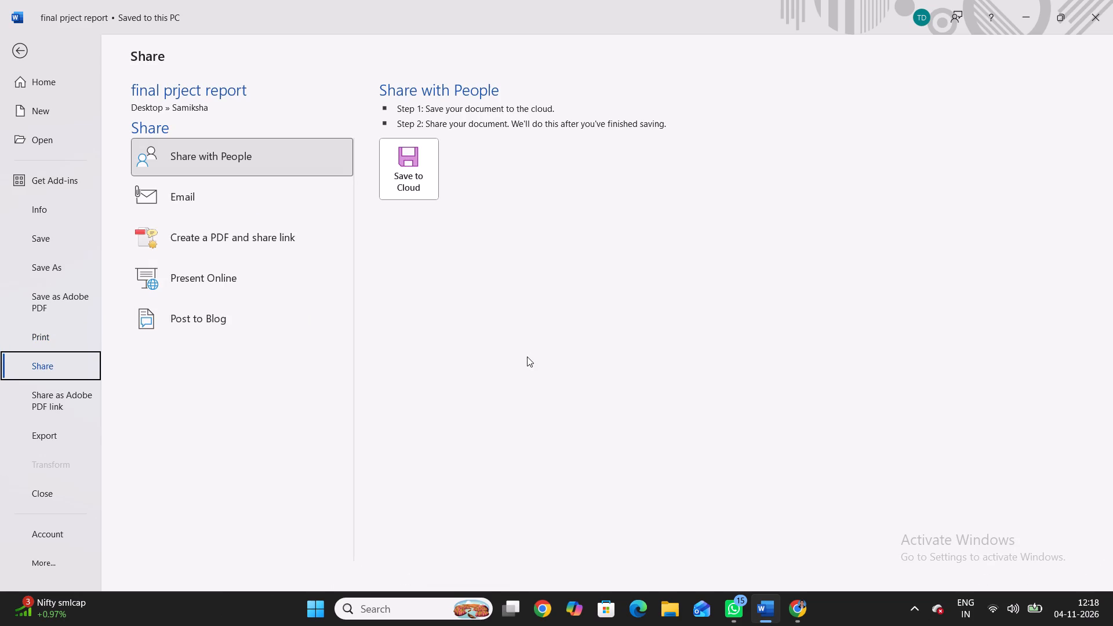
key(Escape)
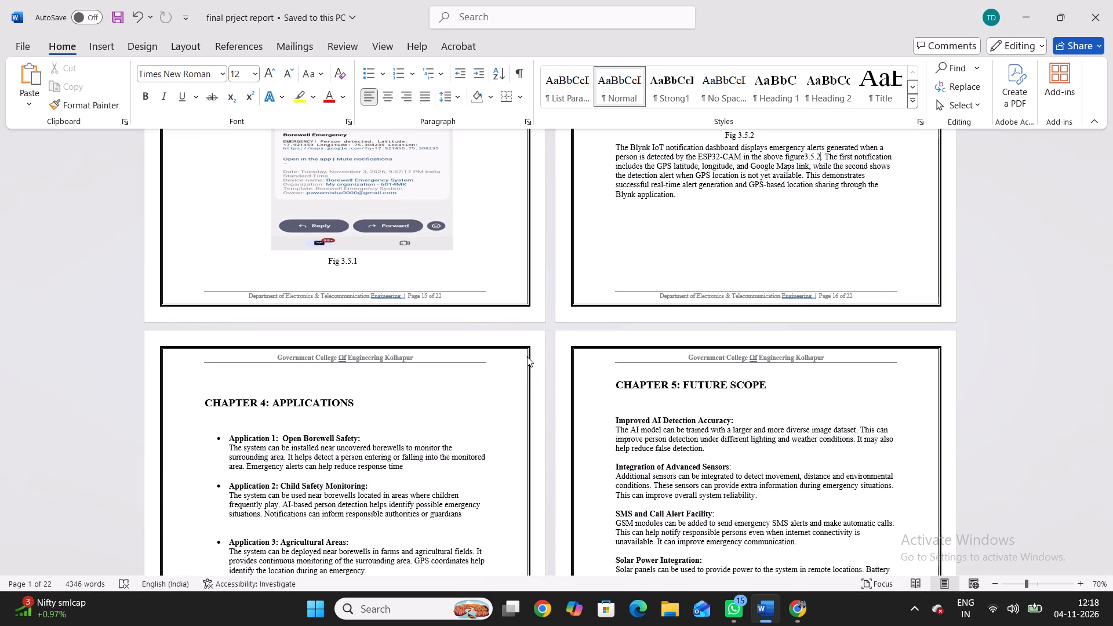
Save the report again.
click(14, 43)
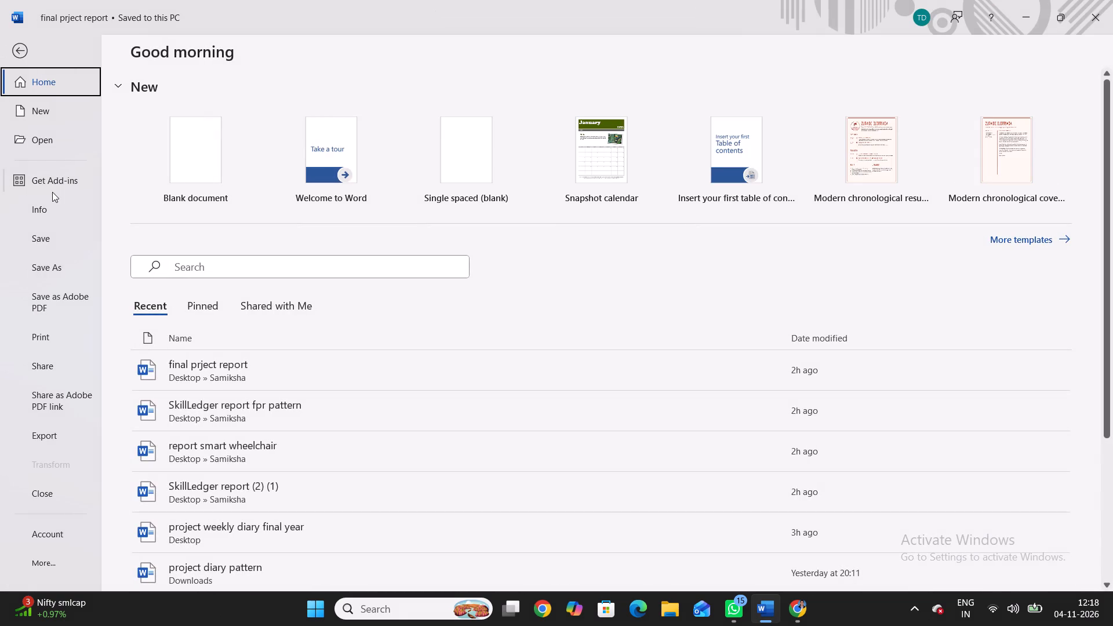
click(56, 232)
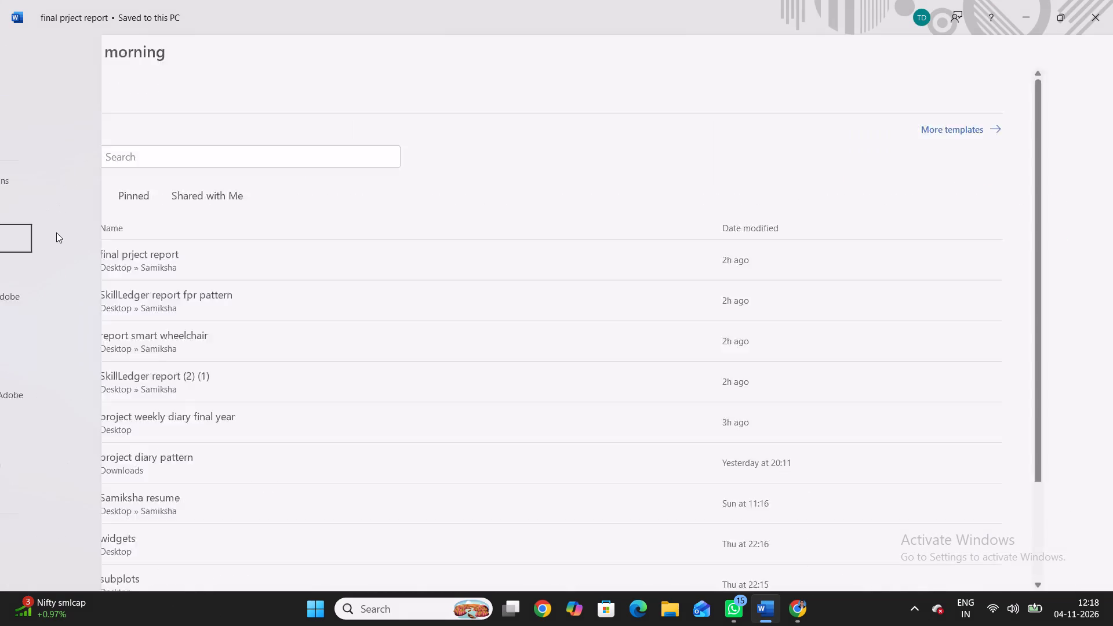
Examine the report's pages in the print preview, including the table of contents, list of figures and chapter layout.
click(16, 39)
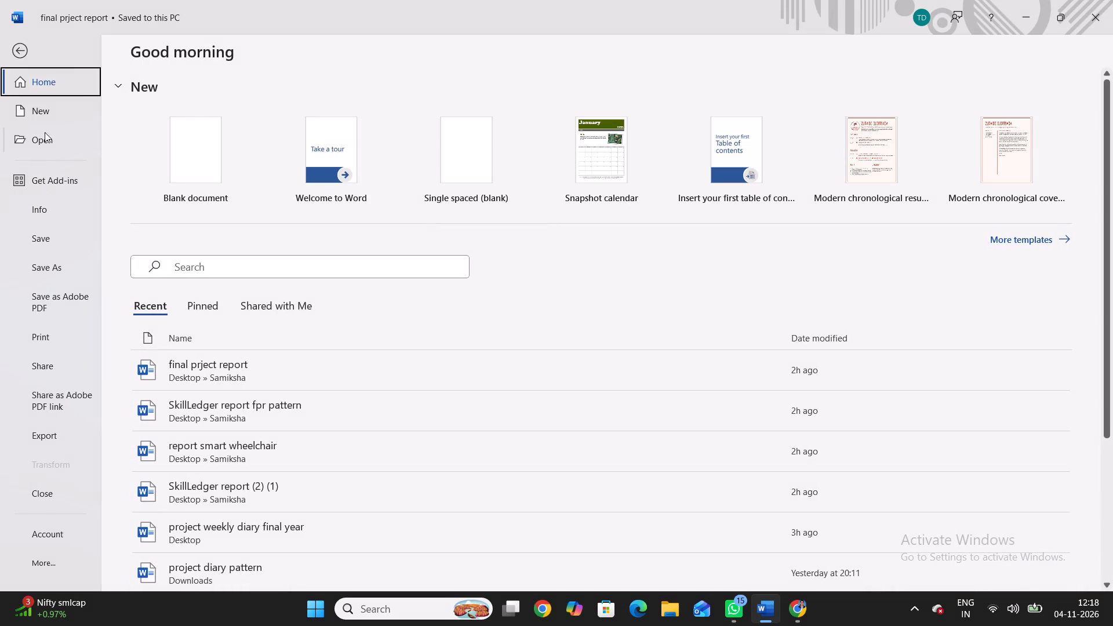
click(53, 326)
scroll(639, 249, up, 5)
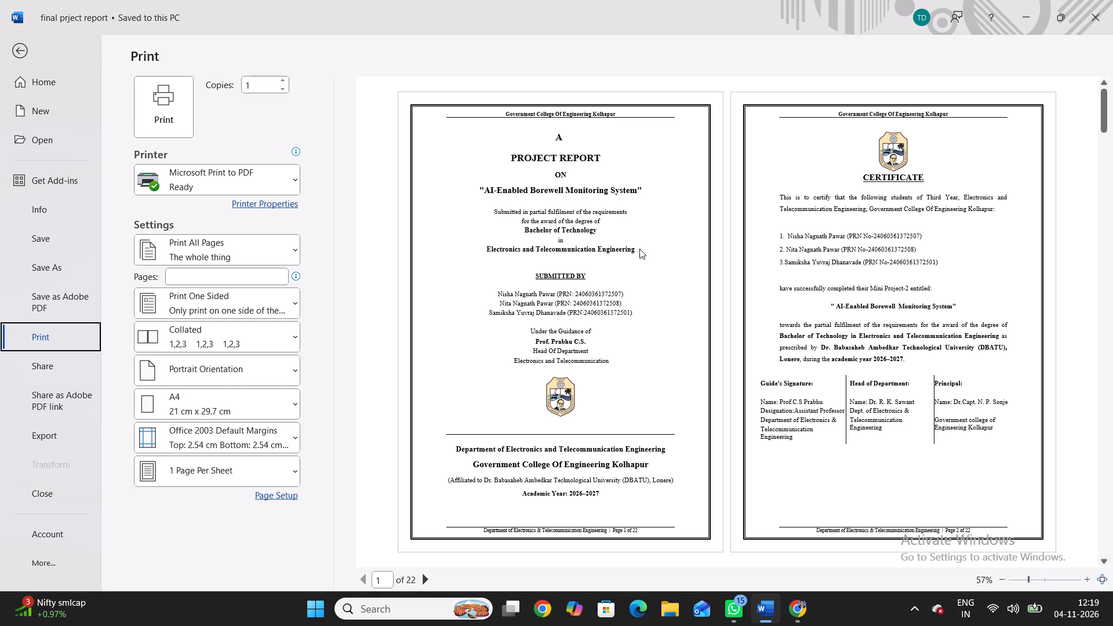
scroll(639, 249, down, 1)
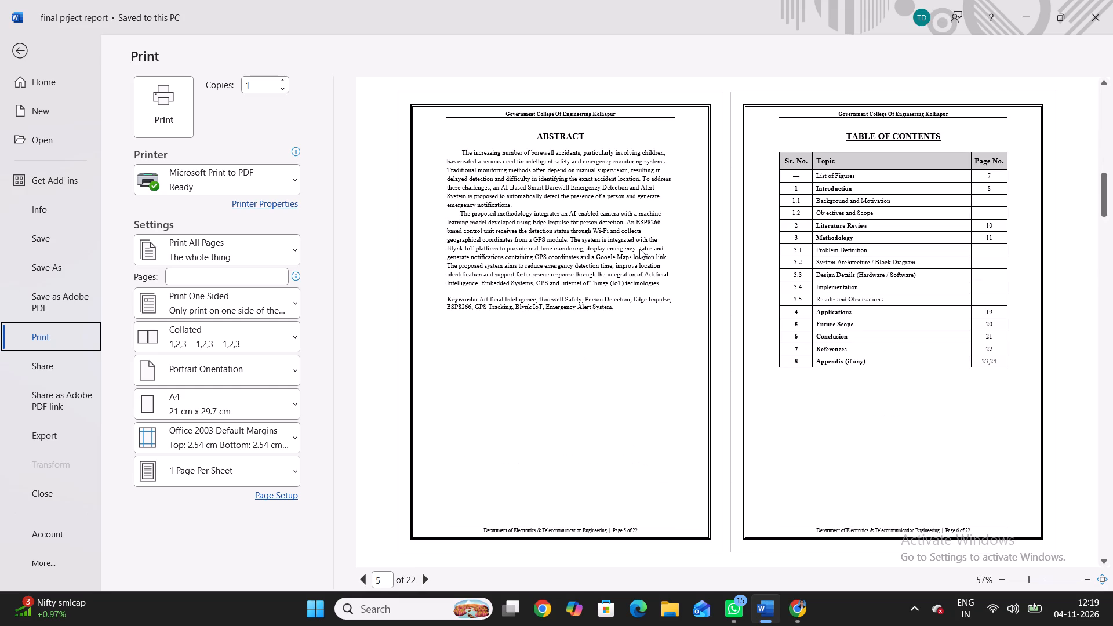
scroll(639, 249, down, 1)
scroll(722, 291, up, 3)
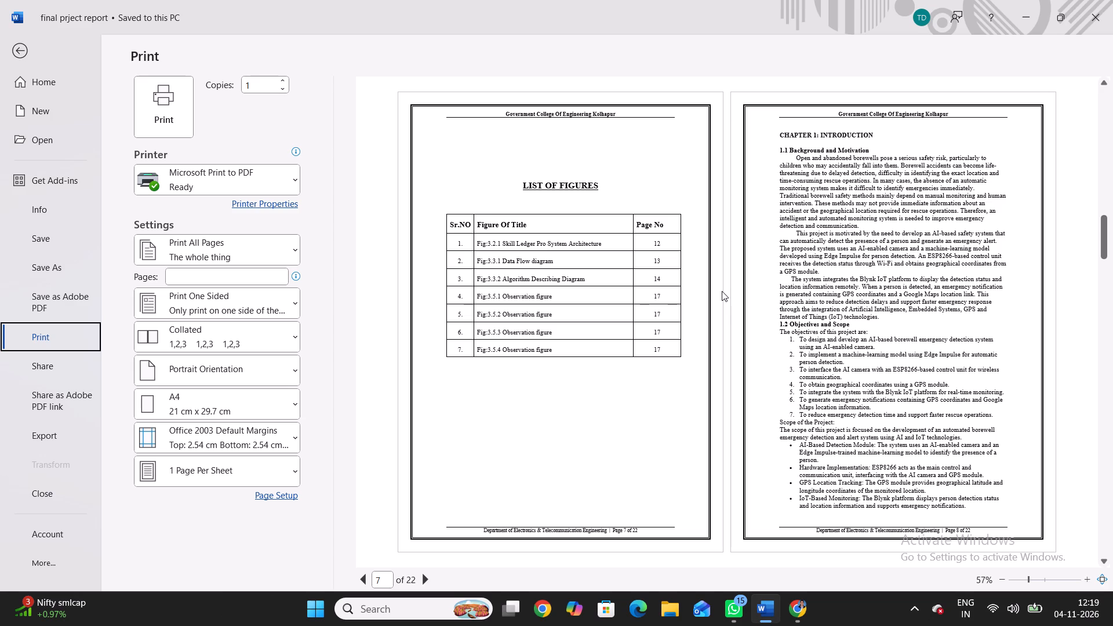
scroll(722, 291, left, 1)
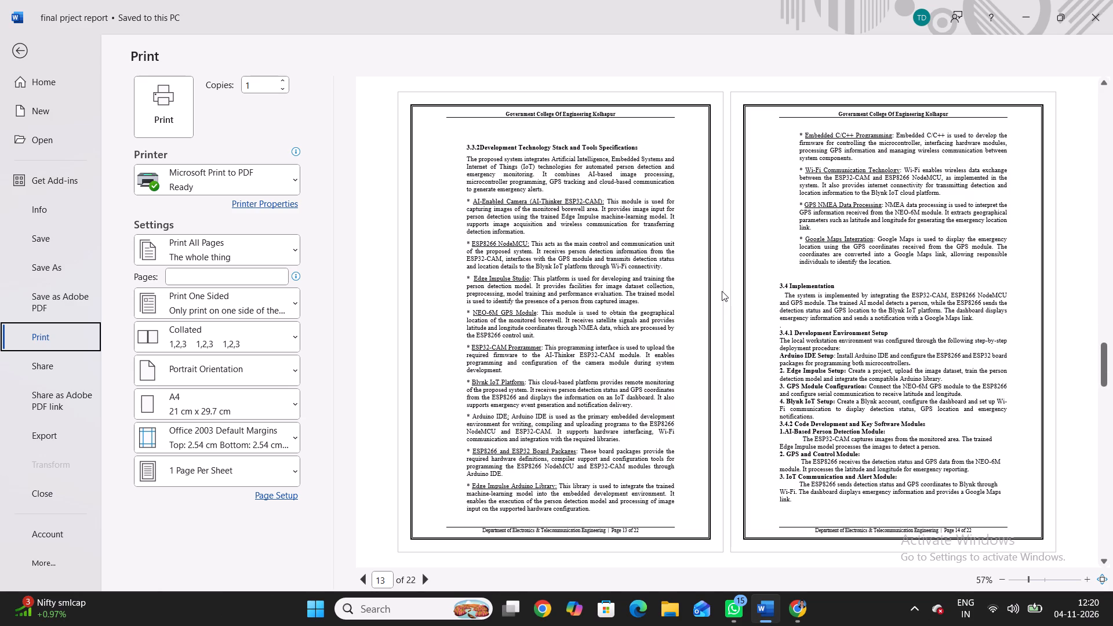
scroll(722, 291, left, 2)
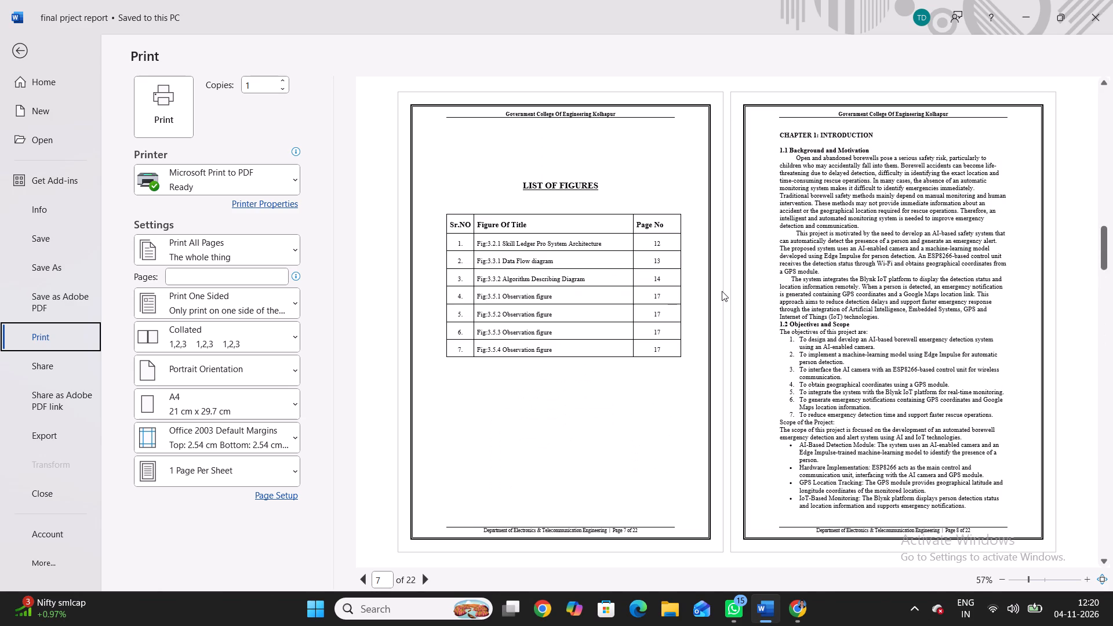
scroll(722, 291, left, 1)
scroll(747, 311, right, 1)
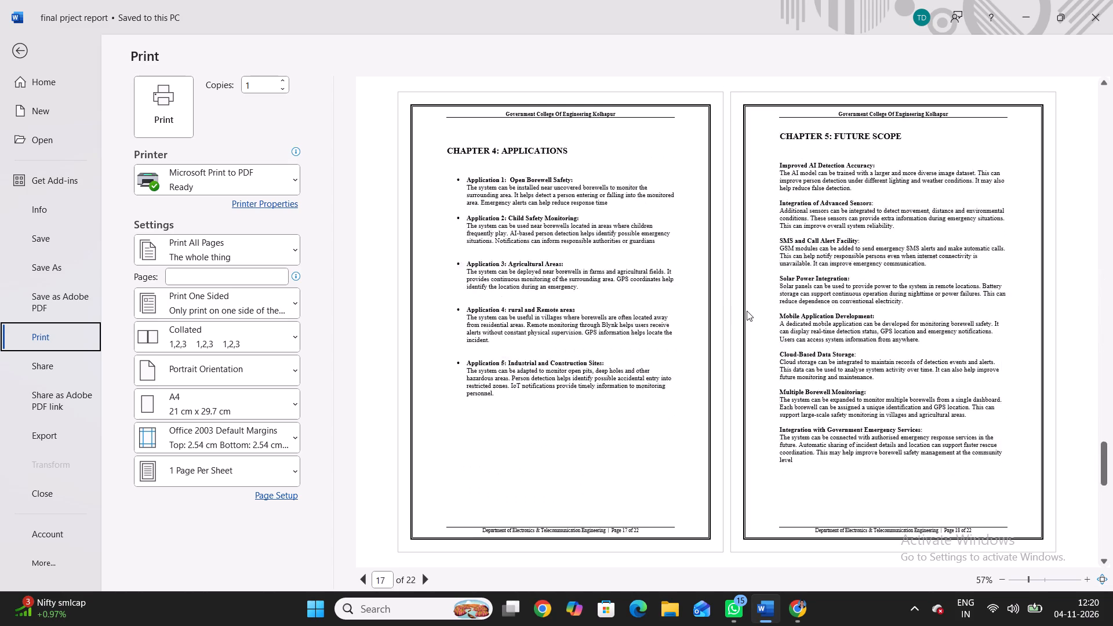
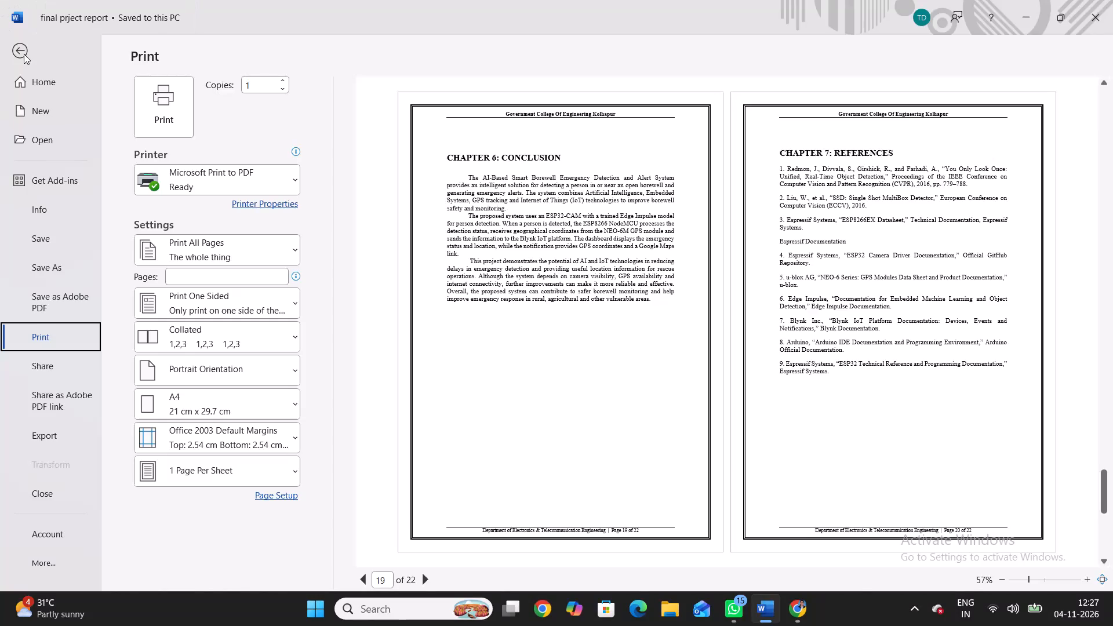
Leave the print preview and return to editing the report.
click(24, 54)
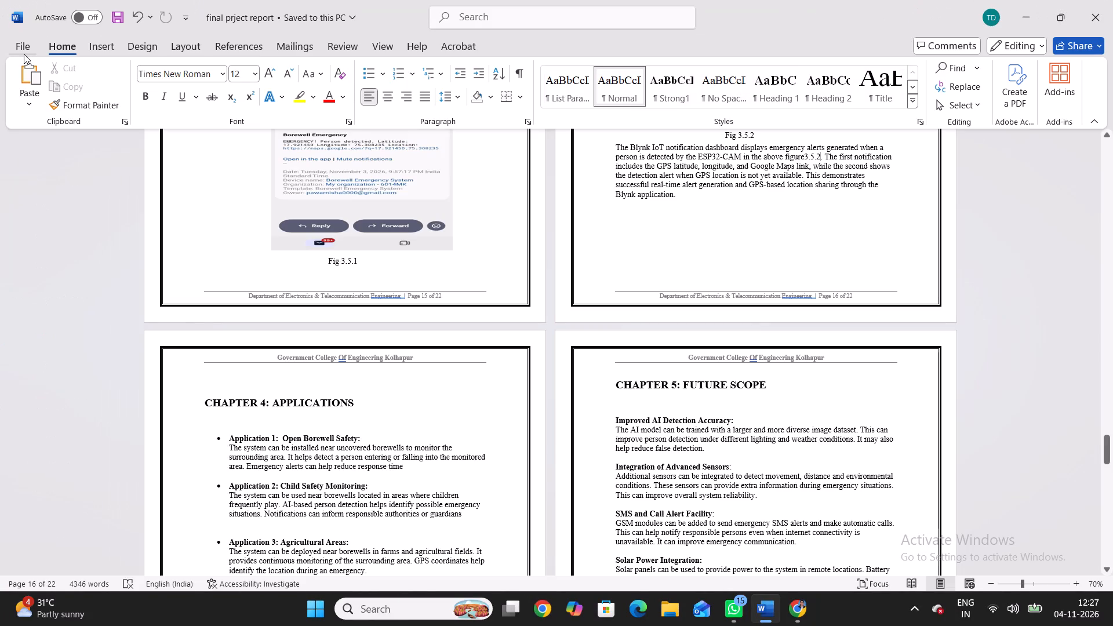
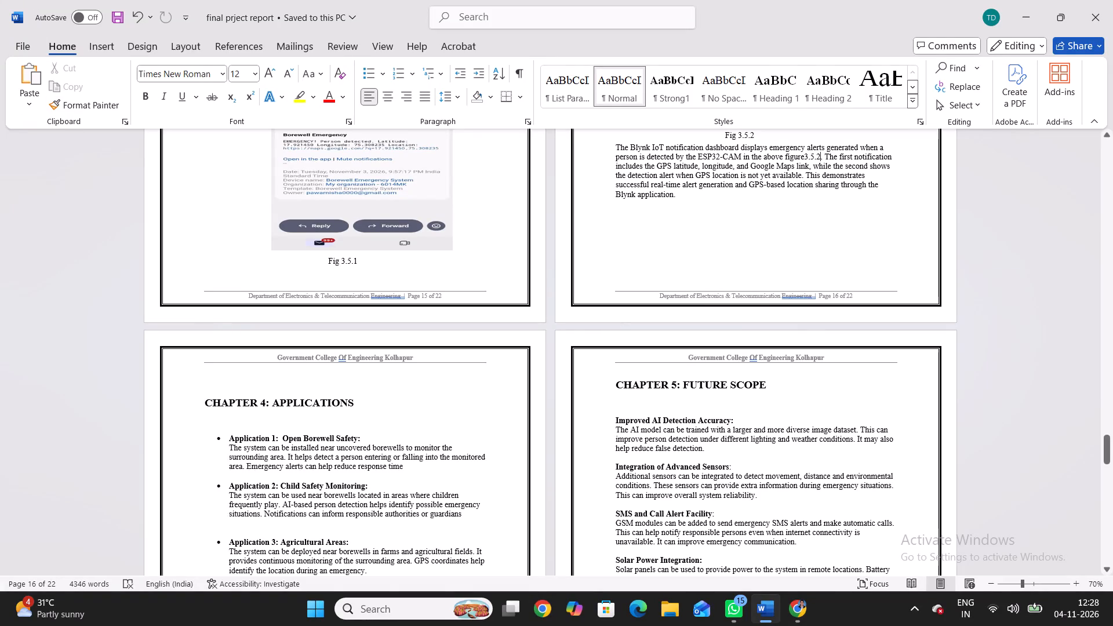
Look back through the report's chapters from Results and Observations to the title page.
scroll(230, 210, up, 12)
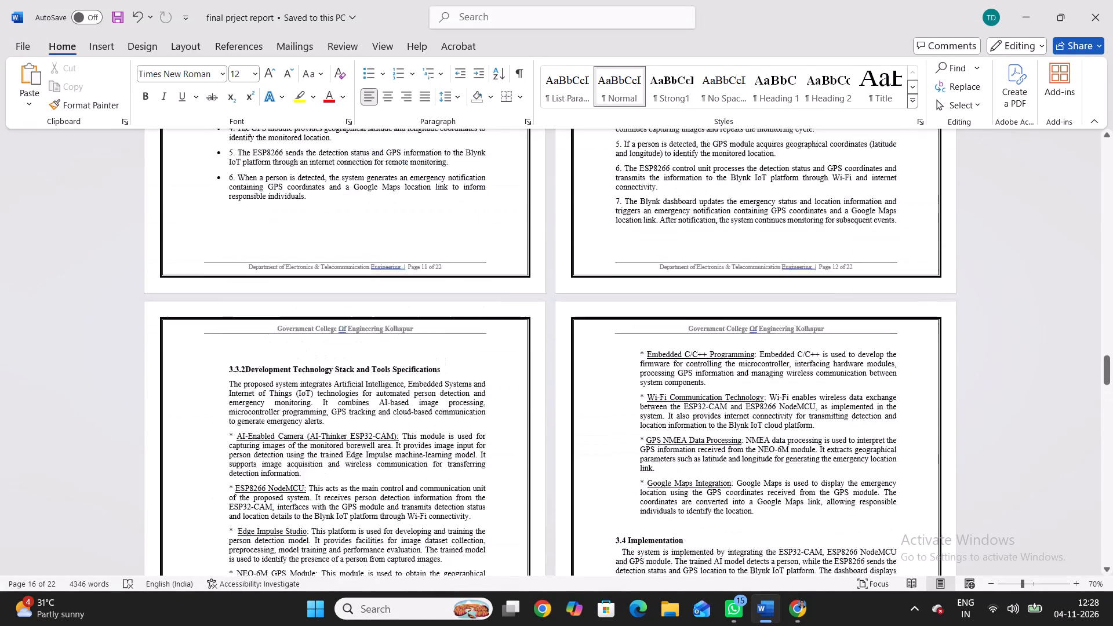
scroll(230, 210, up, 7)
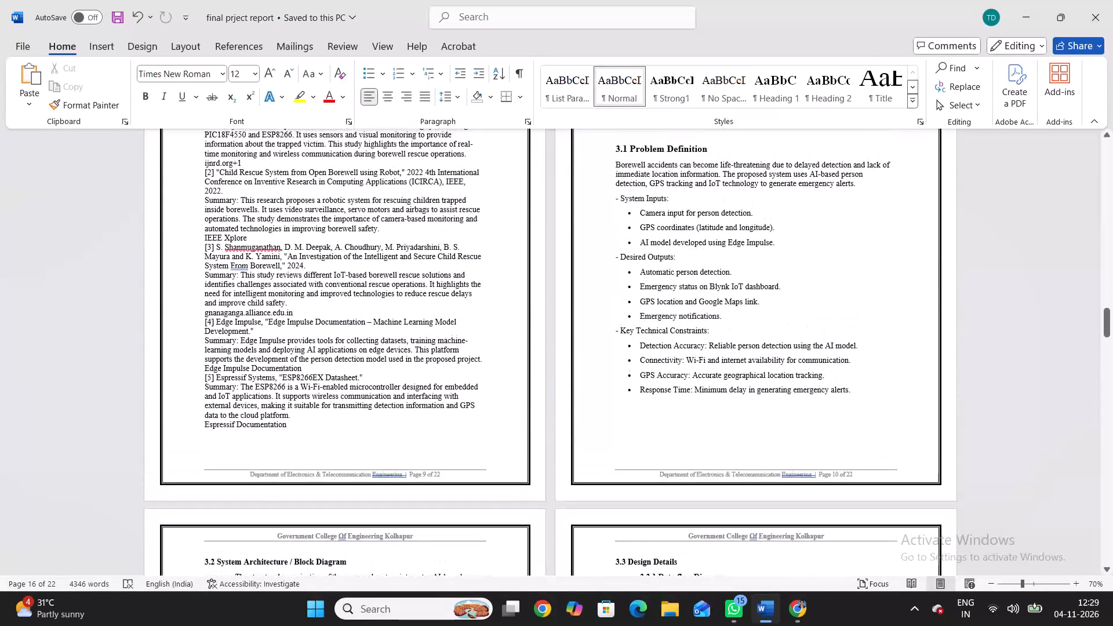
scroll(230, 210, up, 3)
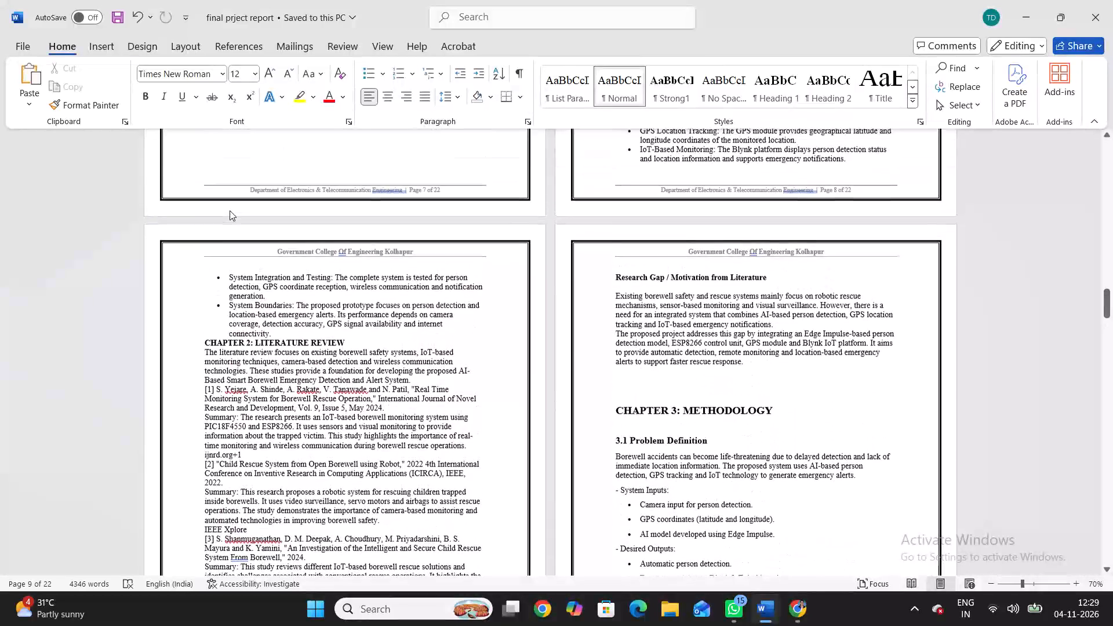
scroll(230, 210, up, 9)
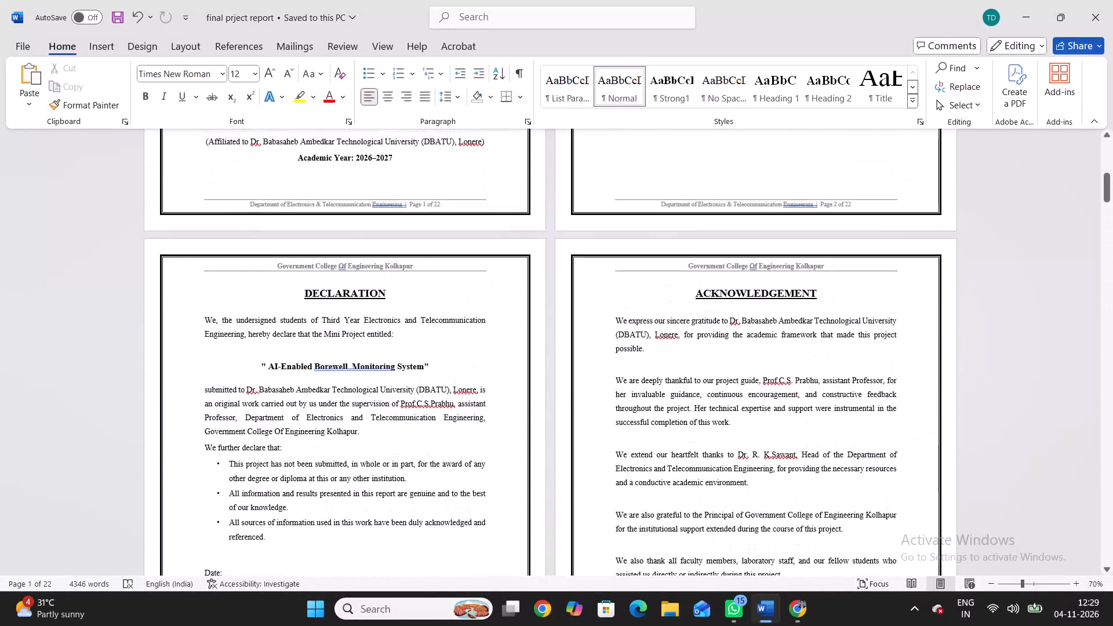
scroll(230, 210, up, 5)
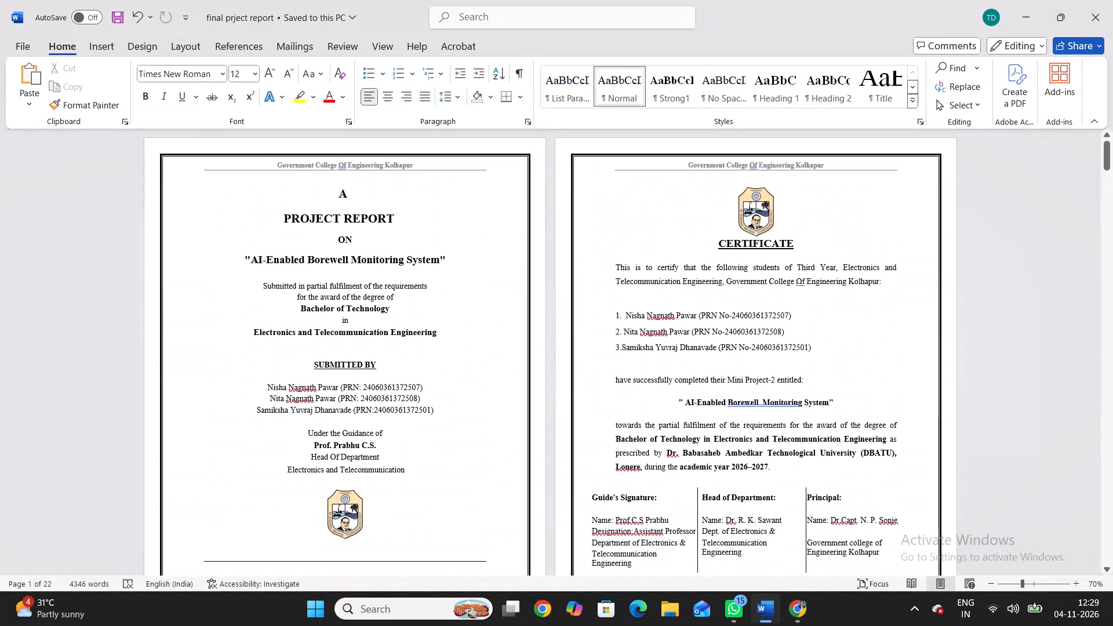
scroll(230, 210, up, 3)
Review the title page, certificate, declaration and acknowledgement pages, checking the guide's designation and the wording.
scroll(230, 210, down, 2)
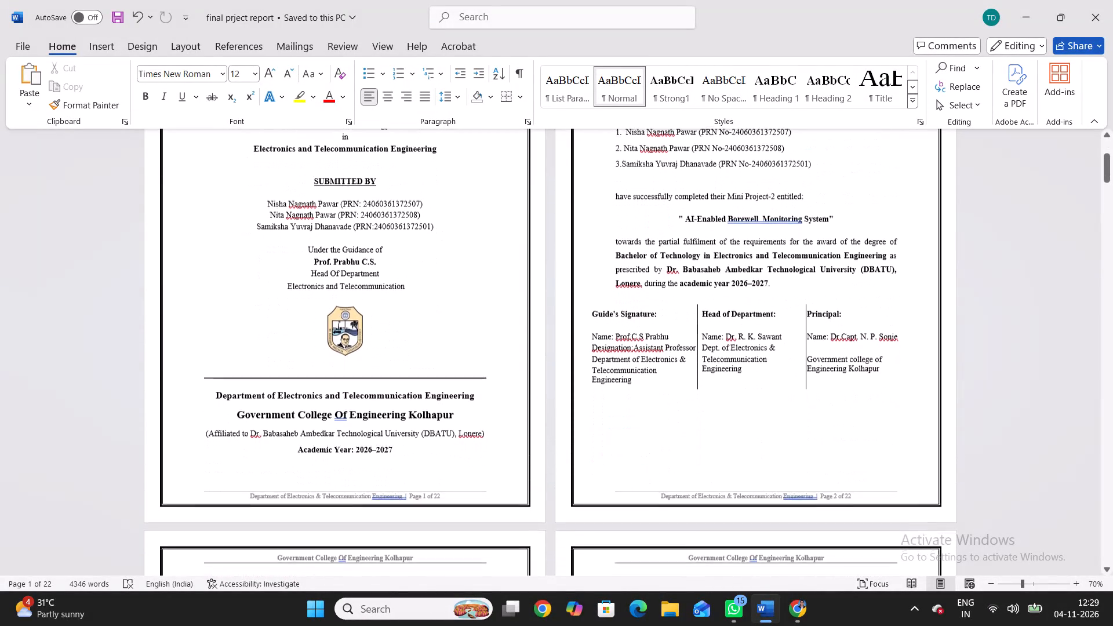
scroll(230, 210, down, 2)
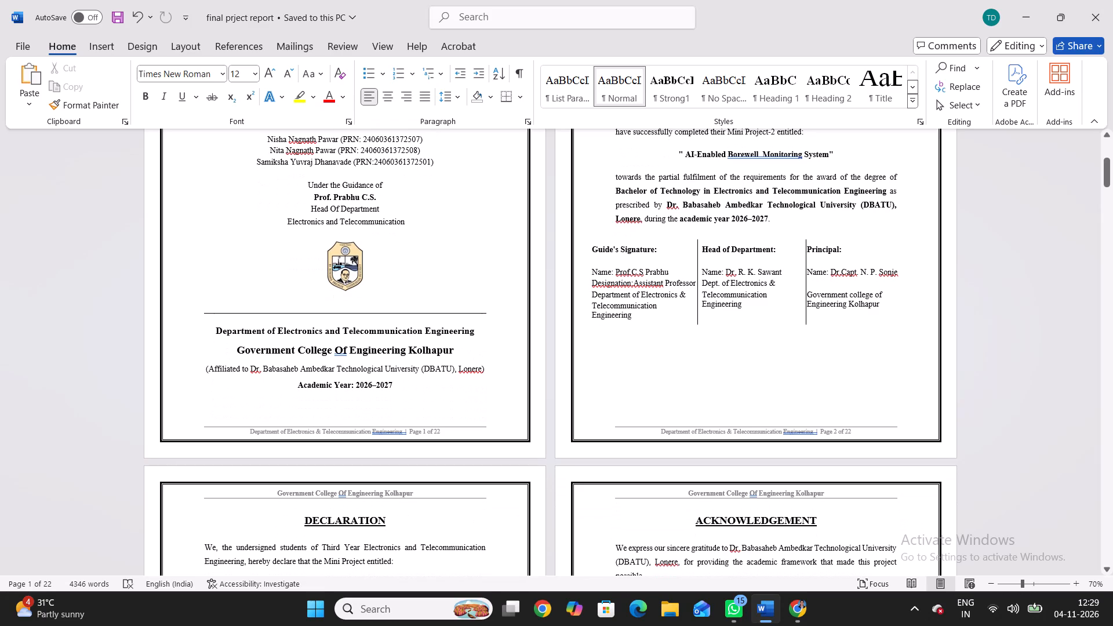
scroll(230, 210, up, 1)
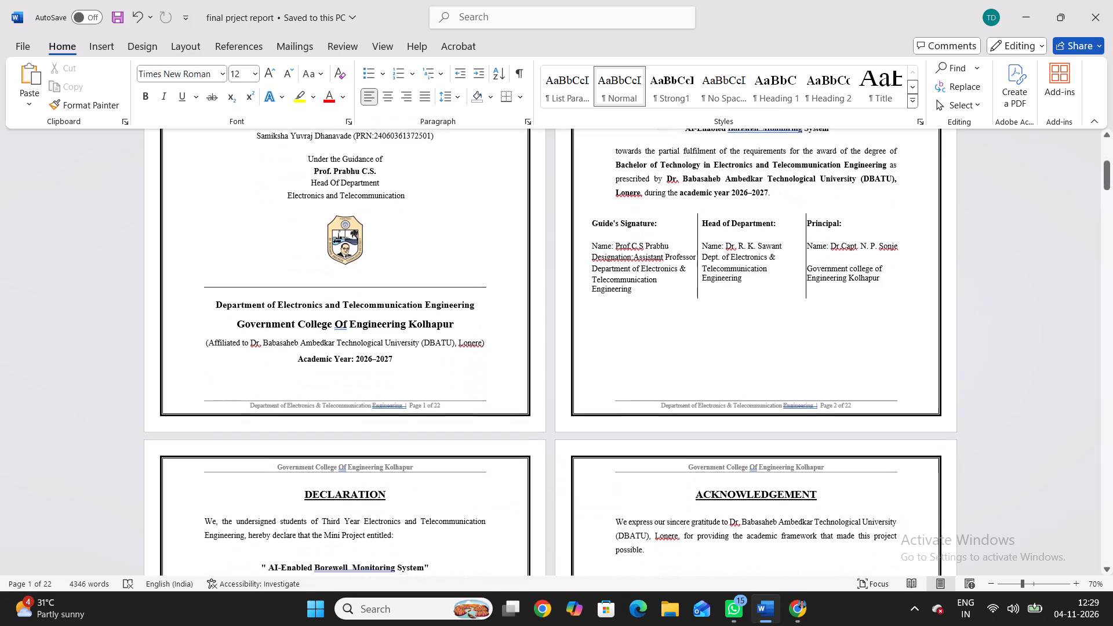
scroll(230, 210, up, 2)
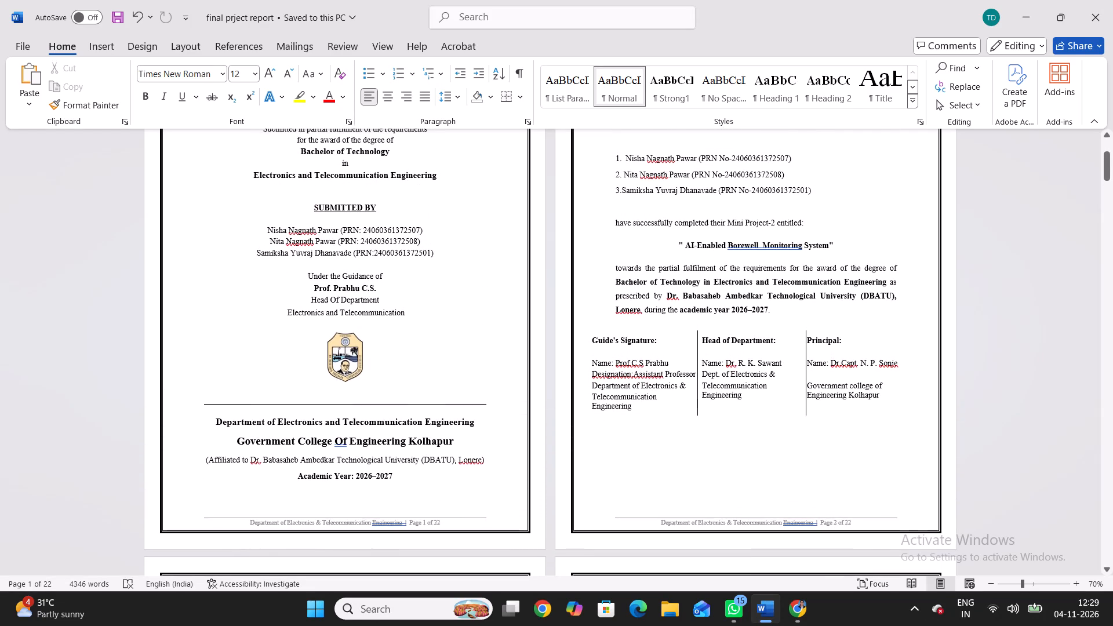
scroll(230, 210, right, 2)
scroll(230, 210, down, 1)
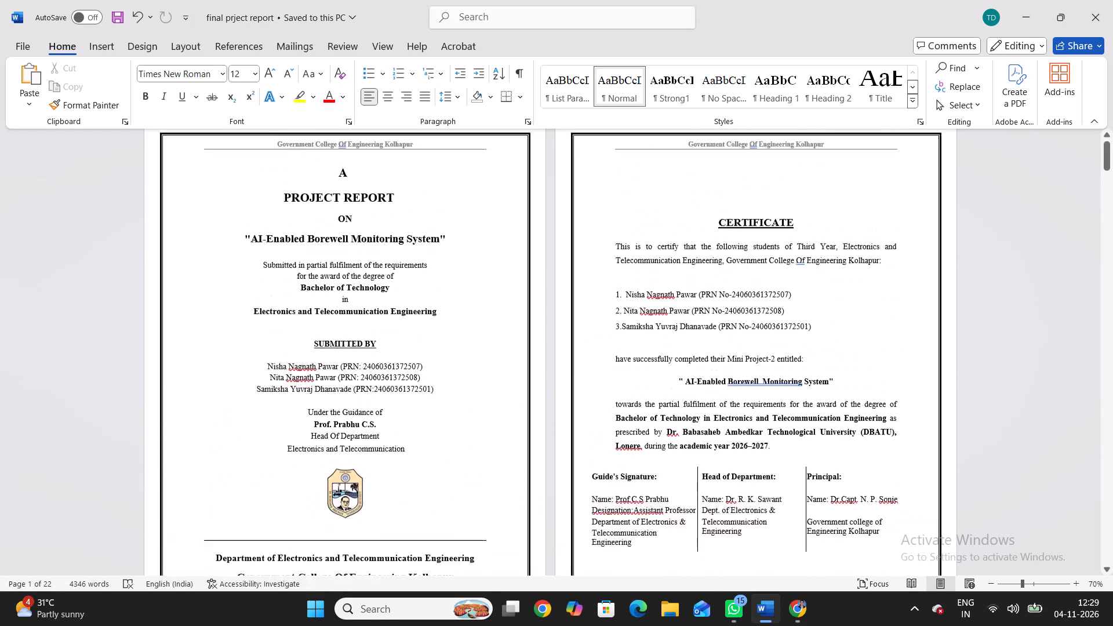
scroll(230, 210, down, 3)
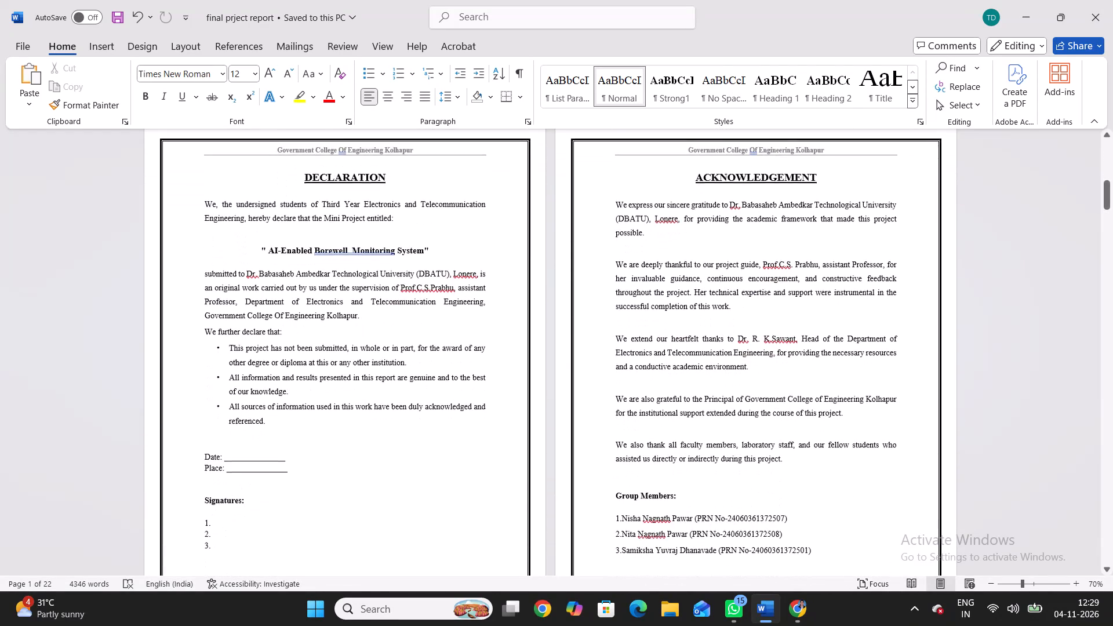
scroll(230, 210, down, 1)
scroll(230, 210, up, 1)
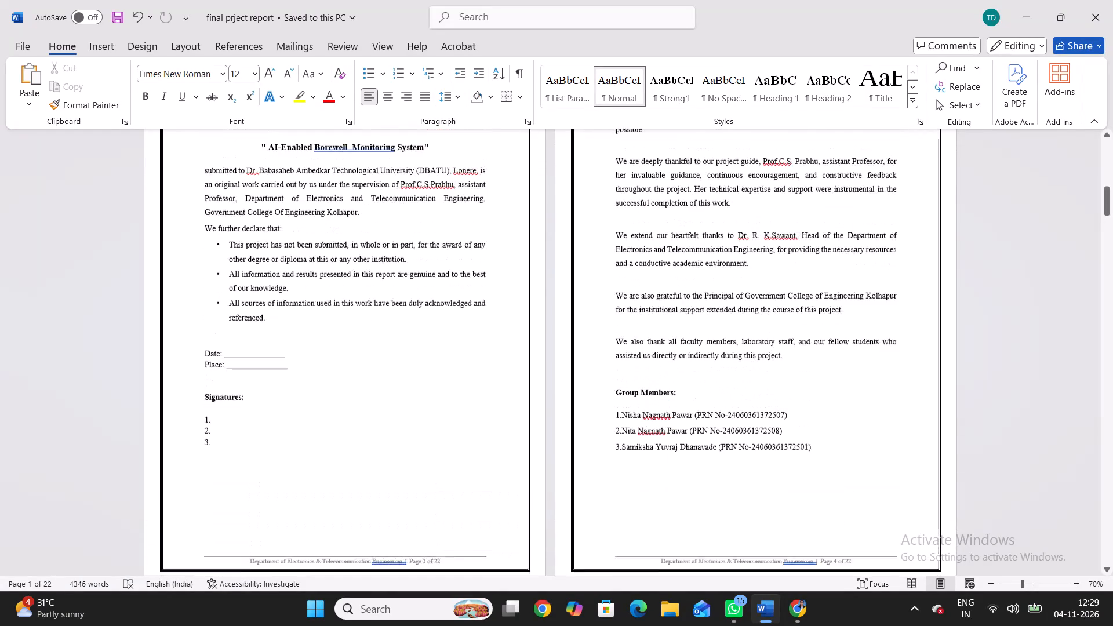
scroll(230, 210, up, 2)
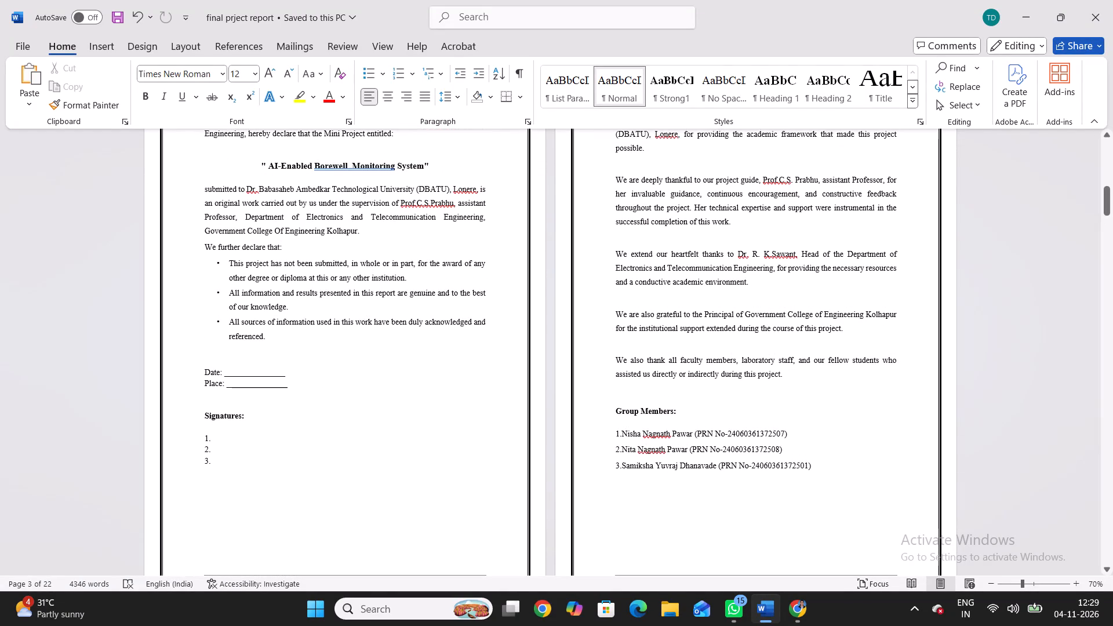
scroll(230, 210, down, 1)
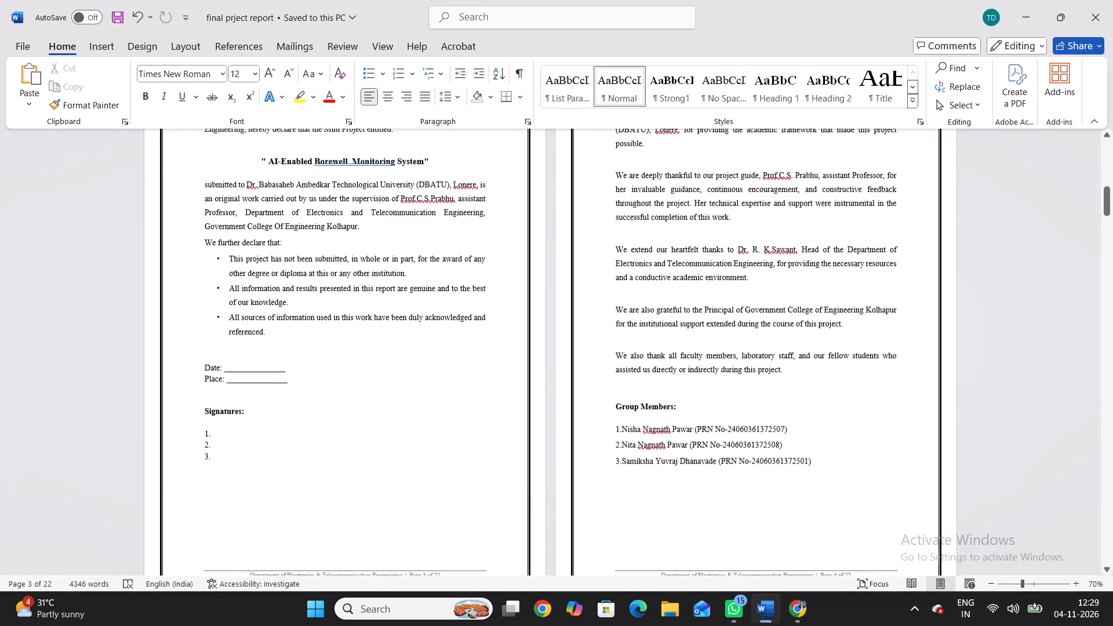
scroll(230, 210, down, 3)
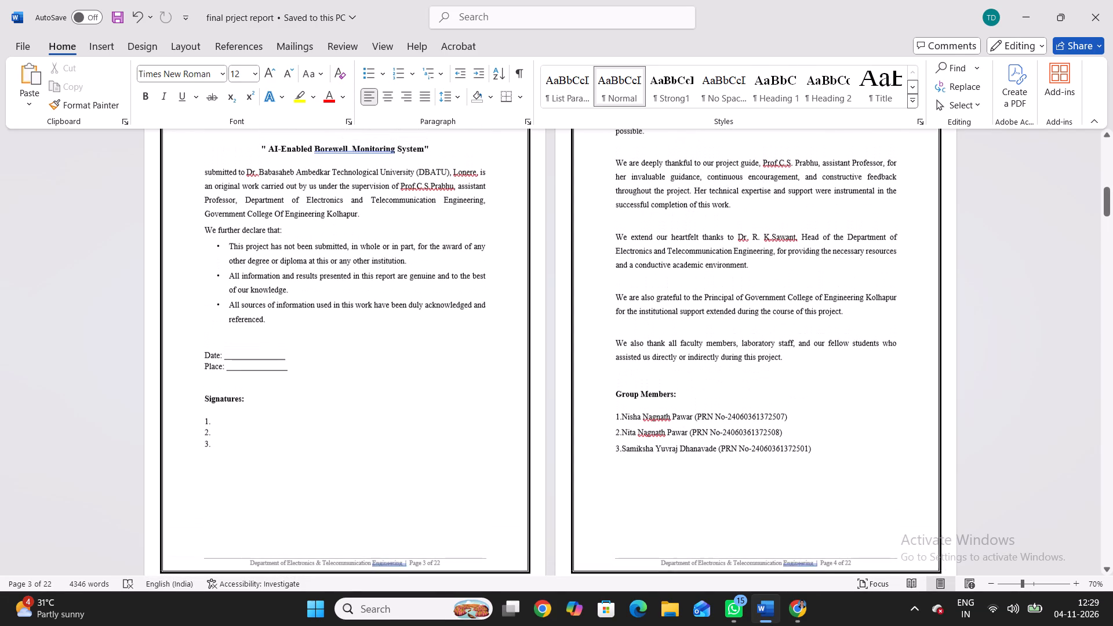
In the Declaration, replace the project guide's designation "assistant Professor," with "HOD".
click(237, 202)
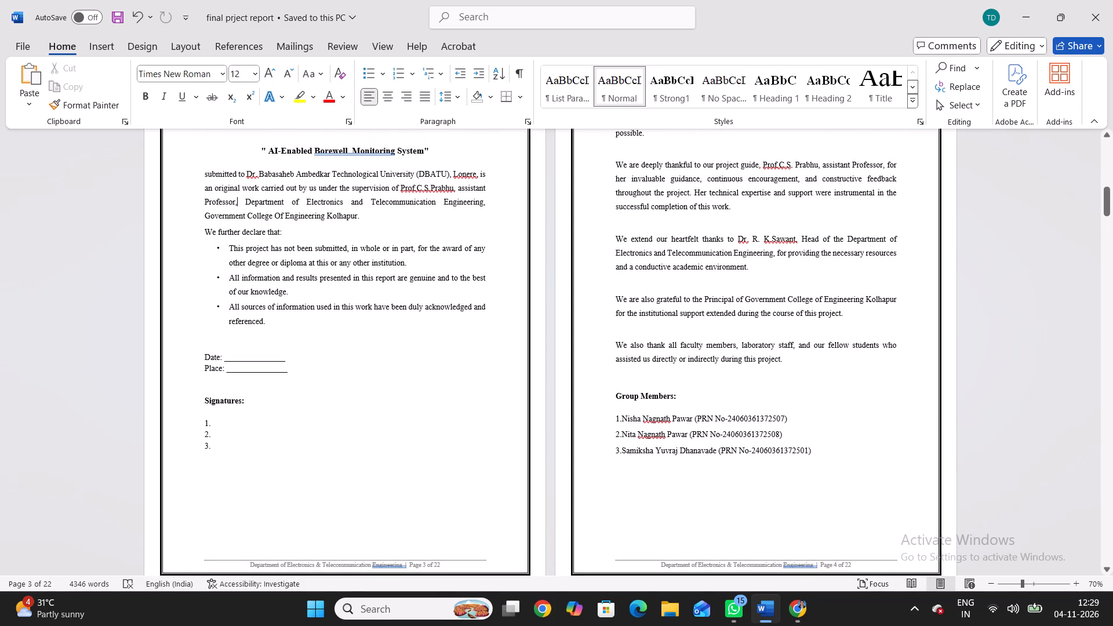
key(BackSpace)
key(BackSpace)
key(BackSpace)
key(BackSpace)
key(BackSpace)
key(BackSpace)
key(BackSpace)
key(BackSpace)
key(BackSpace)
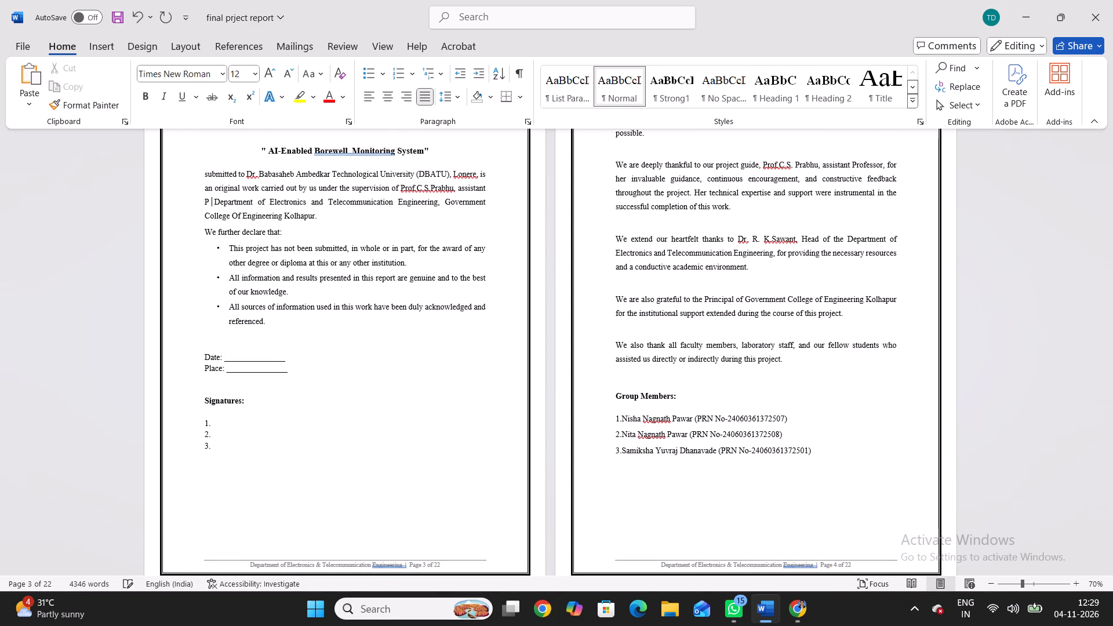
key(BackSpace)
key(BackSpace)
key(BackSpace)
key(BackSpace)
key(BackSpace)
key(BackSpace)
key(BackSpace)
key(BackSpace)
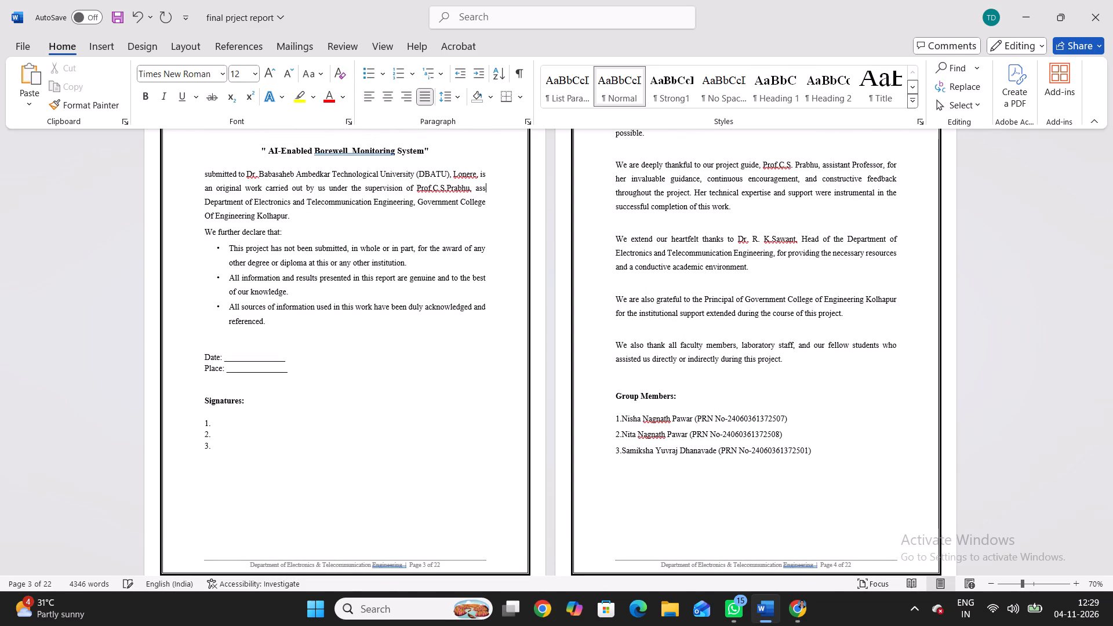
key(BackSpace)
key(BackSpace)
key(BackSpace)
text(HOD)
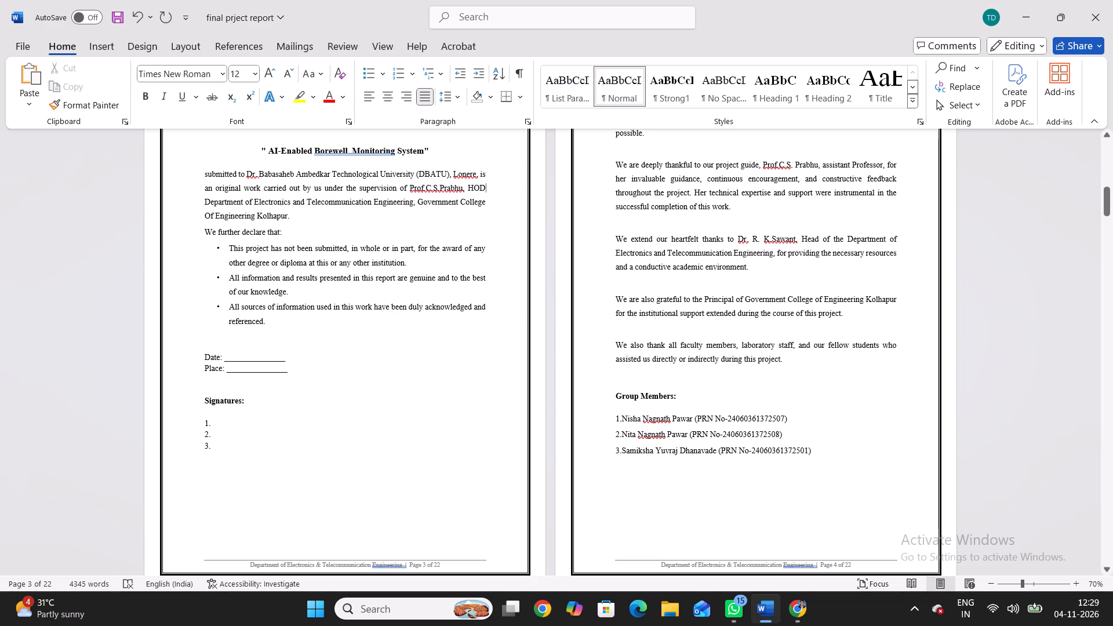
Expand "HOD" in the Declaration to "Head of" so that it leads into "Department of Electronics and Telecommunication Engineering".
drag(467, 189, 471, 189)
drag(471, 189, 484, 189)
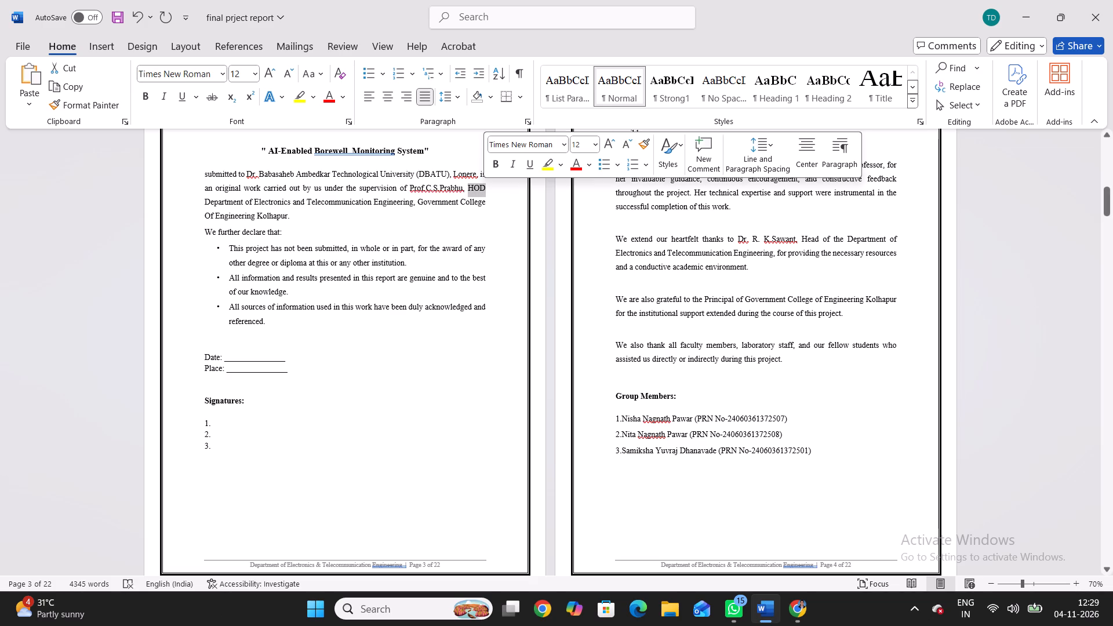
click(489, 188)
key(BackSpace)
key(BackSpace)
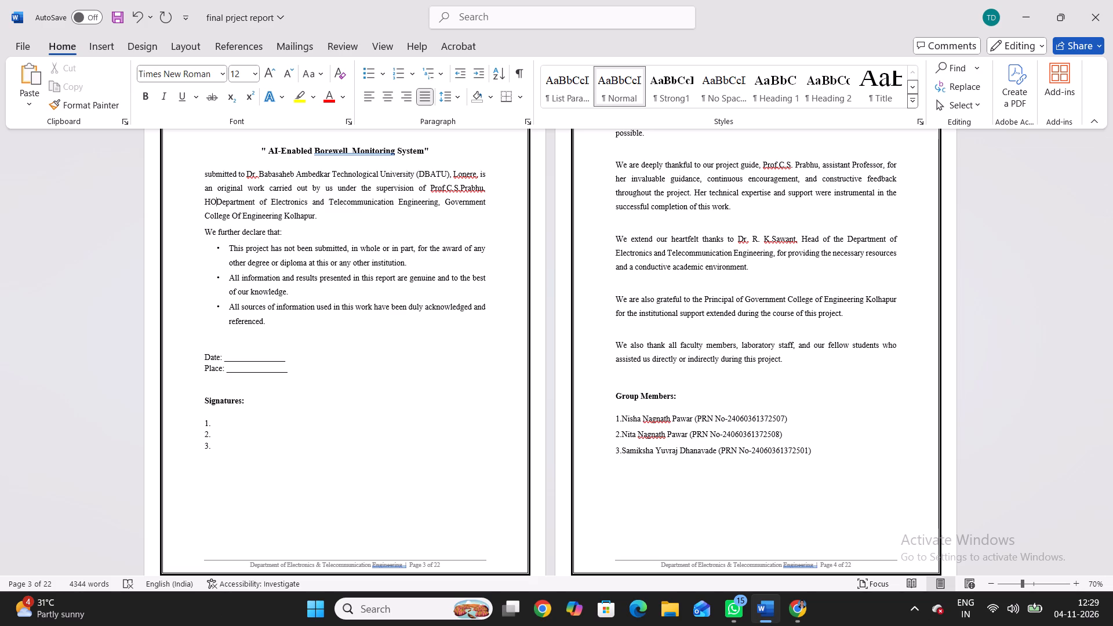
key(BackSpace)
text(ead of)
key(space)
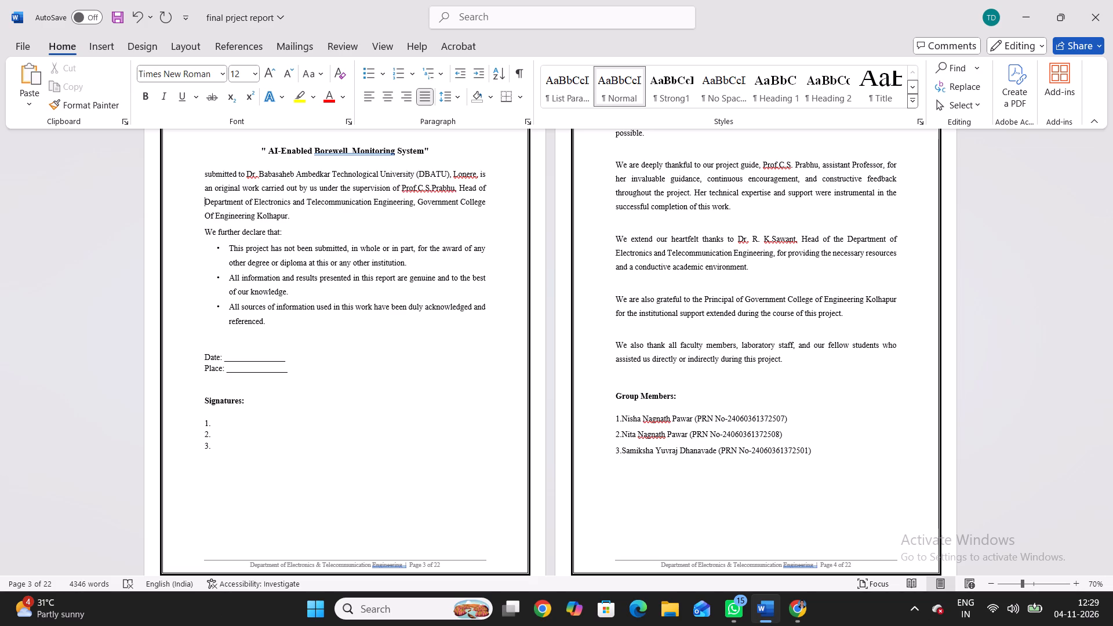
text(de)
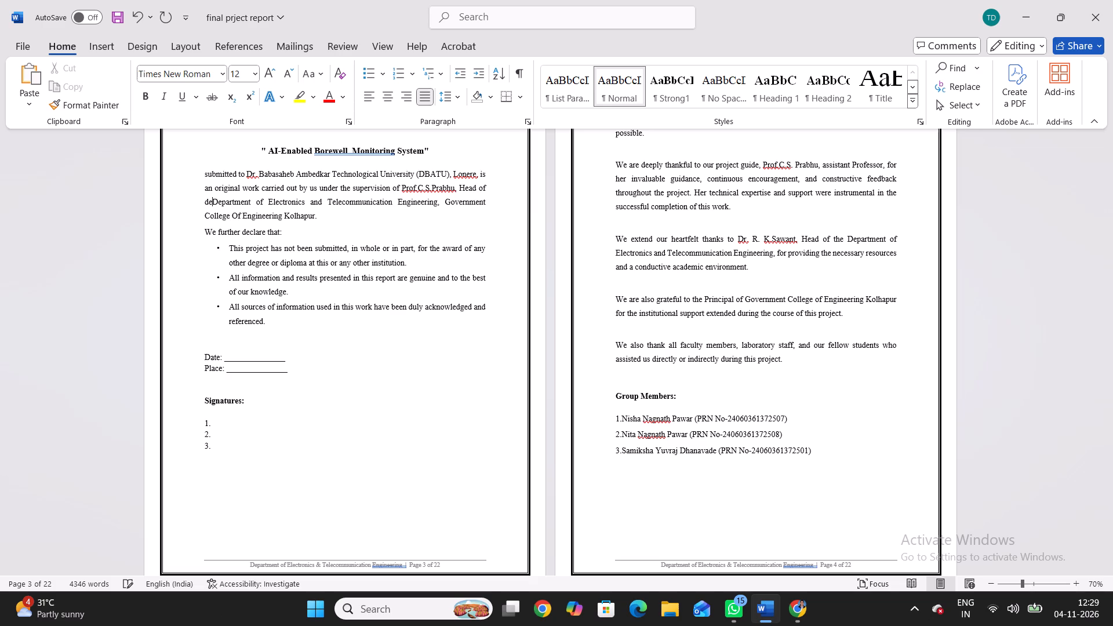
key(BackSpace)
key(BackSpace)
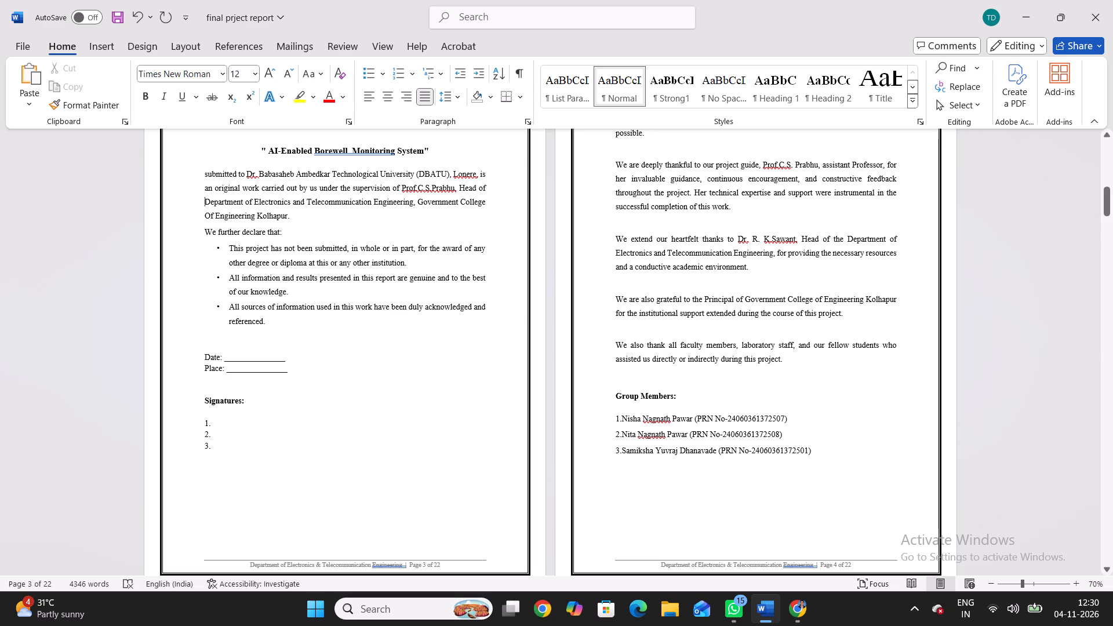
Insert a space after "Of" in the college name in the Declaration paragraph.
click(215, 213)
key(space)
Check the declaration, acknowledgement, abstract, table of contents and list of figures pages.
scroll(424, 385, up, 2)
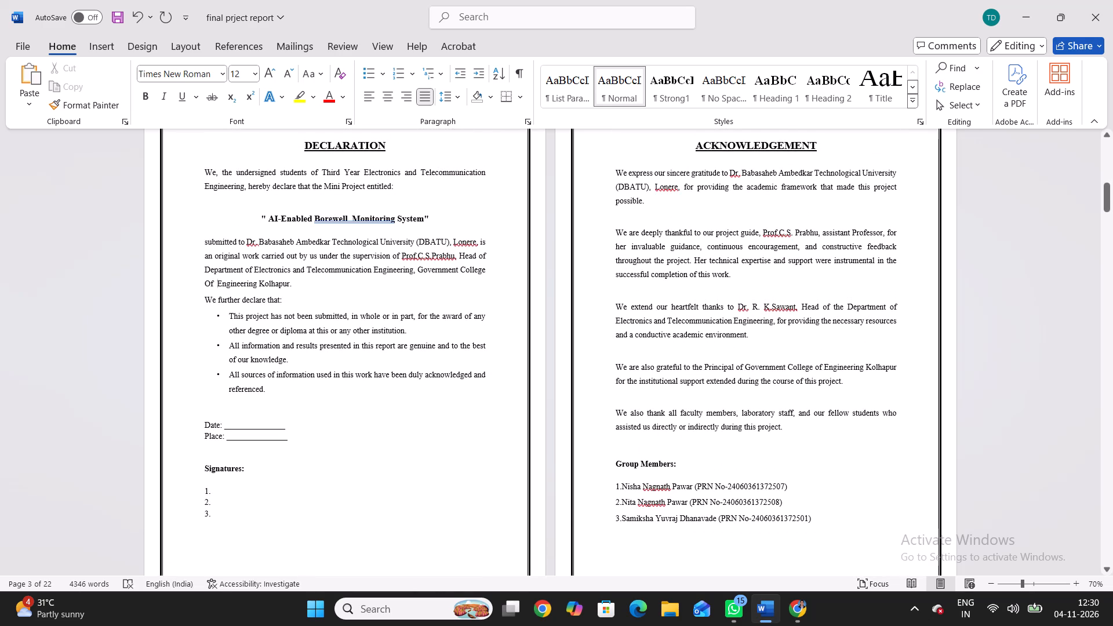
scroll(733, 355, down, 4)
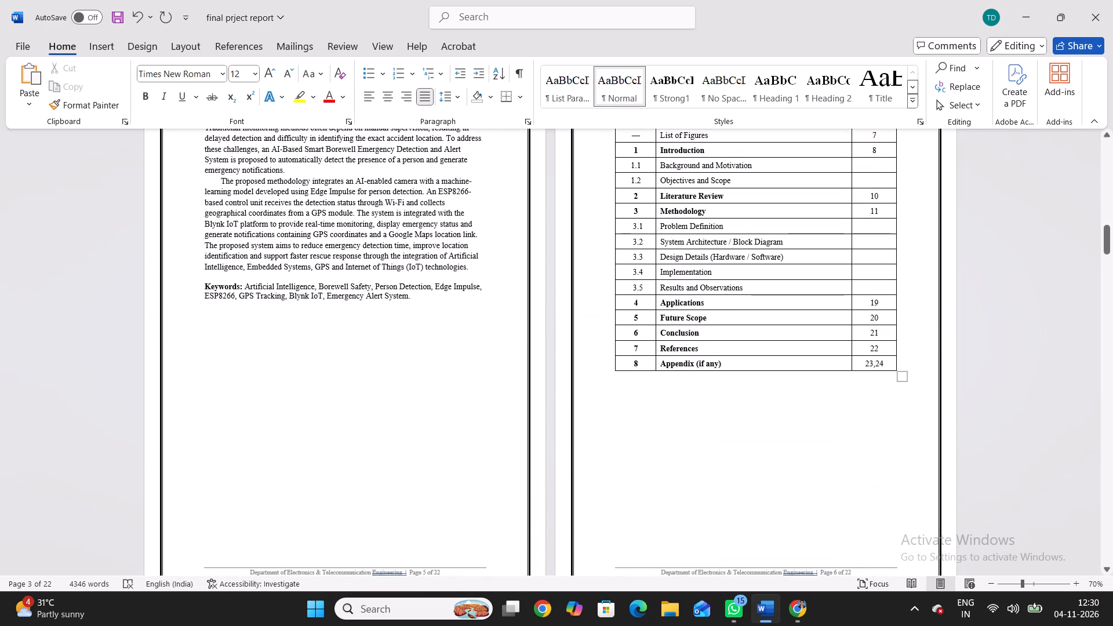
scroll(733, 355, up, 1)
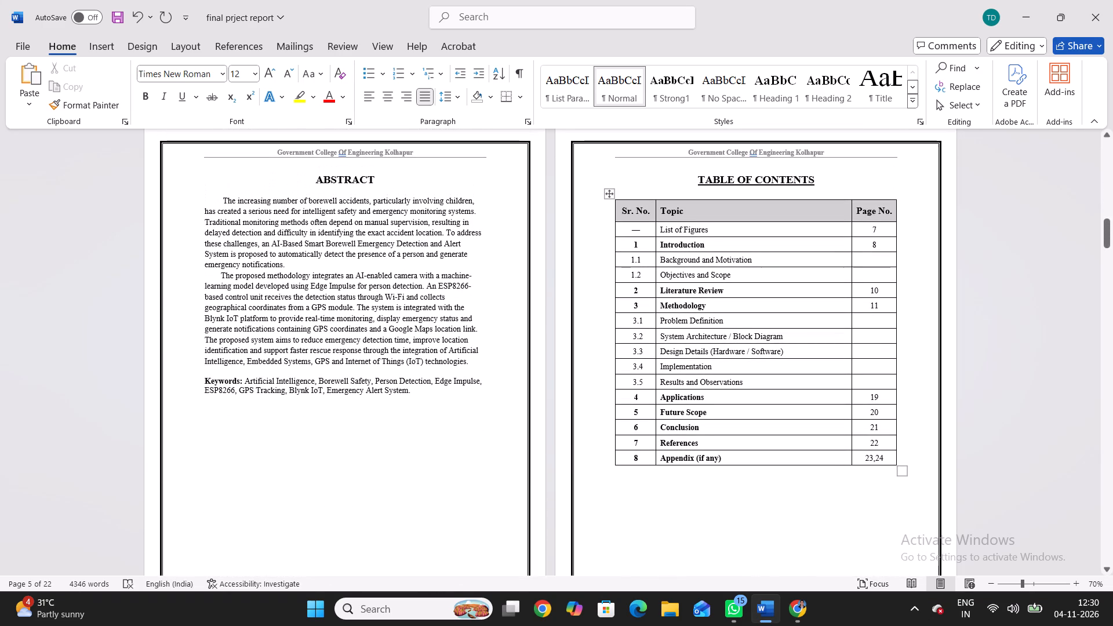
scroll(733, 355, down, 6)
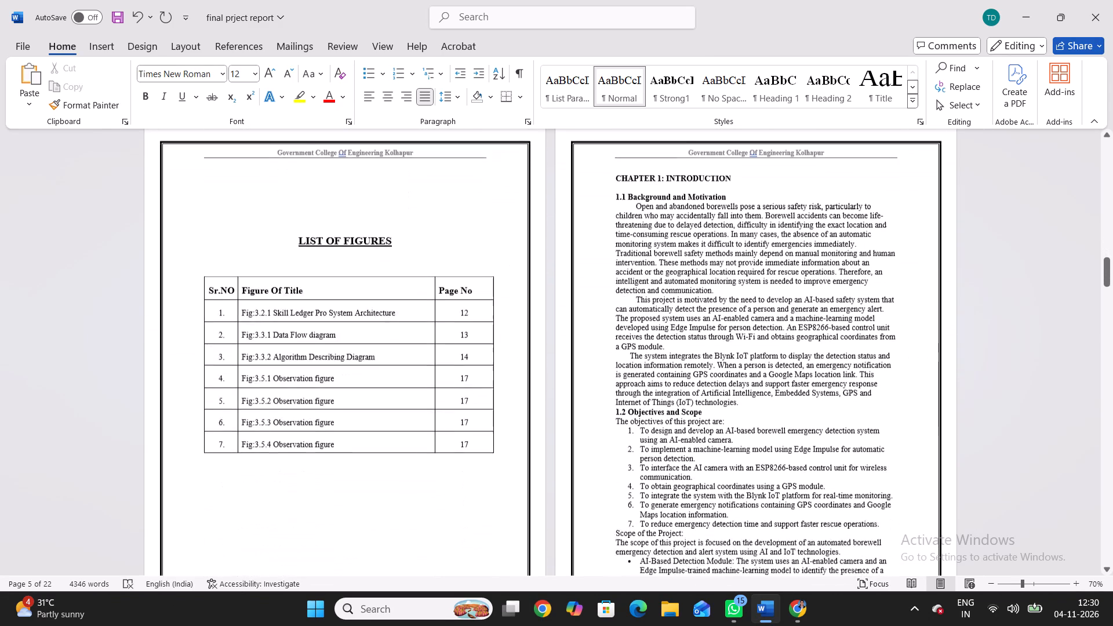
scroll(733, 355, down, 1)
ctrl+scroll(733, 355, up, 1)
Examine the list of figures, the Chapter 1 and 2 text and the start of Chapter 3 at 80% zoom.
ctrl+scroll(733, 355, down, 2)
click(733, 355)
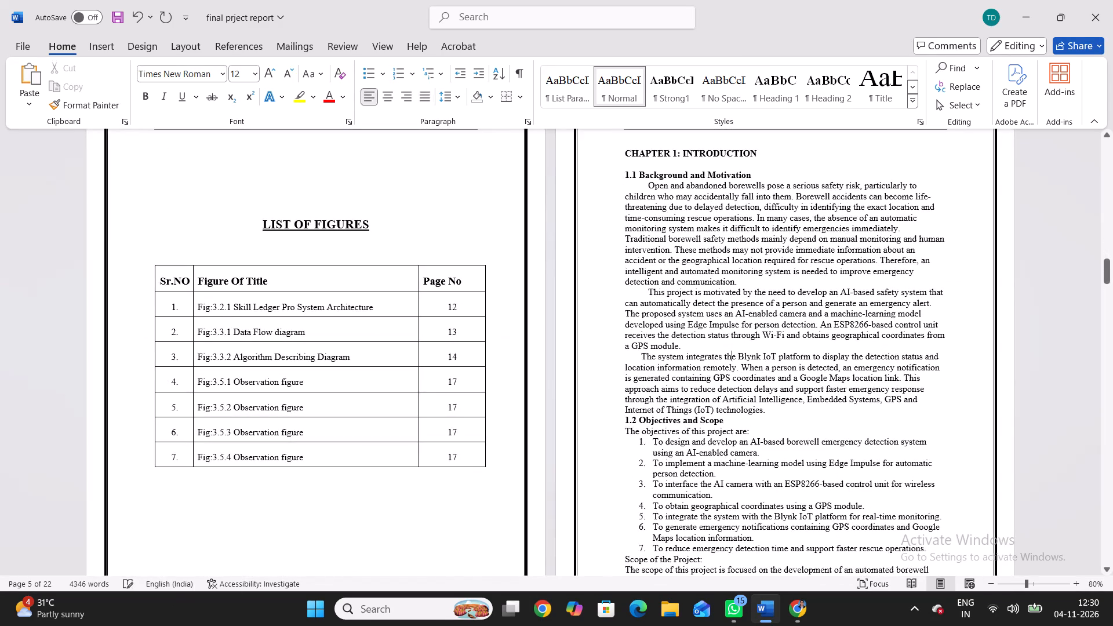
scroll(733, 355, up, 3)
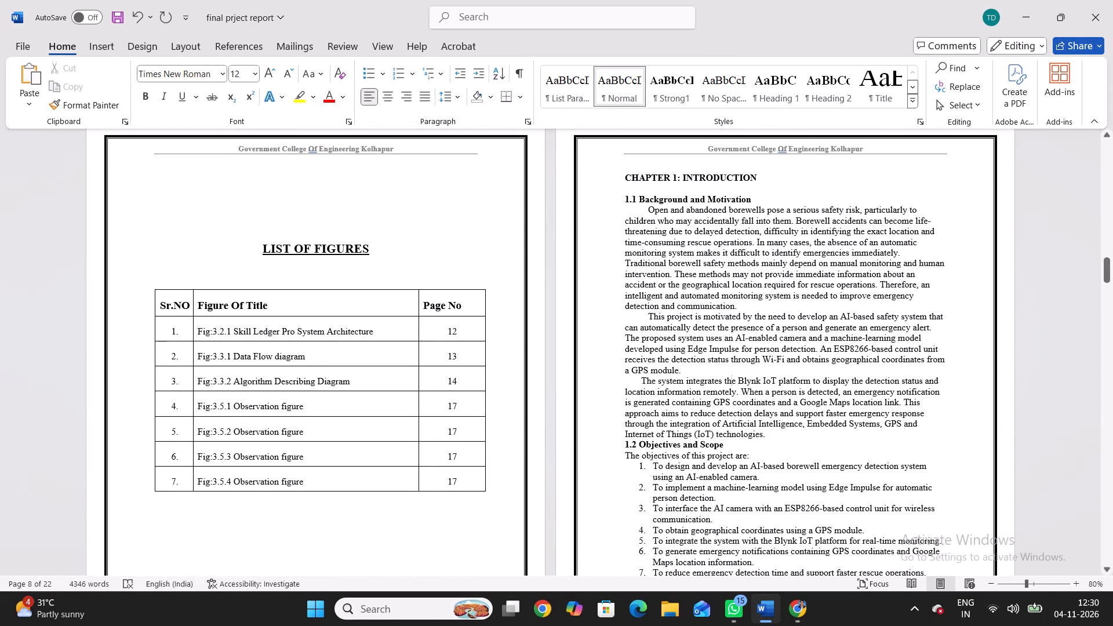
scroll(733, 355, down, 5)
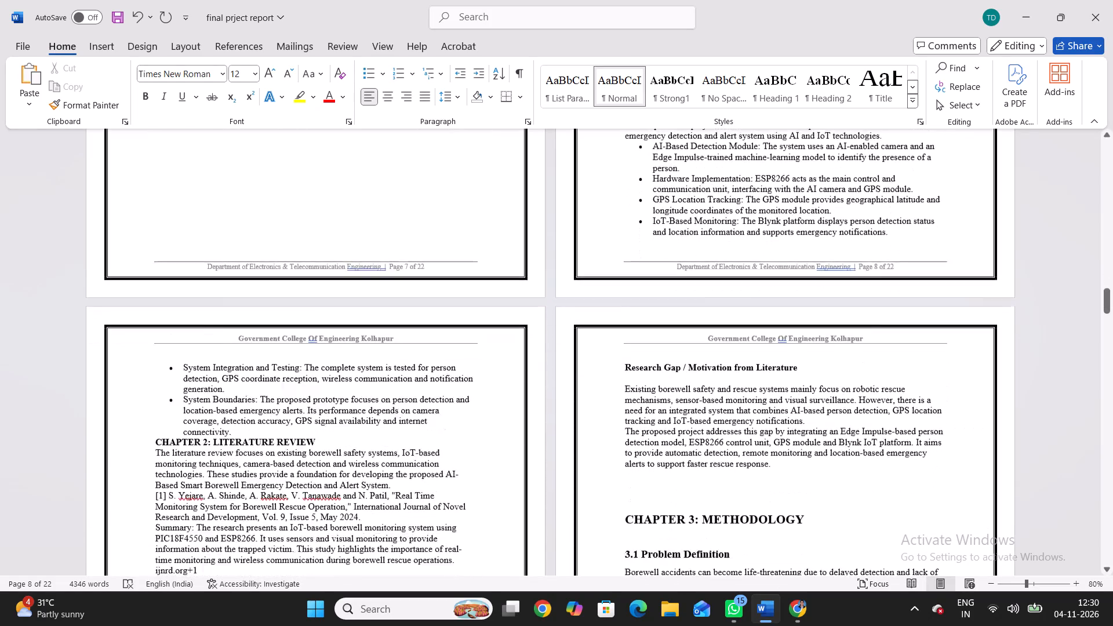
scroll(733, 355, down, 1)
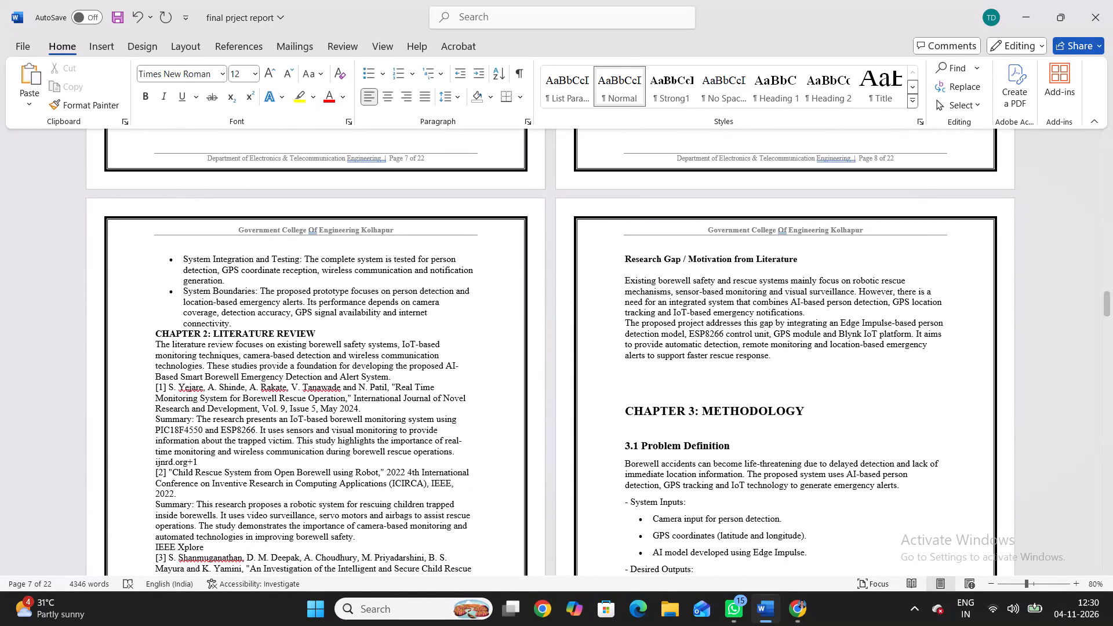
scroll(733, 355, up, 1)
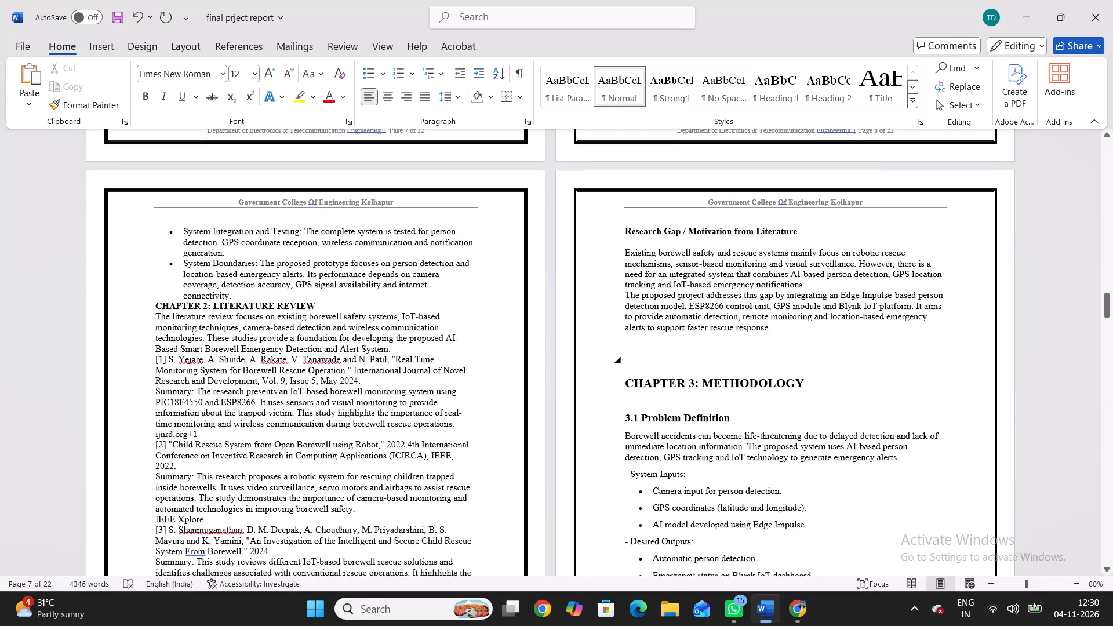
Copy the body text of section 1.1 Background and Motivation in Chapter 1.
scroll(733, 355, up, 4)
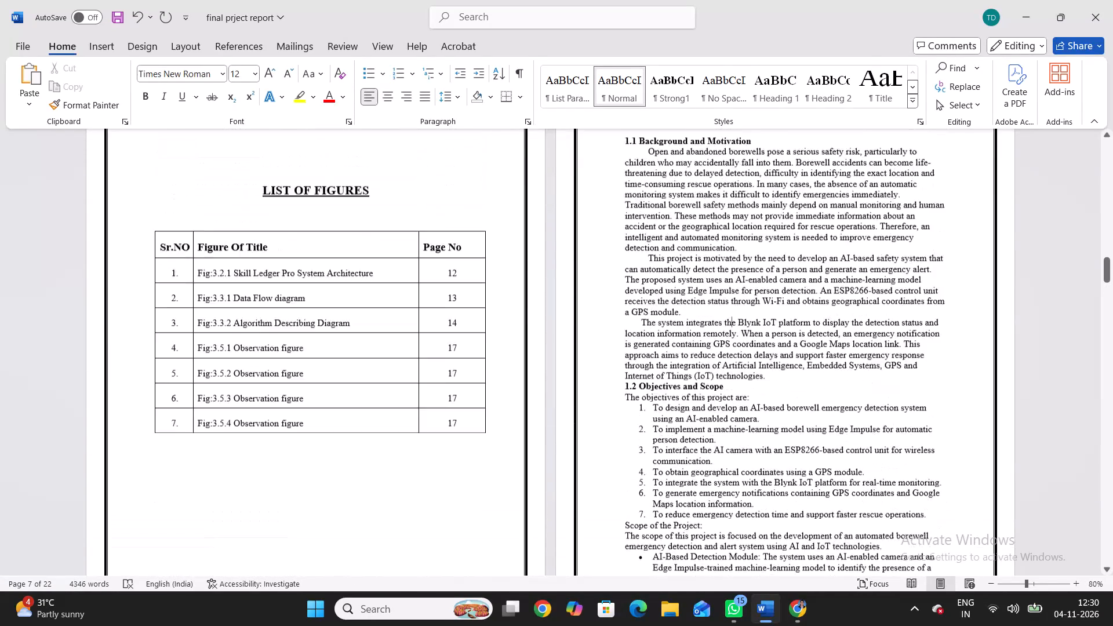
scroll(733, 355, up, 2)
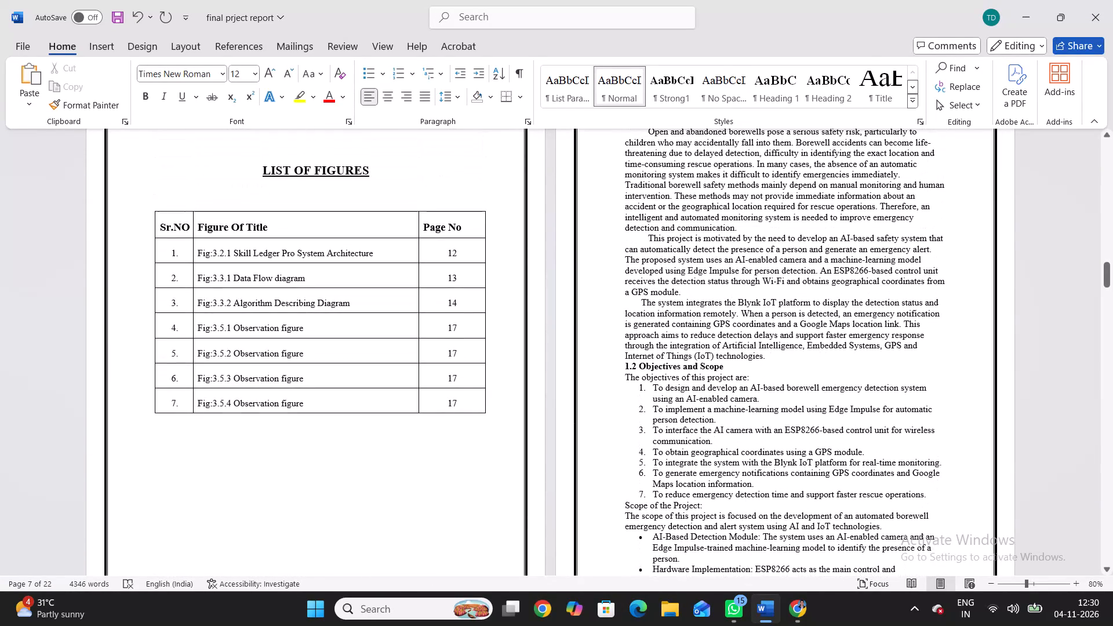
scroll(733, 355, up, 1)
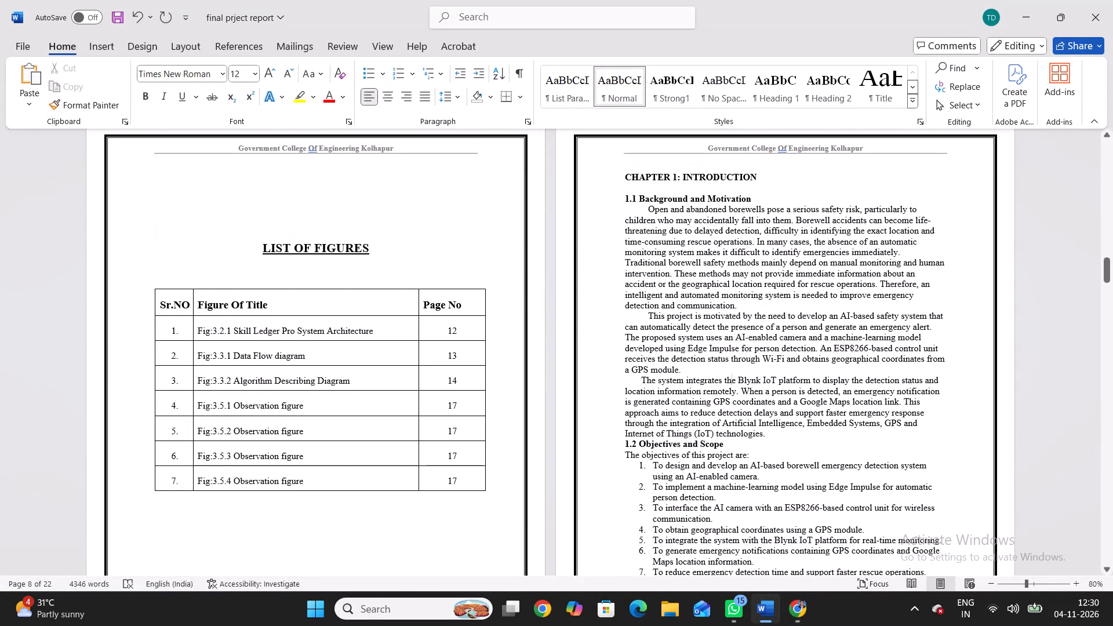
drag(649, 212, 779, 434)
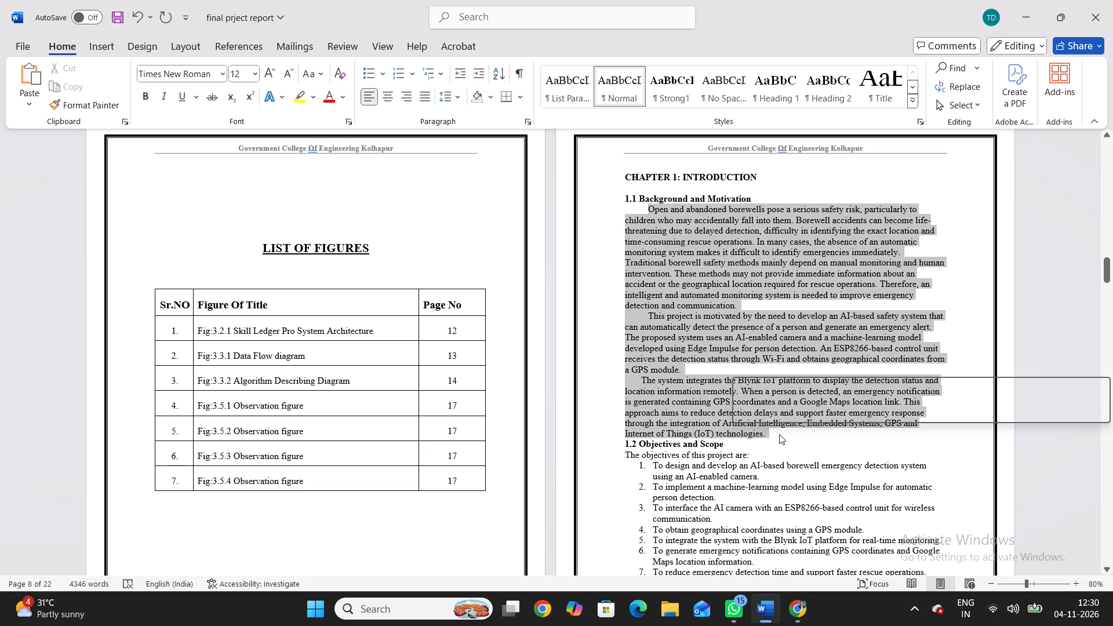
key(ctrl+c)
click(800, 621)
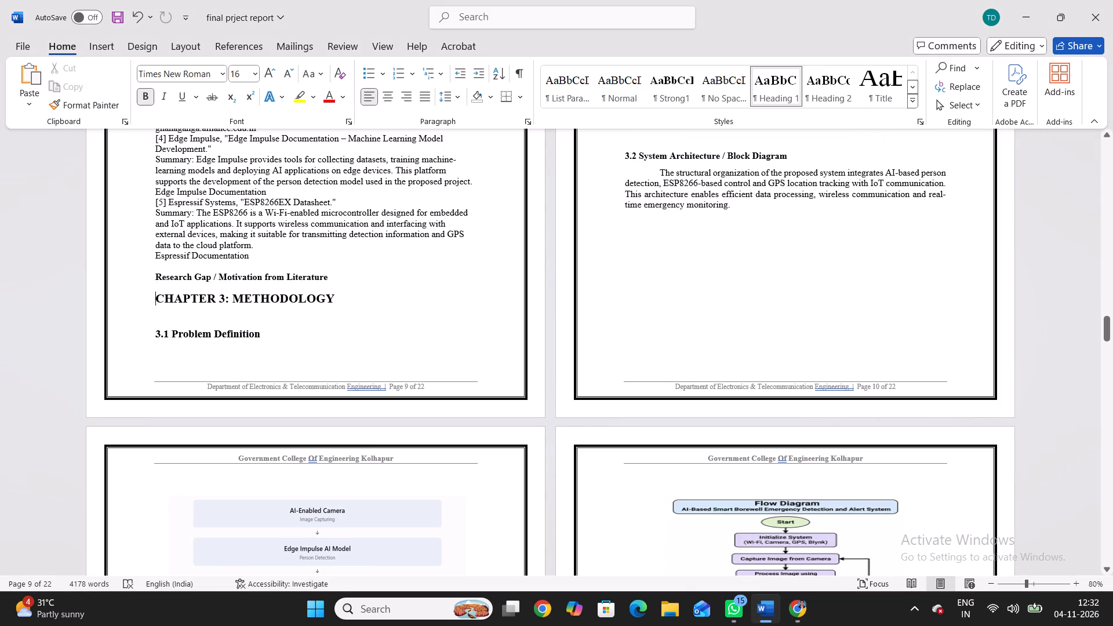
click(326, 273)
key(Return)
key(ctrl+v)
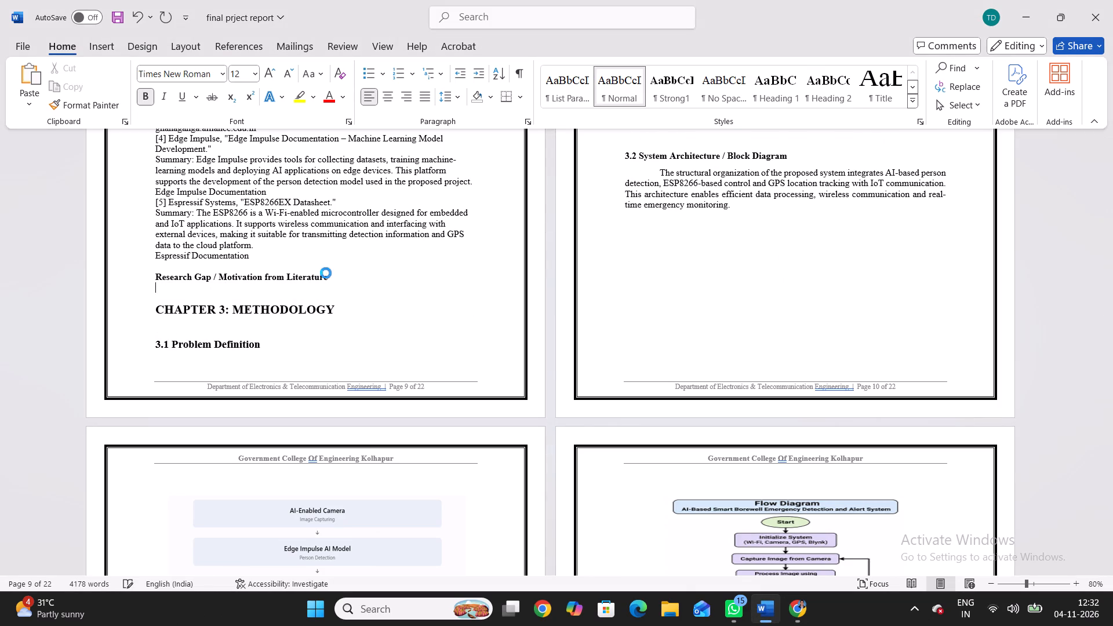
drag(154, 285, 197, 340)
click(208, 316)
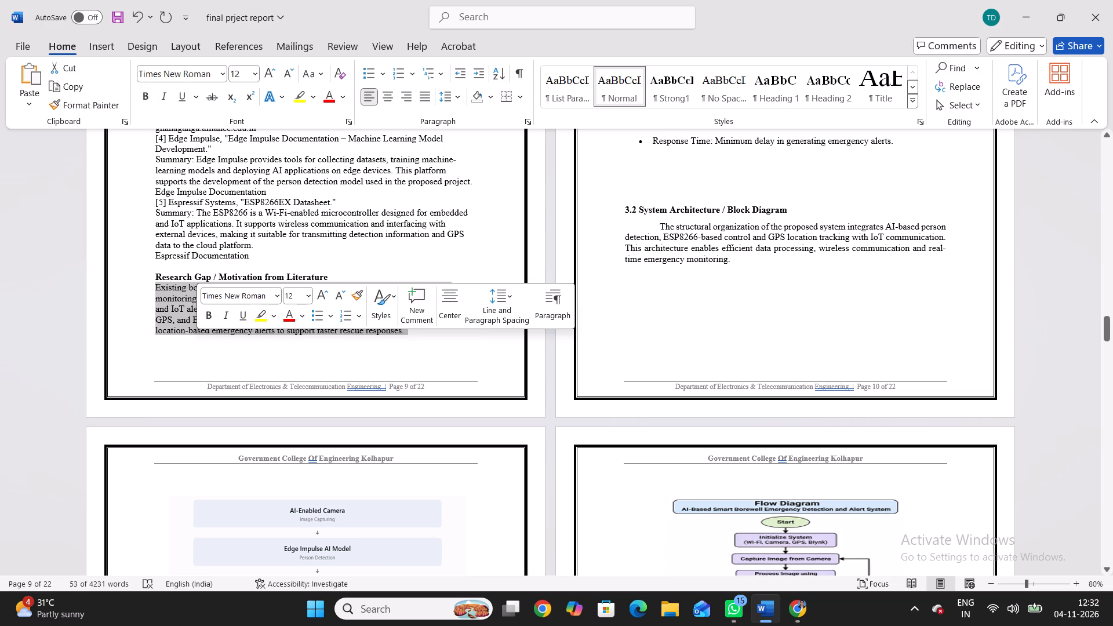
click(249, 369)
Indent the first line of the new Research Gap paragraph with five spaces.
click(155, 286)
key(space)
key(space)
key(space)
key(space)
key(space)
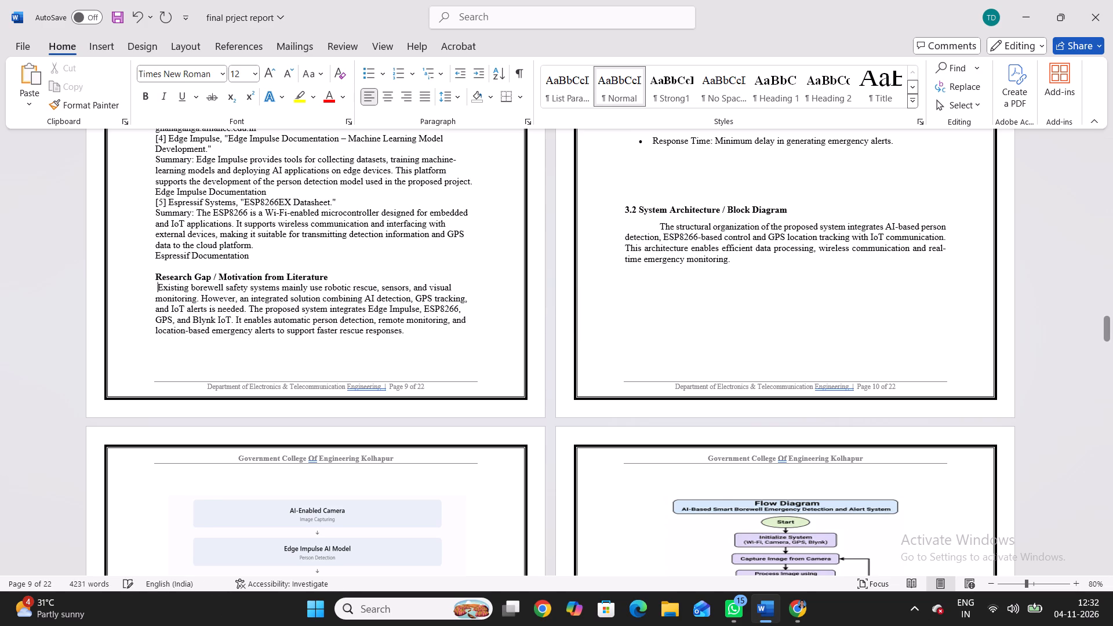
Reduce the gap above the "3.2 System Architecture / Block Diagram" heading to two blank lines.
scroll(155, 286, up, 1)
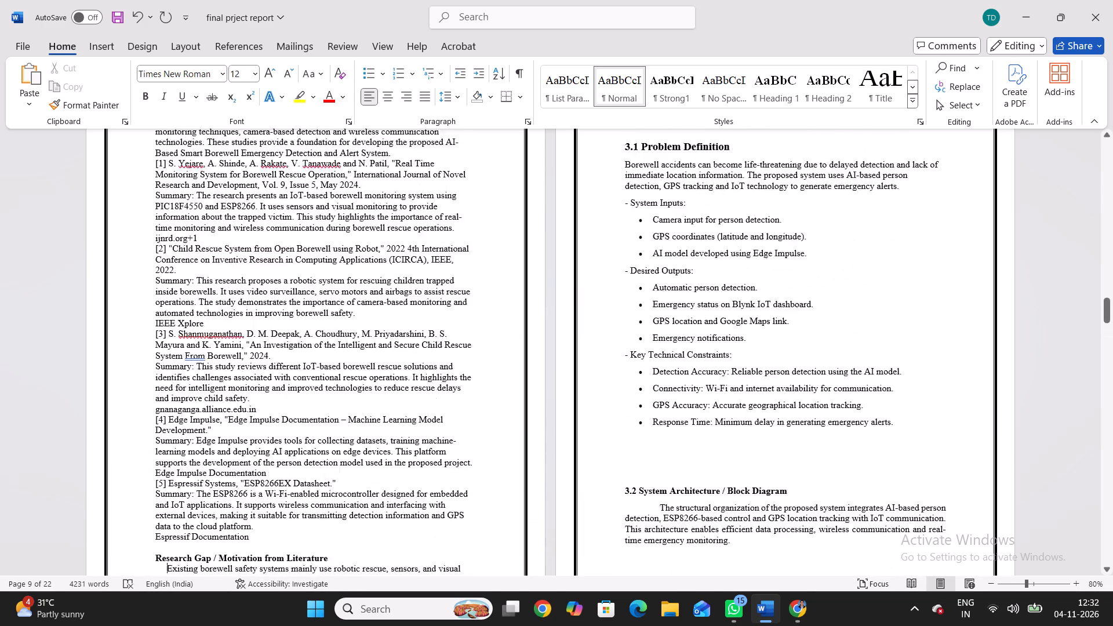
scroll(155, 286, up, 1)
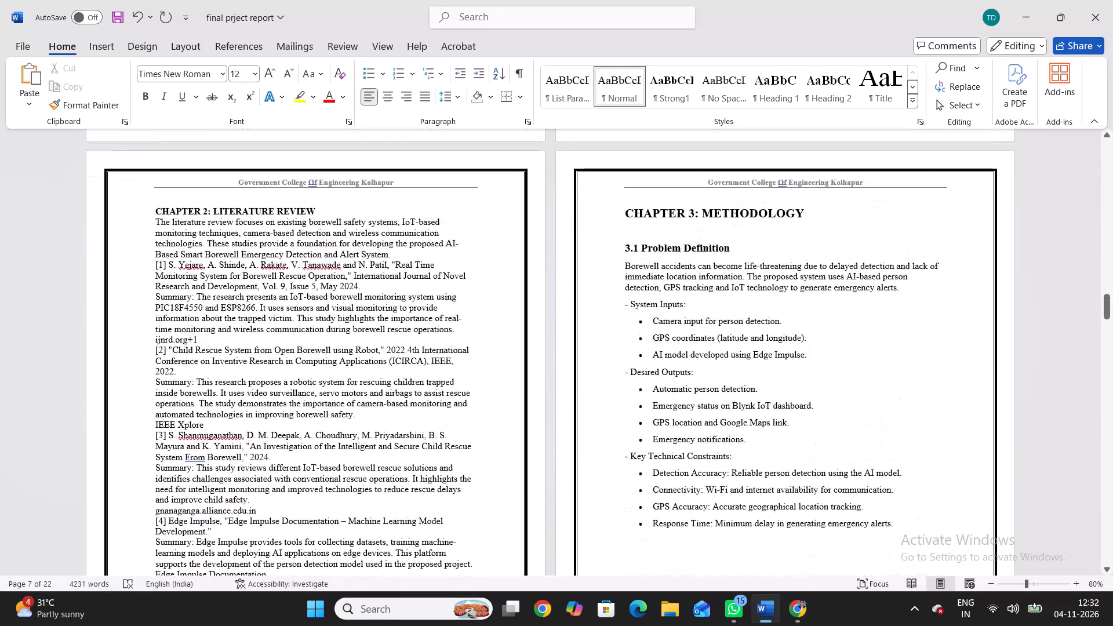
scroll(155, 286, down, 1)
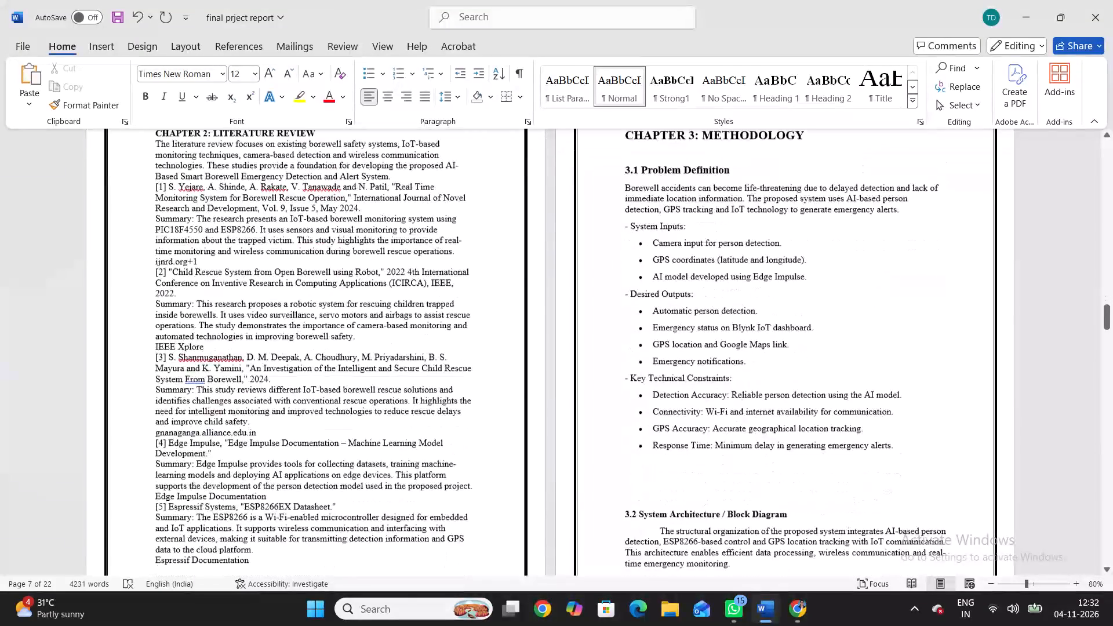
scroll(155, 286, down, 2)
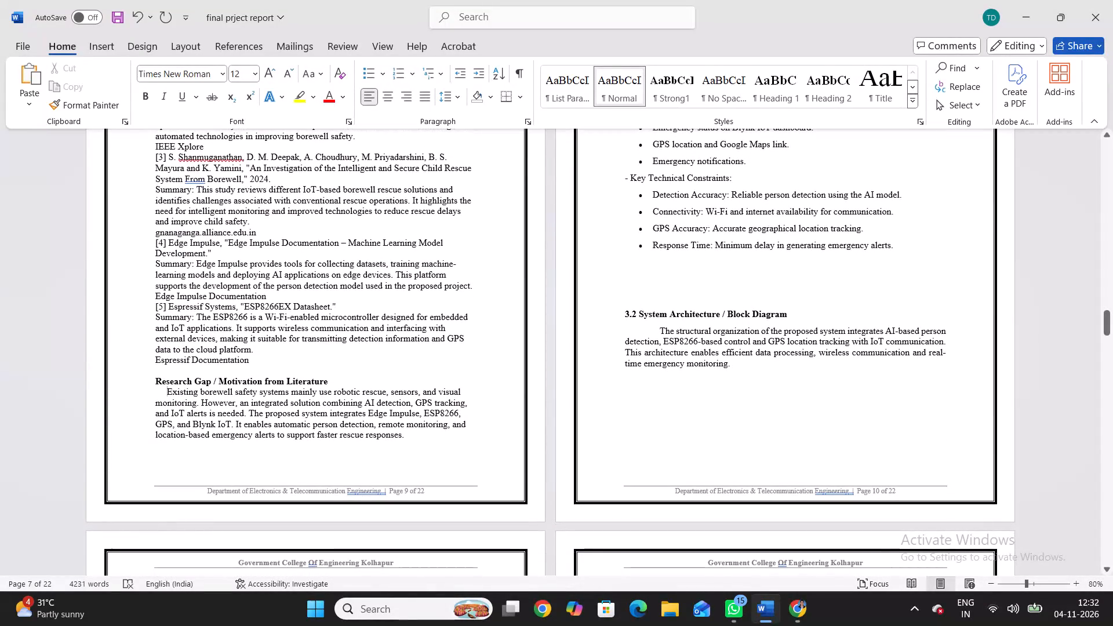
scroll(155, 286, down, 3)
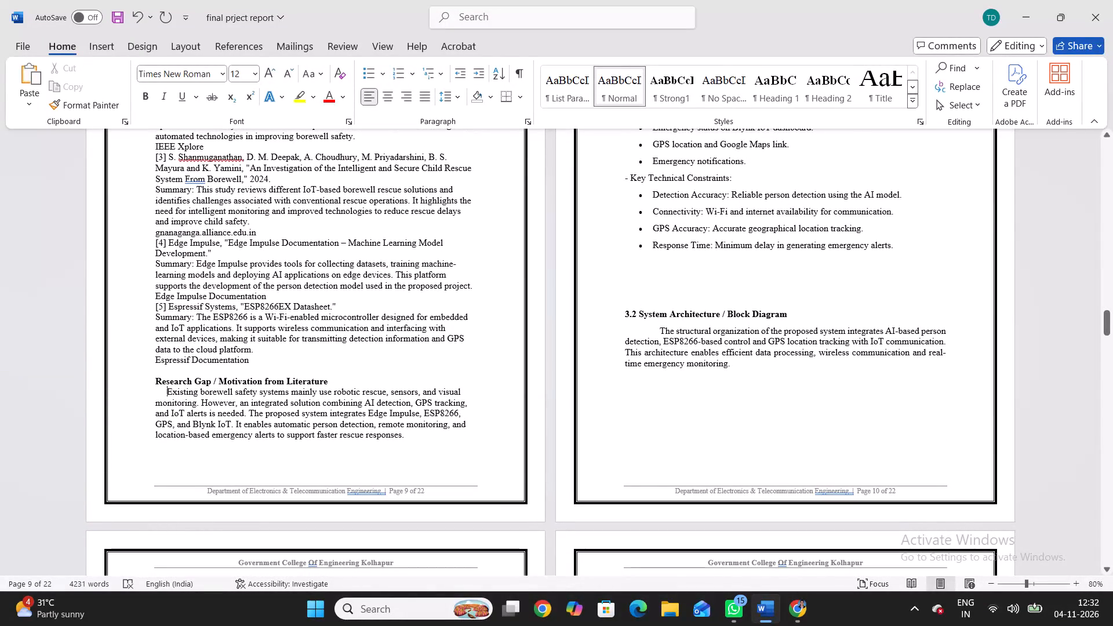
scroll(155, 286, down, 1)
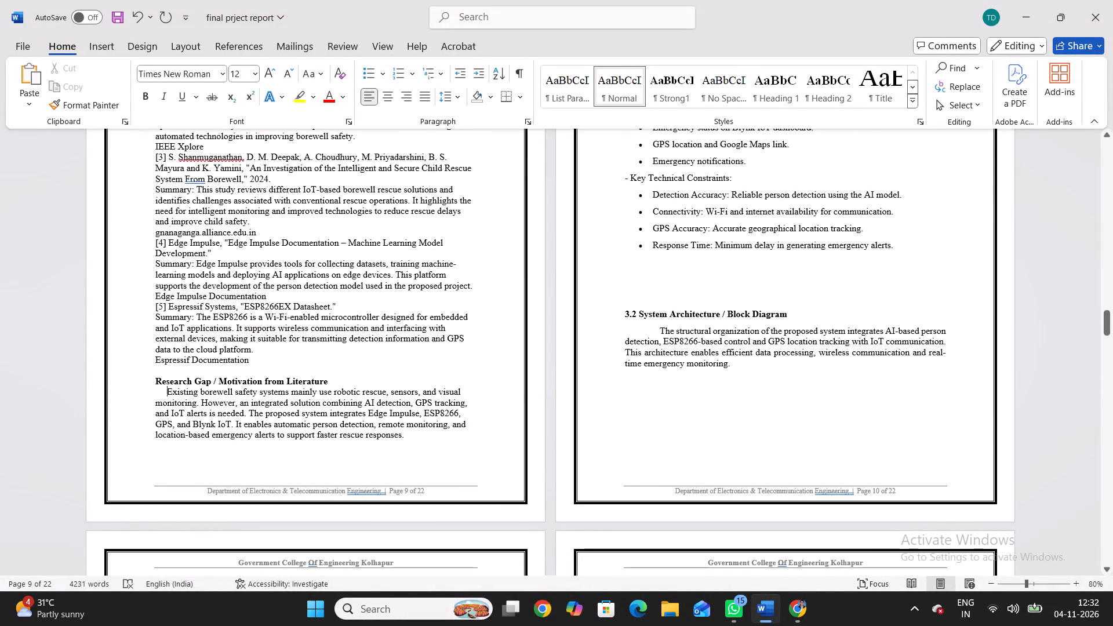
click(613, 293)
key(BackSpace)
key(BackSpace)
key(BackSpace)
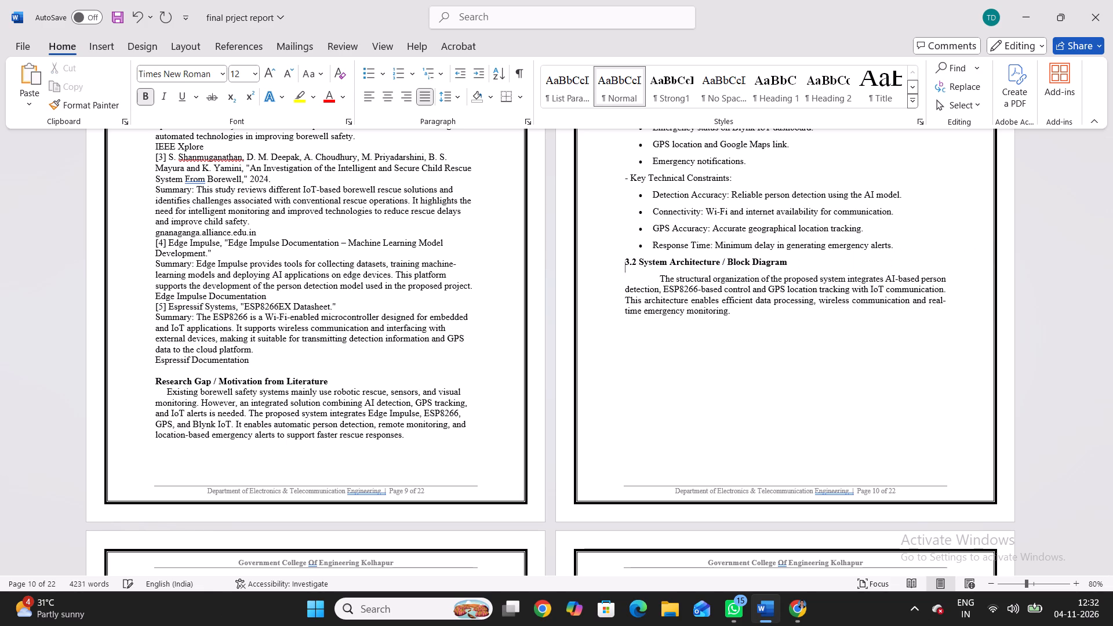
key(Return)
scroll(613, 293, right, 1)
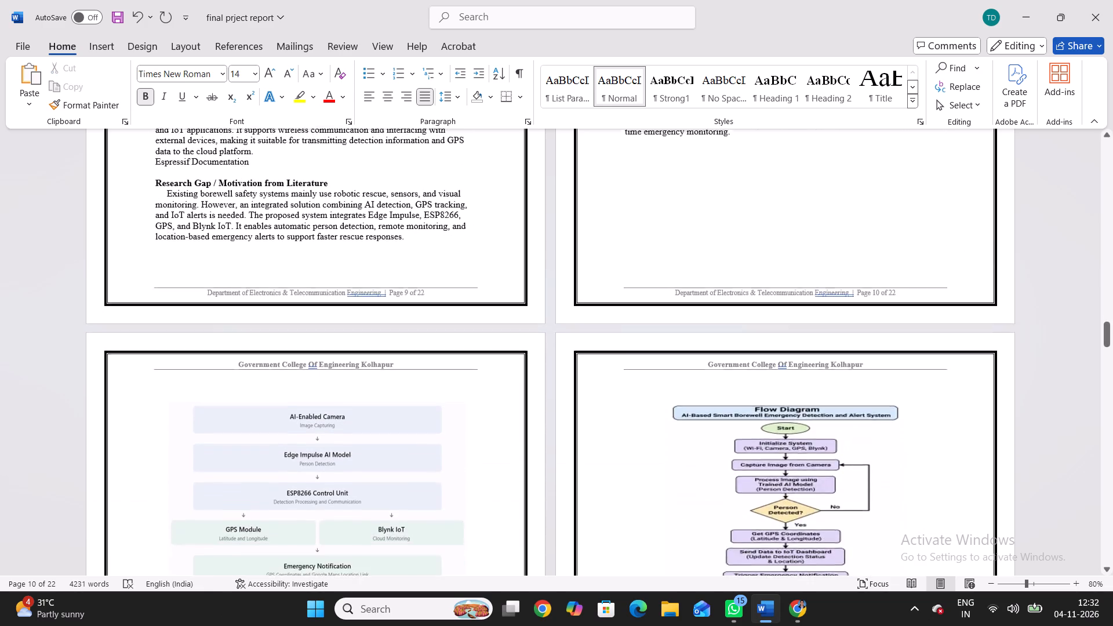
scroll(613, 293, right, 2)
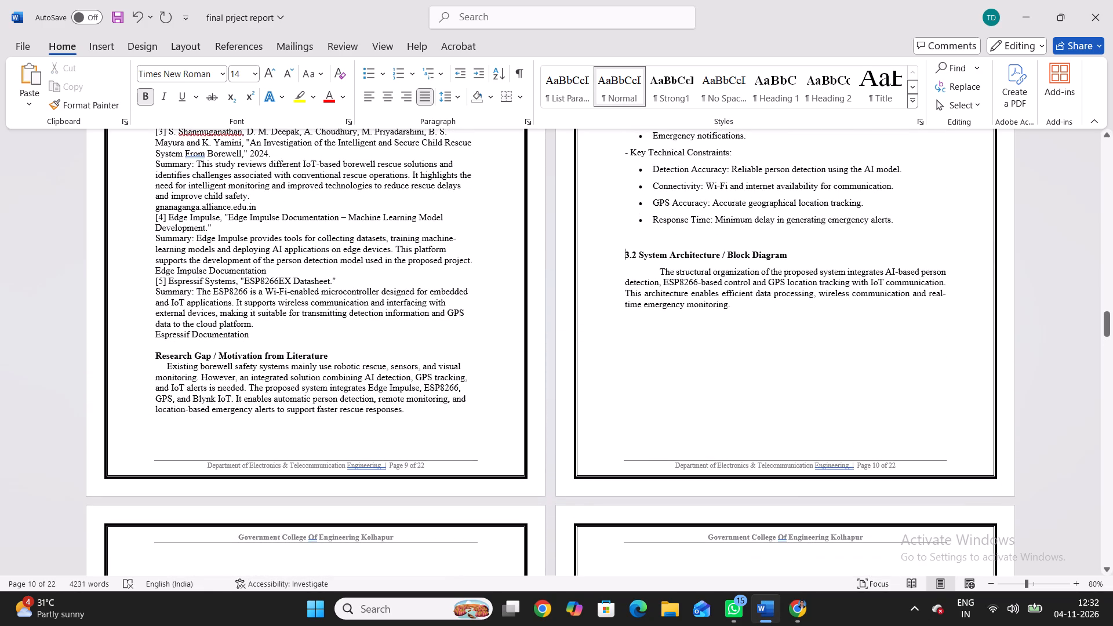
click(650, 242)
key(Return)
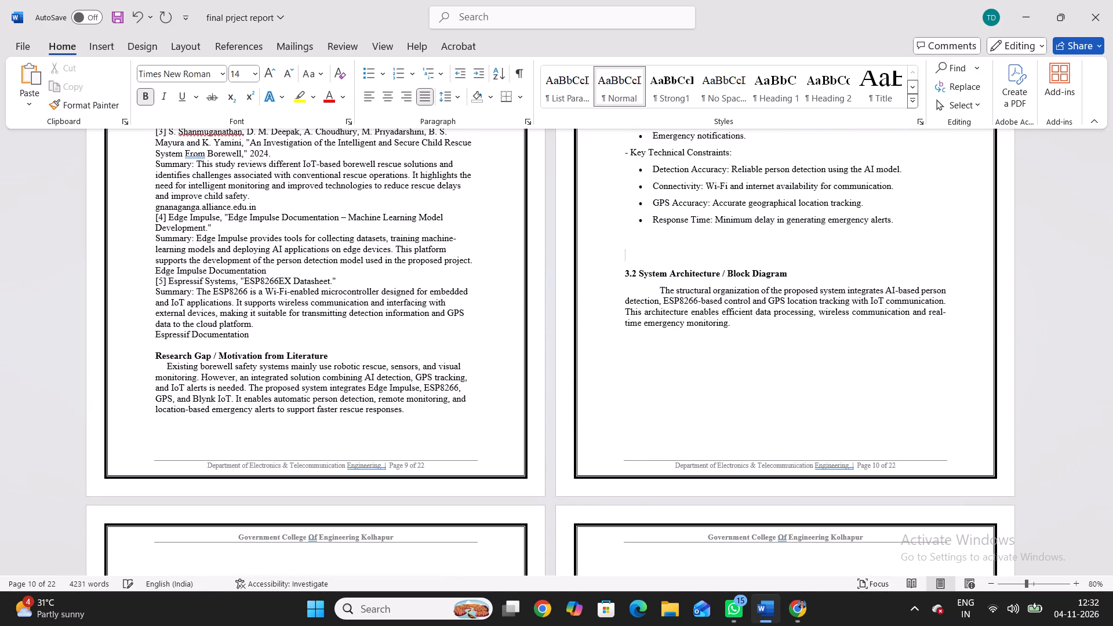
Remove two blank lines above the "3.3 Design Details" heading.
scroll(650, 242, down, 4)
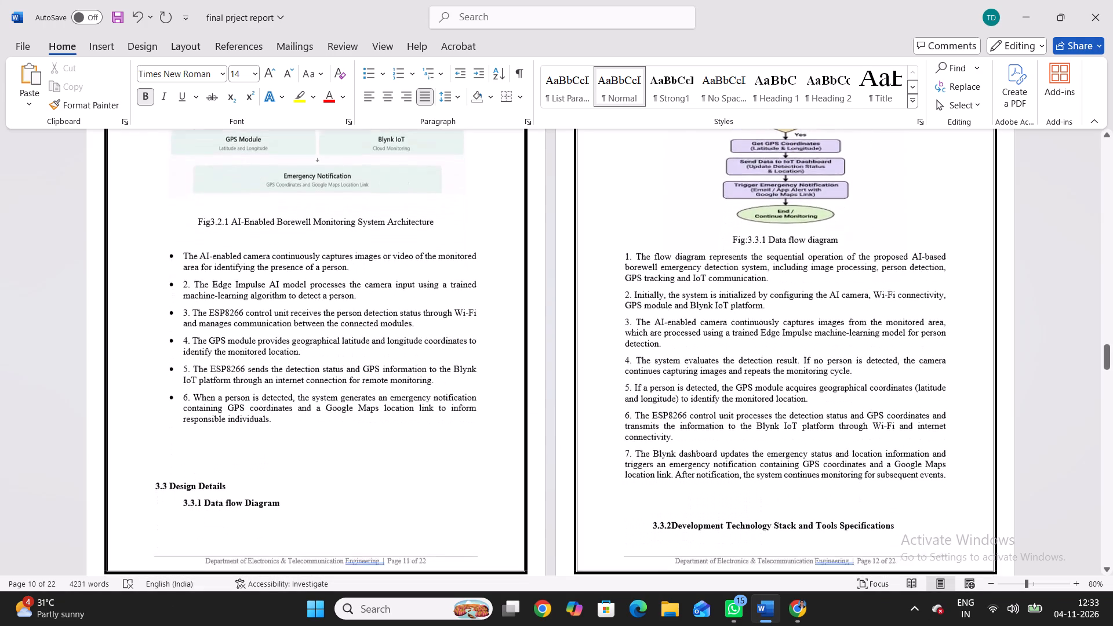
scroll(650, 242, down, 1)
click(192, 446)
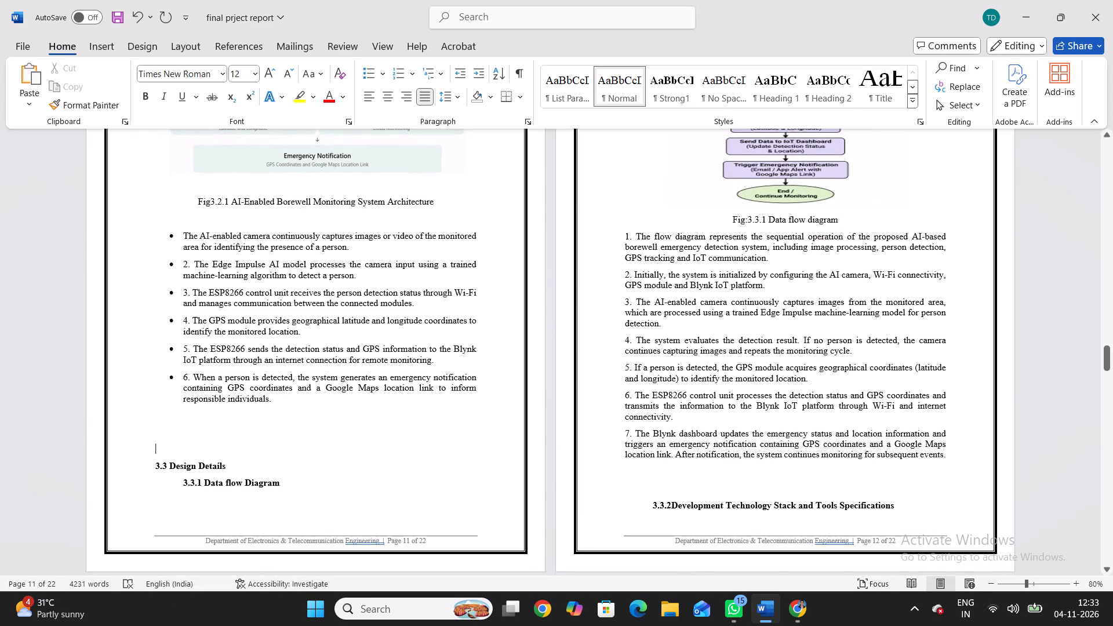
key(BackSpace)
key(BackSpace)
Add a blank line above the "3.3.2 Development Technology Stack and Tools Specifications" heading to push it onto the next page.
scroll(192, 446, right, 1)
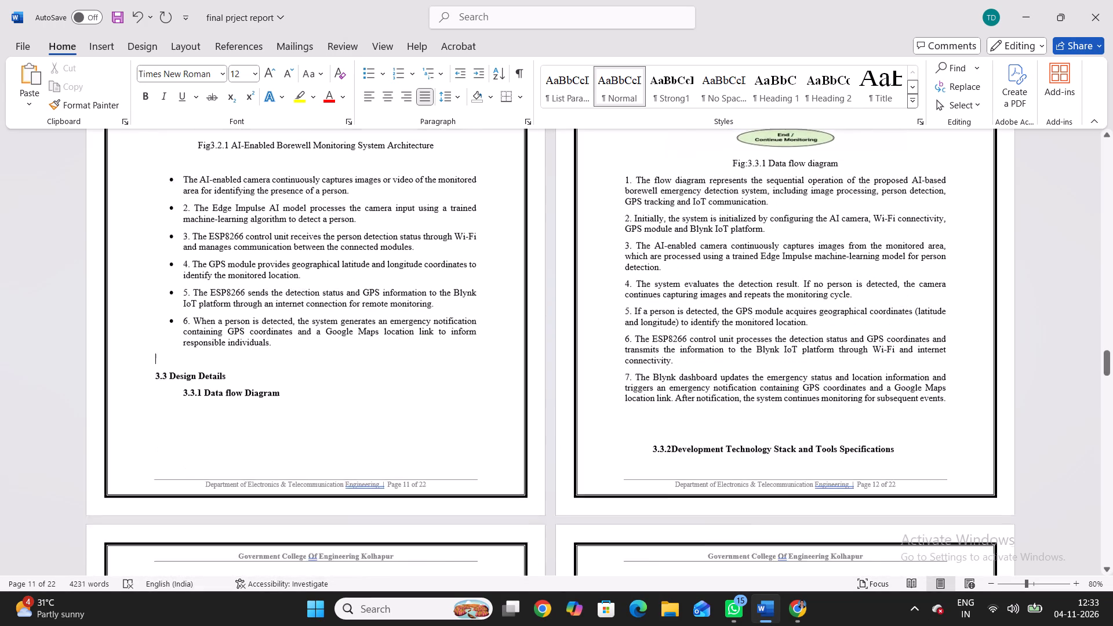
scroll(192, 446, right, 1)
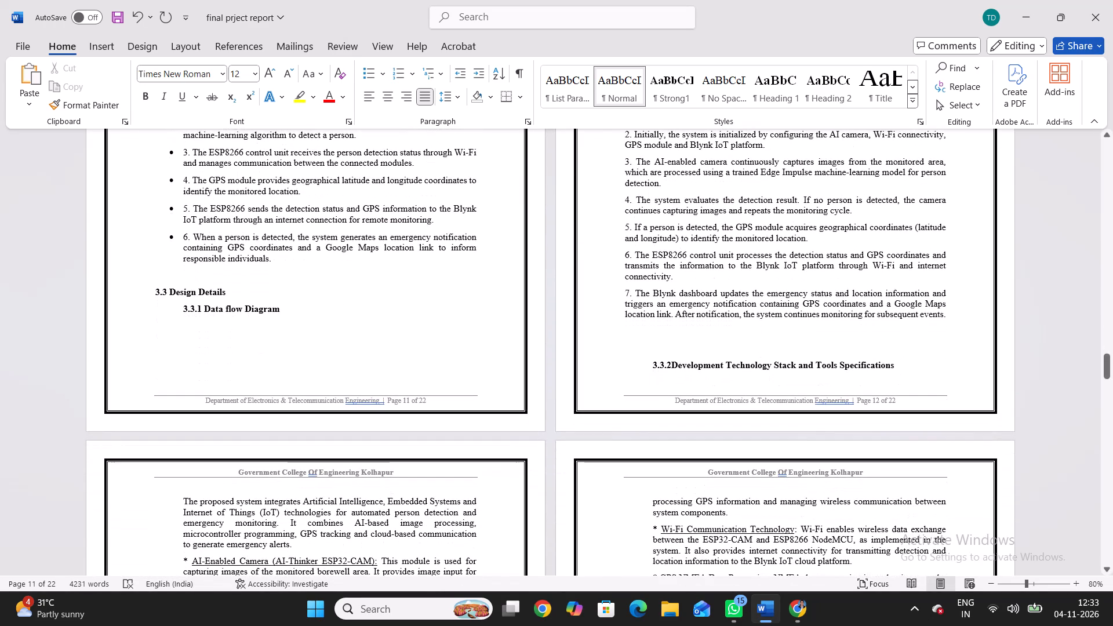
click(636, 348)
key(Return)
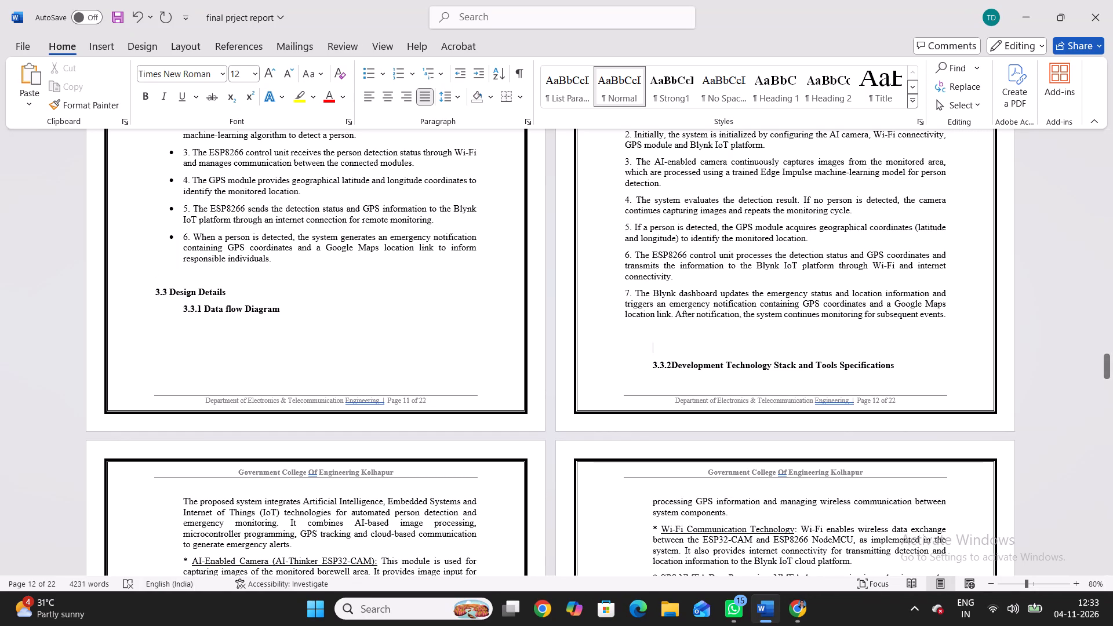
Review the remaining pages from section 3.3.2 through the Chapter 8 appendix for layout and page flow.
scroll(636, 348, down, 3)
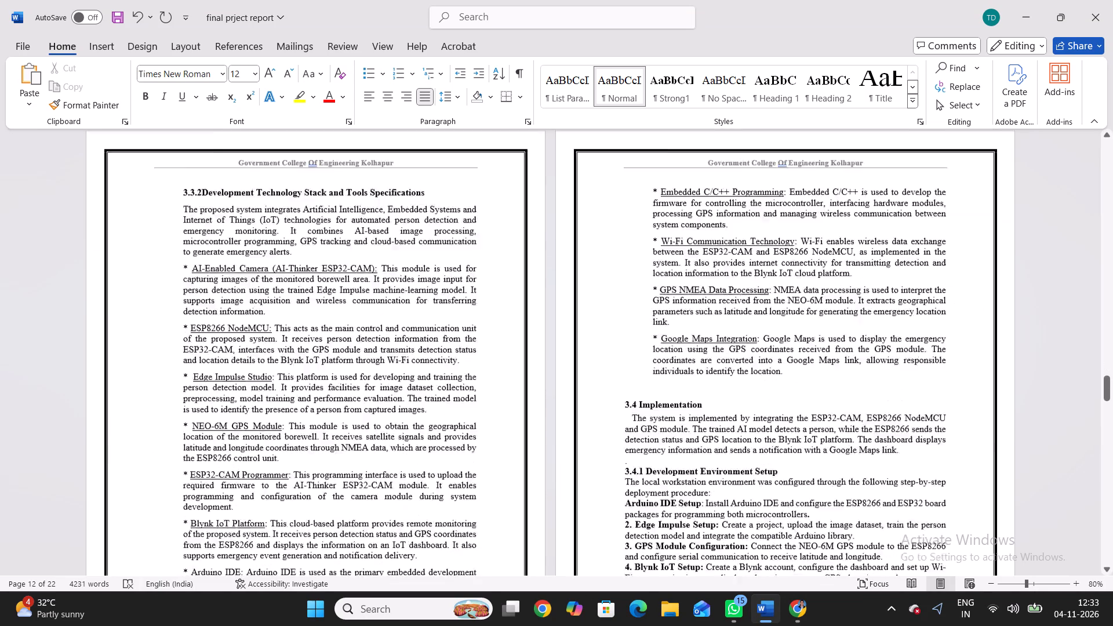
scroll(636, 348, down, 4)
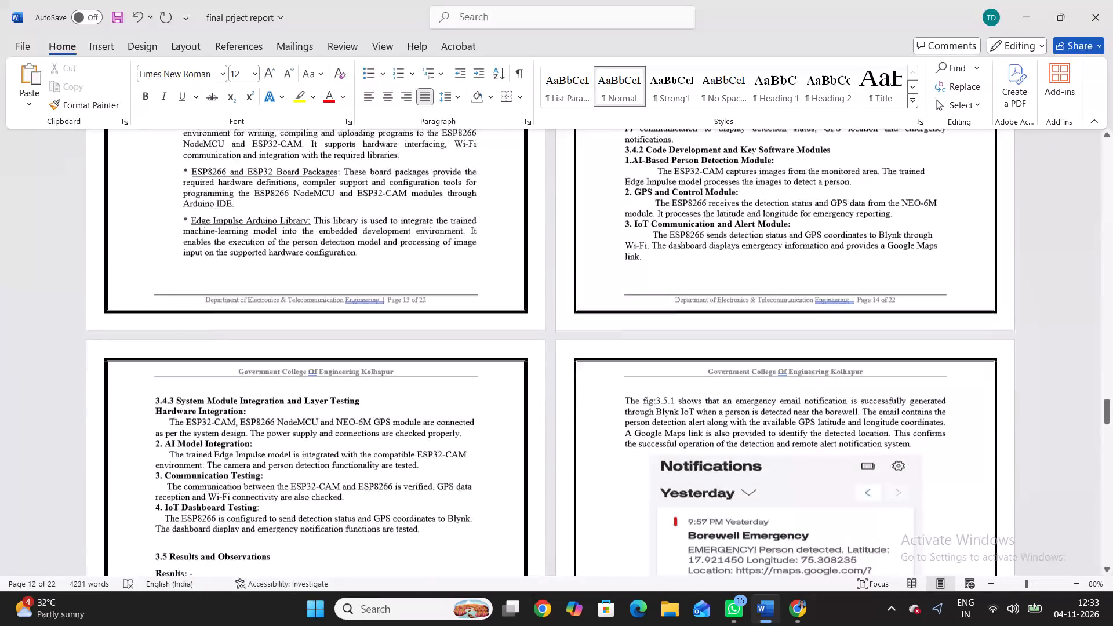
scroll(636, 348, down, 2)
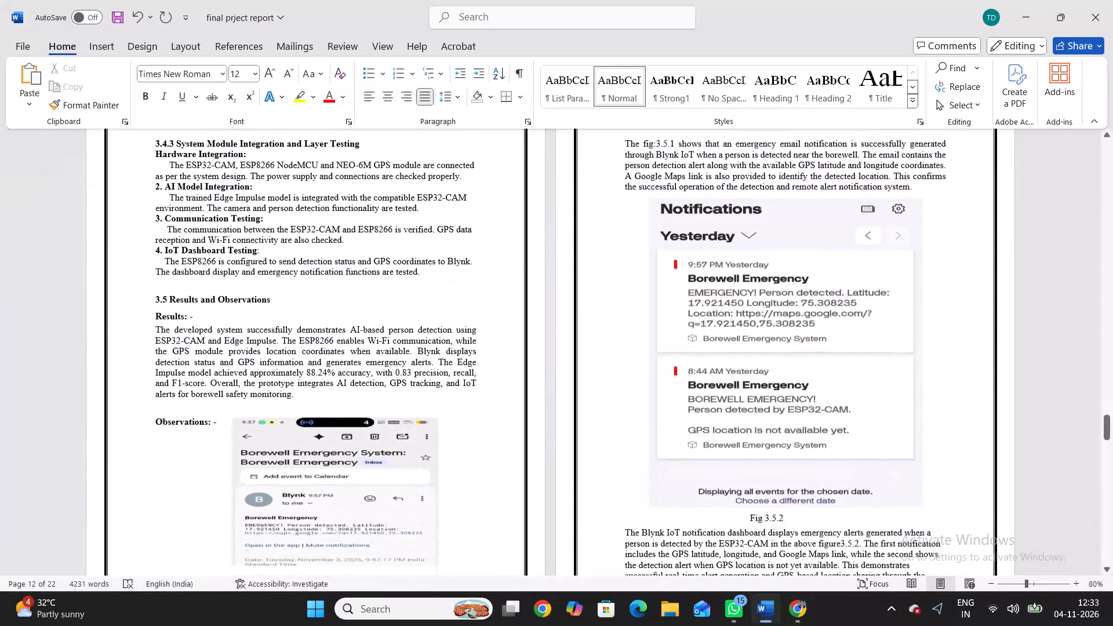
scroll(636, 348, down, 1)
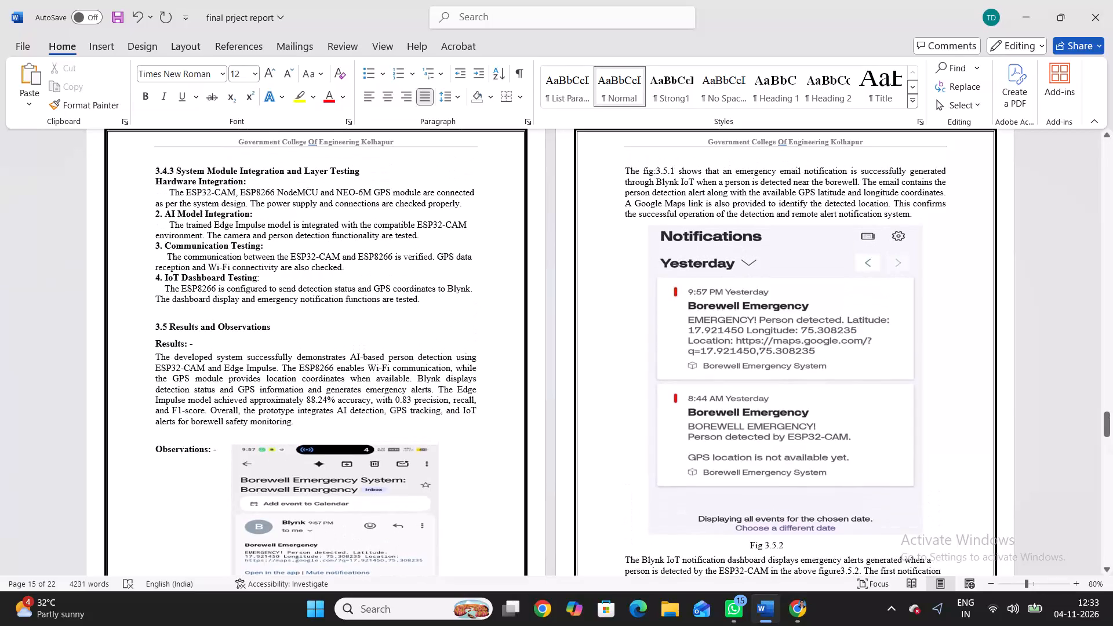
scroll(636, 348, down, 2)
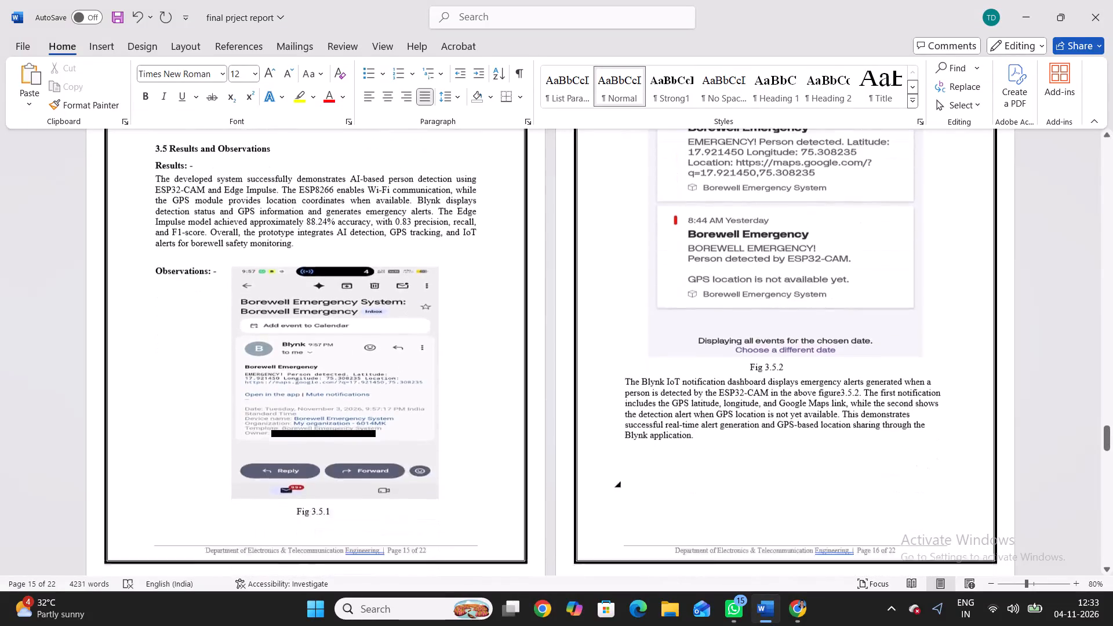
scroll(636, 348, down, 5)
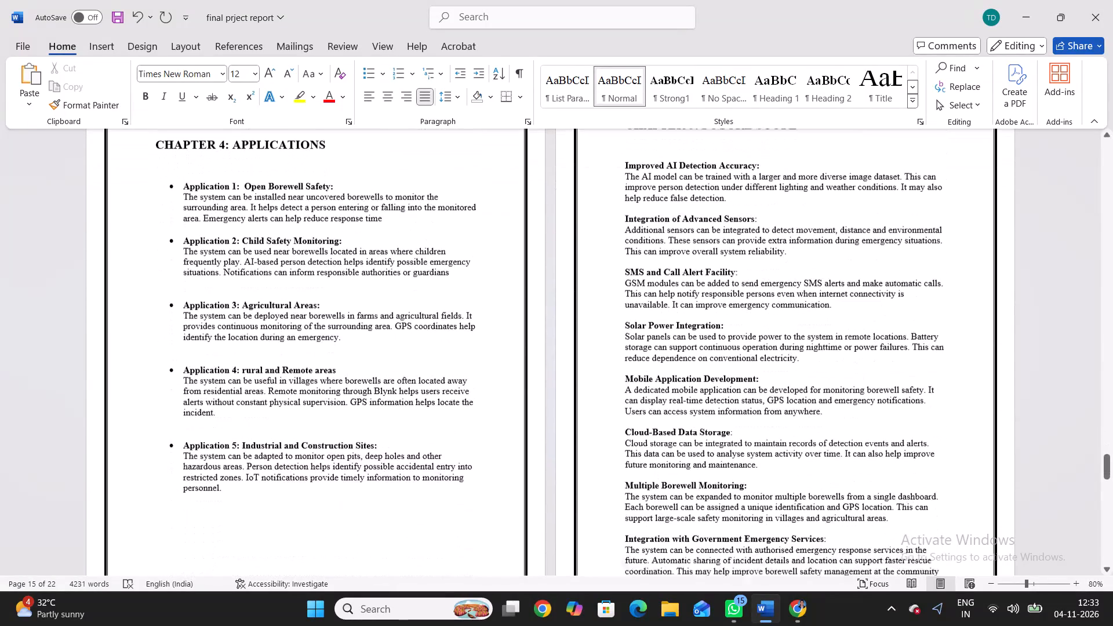
scroll(636, 348, down, 1)
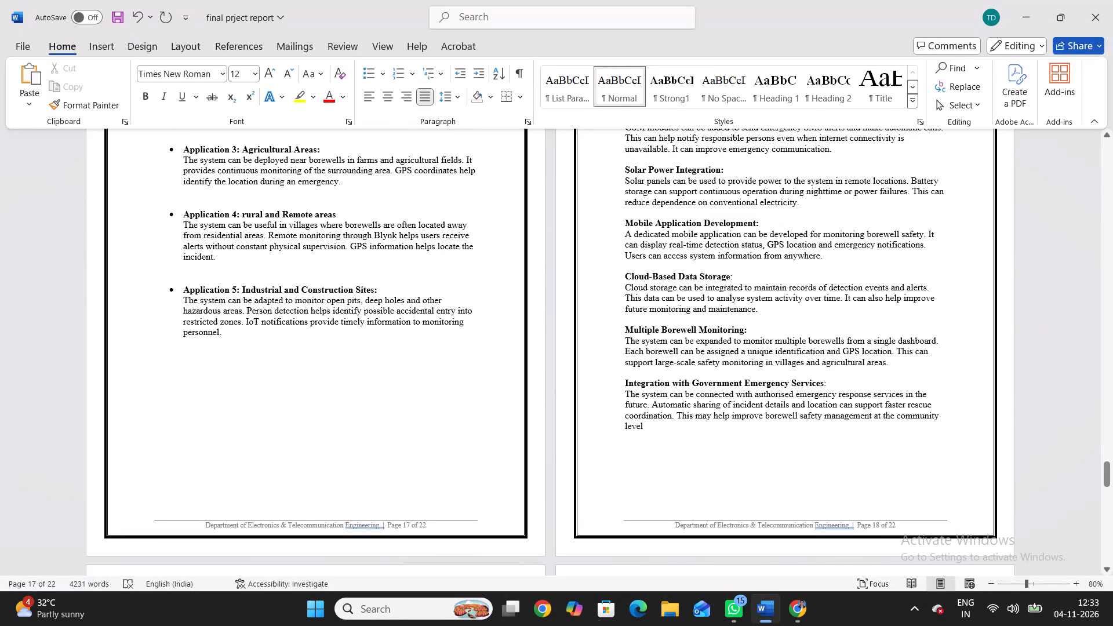
scroll(757, 360, up, 1)
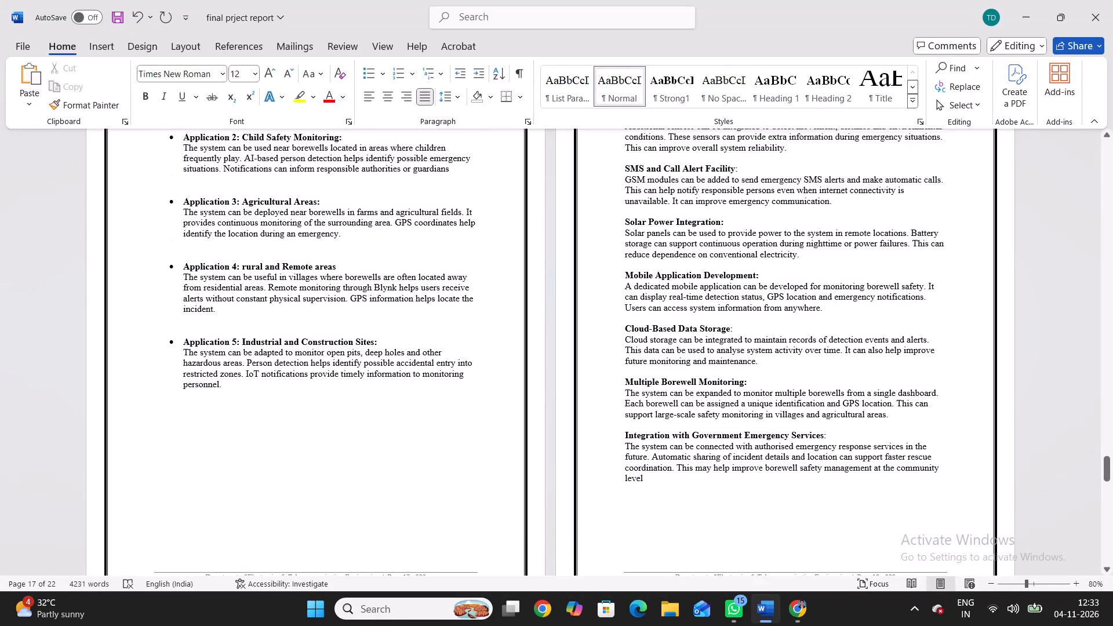
scroll(757, 360, up, 1)
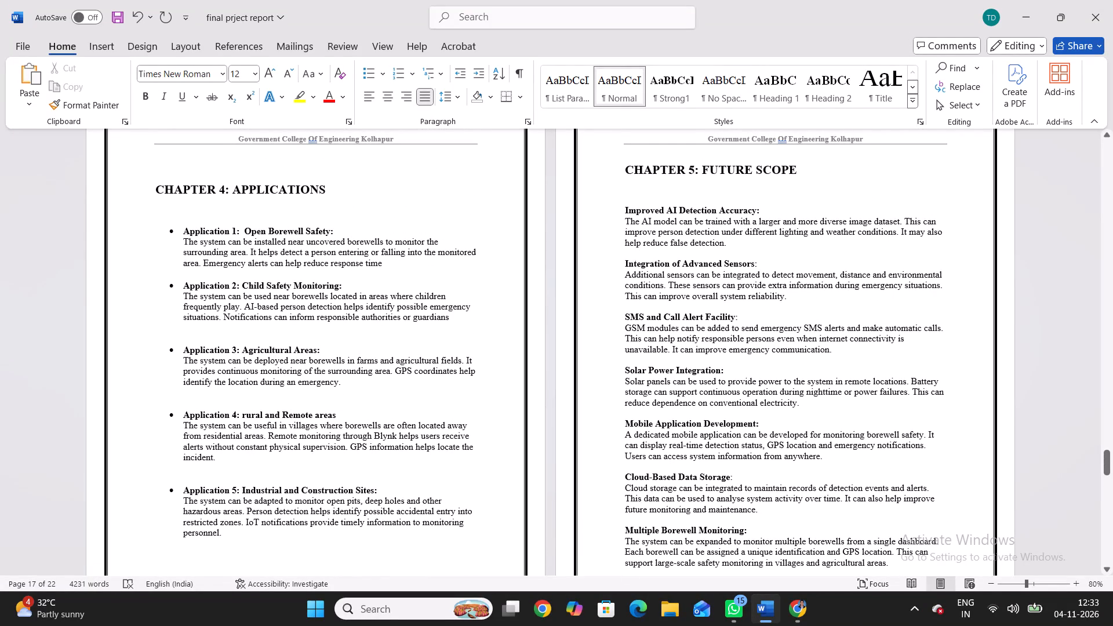
scroll(757, 360, down, 2)
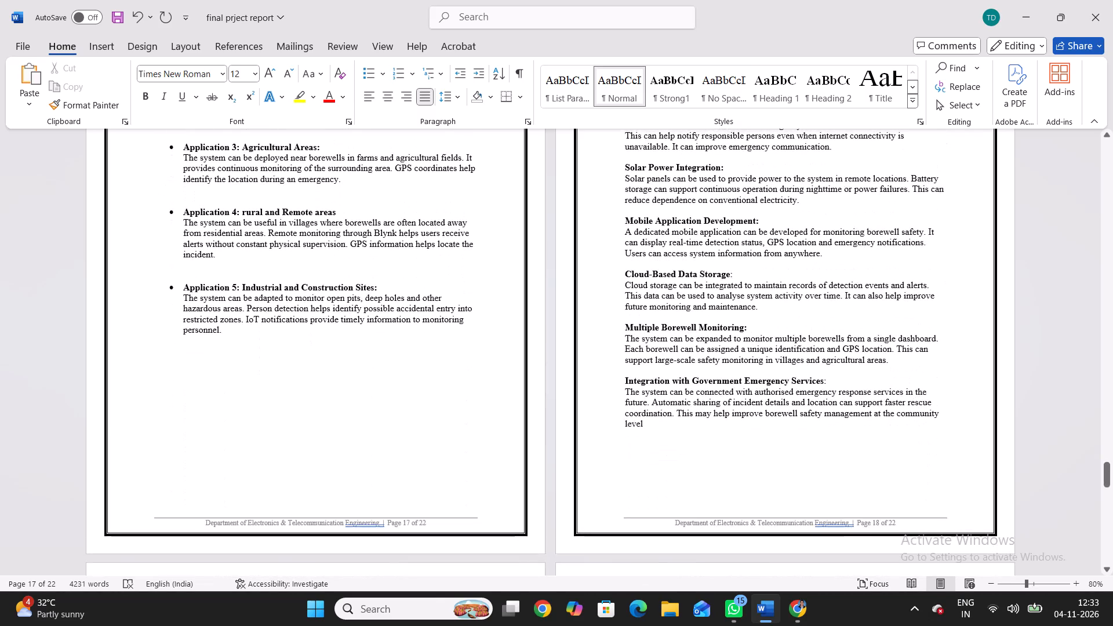
scroll(757, 360, down, 7)
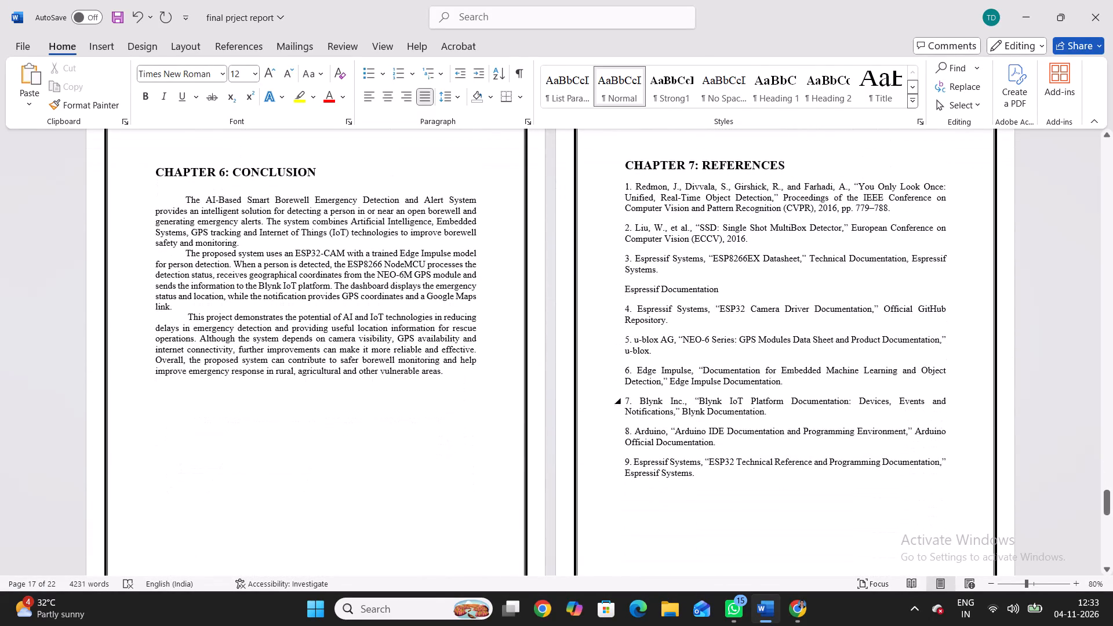
scroll(752, 352, down, 3)
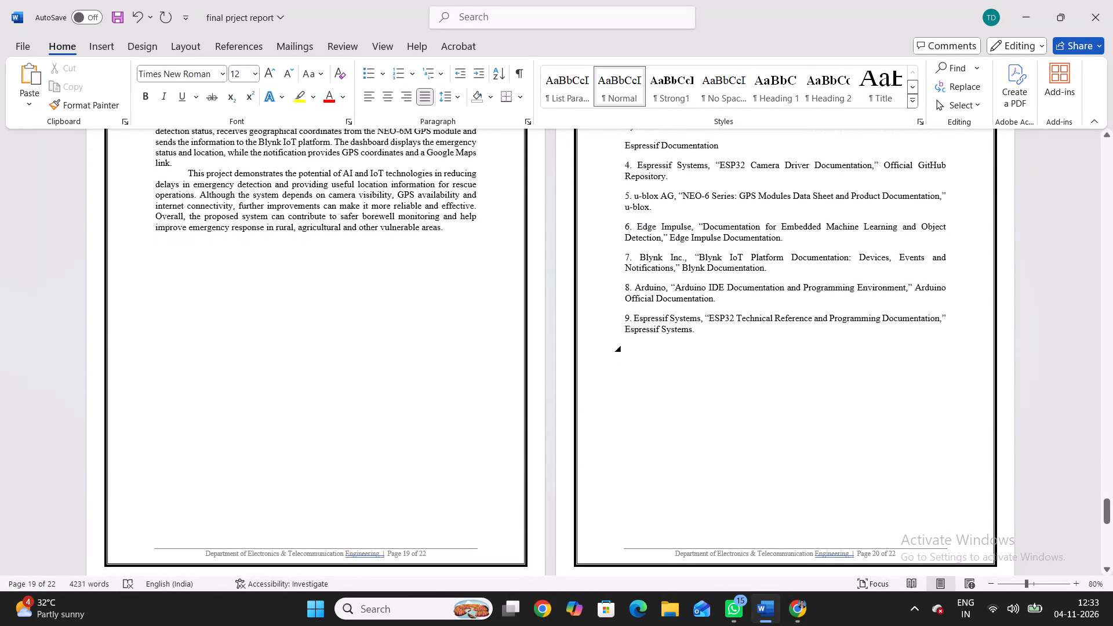
scroll(752, 352, down, 1)
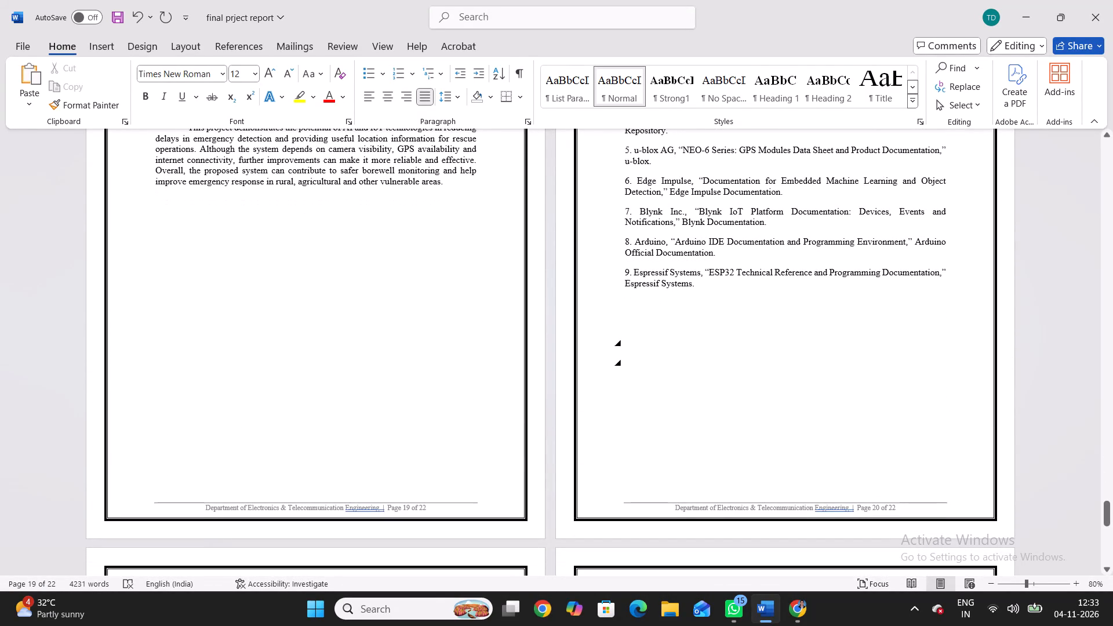
scroll(752, 352, up, 3)
scroll(752, 352, down, 4)
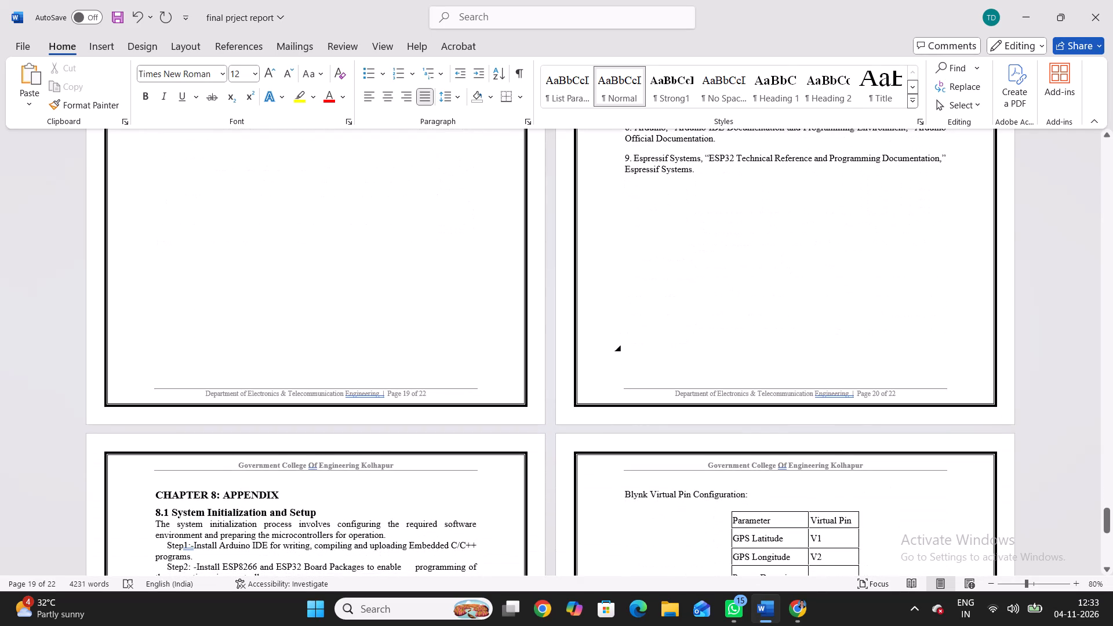
scroll(752, 352, down, 4)
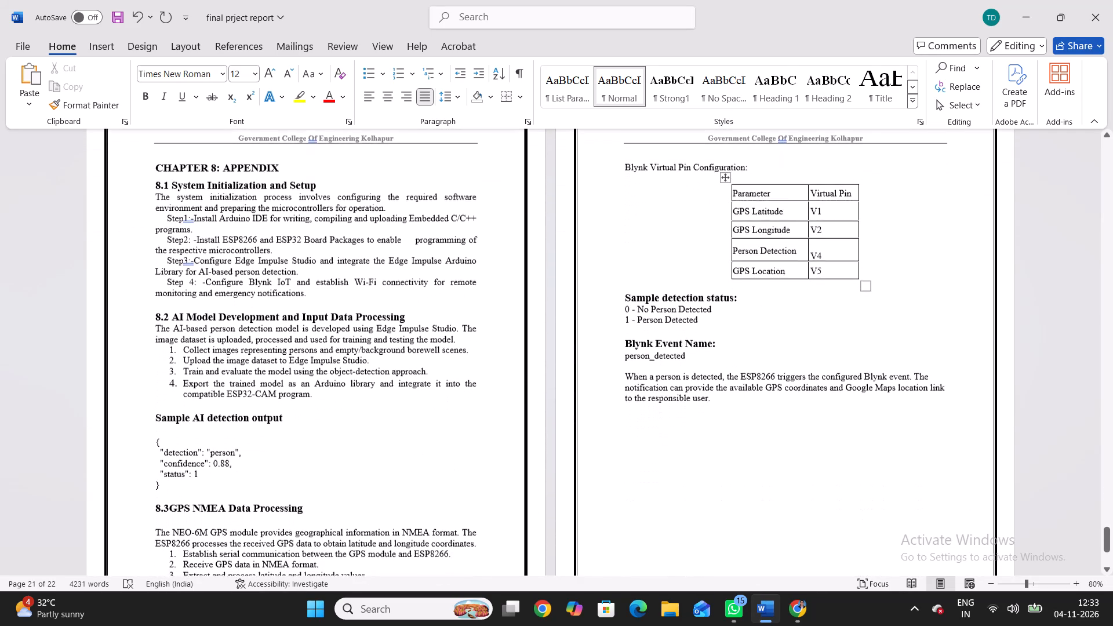
scroll(752, 352, down, 3)
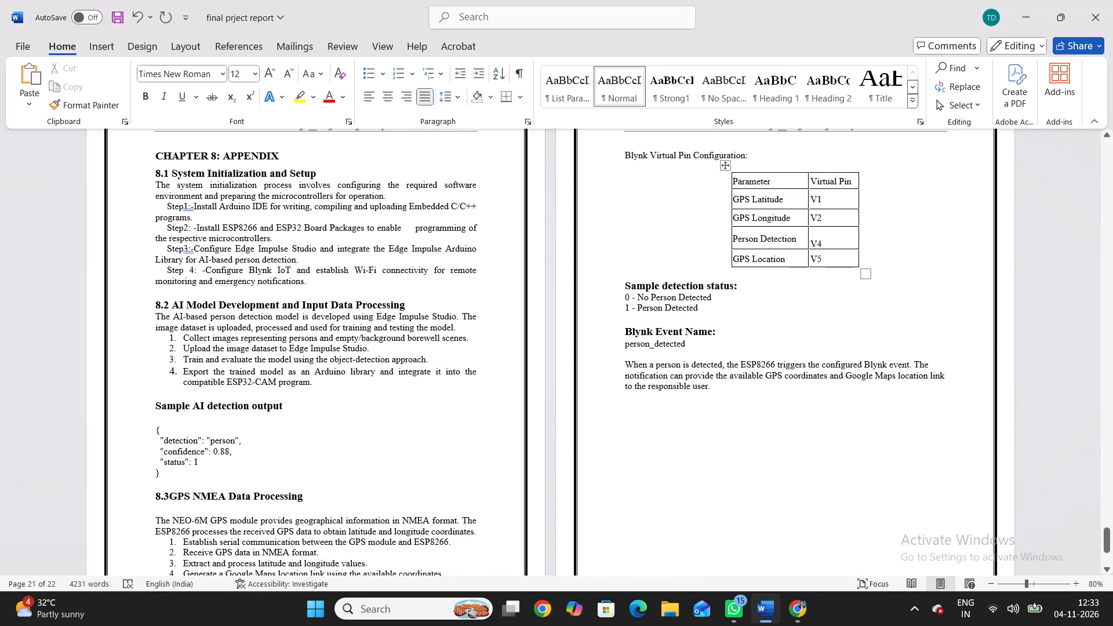
scroll(752, 352, down, 3)
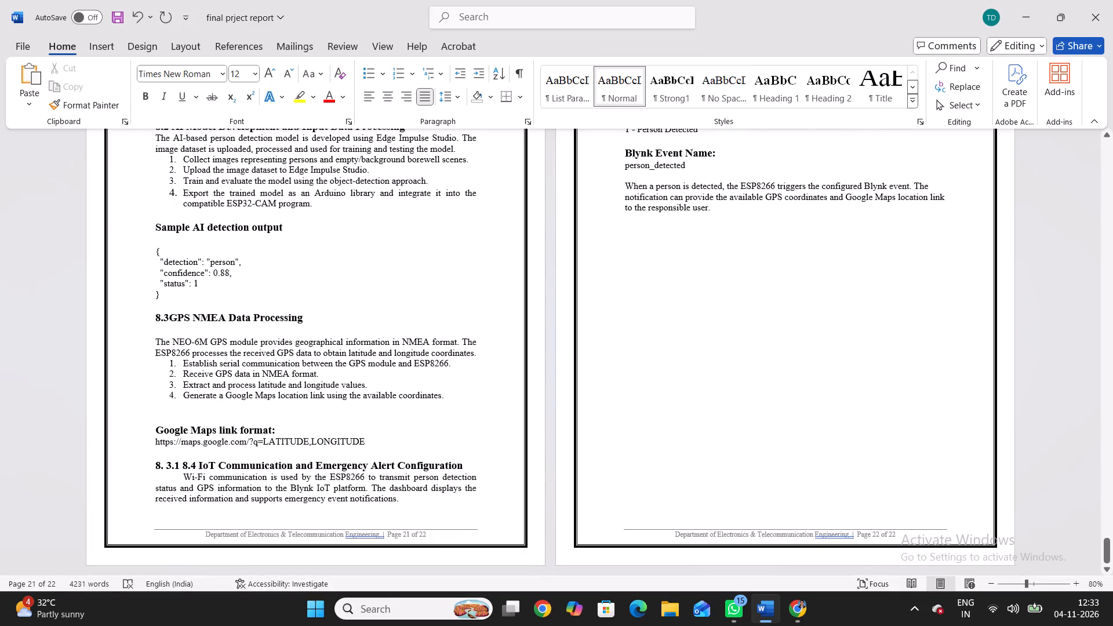
Copy the title text "AI-Enabled Borewell Monitoring System Architecture" from the Fig3.2.1 caption below the block diagram.
scroll(556, 164, up, 8)
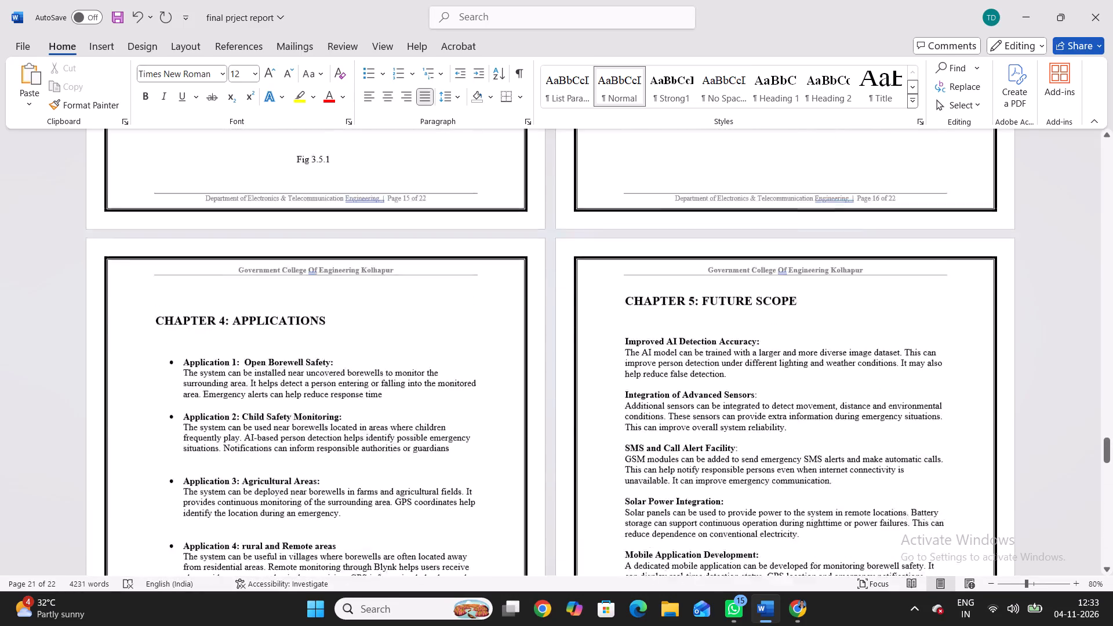
scroll(556, 164, up, 9)
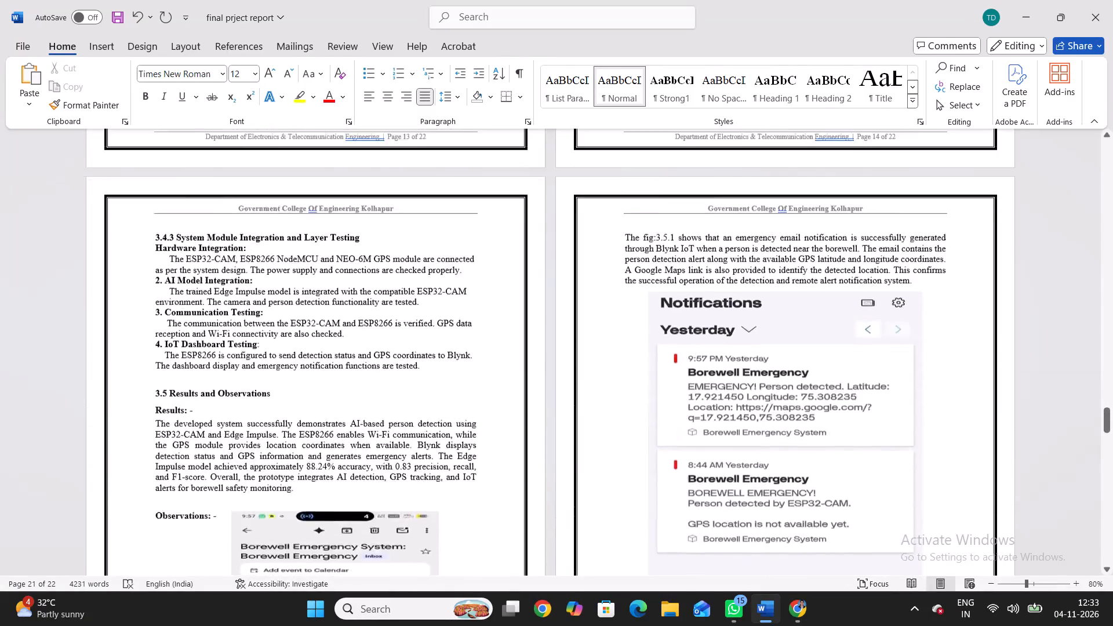
scroll(556, 164, up, 9)
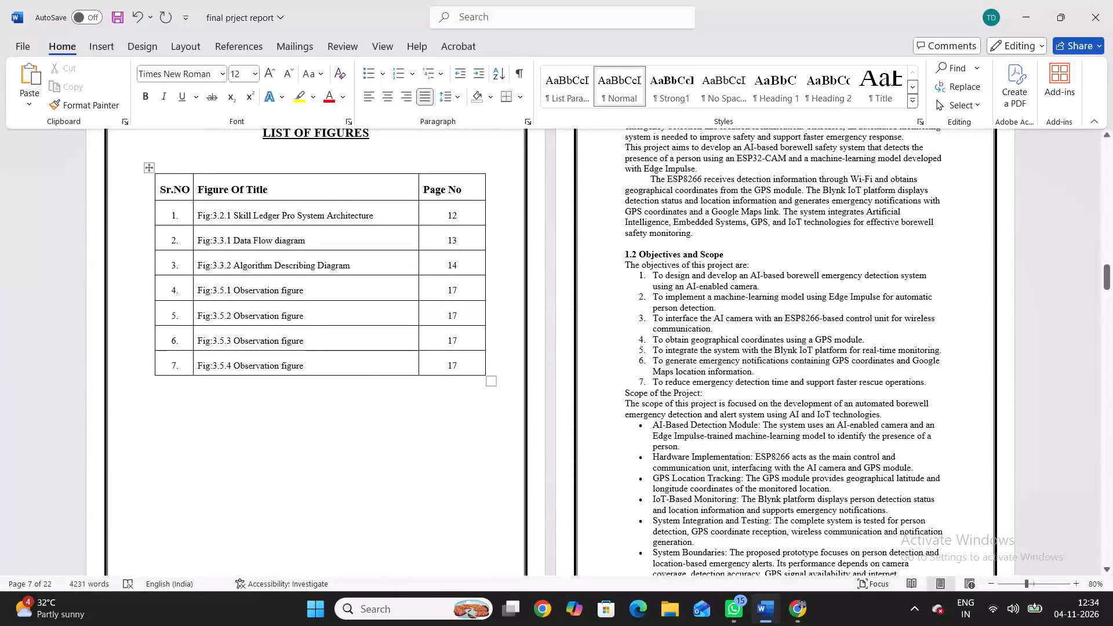
scroll(389, 256, down, 4)
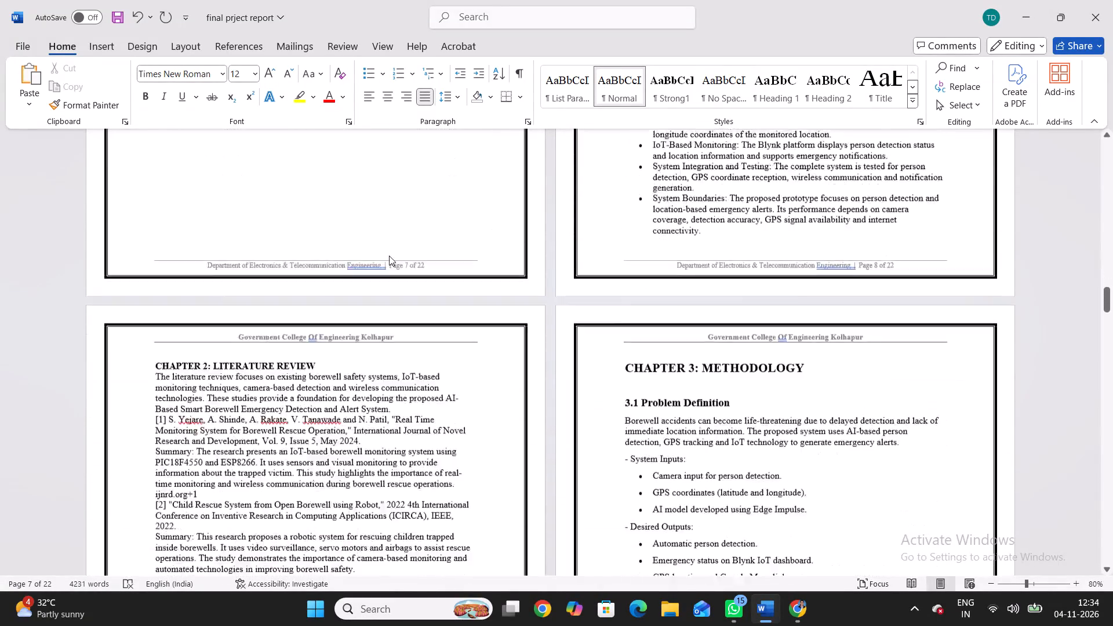
scroll(389, 256, down, 2)
scroll(389, 256, up, 5)
scroll(389, 256, down, 4)
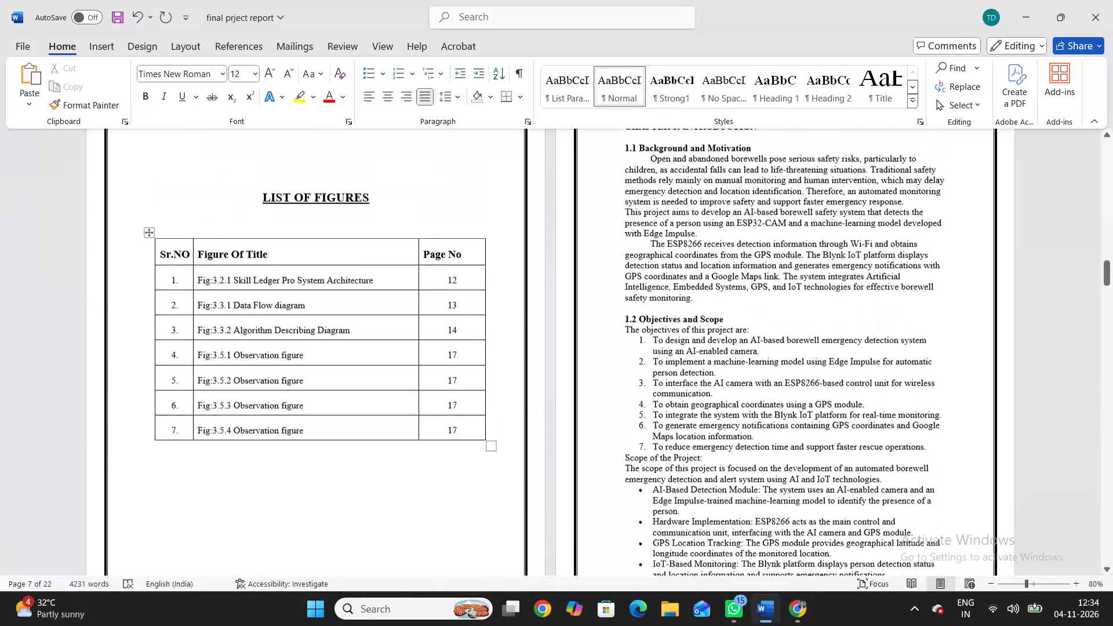
scroll(389, 256, down, 4)
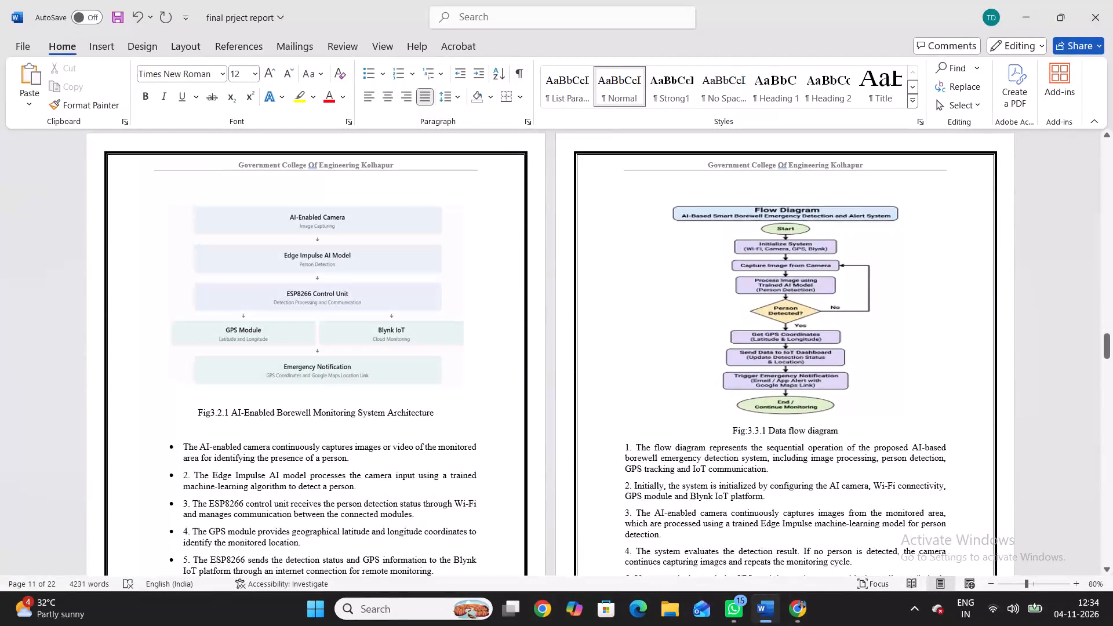
drag(233, 413, 442, 416)
key(ctrl+c)
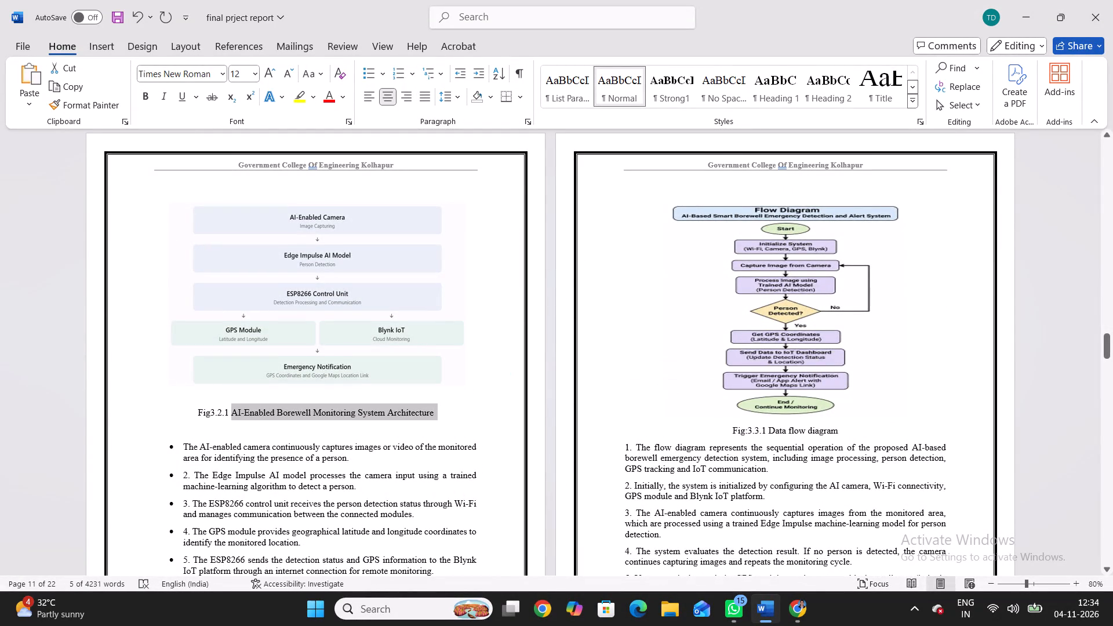
Set the page number of the Fig:3.2.1 entry in the List of Figures to 11.
scroll(385, 327, up, 5)
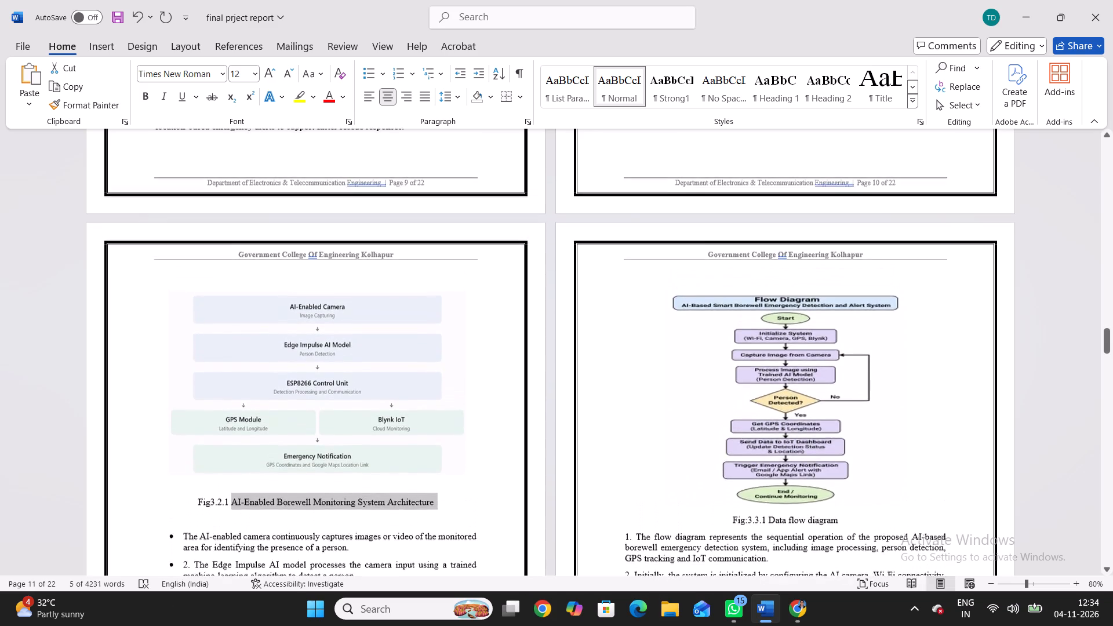
scroll(385, 327, up, 5)
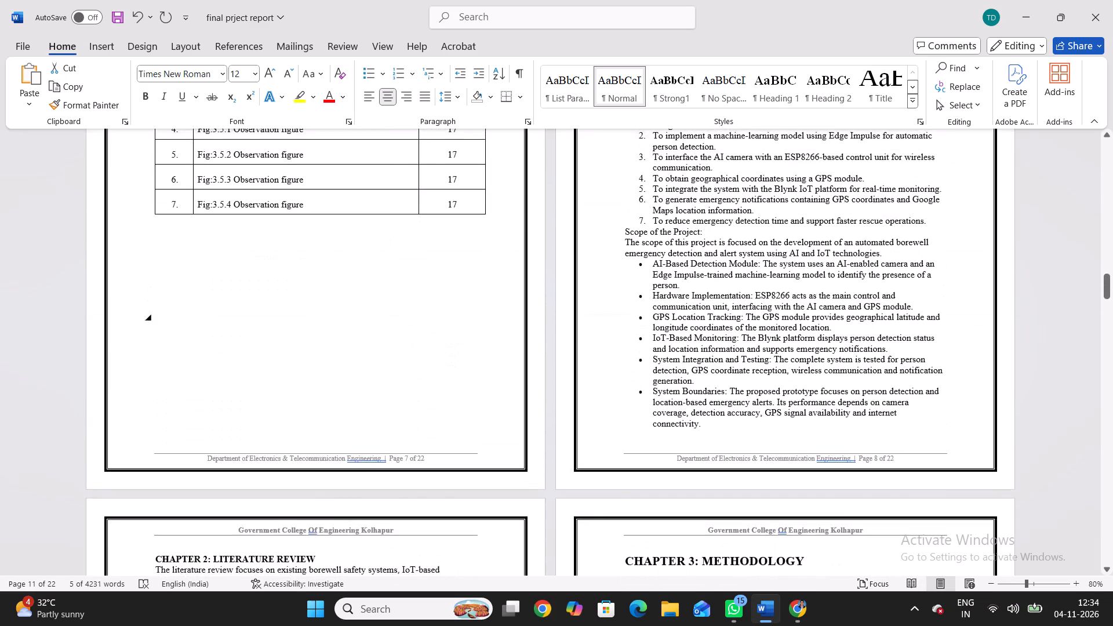
scroll(385, 327, up, 2)
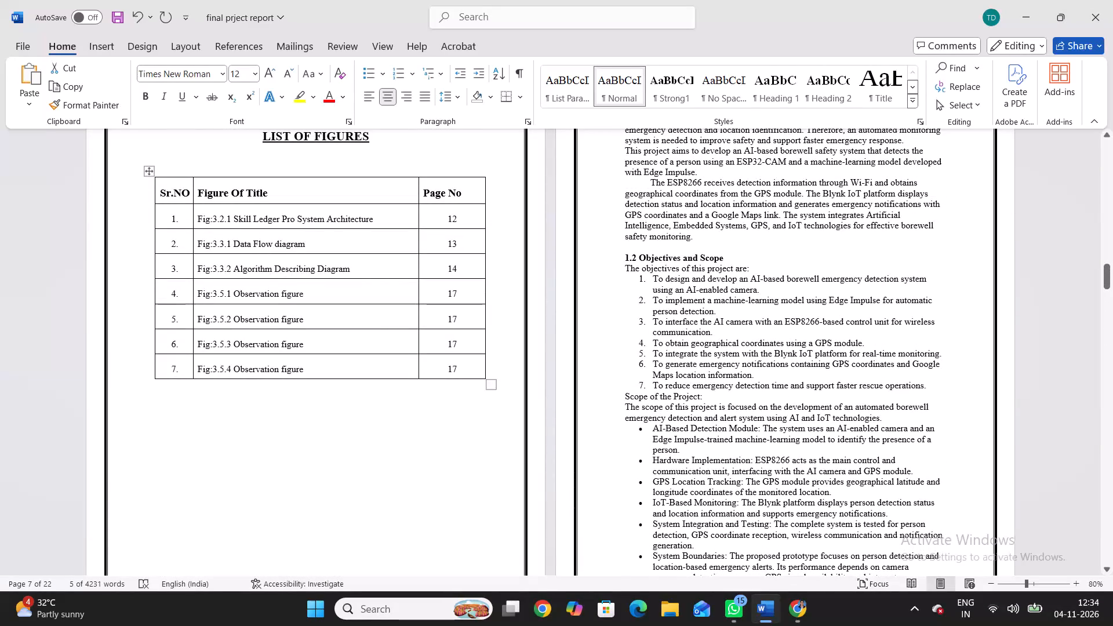
click(466, 220)
key(BackSpace)
key(1)
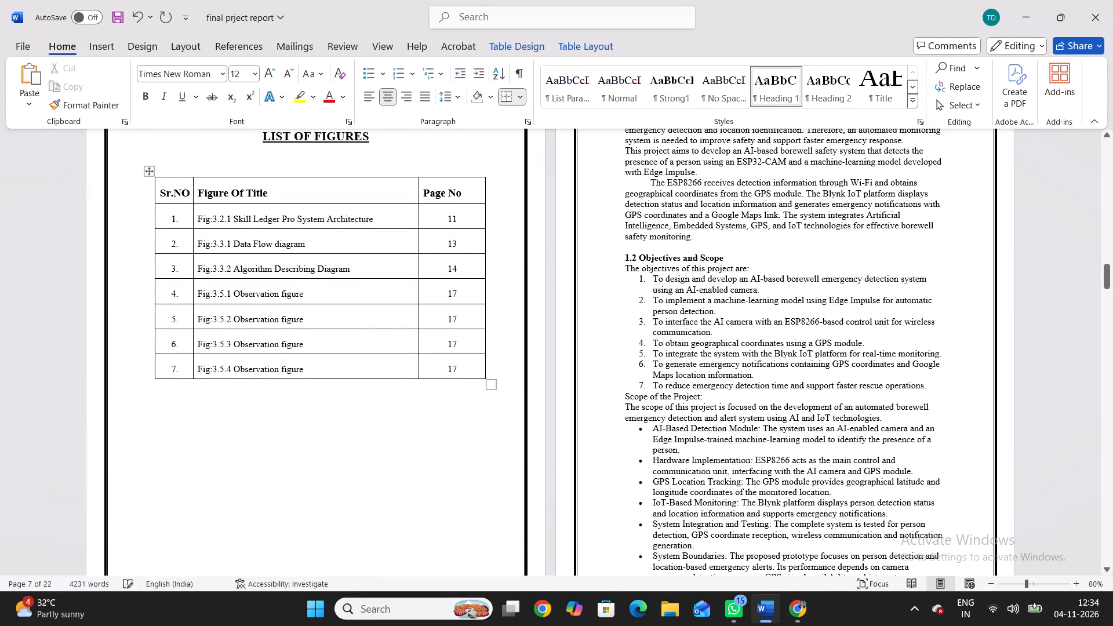
Replace the Fig:3.2.1 title in the List of Figures with the copied "AI-Enabled Borewell Monitoring System Architecture" and left-align it.
drag(378, 217, 238, 216)
key(BackSpace)
key(ctrl+v)
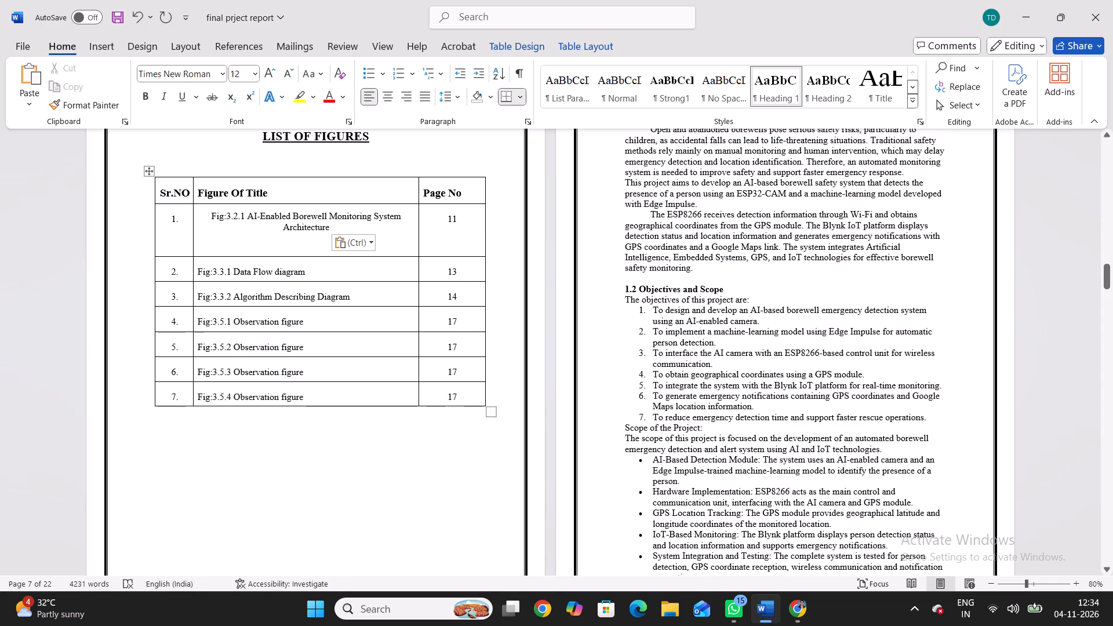
click(210, 216)
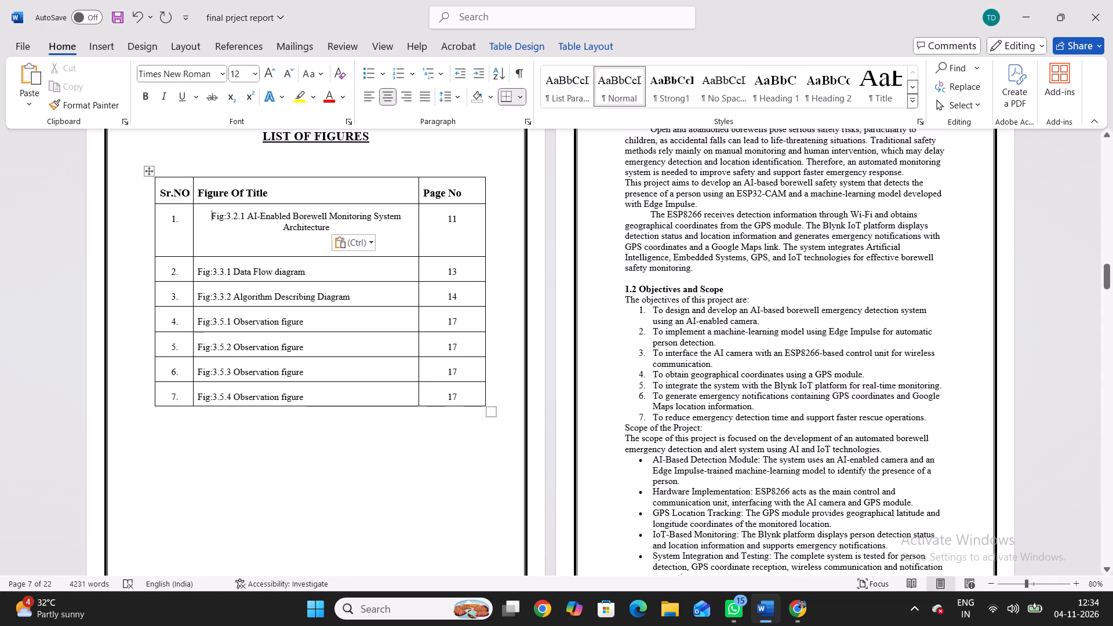
key(BackSpace)
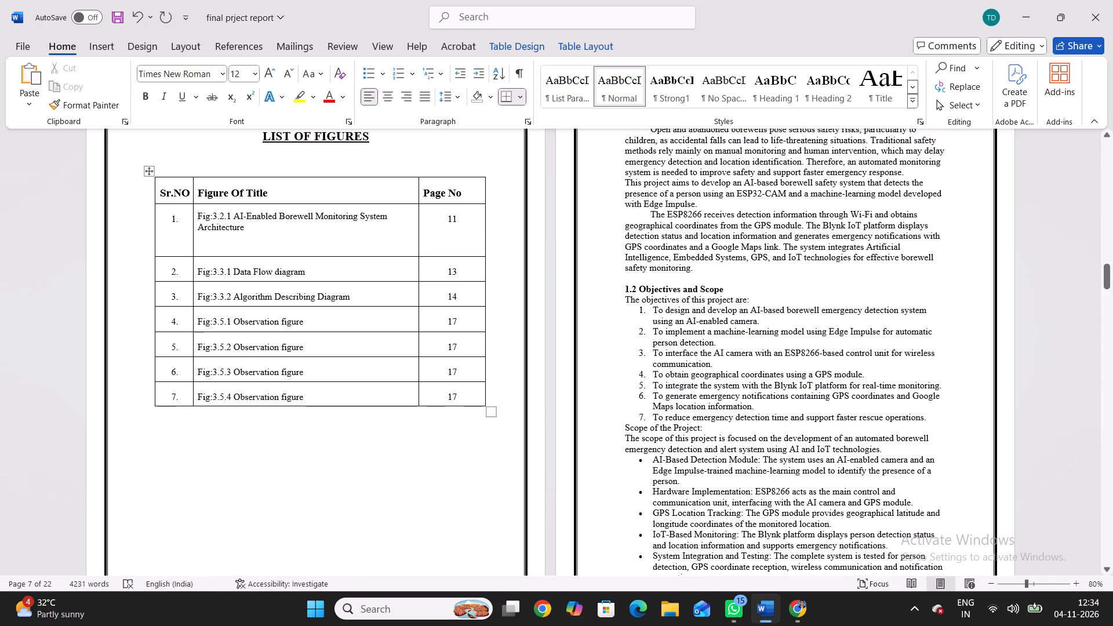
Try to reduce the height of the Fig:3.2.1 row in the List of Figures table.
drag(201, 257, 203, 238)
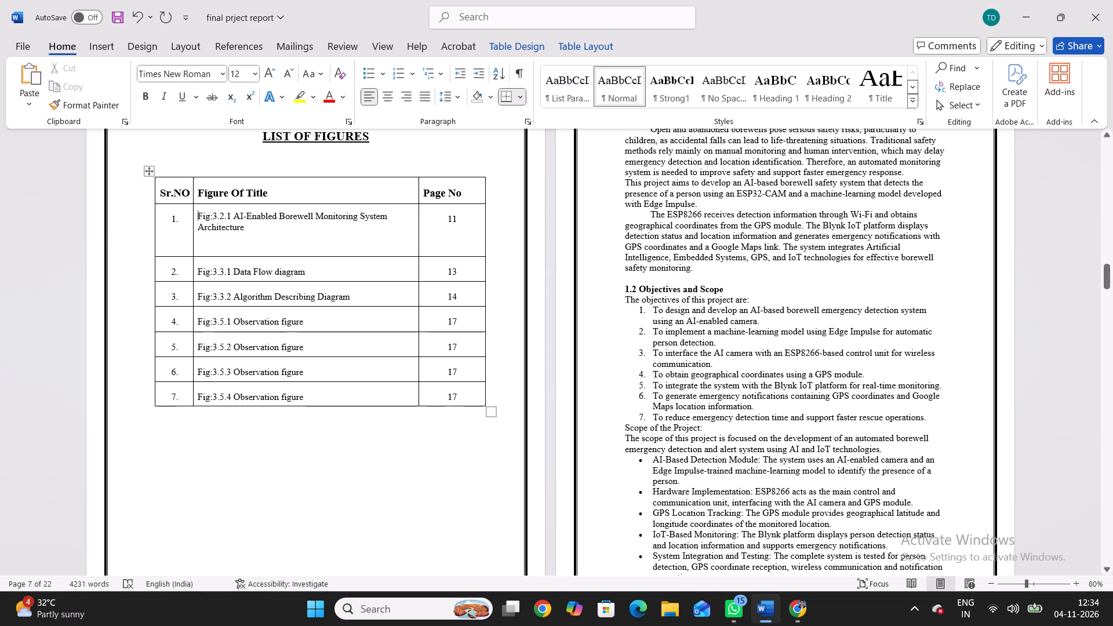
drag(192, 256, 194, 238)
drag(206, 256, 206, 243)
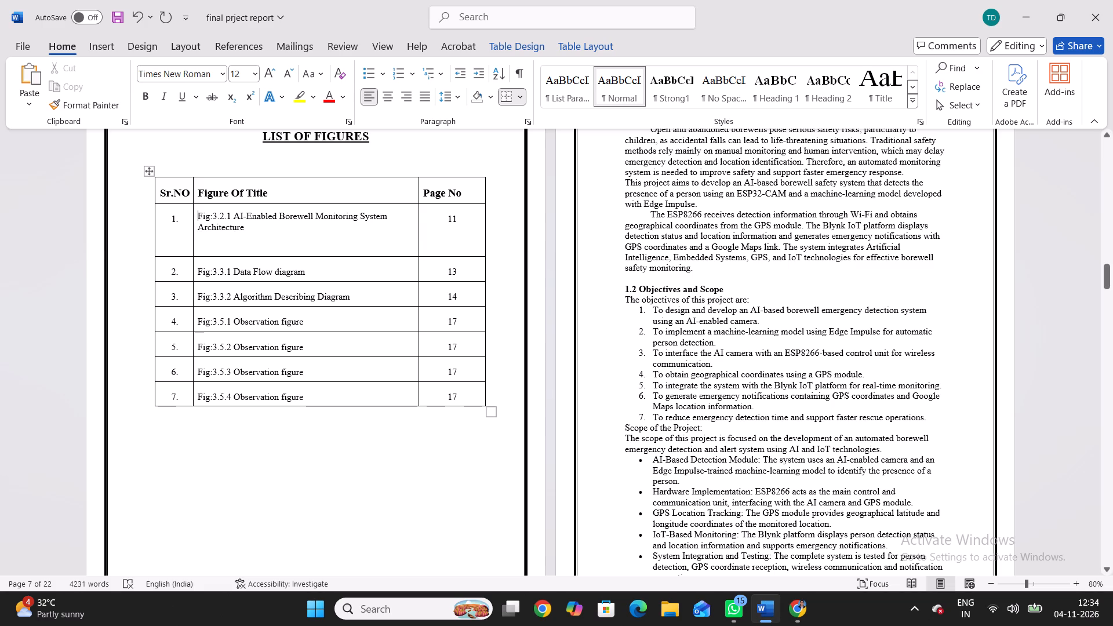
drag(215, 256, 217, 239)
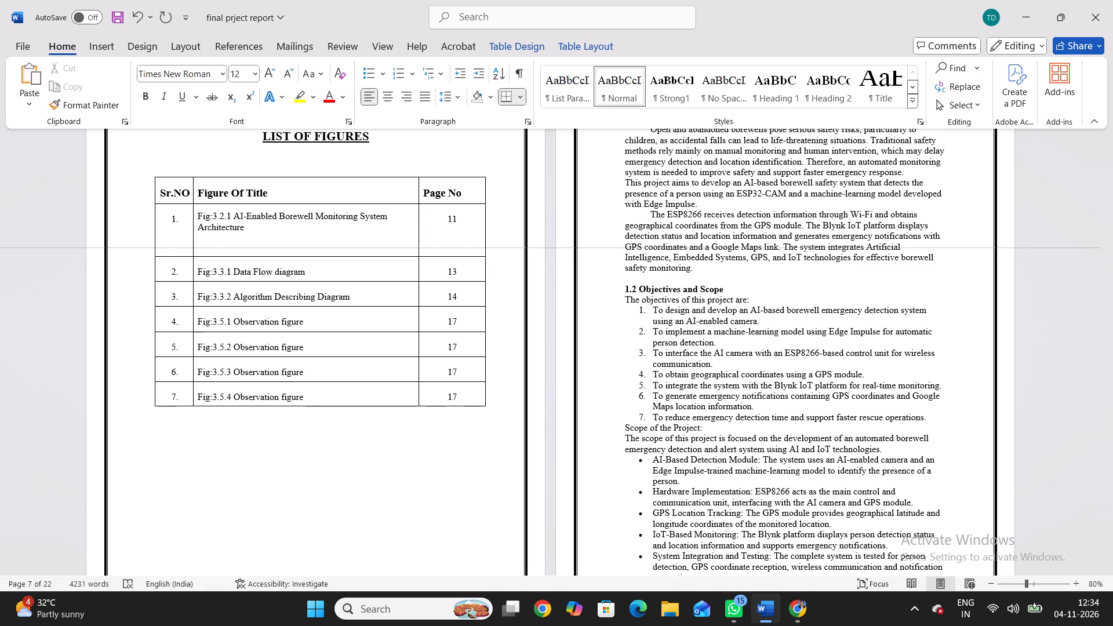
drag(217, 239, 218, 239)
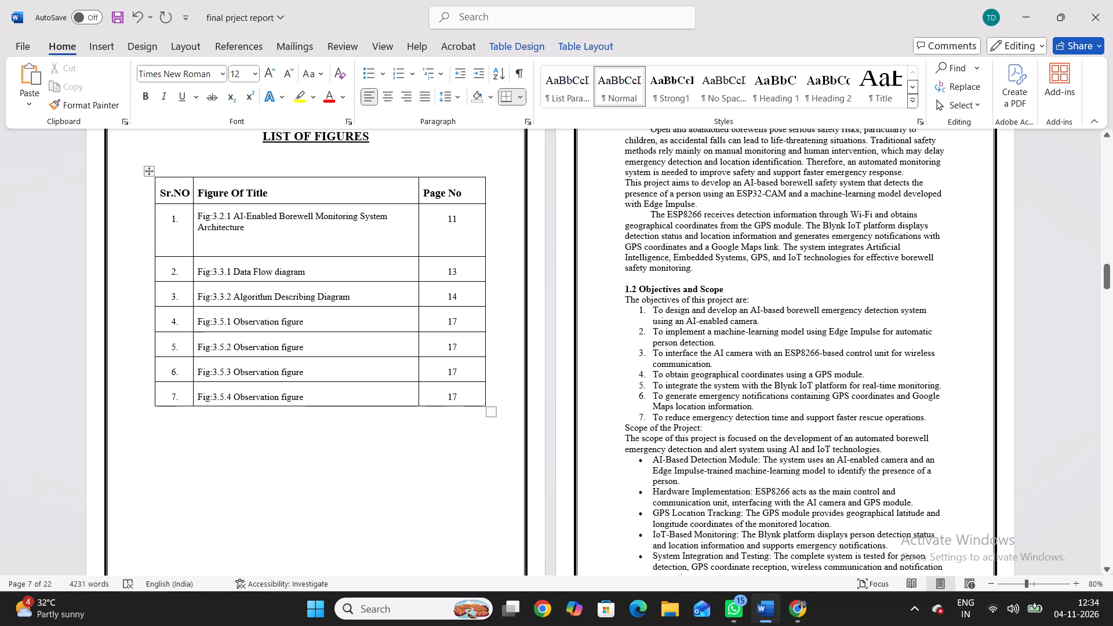
Undo the left alignment and the pasted title in the Fig:3.2.1 entry of the List of Figures.
key(ctrl+z)
key(ctrl+z)
key(ctrl+z)
key(ctrl+z)
key(ctrl+z)
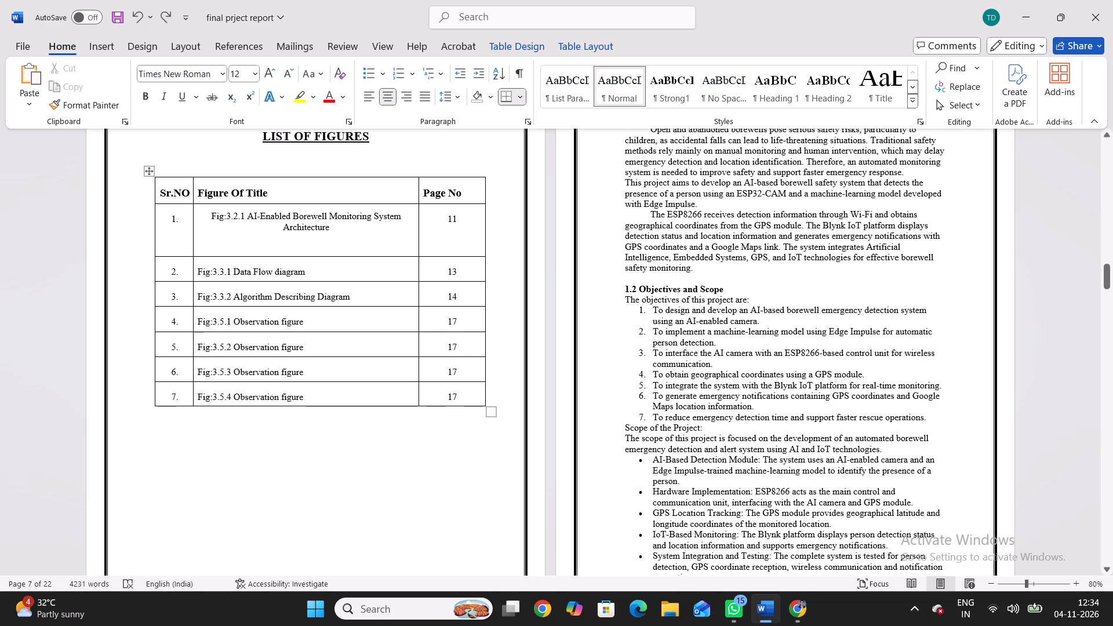
key(ctrl+z)
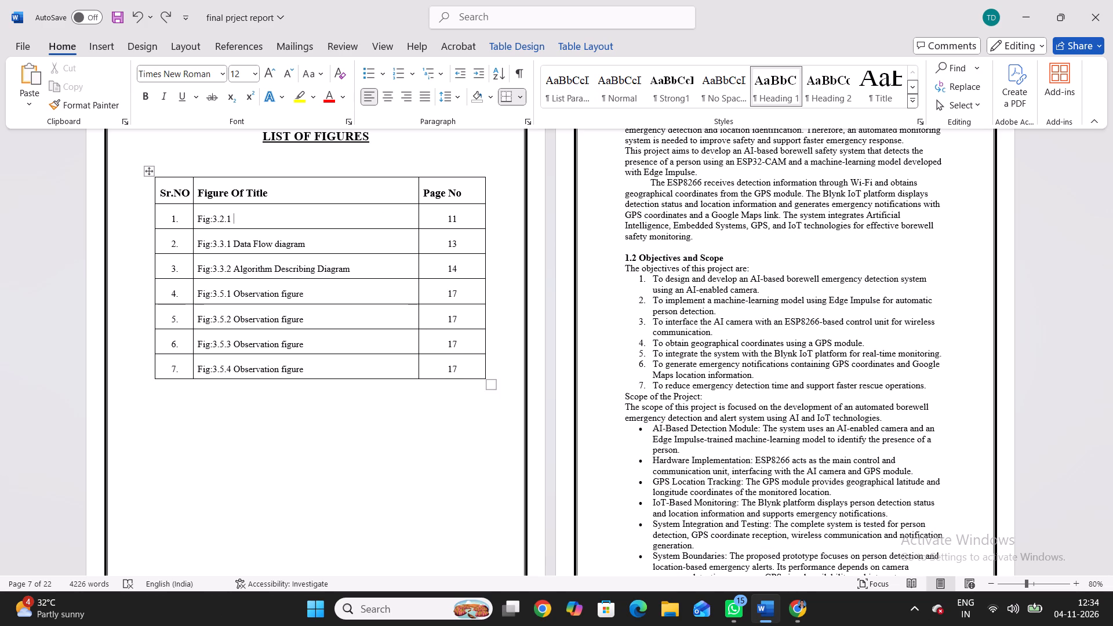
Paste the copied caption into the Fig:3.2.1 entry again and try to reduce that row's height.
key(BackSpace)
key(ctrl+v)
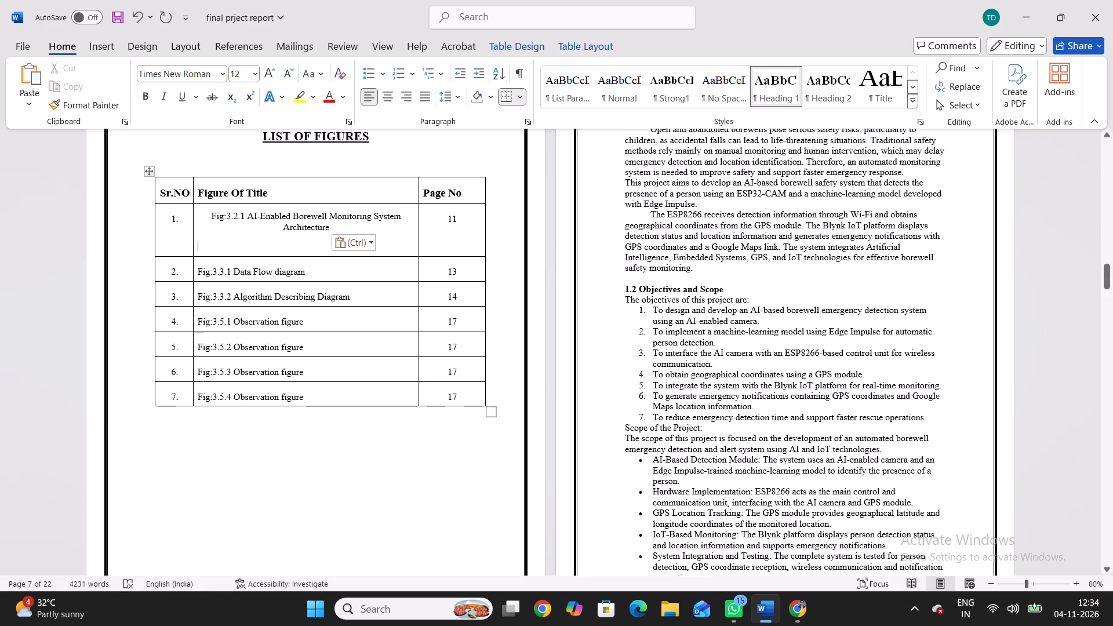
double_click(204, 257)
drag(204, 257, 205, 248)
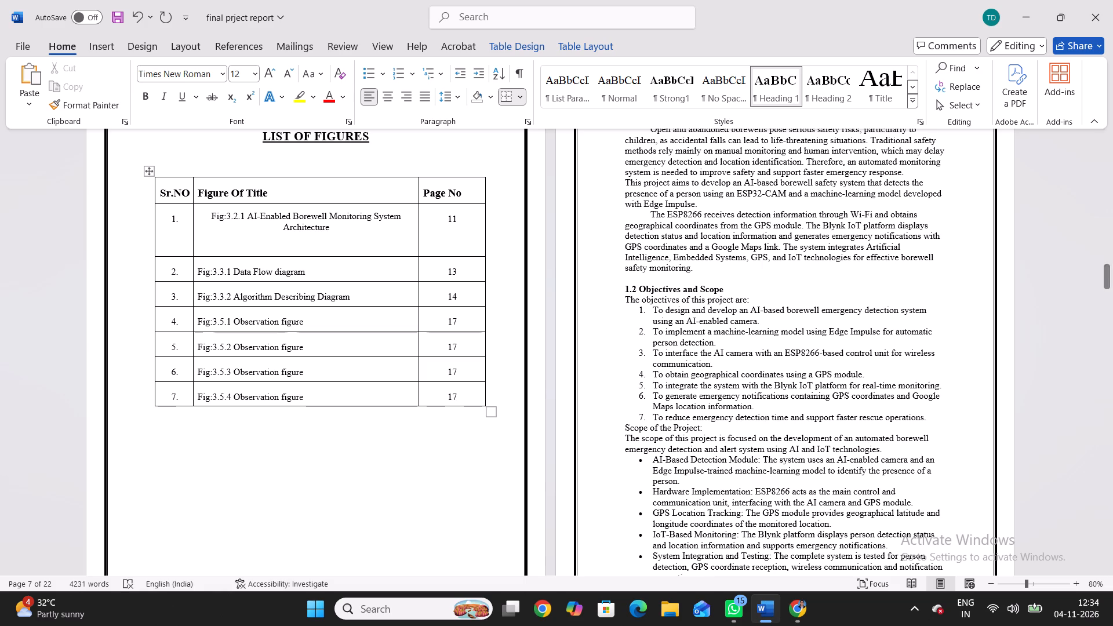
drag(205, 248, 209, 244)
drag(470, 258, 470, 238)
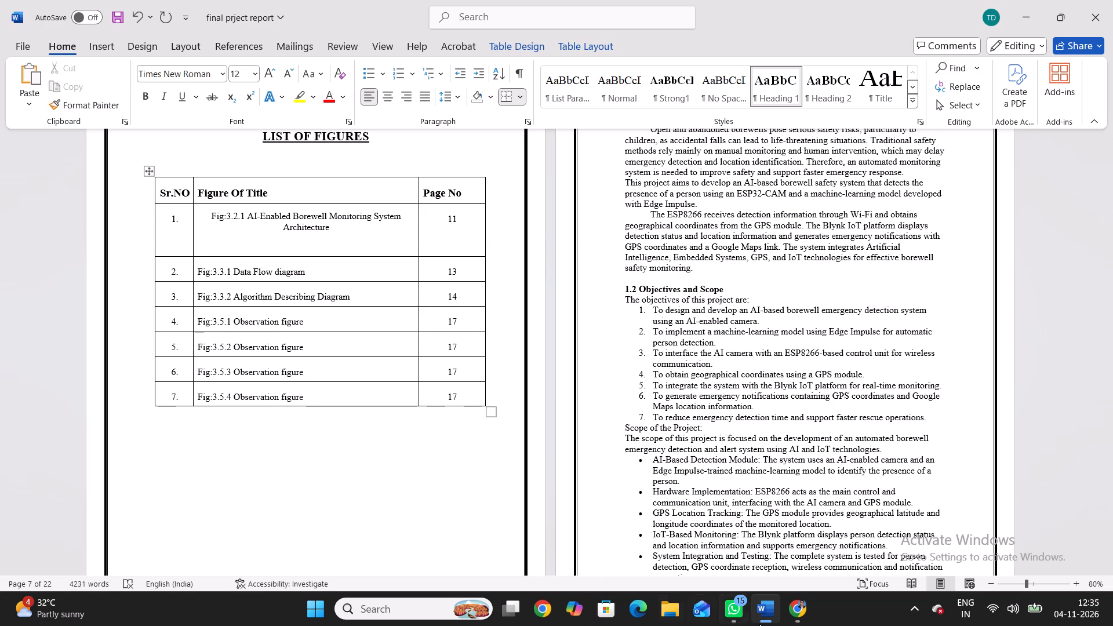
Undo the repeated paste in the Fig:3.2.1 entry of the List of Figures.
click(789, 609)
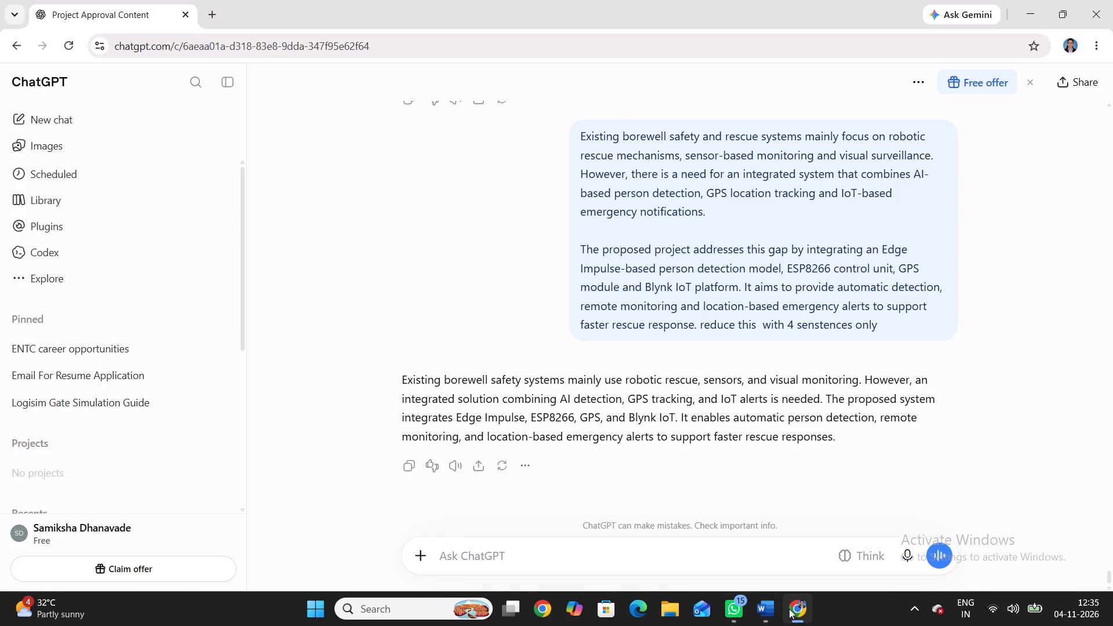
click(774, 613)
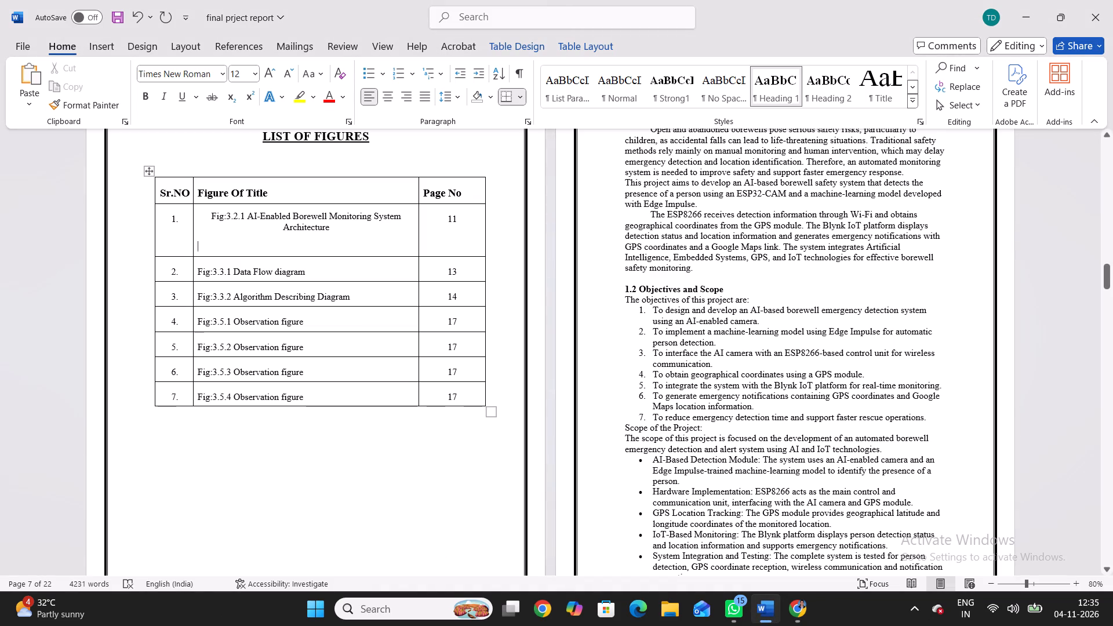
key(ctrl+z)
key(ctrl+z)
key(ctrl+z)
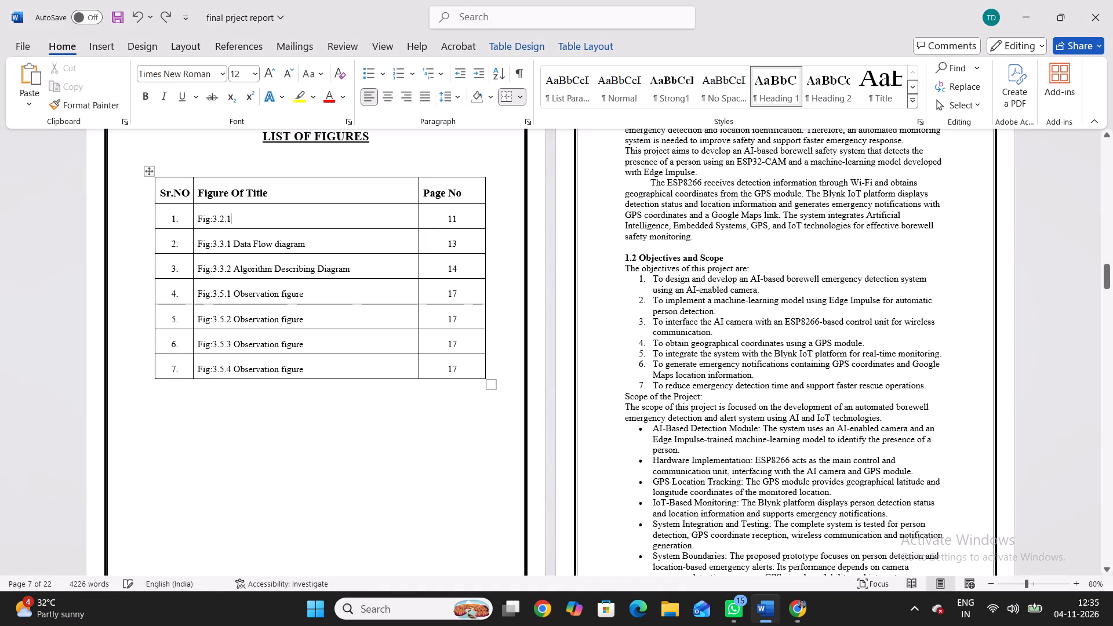
Enter the title "AI Enabled Borewell Monitoring system Architecture" after Fig:3.2.1 in the List of Figures.
key(space)
text(AI Enabled Borewell)
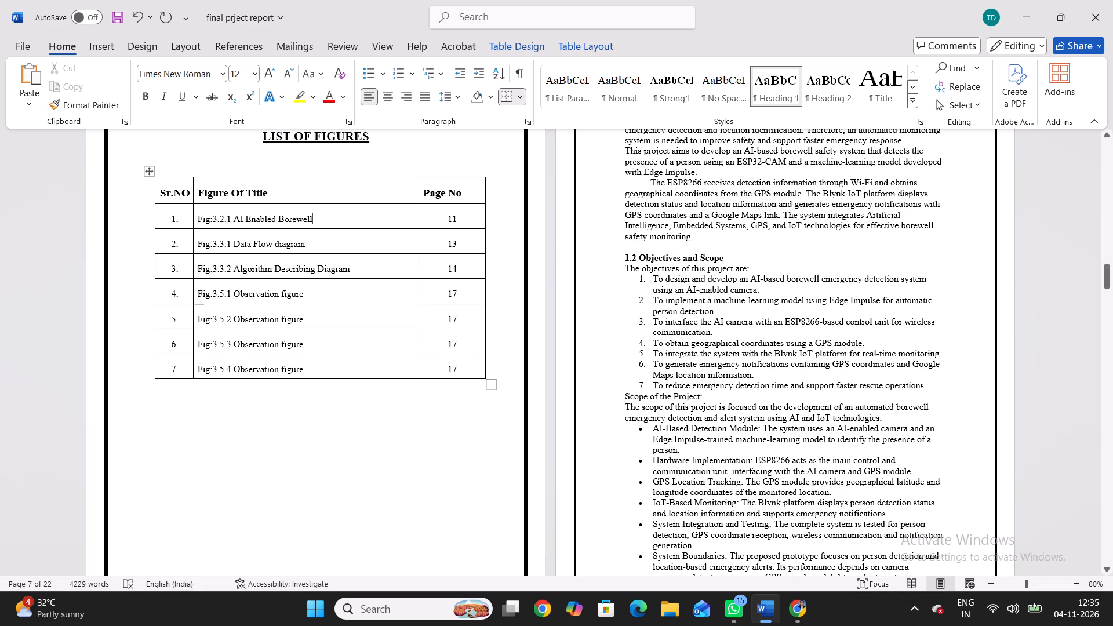
scroll(483, 406, down, 8)
scroll(483, 406, up, 1)
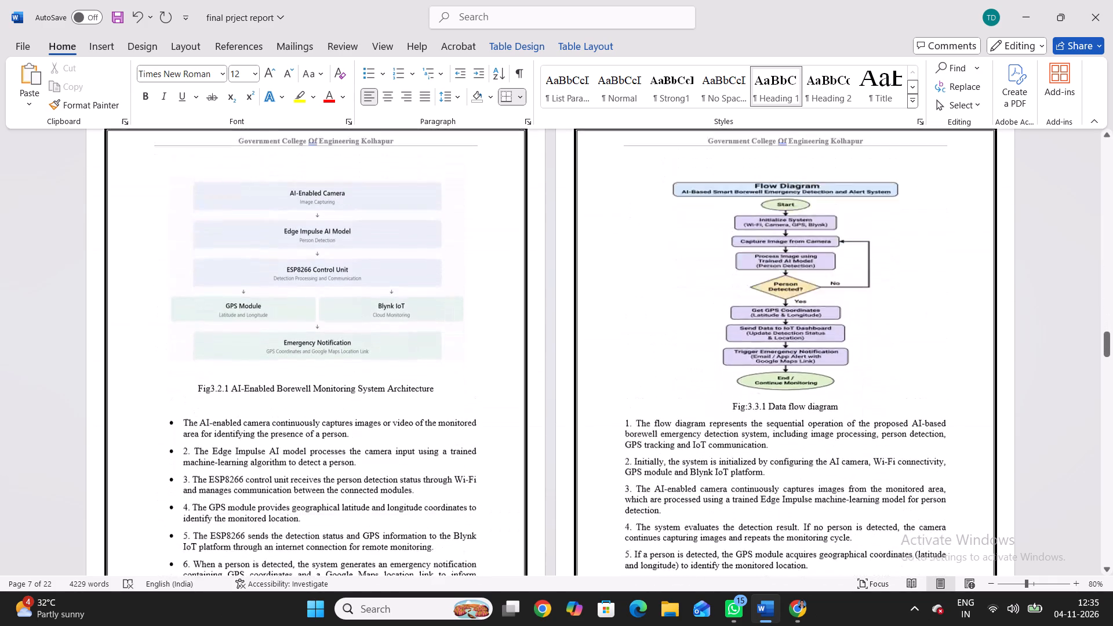
scroll(483, 406, up, 7)
scroll(483, 406, down, 1)
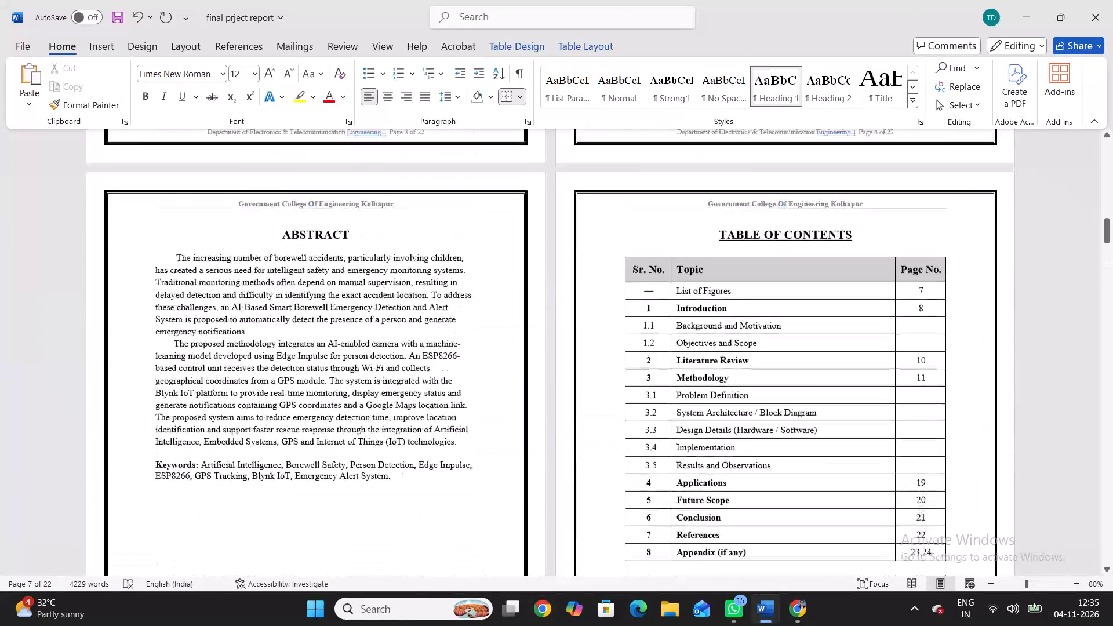
scroll(483, 406, down, 6)
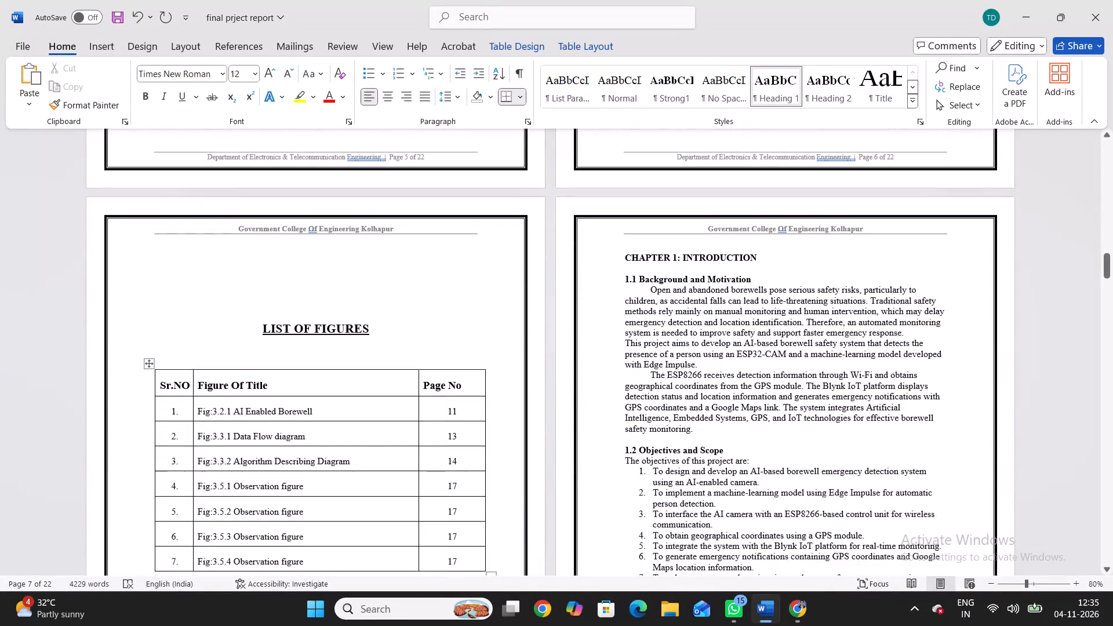
scroll(483, 406, down, 1)
key(space)
text(Moniroting)
key(BackSpace)
key(BackSpace)
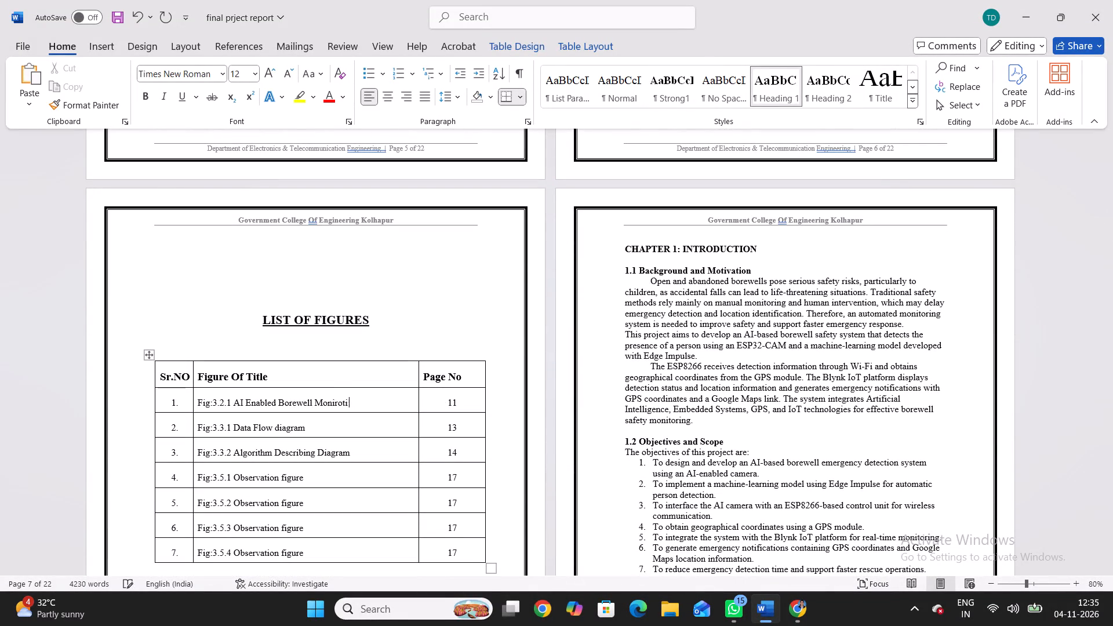
key(BackSpace)
key(BackSpace)
key(BackSpace)
key(BackSpace)
text(toring)
key(space)
text(system Arch)
key(period)
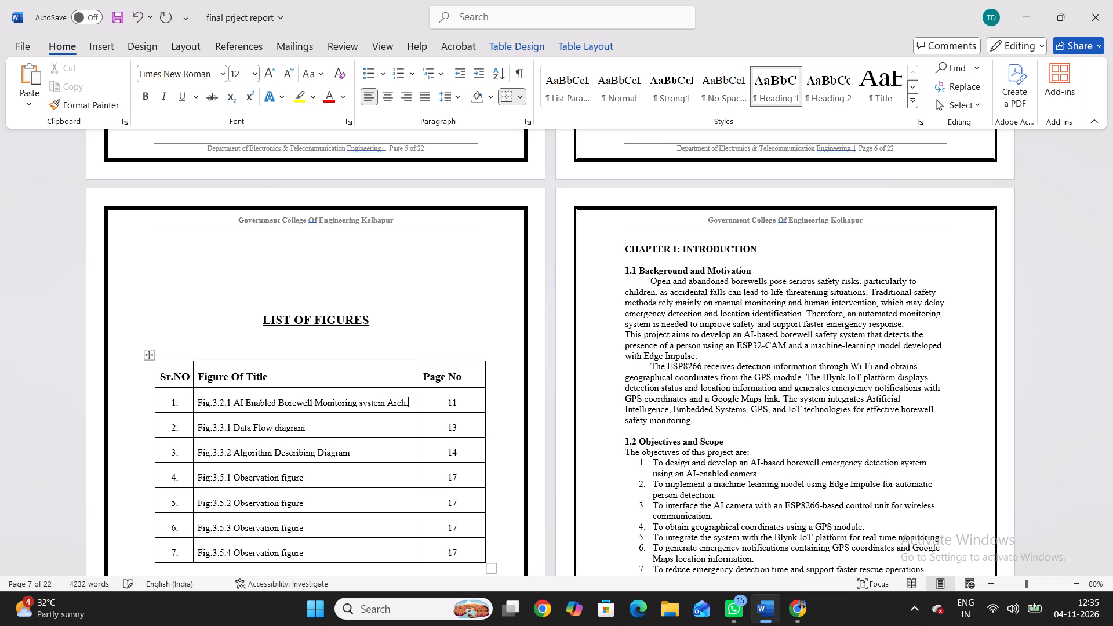
key(BackSpace)
text(itecture)
Check which page holds the data flow diagram and set the Fig:3.3.1 page number in the List of Figures to 12.
scroll(483, 406, down, 1)
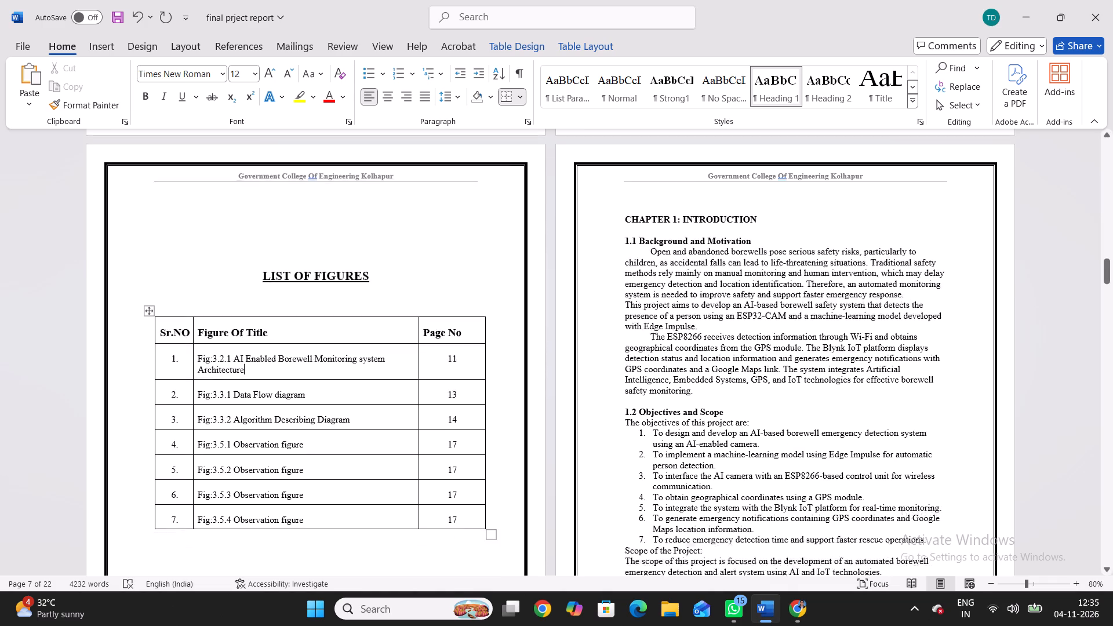
scroll(483, 406, down, 1)
scroll(617, 487, down, 4)
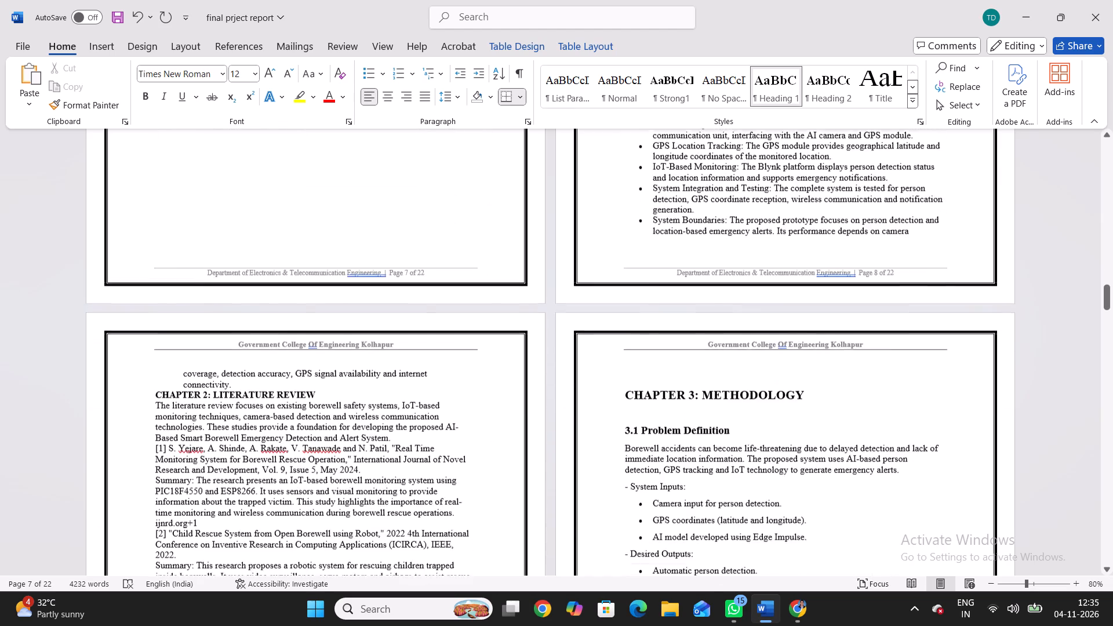
scroll(617, 487, down, 3)
scroll(617, 487, up, 2)
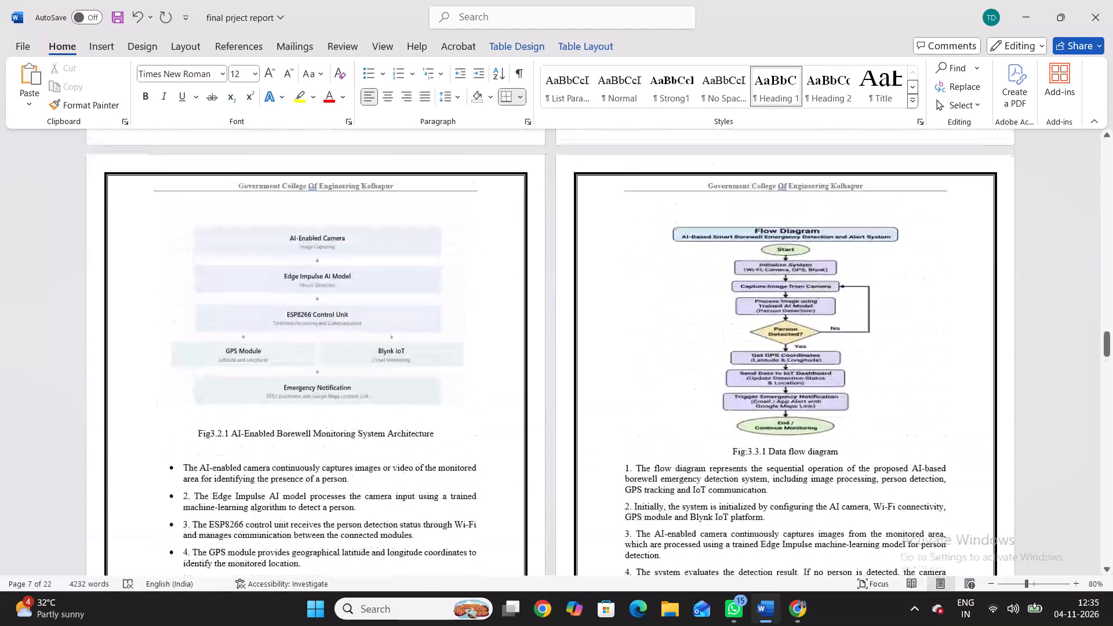
scroll(617, 487, down, 1)
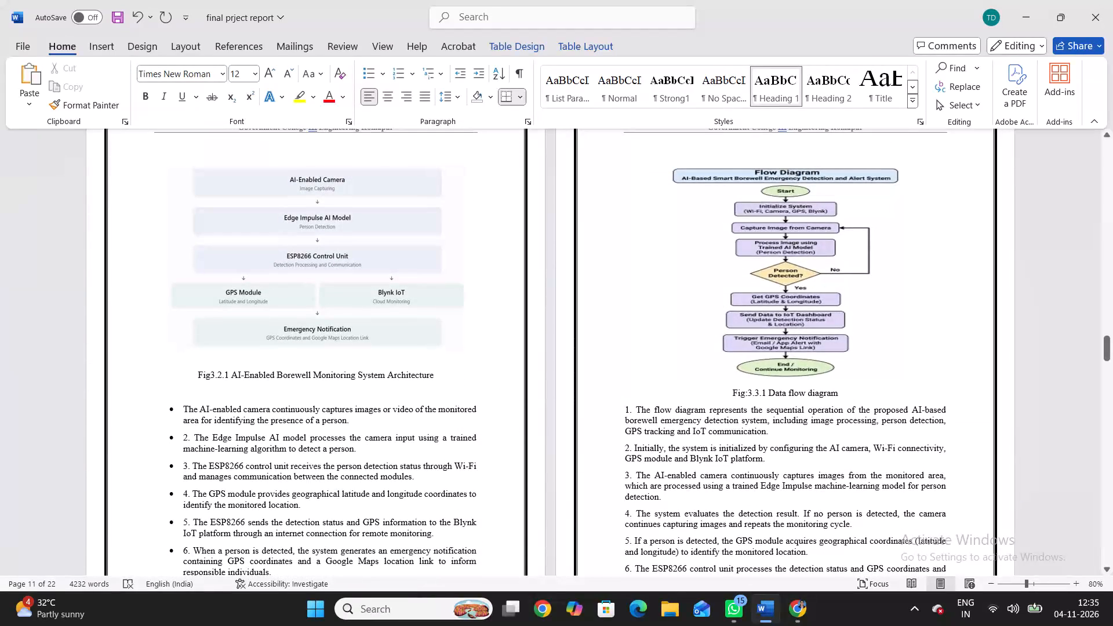
scroll(617, 487, down, 2)
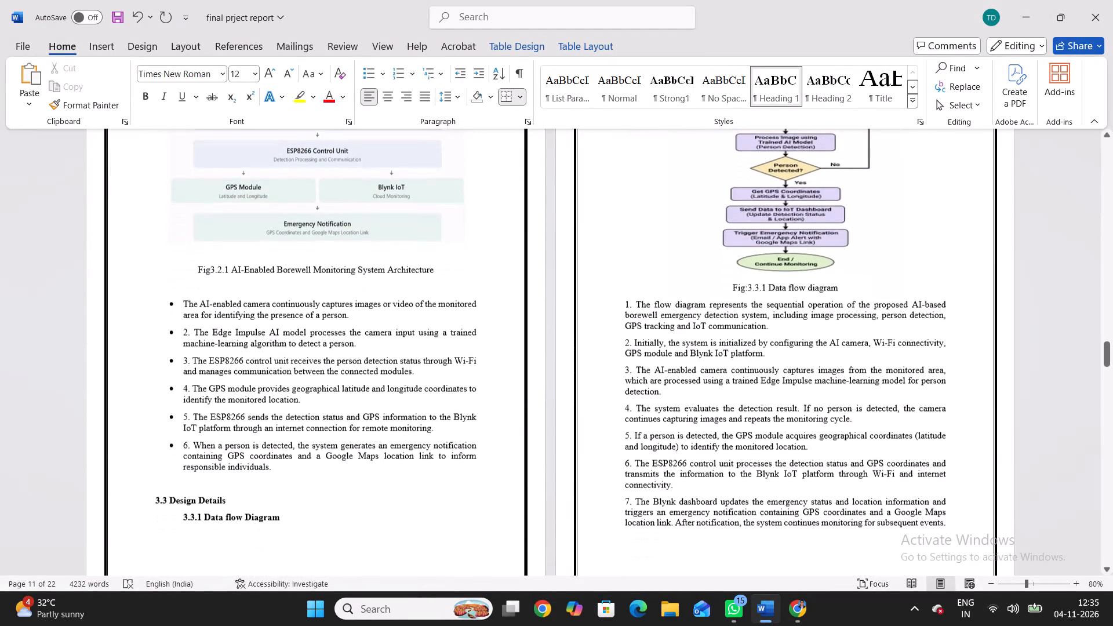
scroll(617, 487, down, 1)
scroll(617, 487, up, 3)
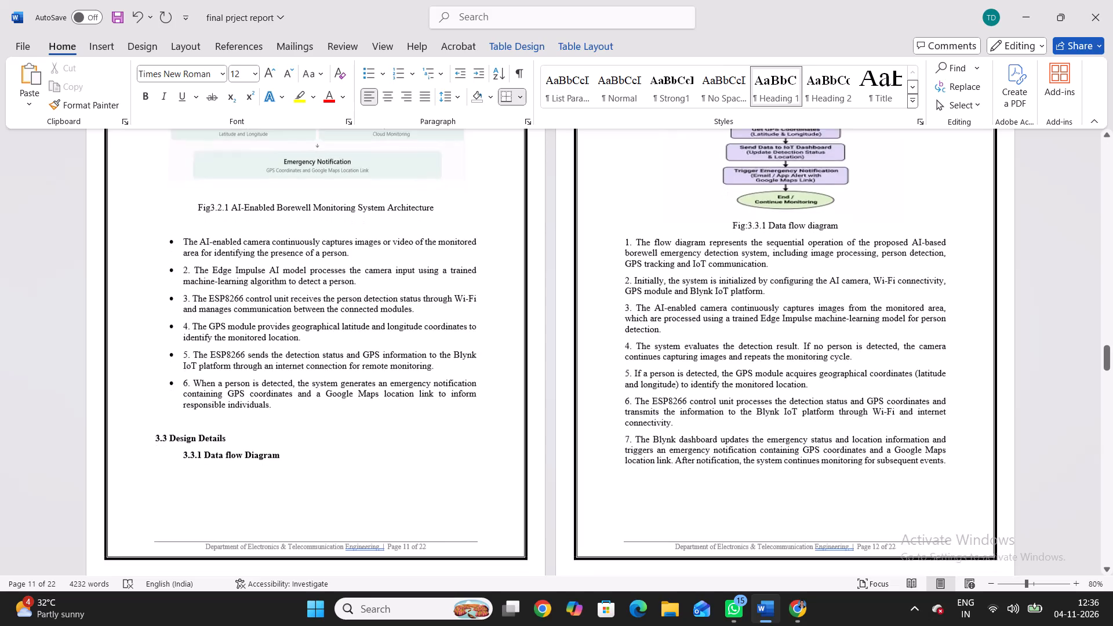
scroll(617, 487, up, 5)
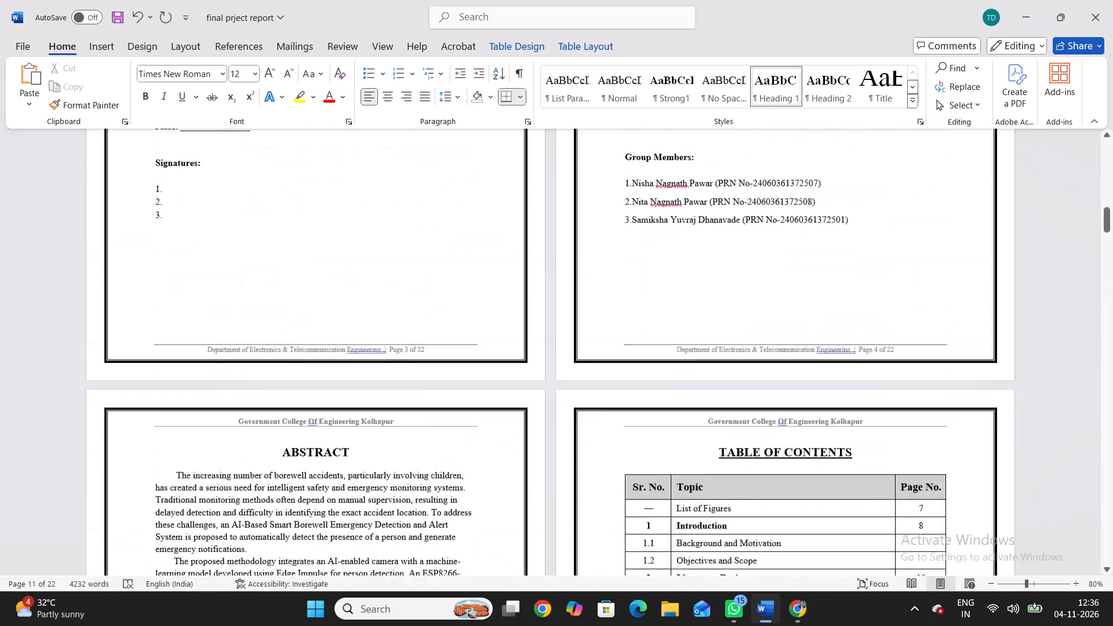
scroll(617, 487, down, 6)
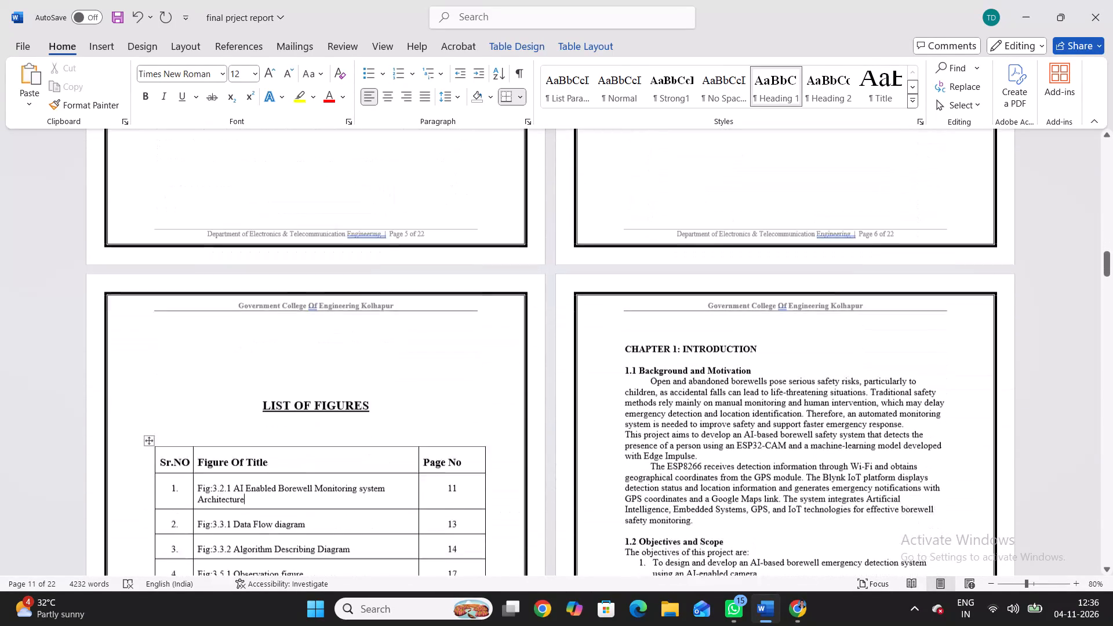
scroll(617, 487, down, 1)
click(463, 377)
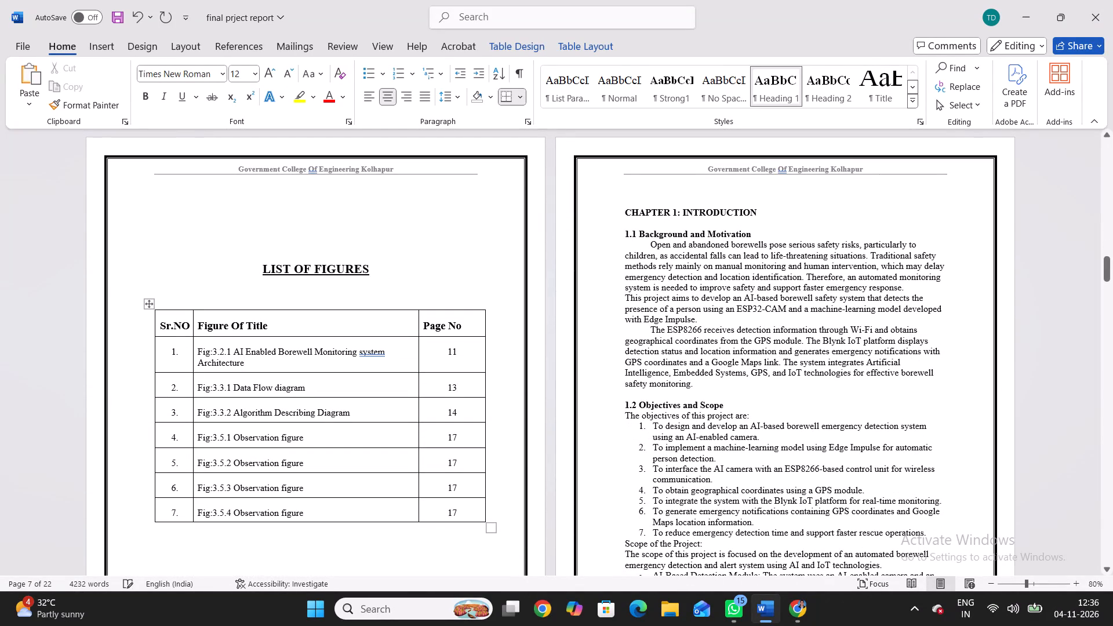
key(BackSpace)
key(2)
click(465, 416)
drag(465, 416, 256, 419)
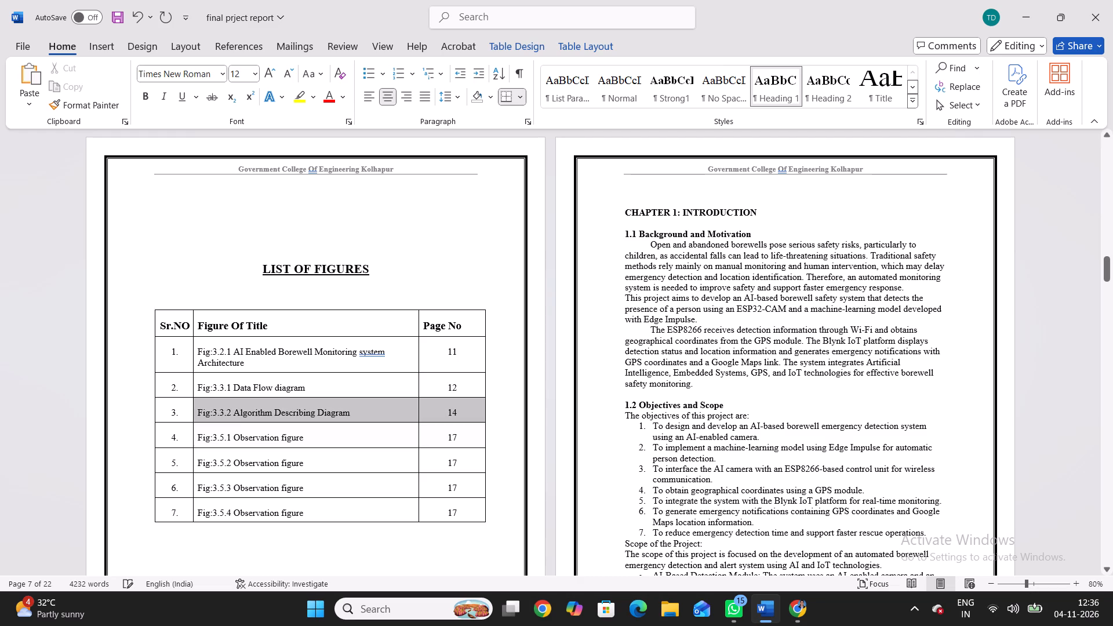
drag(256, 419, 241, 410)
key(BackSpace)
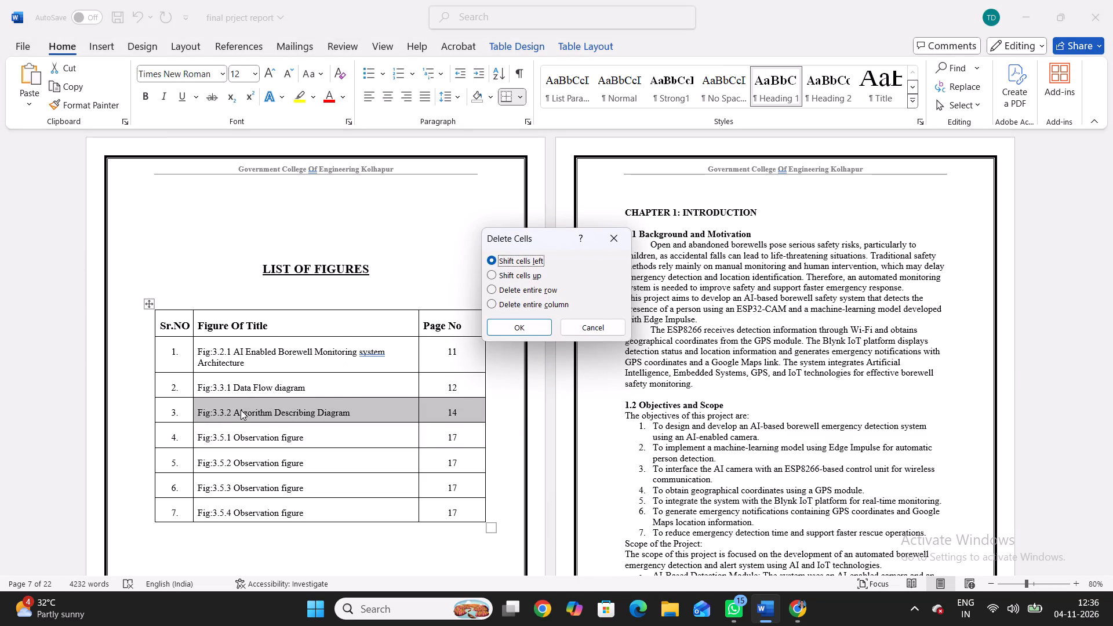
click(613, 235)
Clear the Algorithm Describing Diagram title and its page number from row 3 of the List of Figures.
click(471, 415)
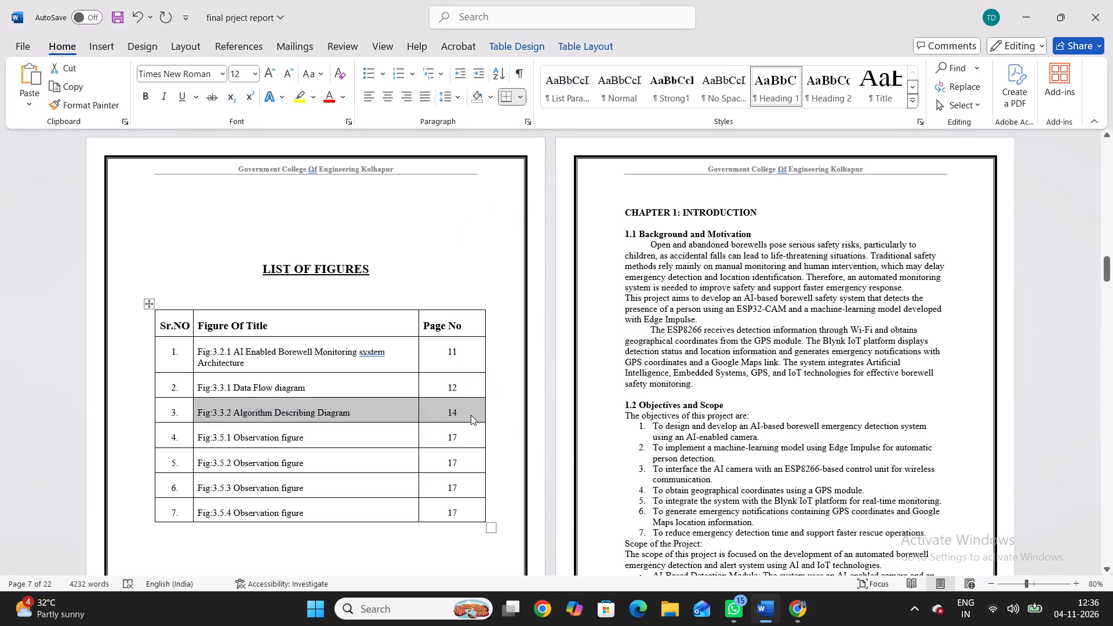
key(BackSpace)
key(BackSpace)
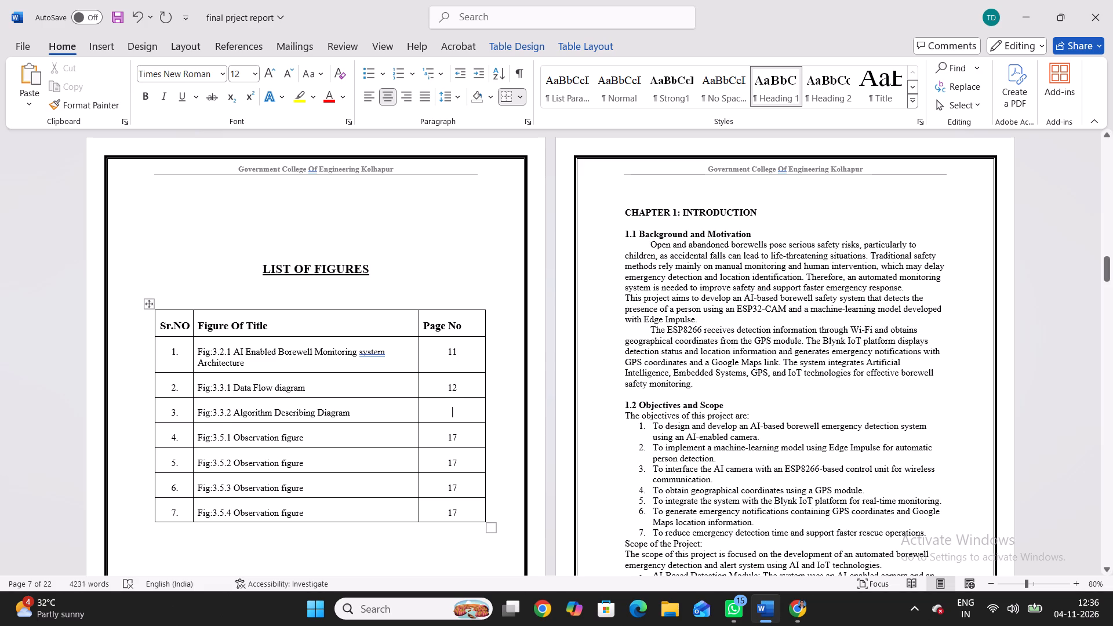
drag(348, 414, 201, 412)
key(BackSpace)
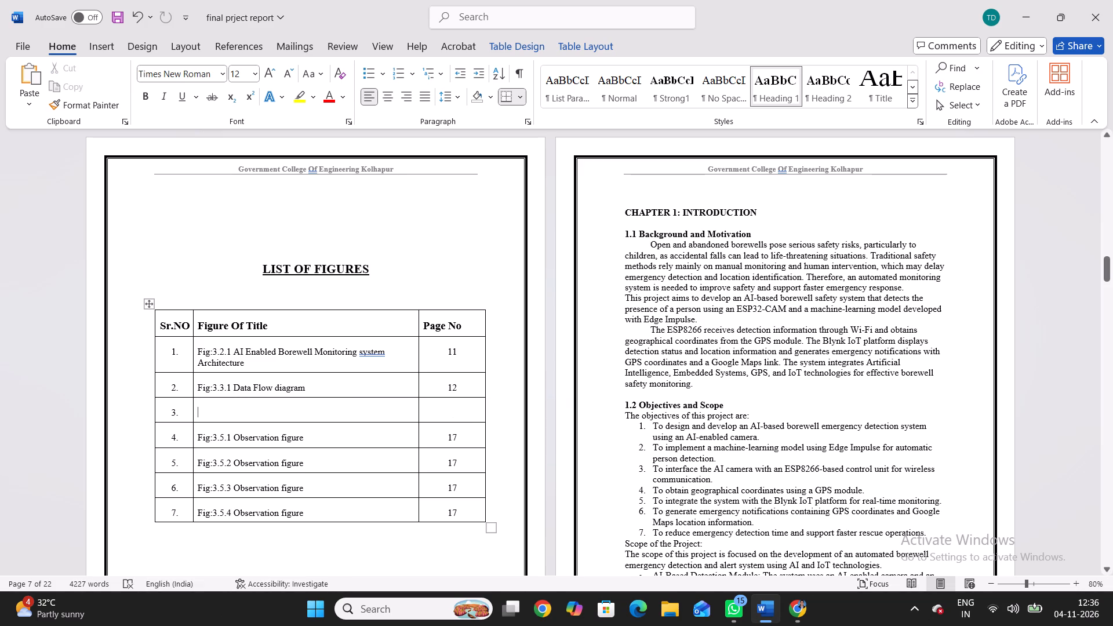
Examine the Results and Observations pages to find which pages hold Fig 3.5.1 and Fig 3.5.2.
scroll(754, 454, down, 10)
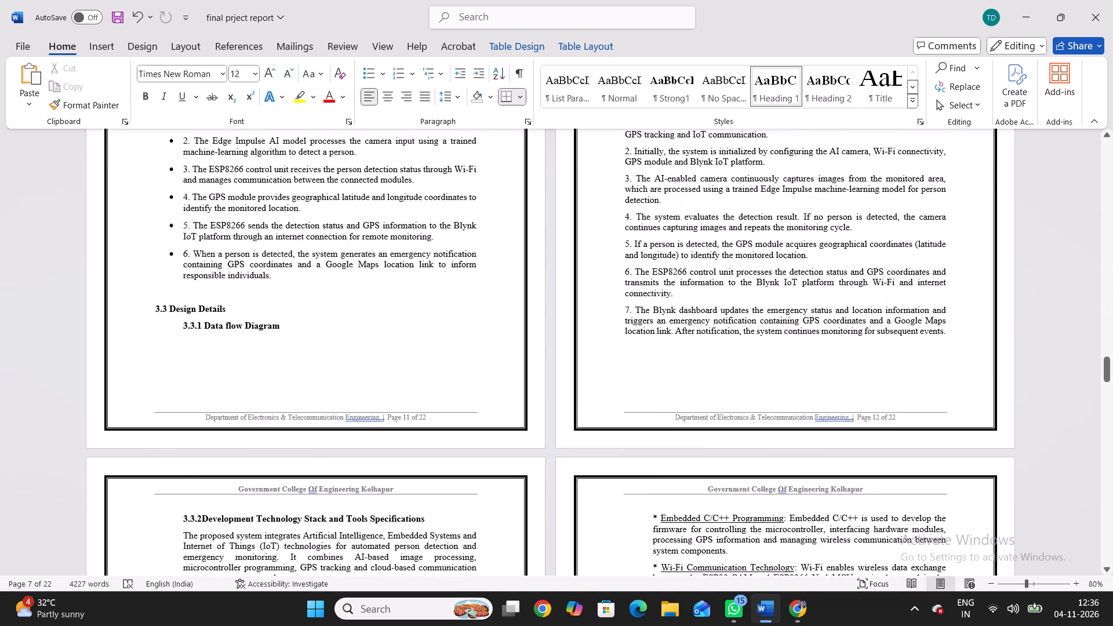
scroll(754, 454, down, 6)
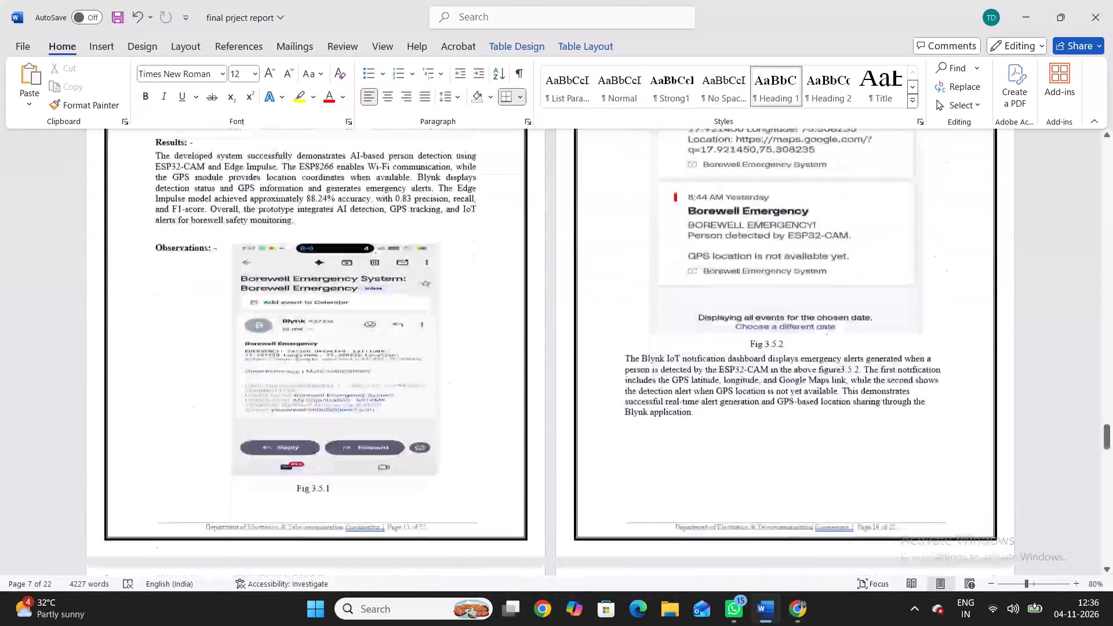
scroll(754, 454, down, 1)
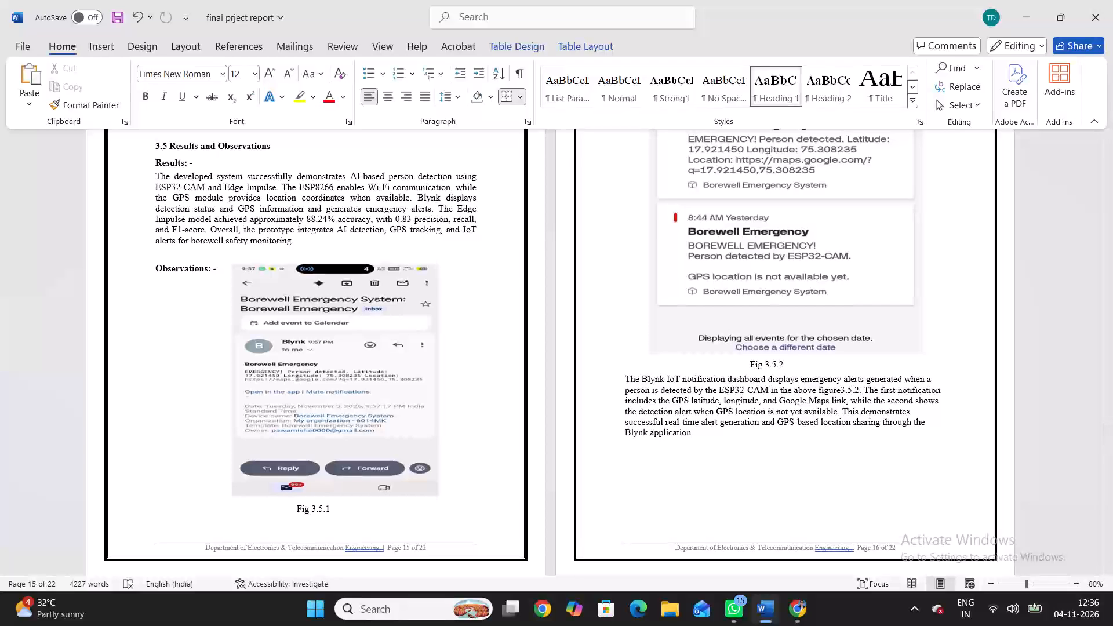
scroll(754, 454, down, 2)
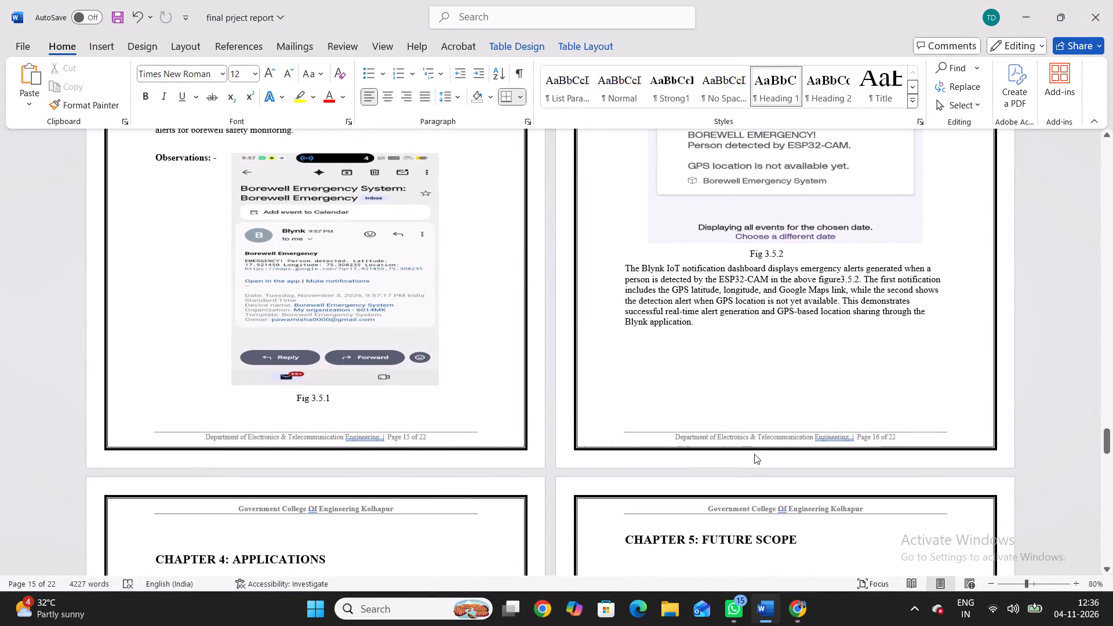
scroll(754, 454, down, 2)
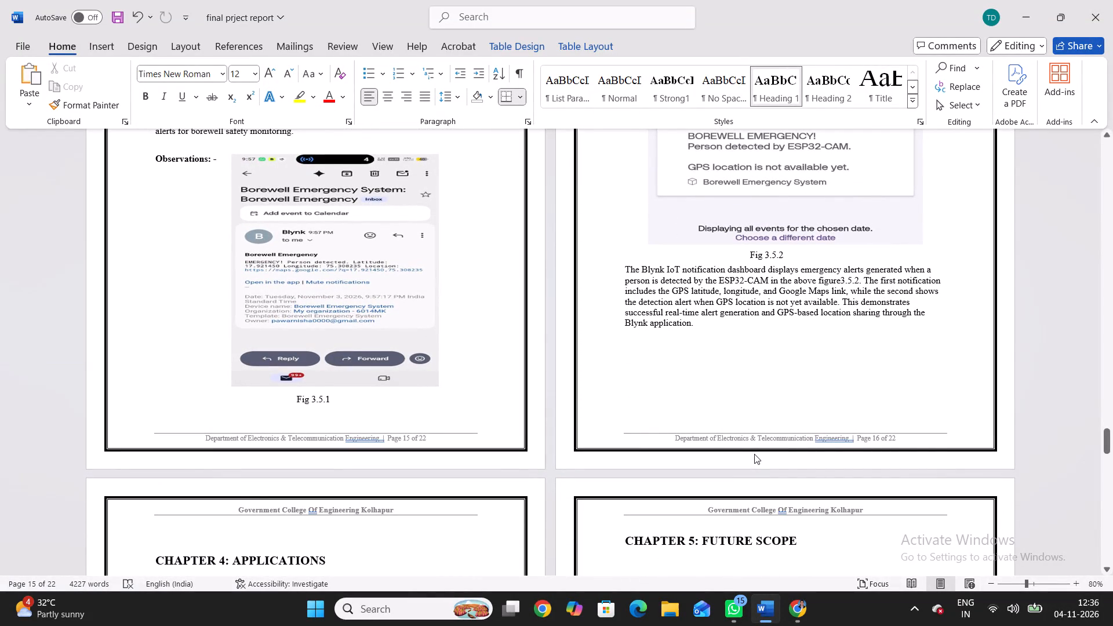
scroll(754, 454, down, 2)
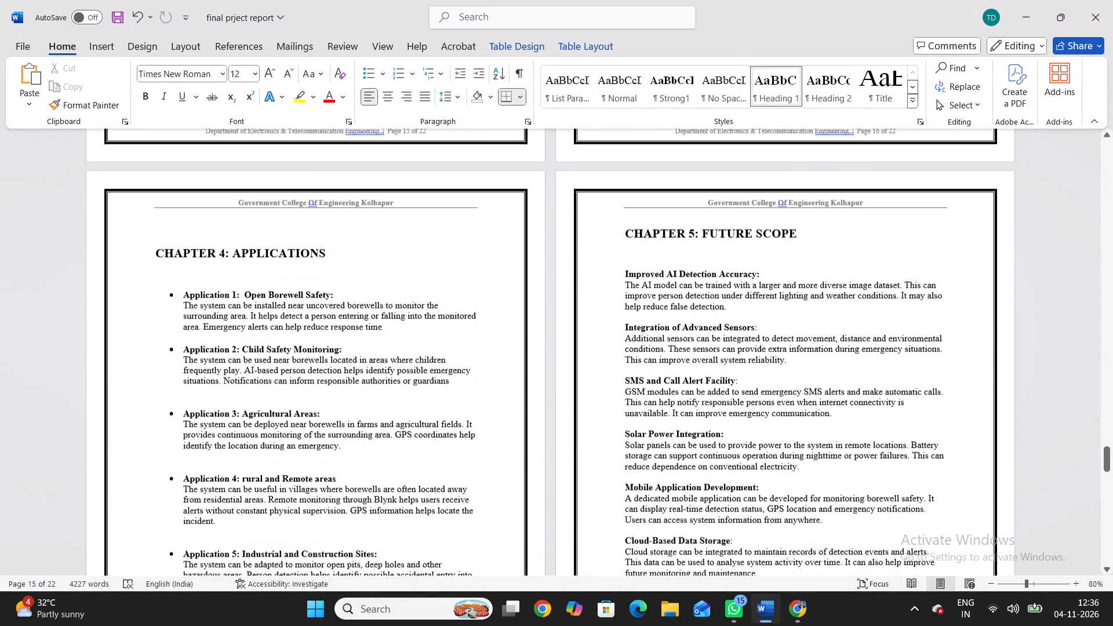
scroll(754, 454, down, 10)
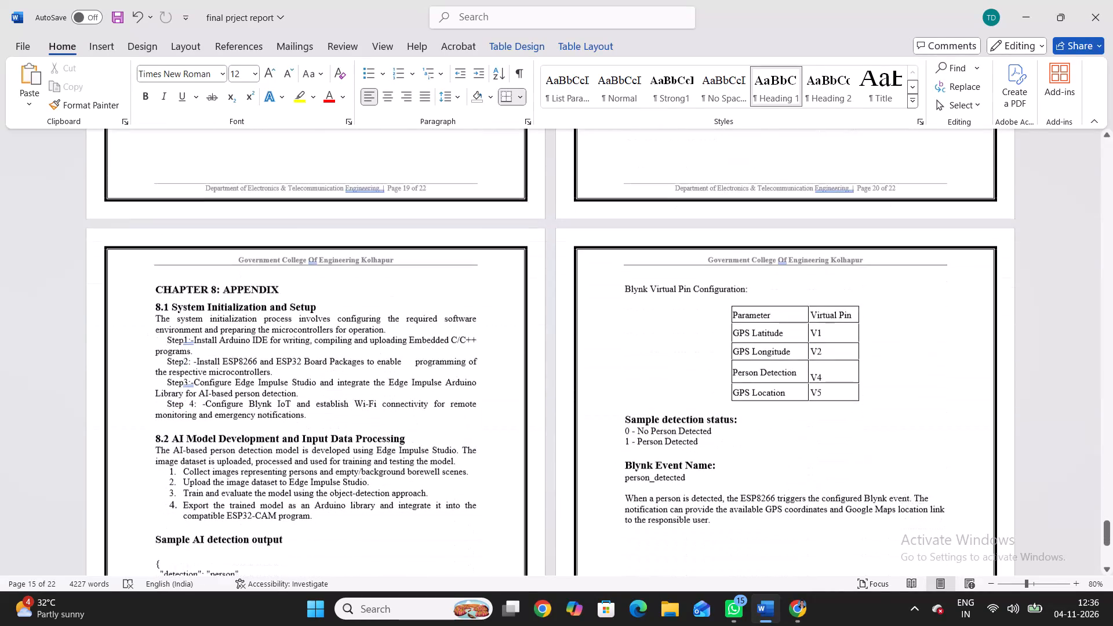
scroll(754, 454, down, 3)
scroll(754, 454, up, 18)
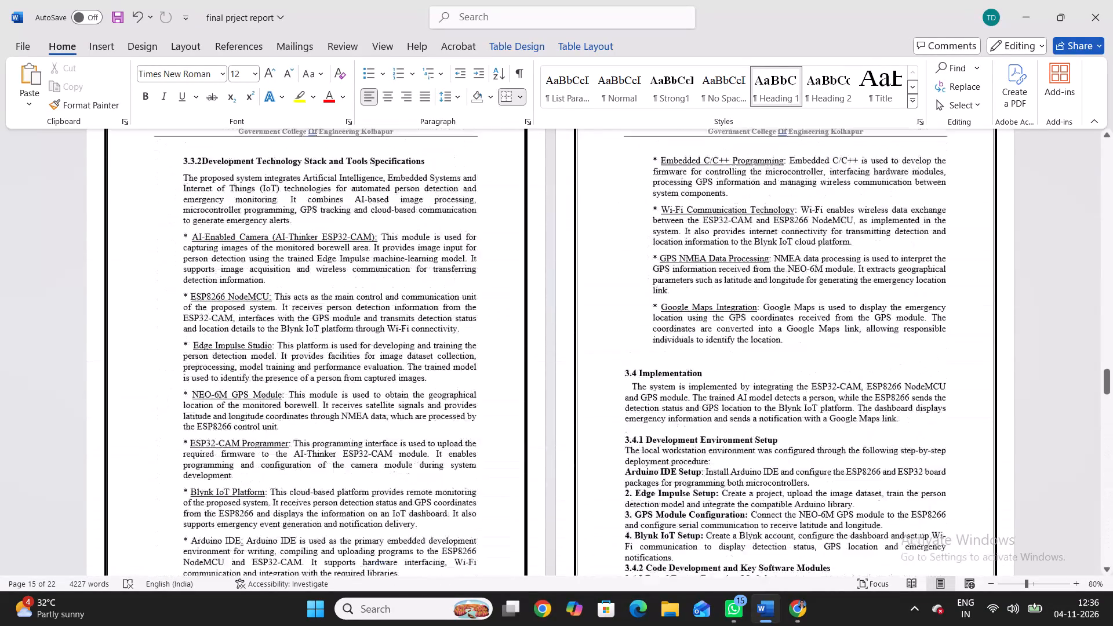
scroll(754, 454, up, 11)
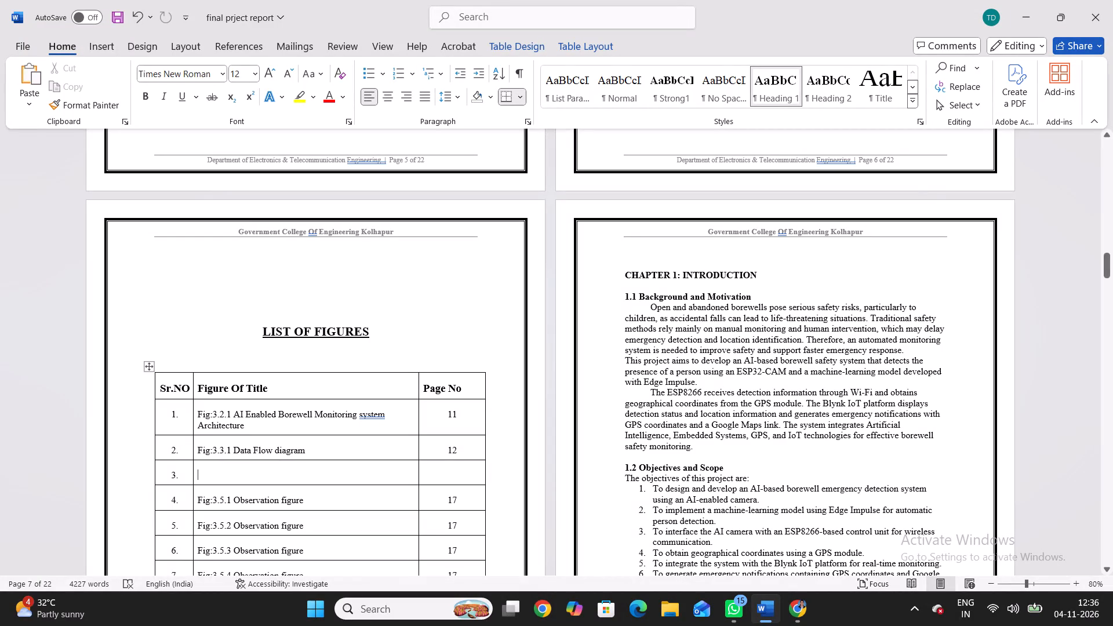
Copy the "Fig:3.5.1 Observation figure" title into the empty row 3 and set its page number to 15.
drag(198, 498, 203, 498)
drag(203, 498, 301, 498)
key(ctrl+c)
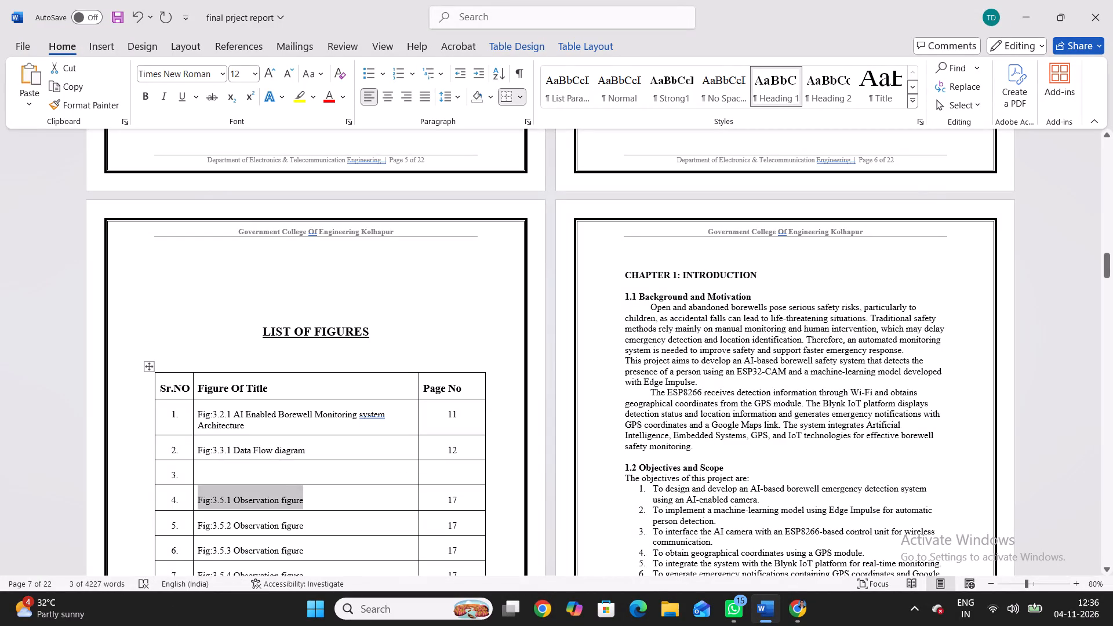
click(275, 478)
key(ctrl+v)
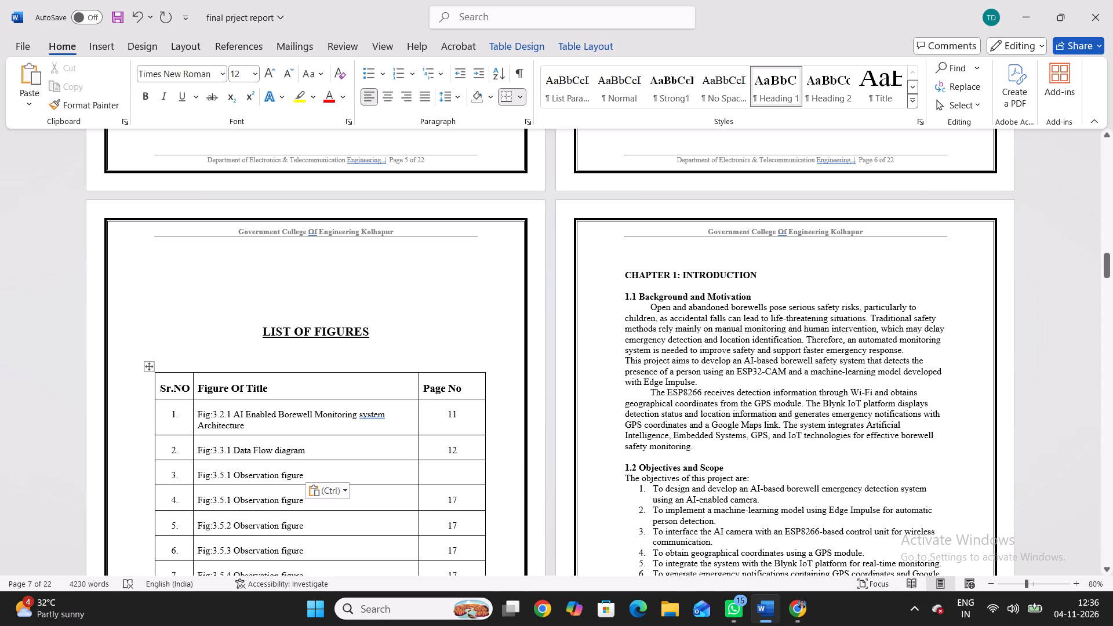
click(438, 471)
text(15)
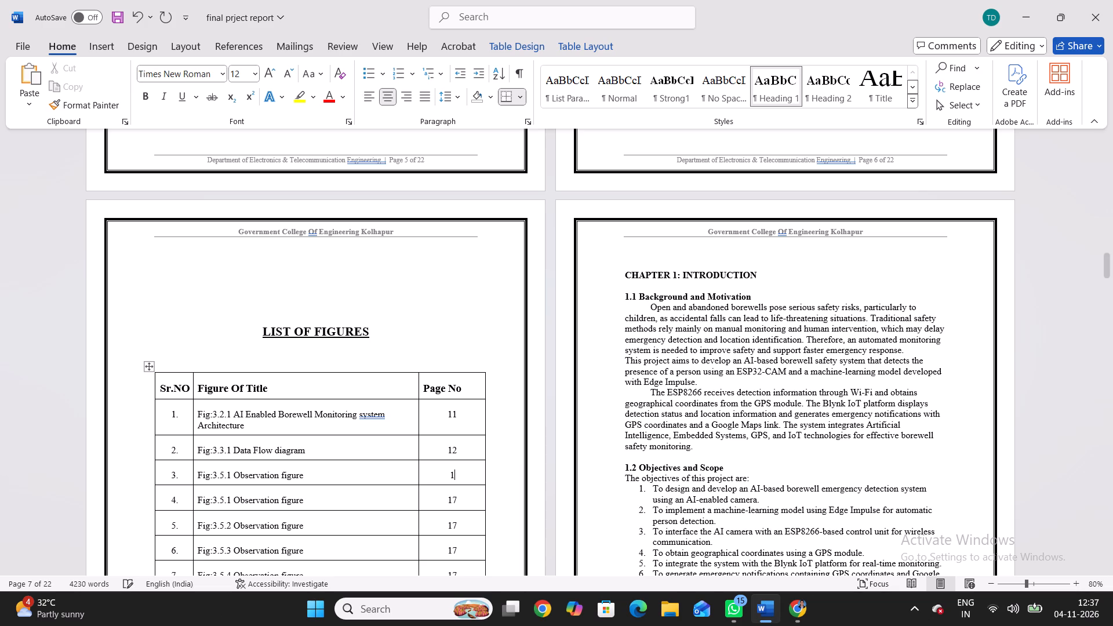
Change the row 4 title to "Fig:3.5.2 Observation figure" and set its page number to 16.
click(229, 503)
key(BackSpace)
key(2)
click(468, 494)
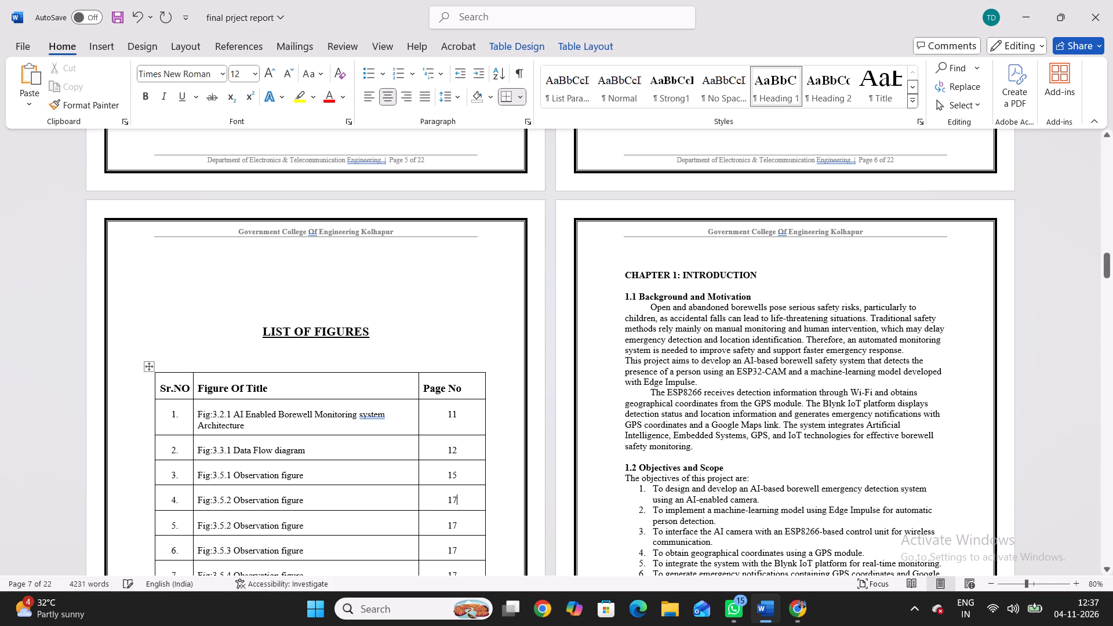
key(BackSpace)
key(6)
Delete the surplus rows 5 to 7 from the List of Figures table.
scroll(383, 507, down, 1)
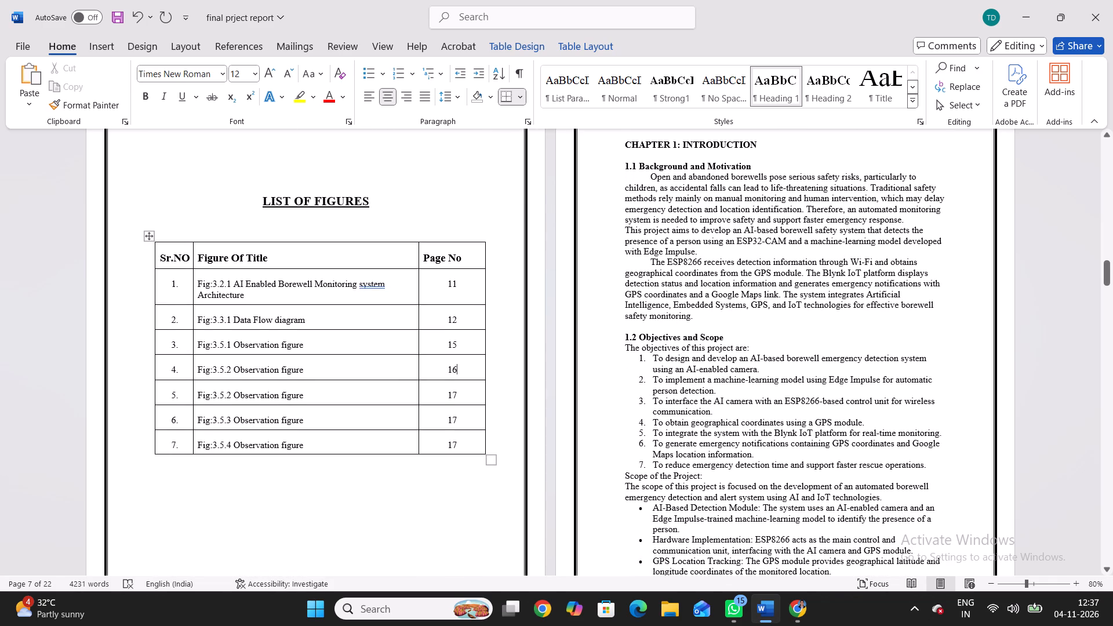
drag(157, 403, 241, 416)
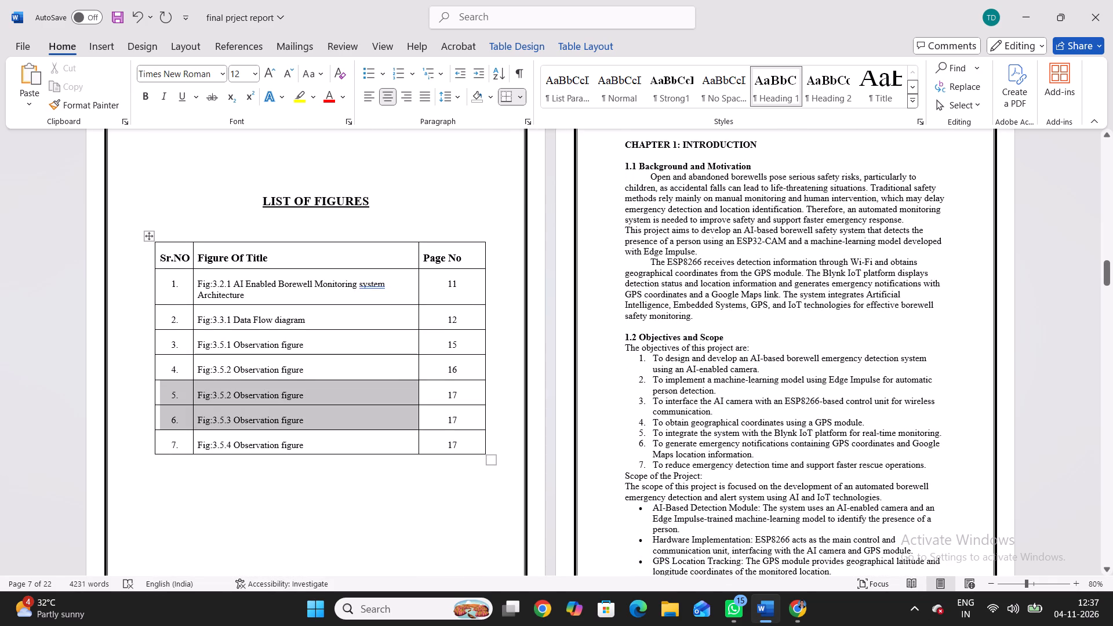
drag(241, 416, 431, 445)
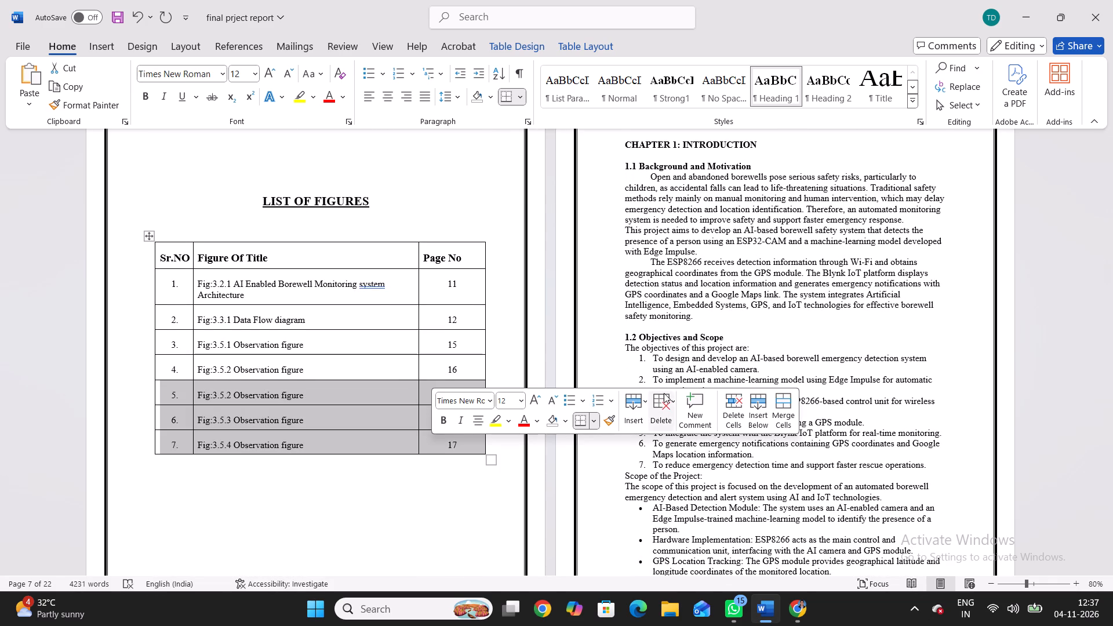
click(664, 393)
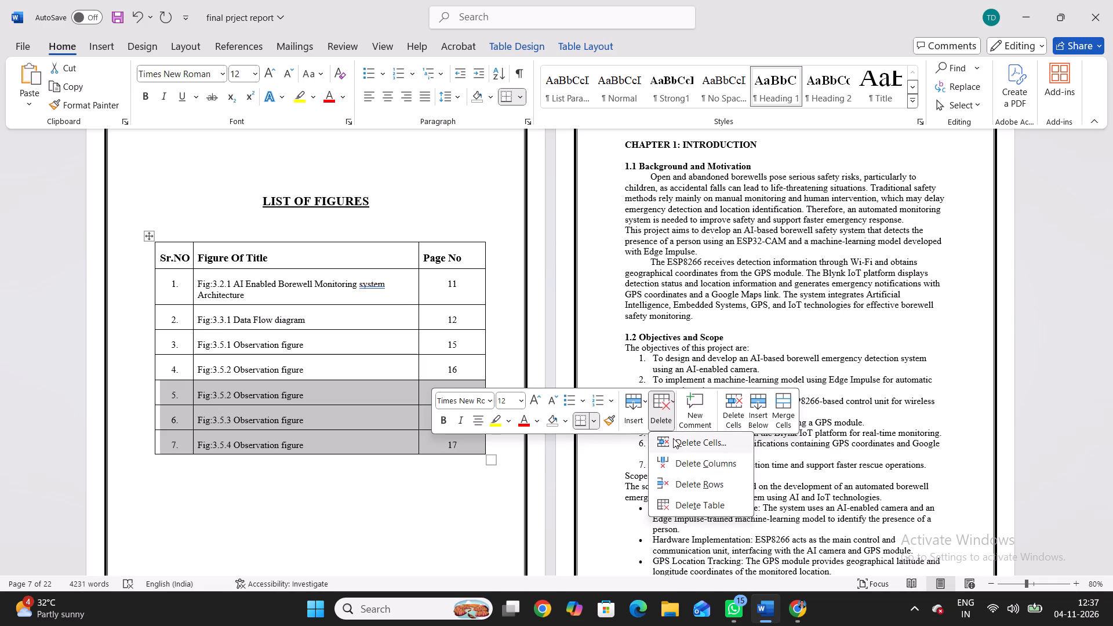
click(689, 508)
key(ctrl+z)
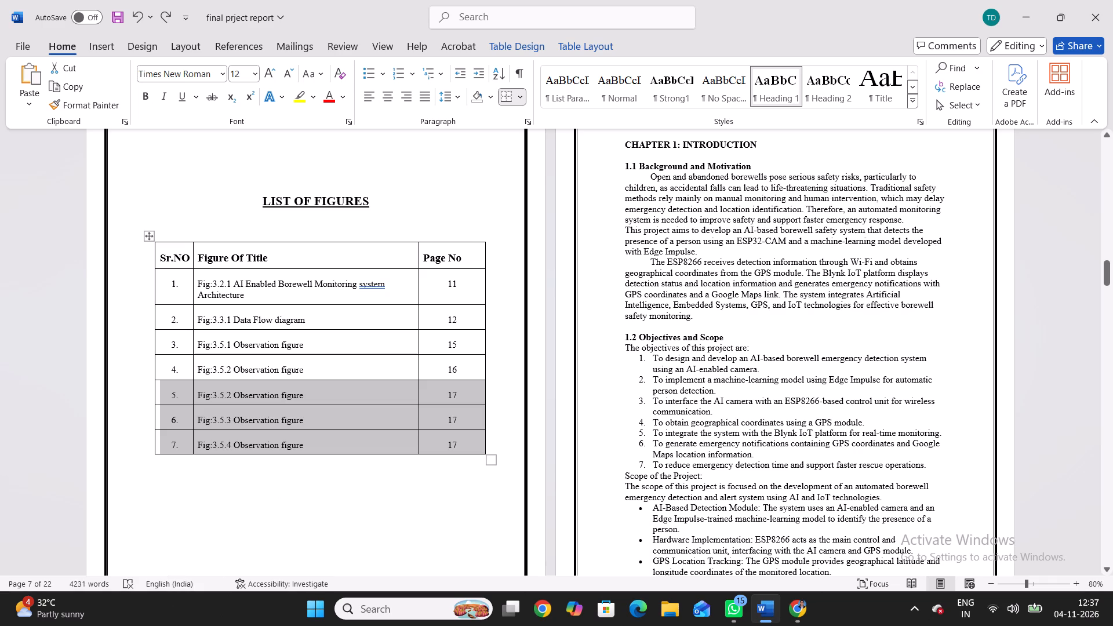
right_click(385, 409)
click(602, 442)
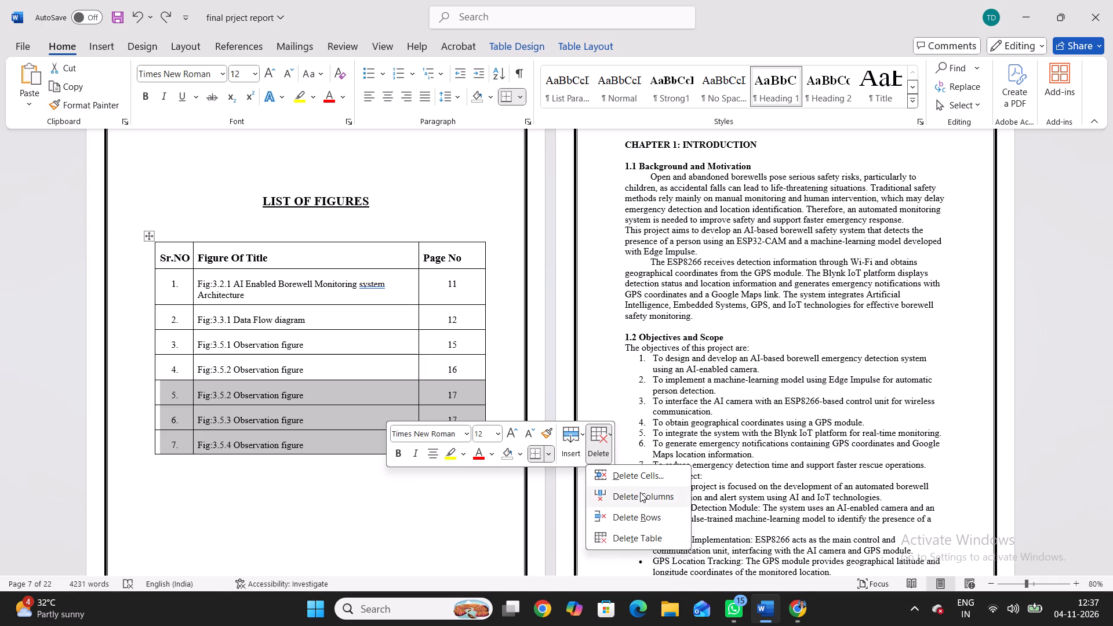
click(641, 518)
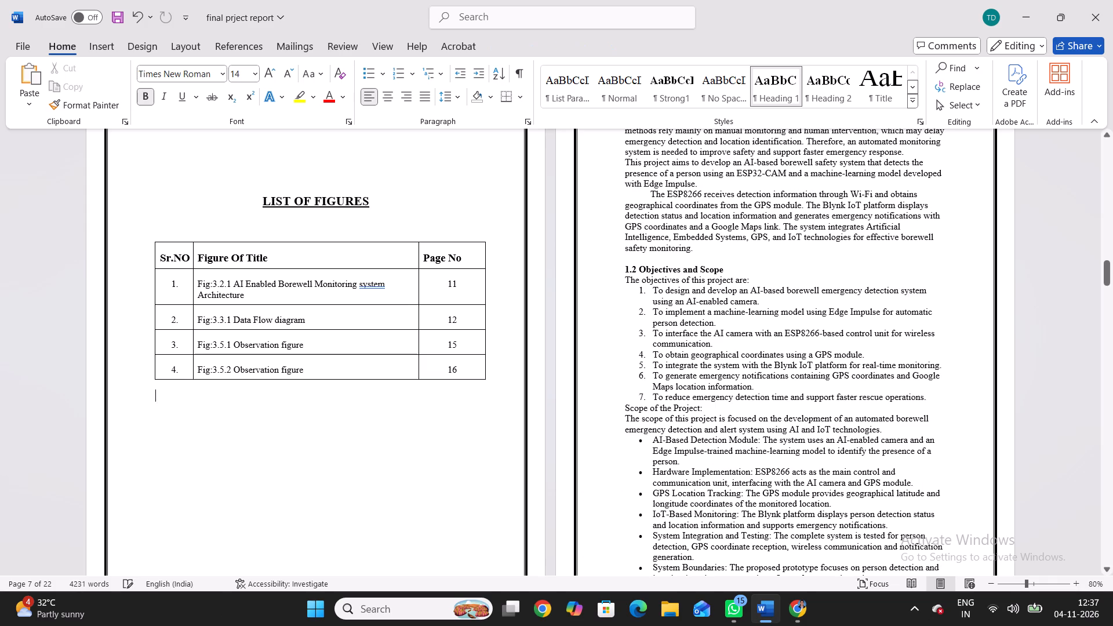
Correct "system" to "System" in the Fig:3.2.1 title using the suggested grammar correction.
scroll(272, 464, down, 1)
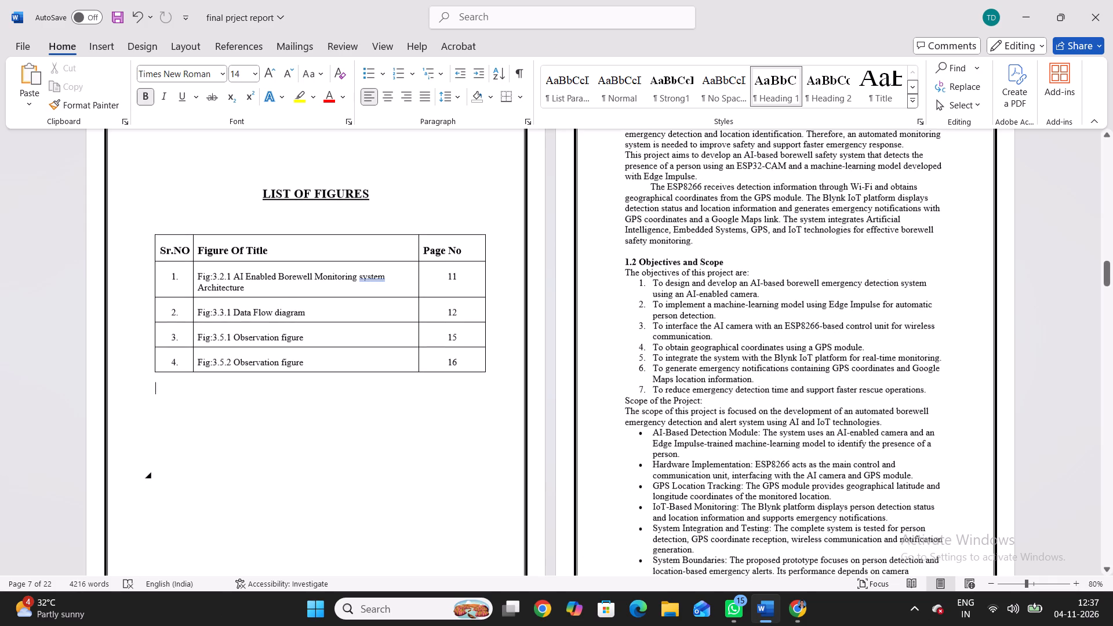
scroll(272, 464, down, 1)
click(377, 256)
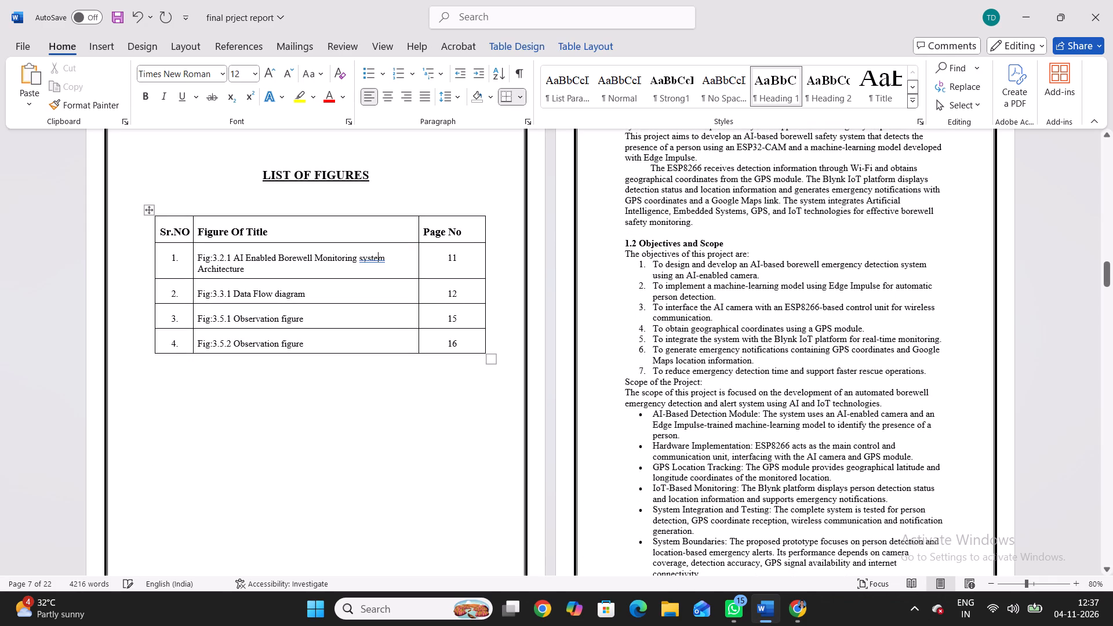
click(377, 256)
right_click(377, 256)
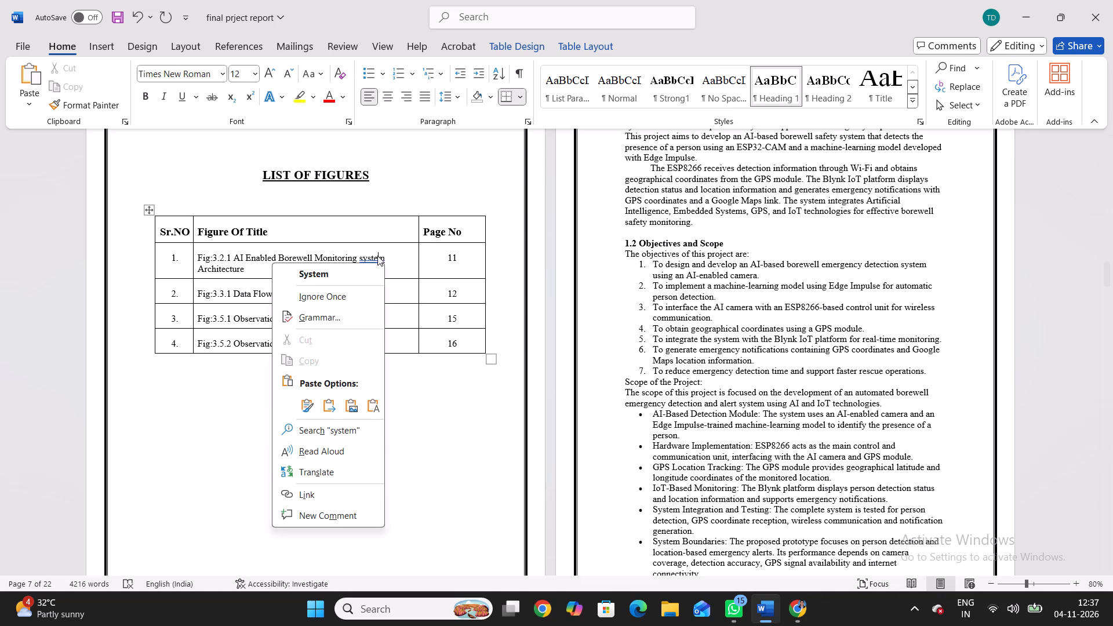
click(335, 276)
Review the page flow from the List of Figures through the Chapter 3 pages.
scroll(341, 345, down, 2)
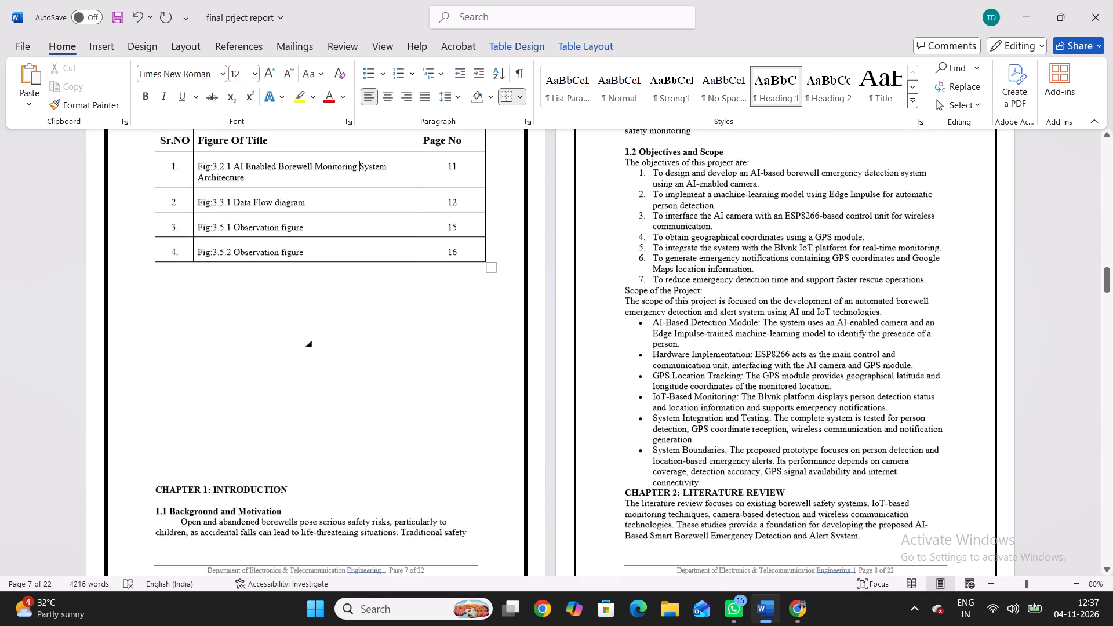
scroll(341, 345, down, 5)
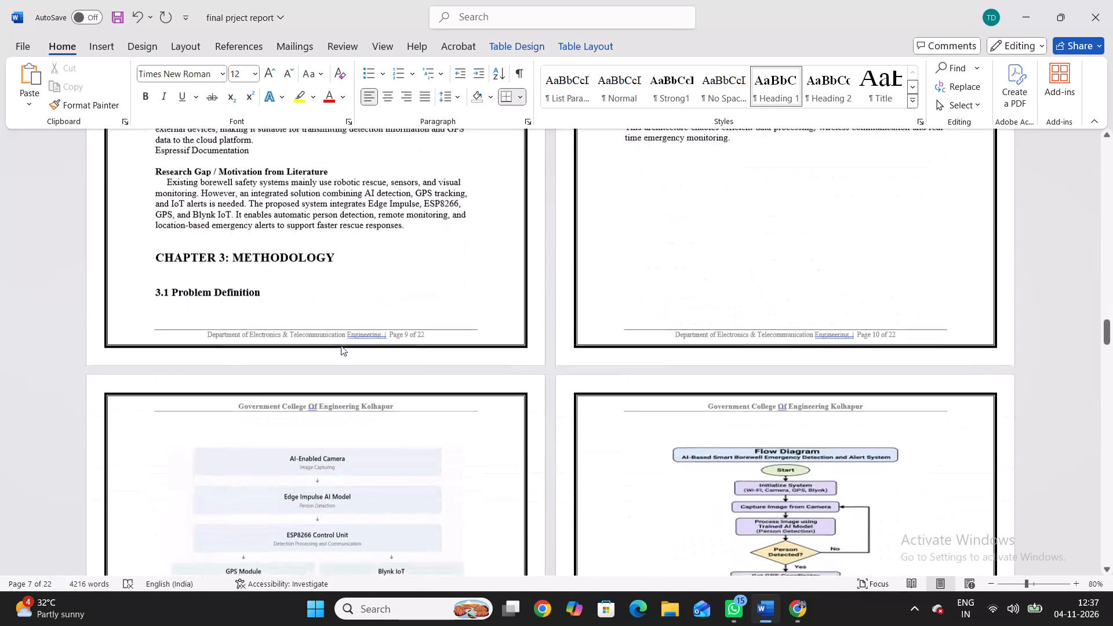
scroll(341, 345, down, 6)
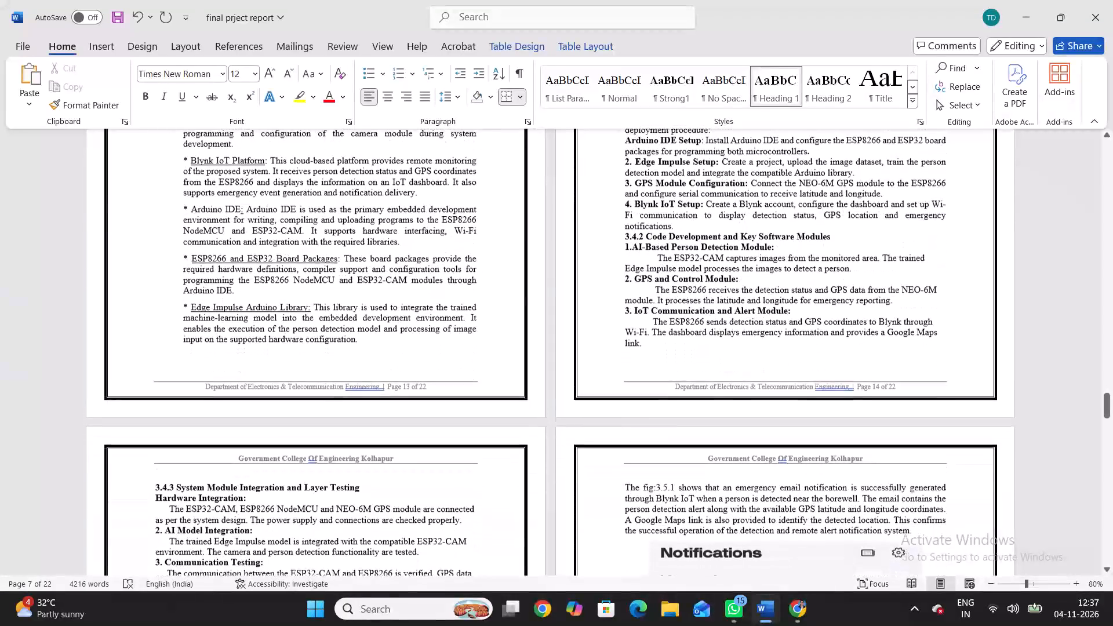
scroll(341, 345, up, 7)
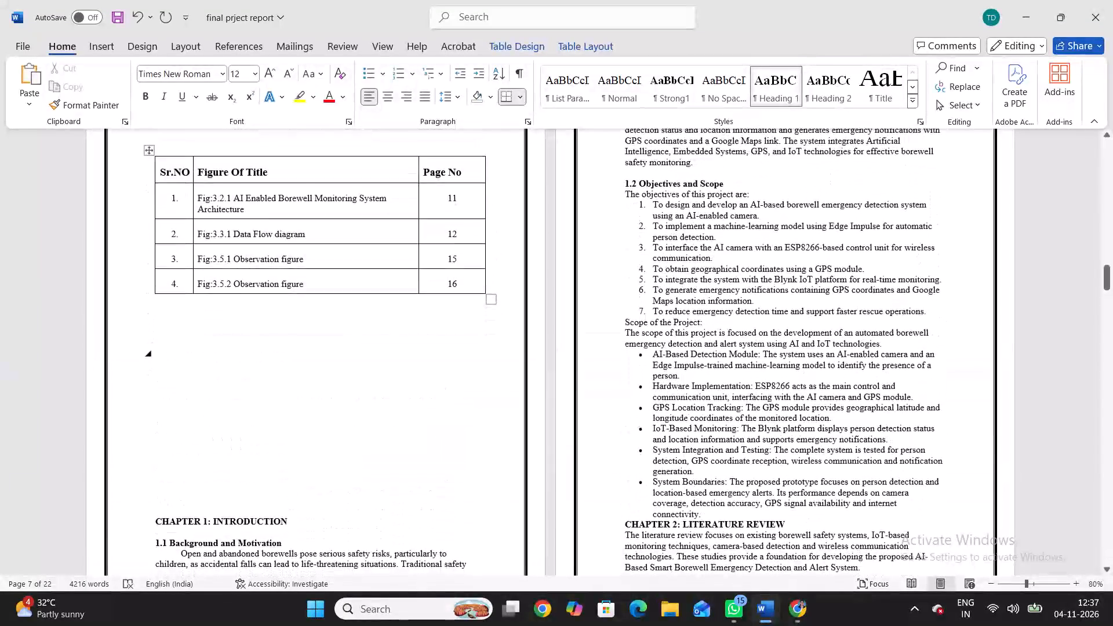
Insert six blank lines below the List of Figures table to push Chapter 1 onto the following page.
click(230, 448)
key(Return)
key(Return)
key(Return)
key(Return)
key(Return)
key(Return)
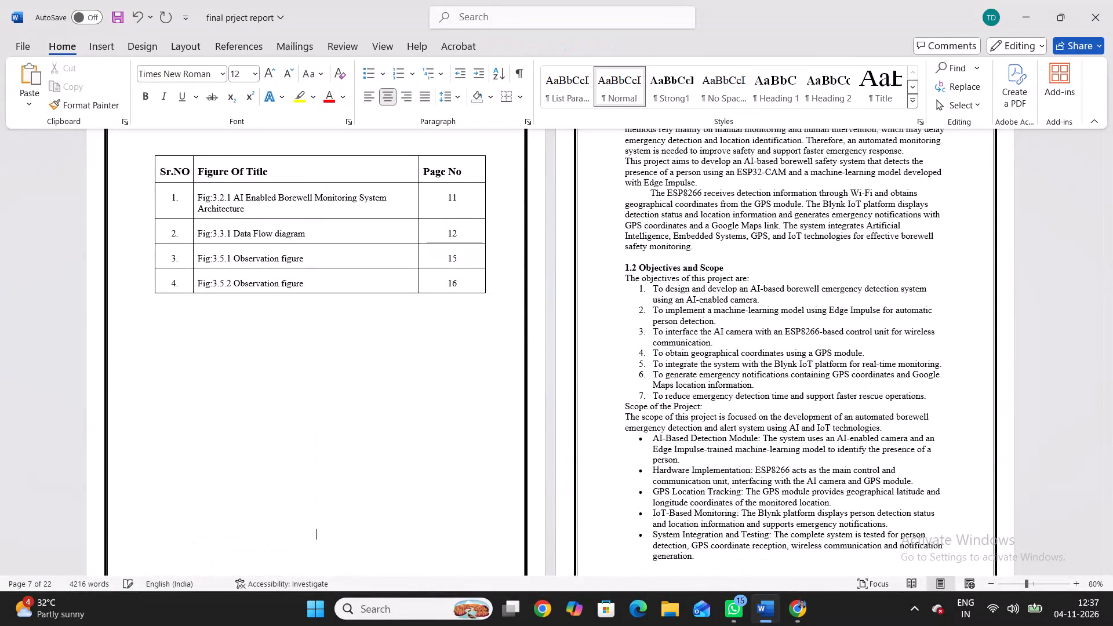
scroll(230, 448, up, 2)
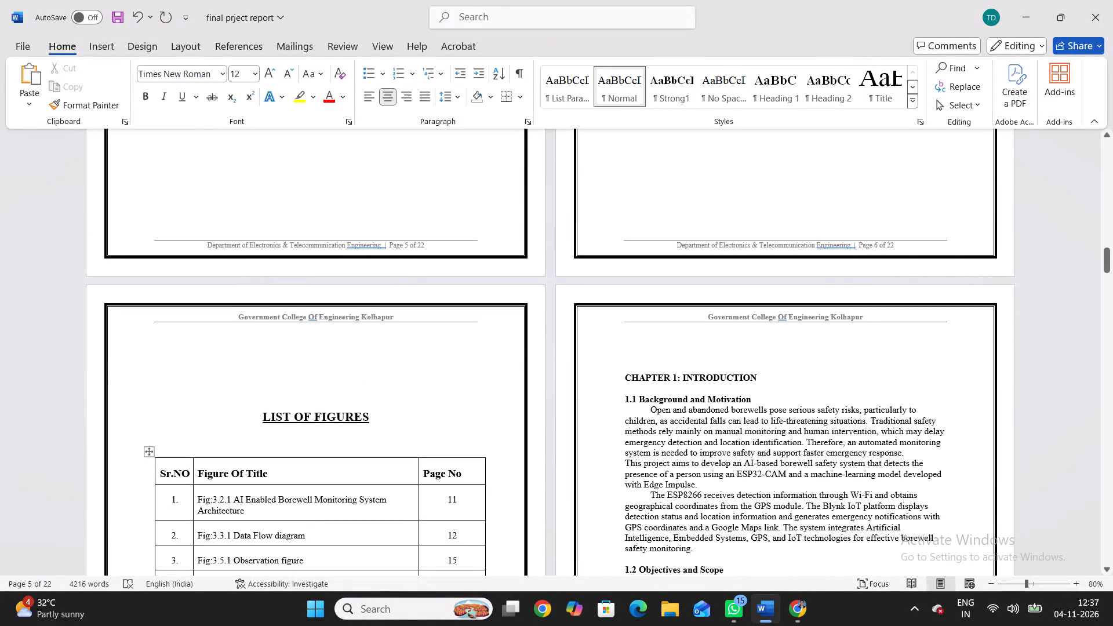
Remove the extra blank lines above the CHAPTER 1: INTRODUCTION heading.
click(643, 357)
key(BackSpace)
key(BackSpace)
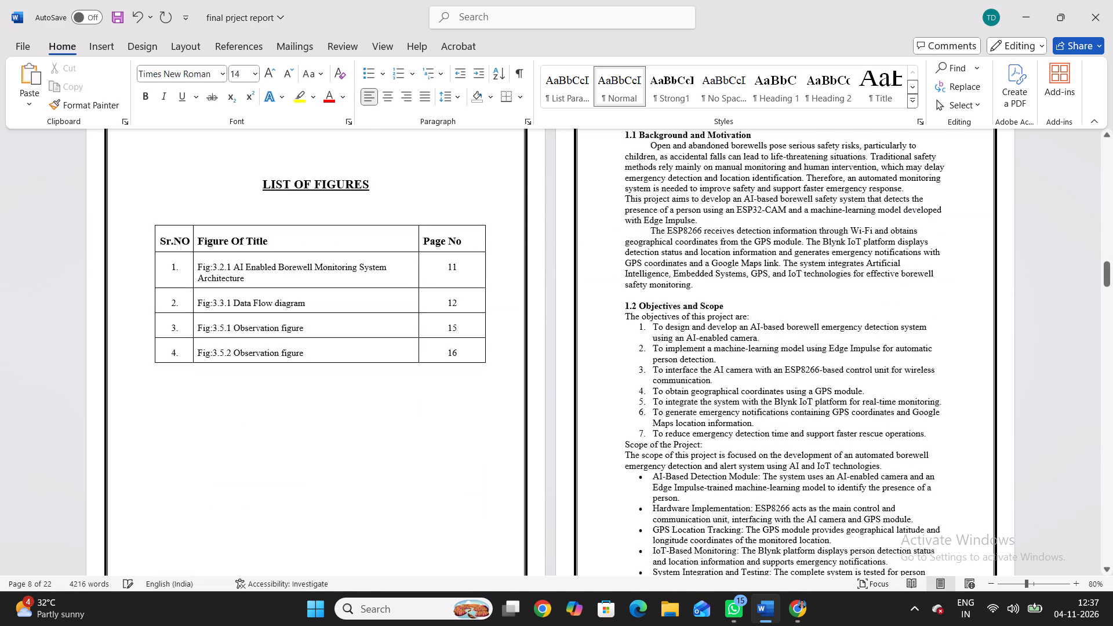
Remove the extra blank space above the LIST OF FIGURES heading to move the heading and table up the page.
scroll(628, 250, up, 1)
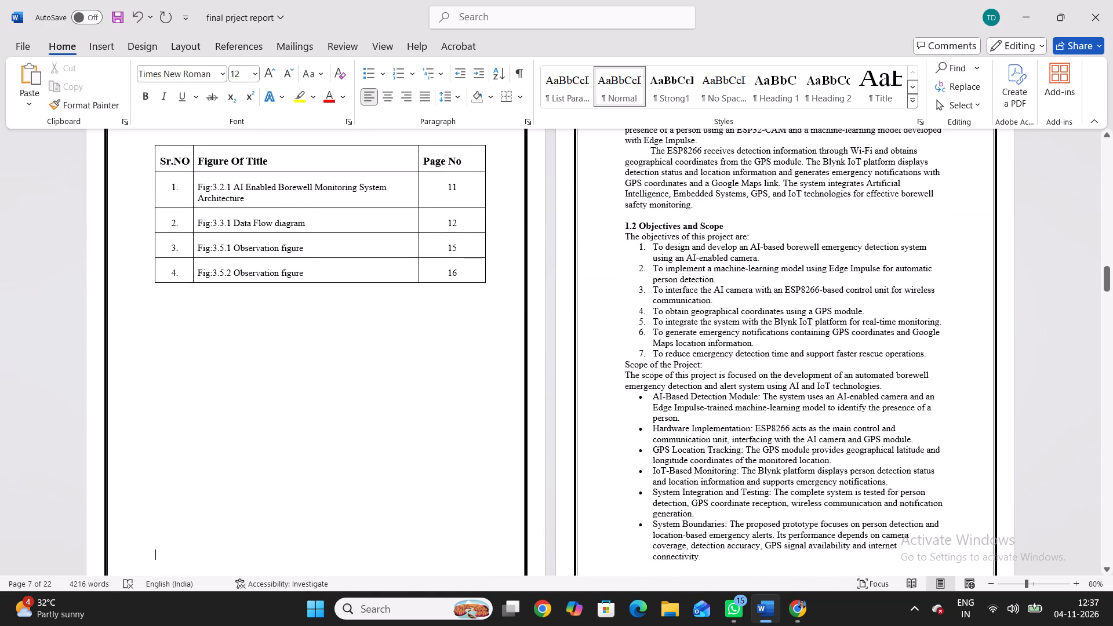
scroll(628, 250, up, 1)
click(299, 201)
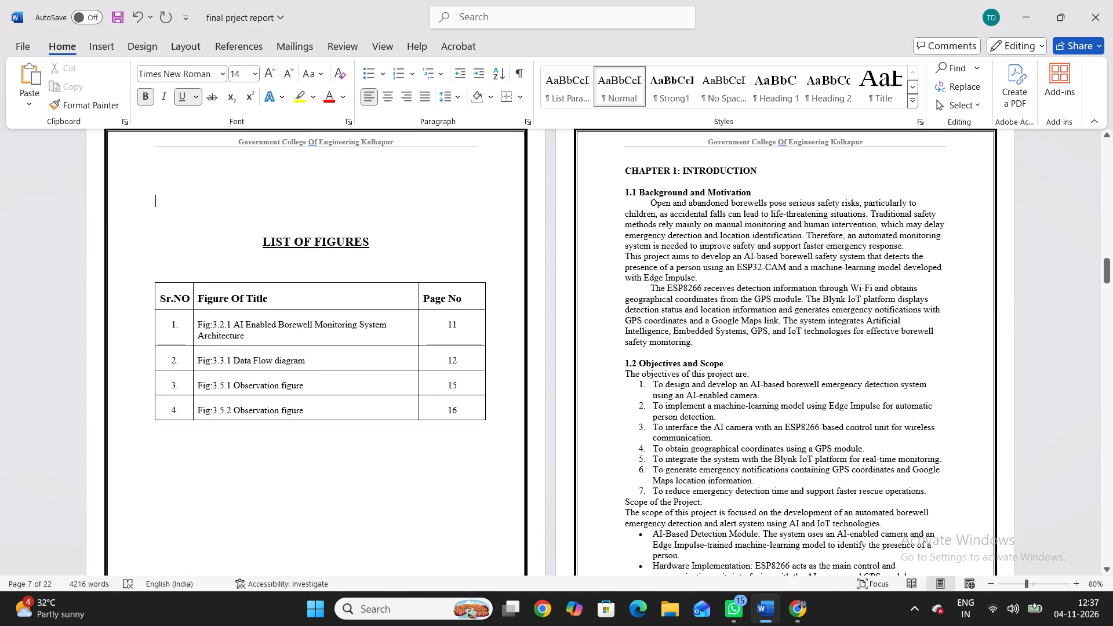
key(BackSpace)
key(BackSpace)
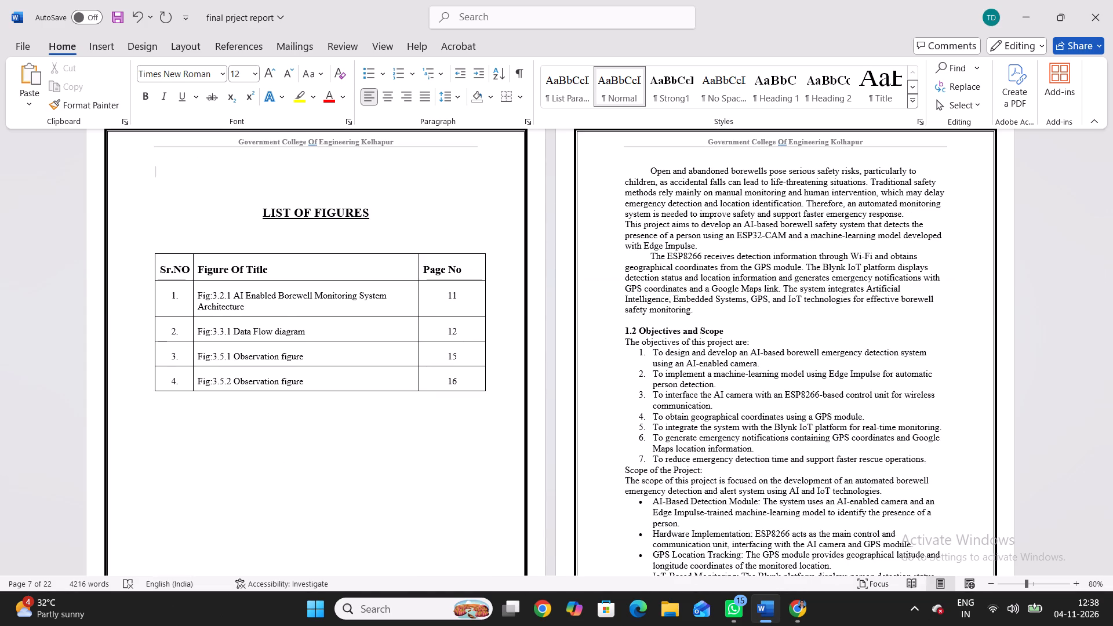
Insert three blank lines below the List of Figures table to push the Chapter 1 heading onto the following page.
scroll(299, 201, down, 2)
click(205, 413)
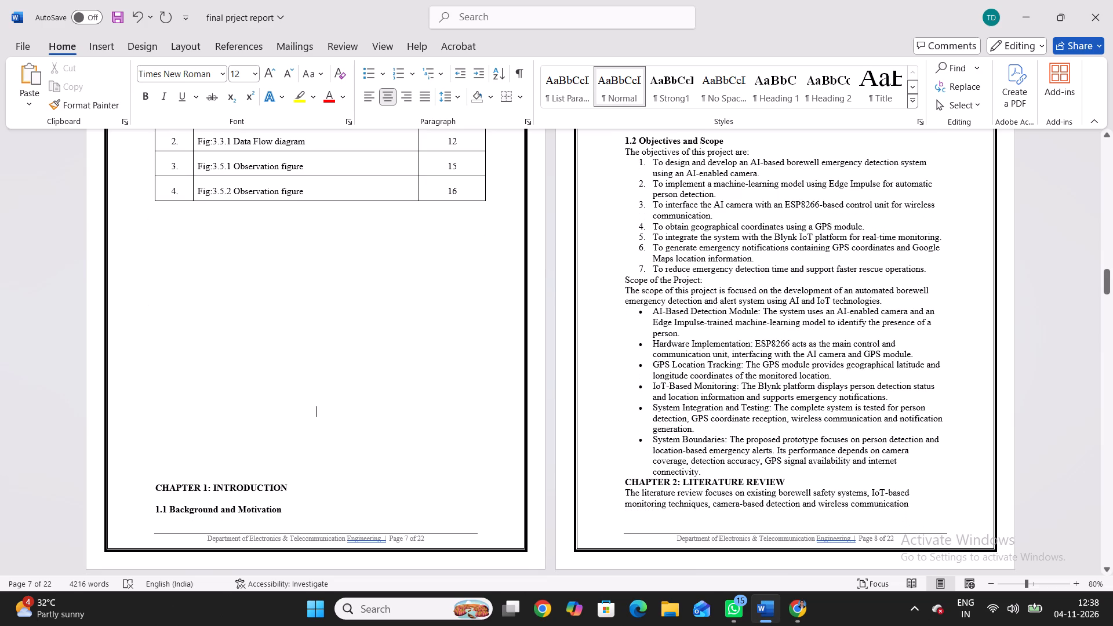
key(Return)
key(Return)
key(Return)
Delete the introductory paragraph beginning "The literature review focuses on" beneath the CHAPTER 2: LITERATURE REVIEW heading.
scroll(205, 413, right, 1)
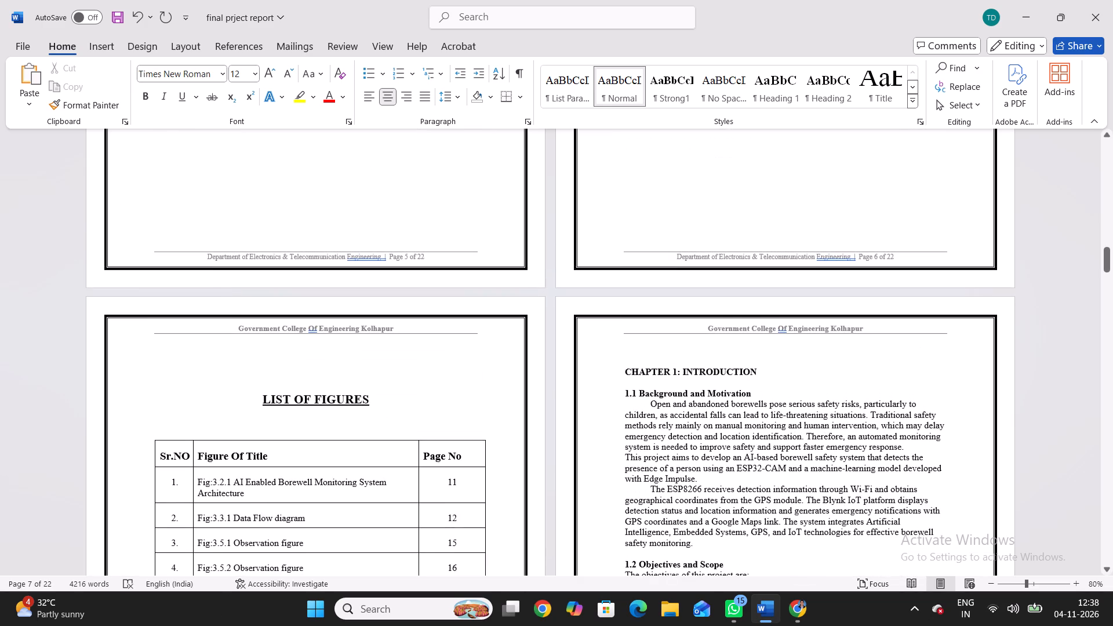
scroll(205, 413, right, 1)
scroll(205, 413, down, 4)
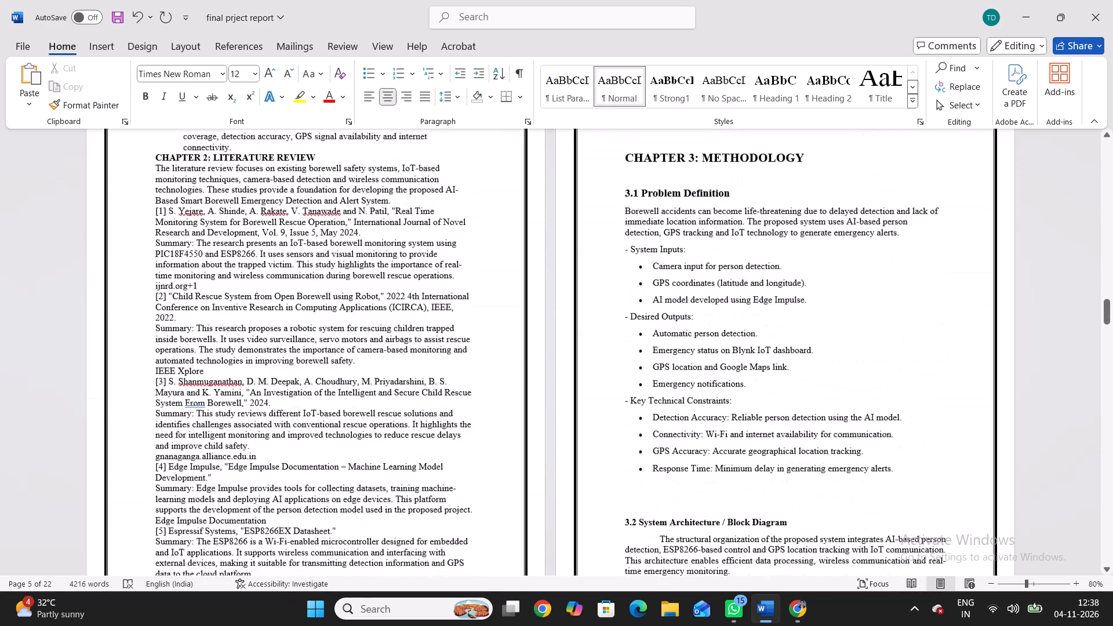
scroll(205, 413, down, 1)
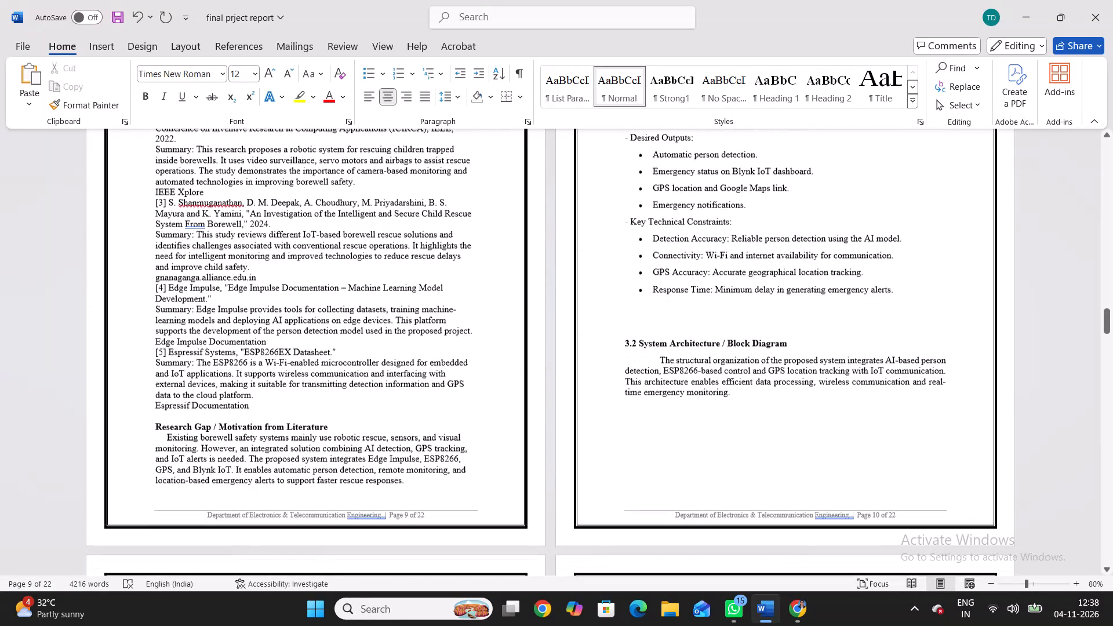
scroll(205, 413, up, 1)
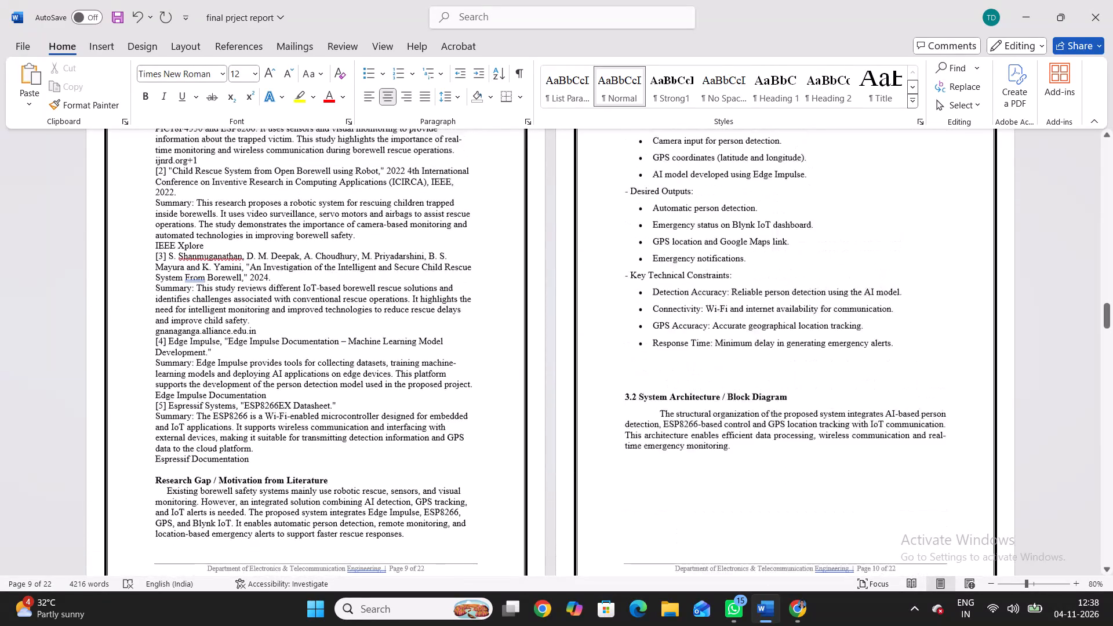
scroll(205, 413, up, 2)
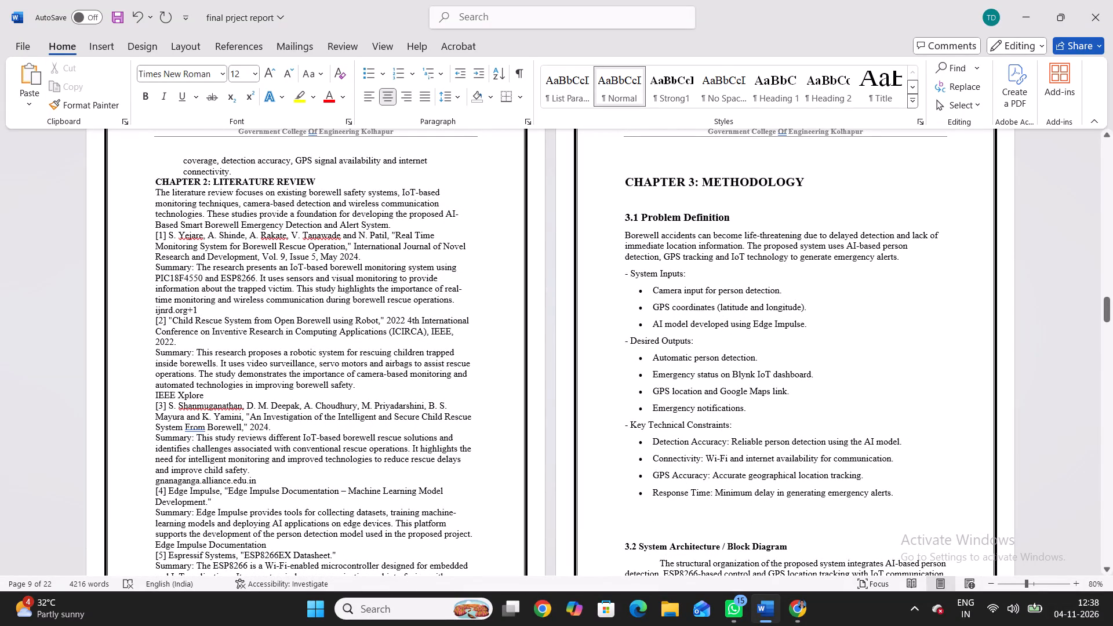
drag(390, 225, 155, 196)
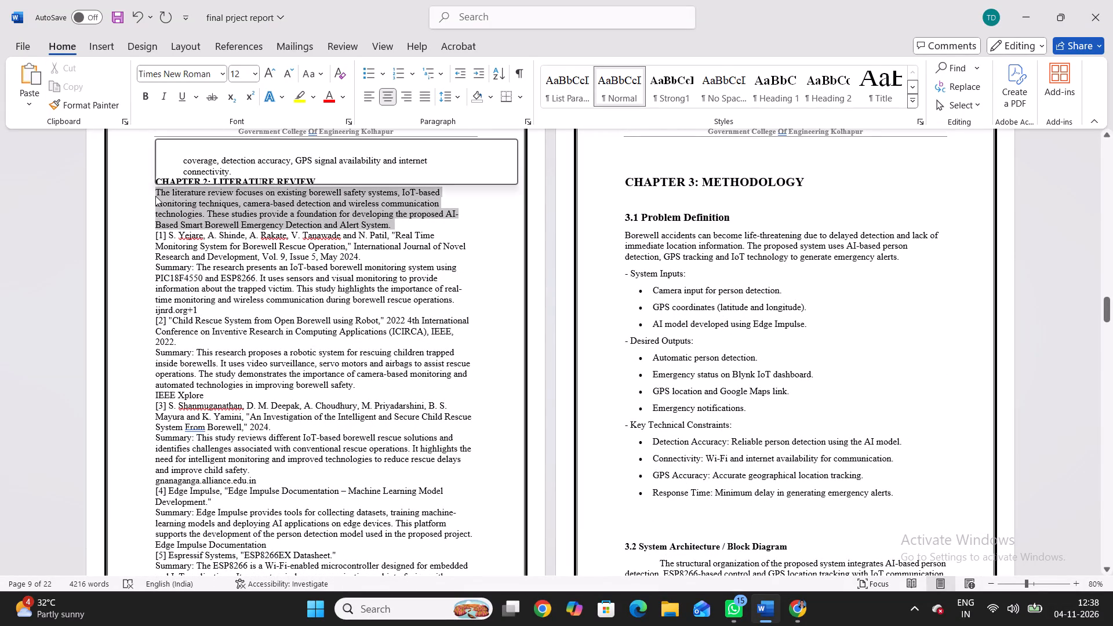
key(BackSpace)
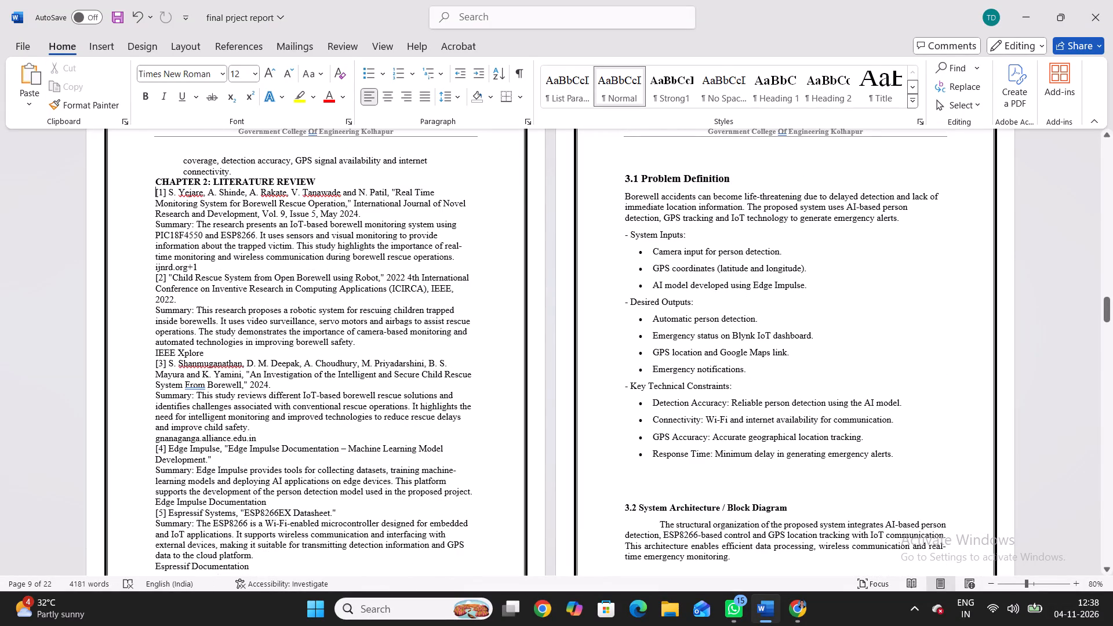
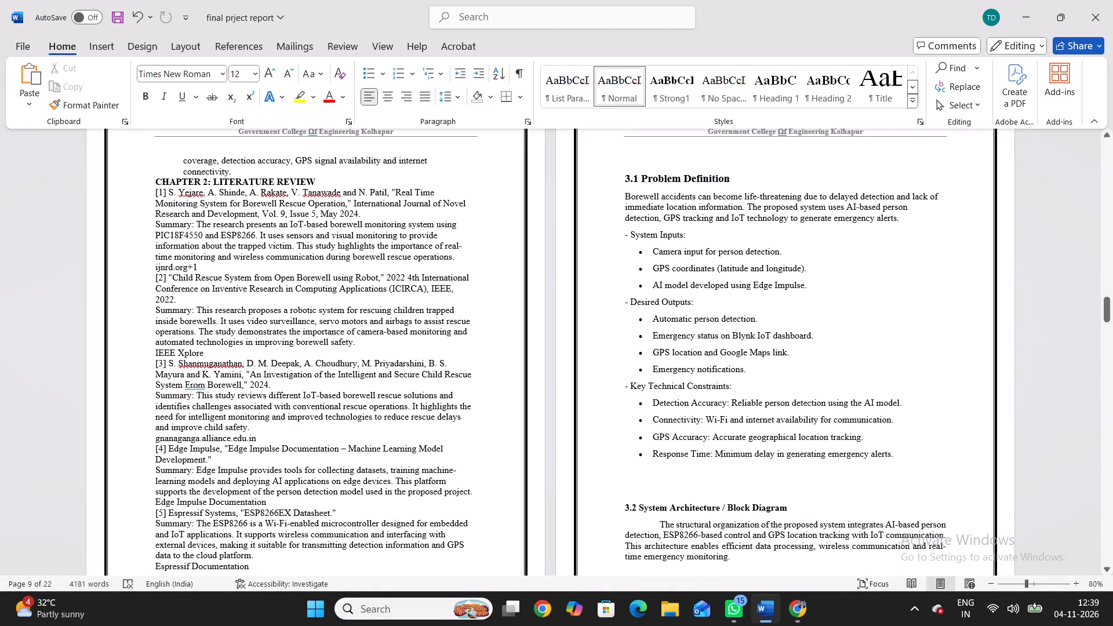
Underline the word "Summary" at the start of each summary for references [1] to [5] in Chapter 2.
drag(155, 223, 192, 228)
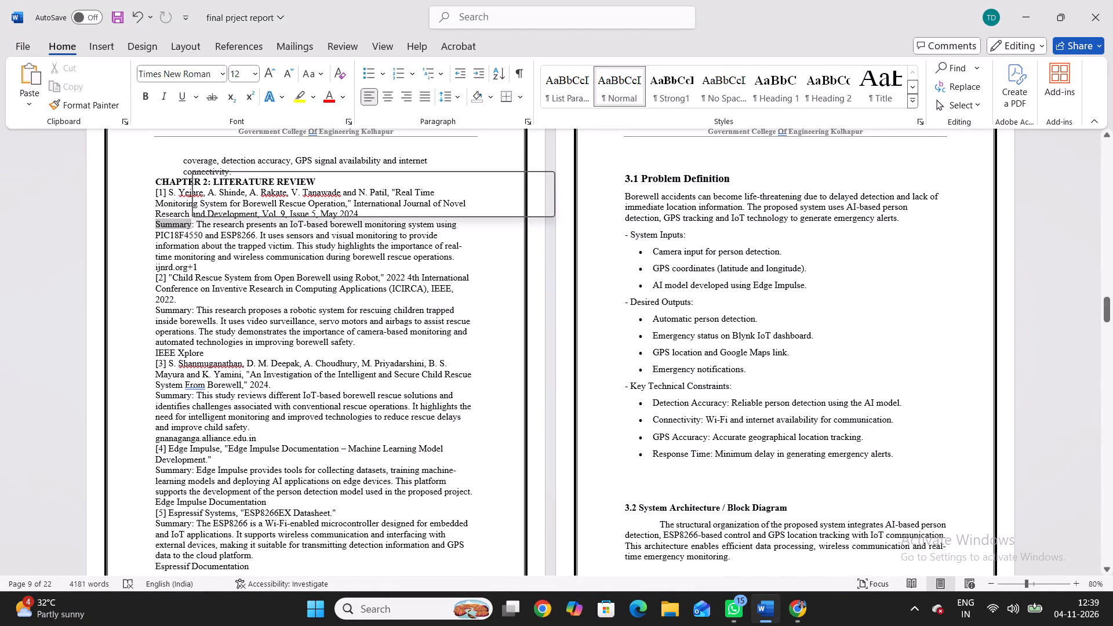
click(235, 209)
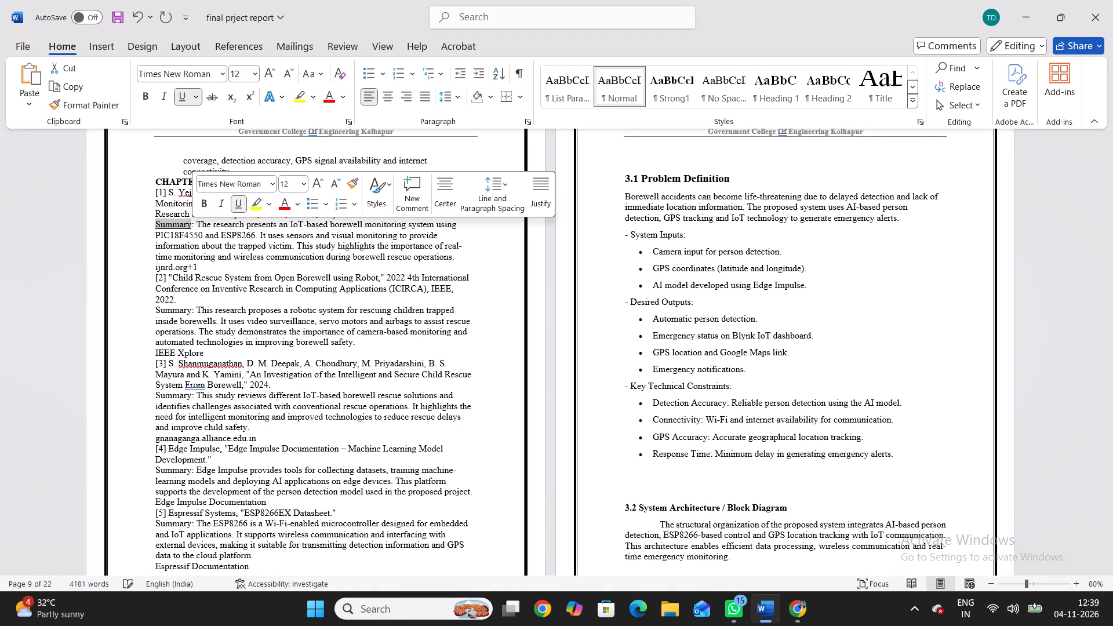
drag(154, 312, 185, 311)
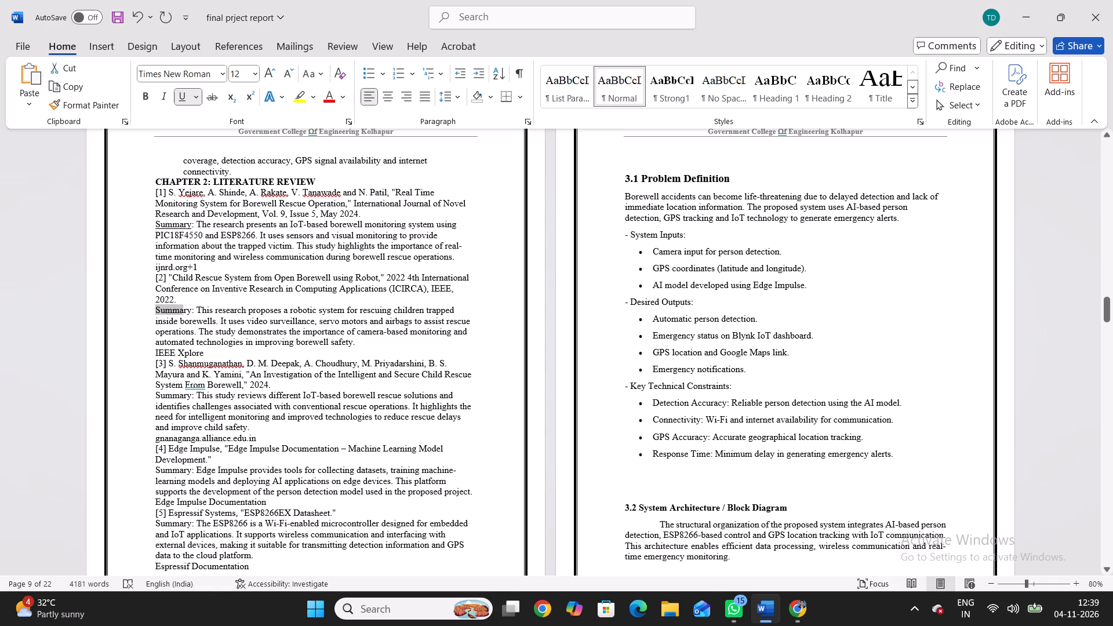
drag(185, 311, 191, 311)
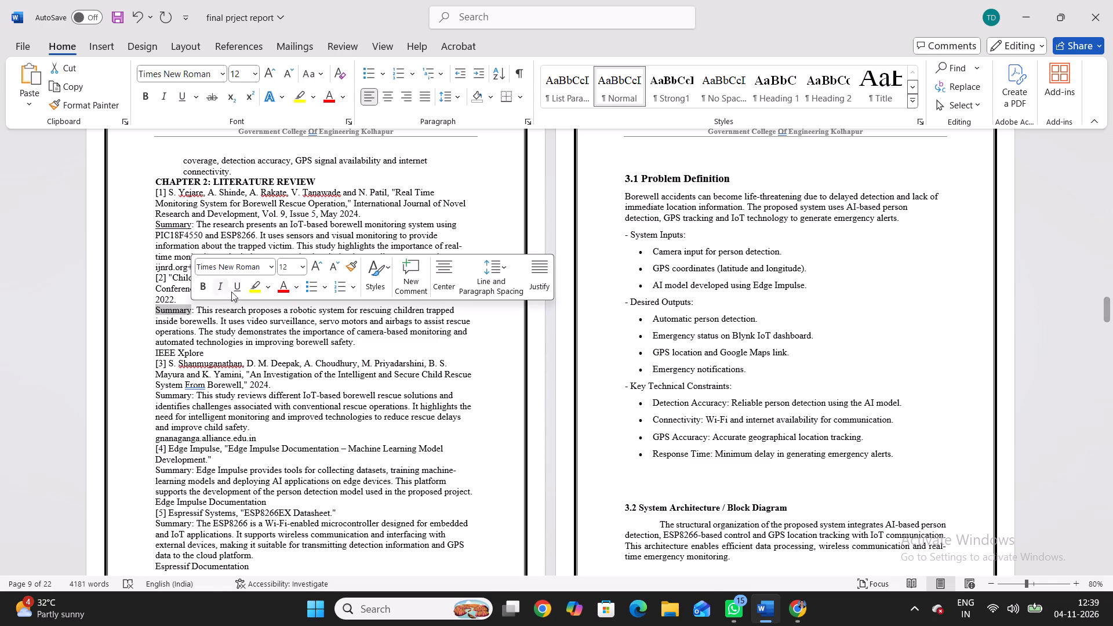
click(236, 291)
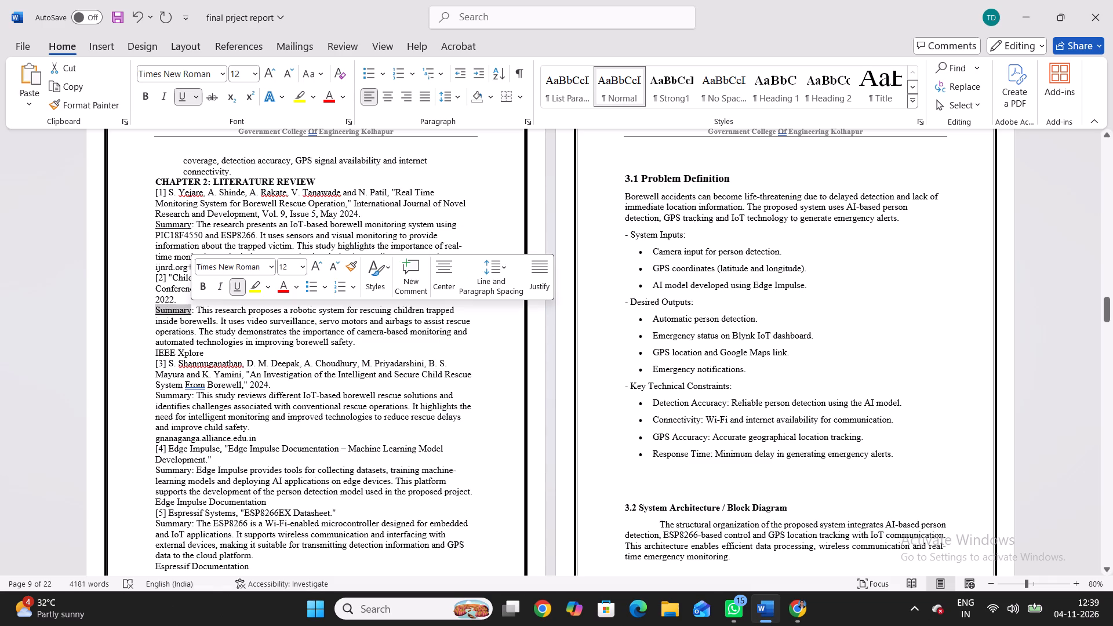
drag(155, 391, 192, 396)
click(236, 372)
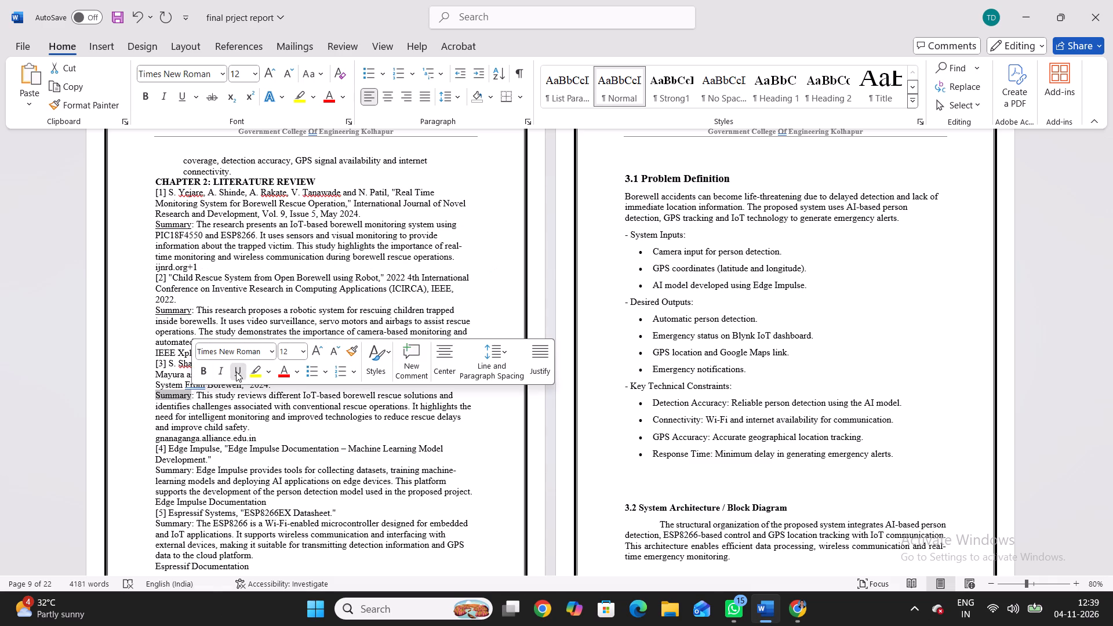
scroll(199, 442, down, 4)
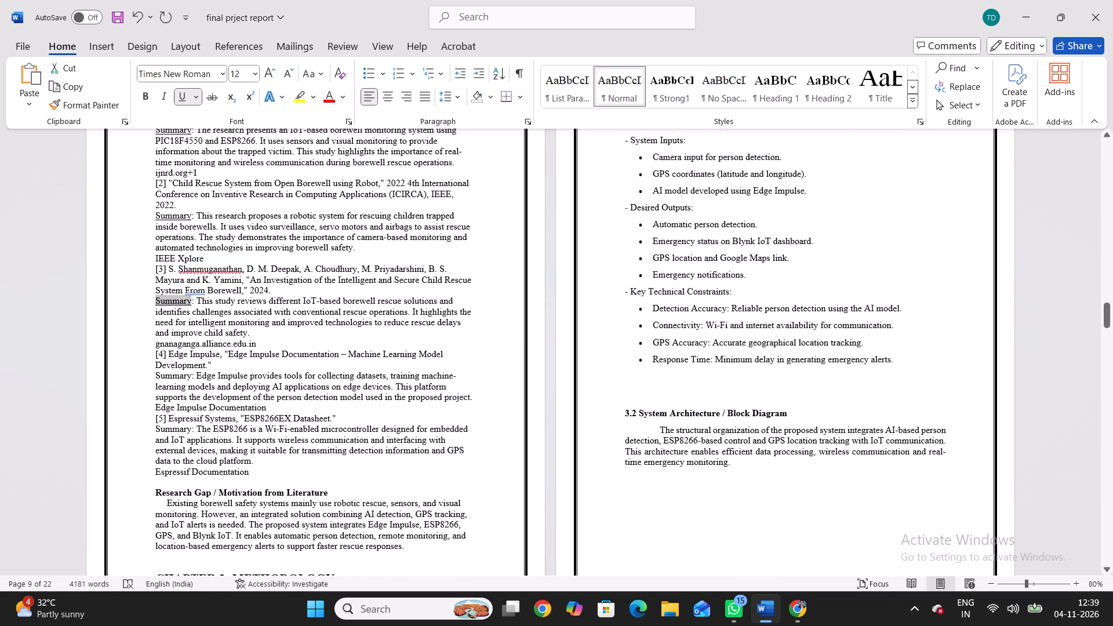
drag(152, 374, 190, 378)
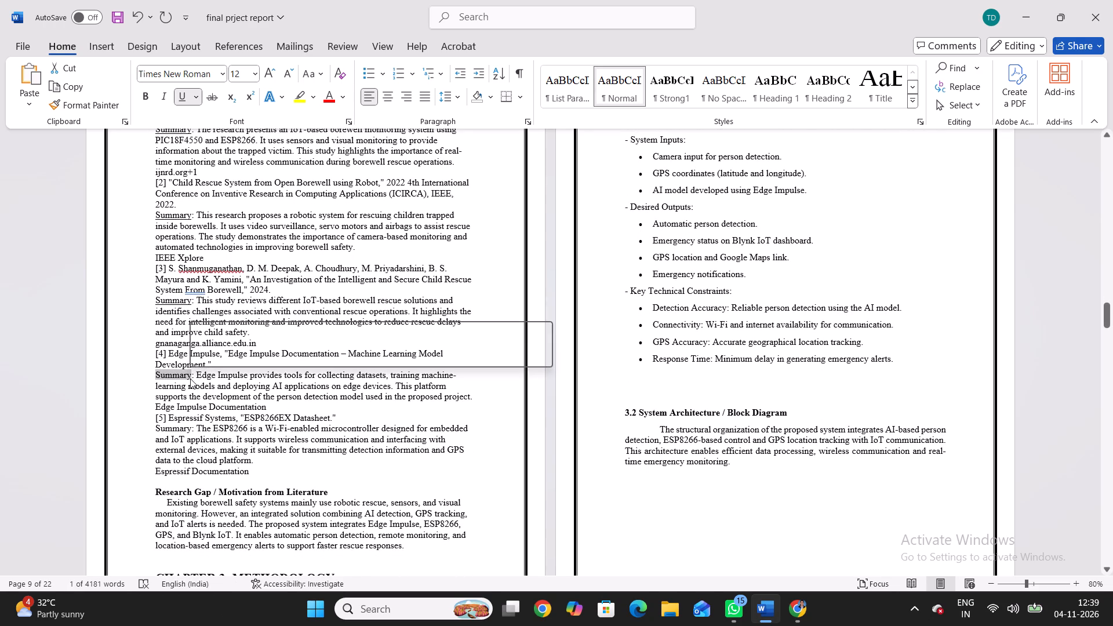
click(234, 354)
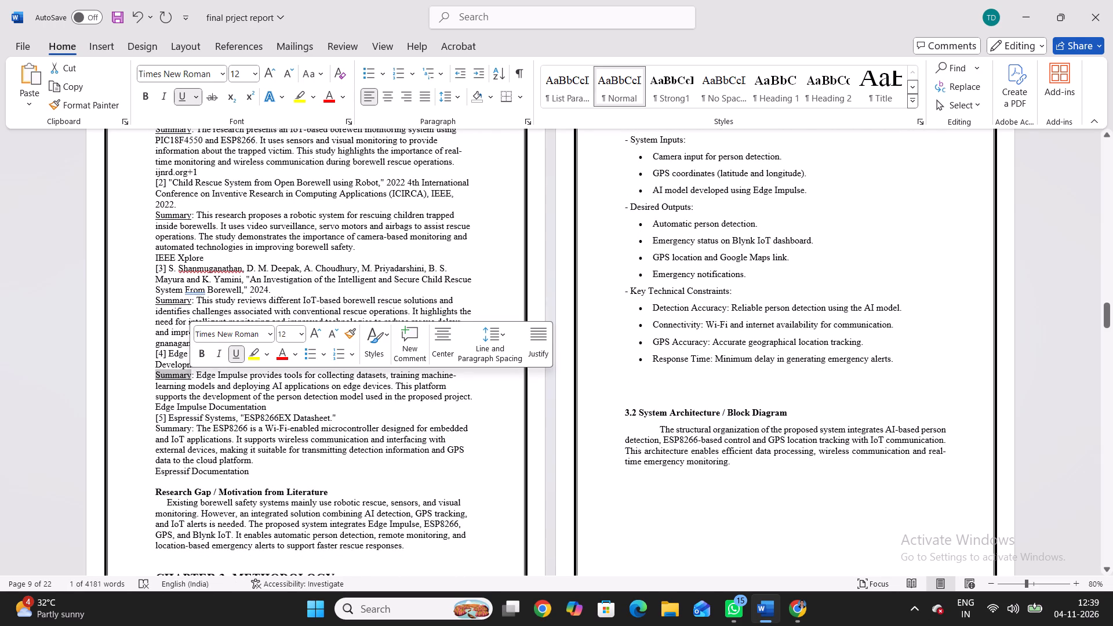
drag(158, 428, 192, 427)
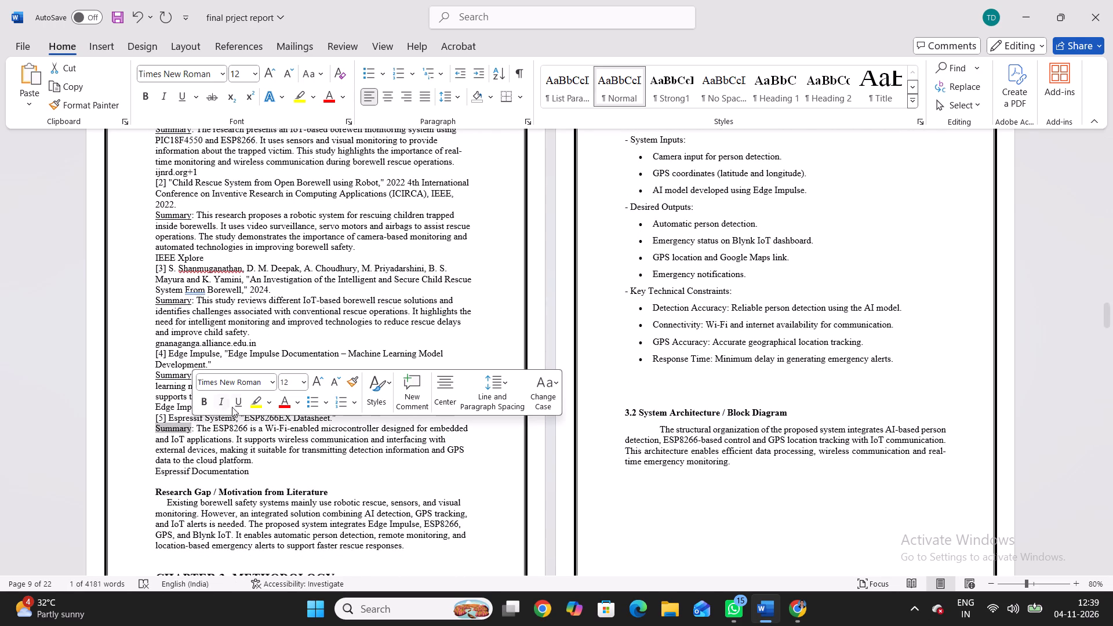
click(240, 403)
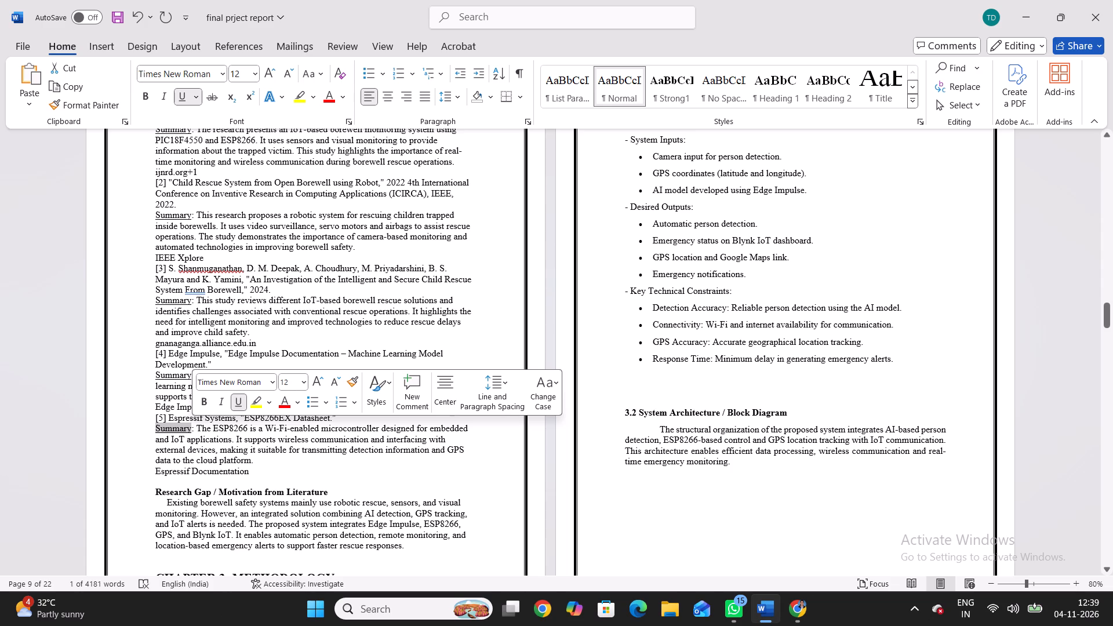
Resolve the proofing marks in reference [3]: ignore all spelling flags on the first author's surname and correct "From" to "from" in the title.
right_click(229, 269)
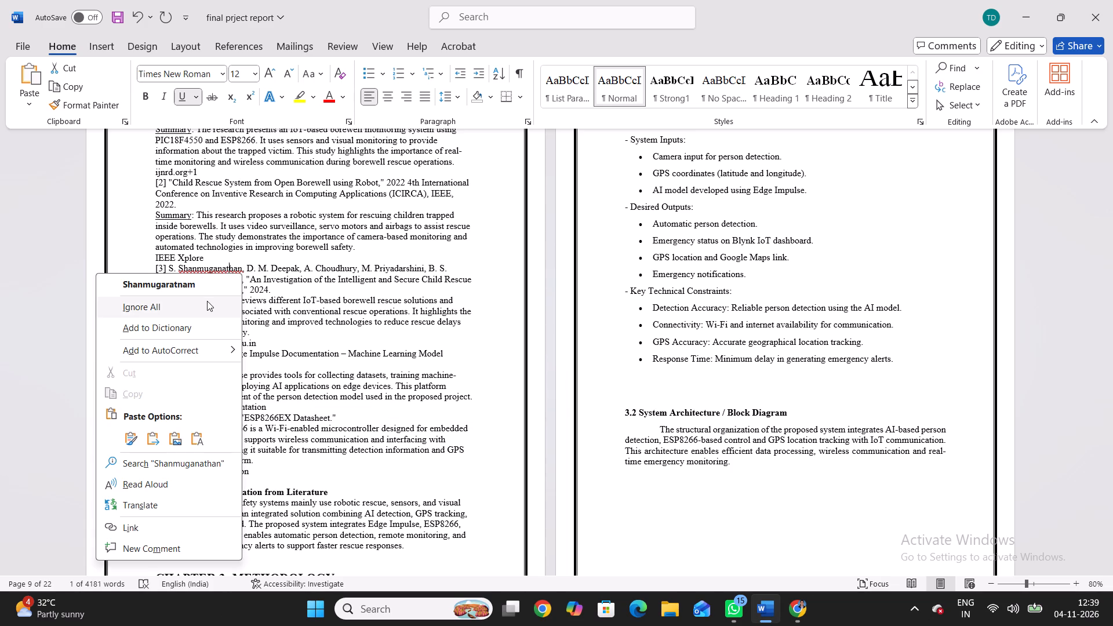
click(207, 301)
right_click(199, 287)
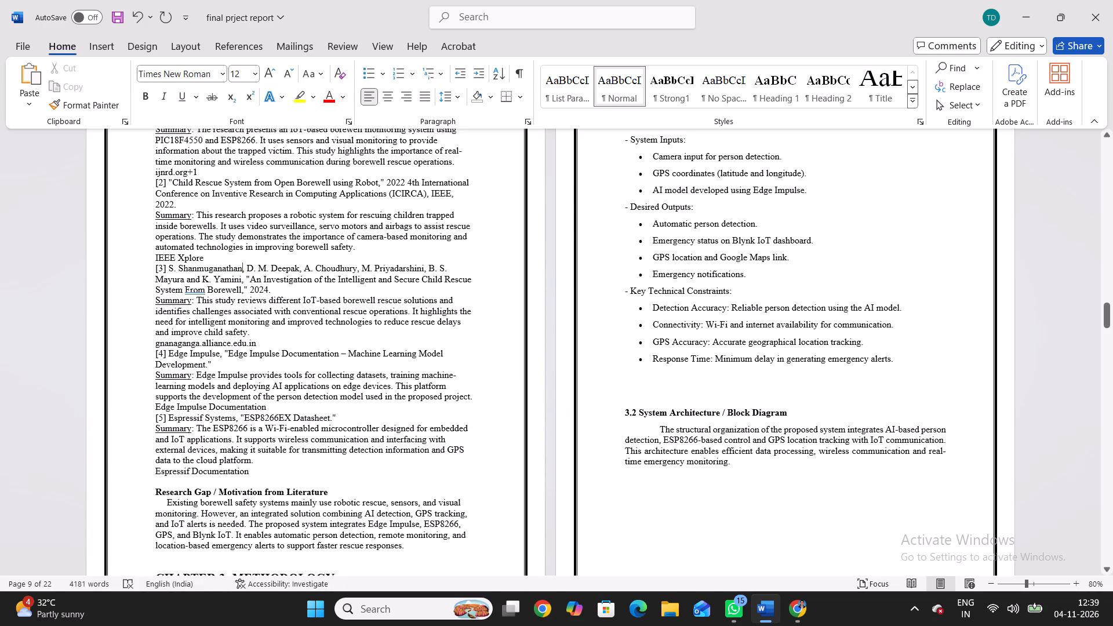
click(184, 296)
Insert two blank lines above the CHAPTER 3: METHODOLOGY heading to push it onto the following page.
scroll(244, 327, down, 2)
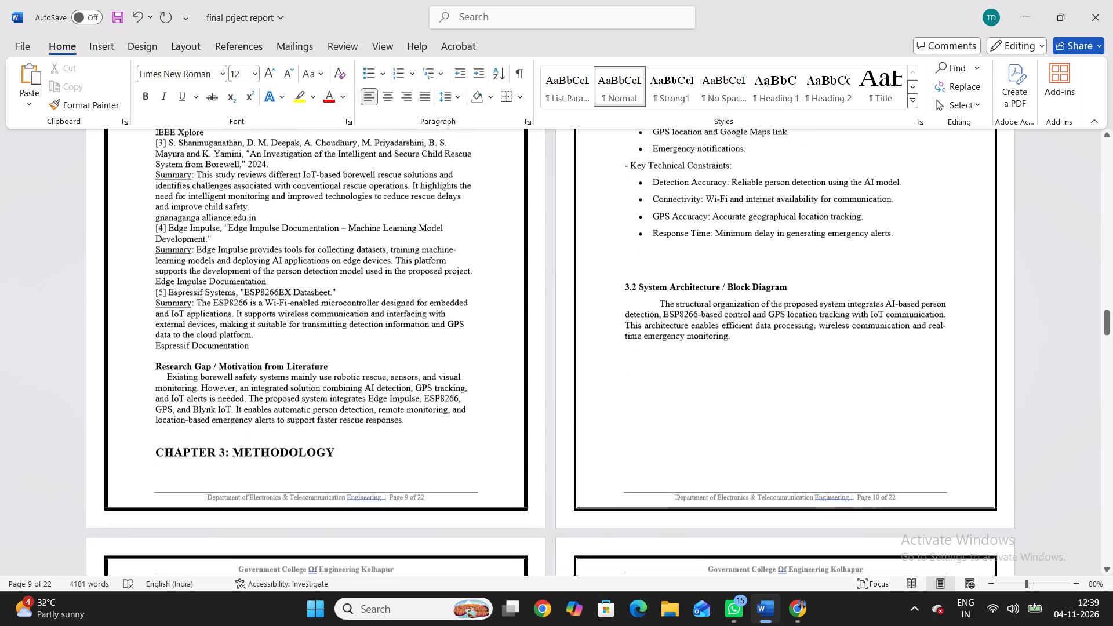
scroll(244, 327, down, 1)
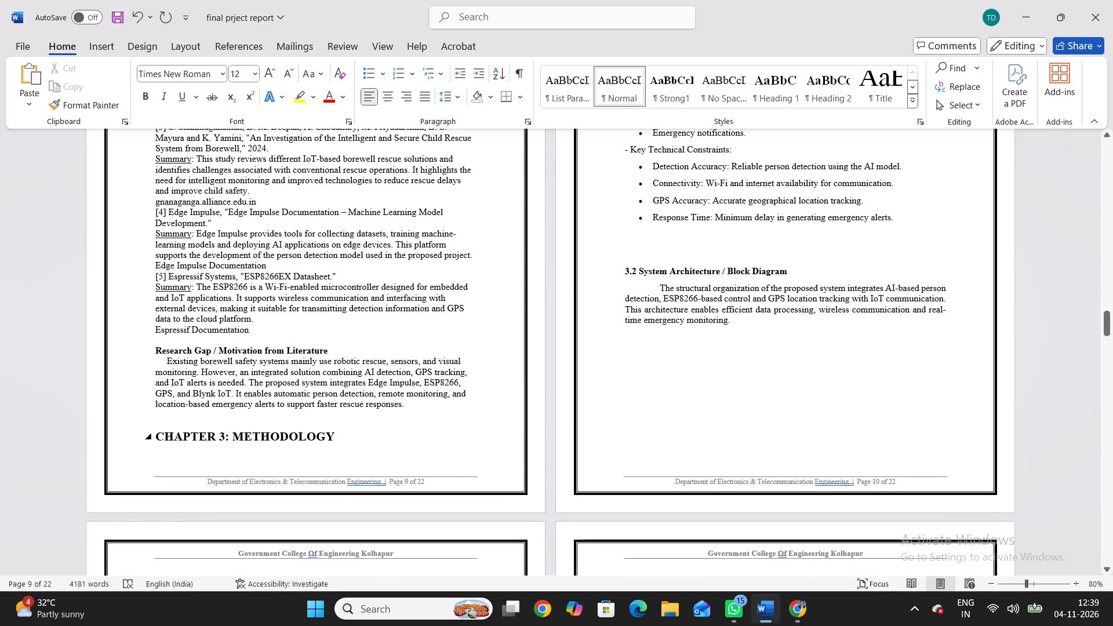
click(180, 422)
click(408, 410)
key(Return)
key(Return)
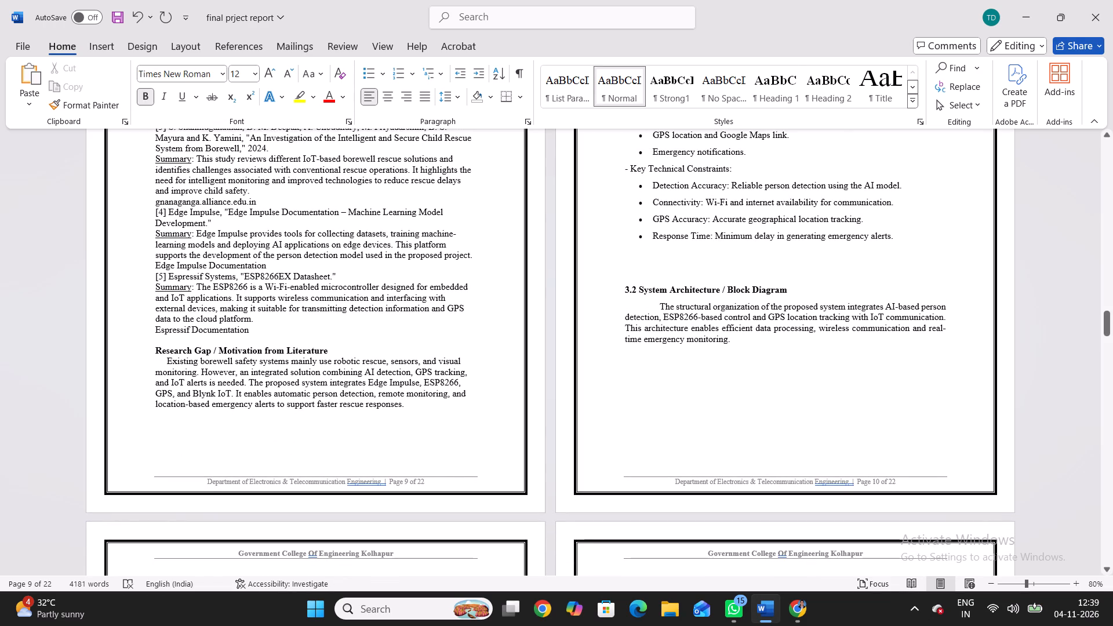
Review the page flow and layout from the end of Chapter 2 through the Chapter 4 and Chapter 5 pages.
scroll(901, 345, up, 3)
scroll(901, 345, down, 4)
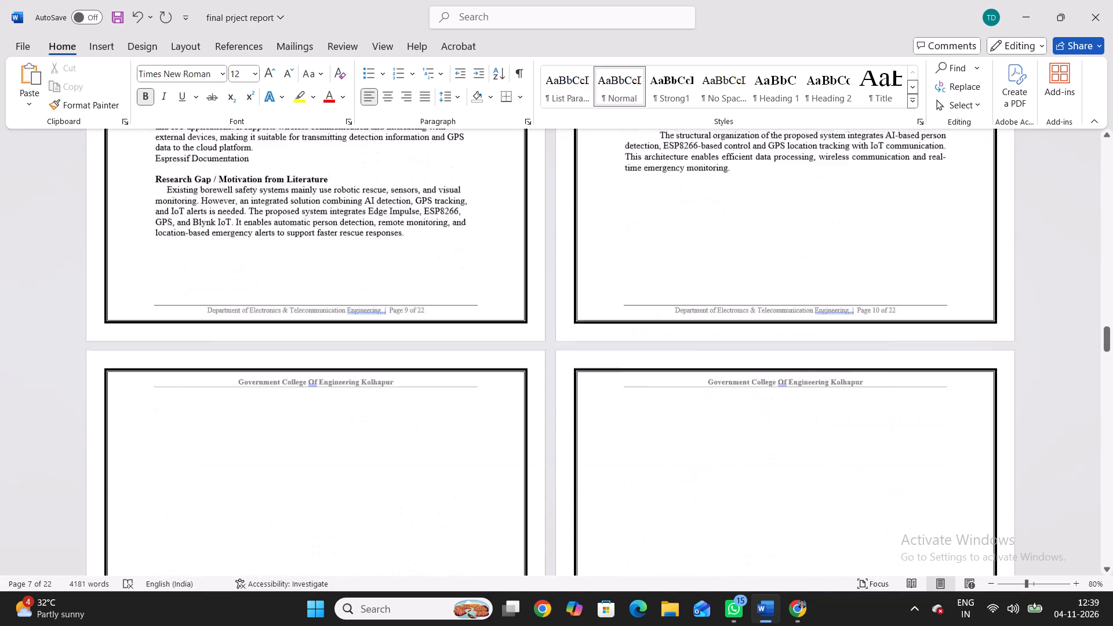
scroll(901, 345, down, 5)
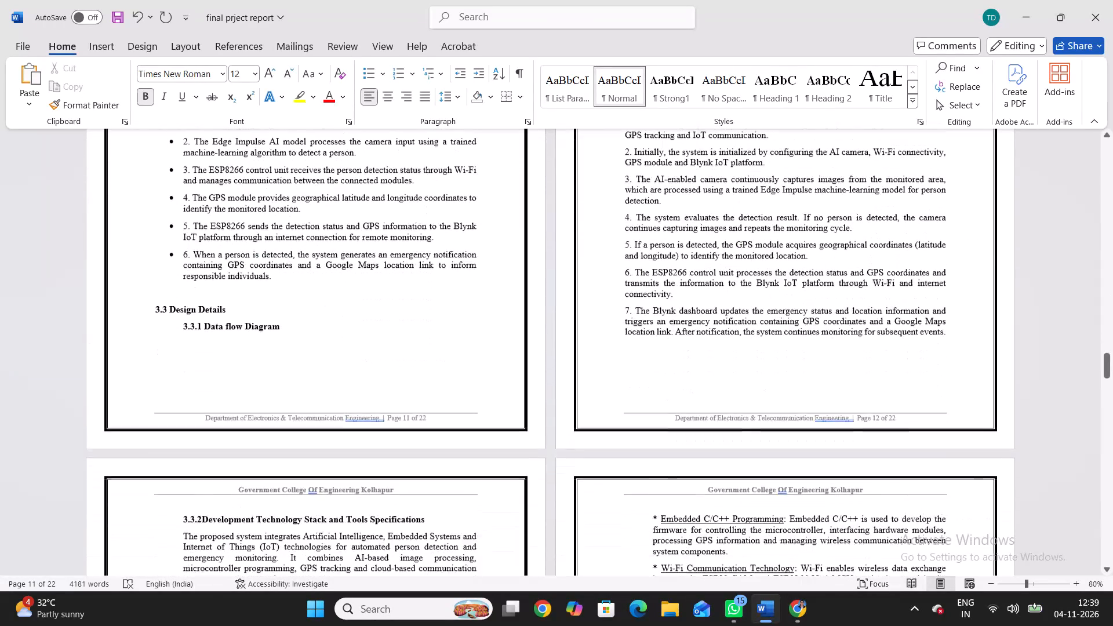
scroll(901, 345, down, 6)
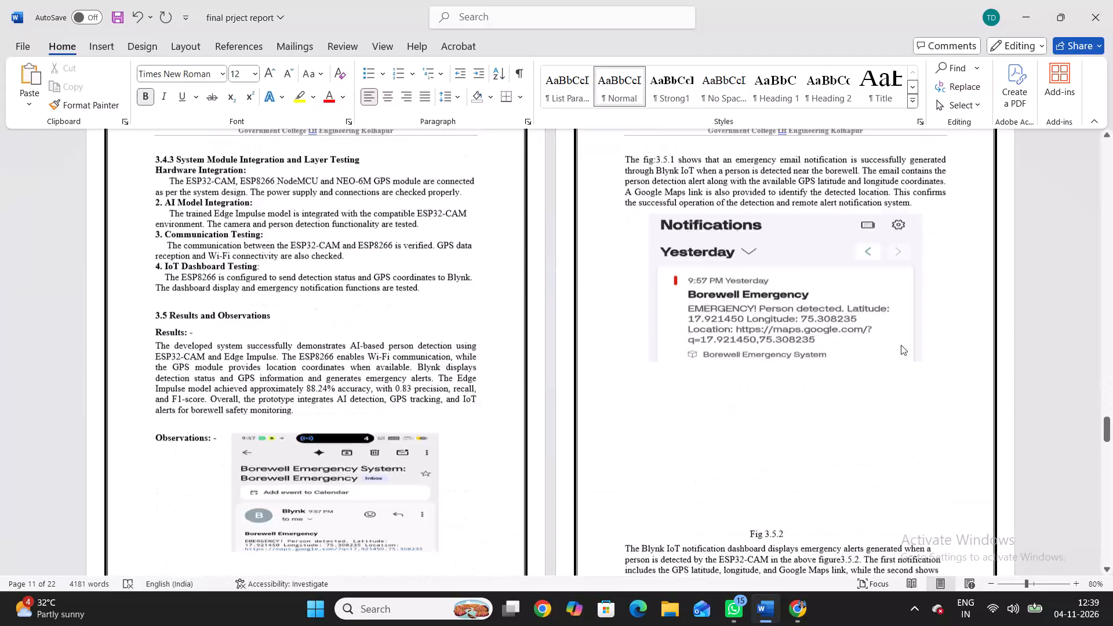
scroll(901, 345, up, 1)
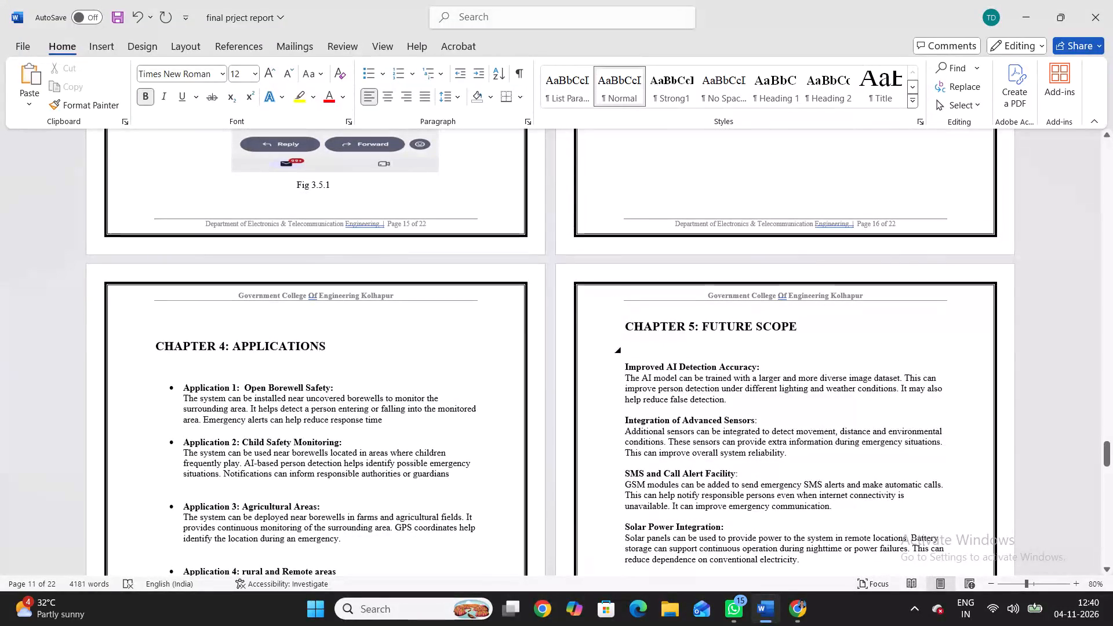
scroll(901, 345, up, 1)
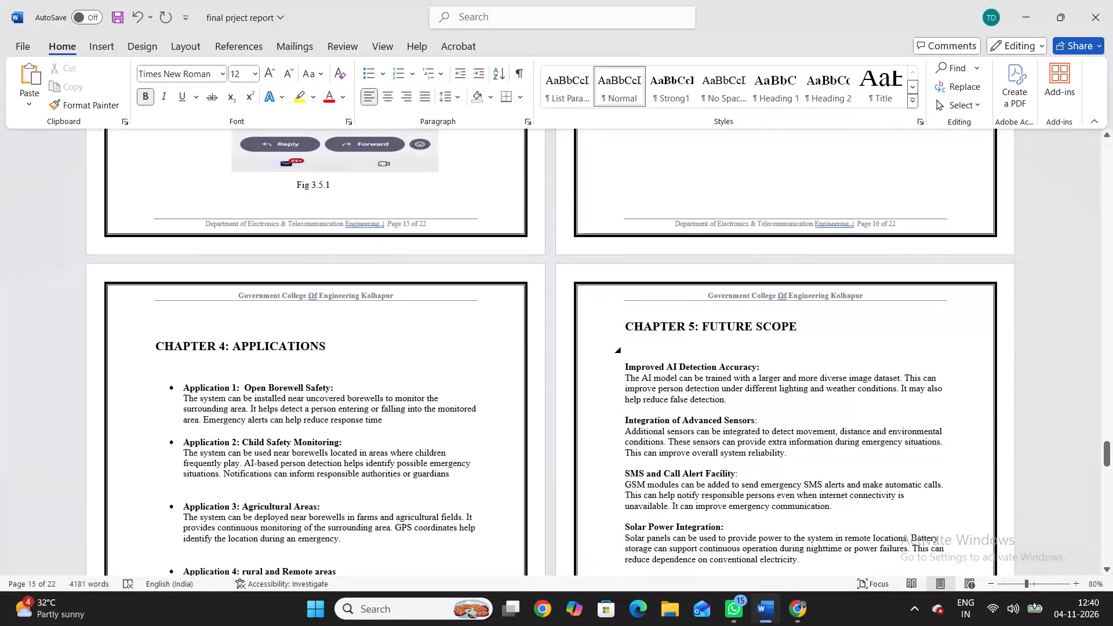
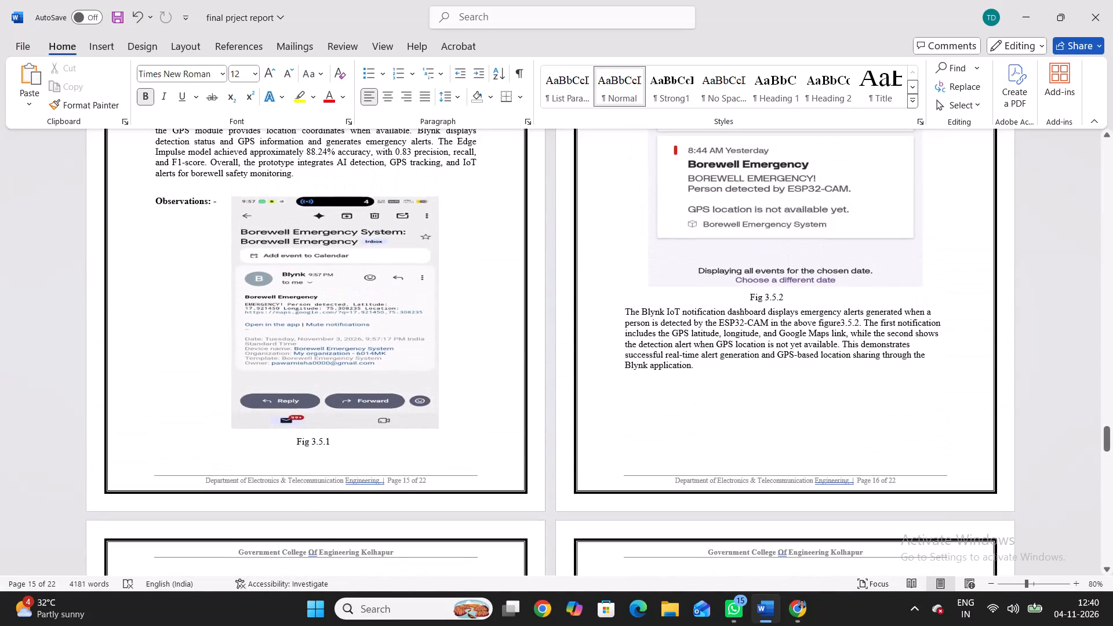
Review the page layout from the Fig 3.5 observation pages through Chapter 8 at the end of the report.
scroll(788, 305, down, 6)
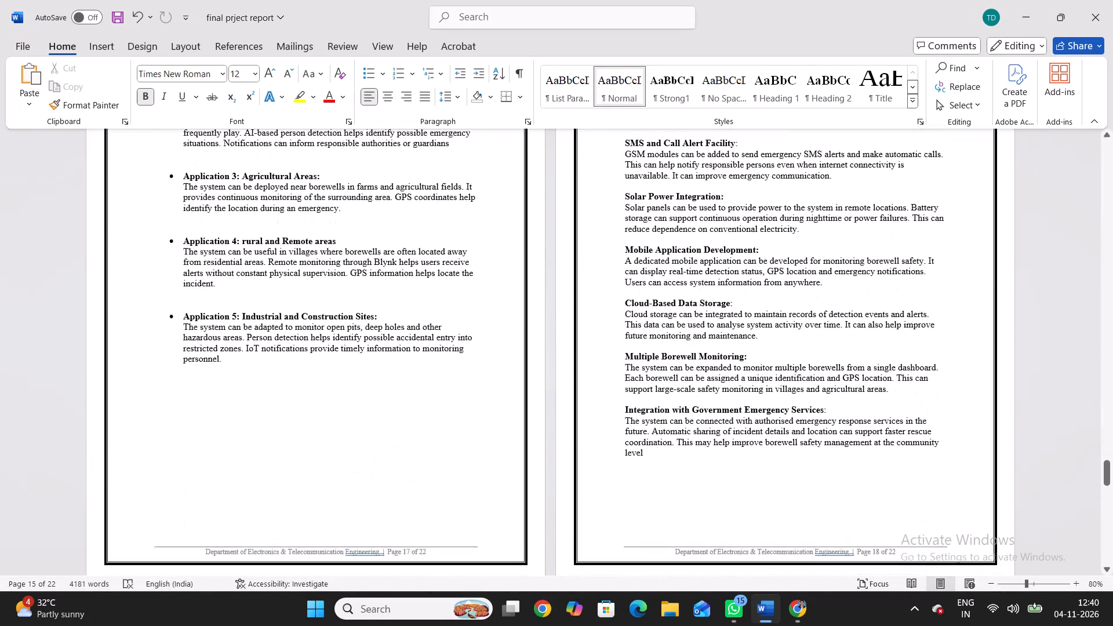
scroll(788, 305, down, 8)
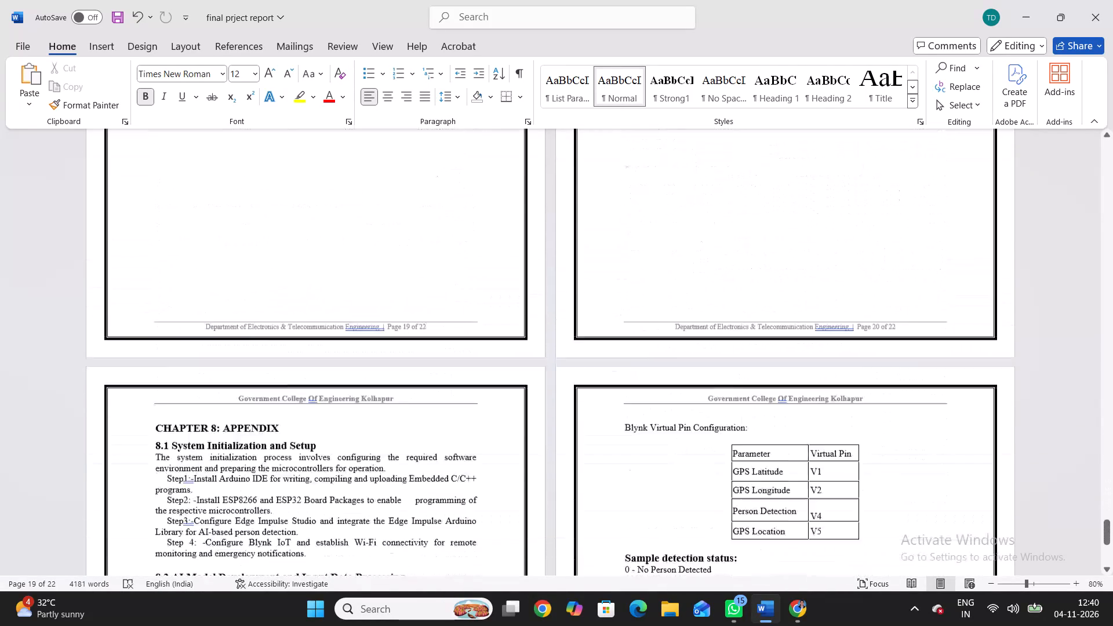
scroll(788, 305, down, 5)
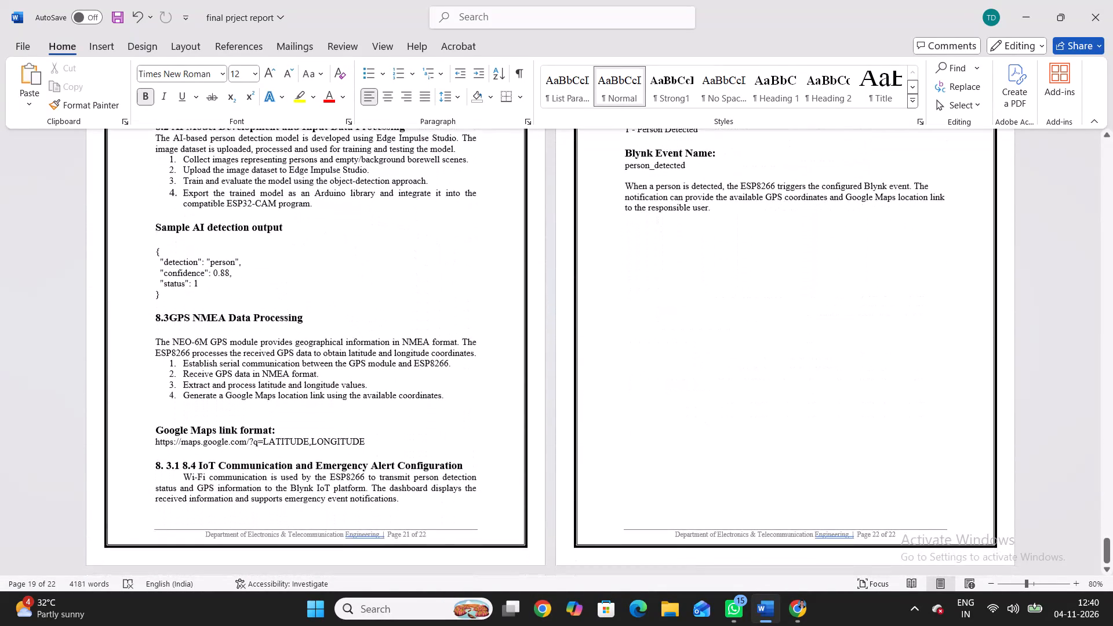
scroll(788, 305, up, 12)
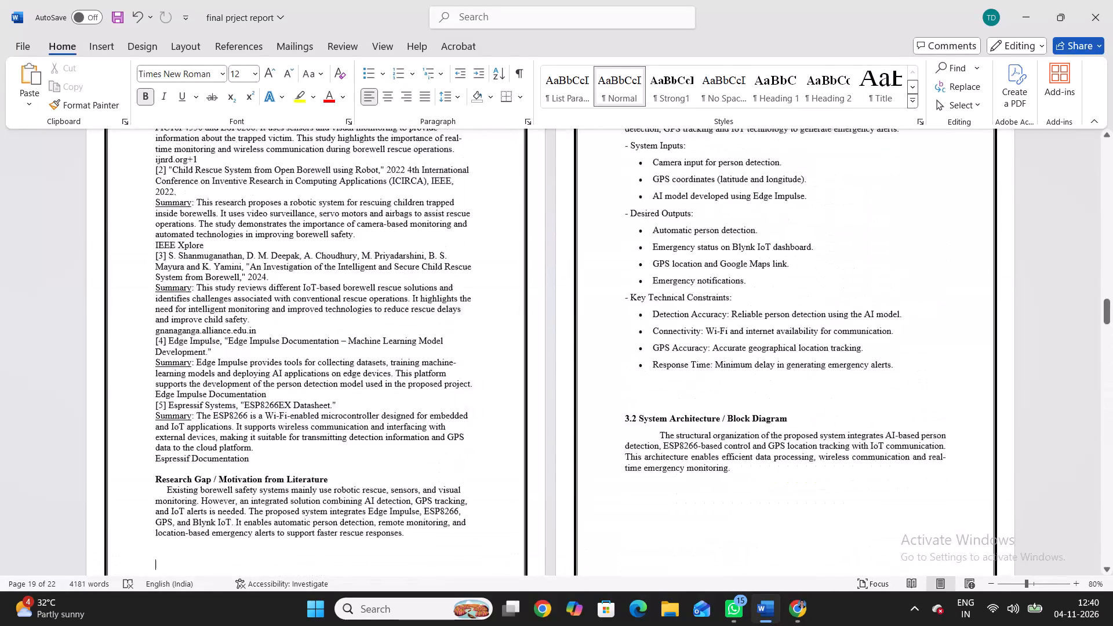
Check the front pages, the Table of Contents and List of Figures page numbers, and the Chapter 1 page flow.
scroll(788, 305, up, 20)
scroll(788, 305, up, 5)
scroll(788, 305, down, 2)
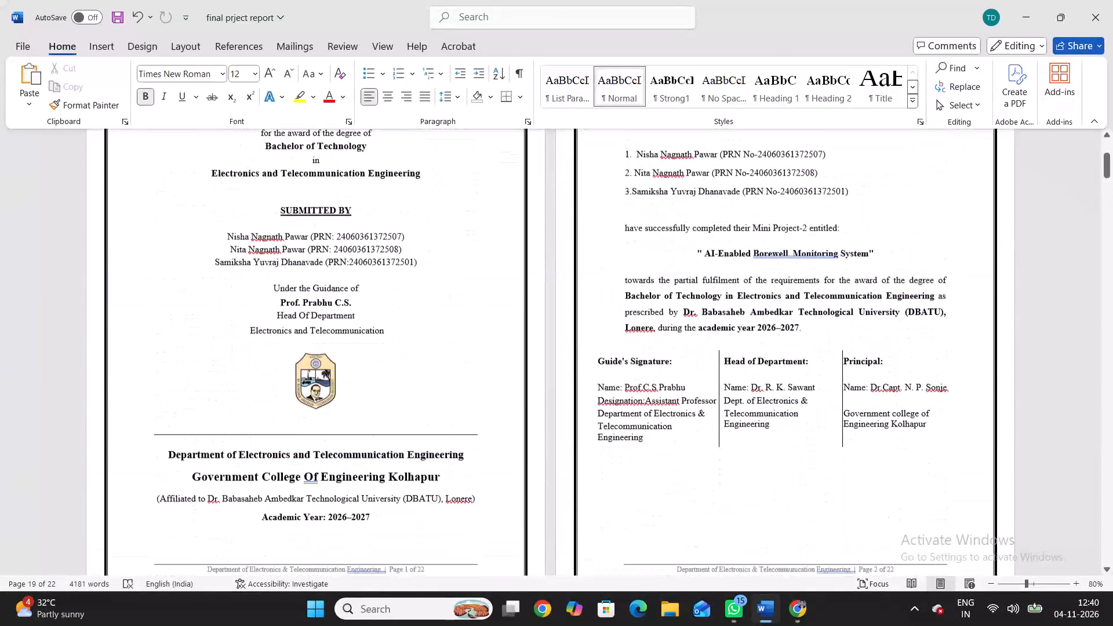
scroll(788, 305, down, 5)
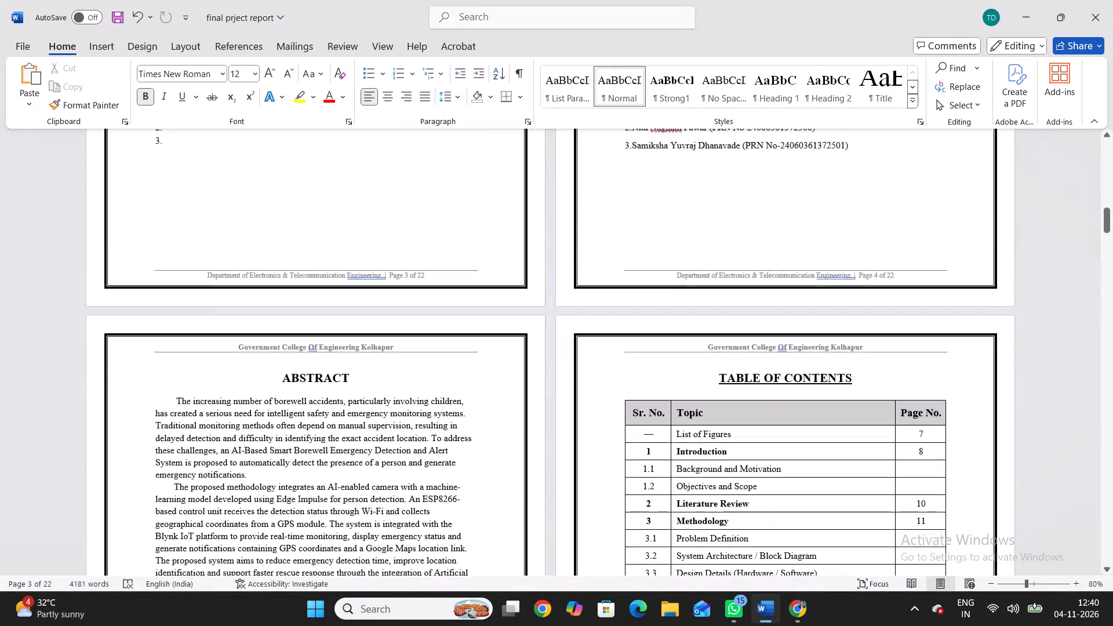
scroll(788, 305, down, 2)
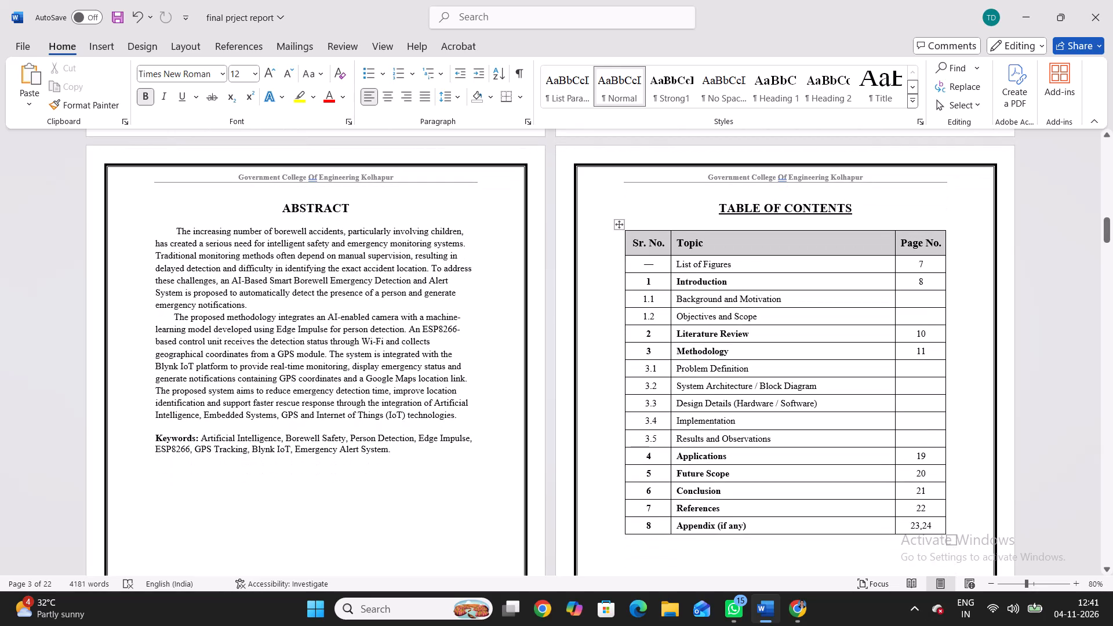
scroll(788, 305, down, 1)
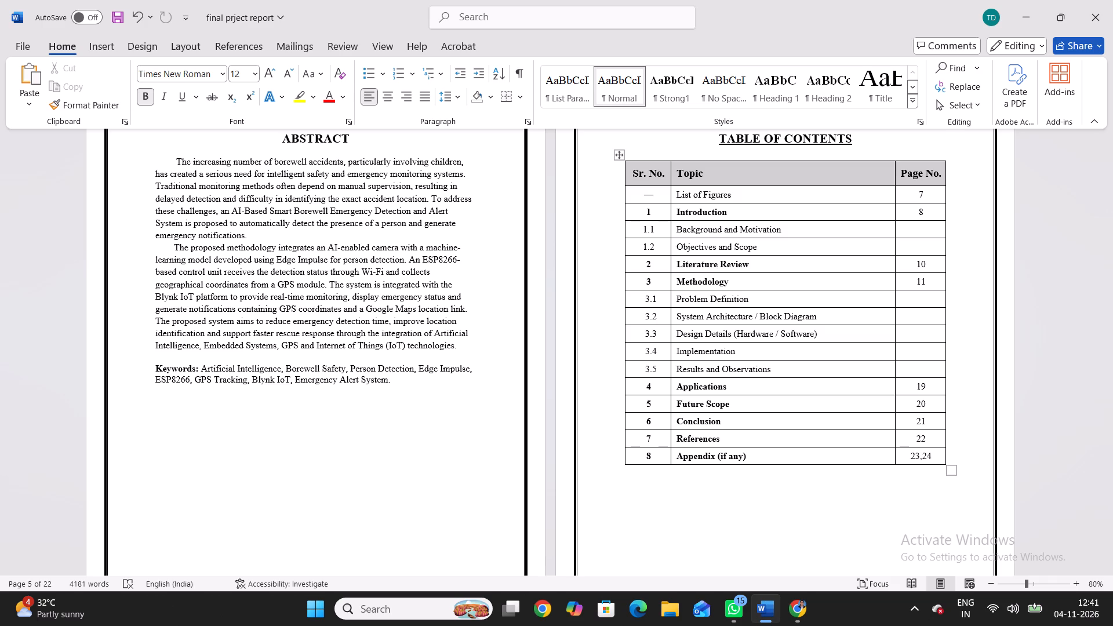
scroll(788, 305, down, 5)
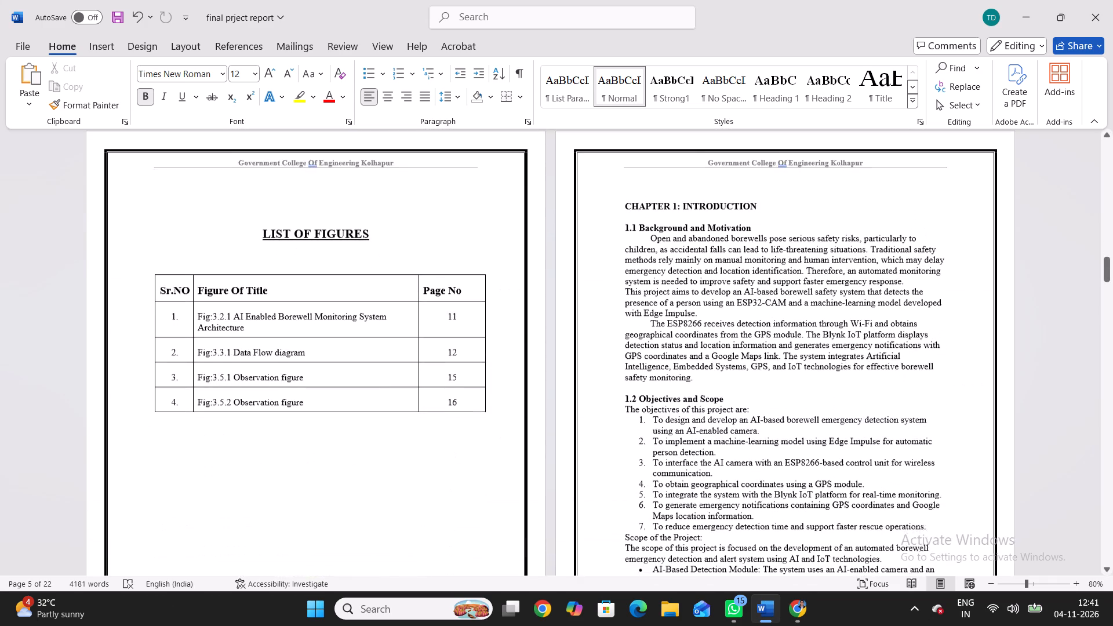
scroll(788, 305, down, 2)
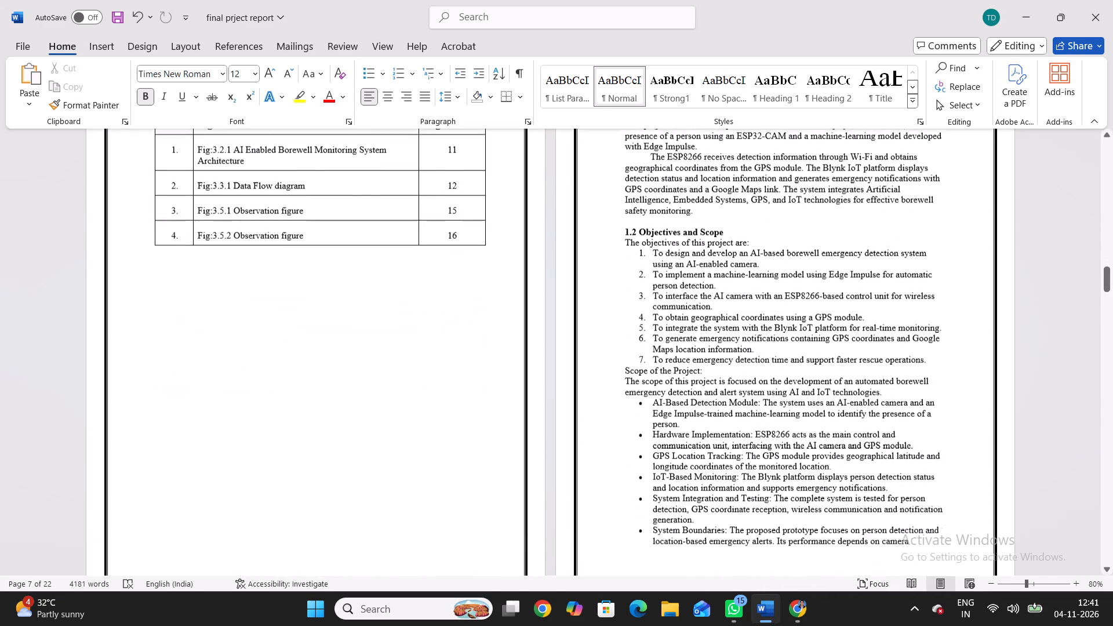
scroll(788, 305, down, 2)
Remove the break before "coverage" in the System Boundaries bullet, joining its spilled-over lines to the text on page 8.
scroll(788, 305, up, 1)
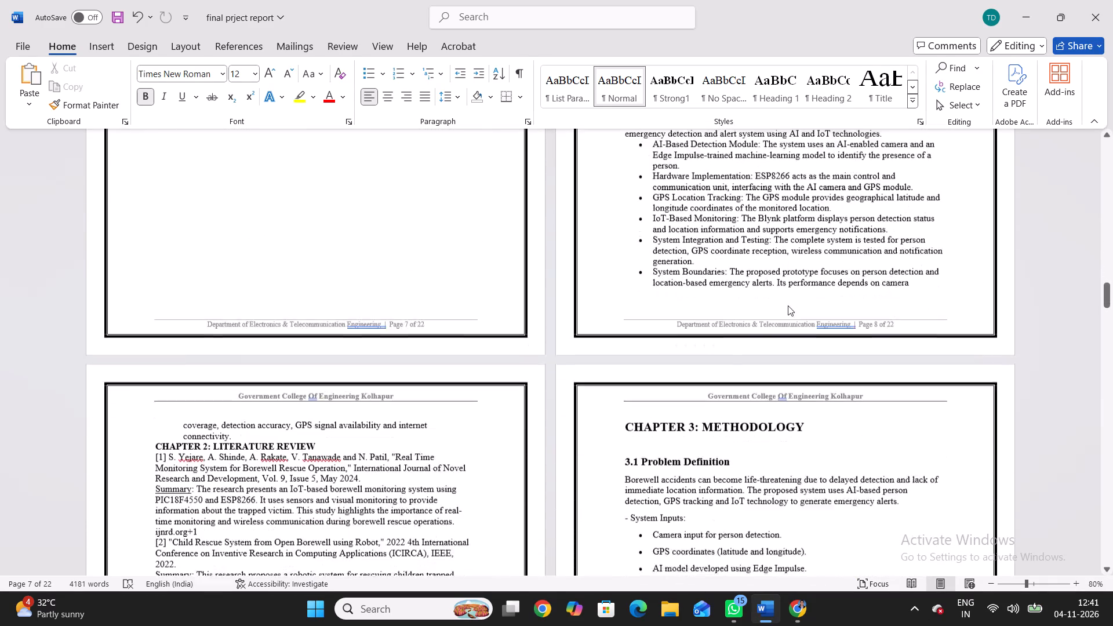
scroll(788, 305, up, 2)
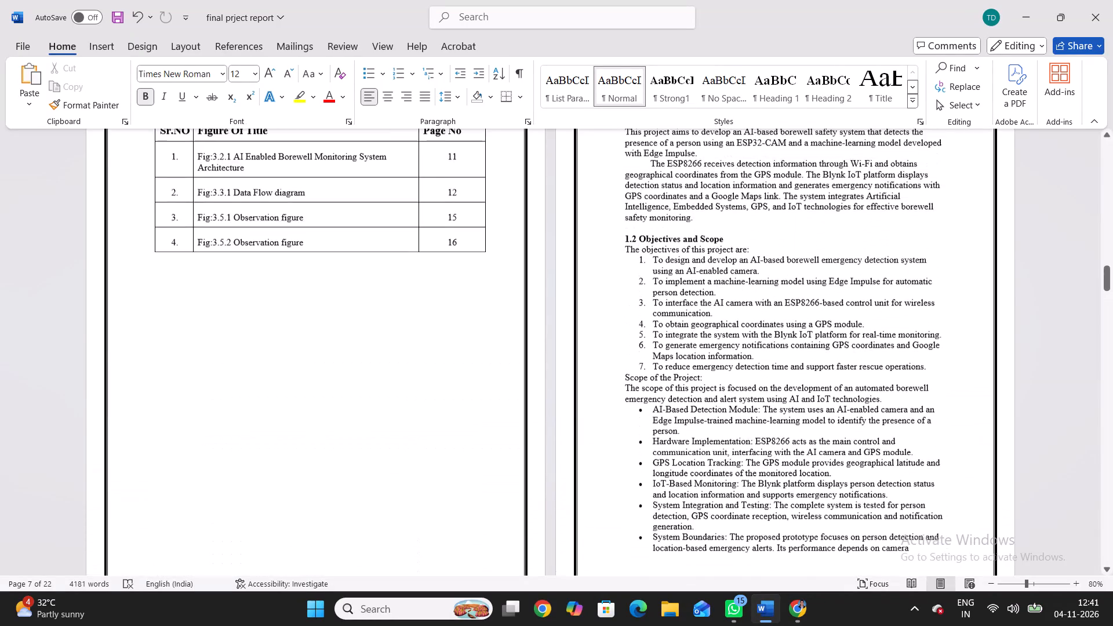
scroll(788, 305, down, 1)
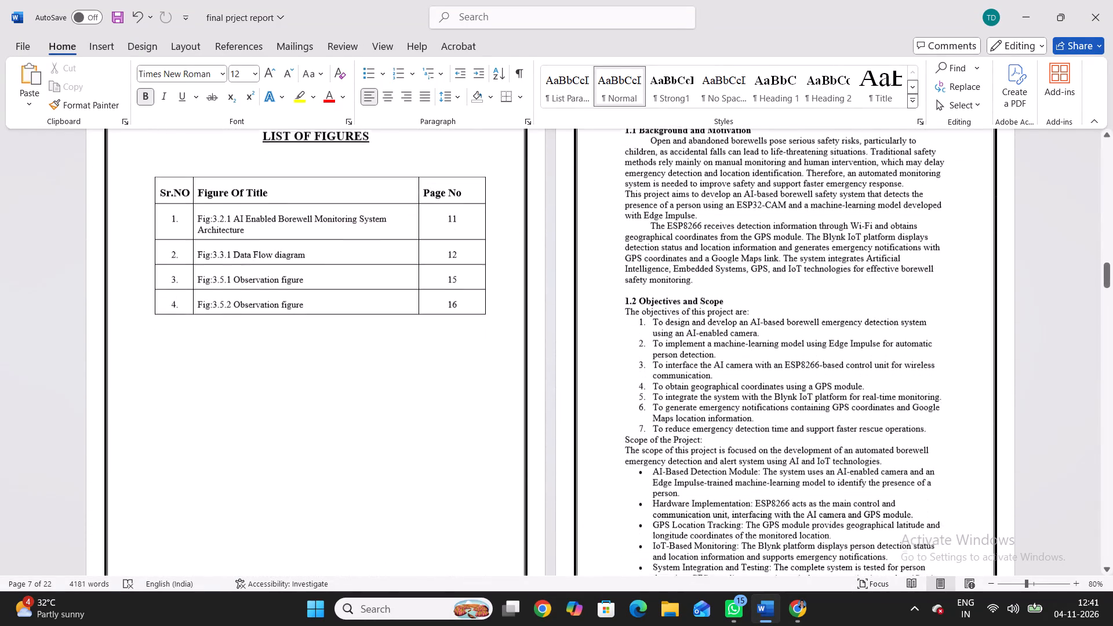
scroll(788, 305, down, 2)
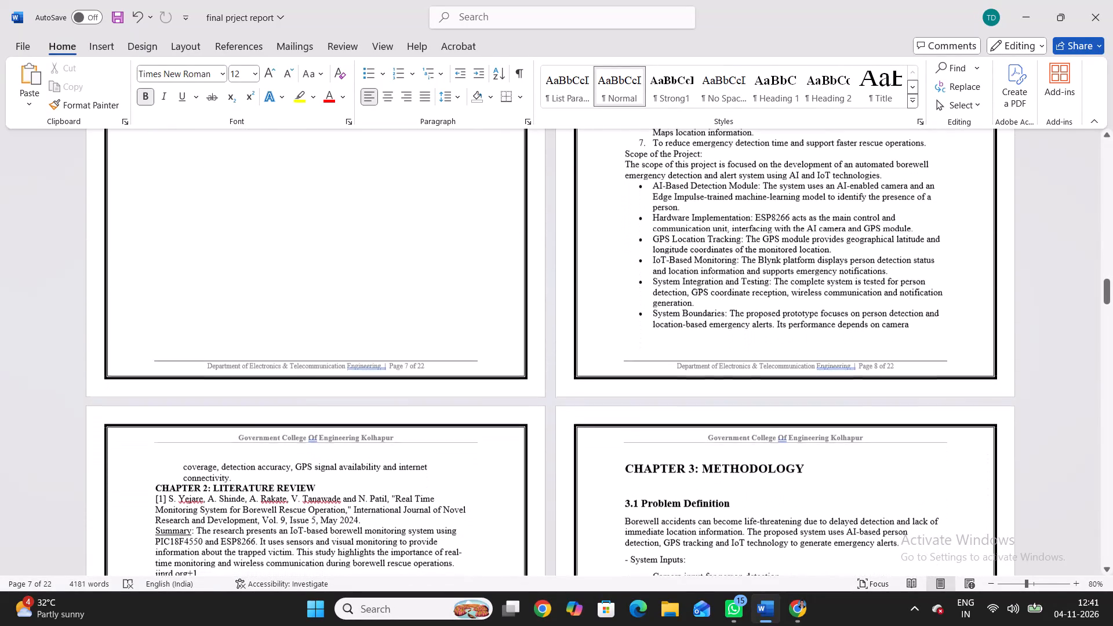
scroll(788, 305, down, 1)
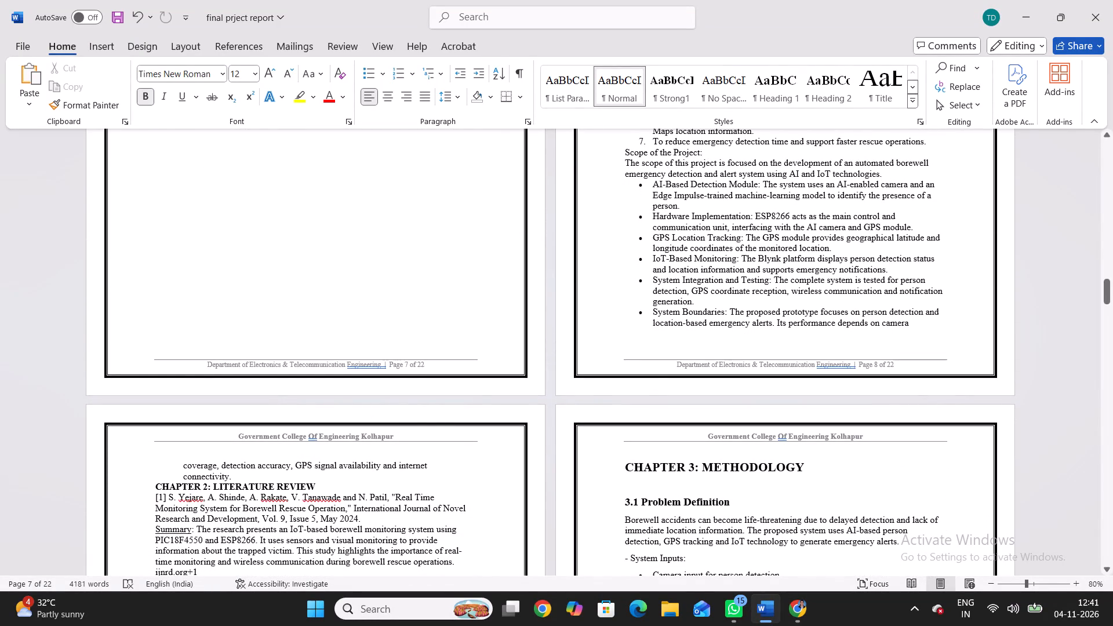
click(183, 464)
key(BackSpace)
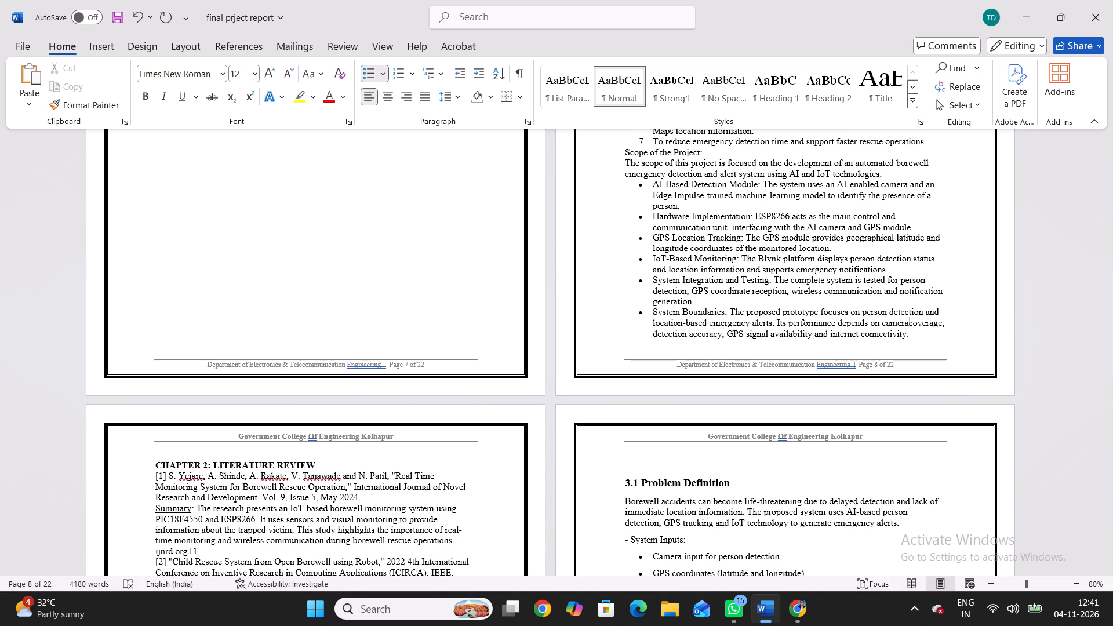
Insert two blank lines above the CHAPTER 3: METHODOLOGY heading to push it onto the following page.
scroll(183, 464, down, 1)
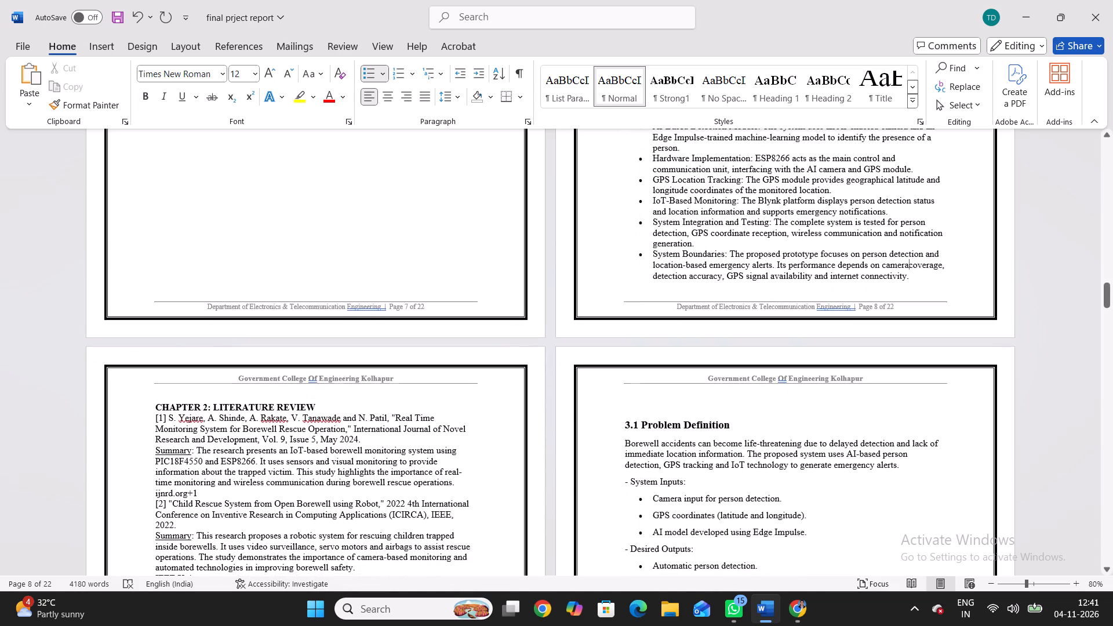
scroll(183, 464, down, 2)
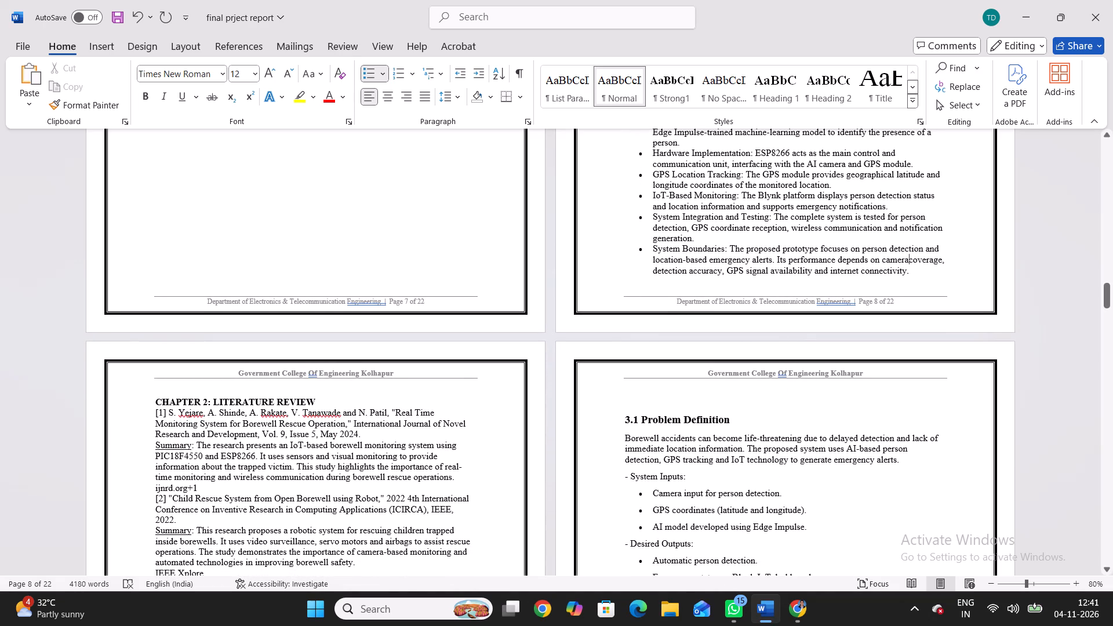
scroll(183, 464, down, 1)
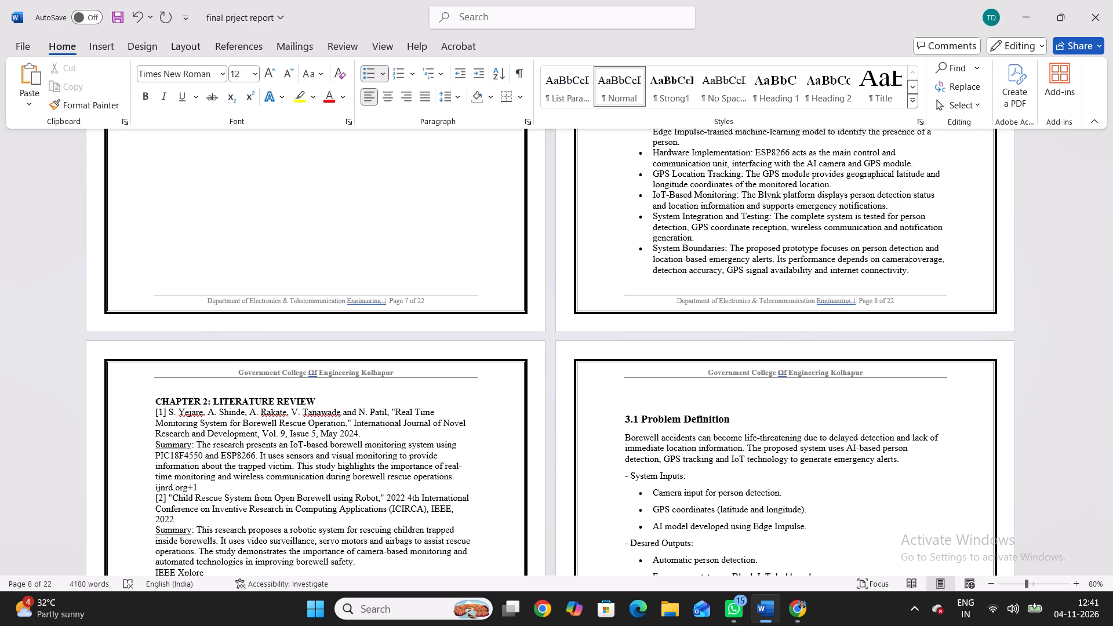
scroll(183, 464, down, 5)
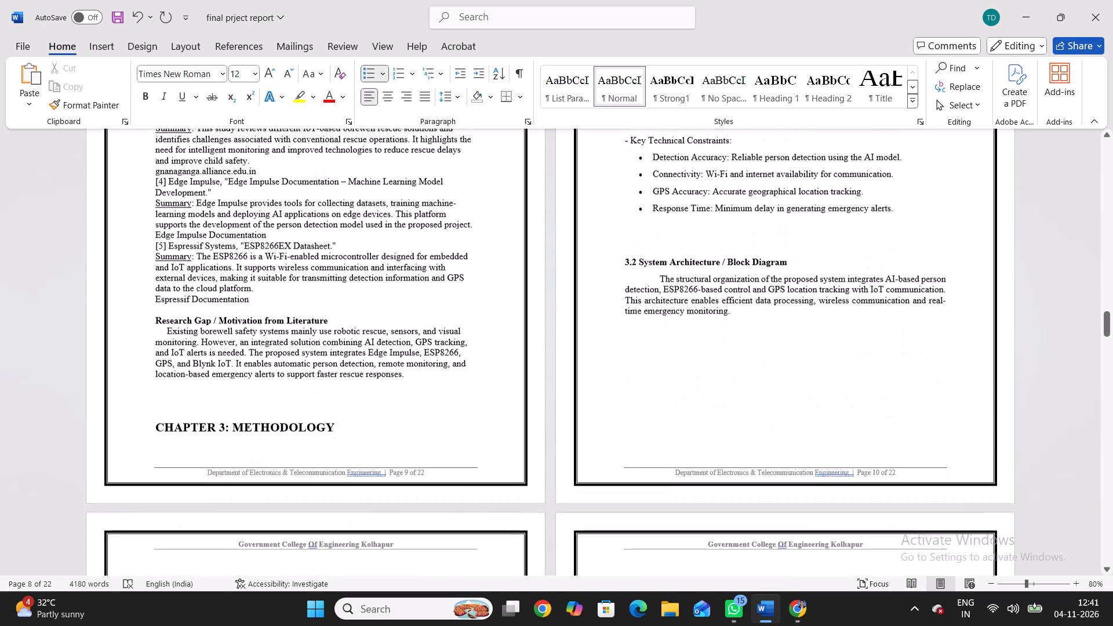
click(148, 402)
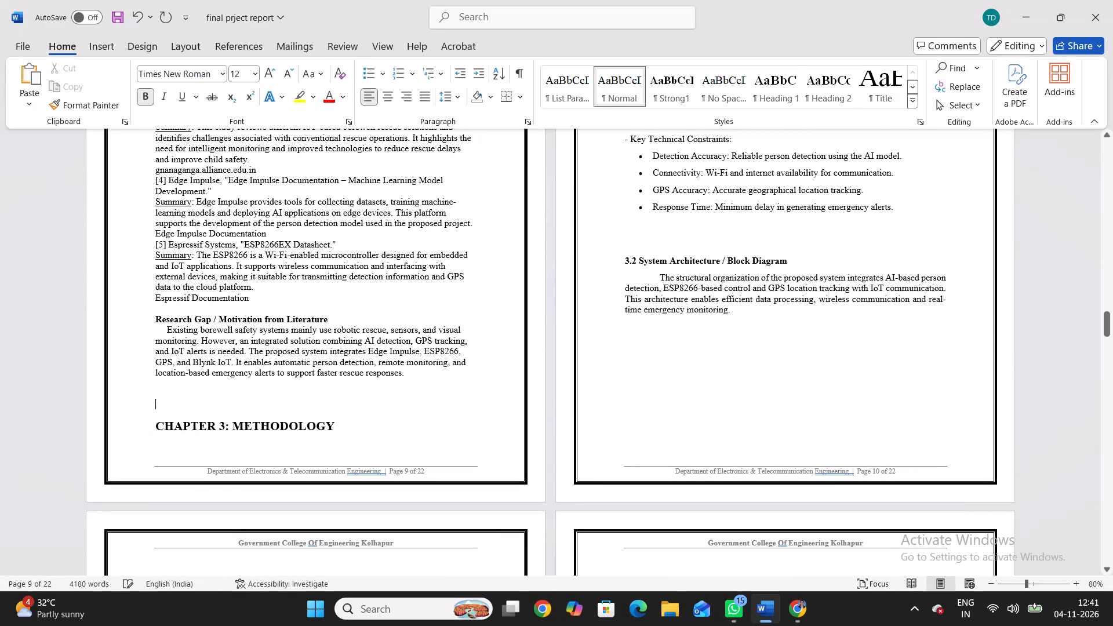
key(Return)
key(Return)
Review the page flow from the end of Chapter 2 through the Chapter 3 figures to the Chapter 4 and Chapter 5 pages.
scroll(148, 402, up, 2)
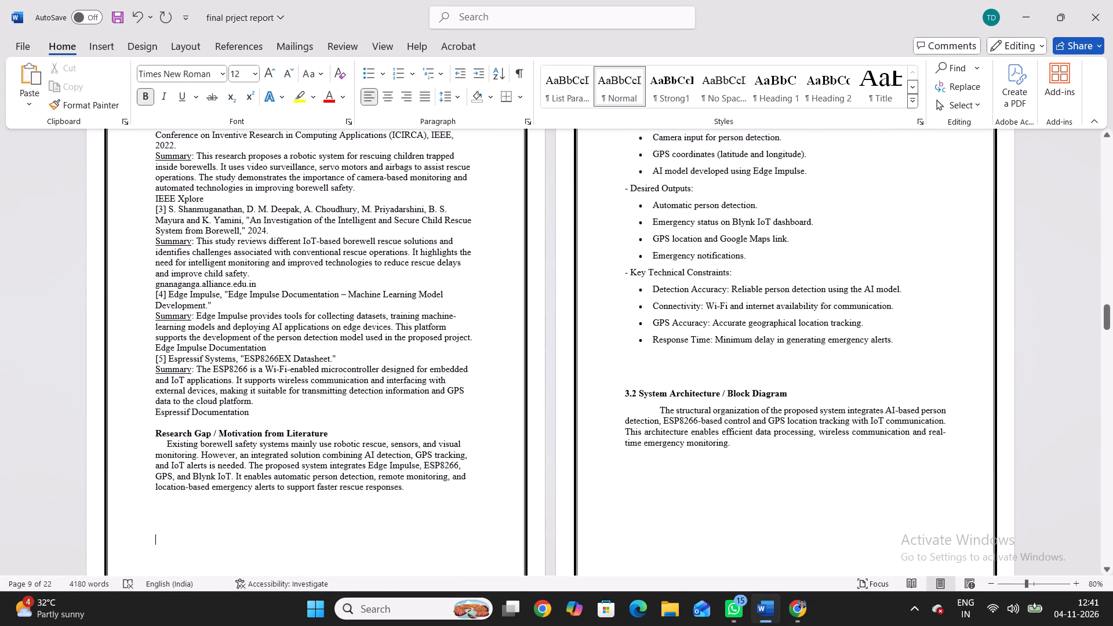
scroll(148, 402, down, 2)
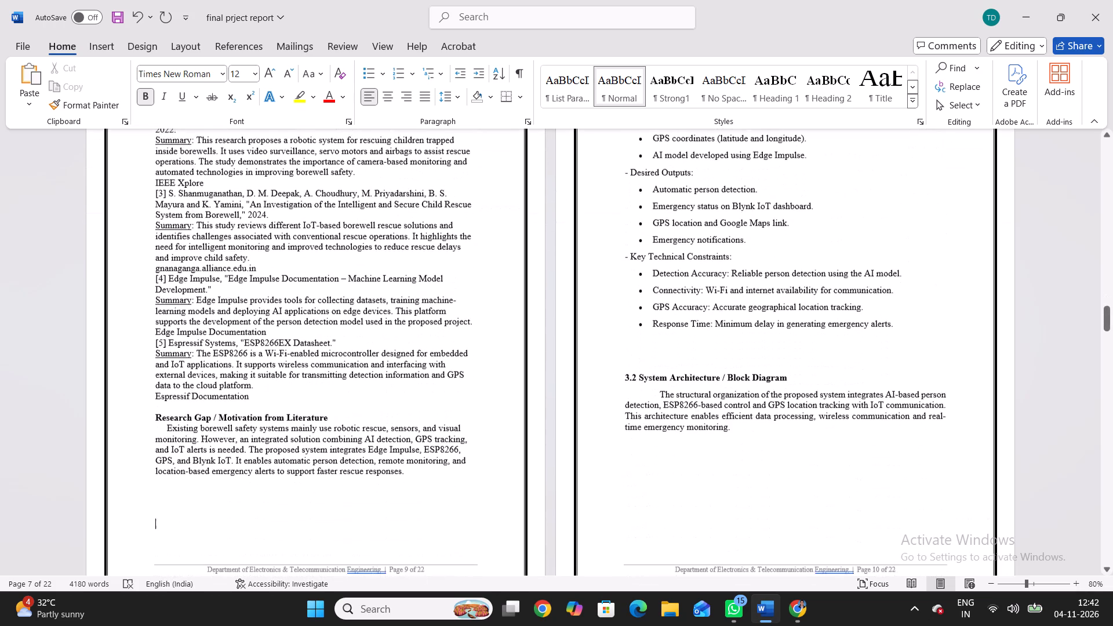
scroll(148, 402, down, 2)
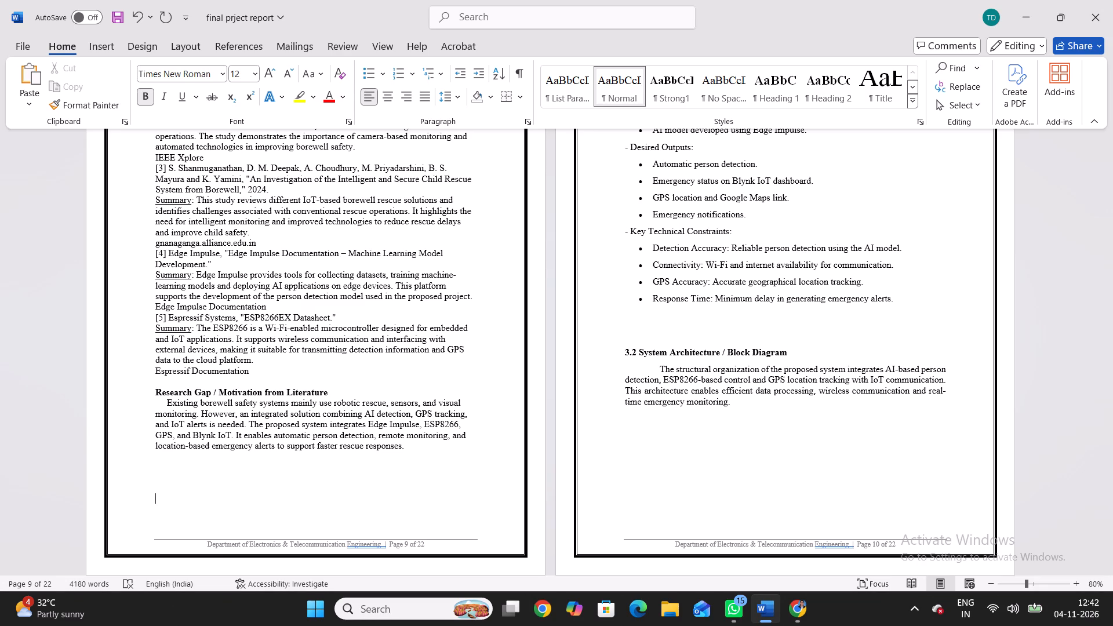
scroll(148, 402, down, 6)
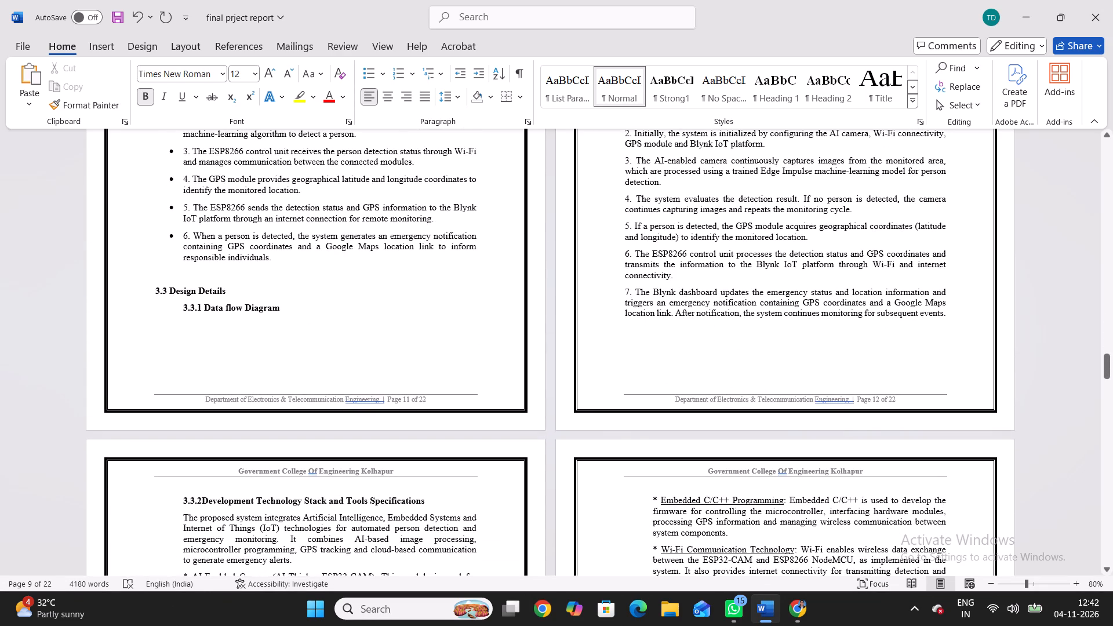
scroll(148, 402, up, 1)
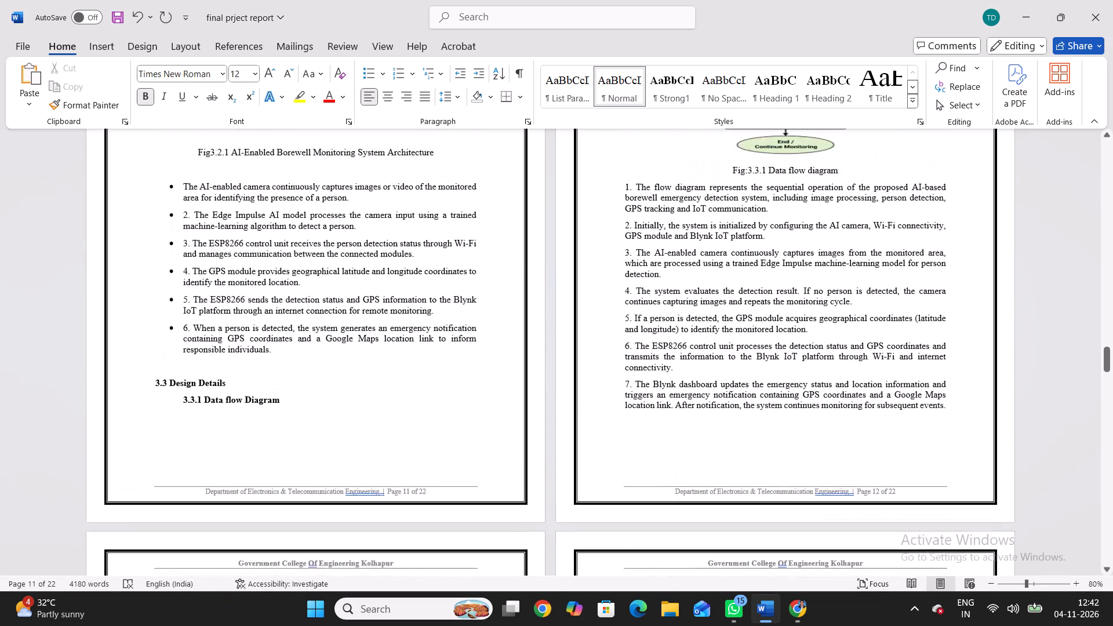
scroll(148, 402, up, 5)
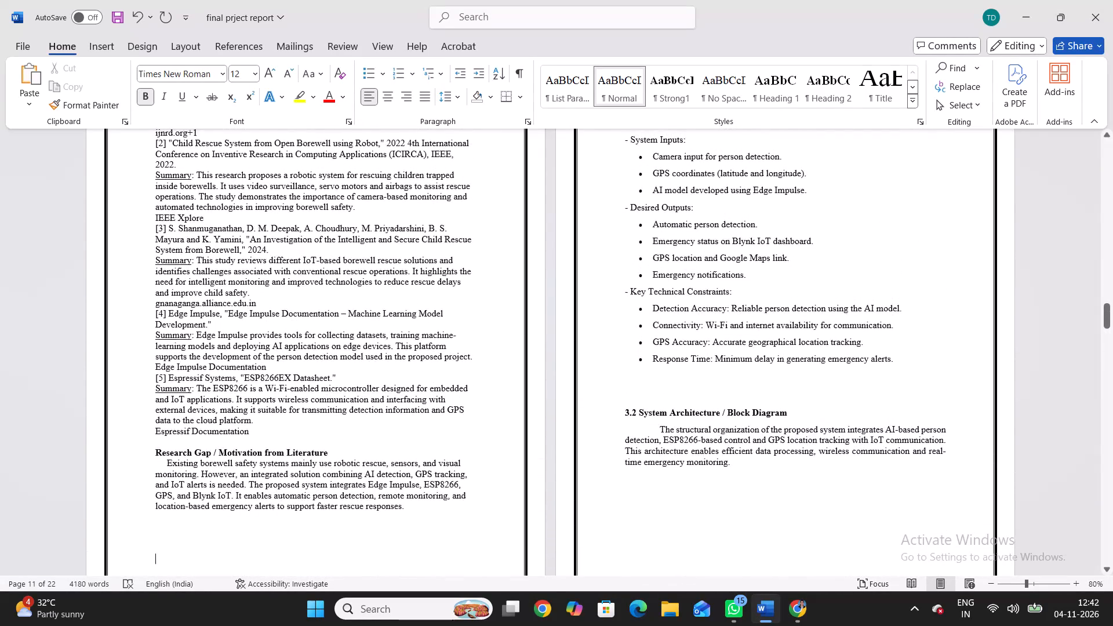
scroll(148, 402, down, 4)
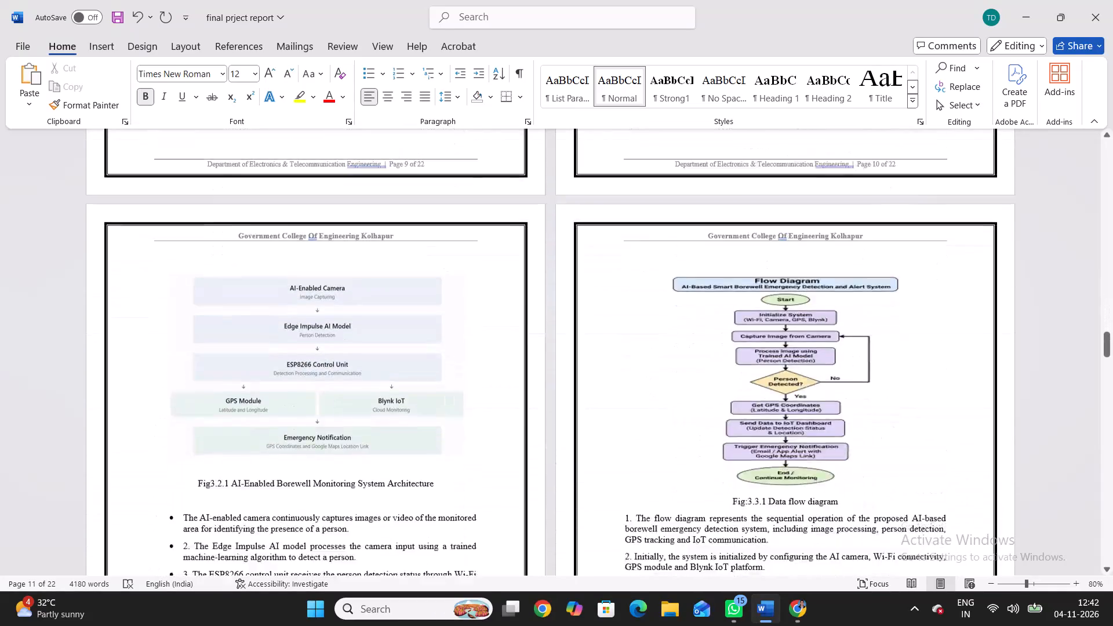
scroll(148, 402, down, 6)
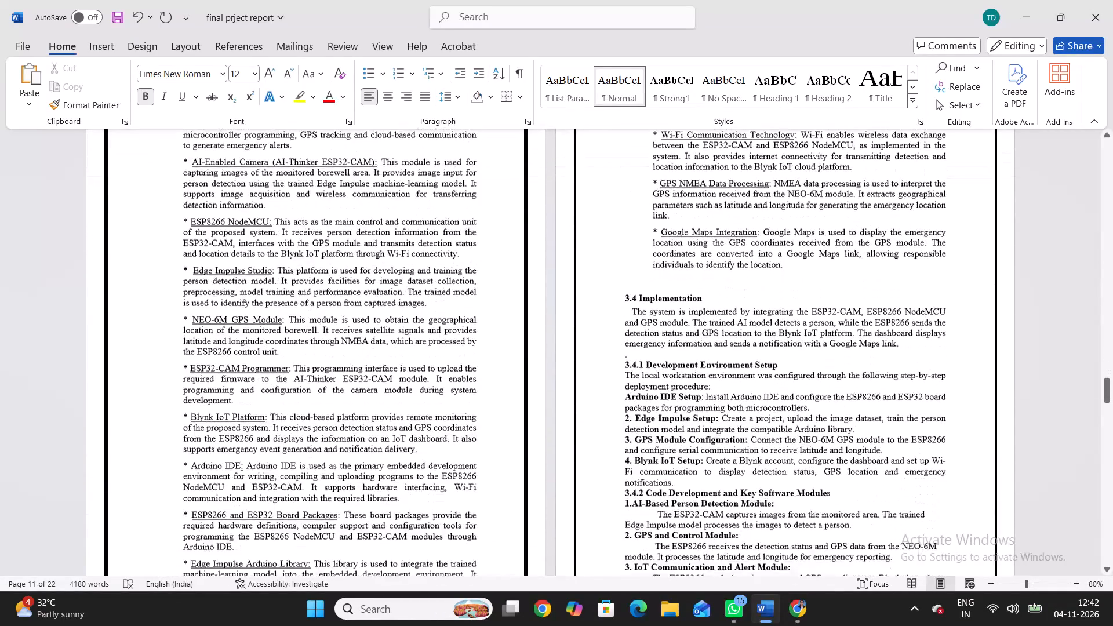
scroll(148, 402, down, 10)
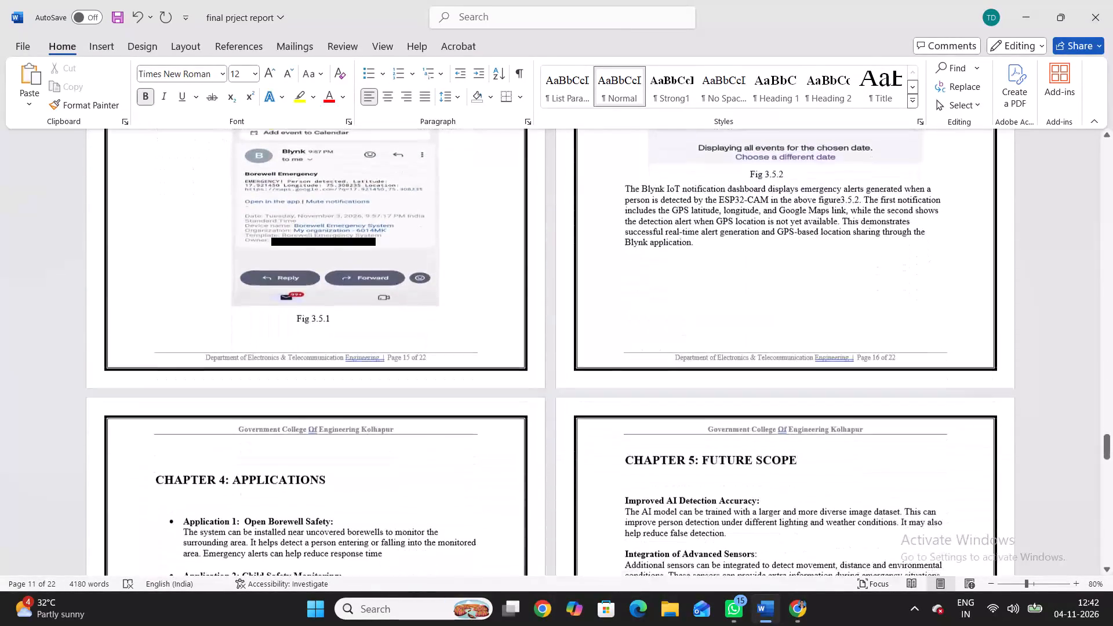
scroll(148, 402, down, 3)
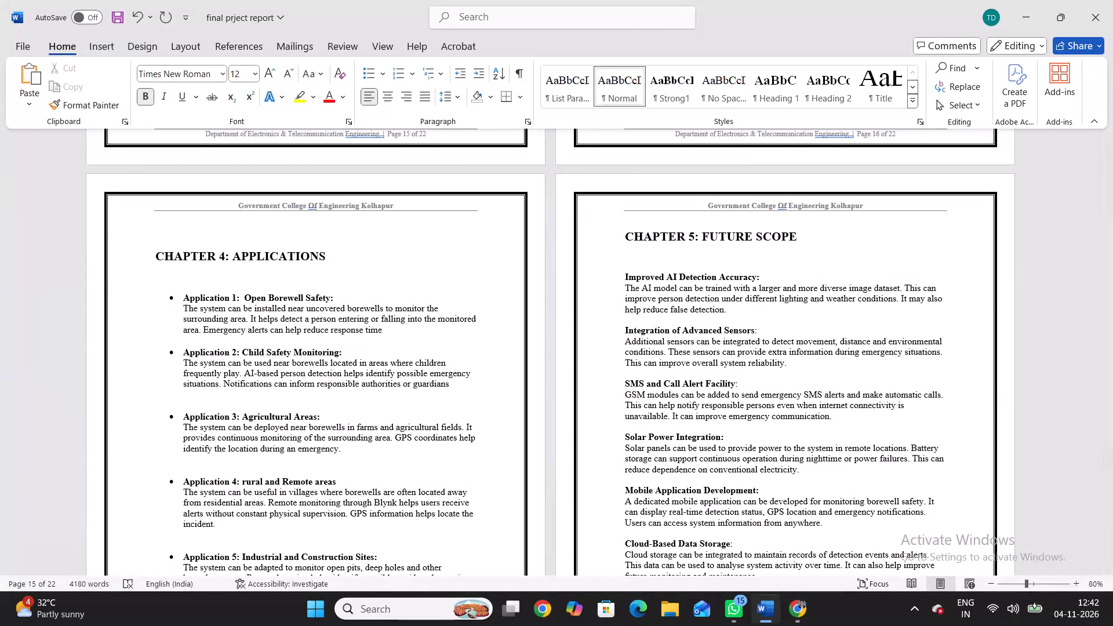
Recheck the page flow of the List of Figures, Chapter 1 and the start of Chapters 2 and 3.
scroll(316, 278, up, 6)
scroll(316, 278, up, 20)
scroll(316, 278, up, 14)
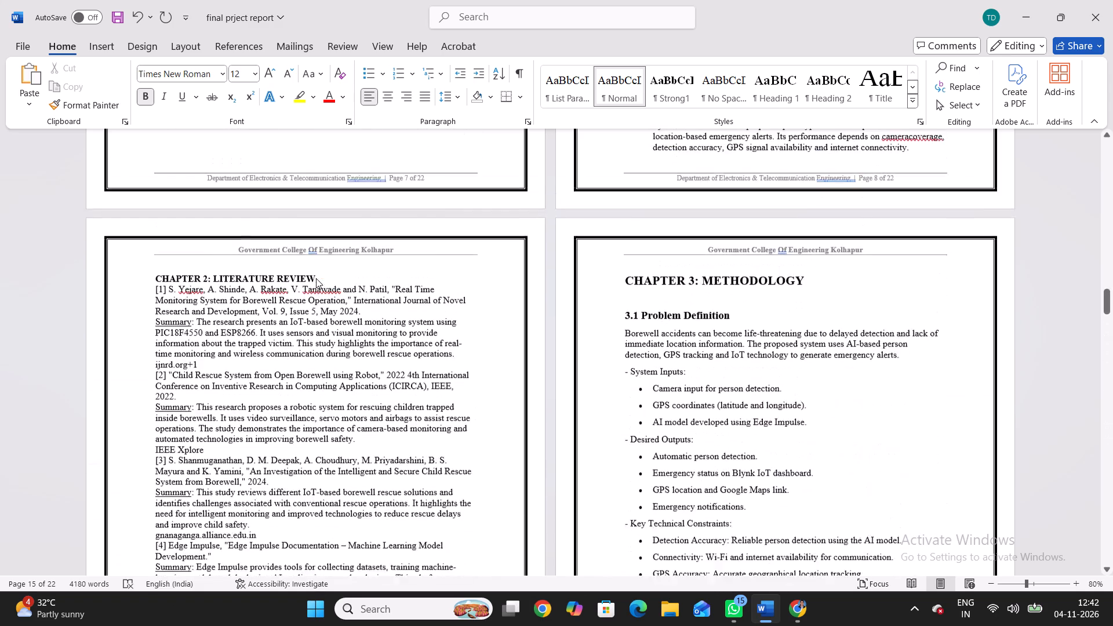
scroll(316, 278, up, 5)
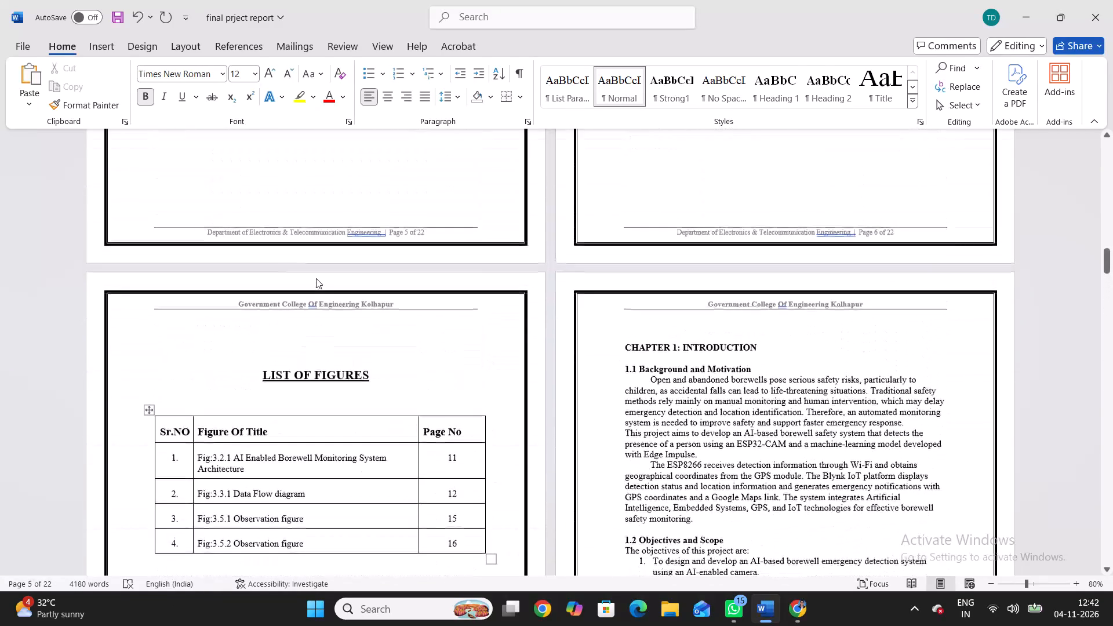
scroll(316, 278, up, 3)
scroll(316, 278, down, 2)
scroll(316, 278, up, 1)
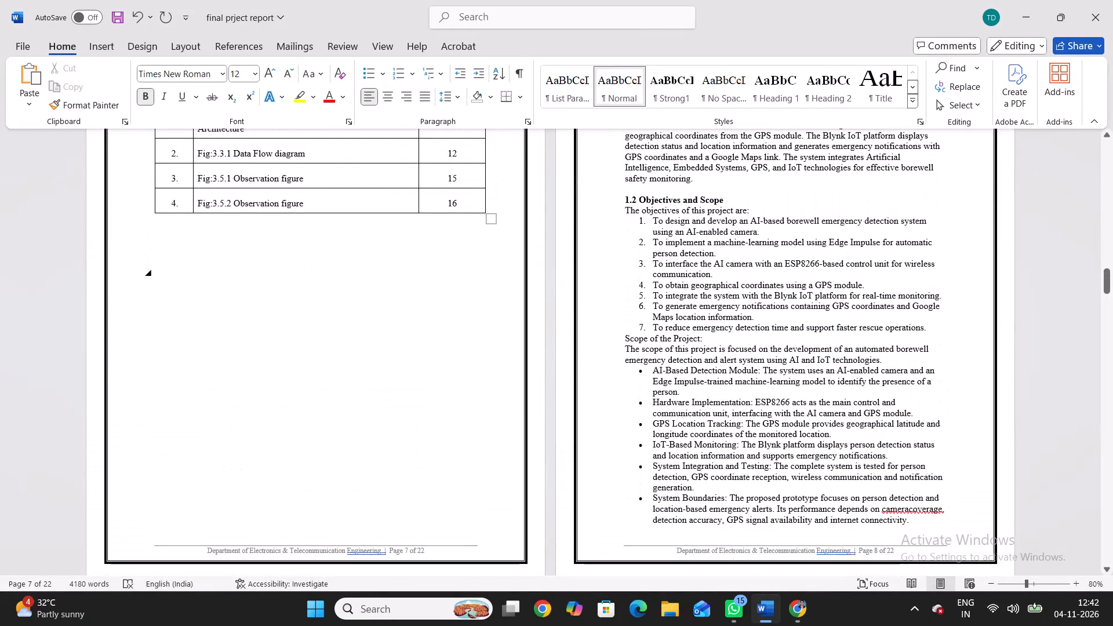
scroll(316, 278, up, 1)
Review the page layout from the List of Figures and Chapter 1 to the opening pages of Chapters 2 and 3.
scroll(316, 278, down, 3)
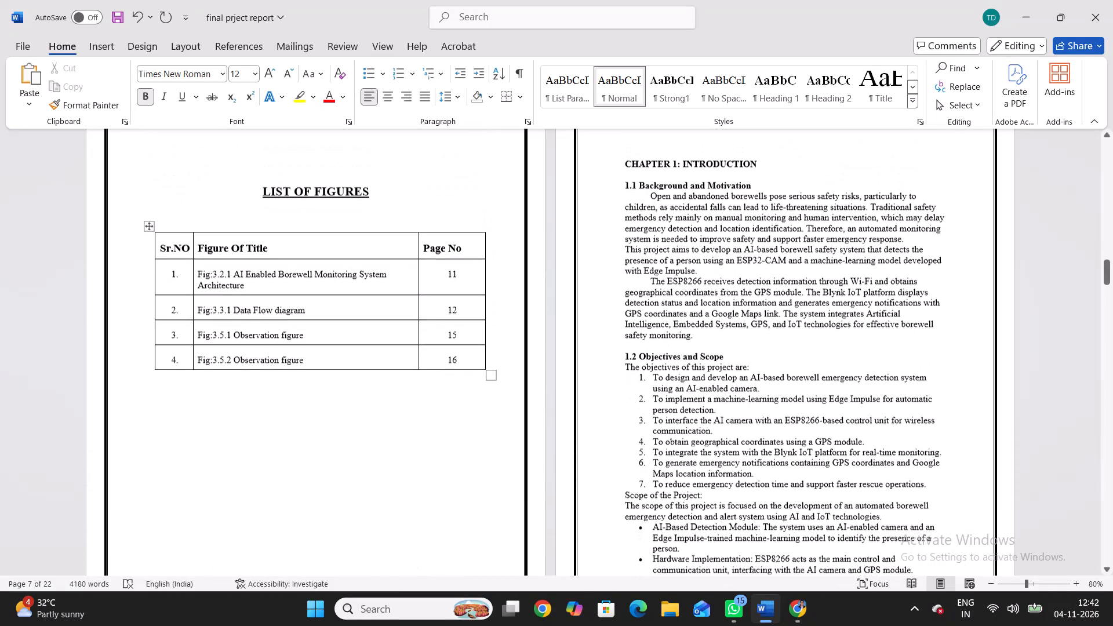
scroll(316, 278, down, 2)
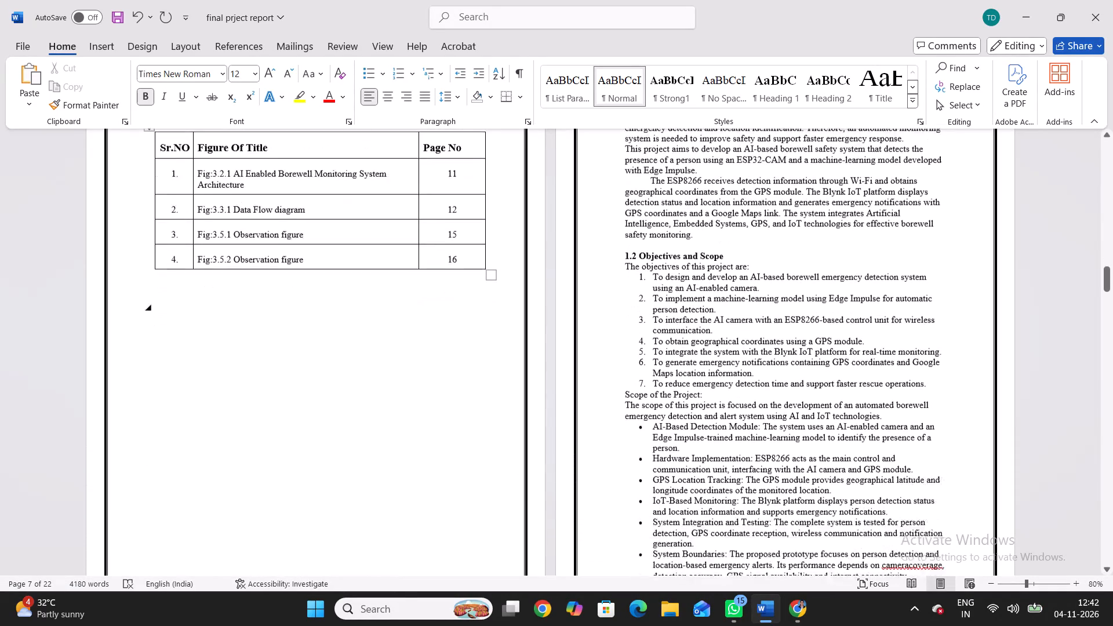
scroll(316, 278, down, 4)
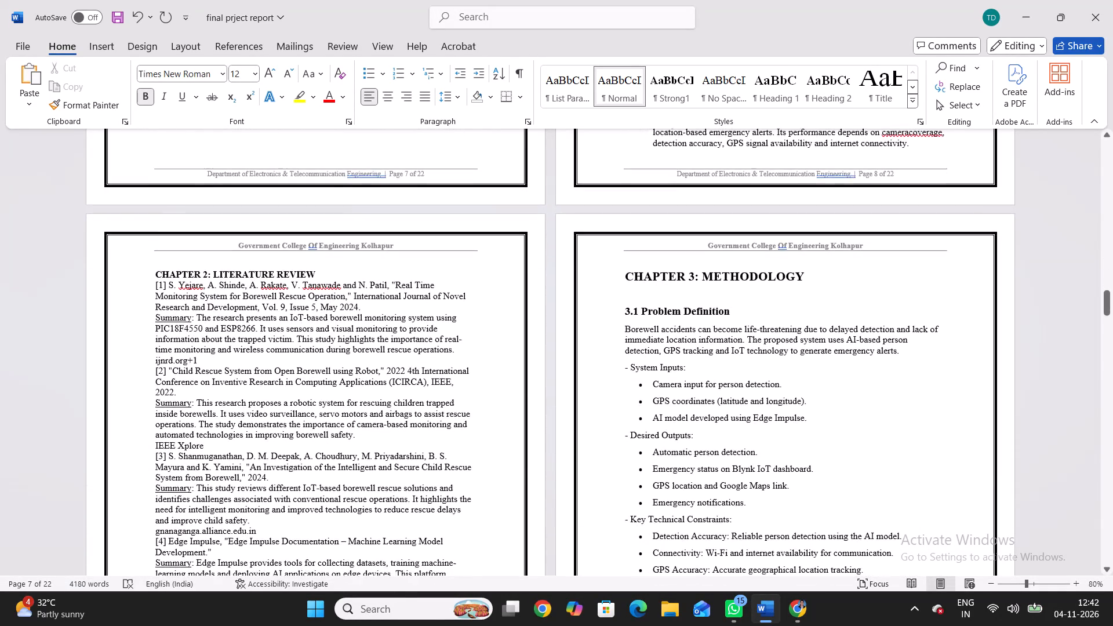
scroll(316, 278, down, 3)
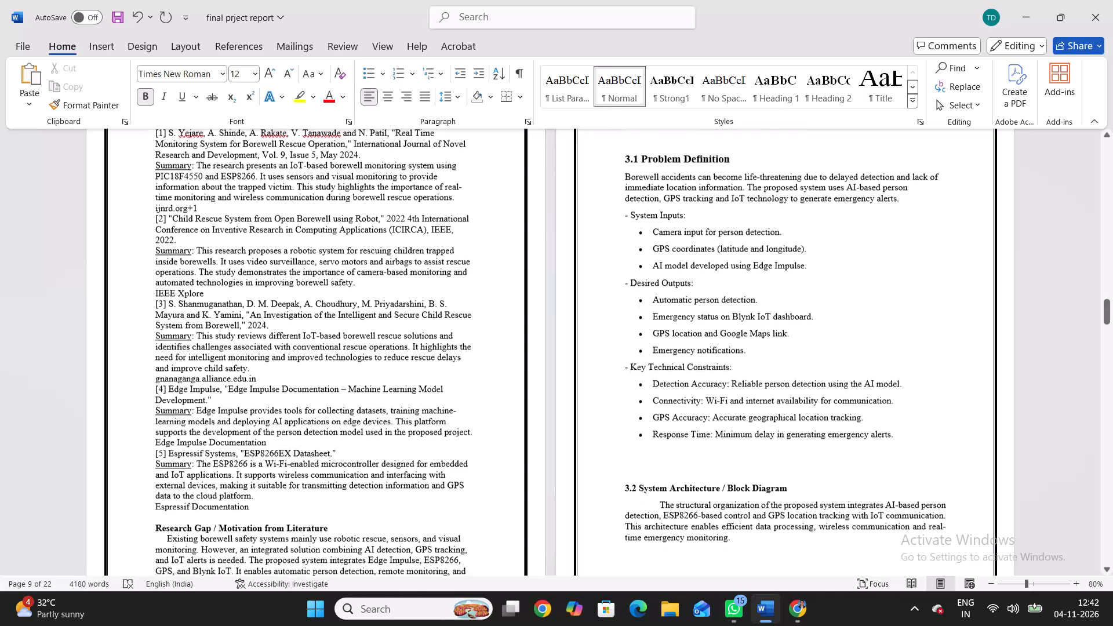
Check which pages hold the system architecture figure 3.2.1 and the data flow diagram 3.3.1.
scroll(316, 278, down, 5)
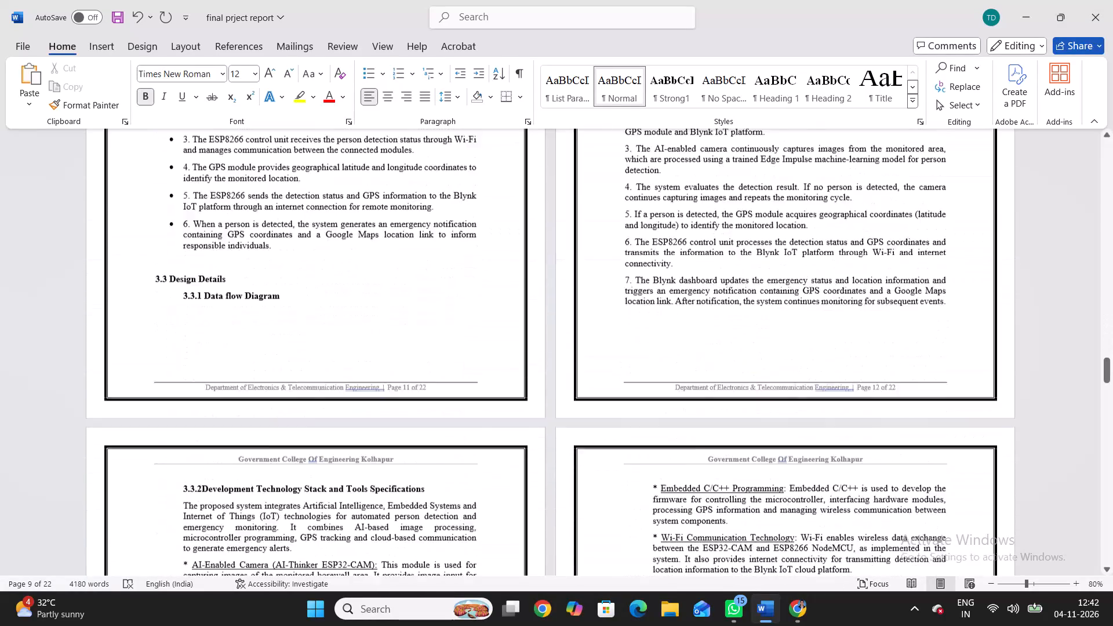
scroll(316, 278, up, 1)
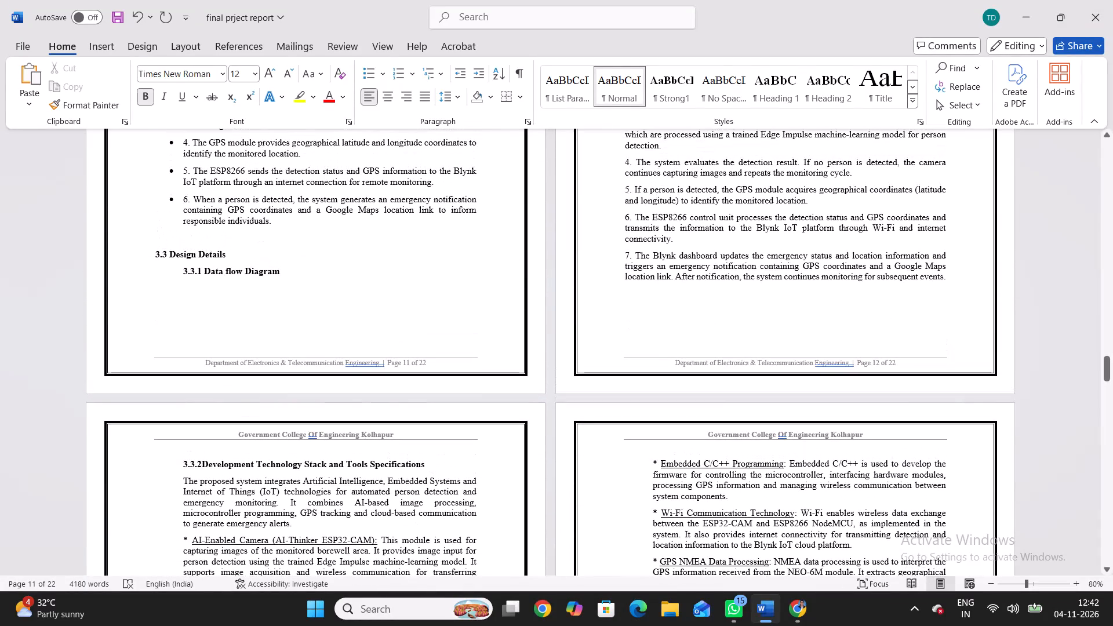
scroll(316, 278, up, 4)
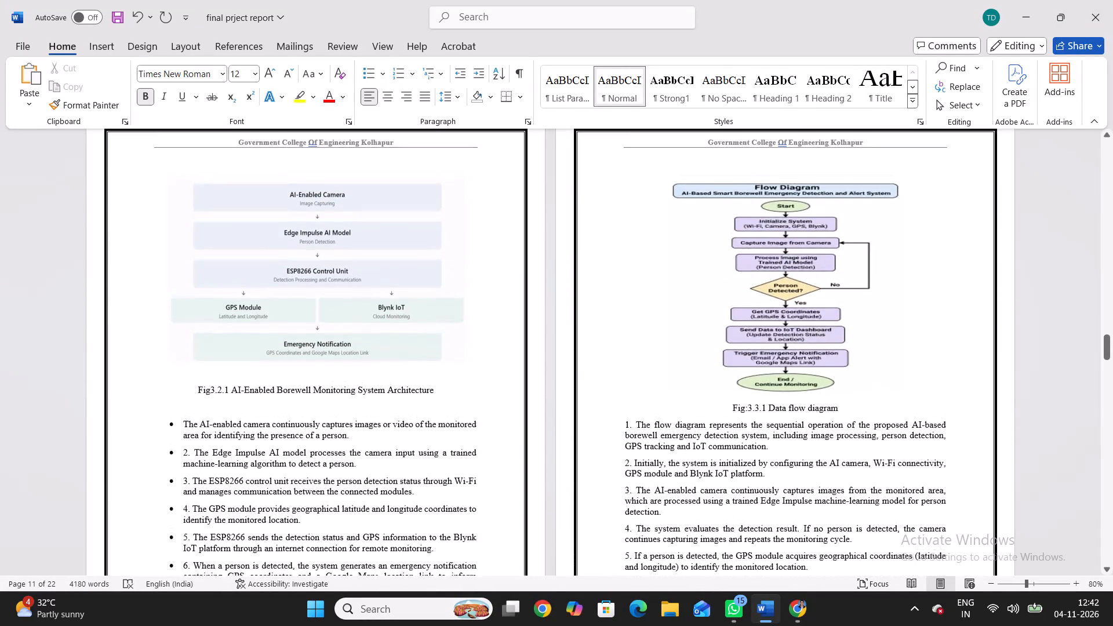
scroll(316, 278, up, 1)
scroll(316, 278, down, 3)
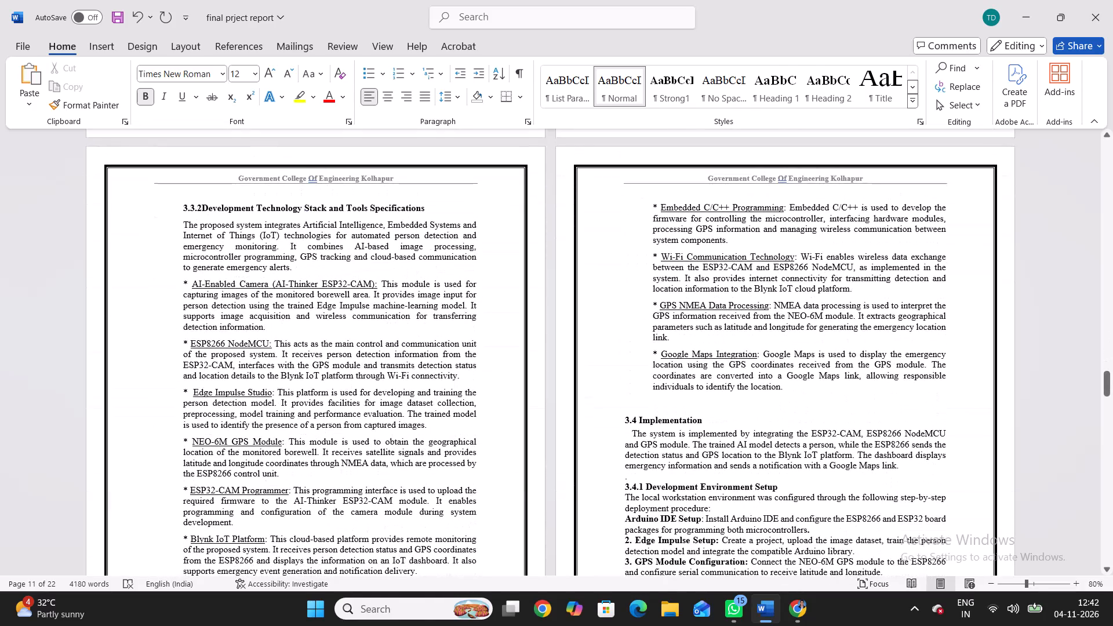
Review the page flow from section 3.3.2 through the observation figures and Chapters 4 and 5 to the references.
scroll(316, 278, down, 2)
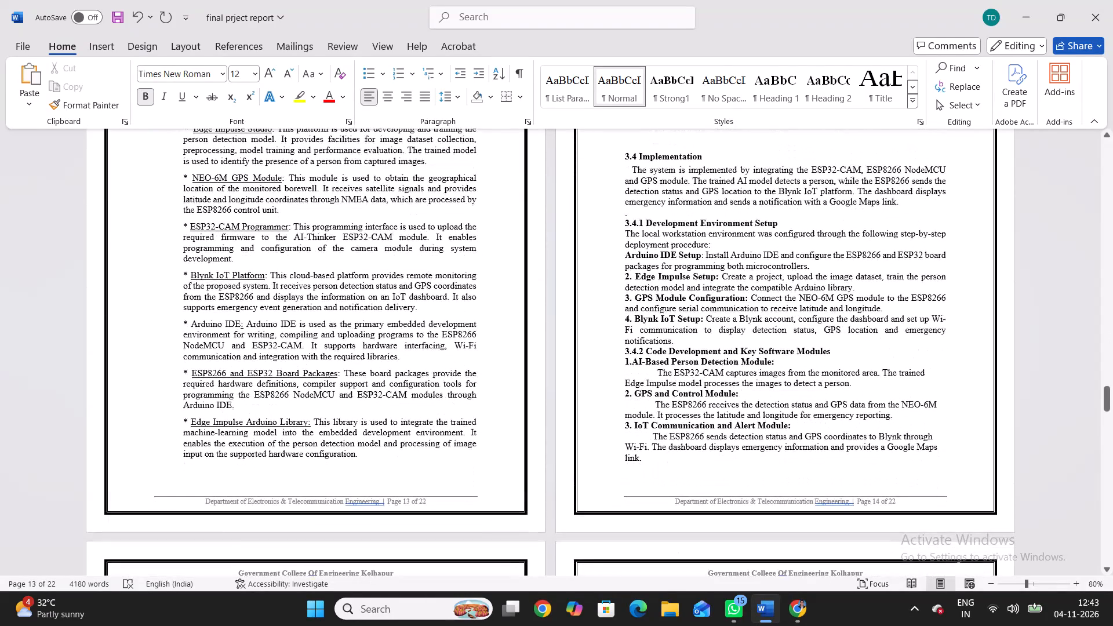
scroll(316, 278, down, 2)
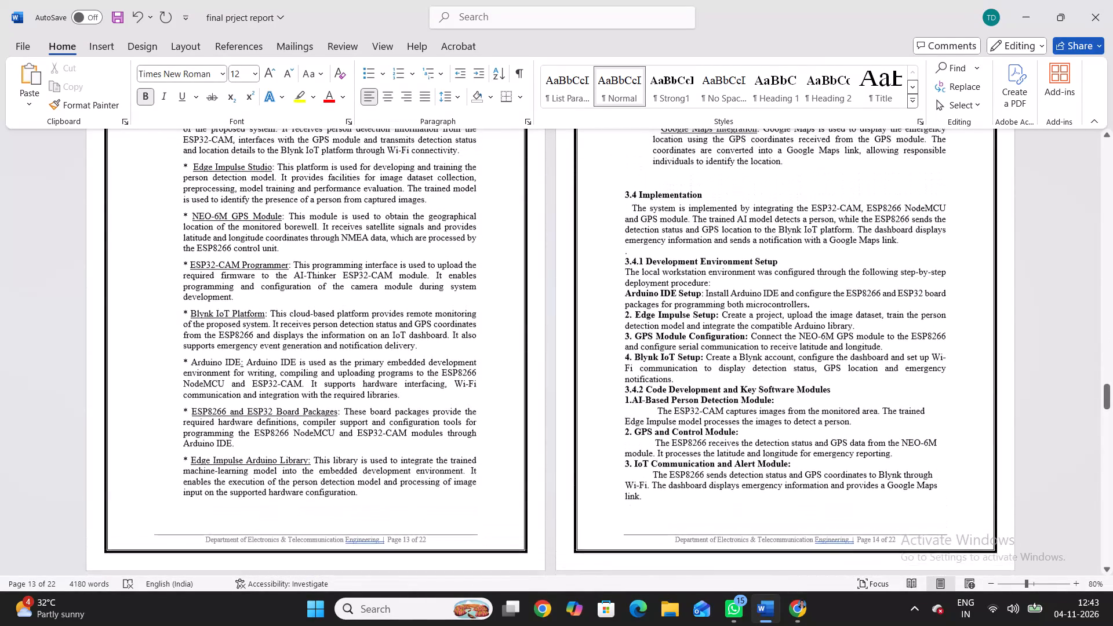
scroll(316, 278, down, 1)
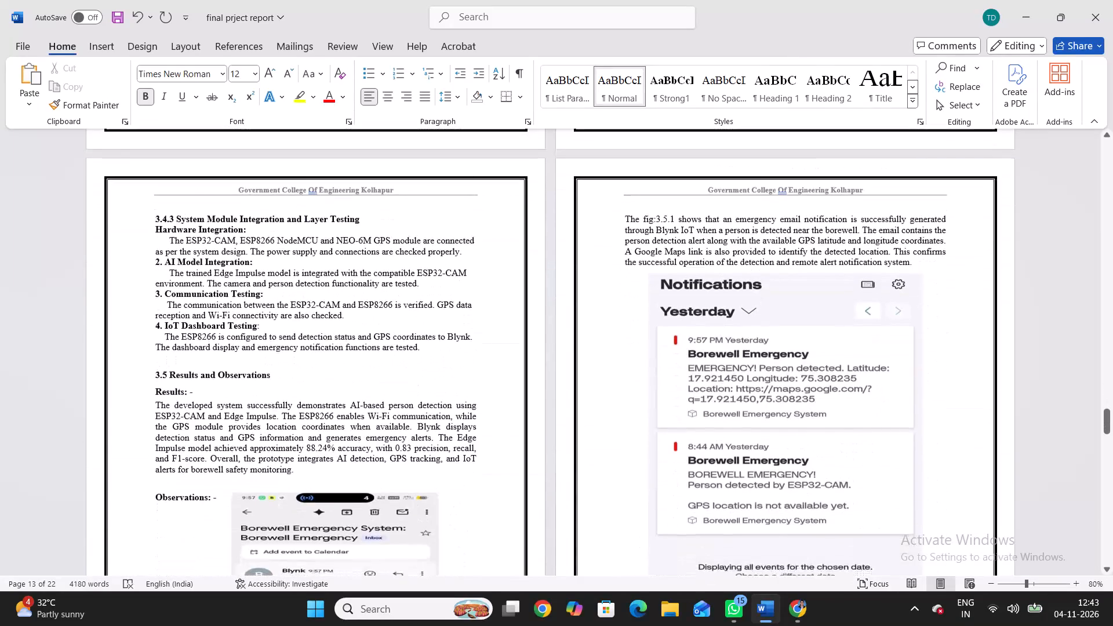
scroll(316, 278, down, 2)
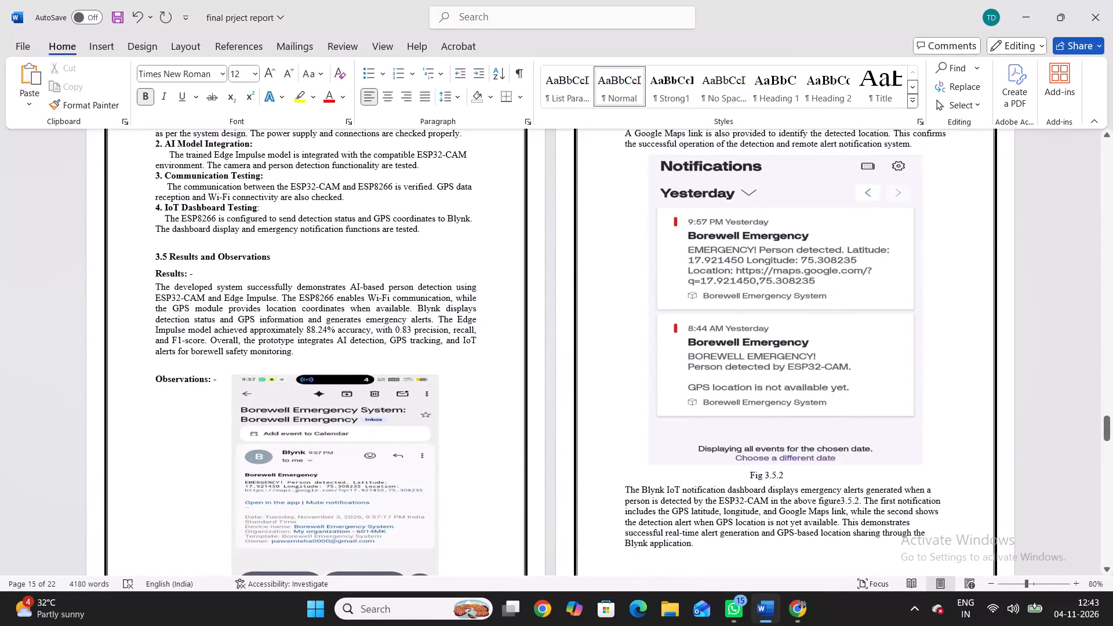
scroll(316, 278, up, 2)
scroll(316, 278, down, 1)
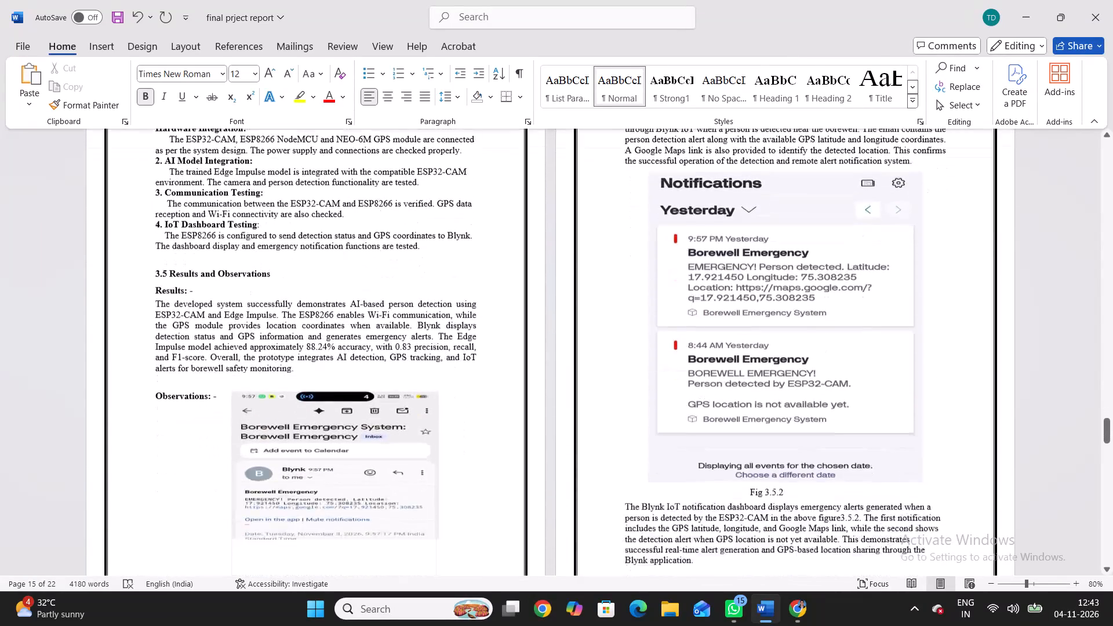
scroll(316, 278, down, 3)
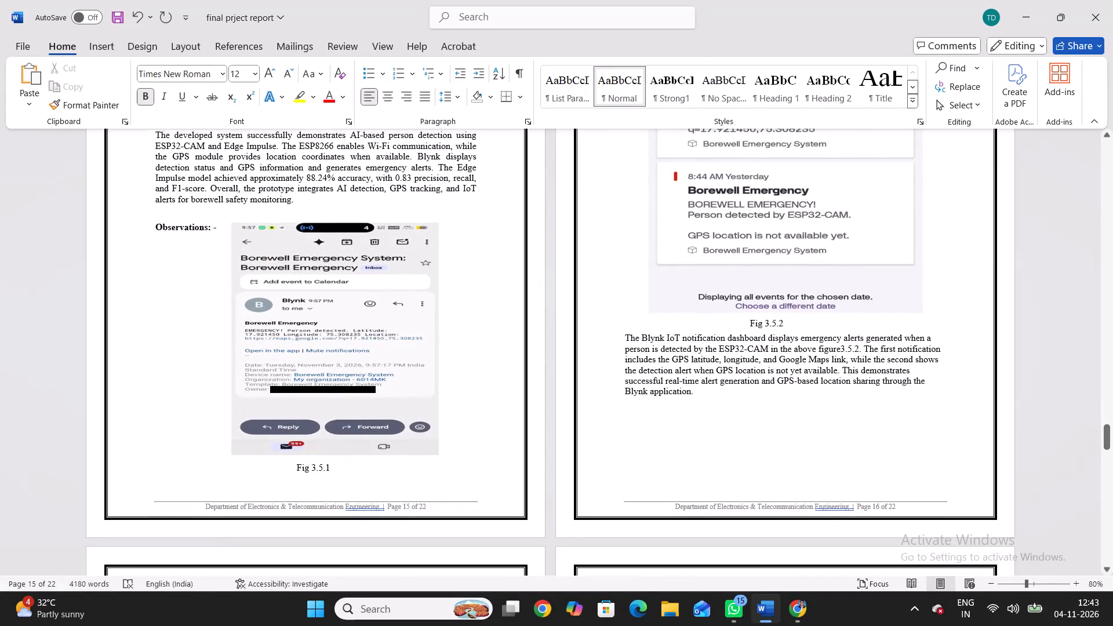
scroll(316, 278, down, 3)
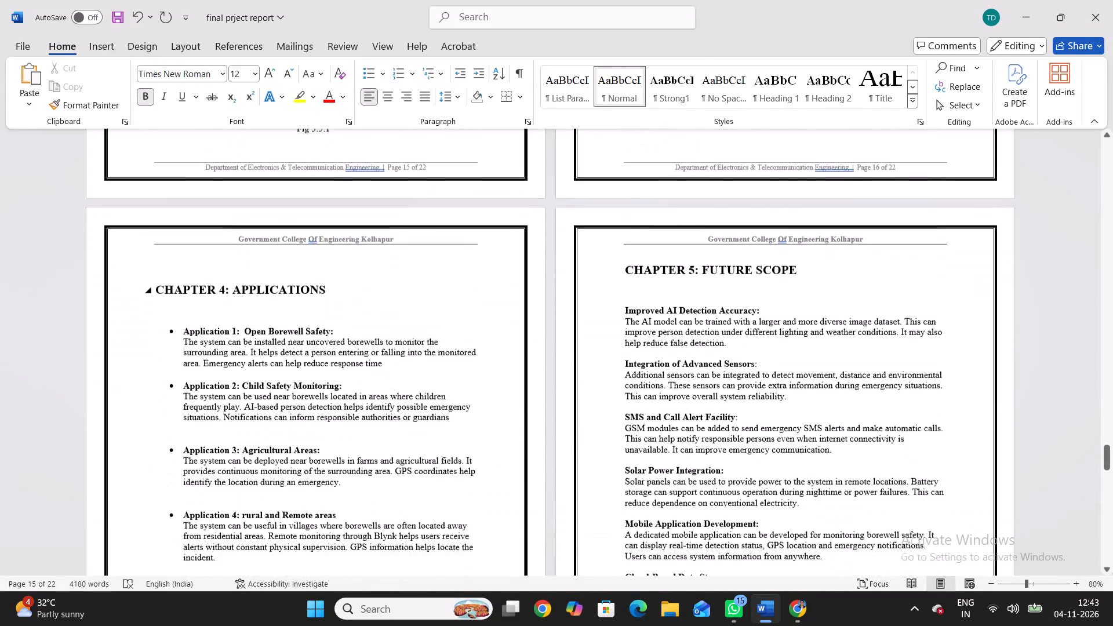
scroll(316, 278, down, 4)
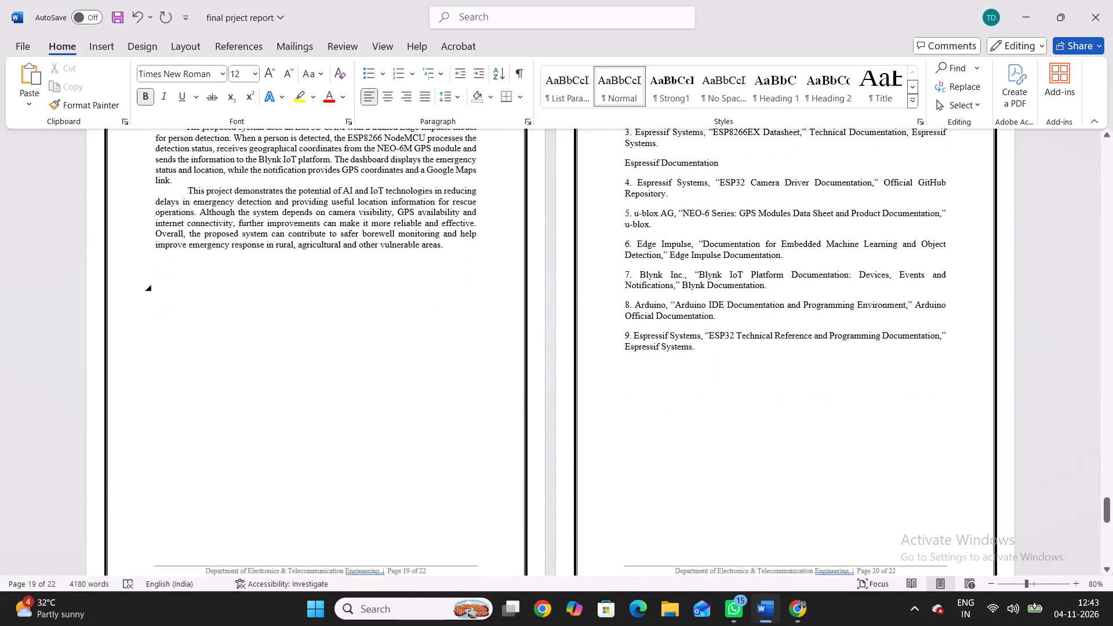
Recheck the starting pages of Chapters 2 and 3 and the pages of the architecture and data flow figures.
scroll(316, 278, up, 7)
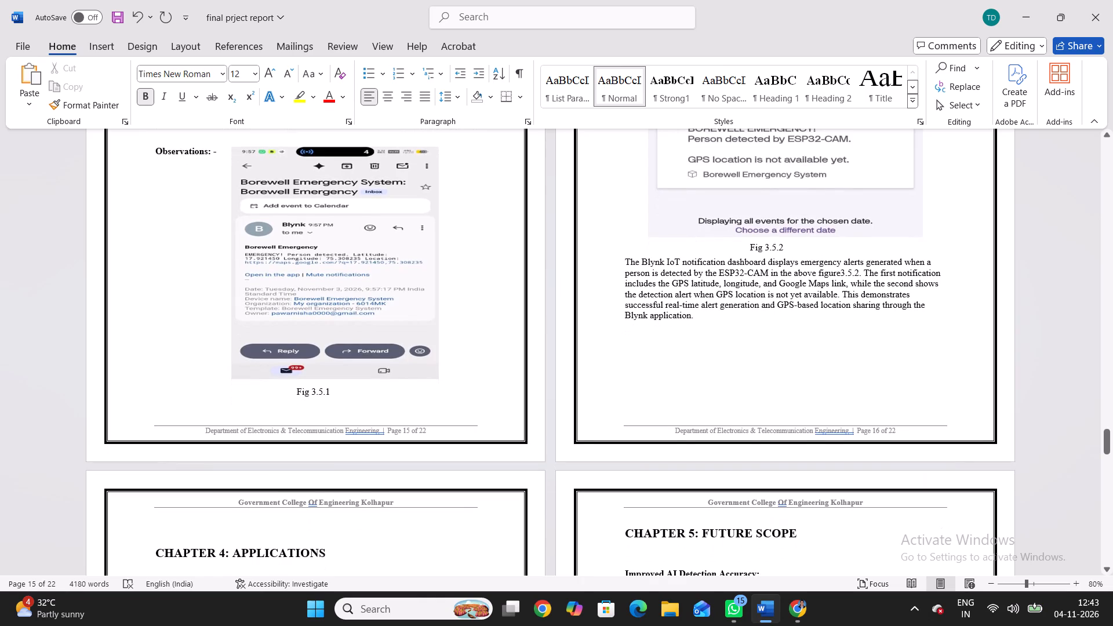
scroll(316, 278, up, 10)
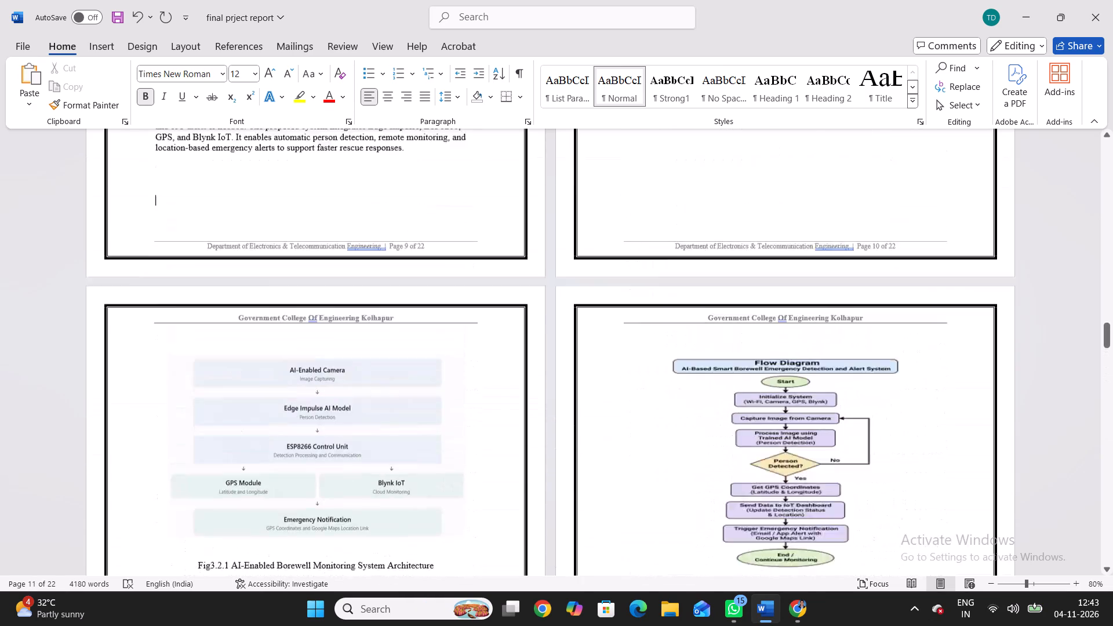
scroll(316, 278, up, 4)
scroll(316, 278, down, 1)
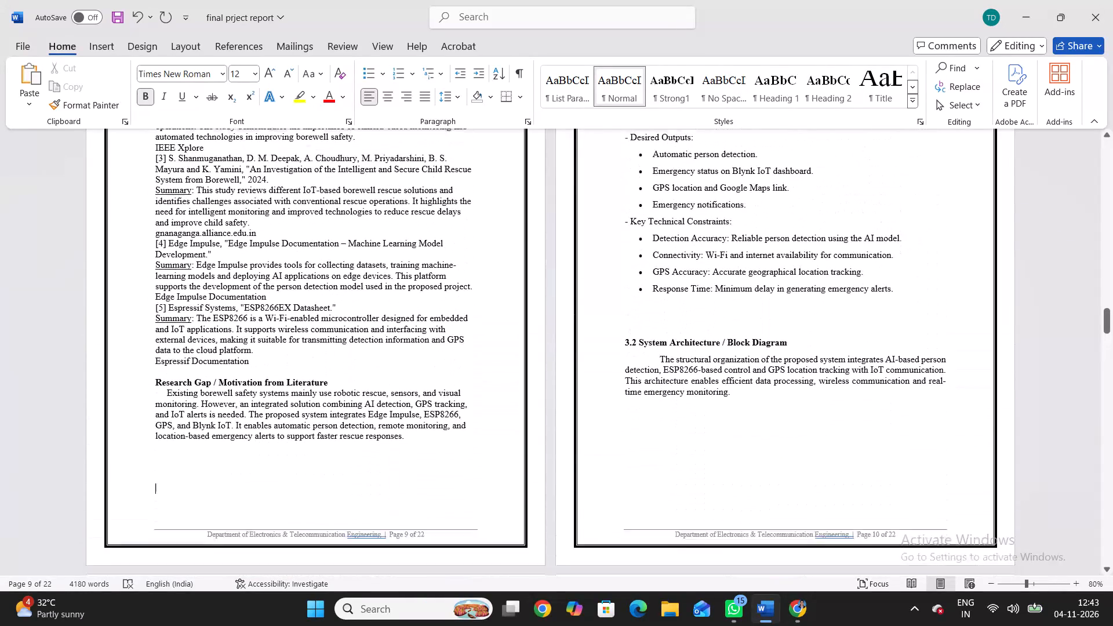
scroll(316, 278, down, 1)
scroll(316, 278, up, 3)
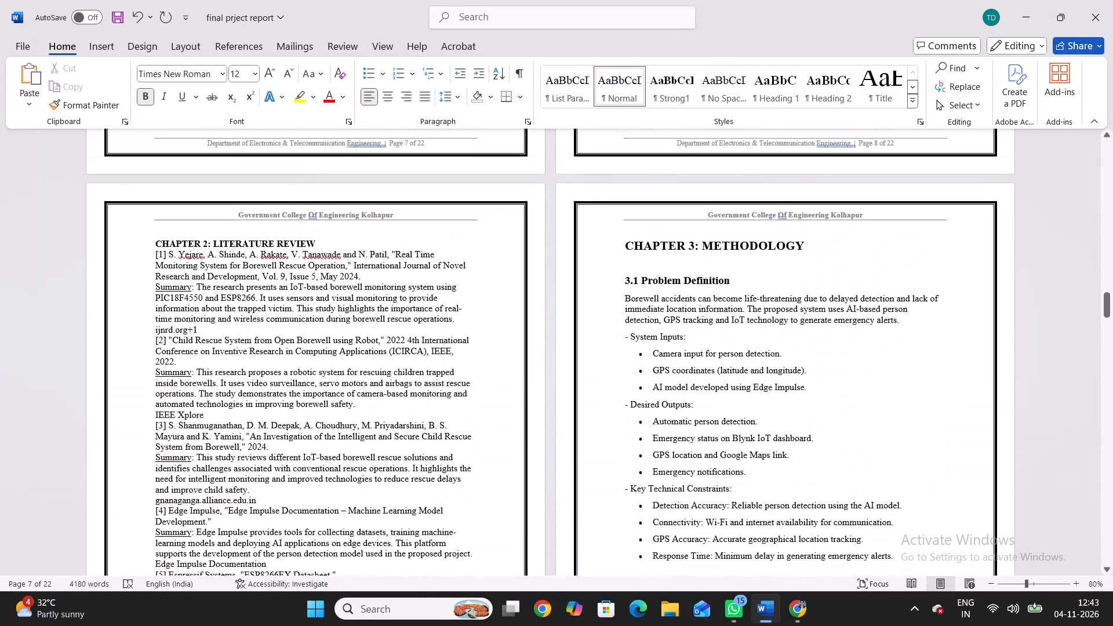
scroll(316, 278, down, 2)
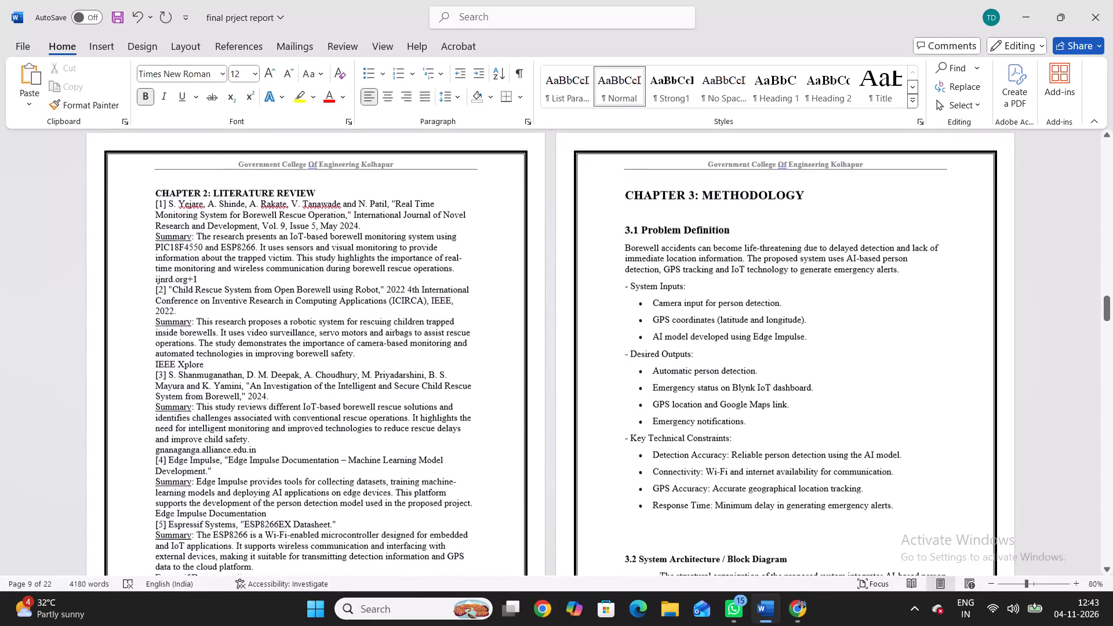
scroll(316, 278, down, 4)
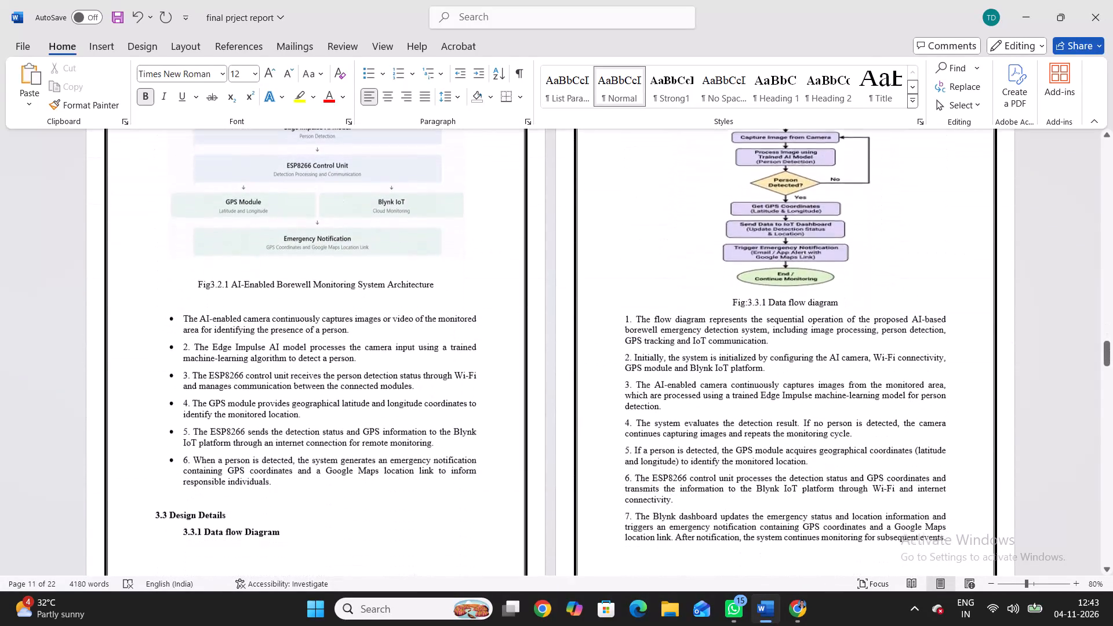
scroll(316, 278, down, 1)
scroll(316, 278, up, 4)
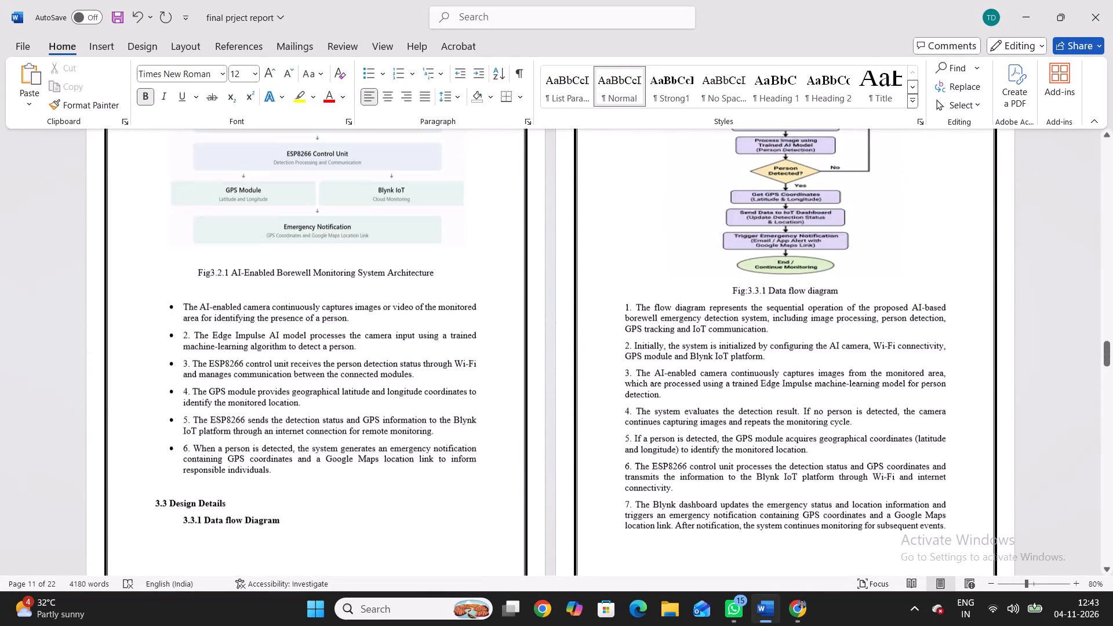
scroll(316, 278, up, 1)
scroll(316, 278, right, 1)
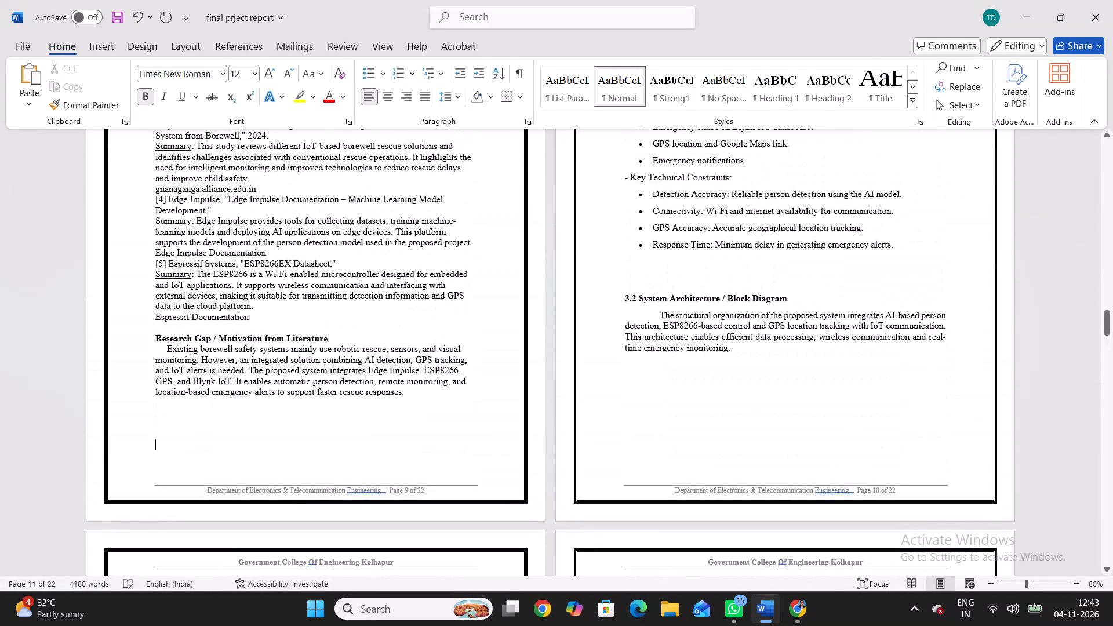
scroll(316, 278, right, 1)
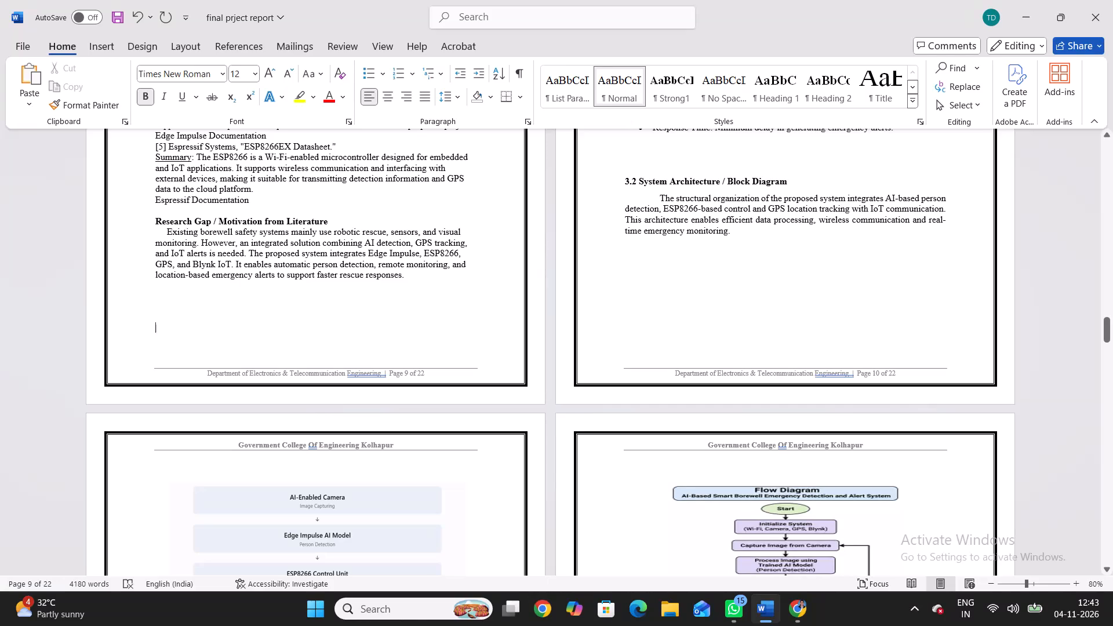
scroll(316, 278, right, 1)
Recheck the page positions of sections 3.3 to 3.5 and observation figures 3.5.1 and 3.5.2.
scroll(316, 278, down, 1)
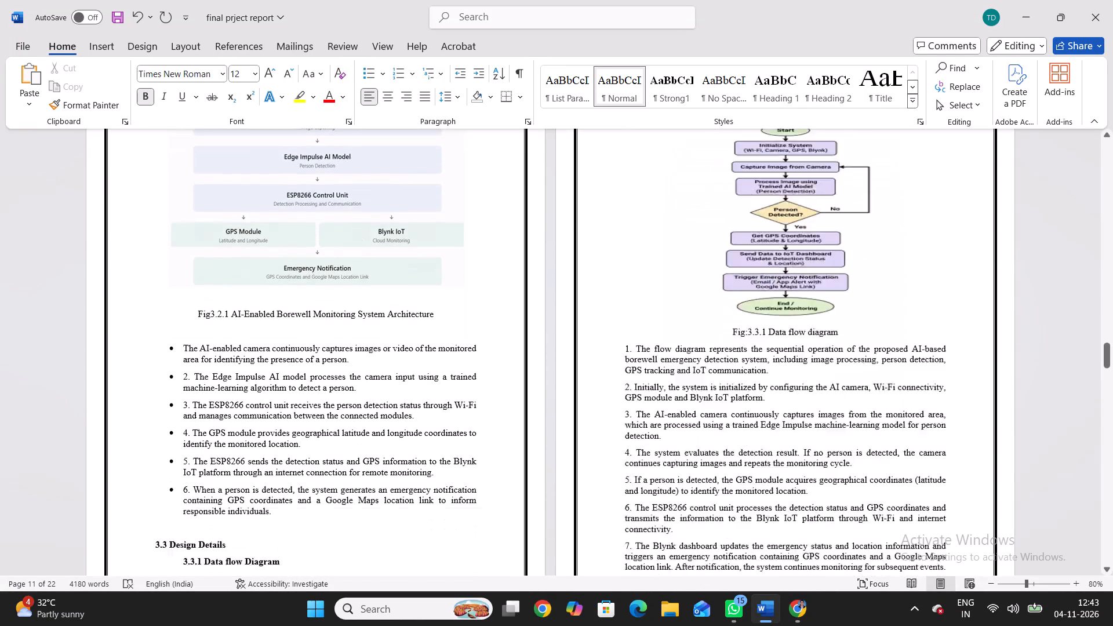
scroll(316, 278, down, 3)
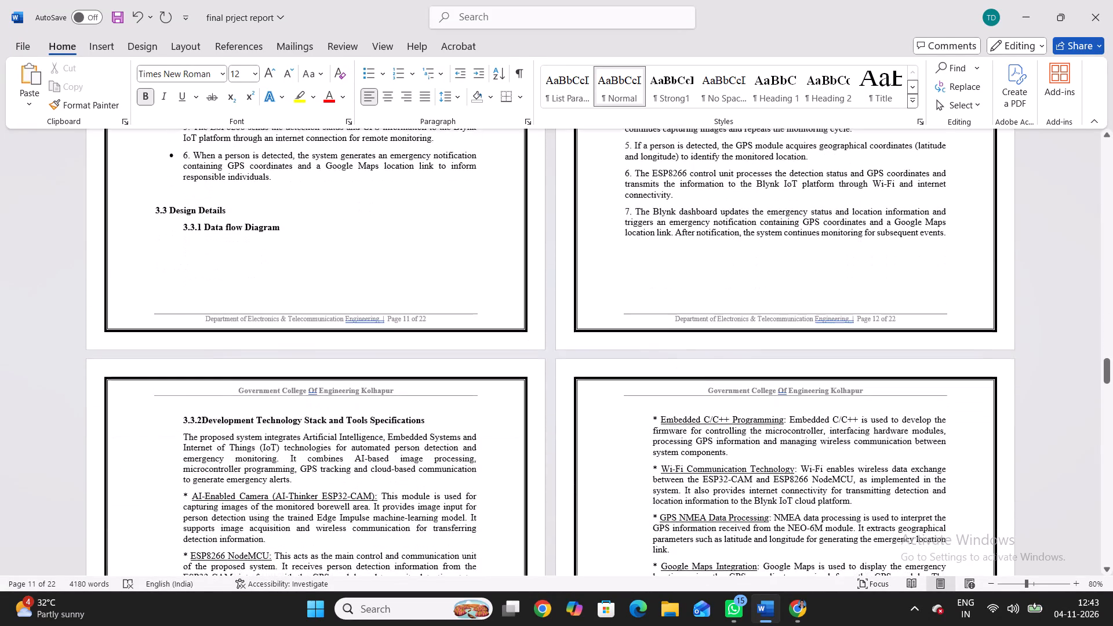
scroll(316, 278, down, 4)
scroll(316, 278, up, 2)
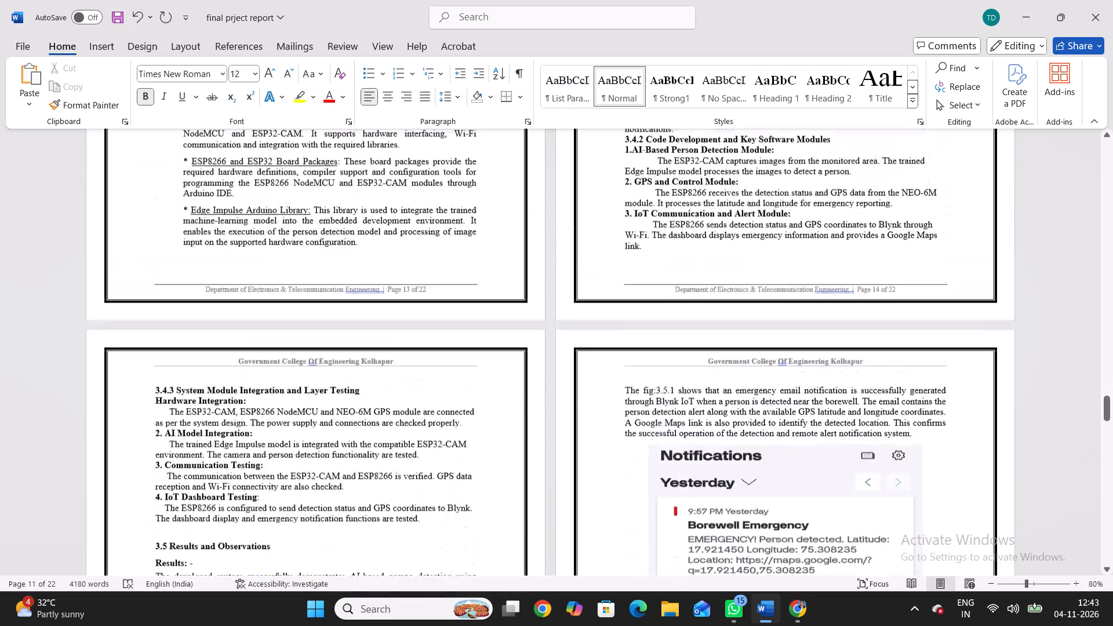
scroll(316, 278, up, 3)
scroll(316, 278, right, 1)
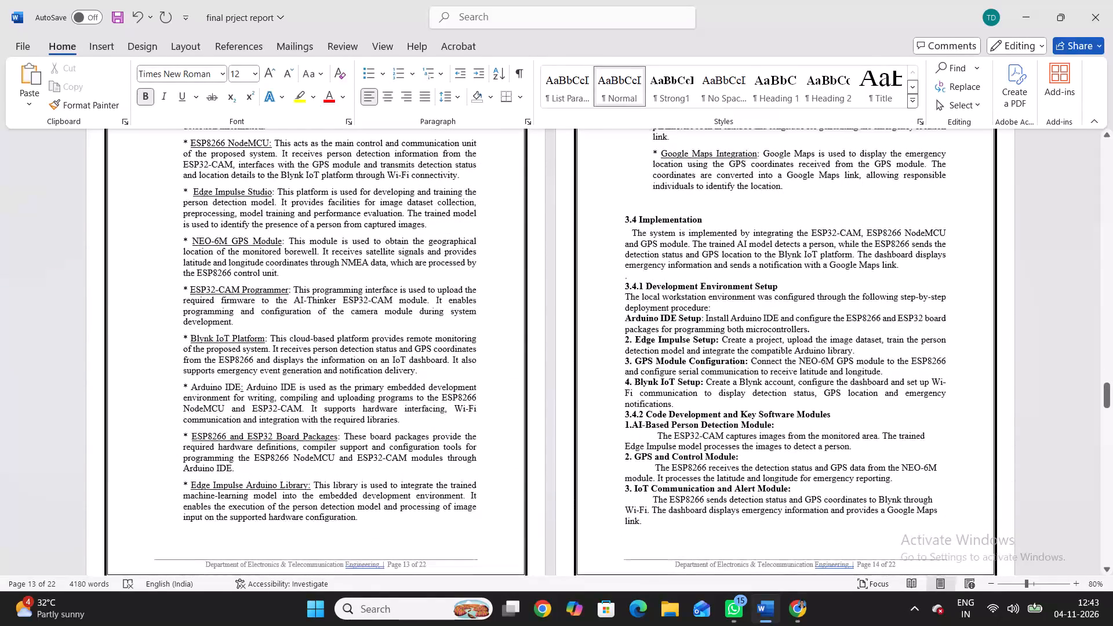
scroll(316, 278, down, 1)
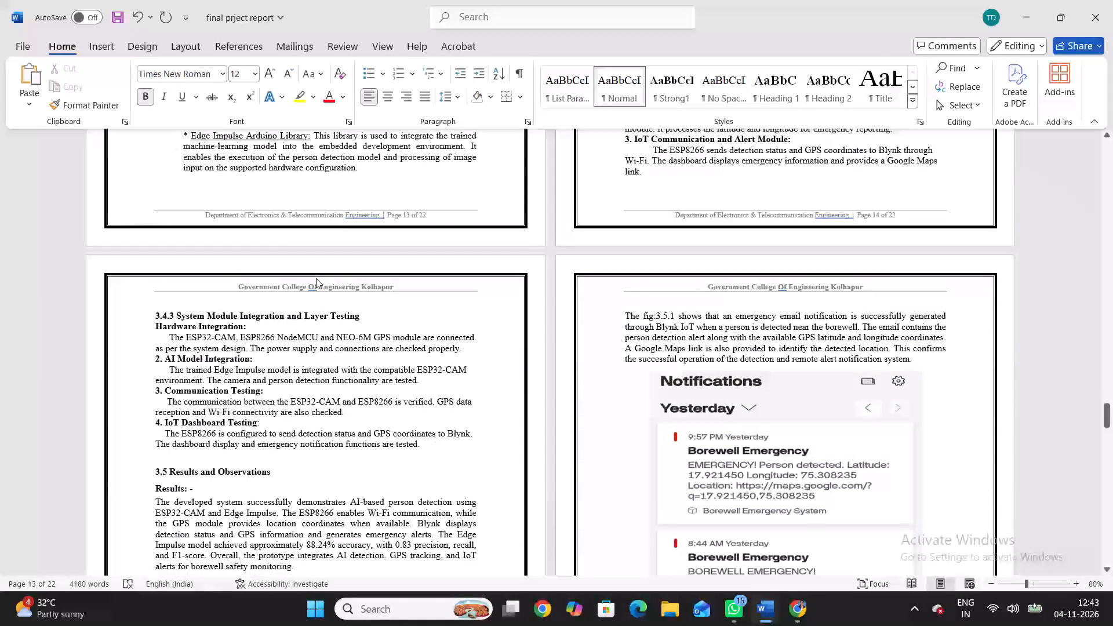
scroll(316, 278, down, 2)
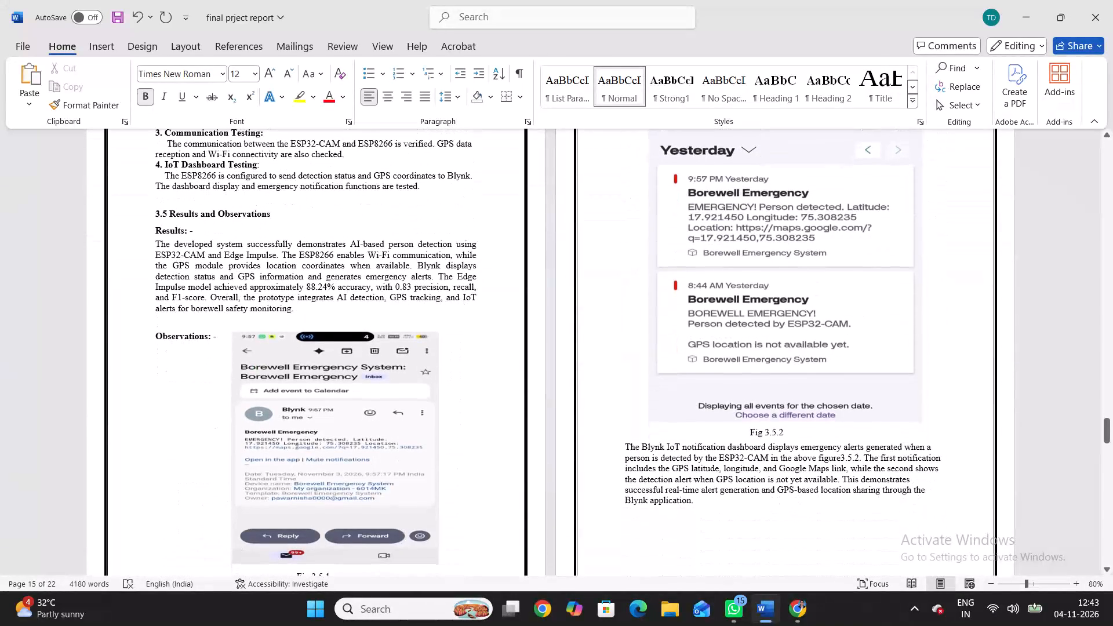
In the table of contents, set the page number of Literature Review to 9 and of Methodology to 10.
scroll(316, 278, up, 11)
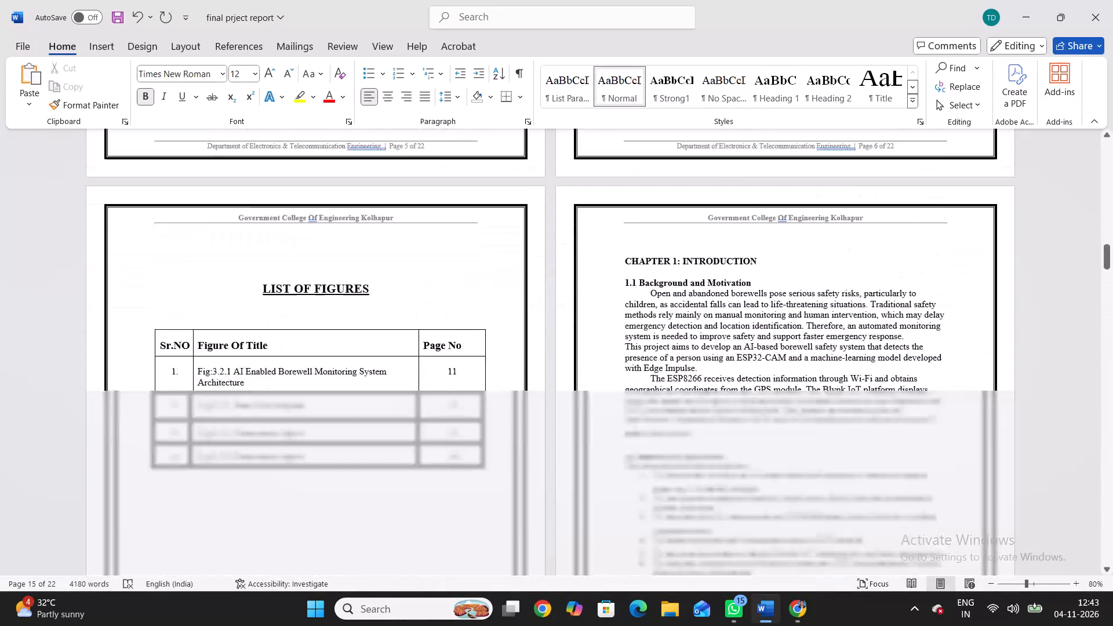
scroll(316, 278, up, 5)
scroll(316, 278, down, 4)
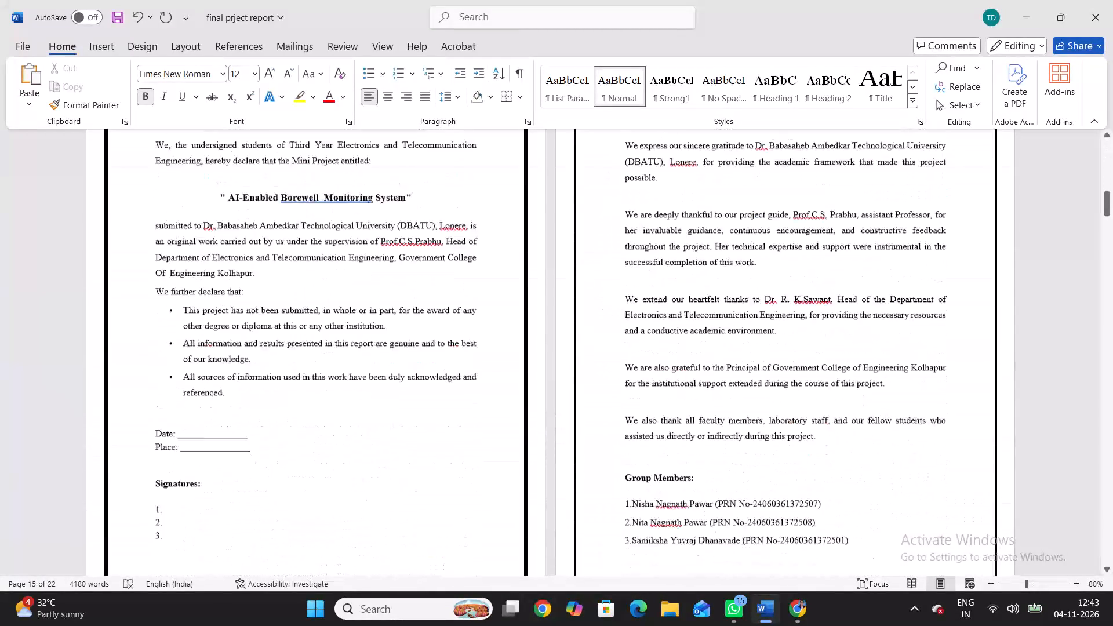
scroll(316, 278, down, 1)
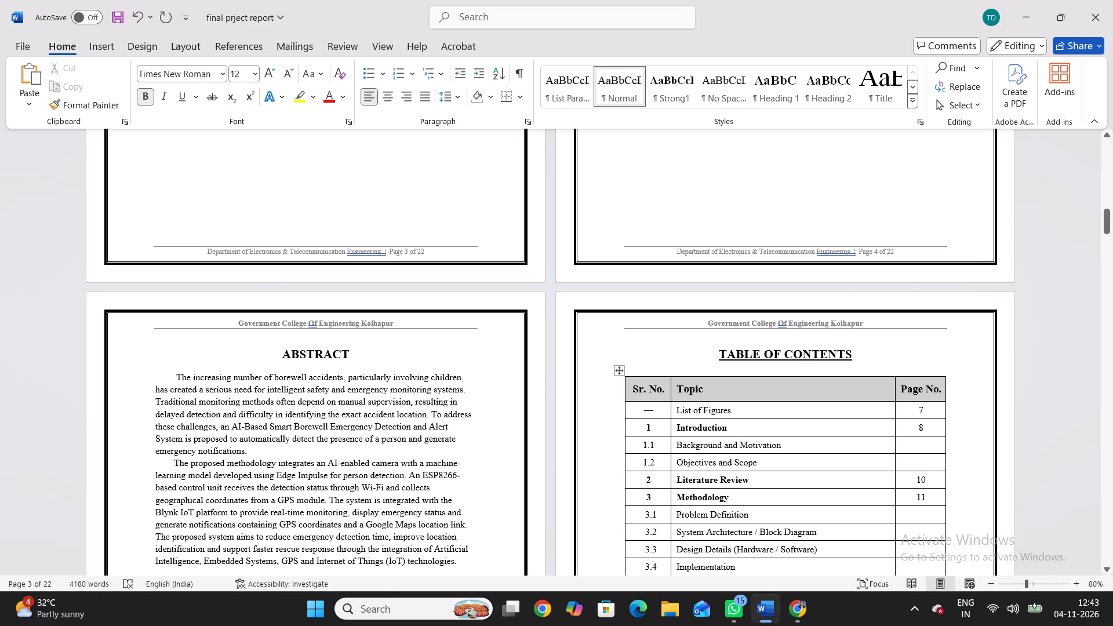
click(930, 475)
key(BackSpace)
key(BackSpace)
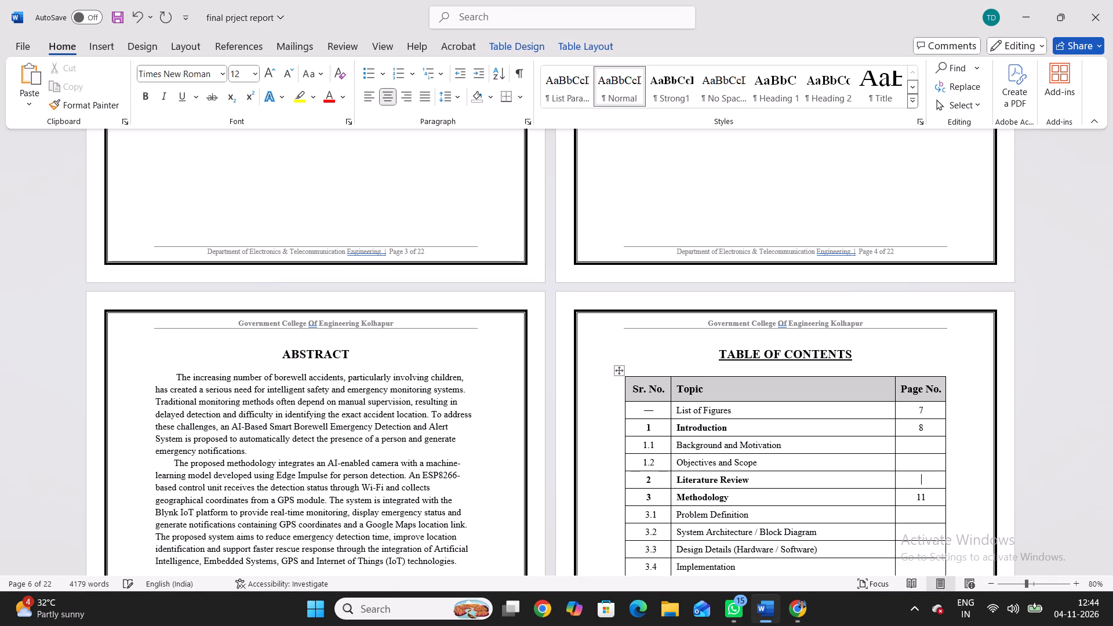
key(9)
click(934, 497)
key(BackSpace)
text(10)
key(BackSpace)
key(BackSpace)
key(BackSpace)
text(10)
Compare the contents entries and list of figures with the page positions of Chapters 2 to 5 and the numbered figures.
scroll(934, 497, down, 2)
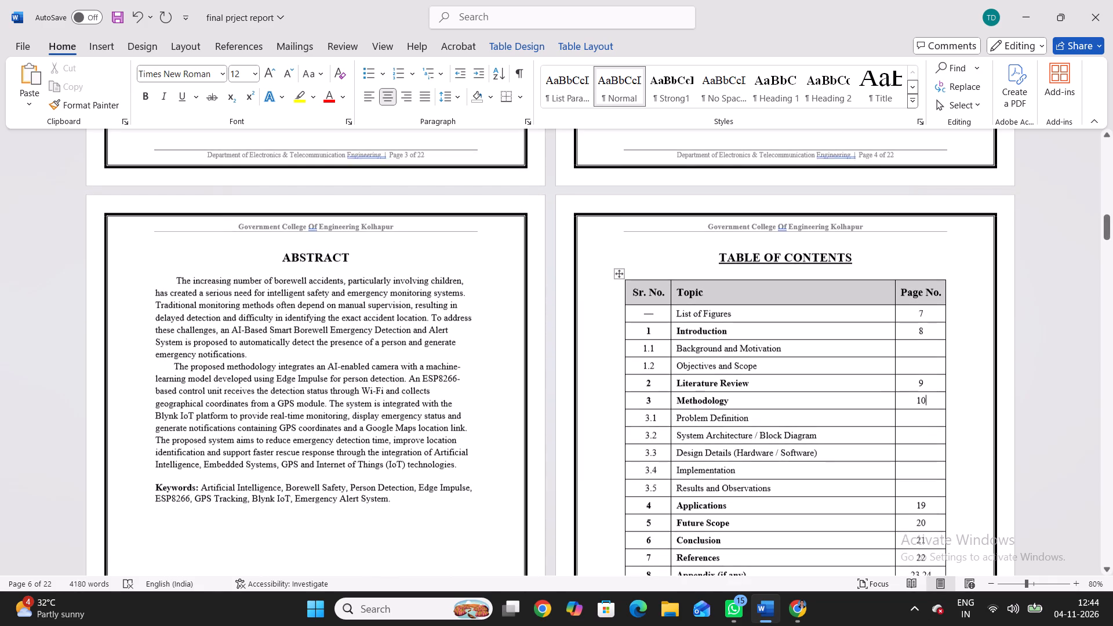
scroll(934, 497, down, 2)
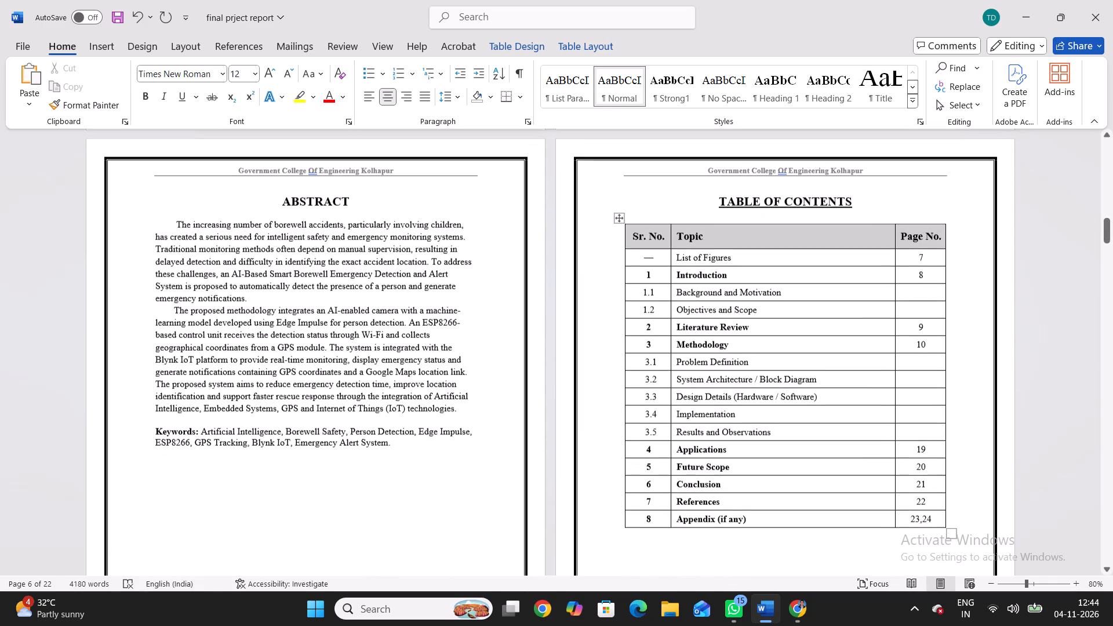
scroll(934, 497, down, 2)
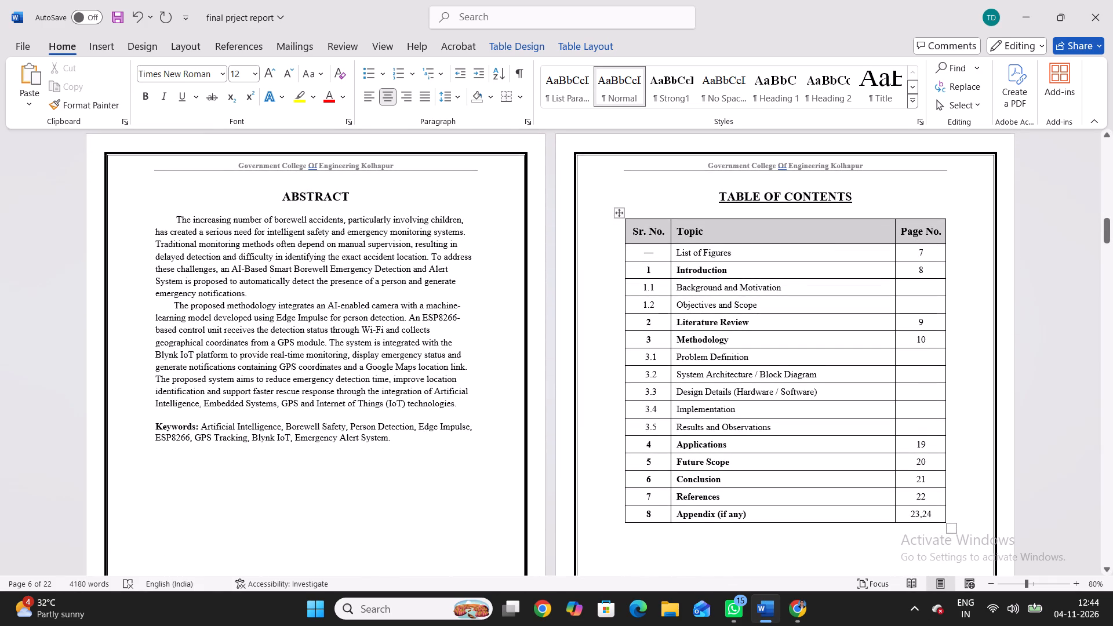
scroll(934, 497, down, 3)
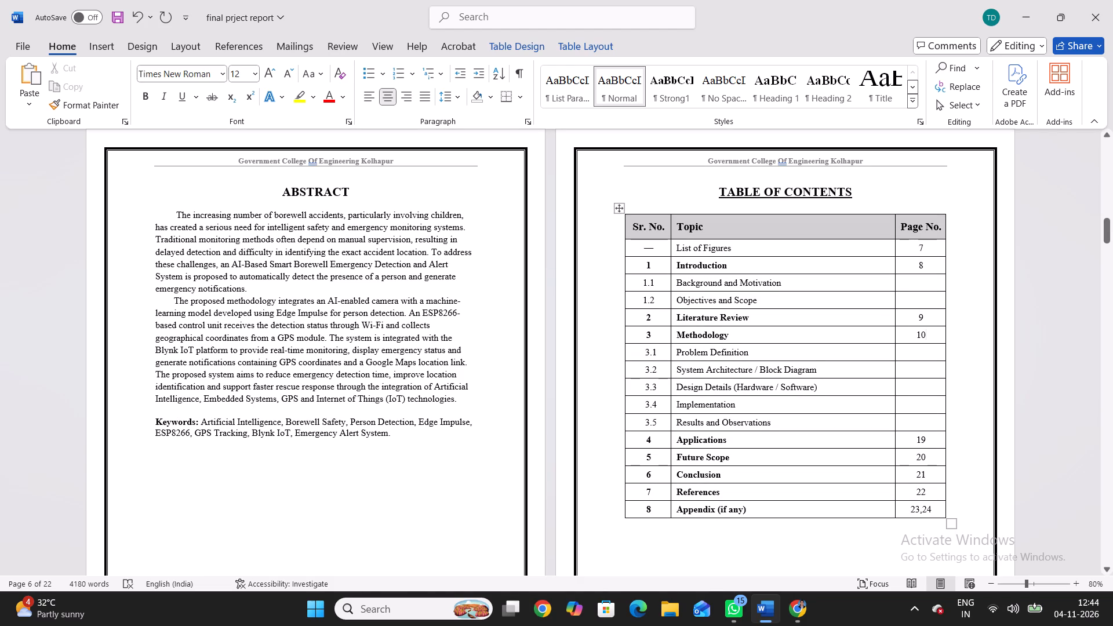
scroll(841, 508, down, 12)
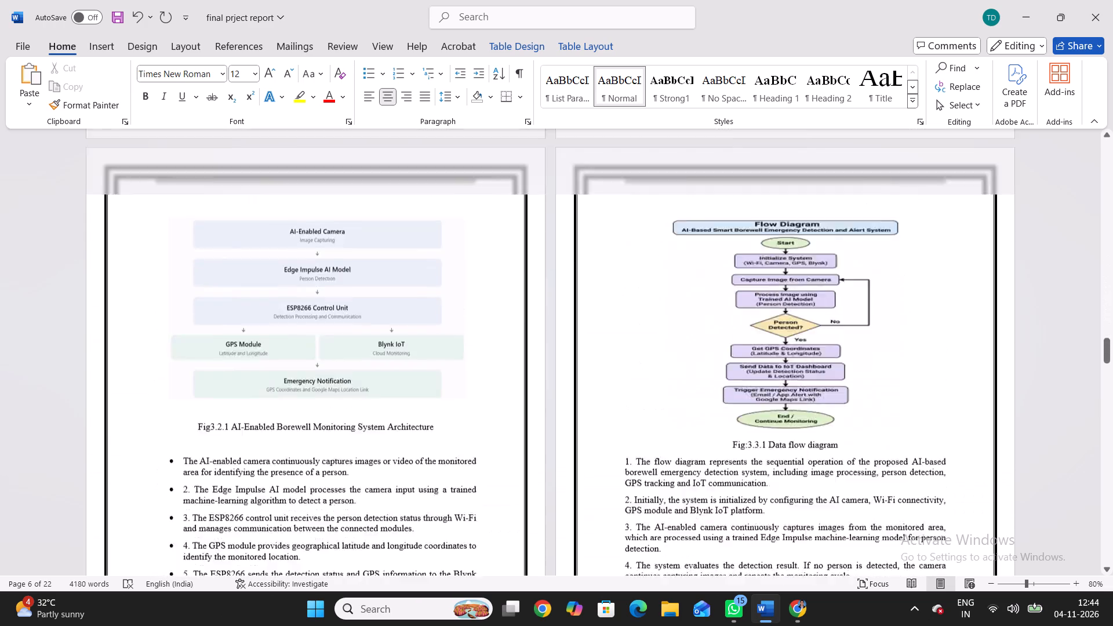
scroll(841, 508, down, 5)
scroll(841, 508, up, 7)
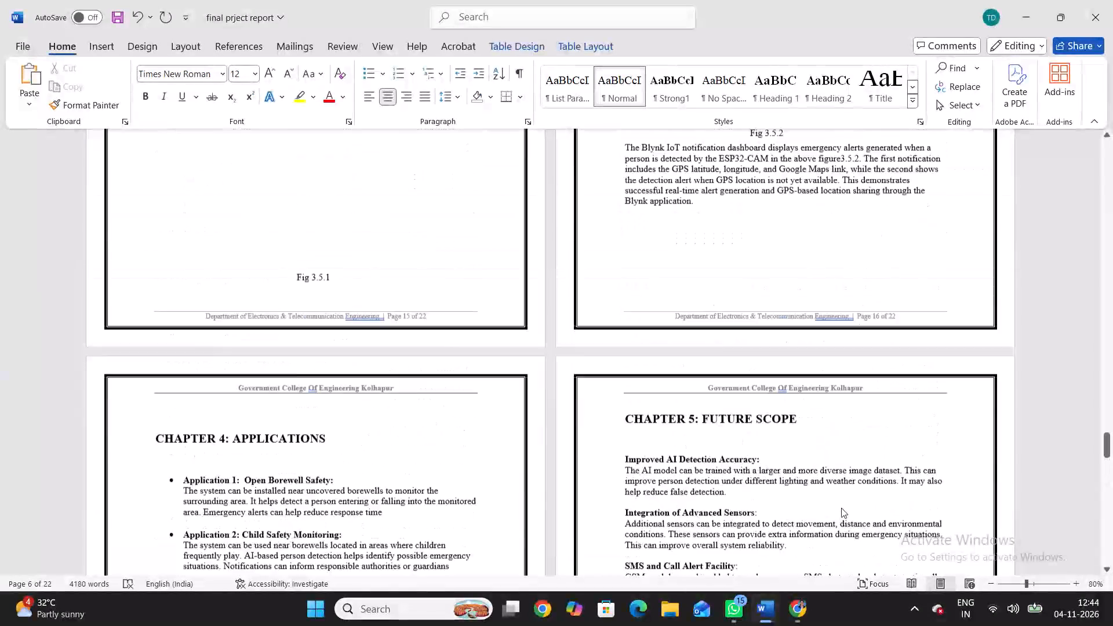
scroll(841, 508, down, 4)
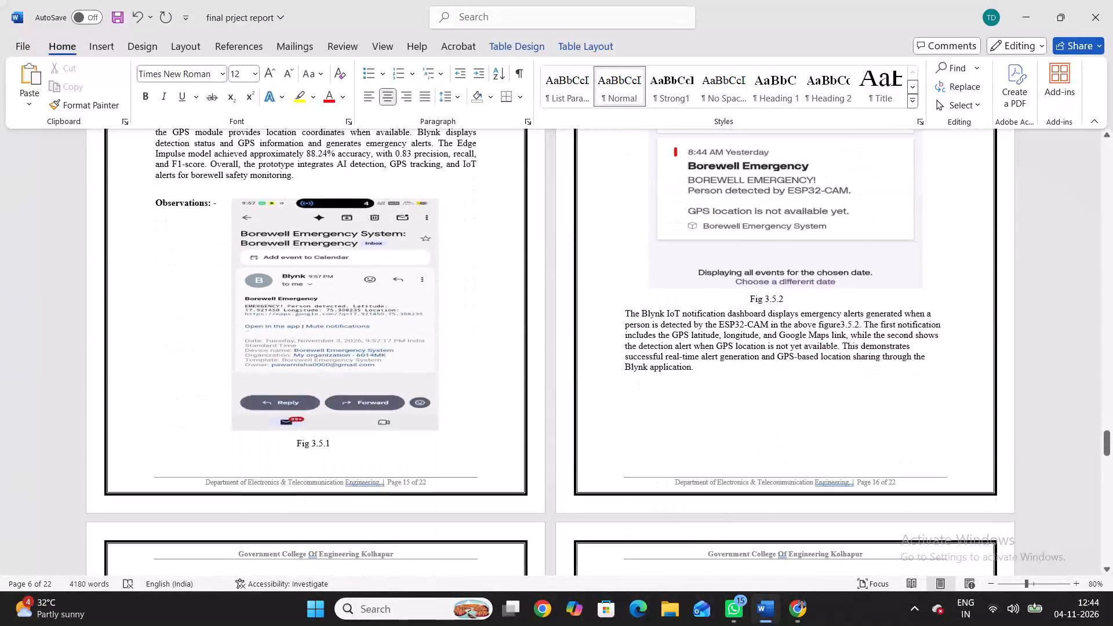
scroll(841, 508, down, 1)
scroll(841, 508, up, 3)
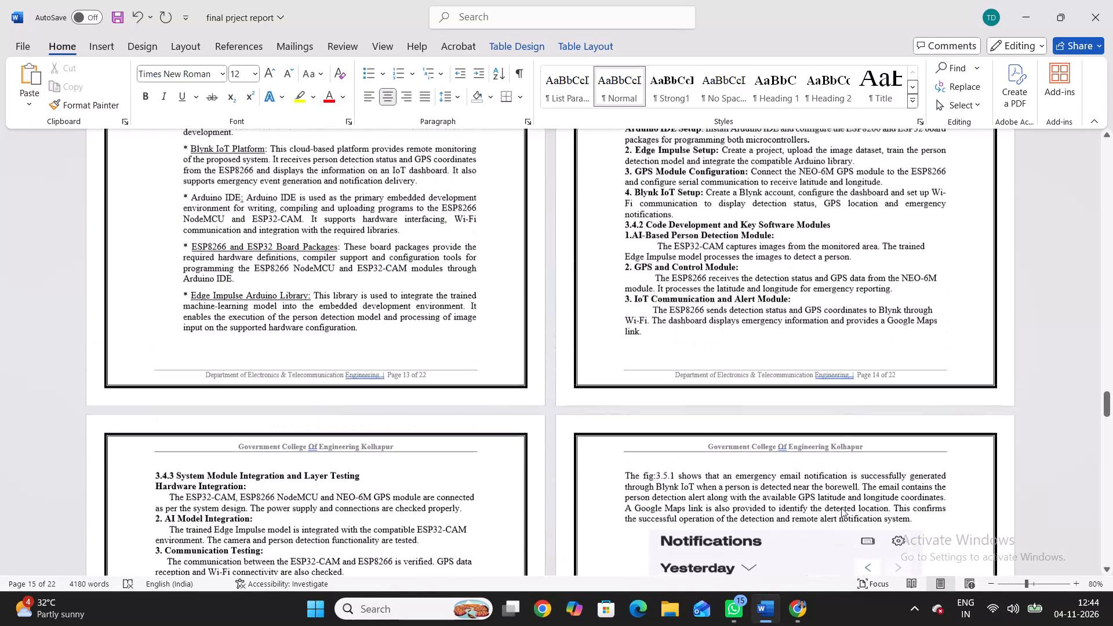
scroll(841, 508, up, 7)
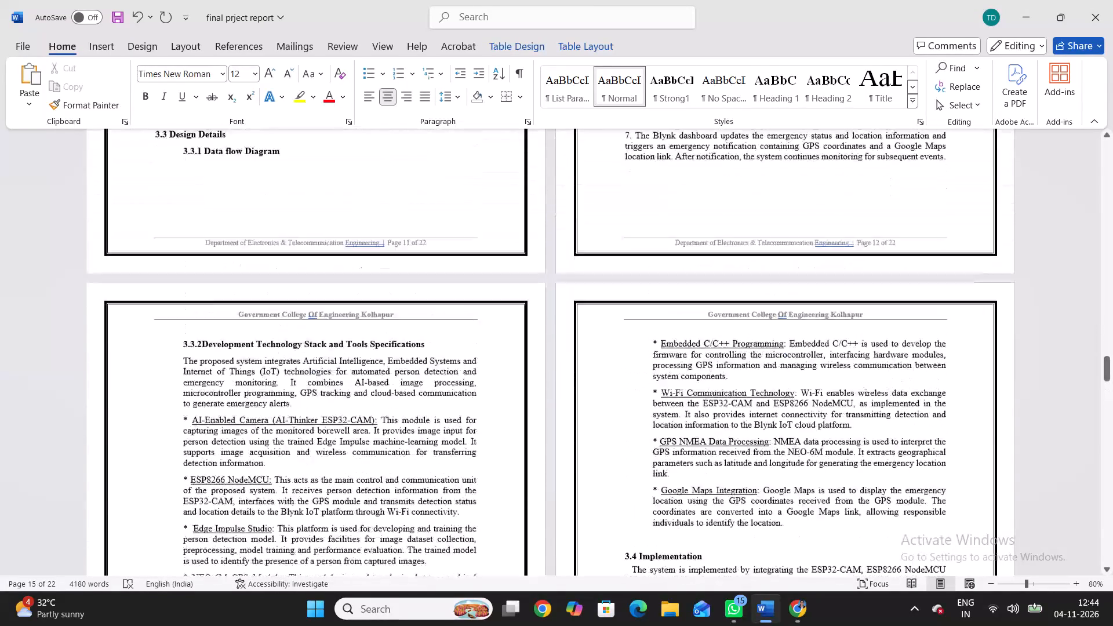
scroll(841, 508, up, 8)
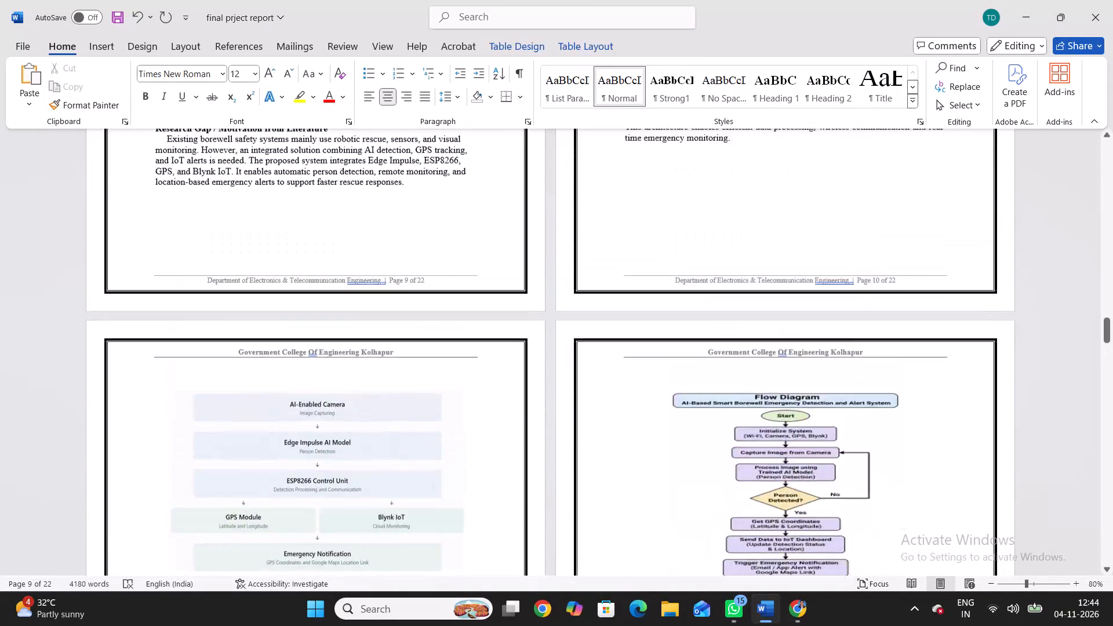
scroll(841, 508, up, 4)
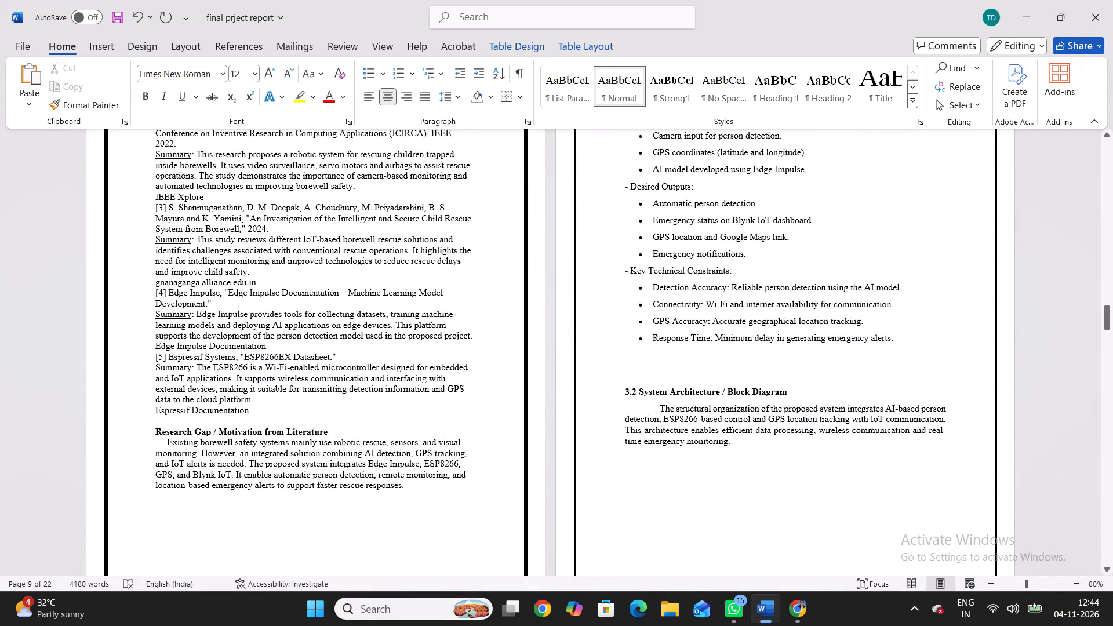
scroll(841, 508, up, 2)
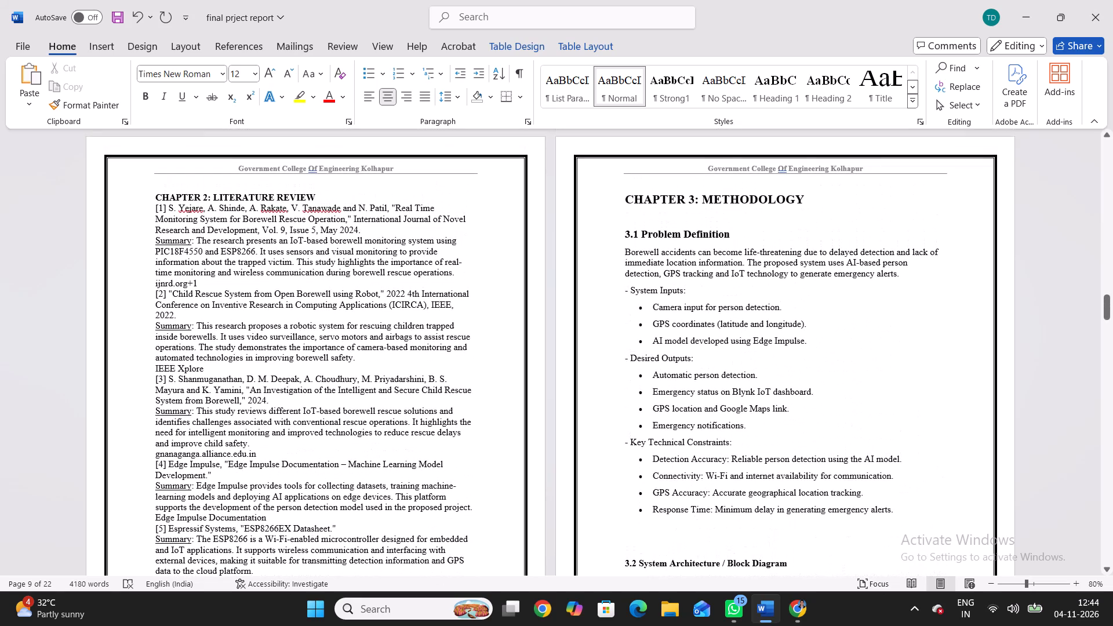
scroll(841, 508, up, 9)
scroll(841, 508, right, 1)
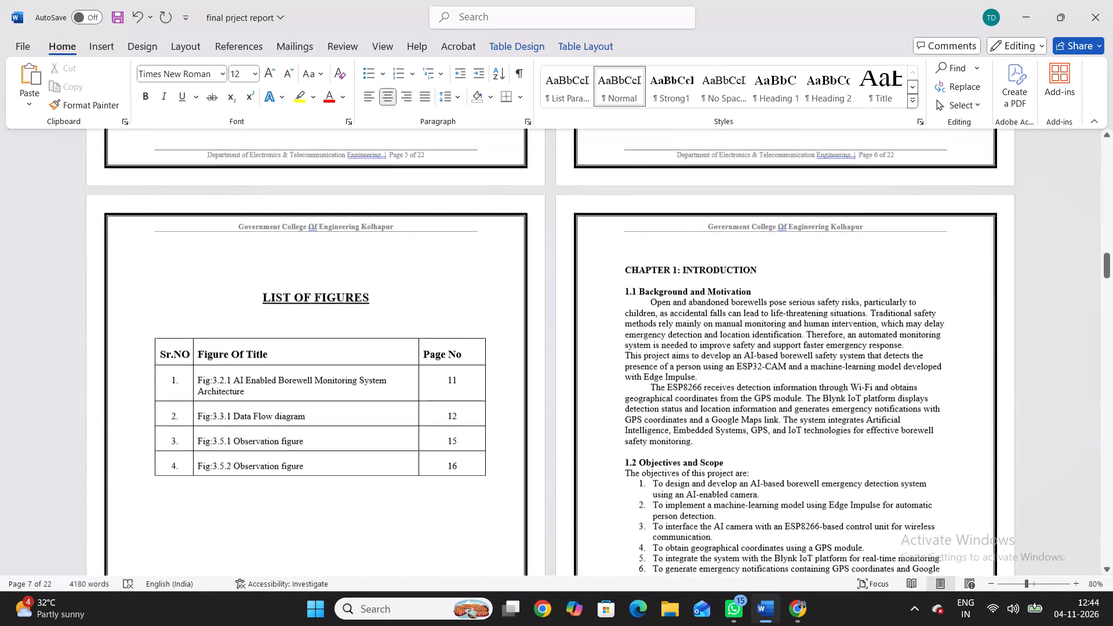
Check the starting pages of Applications, Future Scope, Conclusion, References and the Appendix in the report body.
scroll(841, 508, down, 9)
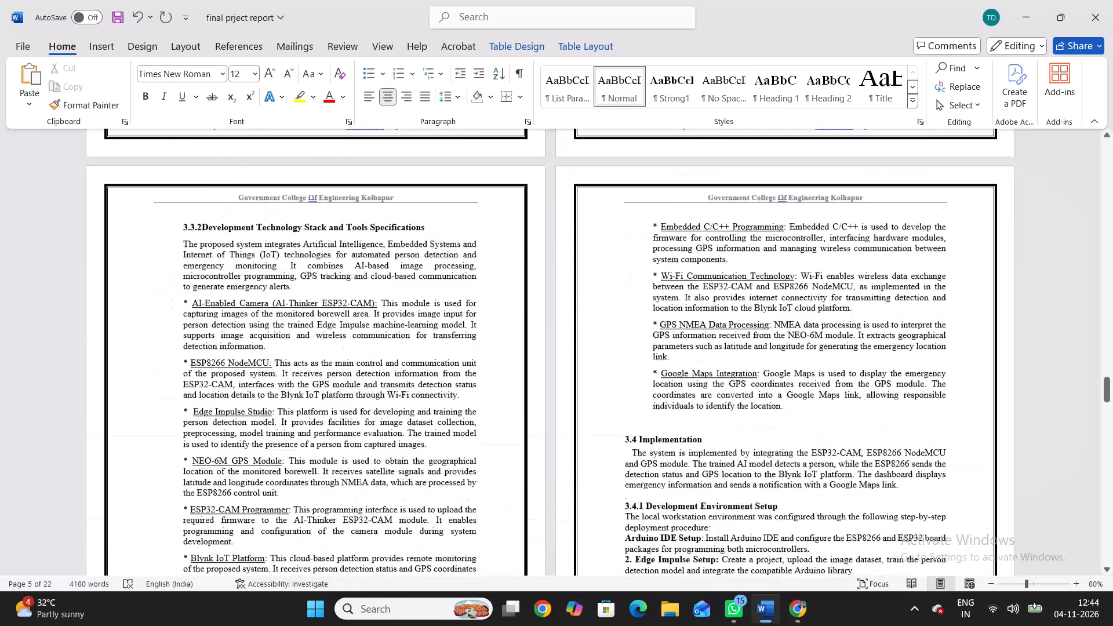
scroll(841, 508, down, 7)
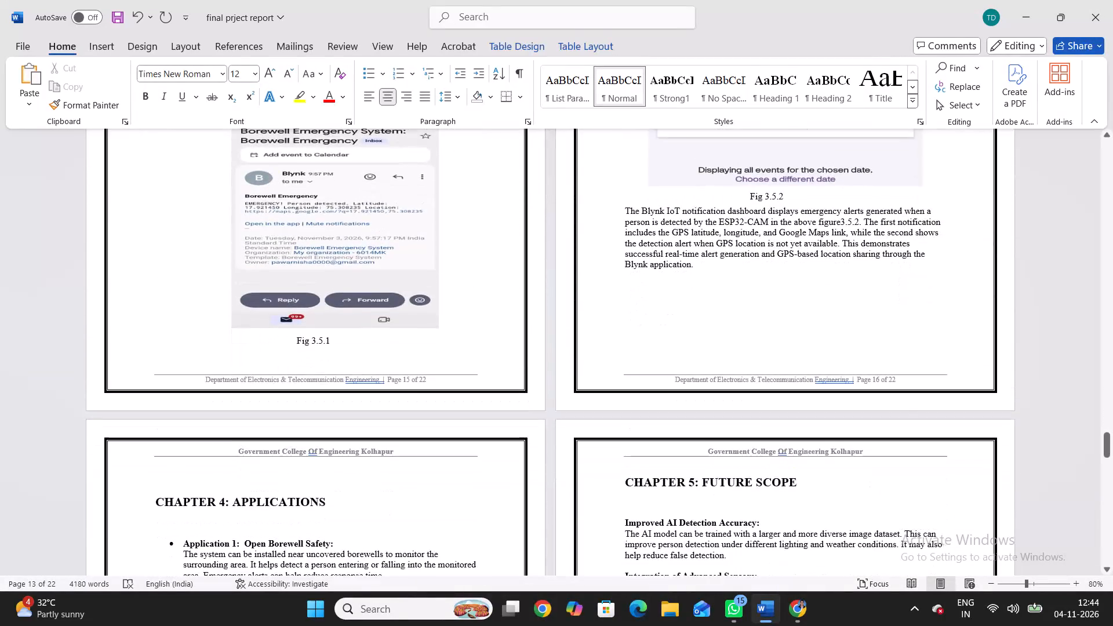
scroll(841, 508, down, 8)
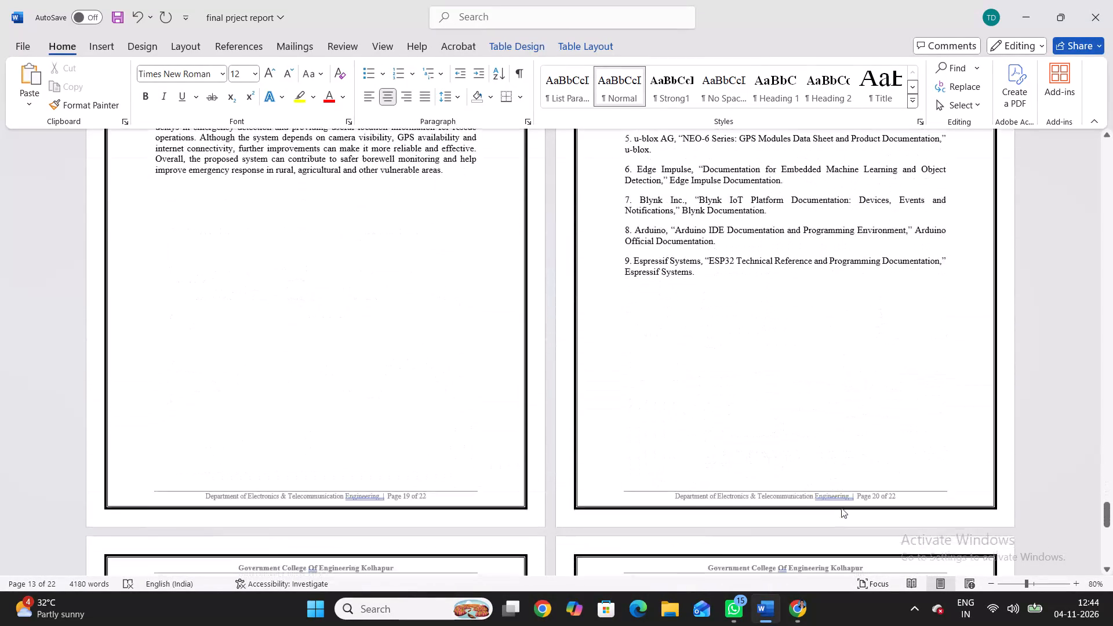
scroll(841, 508, up, 4)
scroll(841, 508, down, 2)
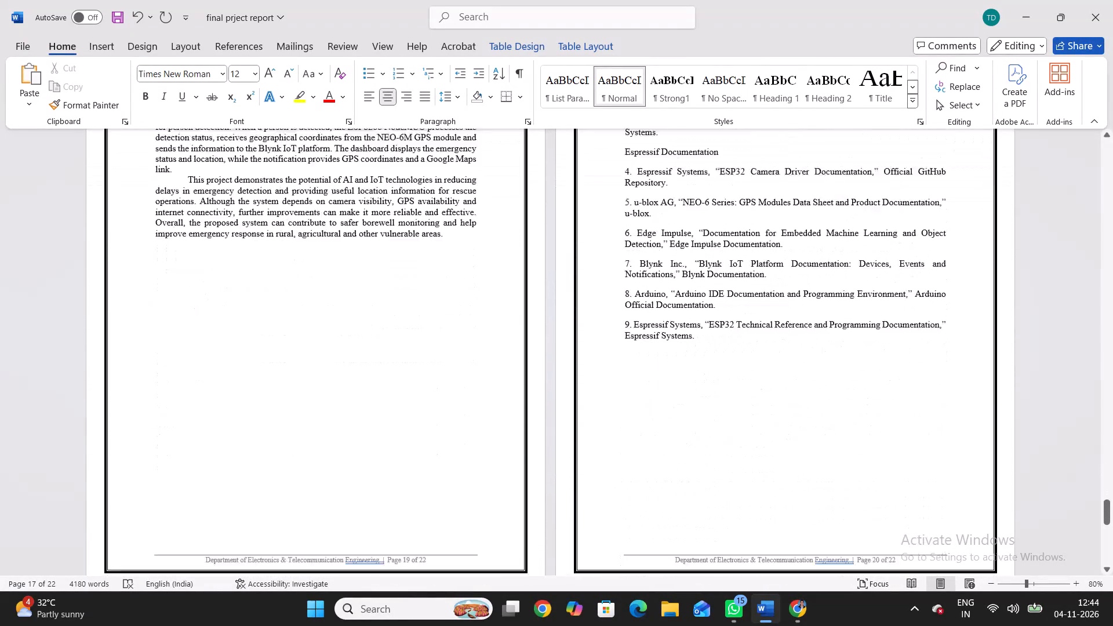
scroll(841, 508, down, 2)
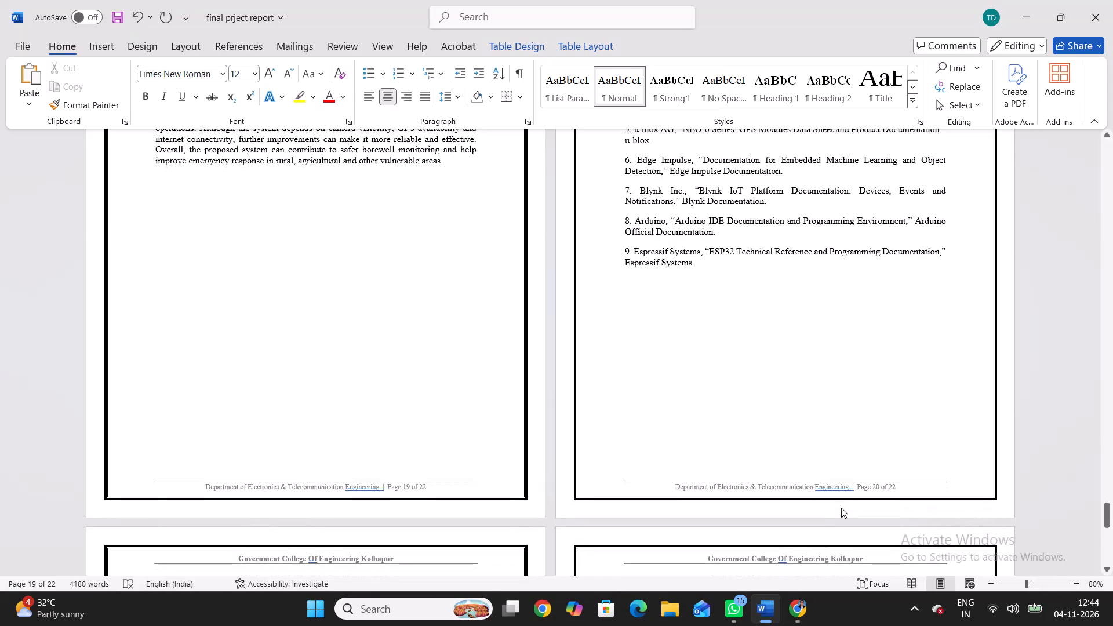
scroll(841, 508, up, 3)
scroll(841, 508, down, 2)
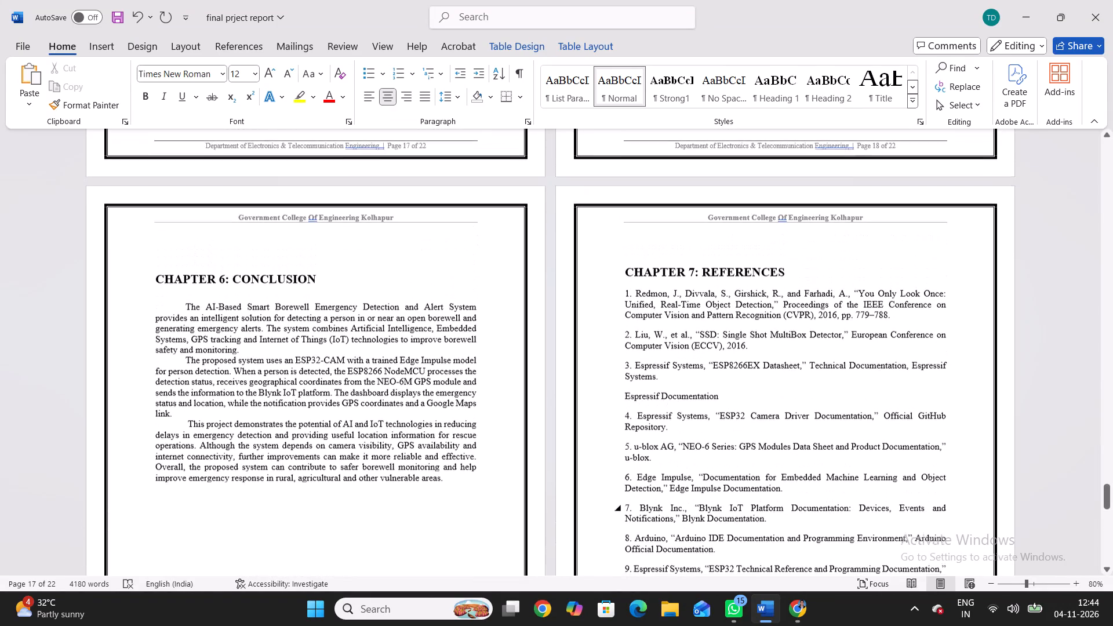
scroll(841, 508, down, 3)
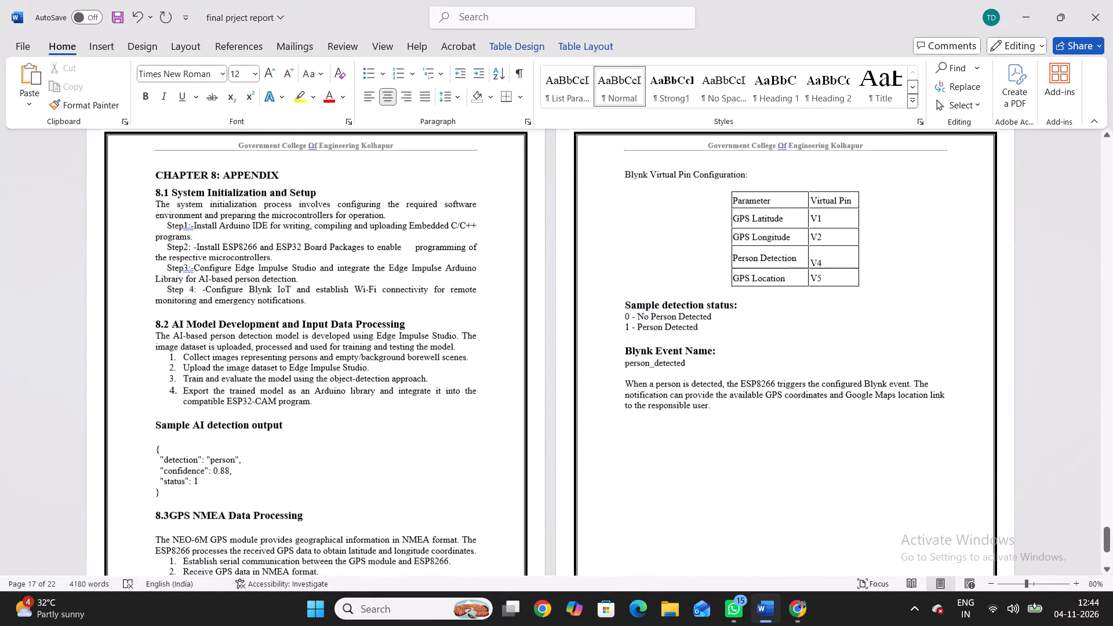
scroll(841, 508, down, 1)
In the table of contents, set the page number of Applications to 17 and of Future Scope to 18.
scroll(806, 424, up, 19)
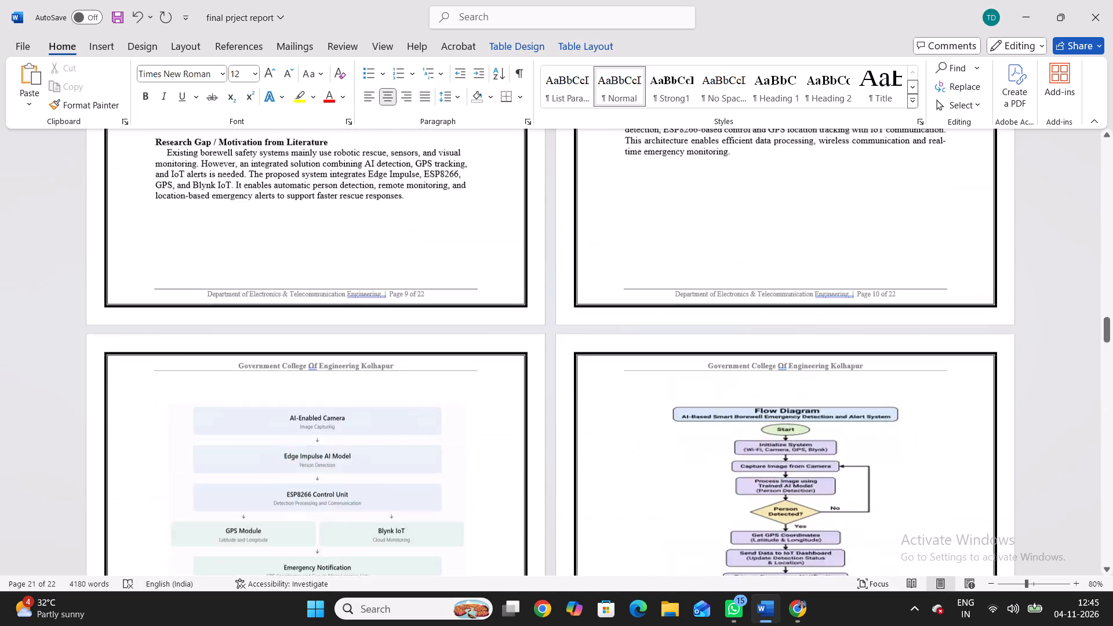
scroll(806, 424, up, 20)
scroll(806, 424, up, 18)
scroll(806, 424, down, 1)
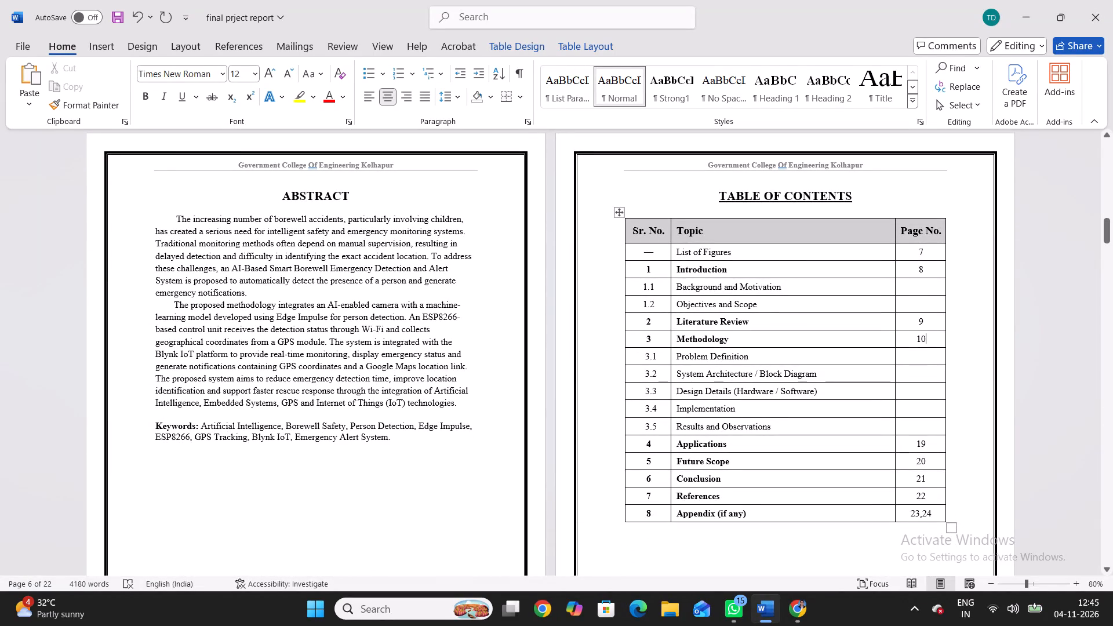
click(931, 442)
key(BackSpace)
key(BackSpace)
text(17)
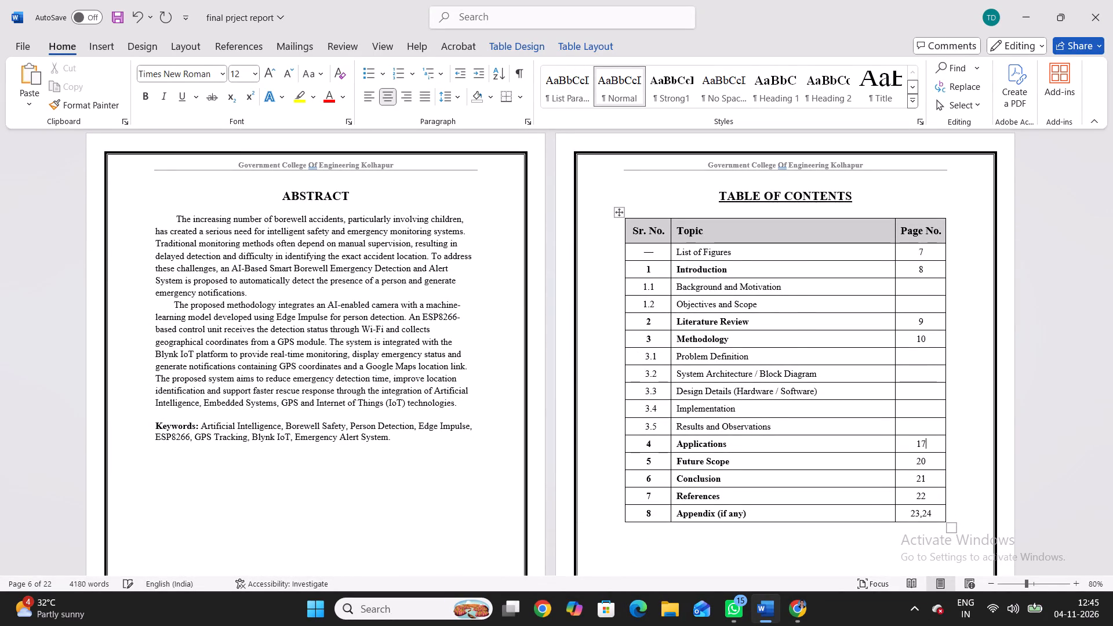
click(934, 463)
key(BackSpace)
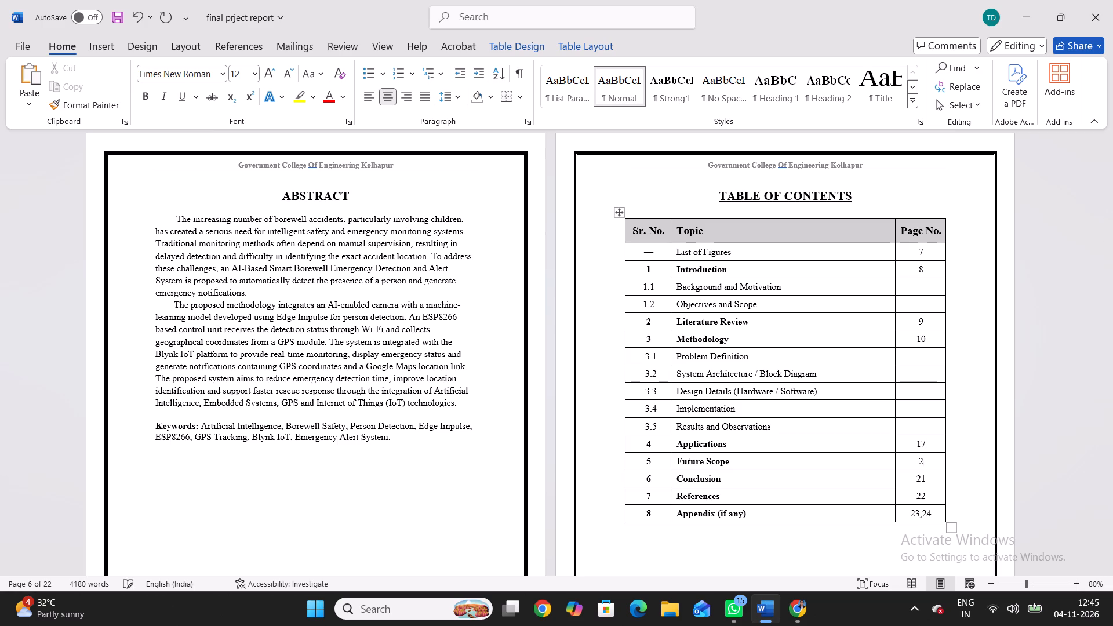
key(BackSpace)
text(18)
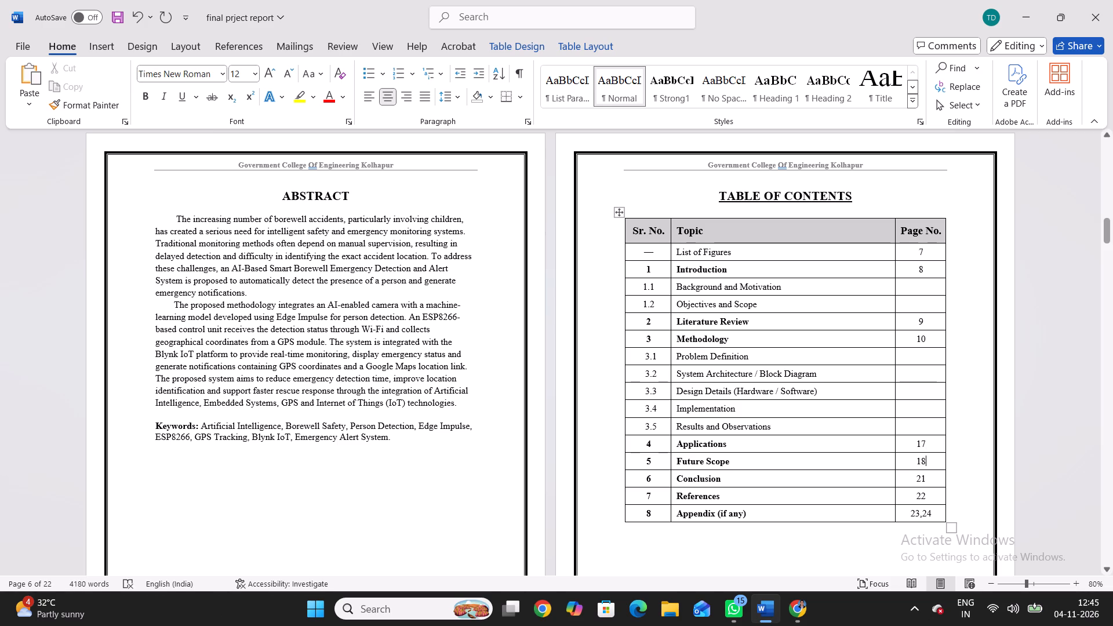
In the table of contents, set the page number of Conclusion to 19 and of References to 20.
click(933, 478)
key(BackSpace)
key(BackSpace)
text(19)
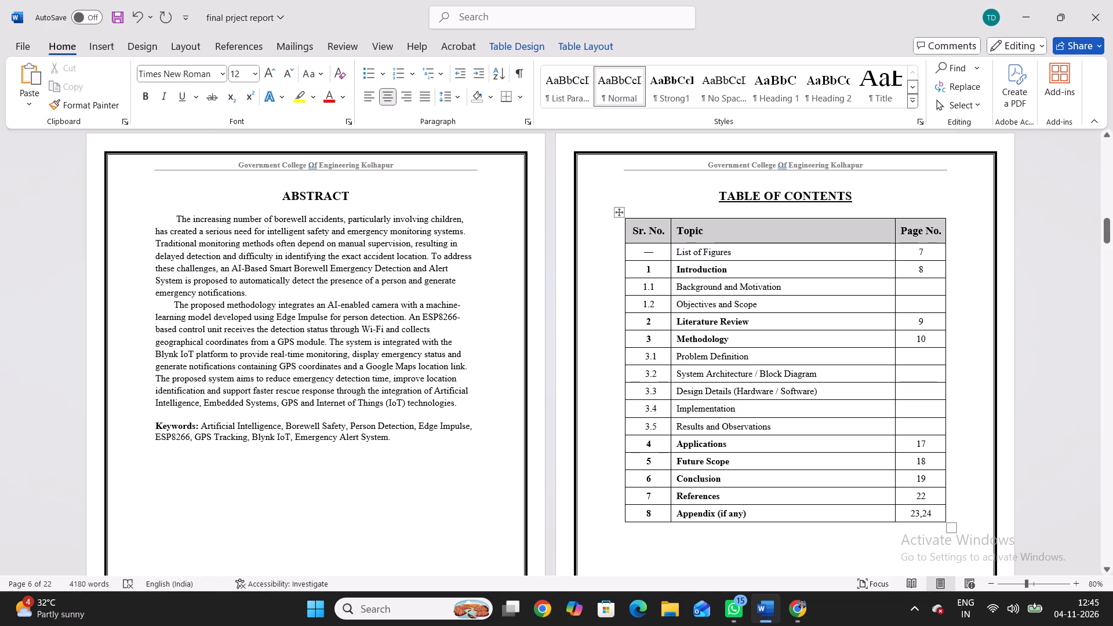
click(930, 499)
key(BackSpace)
key(0)
In the table of contents, set the page numbers of Appendix (if any) to 21,22.
click(919, 512)
key(BackSpace)
key(1)
key(Right)
key(Right)
key(Right)
key(BackSpace)
key(2)
Save the finished project report under its existing name and minimise the document window.
scroll(919, 512, down, 5)
scroll(919, 512, up, 10)
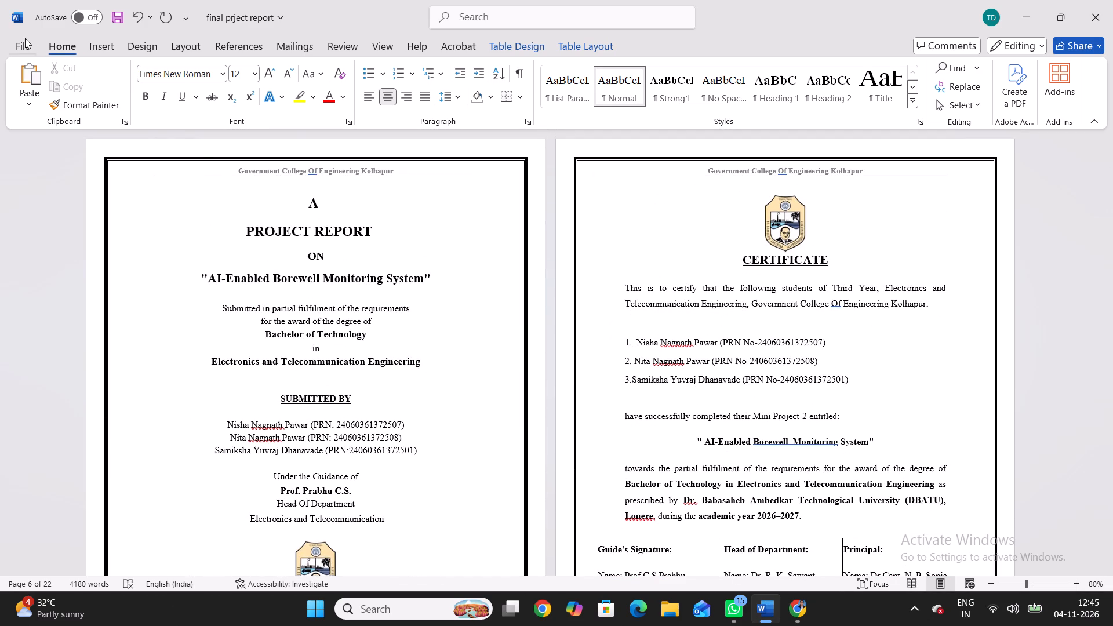
click(25, 38)
click(41, 235)
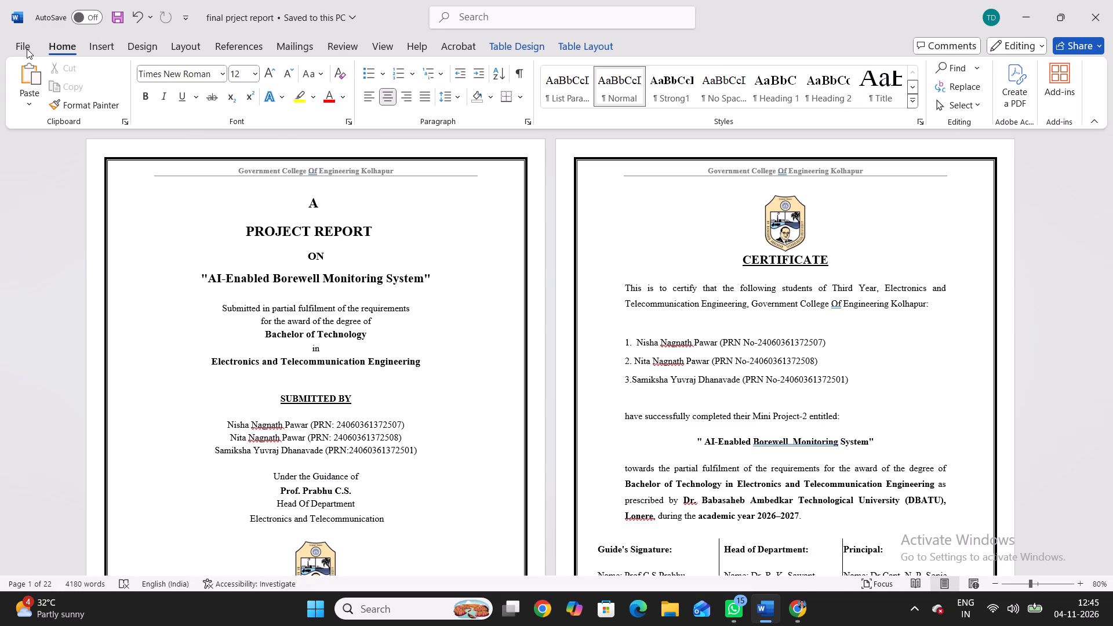
click(27, 49)
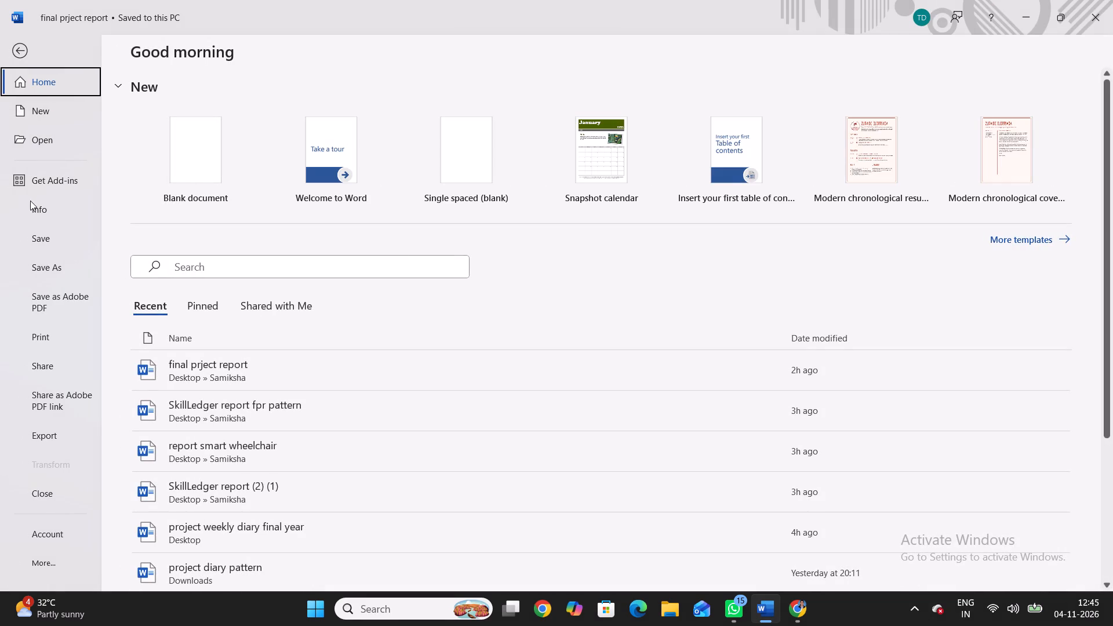
click(43, 236)
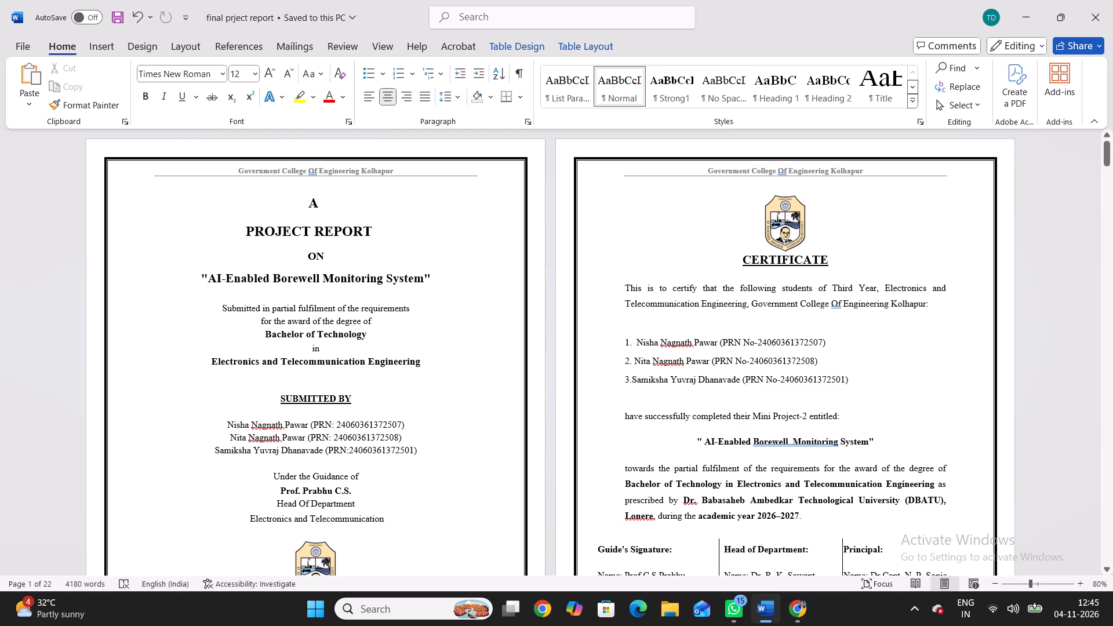
click(1027, 16)
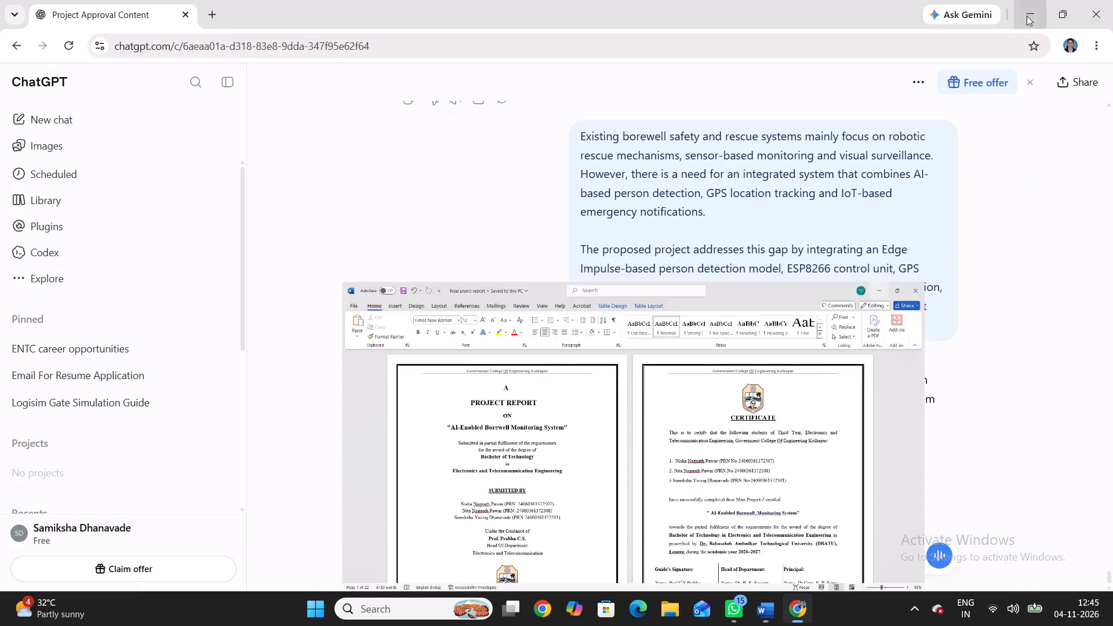
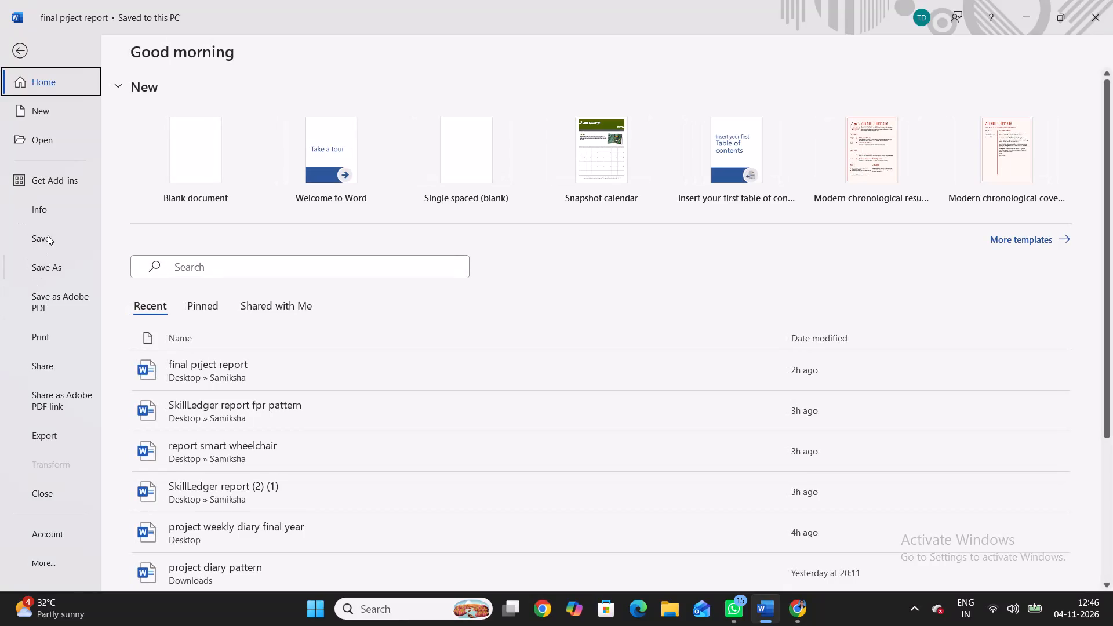
Save the project report under its existing name.
click(48, 235)
From the Share with People options, save the report as Word Document "final prject report" in the Desktop folder Samiksha.
click(19, 37)
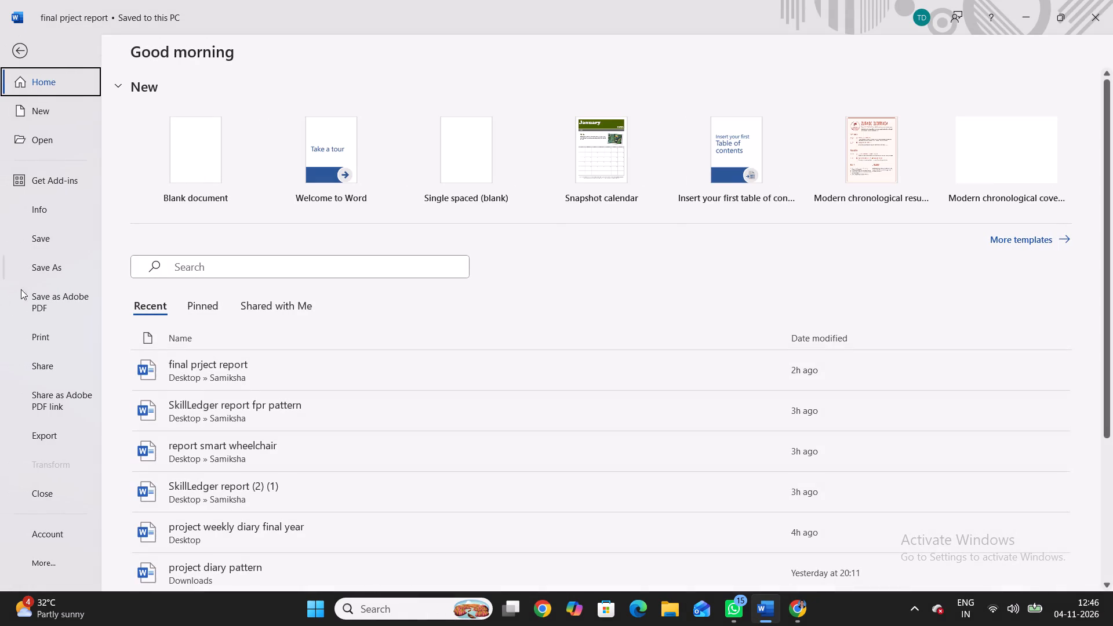
scroll(27, 441, down, 1)
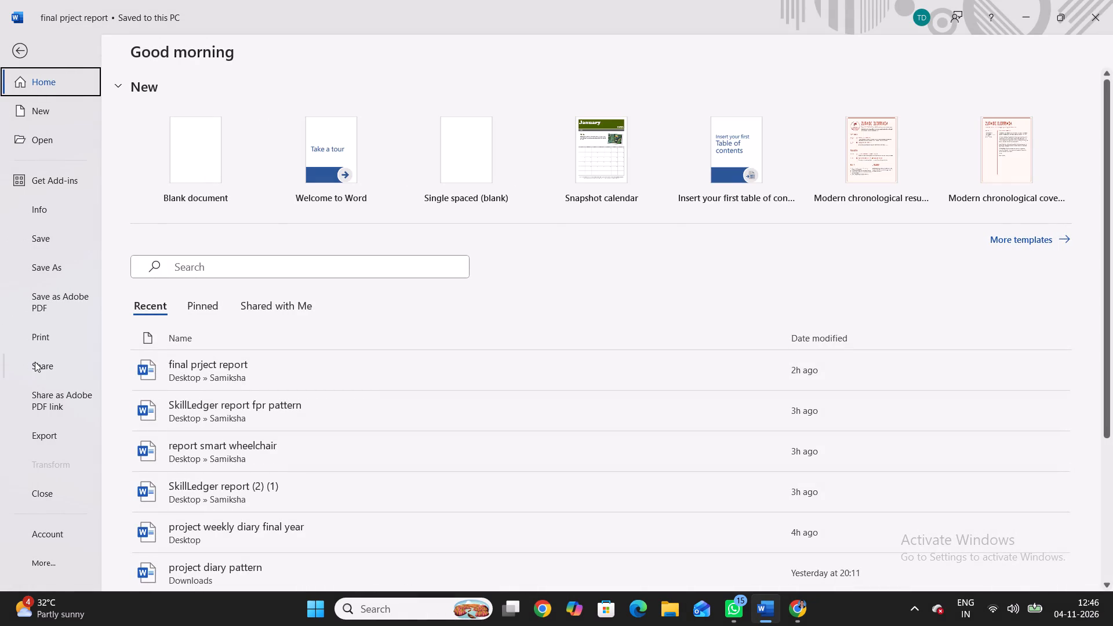
click(35, 362)
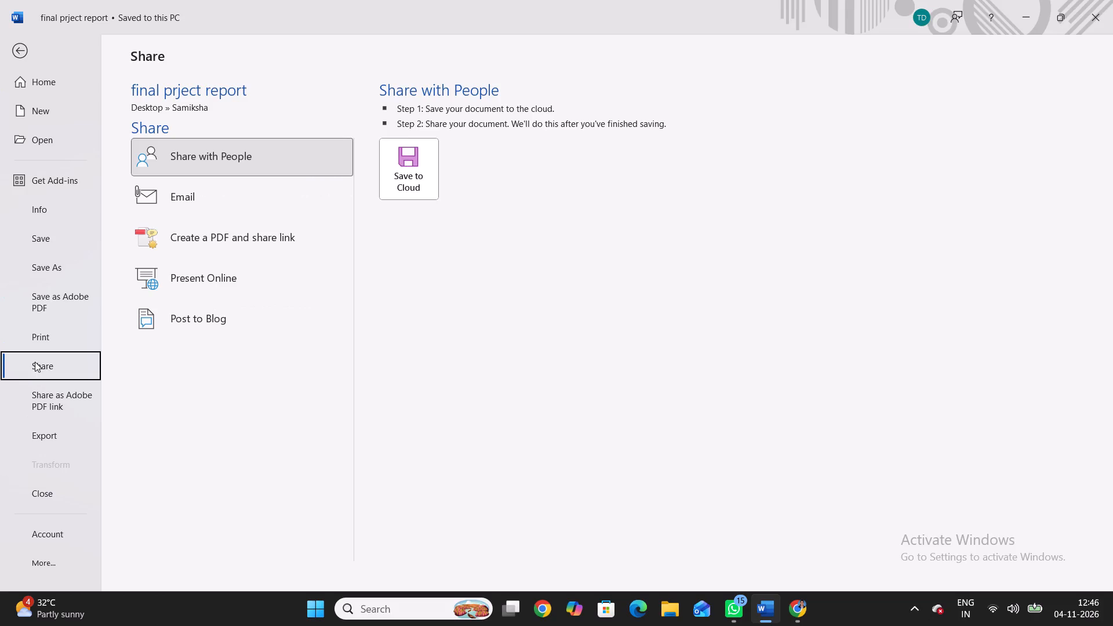
click(403, 173)
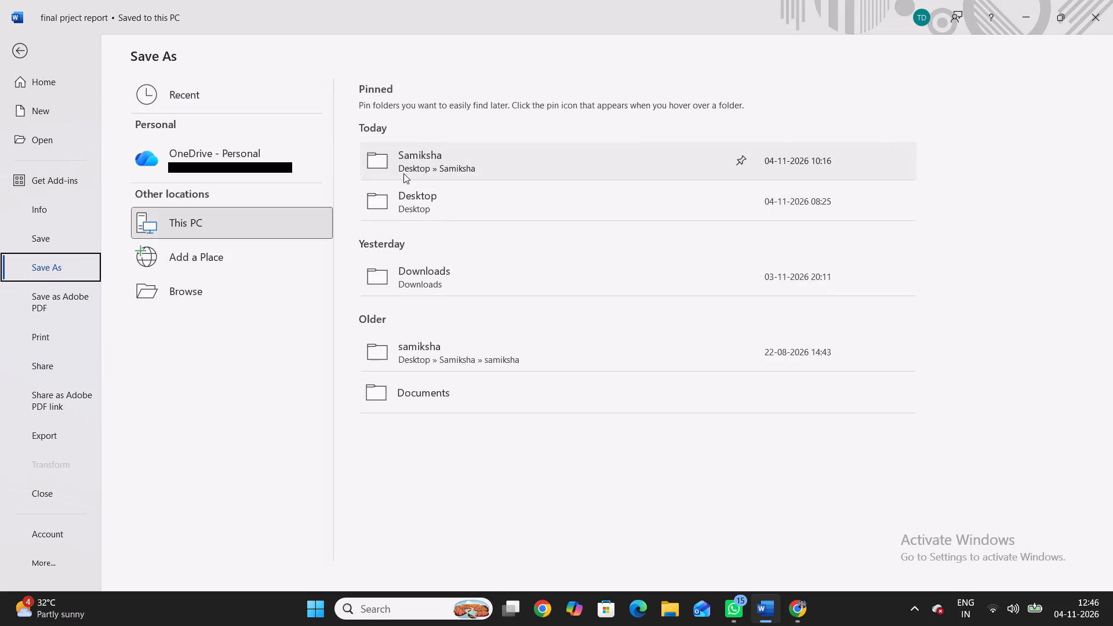
click(403, 173)
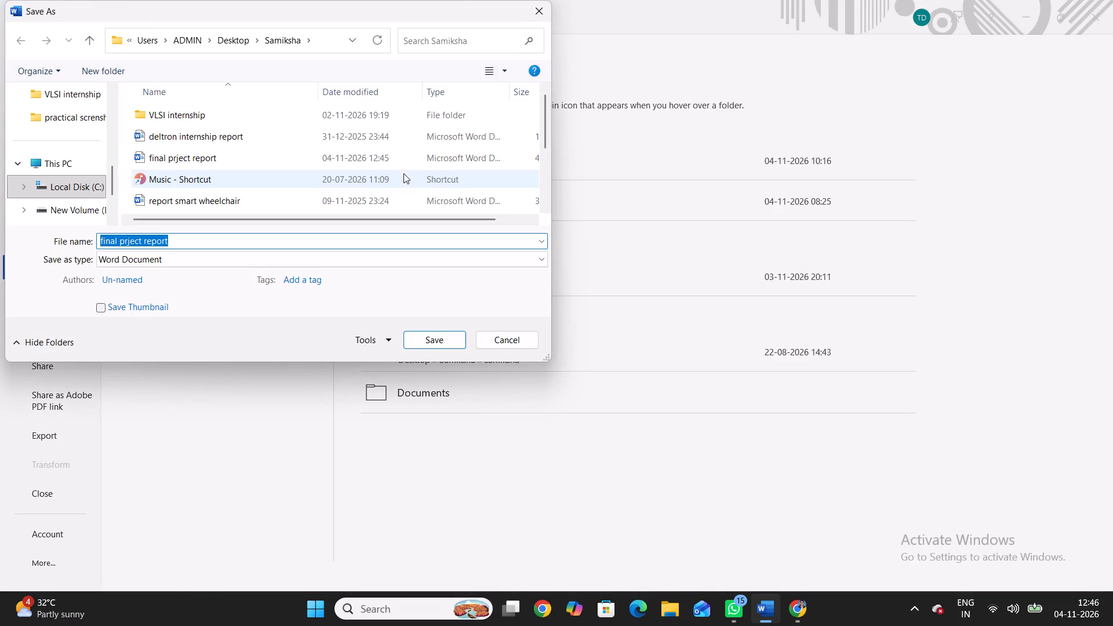
click(226, 243)
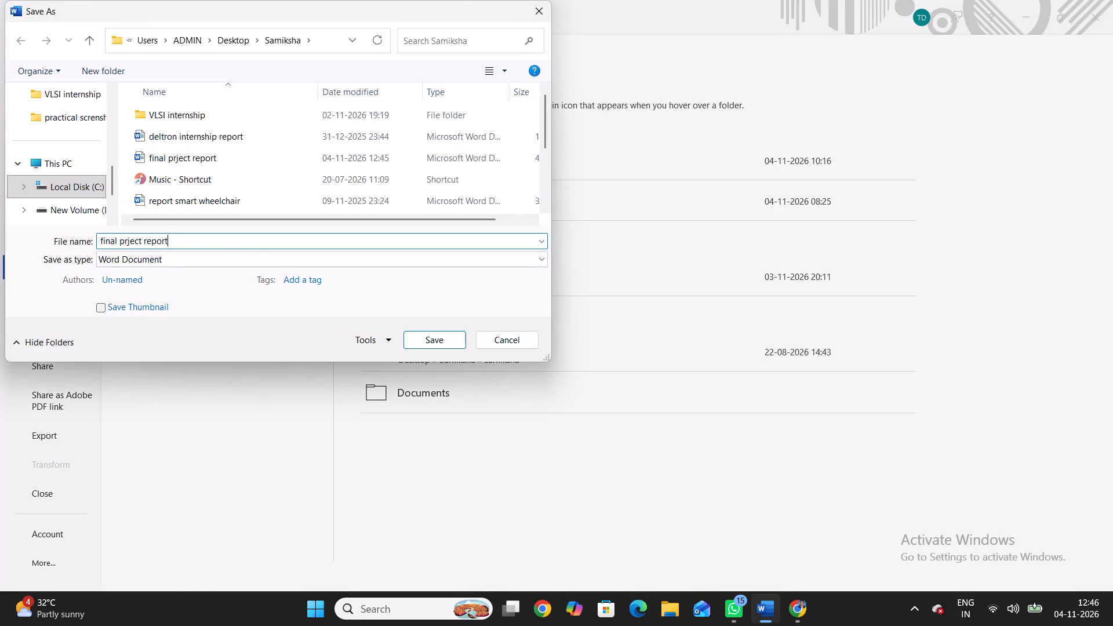
click(414, 330)
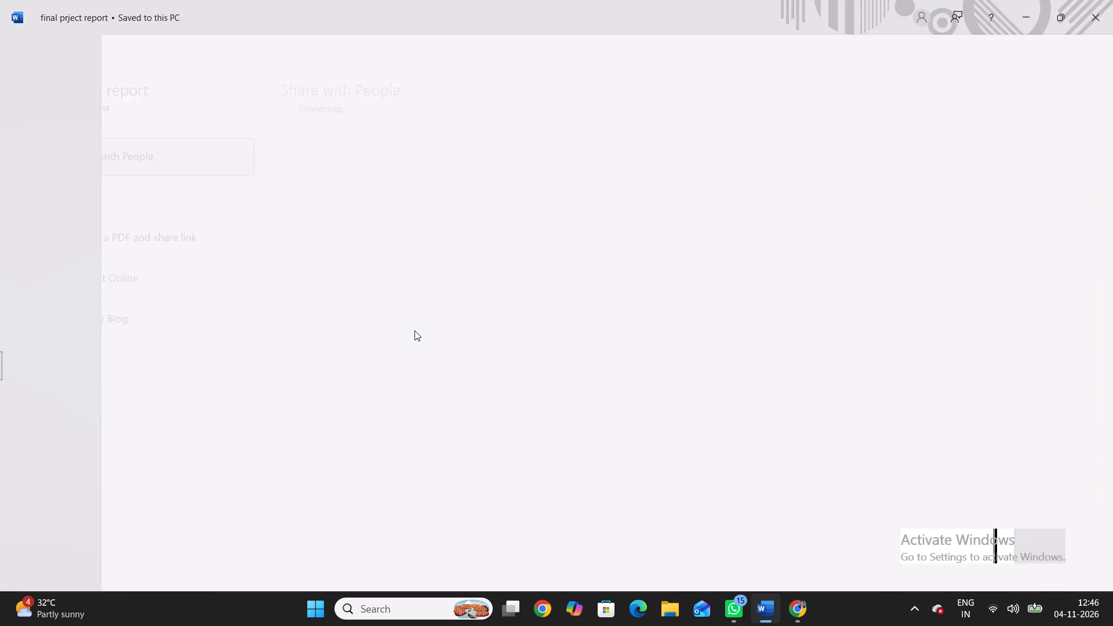
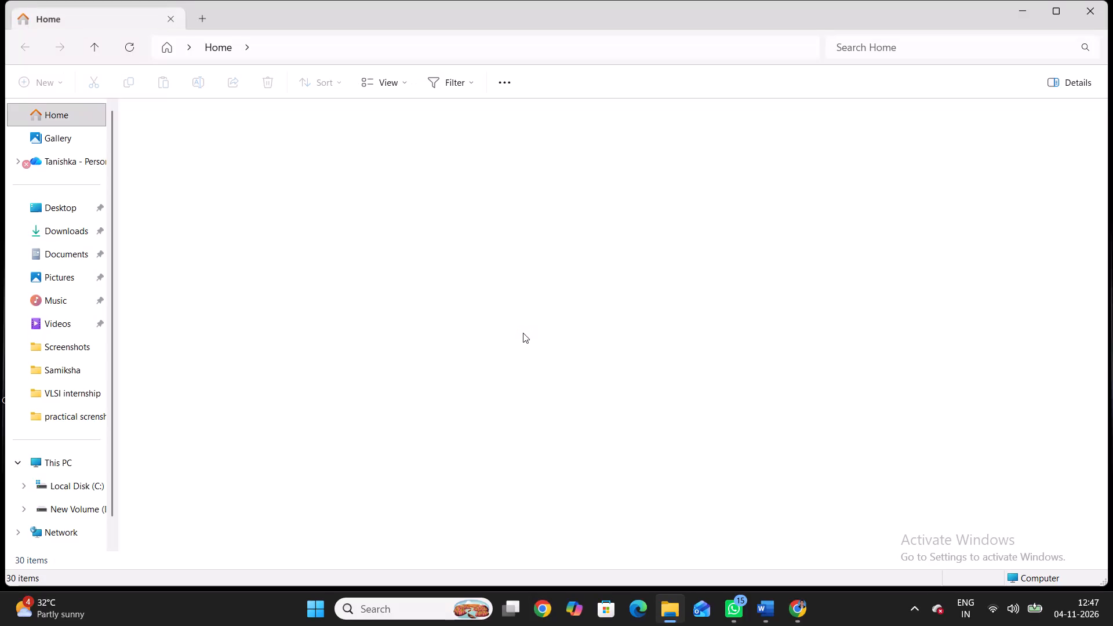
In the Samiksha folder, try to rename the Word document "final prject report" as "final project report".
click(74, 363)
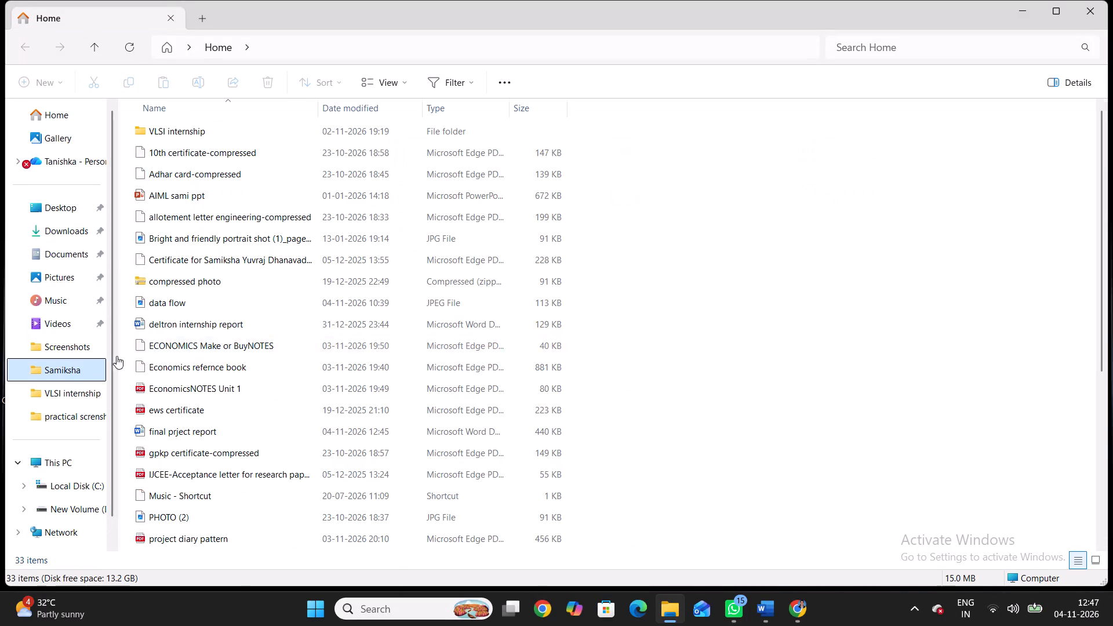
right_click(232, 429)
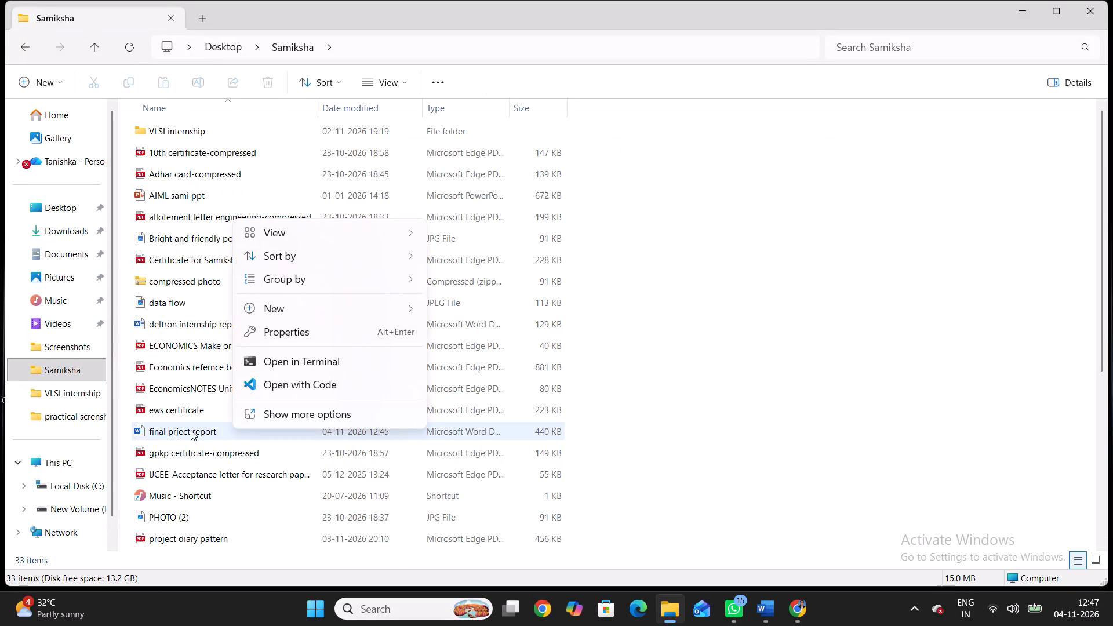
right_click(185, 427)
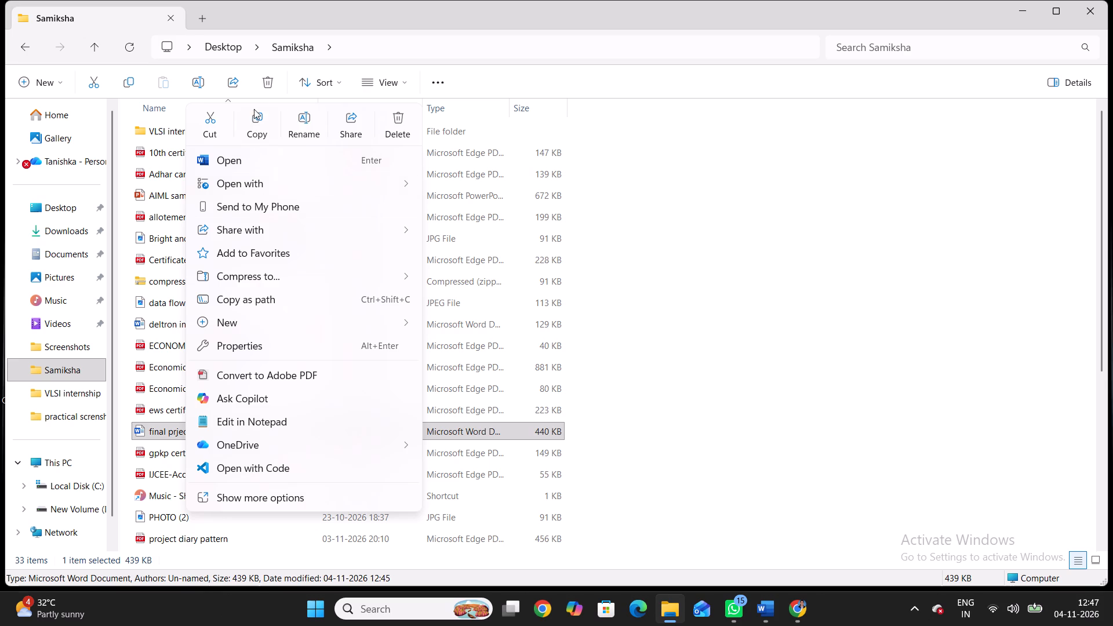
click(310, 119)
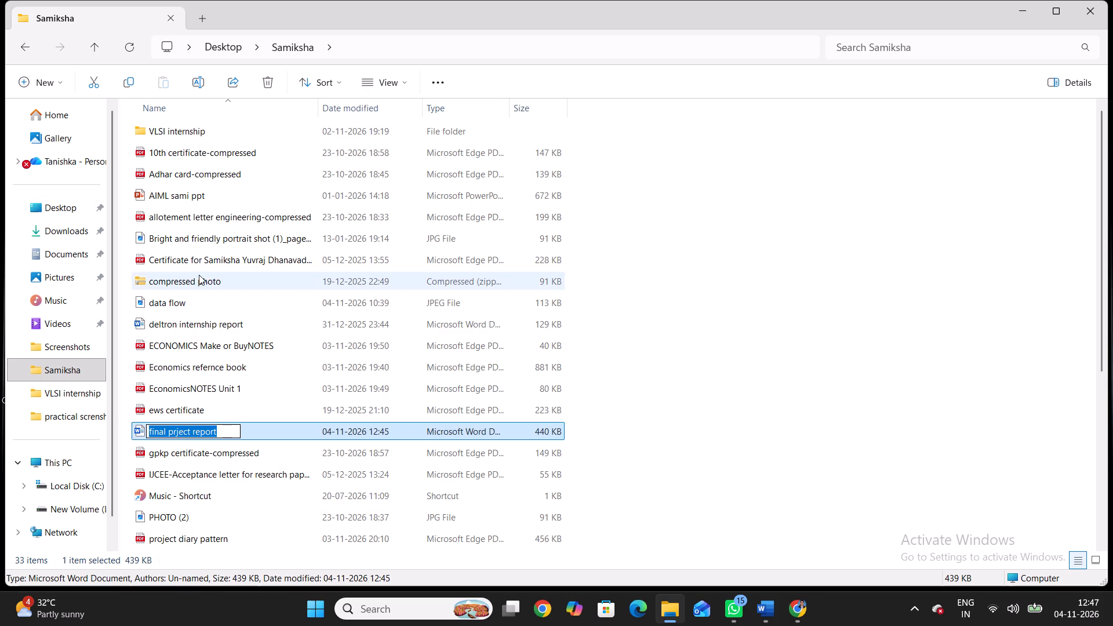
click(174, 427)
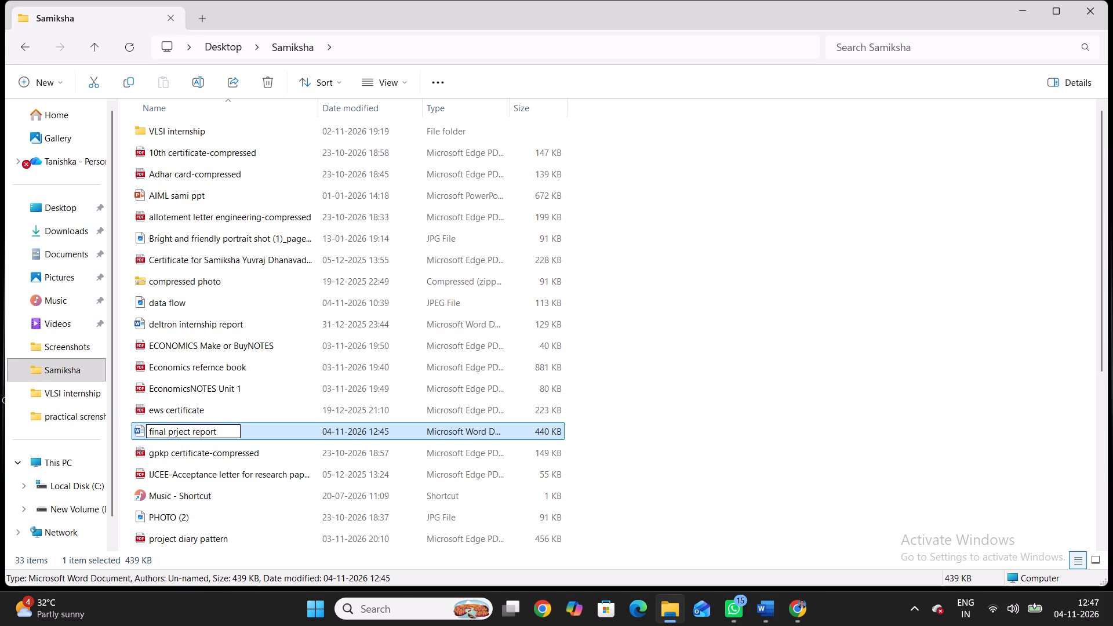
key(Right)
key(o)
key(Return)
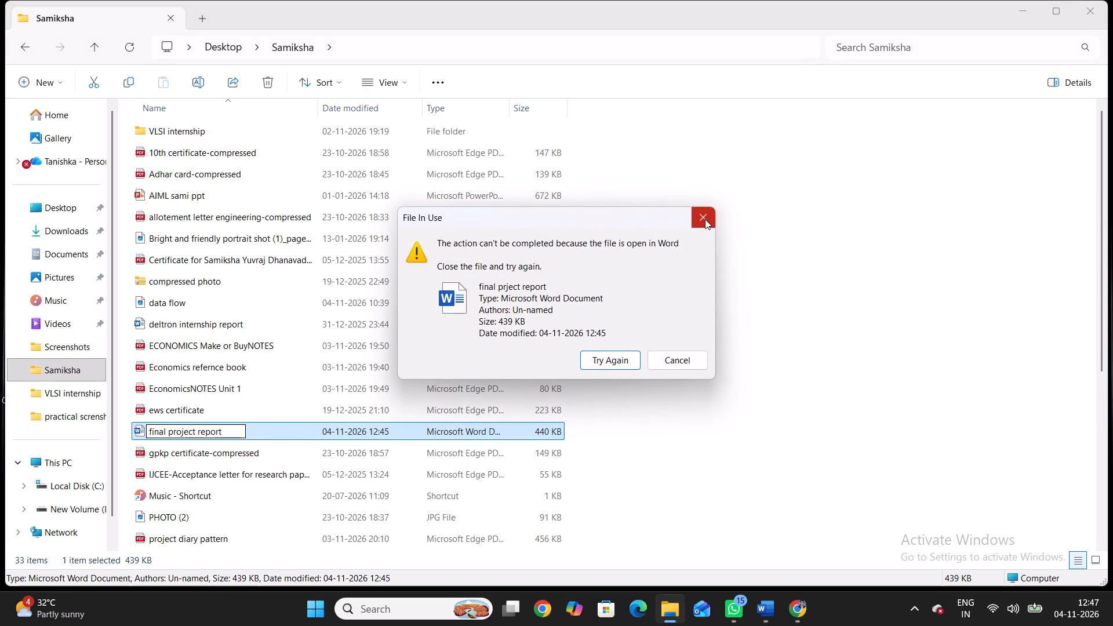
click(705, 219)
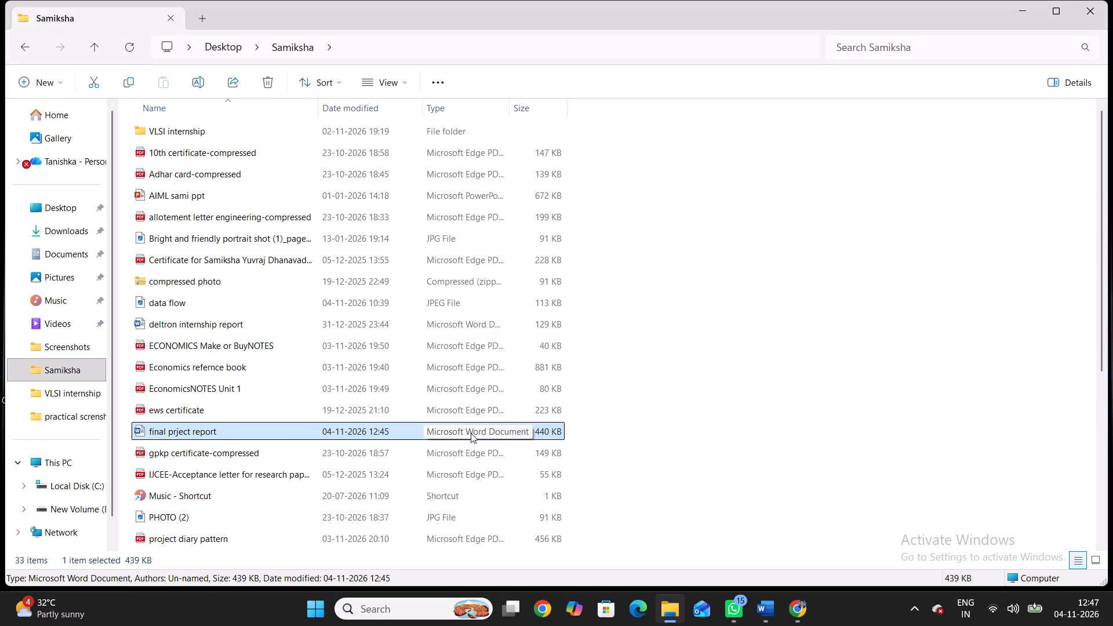
Correct the spelling in the Word document's file name again, entering "final project report".
right_click(471, 433)
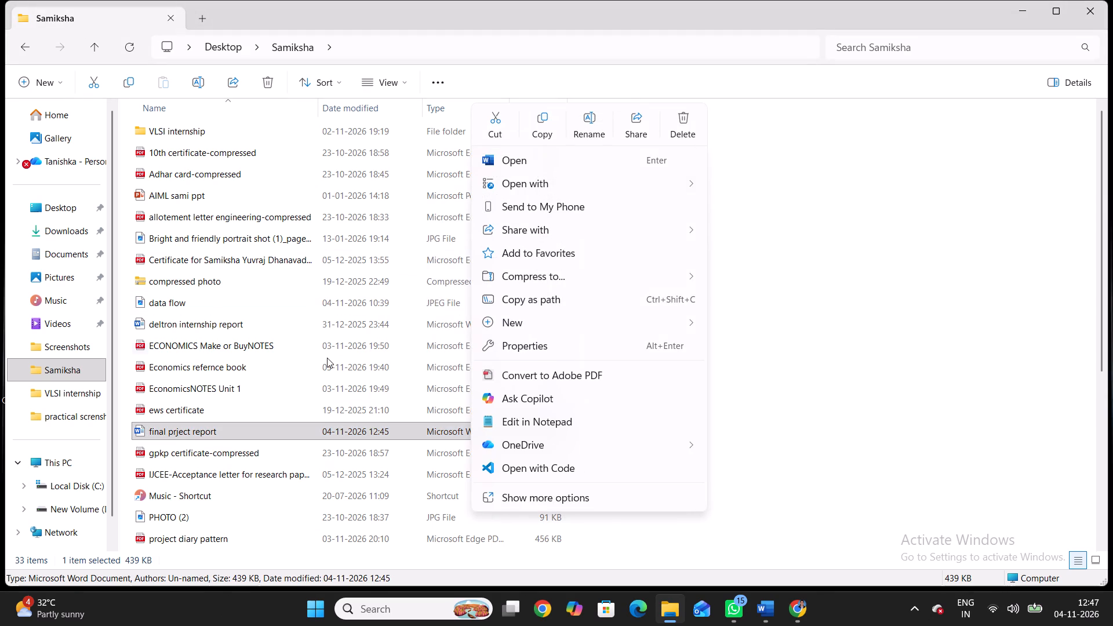
click(321, 438)
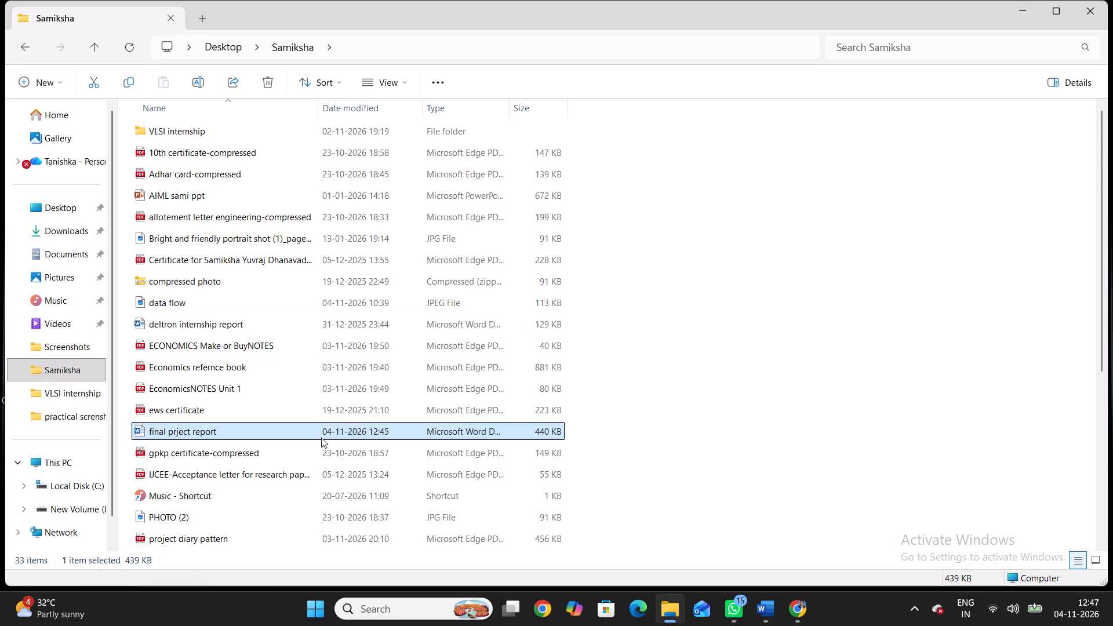
right_click(321, 438)
click(434, 127)
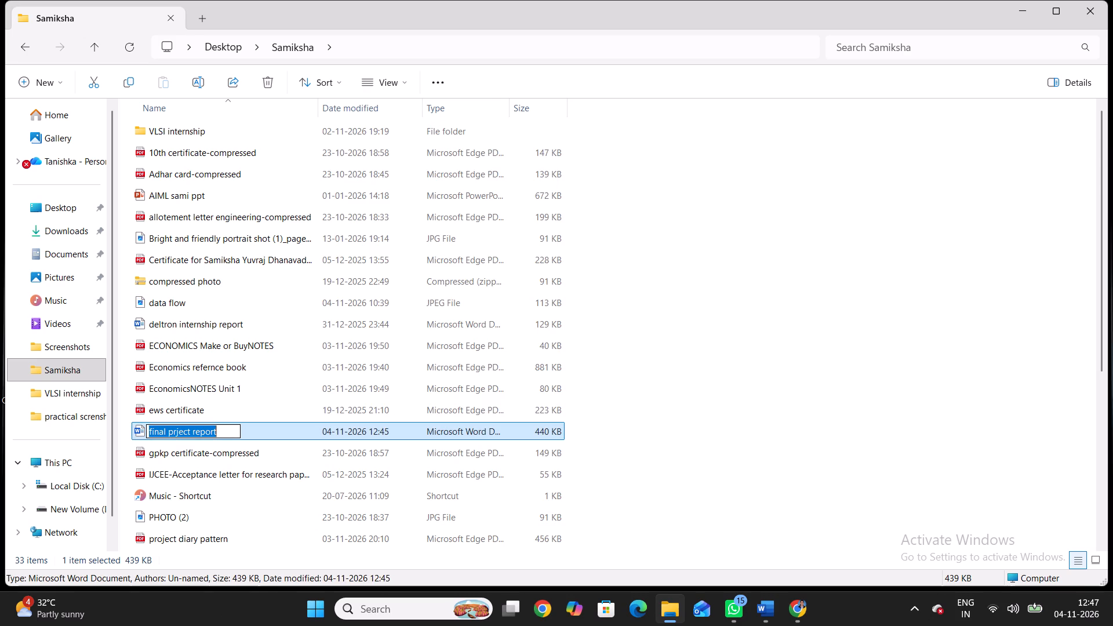
click(176, 432)
key(0)
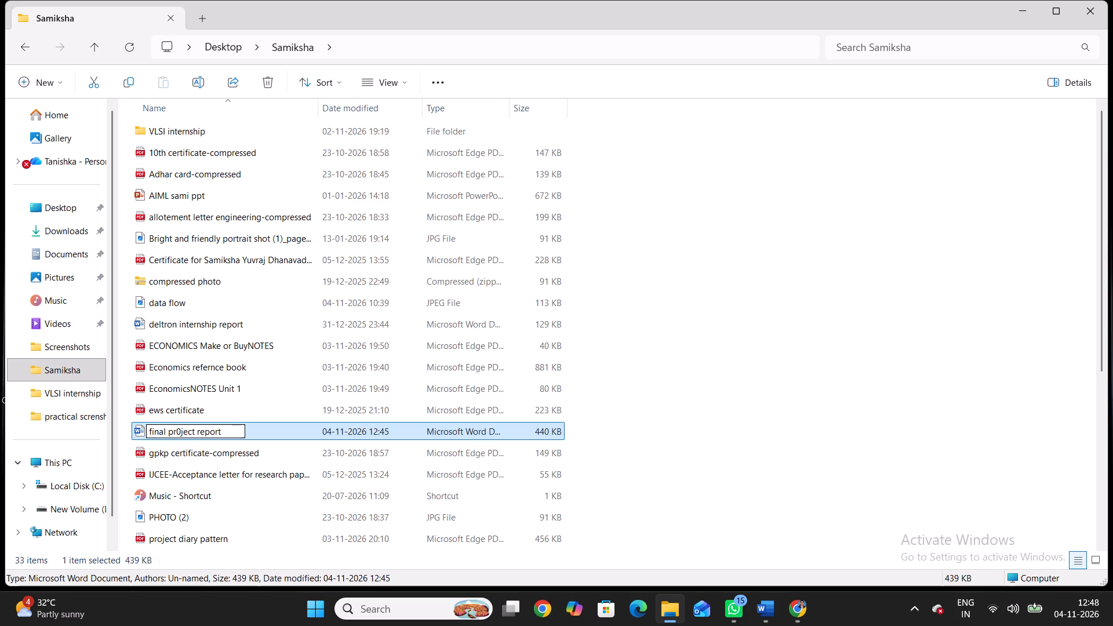
key(BackSpace)
key(o)
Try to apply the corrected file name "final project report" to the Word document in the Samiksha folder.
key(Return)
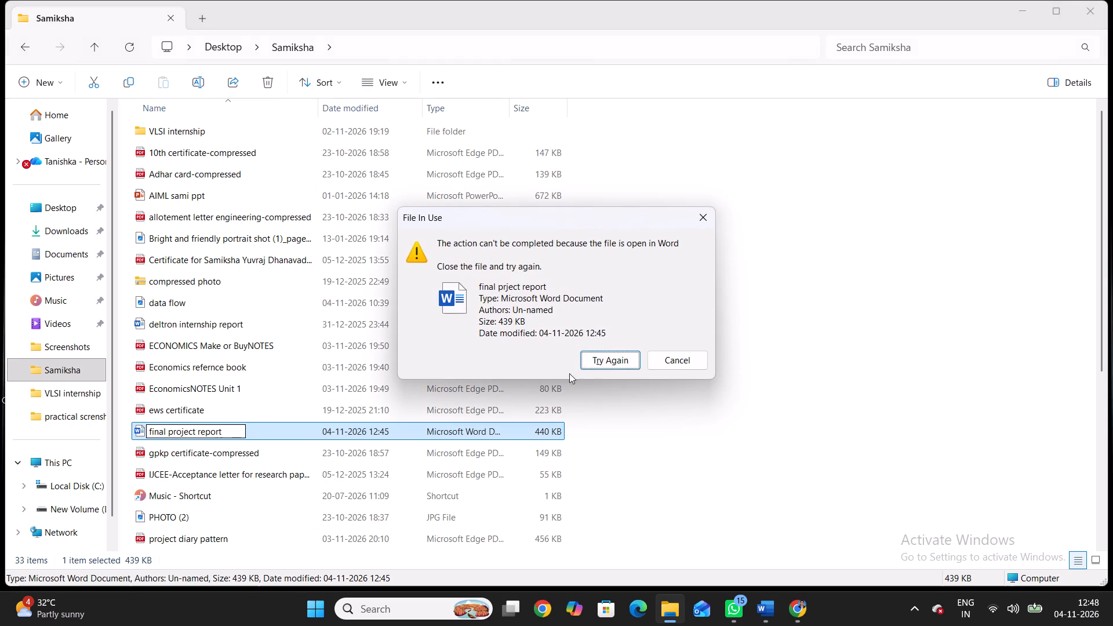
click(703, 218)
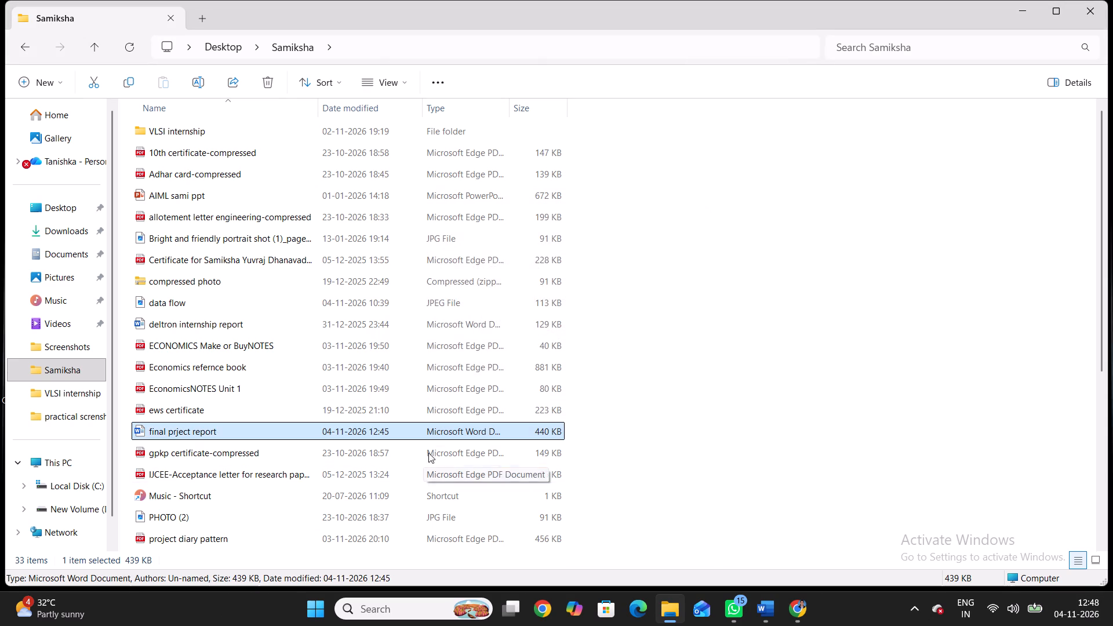
Copy the Word document "final prject report" from the Samiksha folder.
right_click(442, 426)
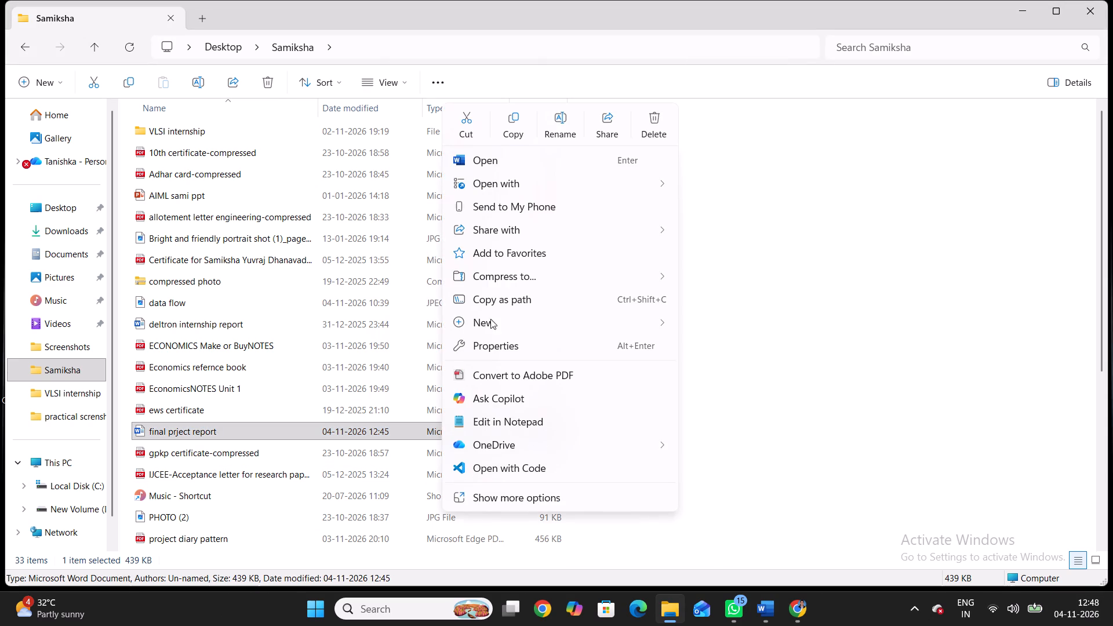
click(503, 118)
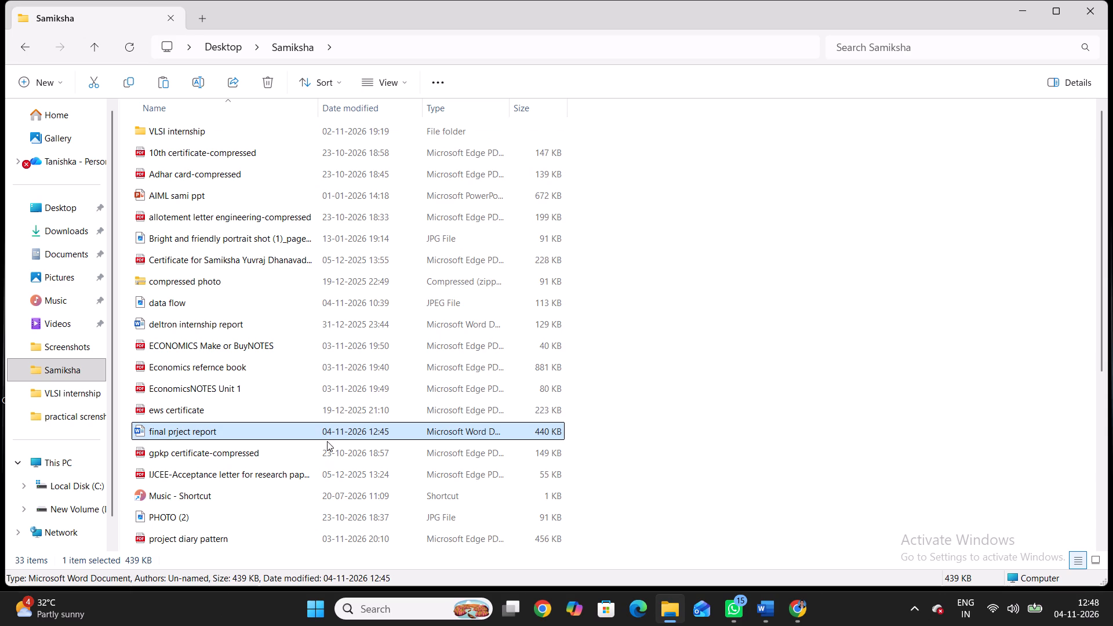
Open the "final prject report" document, look through all its pages from the title page to the last page, and close it.
double_click(332, 434)
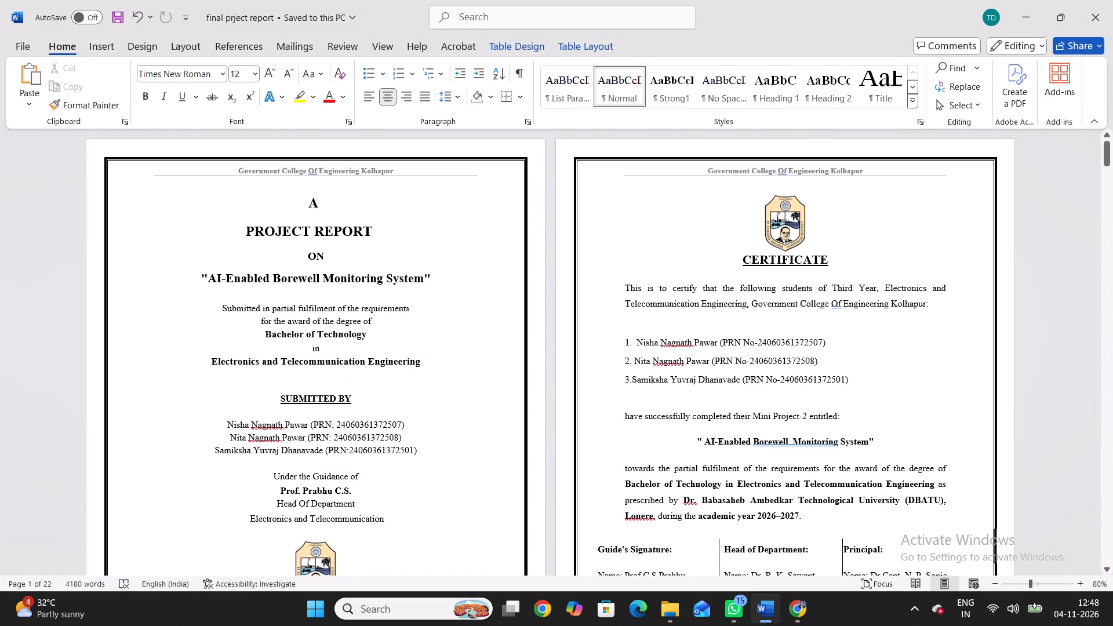
scroll(550, 412, down, 1)
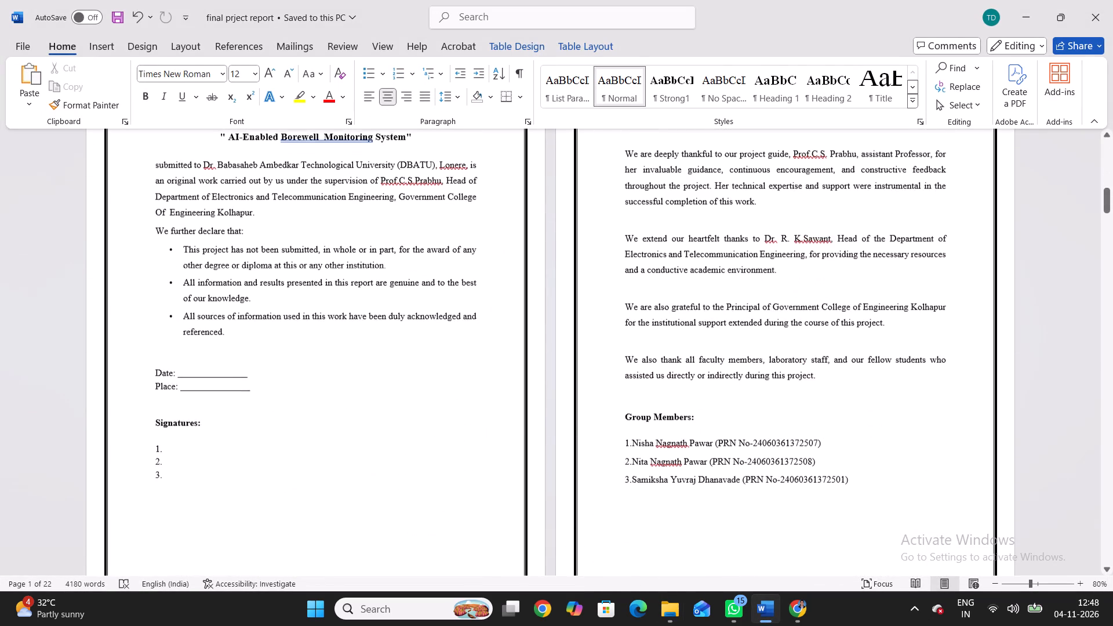
scroll(550, 412, right, 15)
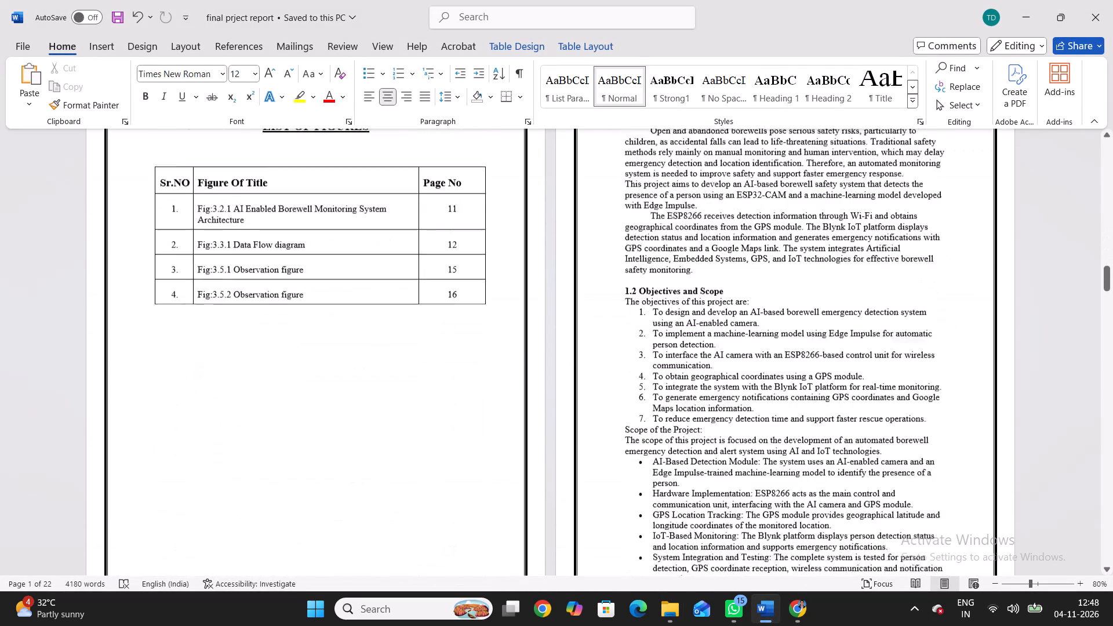
scroll(550, 412, right, 9)
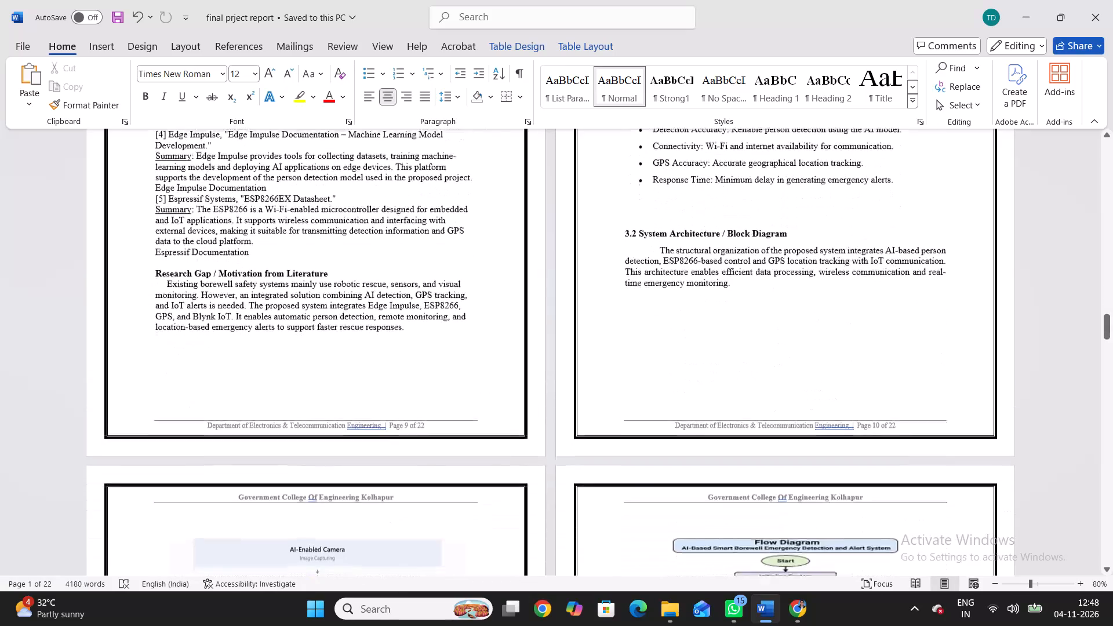
scroll(550, 412, right, 9)
scroll(550, 412, down, 4)
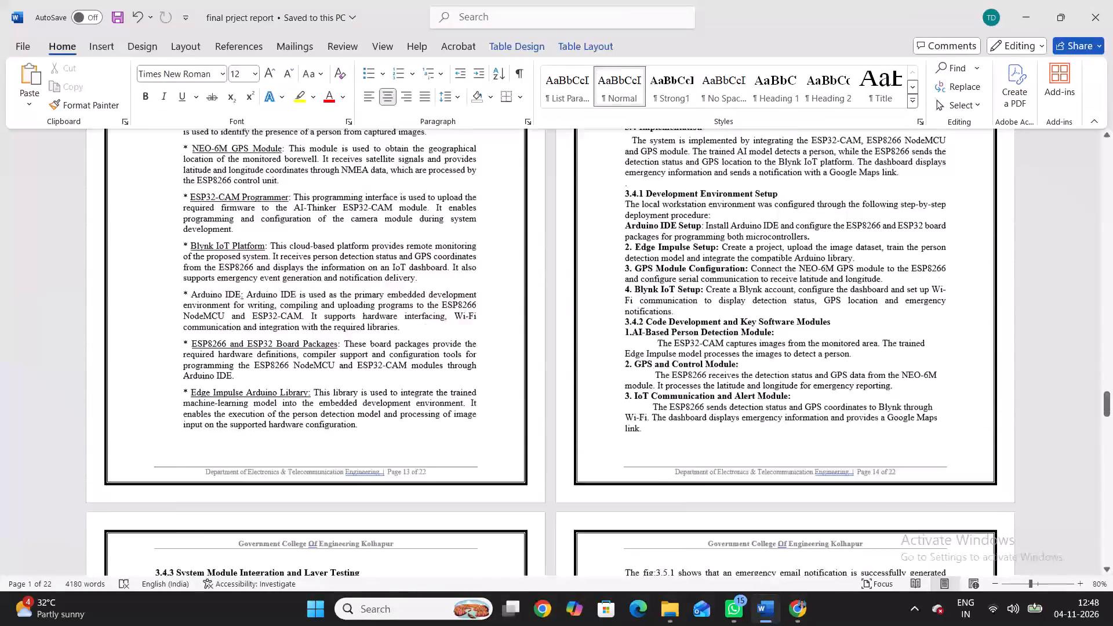
scroll(550, 412, down, 3)
scroll(550, 412, right, 10)
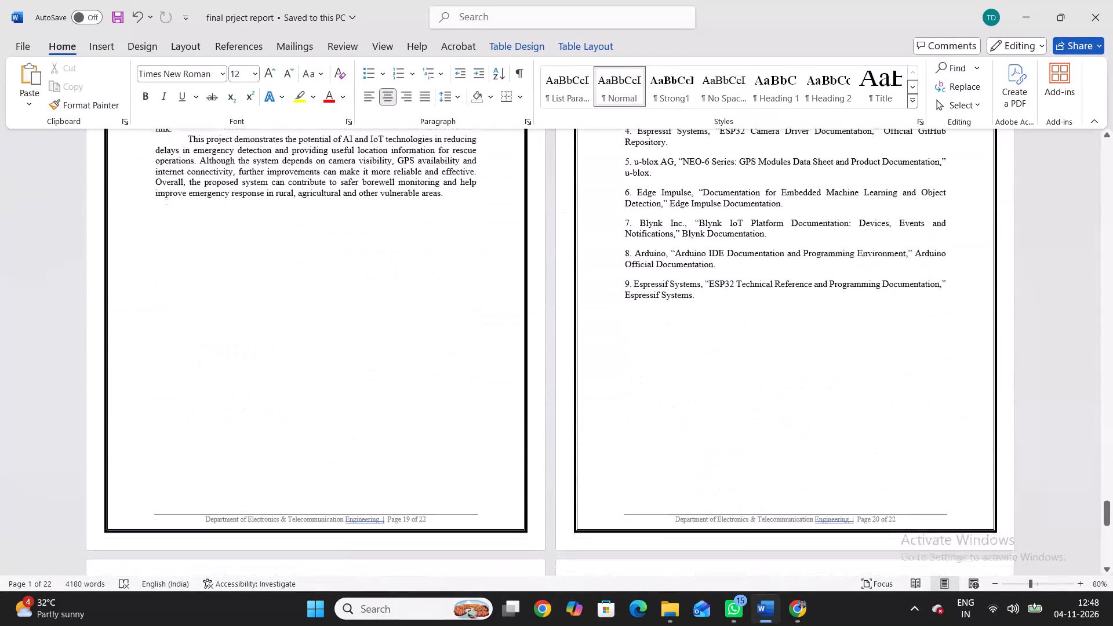
scroll(550, 412, right, 2)
scroll(550, 412, down, 3)
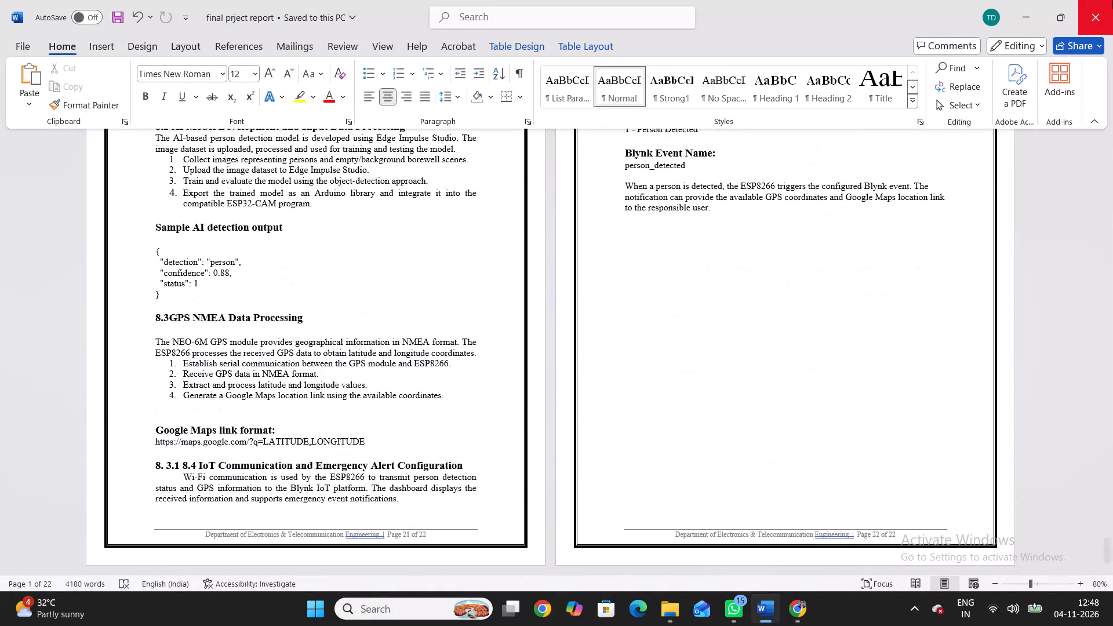
click(1112, 0)
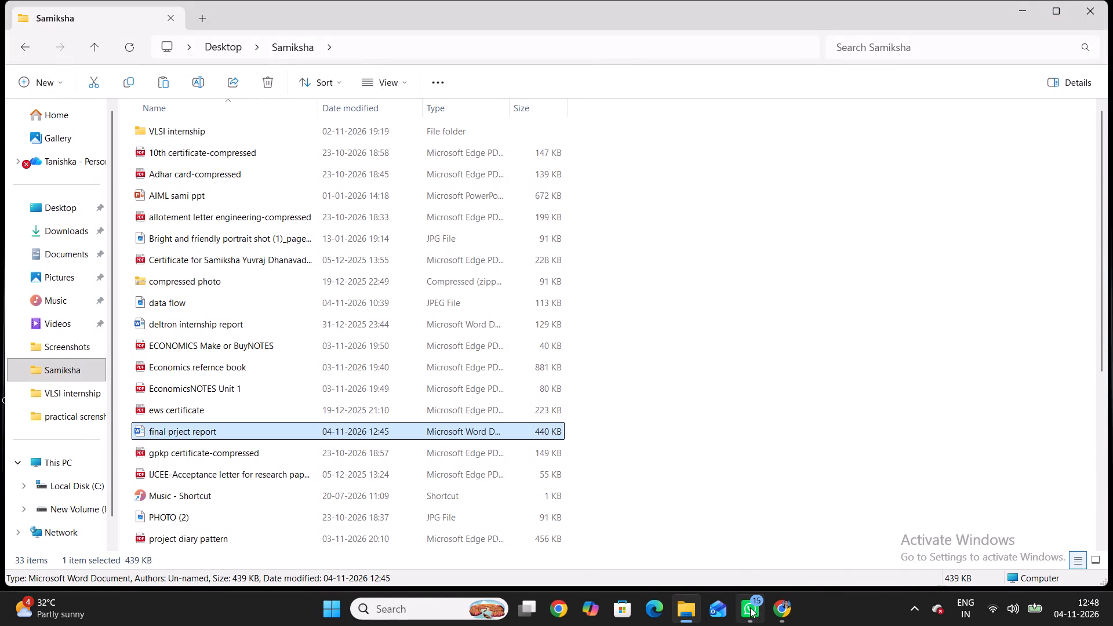